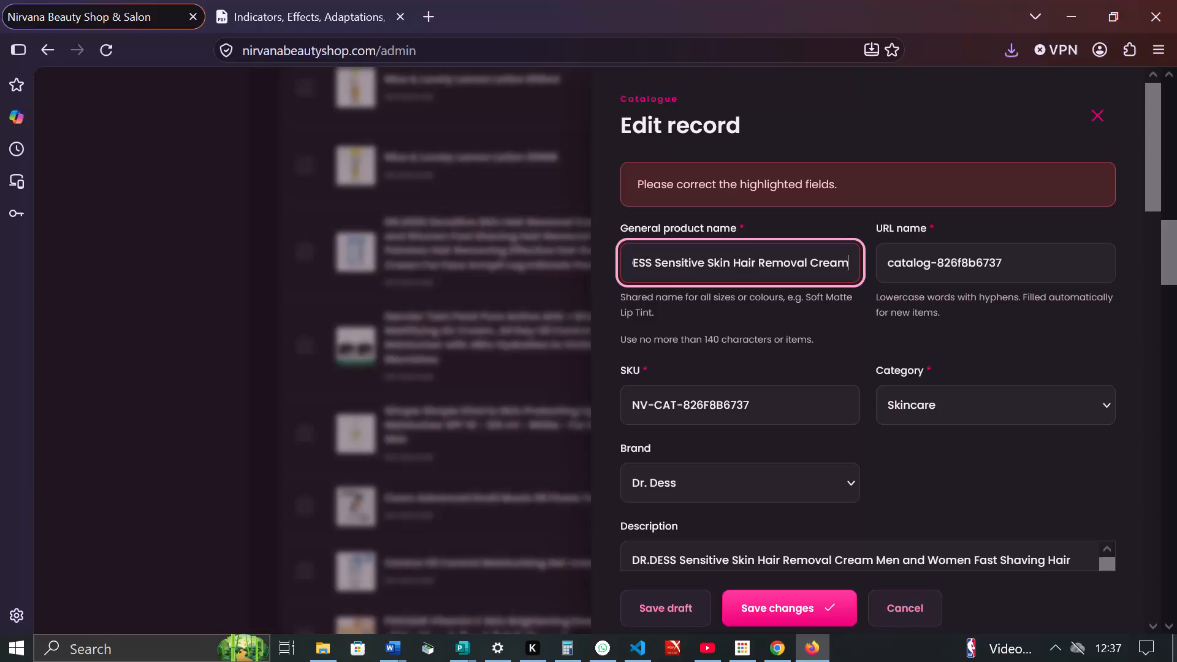
# Shorten the general product name to end at "Sensitive Skin Hair Removal Cream" by removing everything after "Cream", and save the record changes.
pyautogui.press('Right')
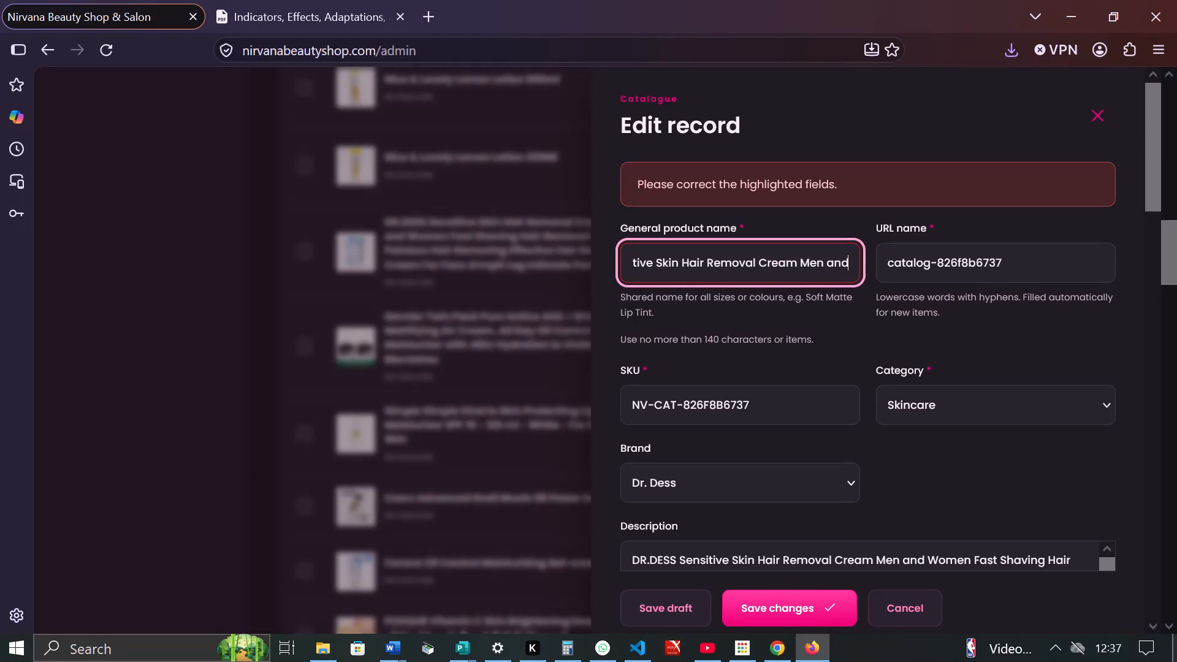
pyautogui.moveTo(800, 258); pyautogui.dragTo(869, 275)
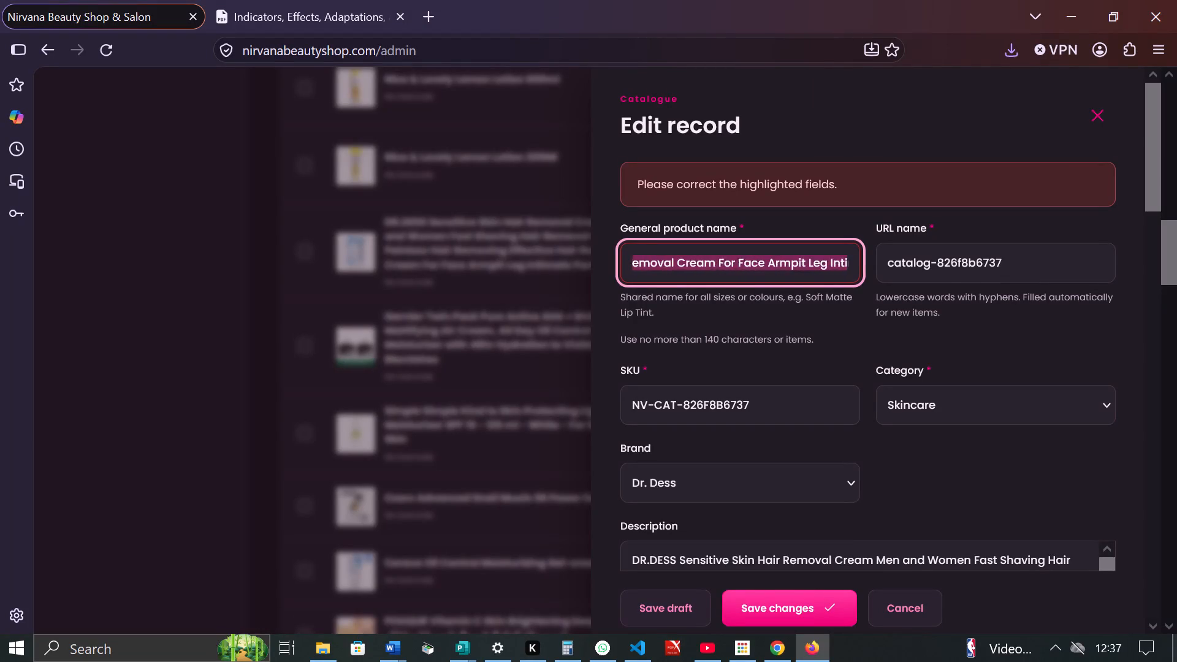
pyautogui.moveTo(869, 275); pyautogui.dragTo(744, 619)
pyautogui.press('BackSpace')
pyautogui.click(746, 612)
# Switch to YouTube, skip ahead in the music mix to "Finesse - Afro music", and return to the Nirvana Beauty Shop admin.
pyautogui.click(710, 661)
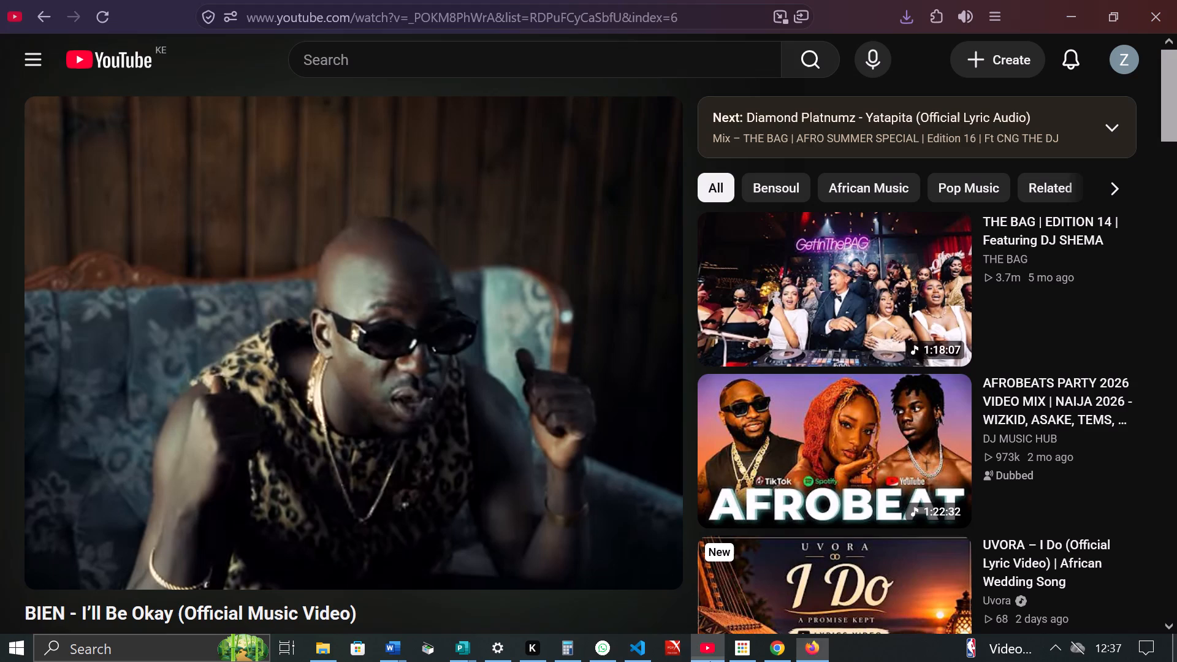
pyautogui.click(460, 417)
pyautogui.click(409, 330)
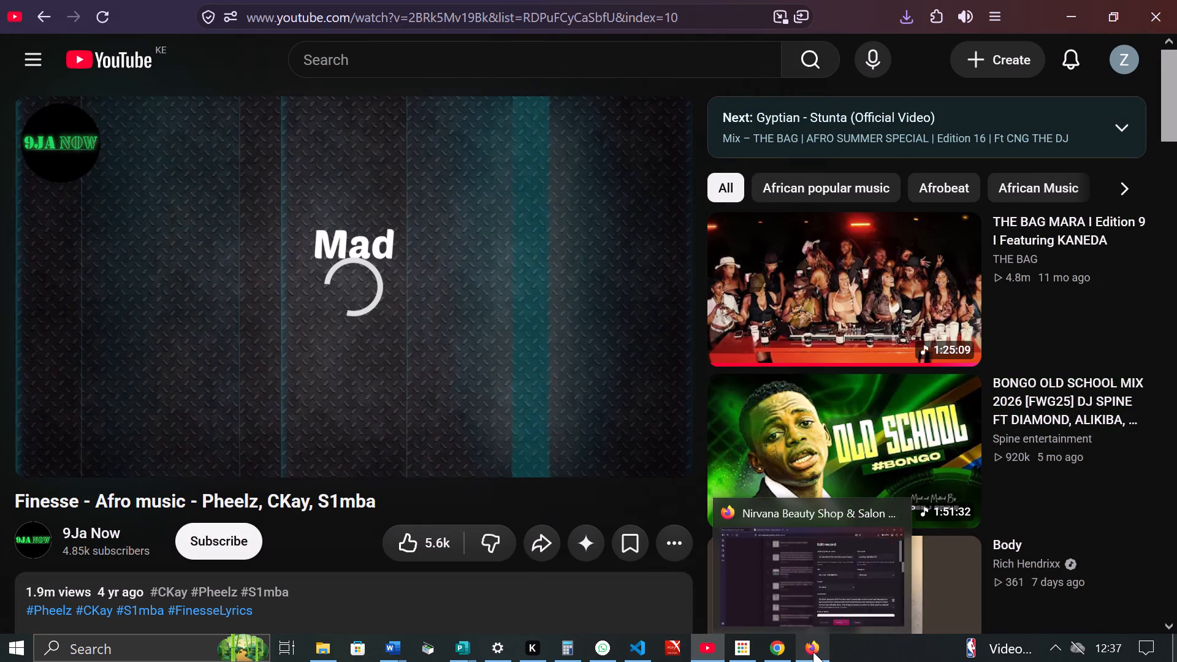
pyautogui.click(810, 618)
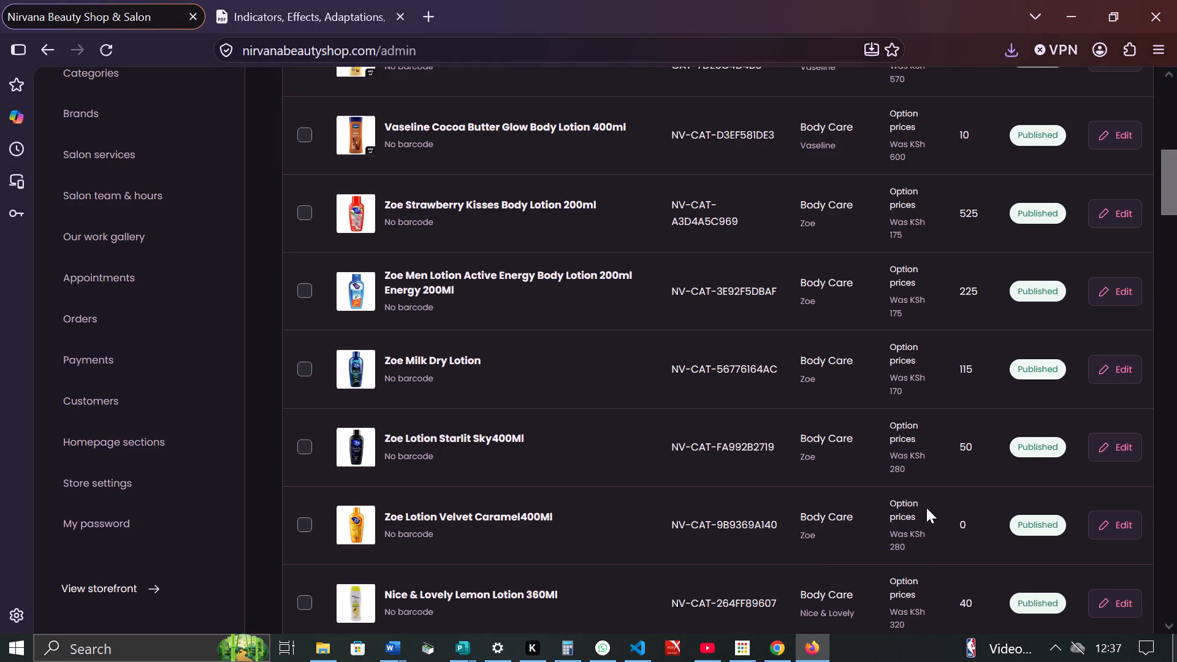
# Set the stock of the Garnier Twin Pack Pure Active Air Cream product to 0 and save the changes.
pyautogui.scroll(-1, 914, 478)
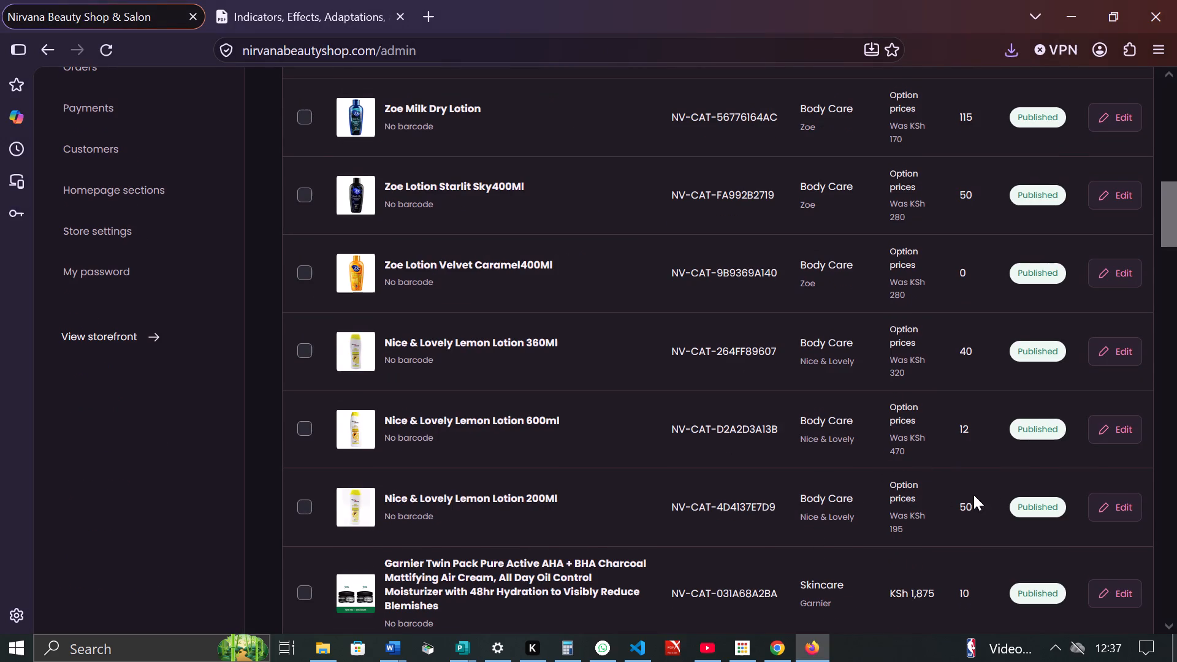
pyautogui.click(1110, 554)
pyautogui.scroll(-1, 785, 481)
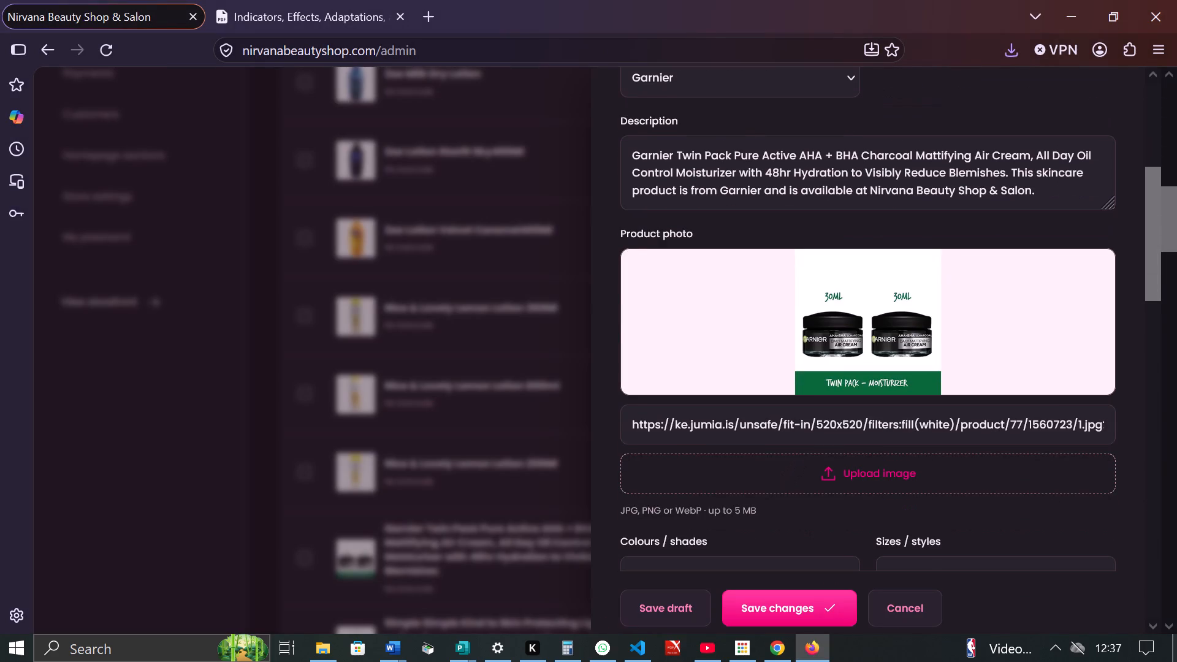
pyautogui.scroll(-1, 899, 449)
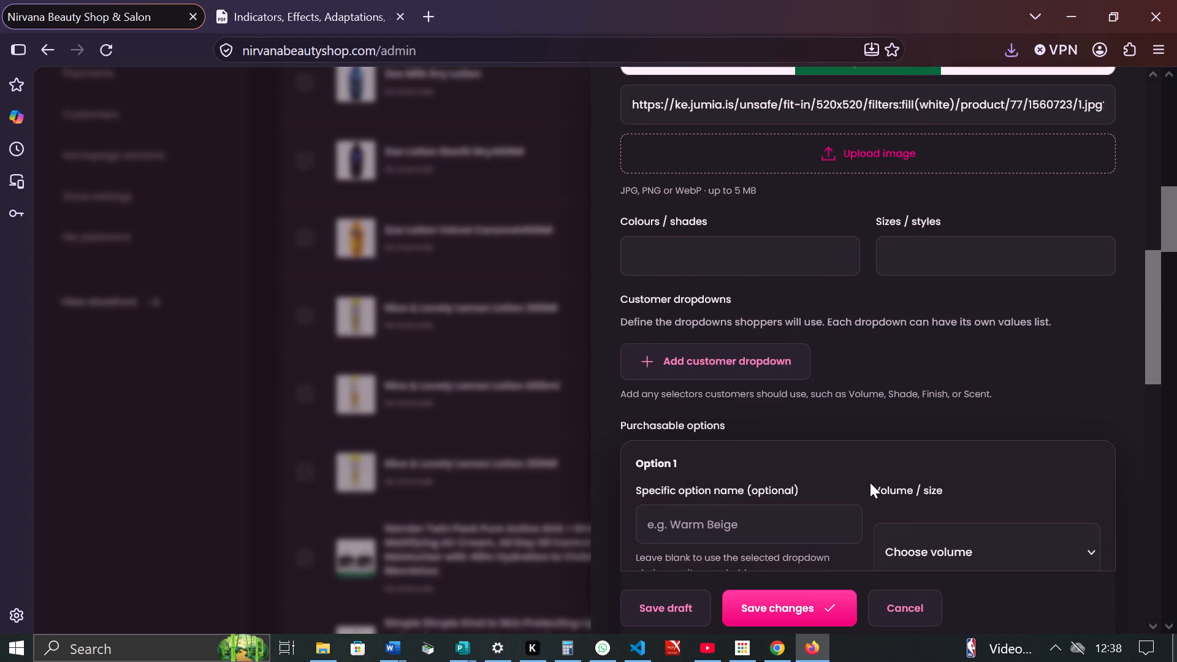
pyautogui.scroll(-1, 870, 482)
pyautogui.click(893, 486)
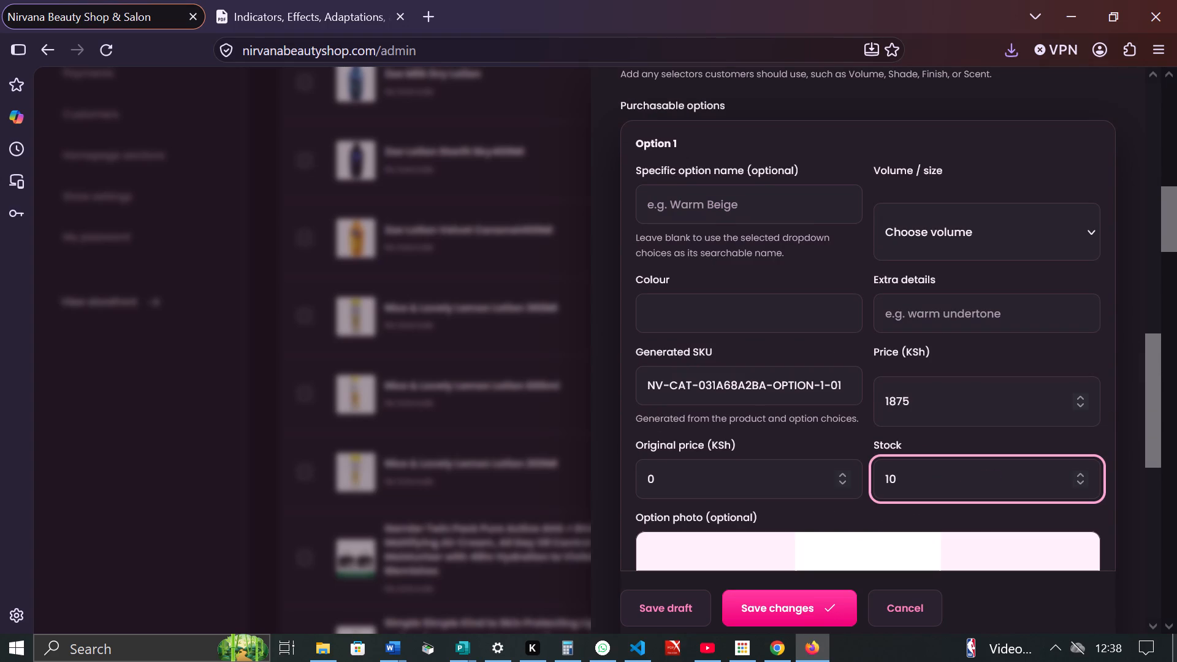
pyautogui.click(886, 474)
pyautogui.click(894, 480)
pyautogui.press('BackSpace')
pyautogui.press('BackSpace')
pyautogui.press('0')
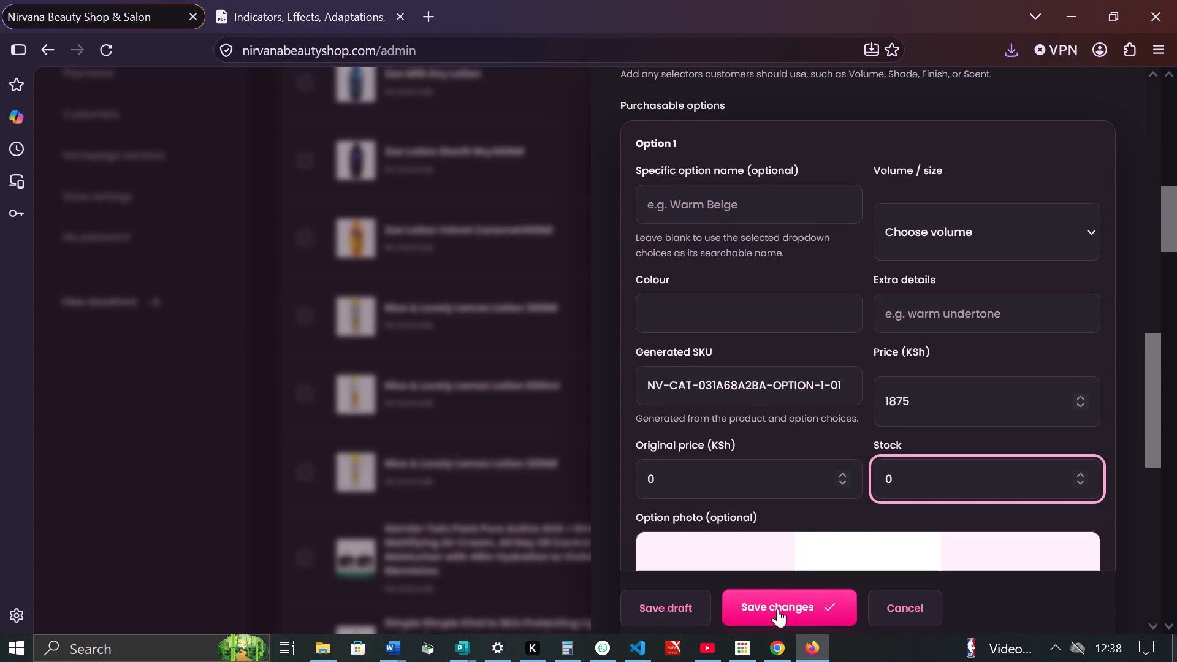
pyautogui.click(777, 609)
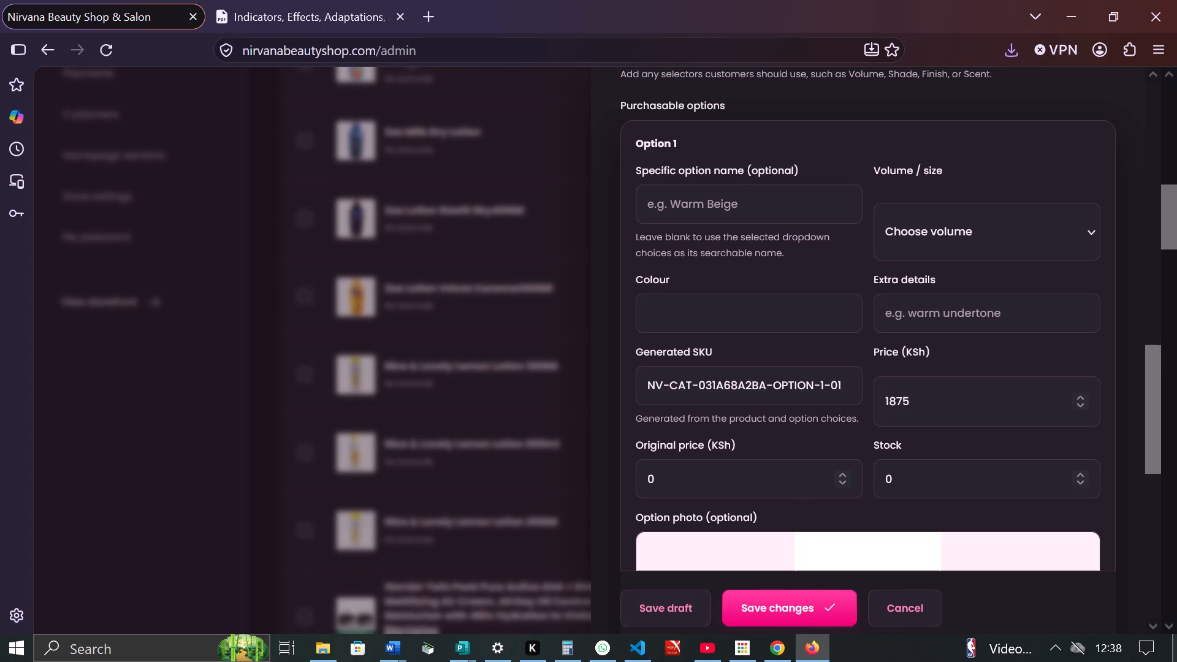
# Shorten the Garnier Twin Pack's general product name by deleting the text after "Air Cream", and save the changes.
pyautogui.scroll(3, 793, 383)
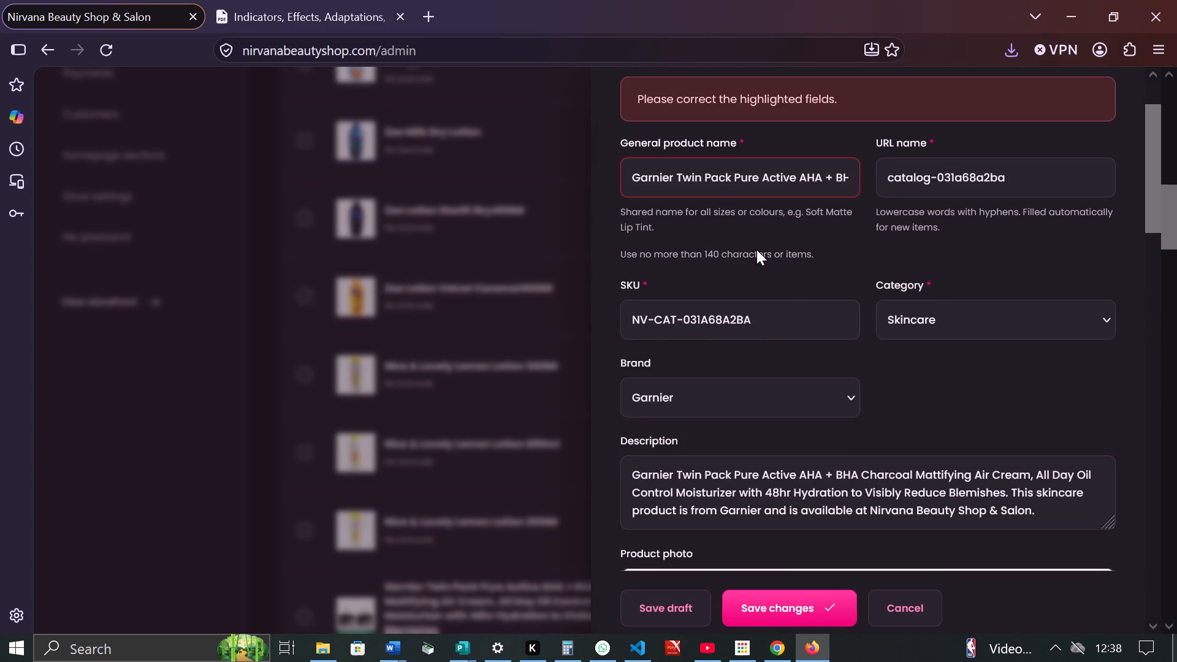
pyautogui.click(815, 177)
pyautogui.press('Right')
pyautogui.press('Right')
pyautogui.press('Right')
pyautogui.press('Right')
pyautogui.press('Right')
pyautogui.press('Right')
pyautogui.press('Right')
pyautogui.press('Right')
pyautogui.press('Right')
pyautogui.press('Right')
pyautogui.press('Right')
pyautogui.press('Right')
pyautogui.press('Right')
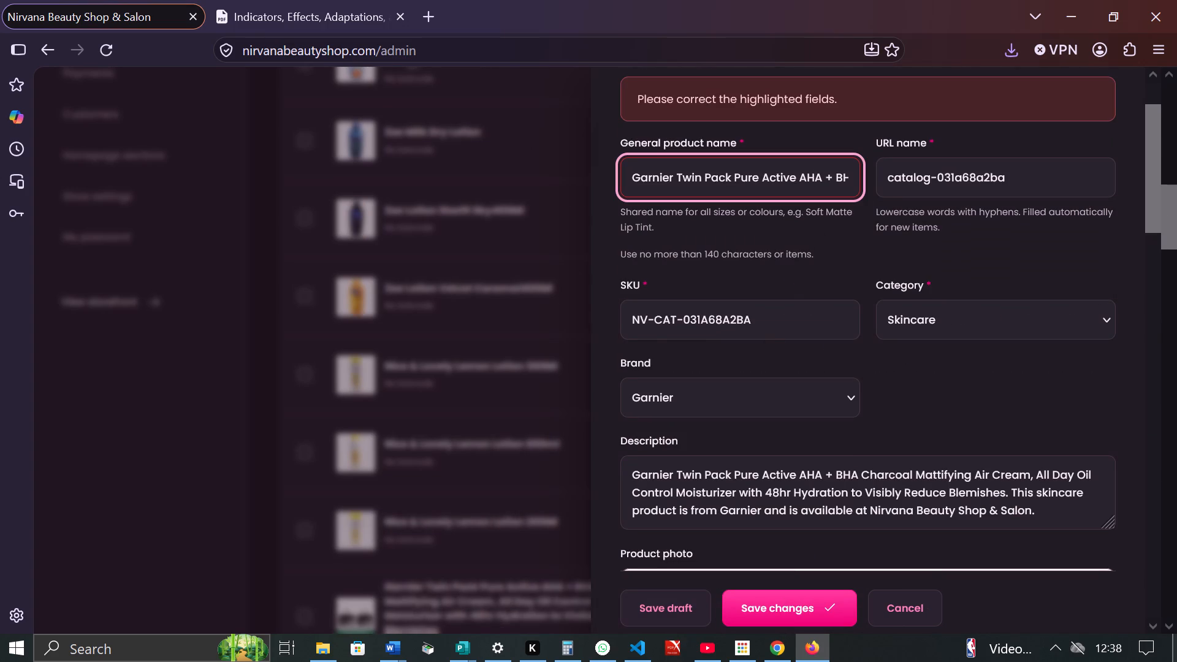
pyautogui.press('Right')
pyautogui.press('Right')
pyautogui.press('Right')
pyautogui.press('Right')
pyautogui.press('Right')
pyautogui.press('Right')
pyautogui.press('Right')
pyautogui.press('Right')
pyautogui.press('Right')
pyautogui.press('Right')
pyautogui.press('Right')
pyautogui.press('Right')
pyautogui.press('Right')
pyautogui.press('Right')
pyautogui.press('Right')
pyautogui.press('Right')
pyautogui.press('Right')
pyautogui.press('Right')
pyautogui.press('Right')
pyautogui.press('Right')
pyautogui.press('Right')
pyautogui.press('Right')
pyautogui.press('Right')
pyautogui.press('Right')
pyautogui.press('Right')
pyautogui.press('Right')
pyautogui.press('Right')
pyautogui.press('Right')
pyautogui.press('Right')
pyautogui.press('Right')
pyautogui.press('Right')
pyautogui.press('Right')
pyautogui.press('Right')
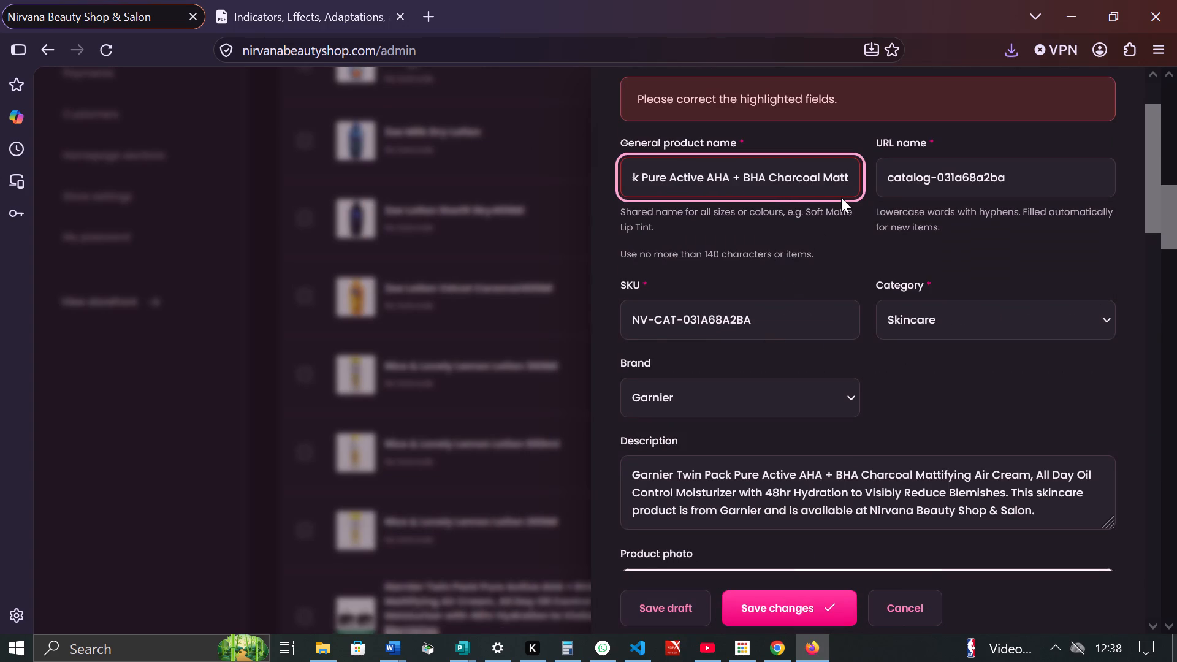
pyautogui.press('Right')
pyautogui.press('Right')
pyautogui.press('Right')
pyautogui.press('Right')
pyautogui.press('Right')
pyautogui.press('Right')
pyautogui.press('Right')
pyautogui.press('Right')
pyautogui.press('Right')
pyautogui.press('Right')
pyautogui.press('Right')
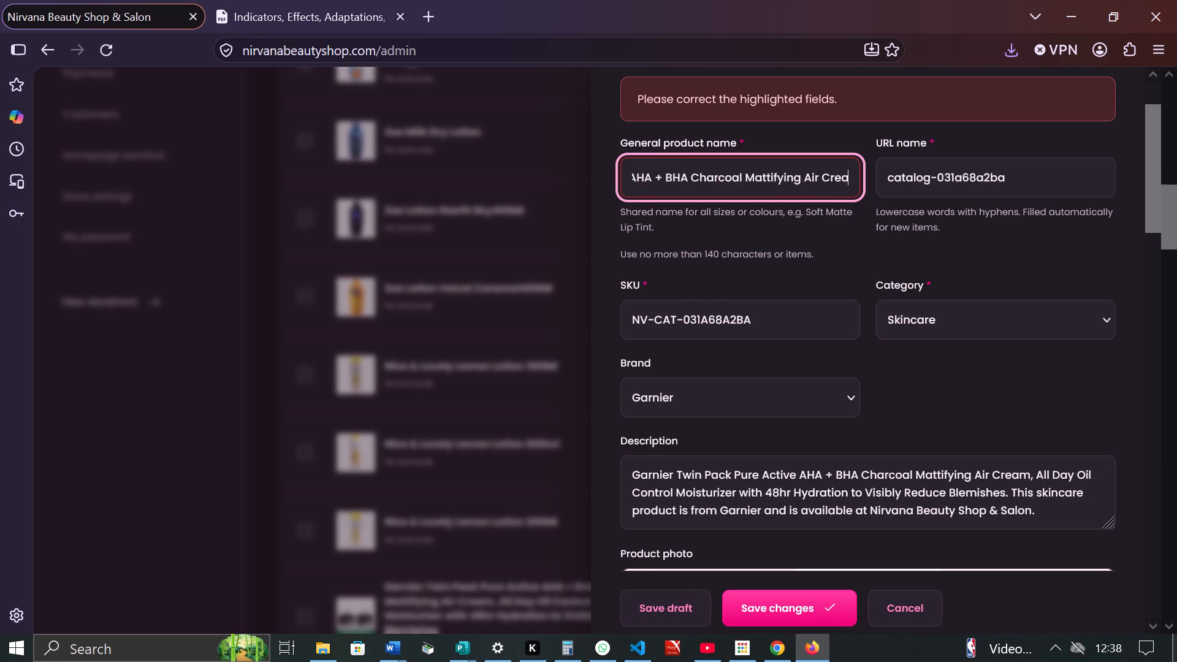
pyautogui.moveTo(818, 181); pyautogui.dragTo(880, 193)
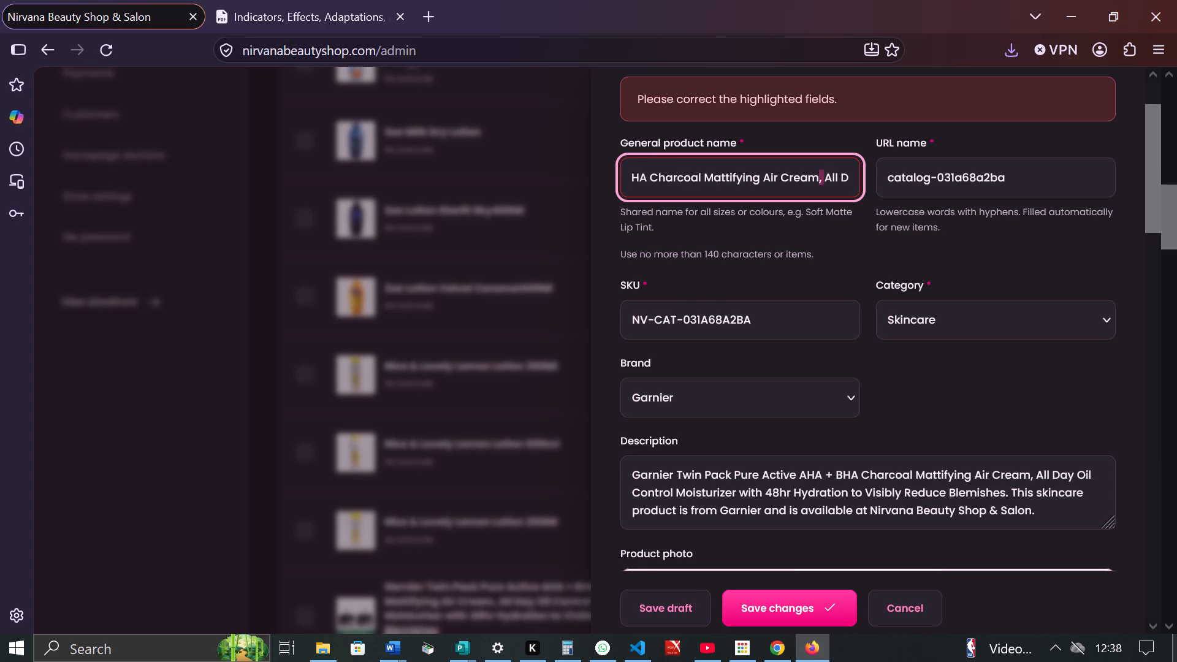
pyautogui.moveTo(880, 193); pyautogui.dragTo(783, 639)
pyautogui.press('BackSpace')
pyautogui.click(788, 625)
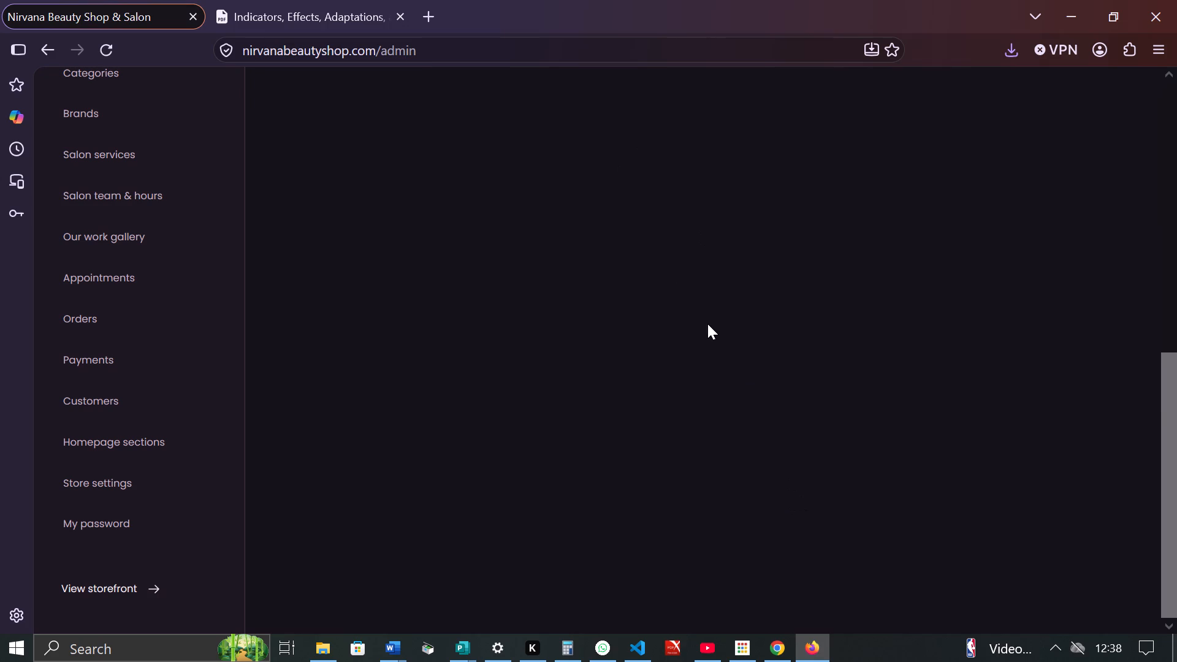
# Set the stock of the Simple Kind to Skin Protecting Light Moisturiser SPF 15 to 0 and save the changes.
pyautogui.scroll(-2, 610, 389)
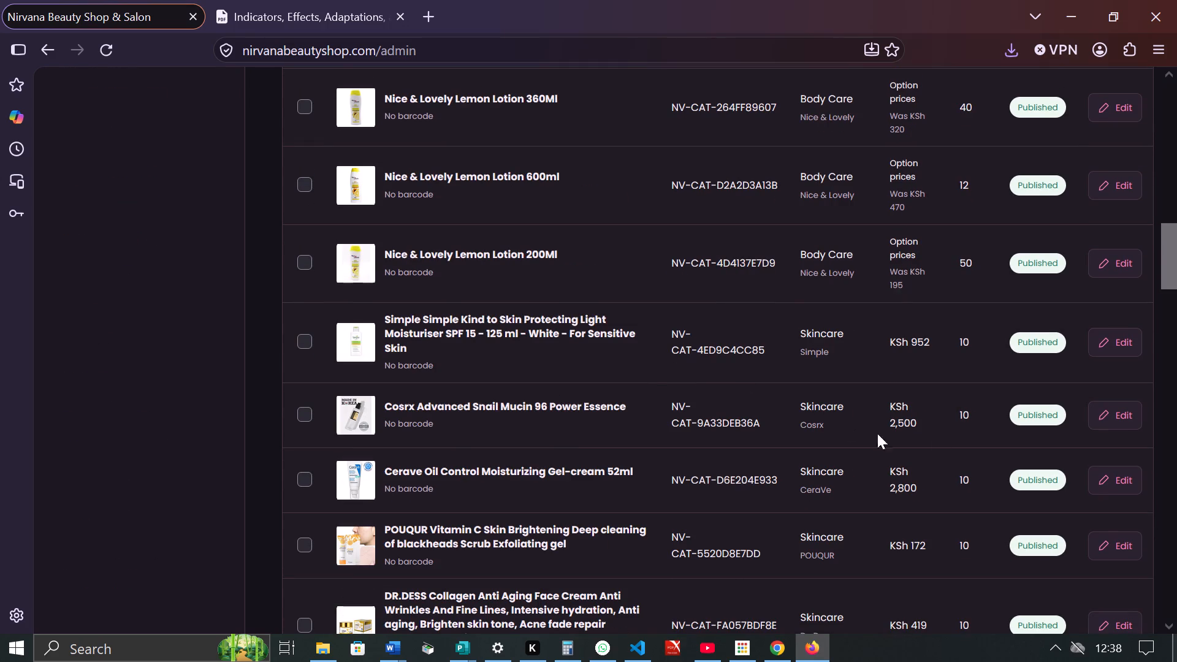
pyautogui.click(1113, 350)
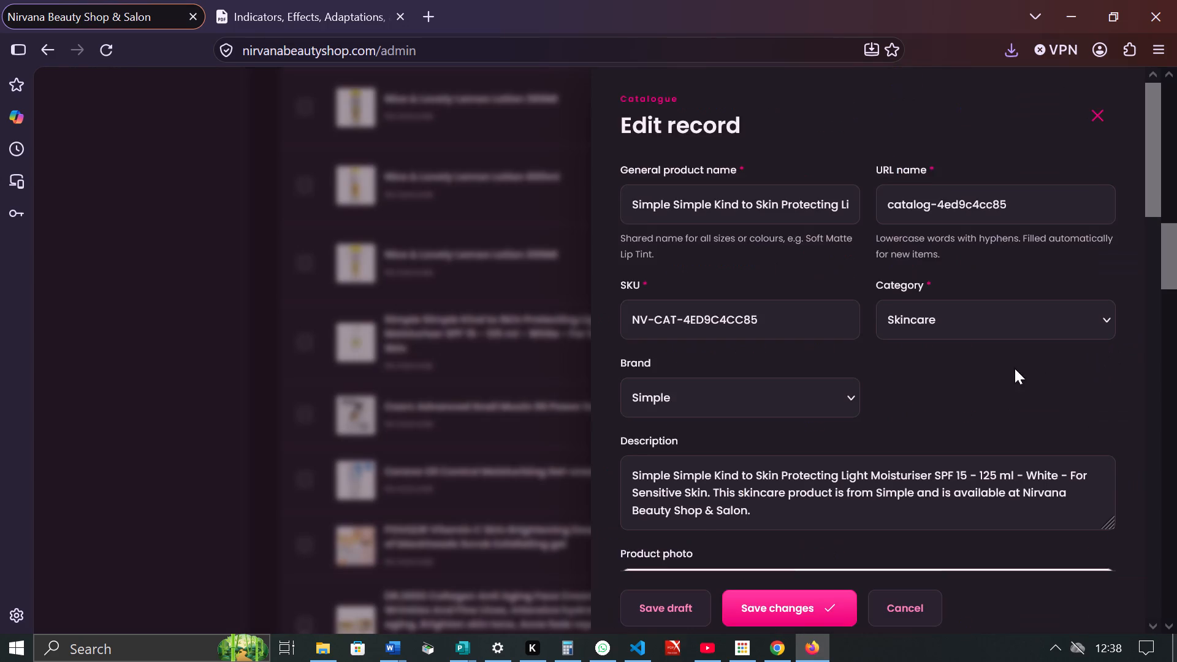
pyautogui.scroll(-1, 956, 385)
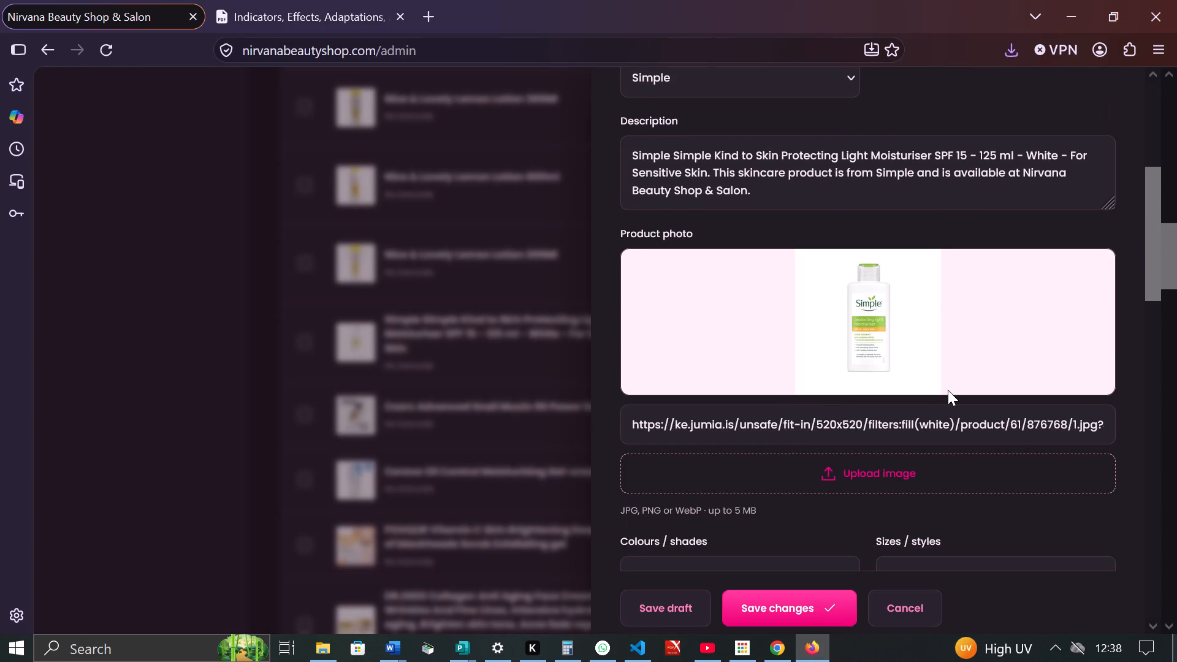
pyautogui.scroll(-1, 928, 392)
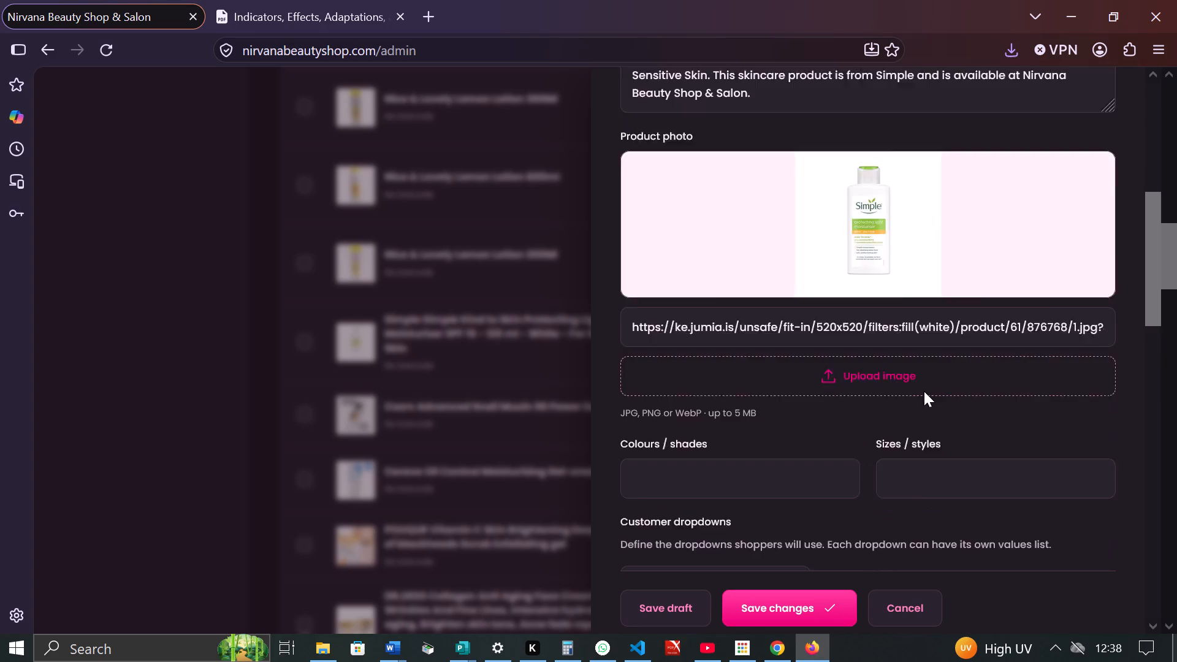
pyautogui.scroll(-1, 913, 392)
pyautogui.click(891, 480)
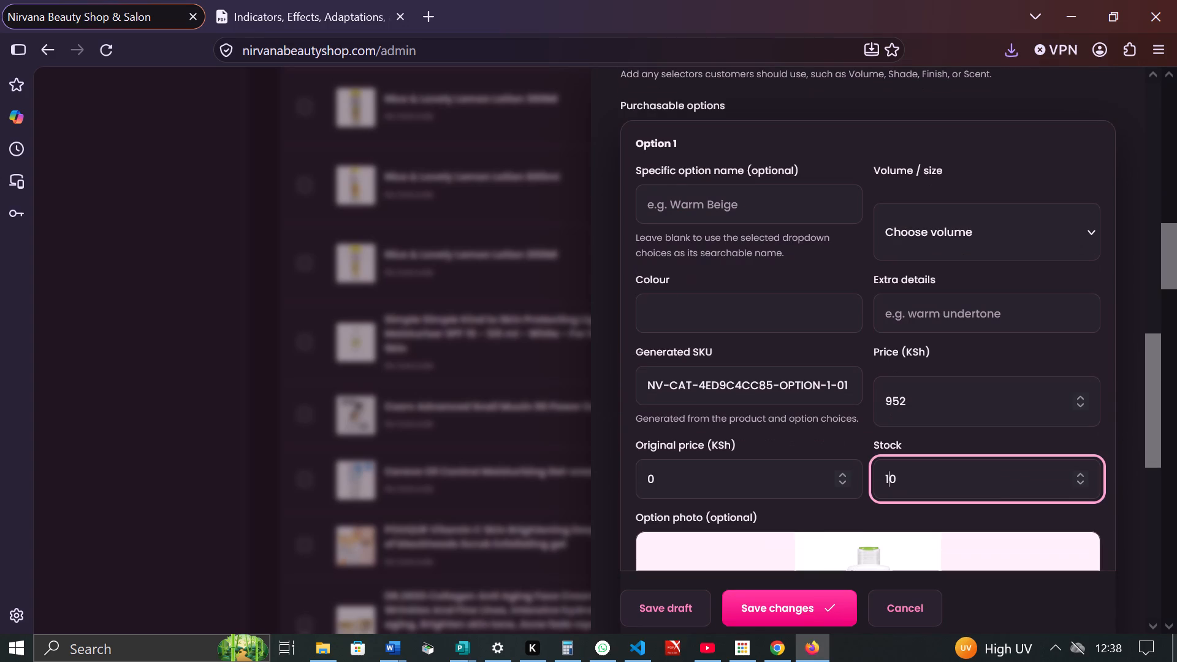
pyautogui.press('BackSpace')
pyautogui.click(782, 593)
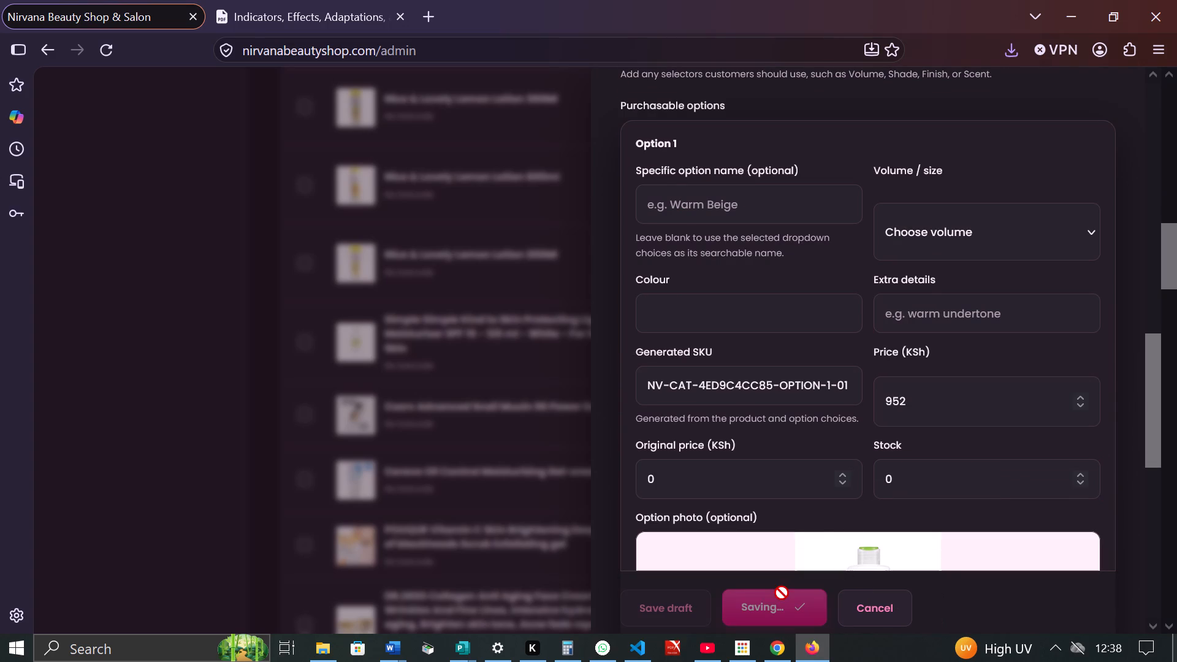
# Switch to YouTube, search for "best of ub40" and play the DJ DENNOH UB40 mix.
pyautogui.click(712, 647)
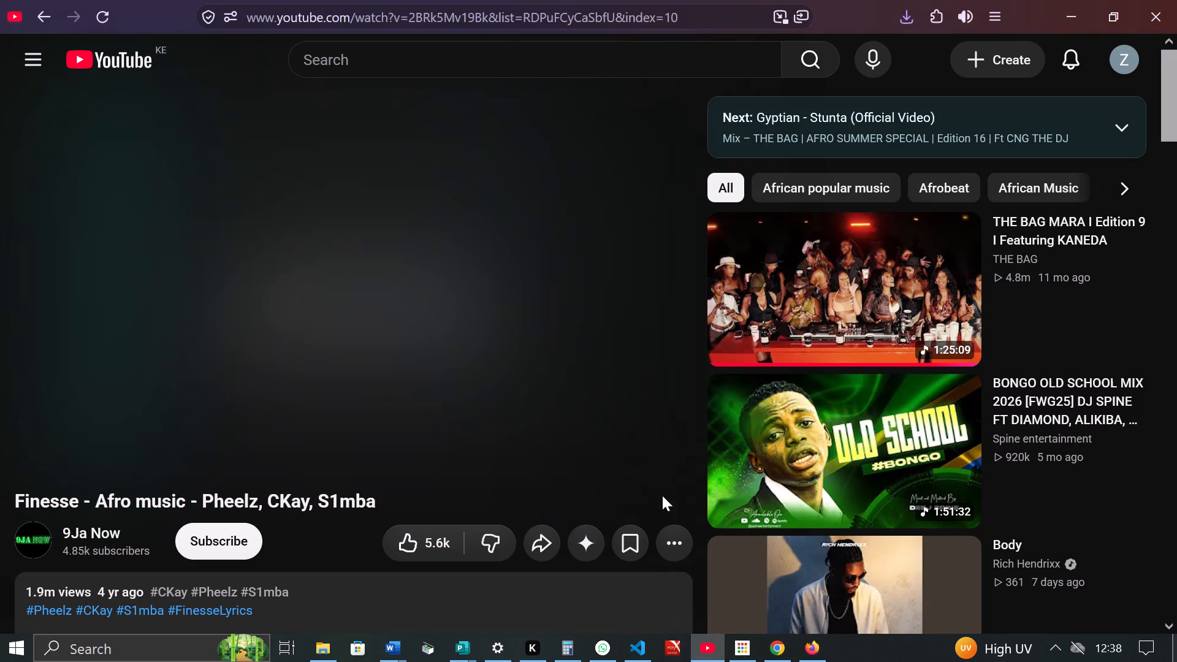
pyautogui.click(355, 61)
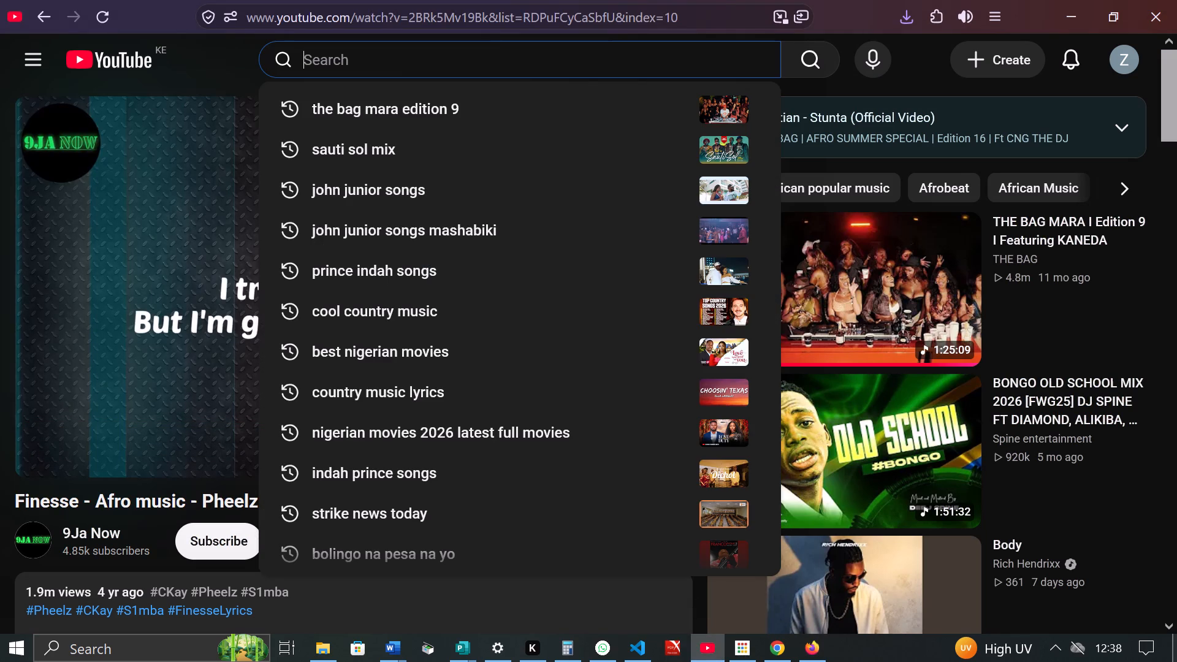
pyautogui.click(356, 61)
pyautogui.write('best')
pyautogui.press('space')
pyautogui.press('o')
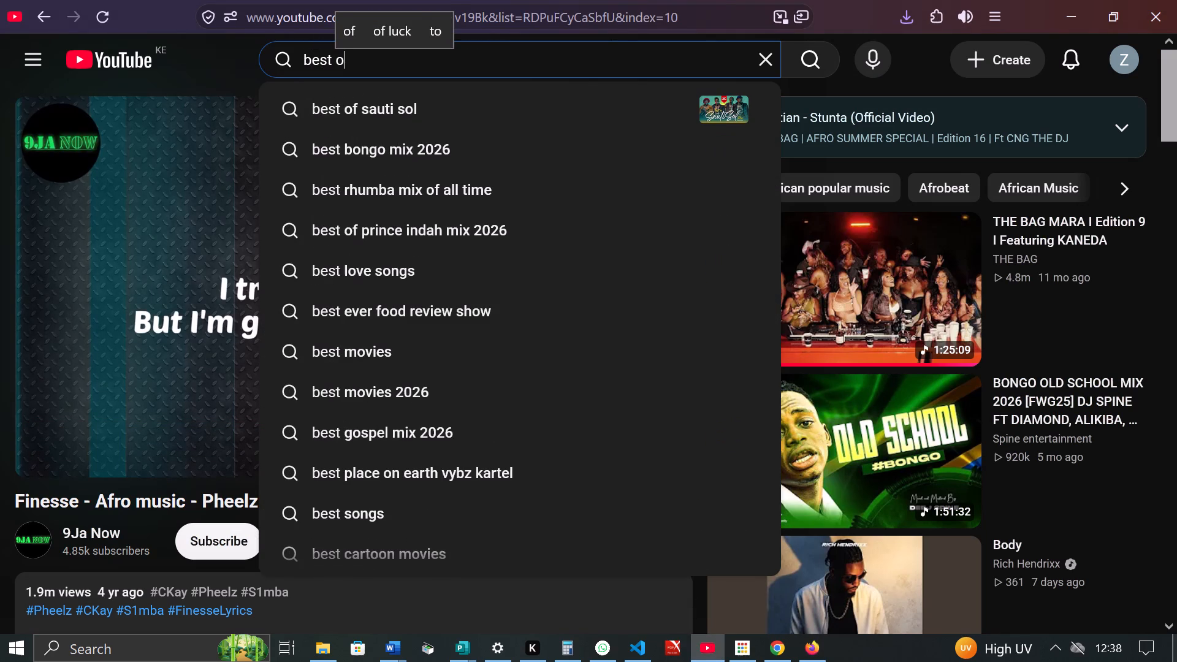
pyautogui.write('f un')
pyautogui.press('BackSpace')
pyautogui.press('b')
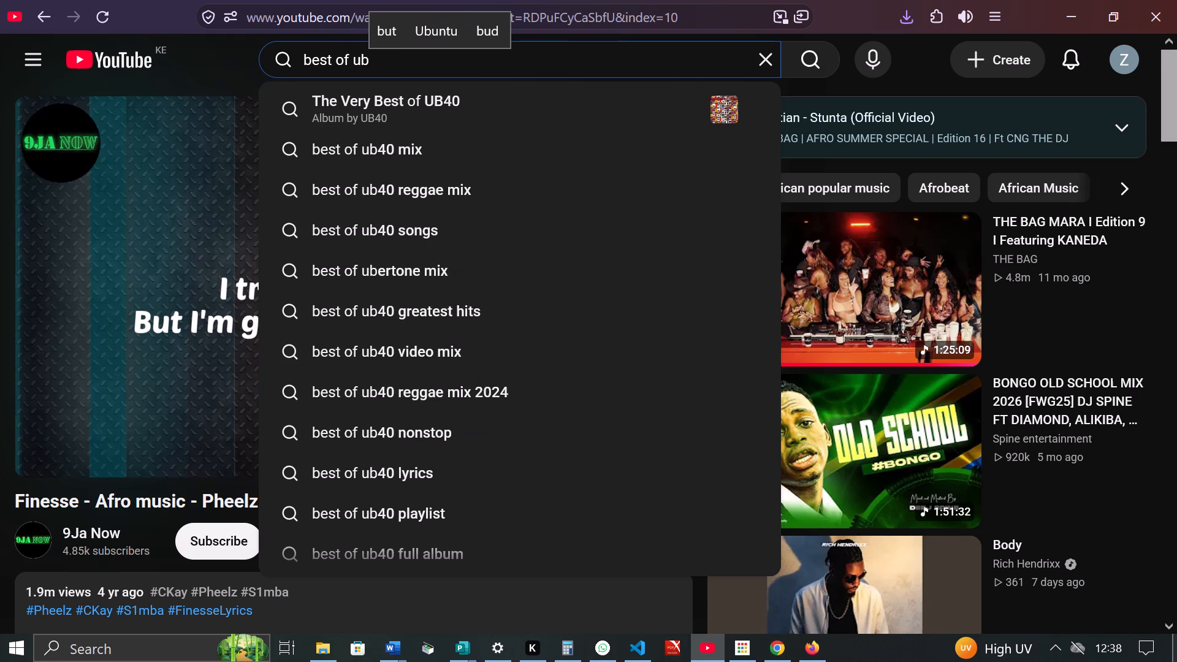
pyautogui.write('40')
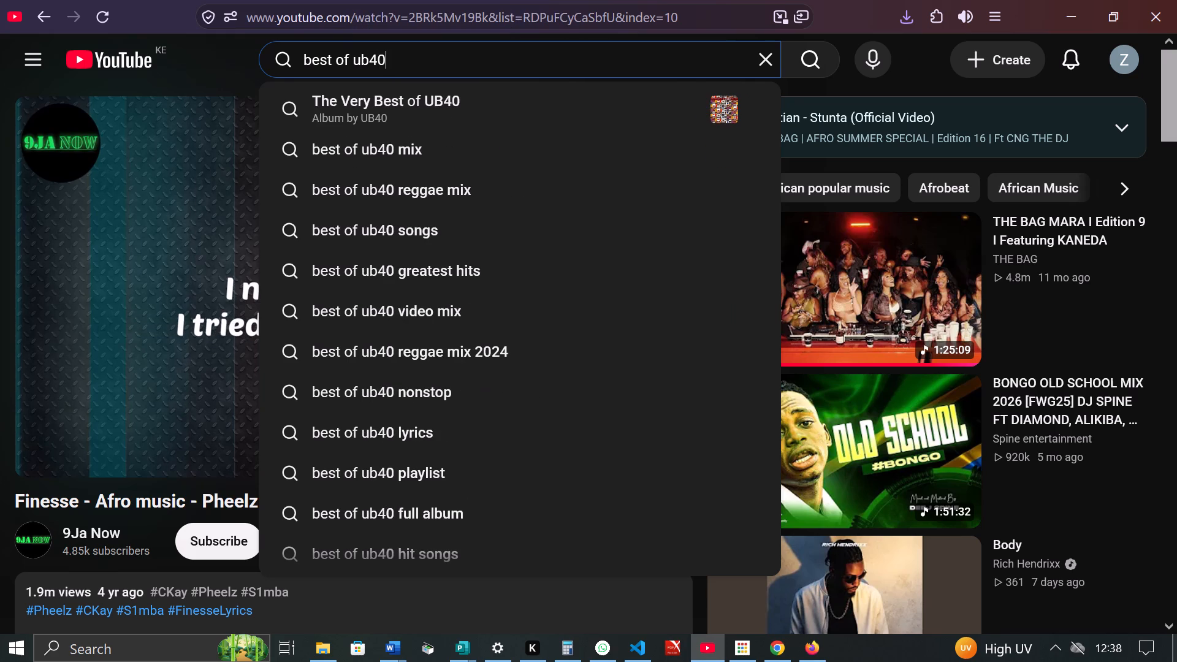
pyautogui.press('Return')
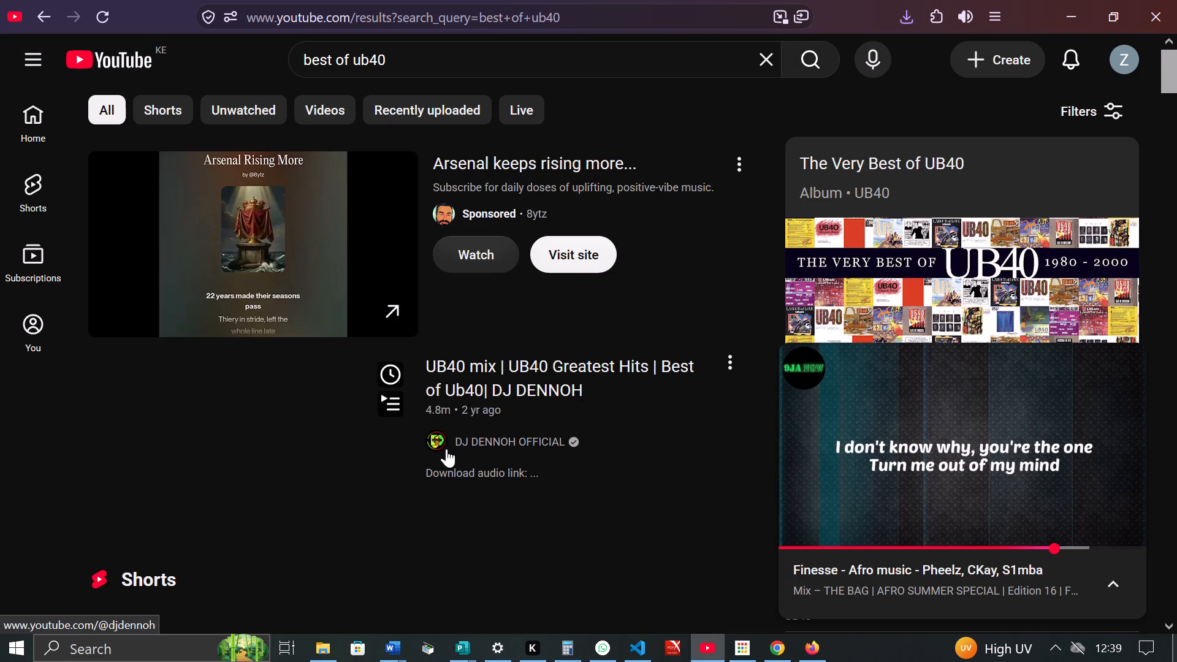
pyautogui.click(259, 428)
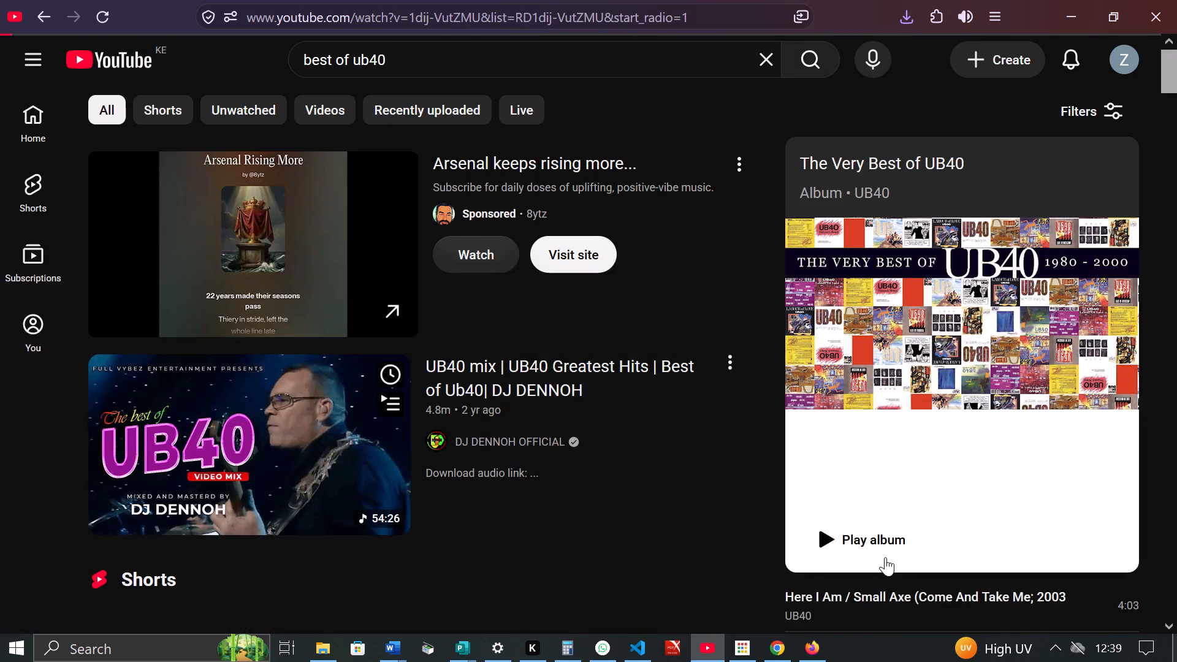
# Return to the shop admin in Firefox, set the Cosrx Advanced Snail Mucin 96 Power Essence stock to 0 and save.
pyautogui.click(814, 659)
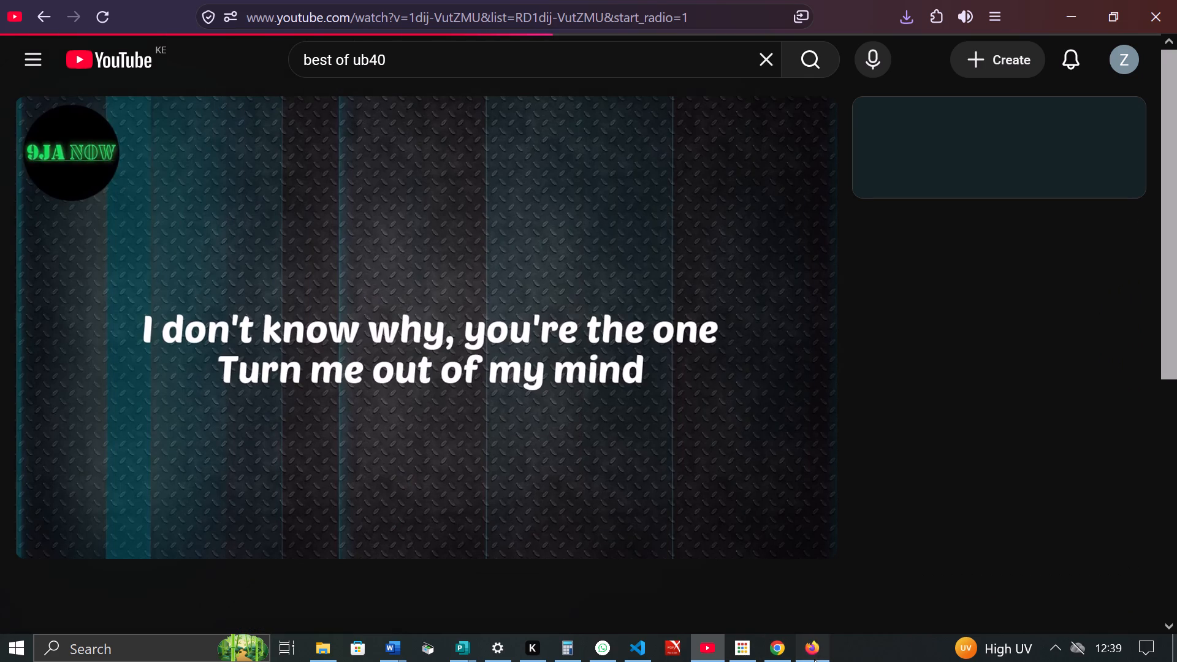
pyautogui.scroll(-1, 758, 503)
pyautogui.scroll(-1, 795, 460)
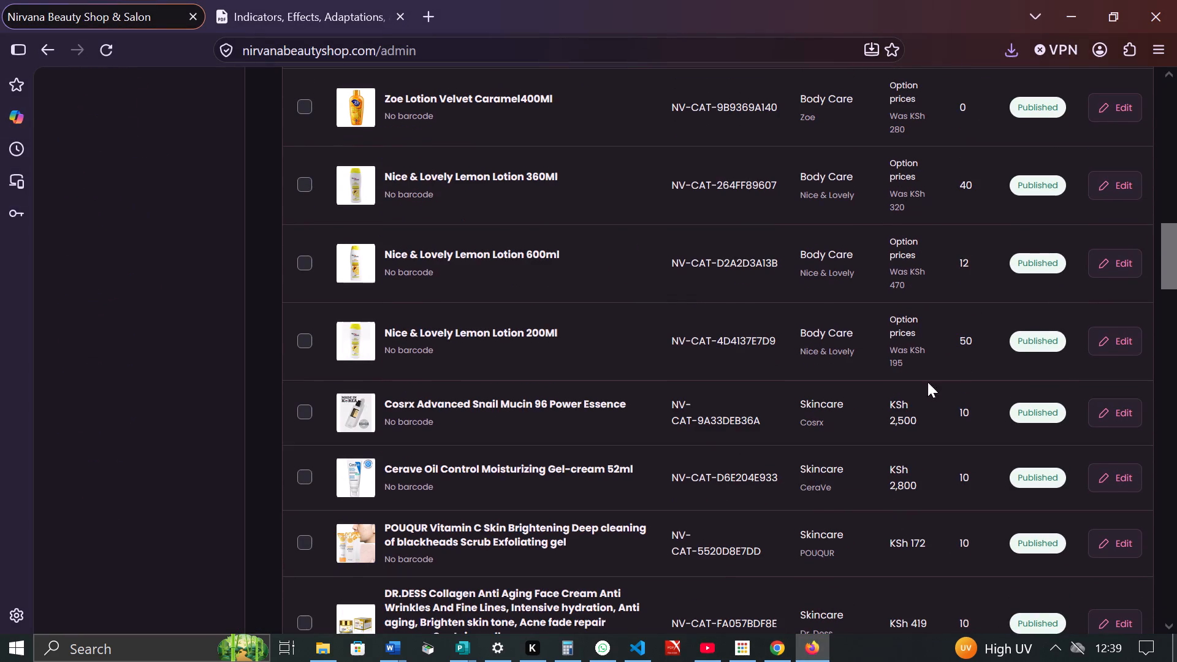
pyautogui.click(1106, 409)
pyautogui.scroll(-1, 980, 407)
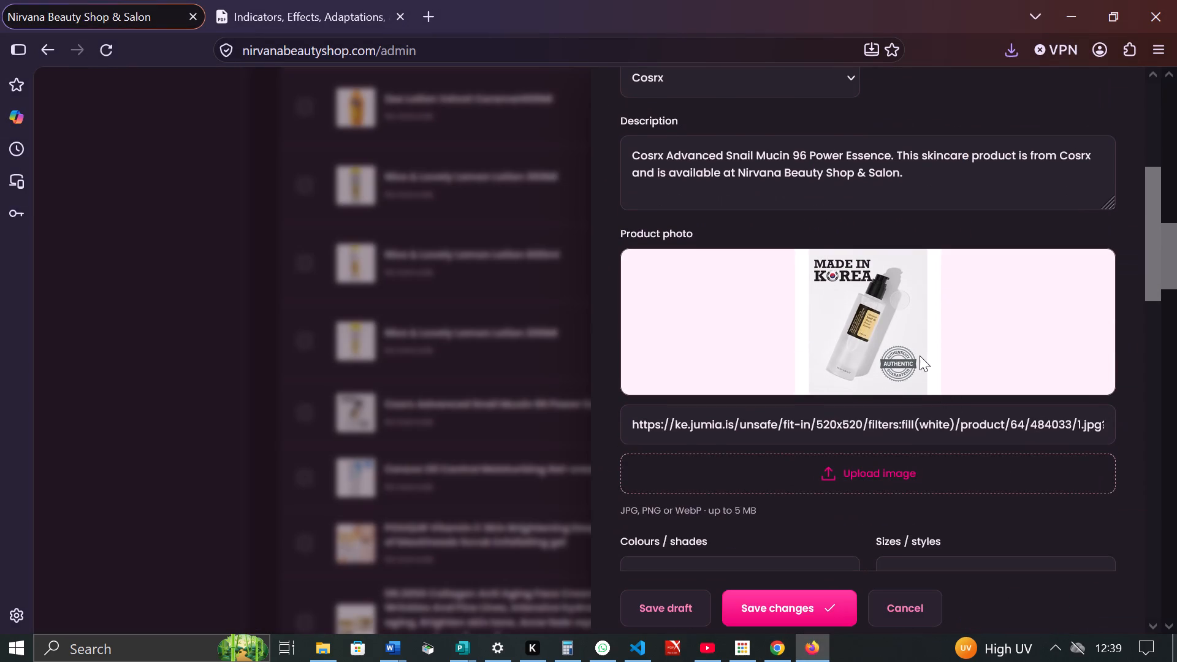
pyautogui.scroll(-2, 900, 354)
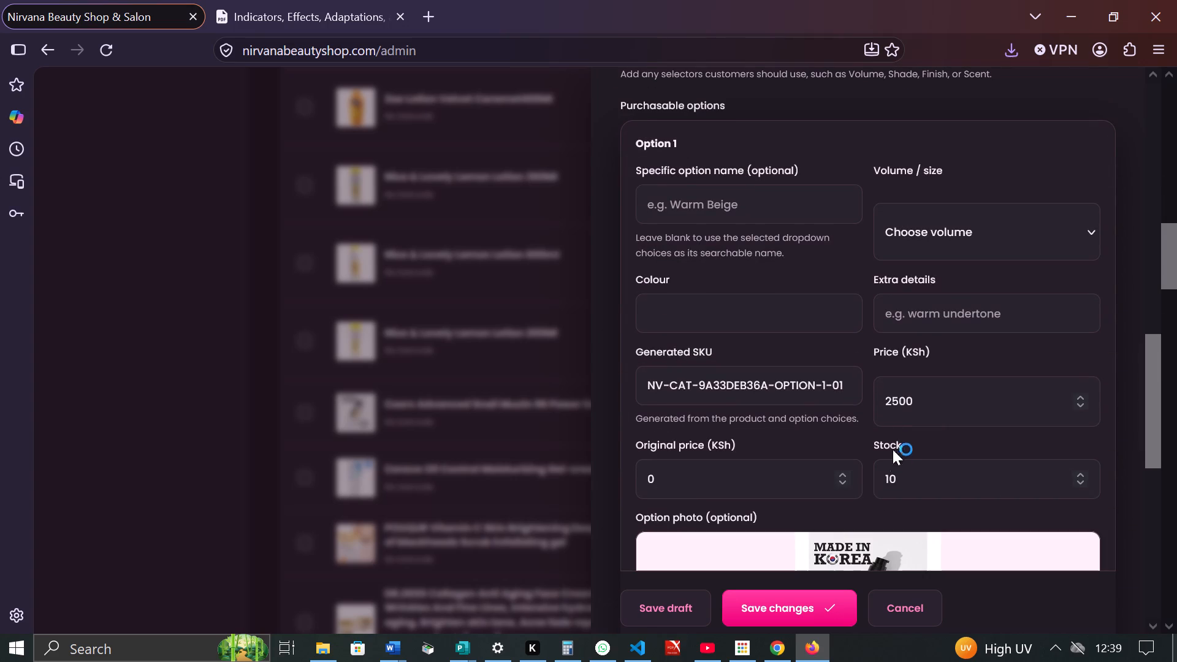
pyautogui.click(888, 478)
pyautogui.press('BackSpace')
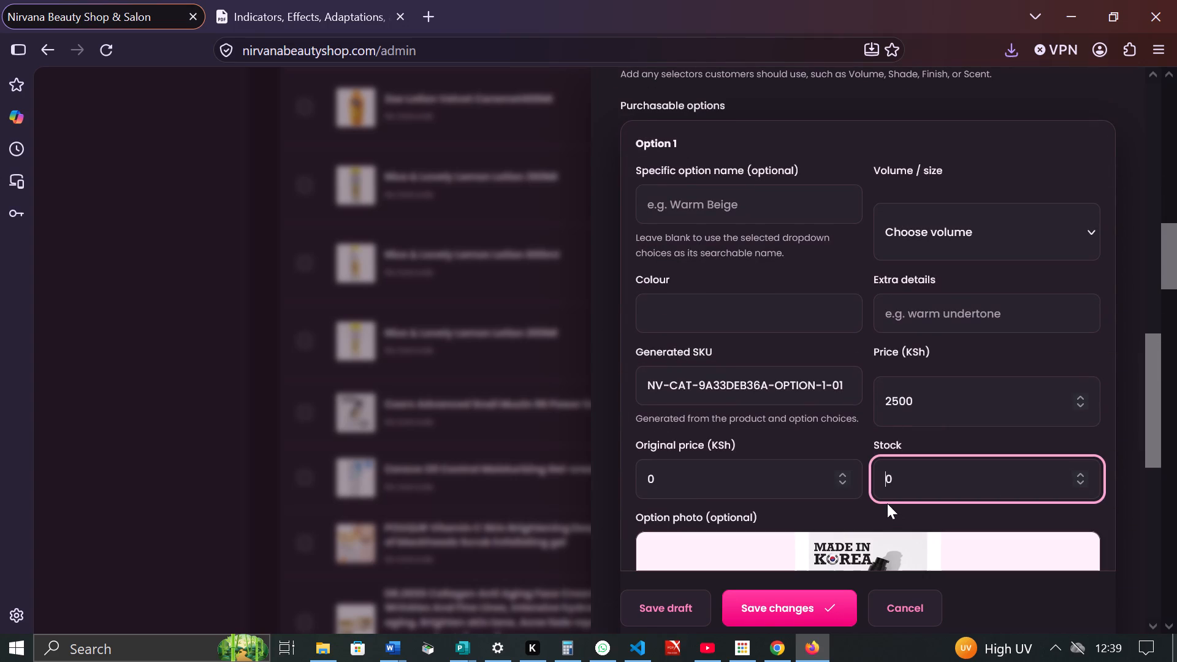
pyautogui.click(776, 613)
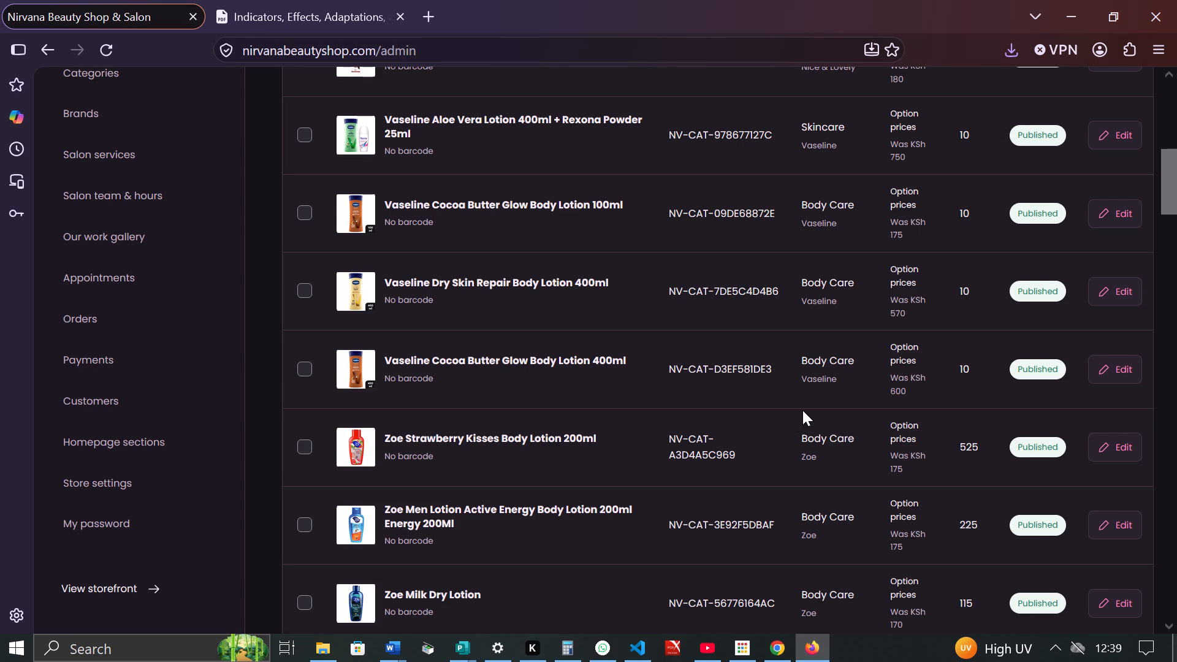
# Set the stock of the Cerave Oil Control Moisturizing Gel-cream 52ml to 0 and save the changes.
pyautogui.scroll(-3, 806, 411)
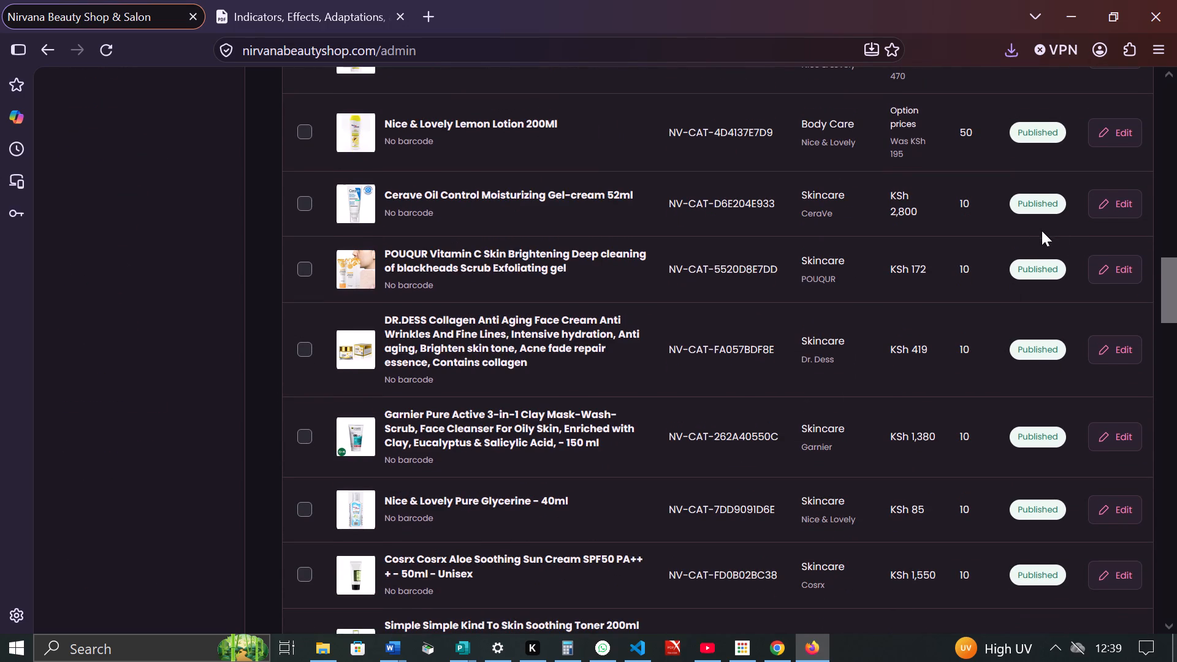
pyautogui.click(1119, 204)
pyautogui.scroll(-2, 941, 290)
pyautogui.scroll(2, 926, 309)
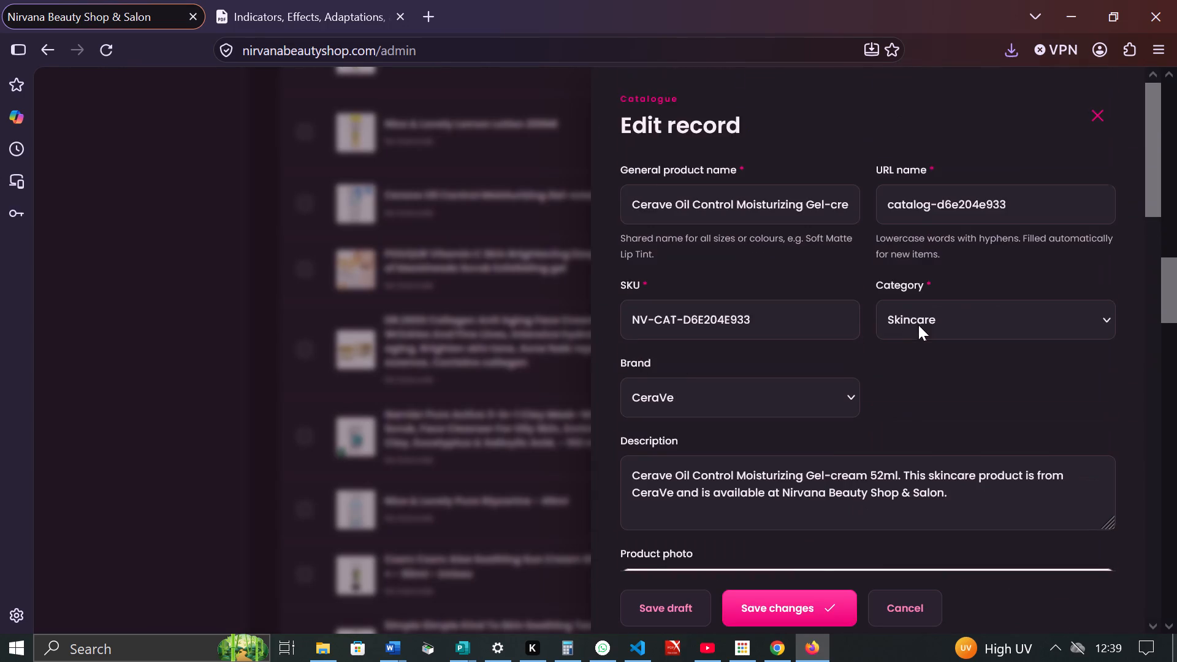
pyautogui.scroll(-1, 928, 349)
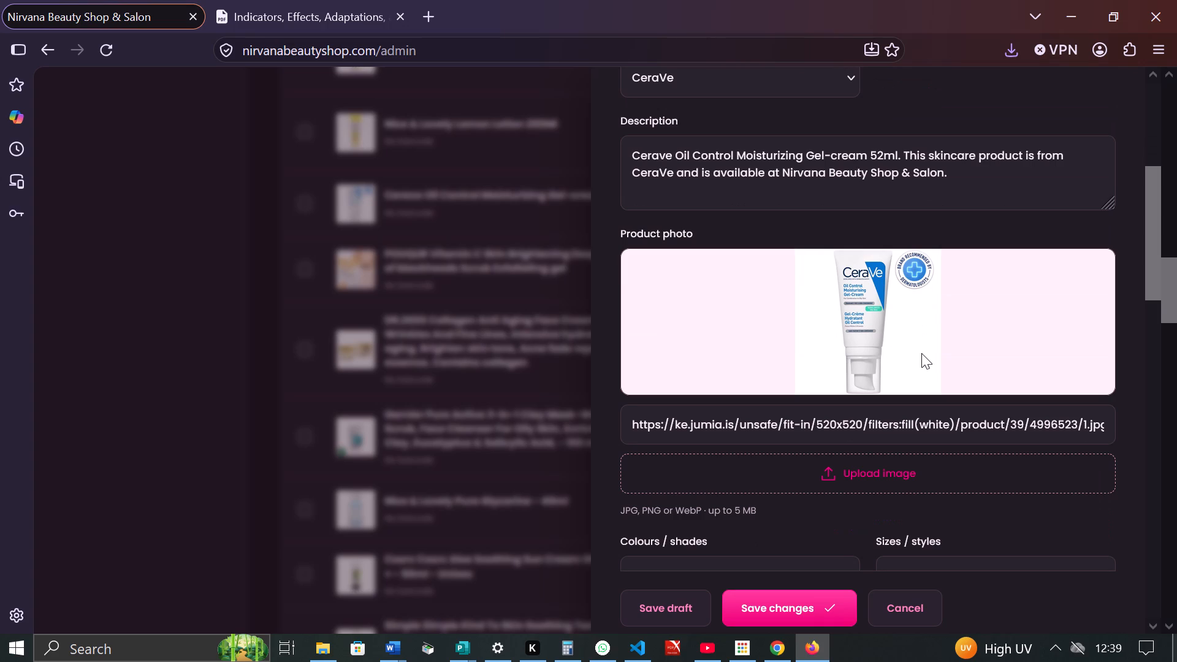
pyautogui.scroll(-1, 921, 353)
pyautogui.scroll(-2, 924, 427)
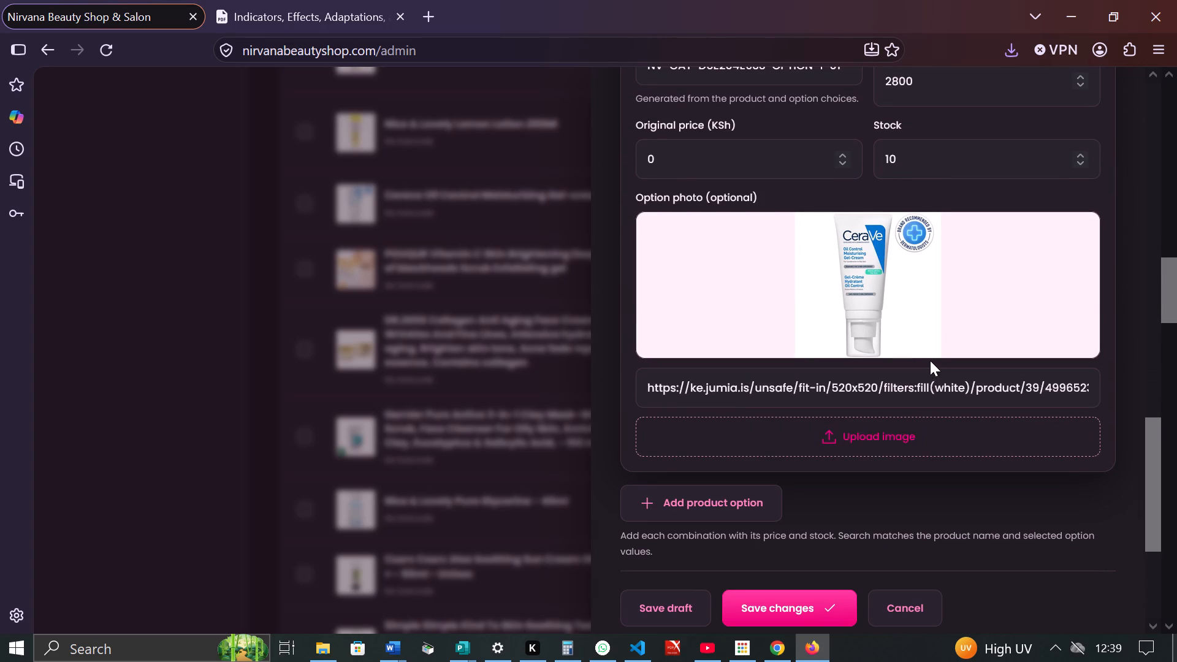
pyautogui.click(888, 156)
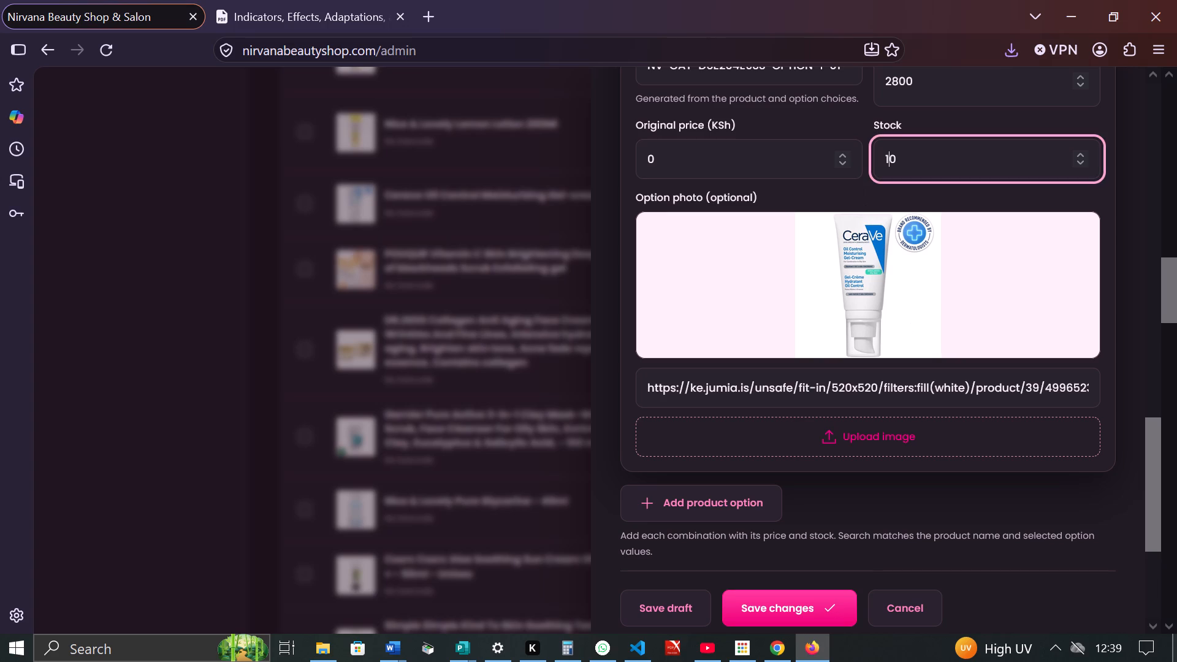
pyautogui.press('BackSpace')
pyautogui.click(806, 590)
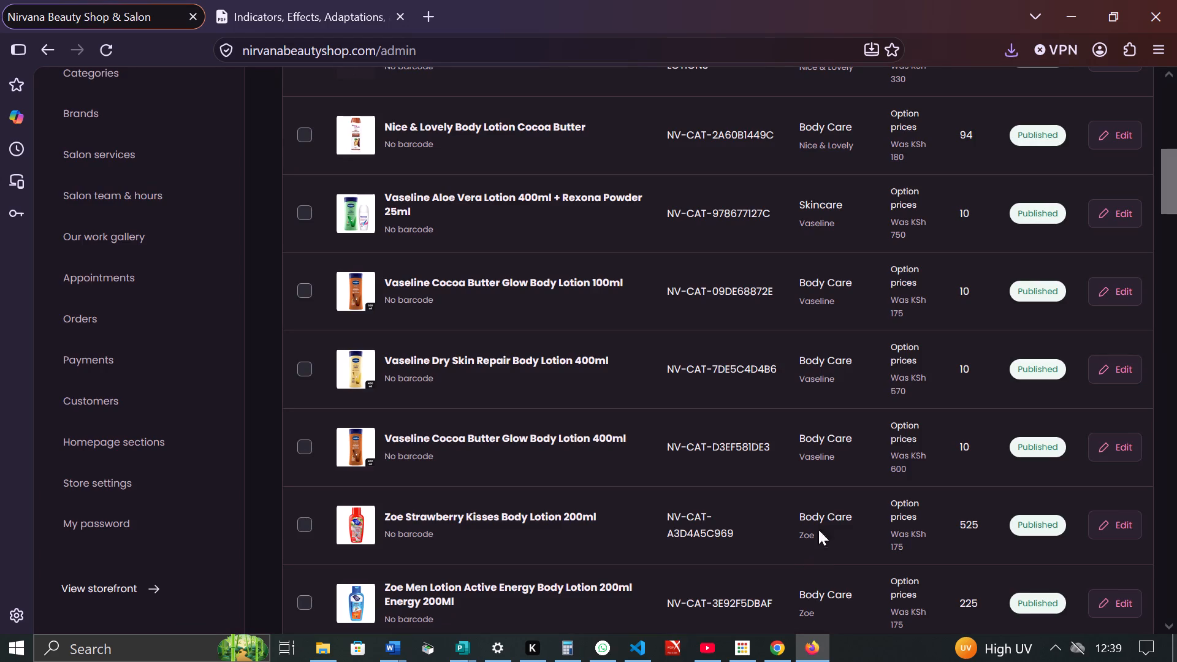
# Set the stock of the Garnier Pure Active 3-in-1 Clay Mask-Wash-Scrub 150 ml to 0 and save the changes.
pyautogui.scroll(-1, 840, 489)
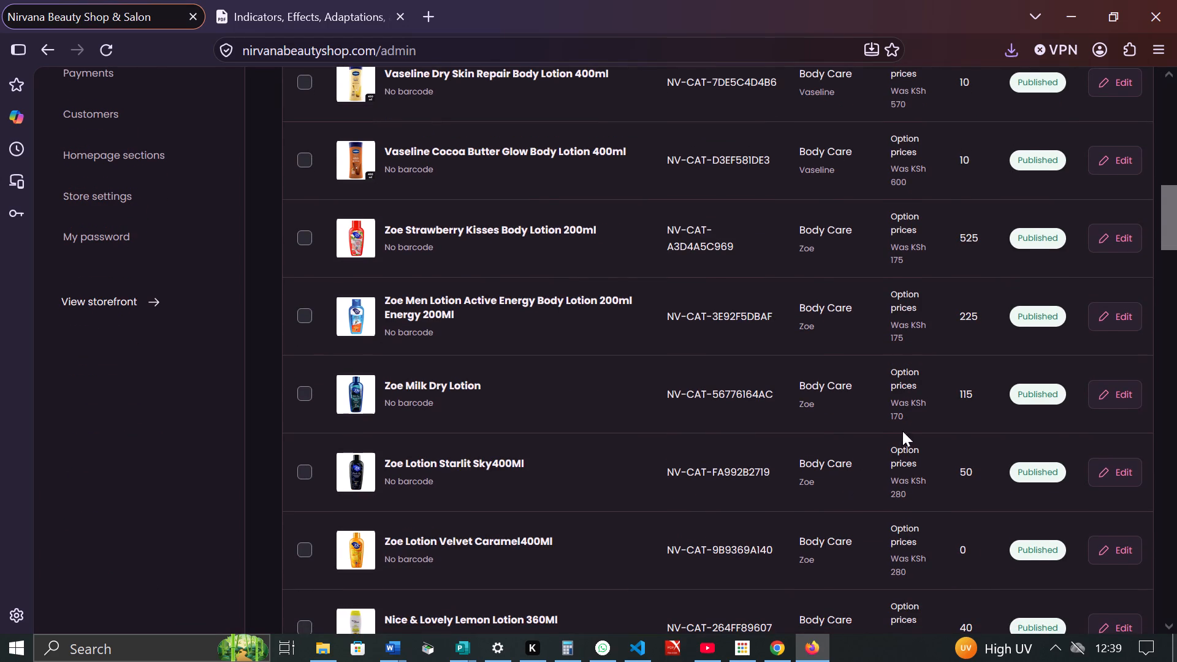
pyautogui.scroll(-3, 902, 430)
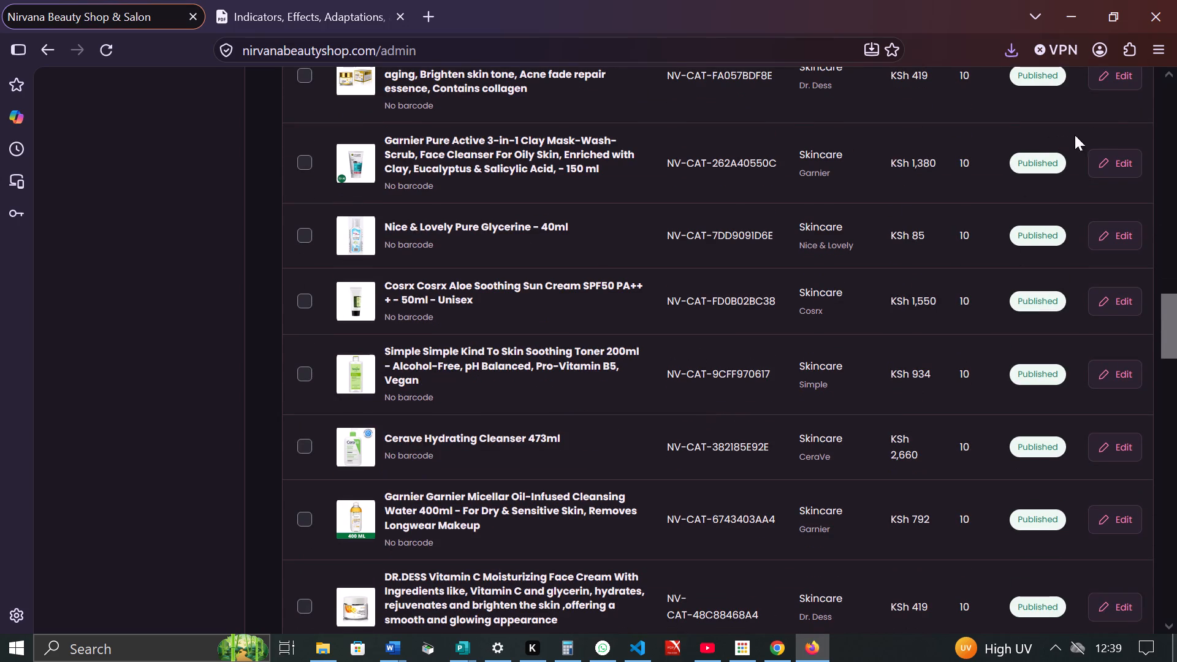
pyautogui.click(1102, 159)
pyautogui.scroll(-1, 903, 384)
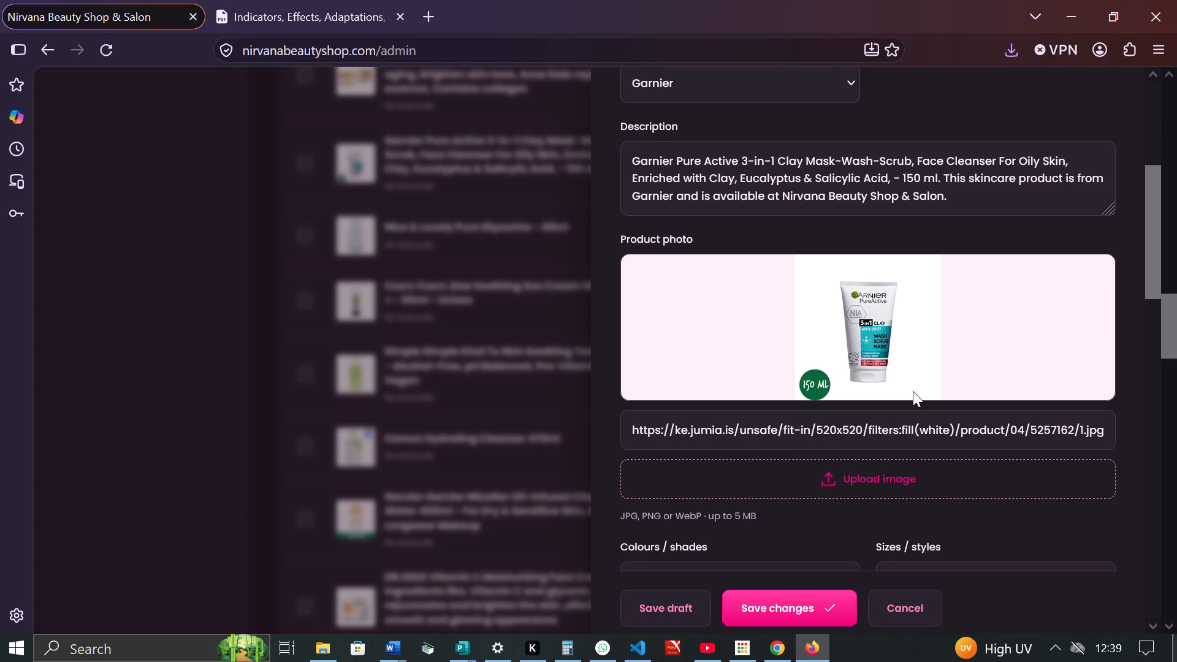
pyautogui.scroll(-2, 916, 395)
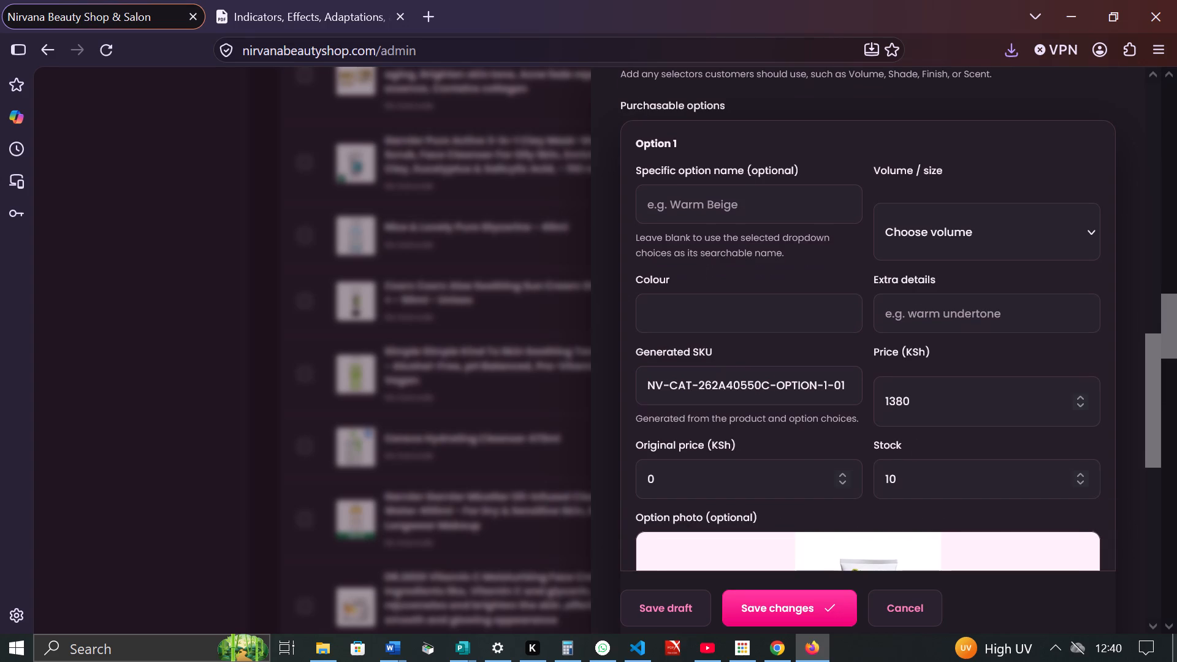
pyautogui.click(889, 479)
pyautogui.press('BackSpace')
pyautogui.click(825, 612)
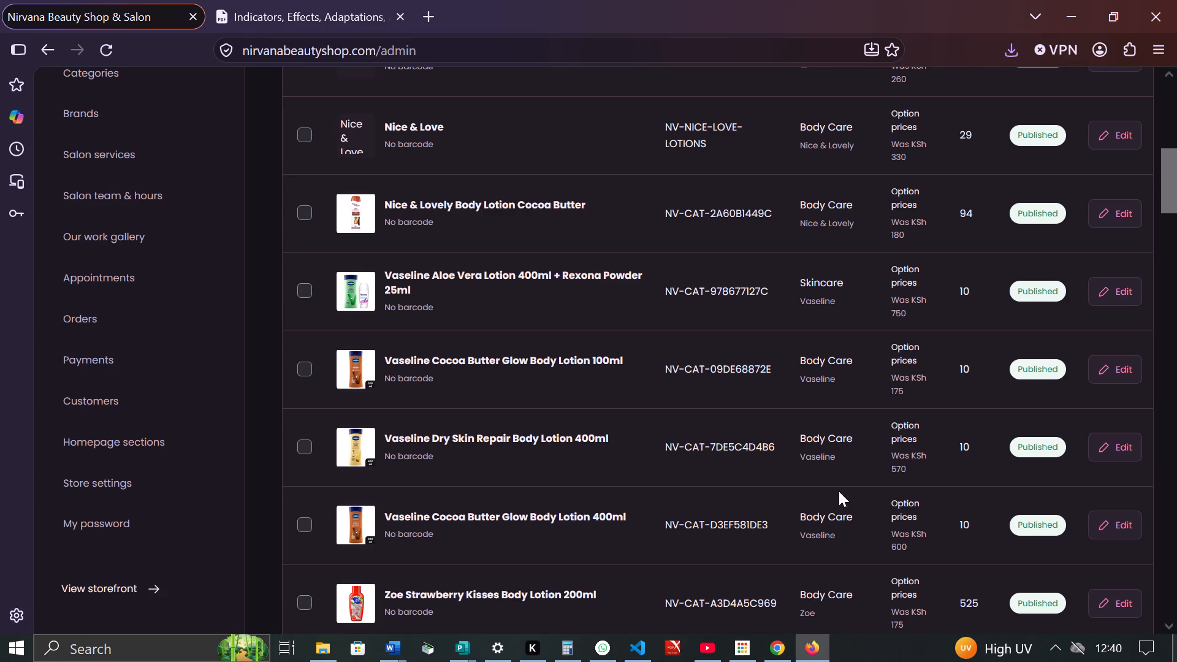
# Open the POUQUR Vitamin C Skin Brightening Scrub Exfoliating gel record for editing.
pyautogui.scroll(-3, 839, 490)
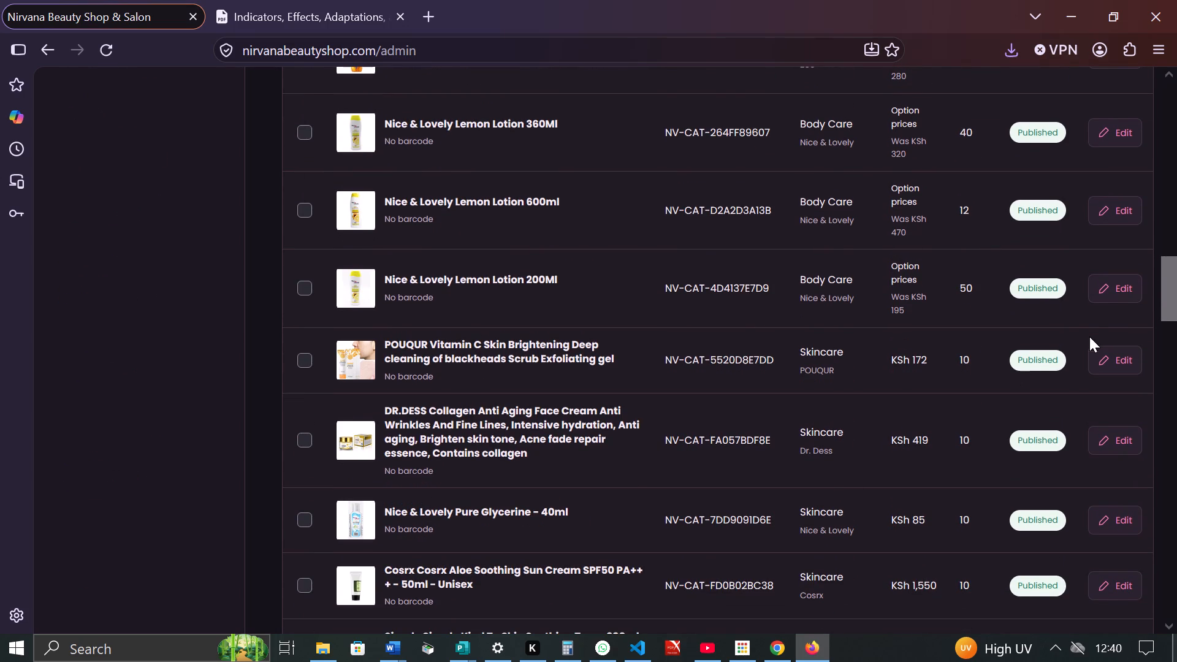
pyautogui.click(1115, 364)
# Set the stock of the POUQUR Vitamin C Skin Brightening Scrub Exfoliating gel to 0 and save the changes.
pyautogui.scroll(-1, 959, 397)
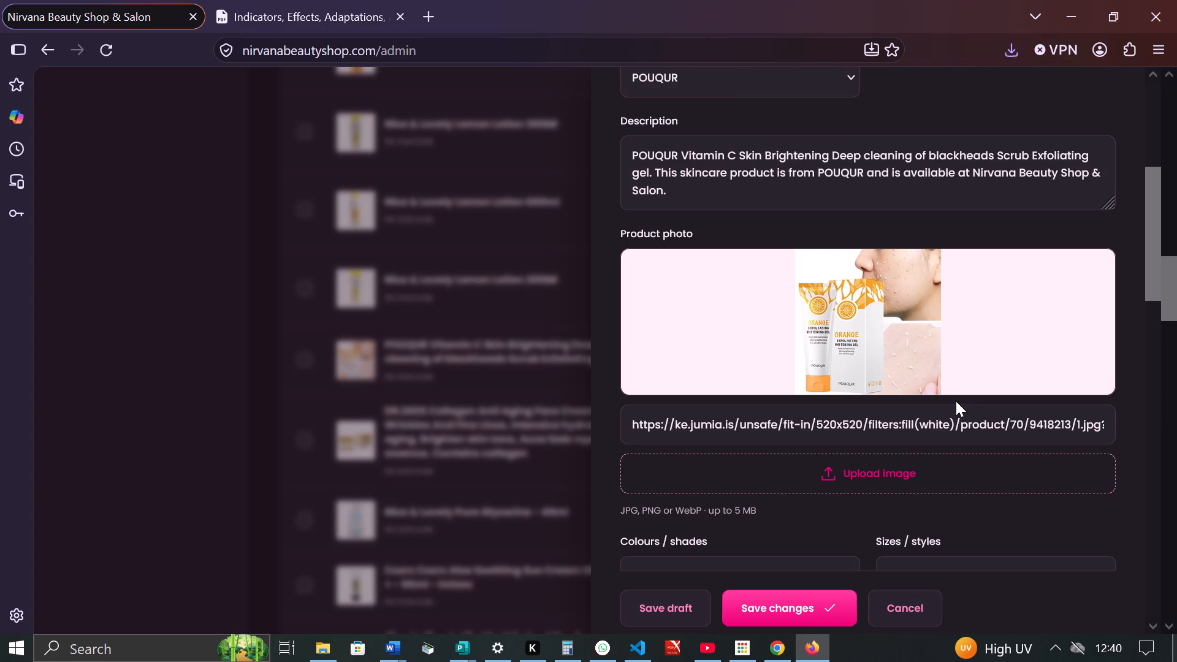
pyautogui.scroll(-1, 970, 333)
pyautogui.scroll(-1, 923, 365)
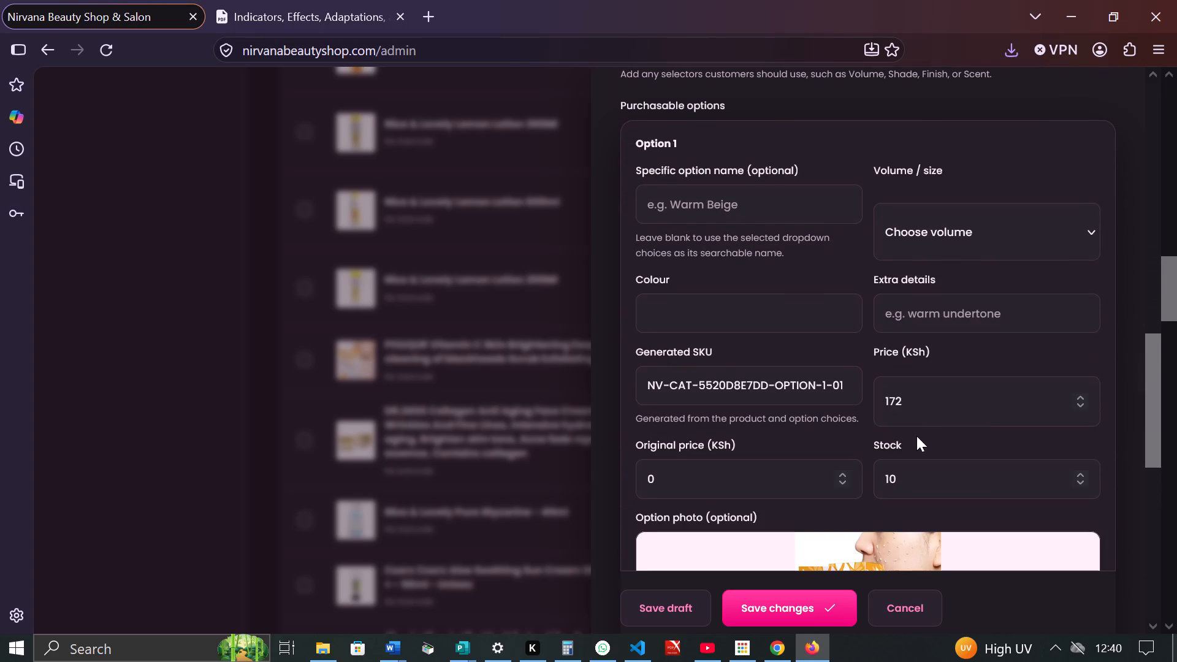
pyautogui.click(893, 477)
pyautogui.press('BackSpace')
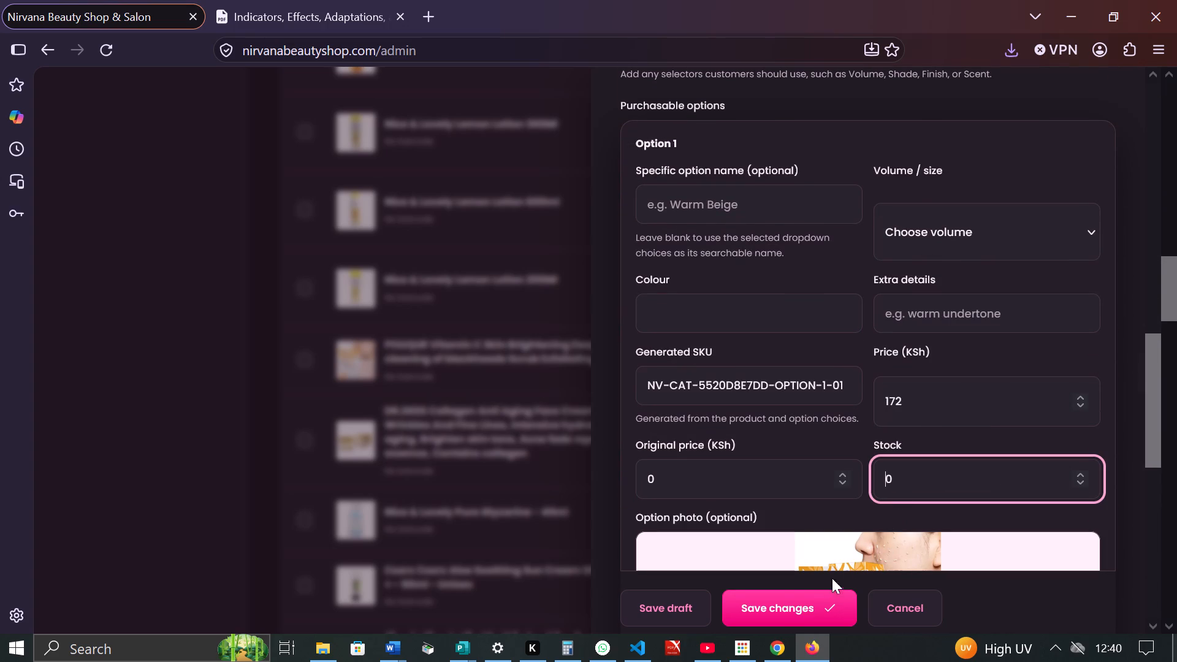
pyautogui.click(793, 599)
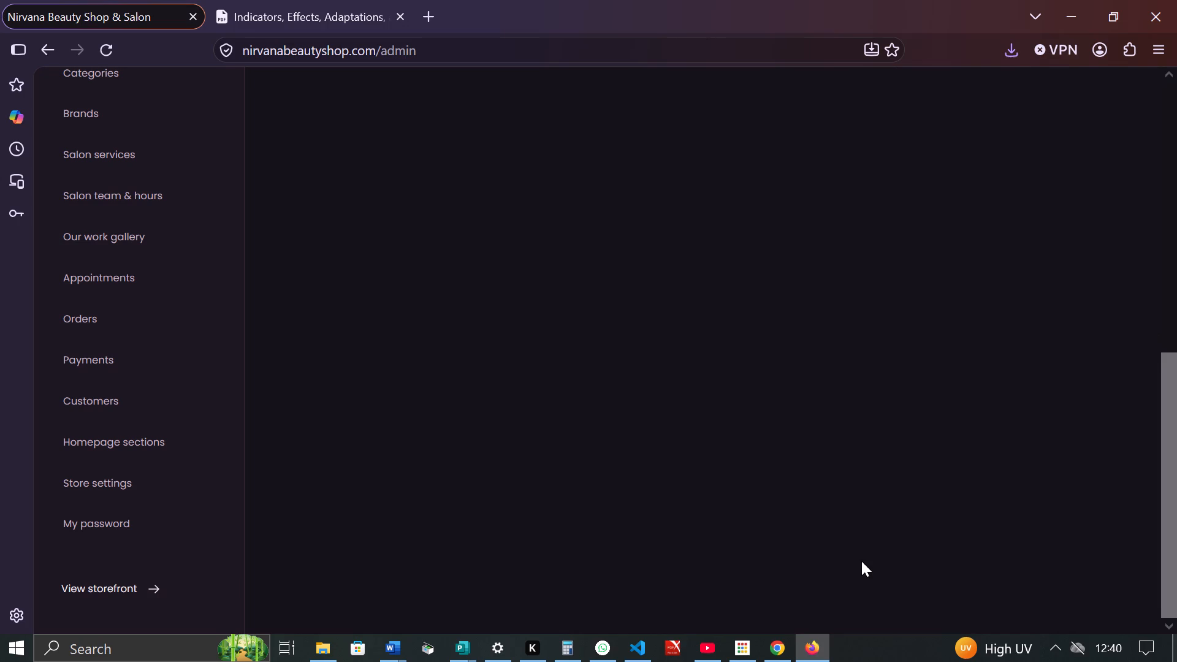
# Open the DR.DESS Collagen Anti Aging Face Cream record and set its option price to KSh 500.
pyautogui.scroll(-1, 782, 492)
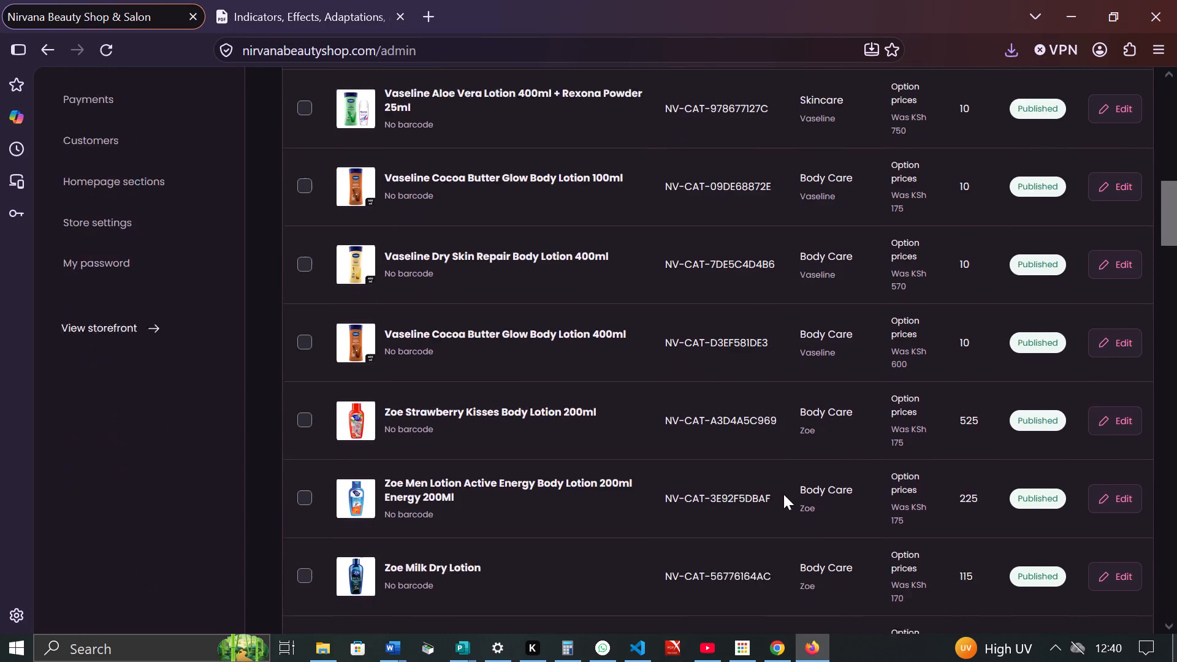
pyautogui.scroll(-2, 787, 493)
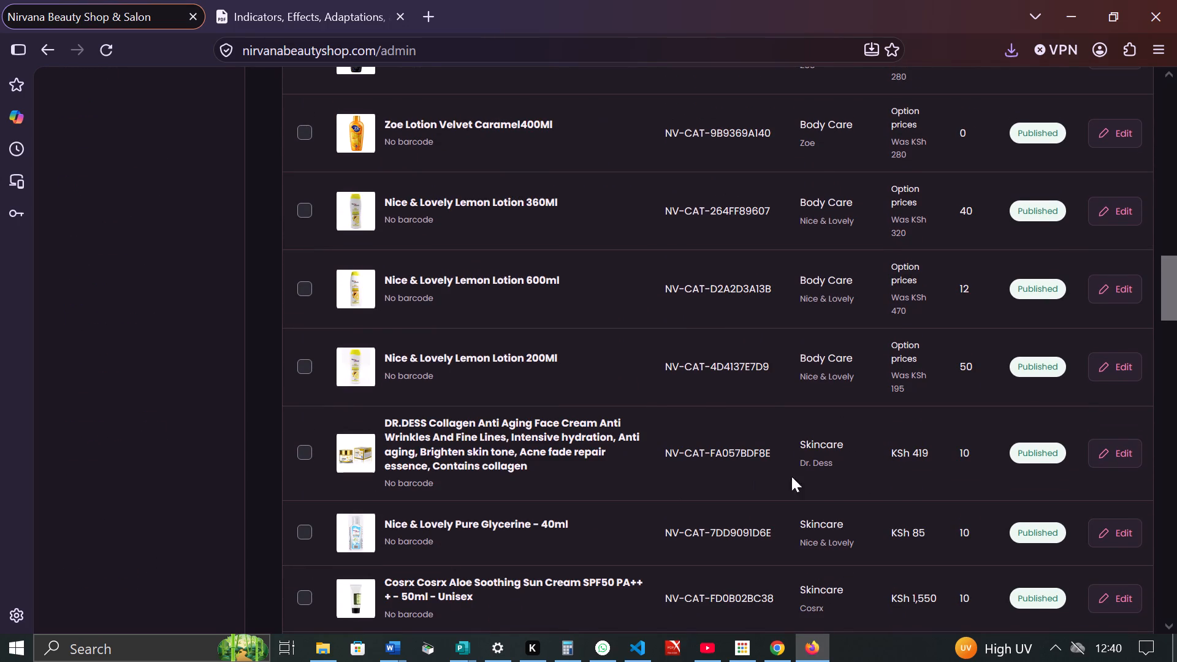
pyautogui.click(1100, 455)
pyautogui.scroll(-1, 785, 425)
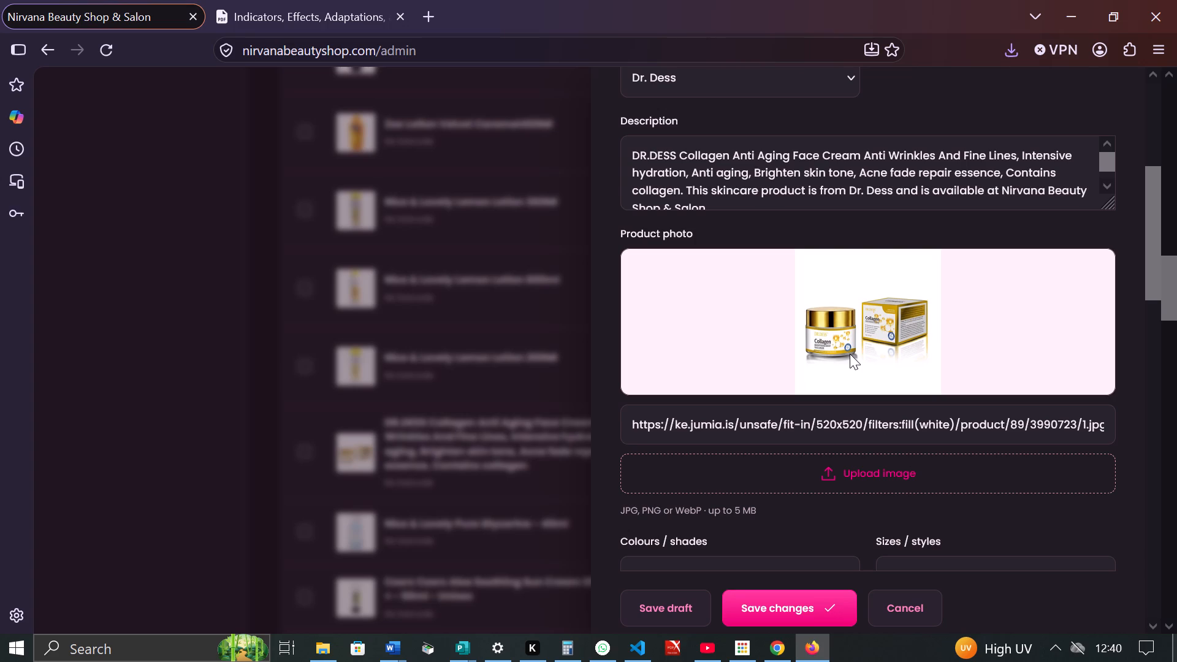
pyautogui.scroll(-1, 941, 373)
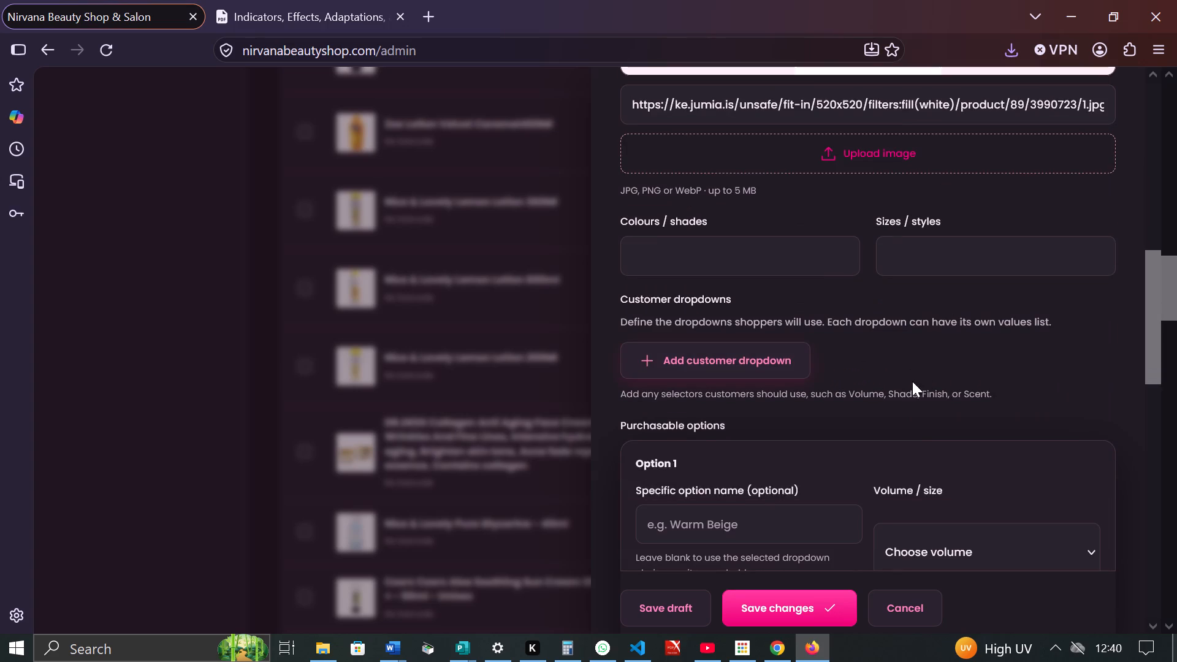
pyautogui.scroll(-1, 913, 424)
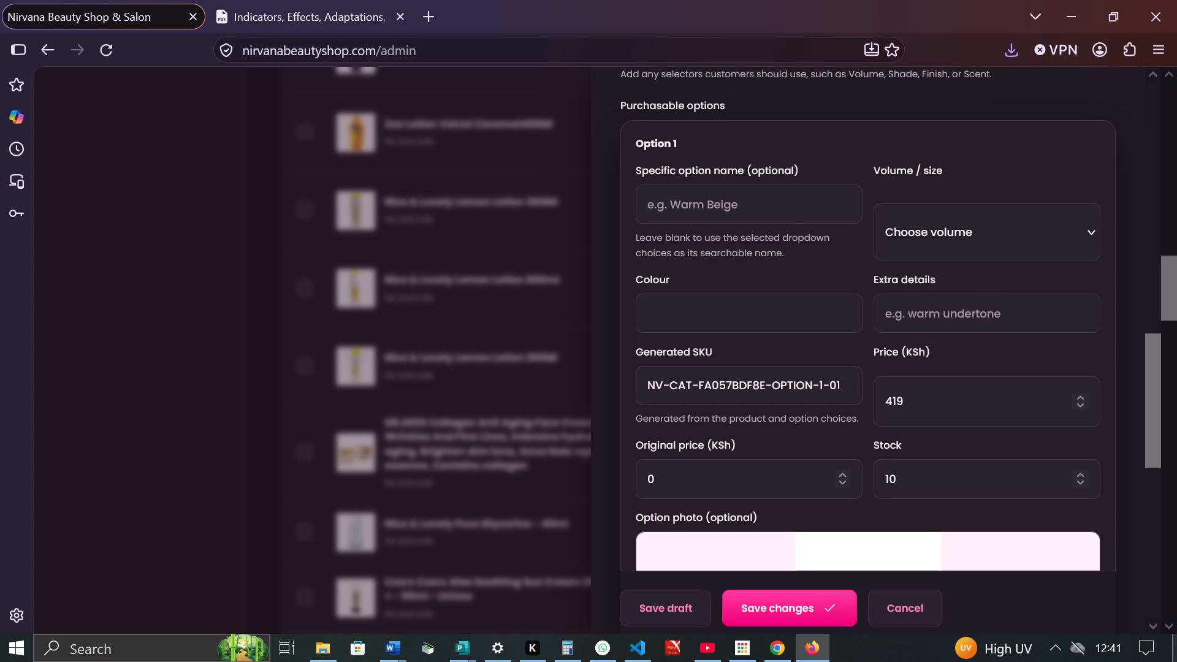
pyautogui.scroll(1, 966, 298)
pyautogui.scroll(1, 886, 368)
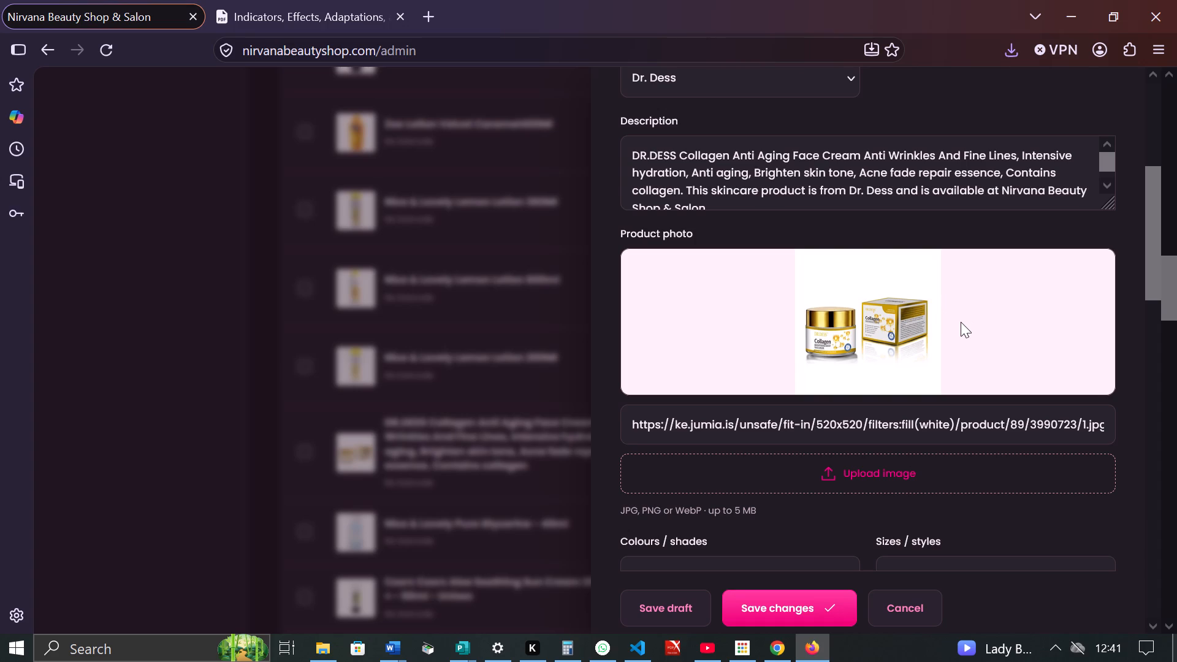
pyautogui.scroll(-1, 961, 316)
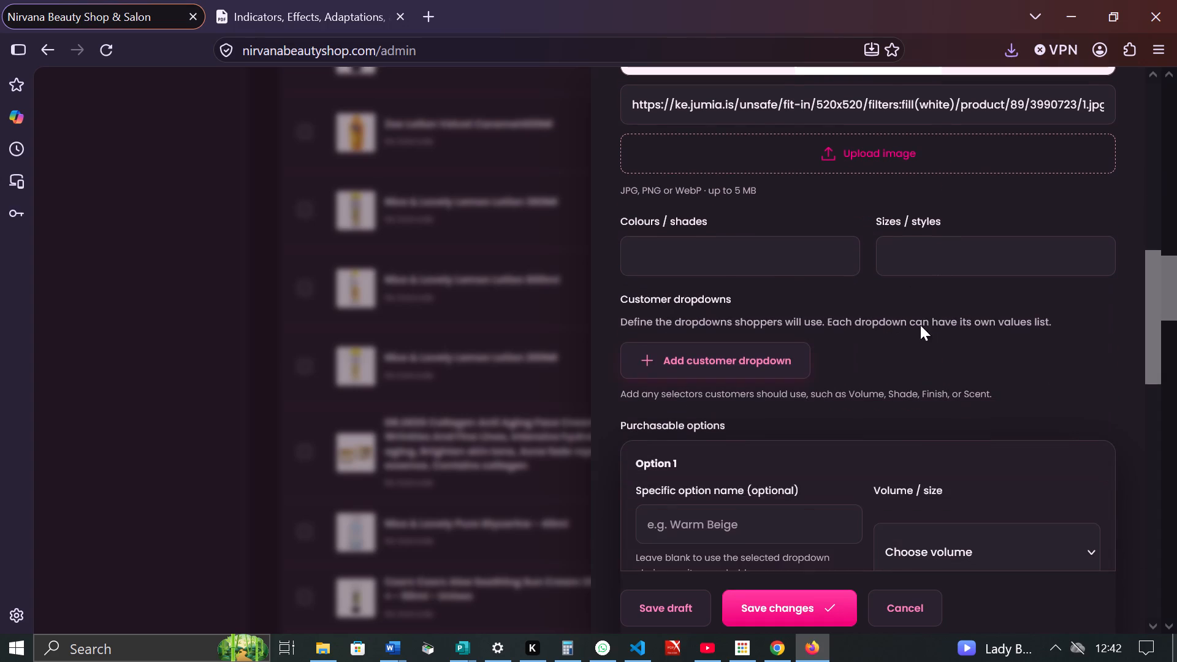
pyautogui.scroll(-1, 976, 468)
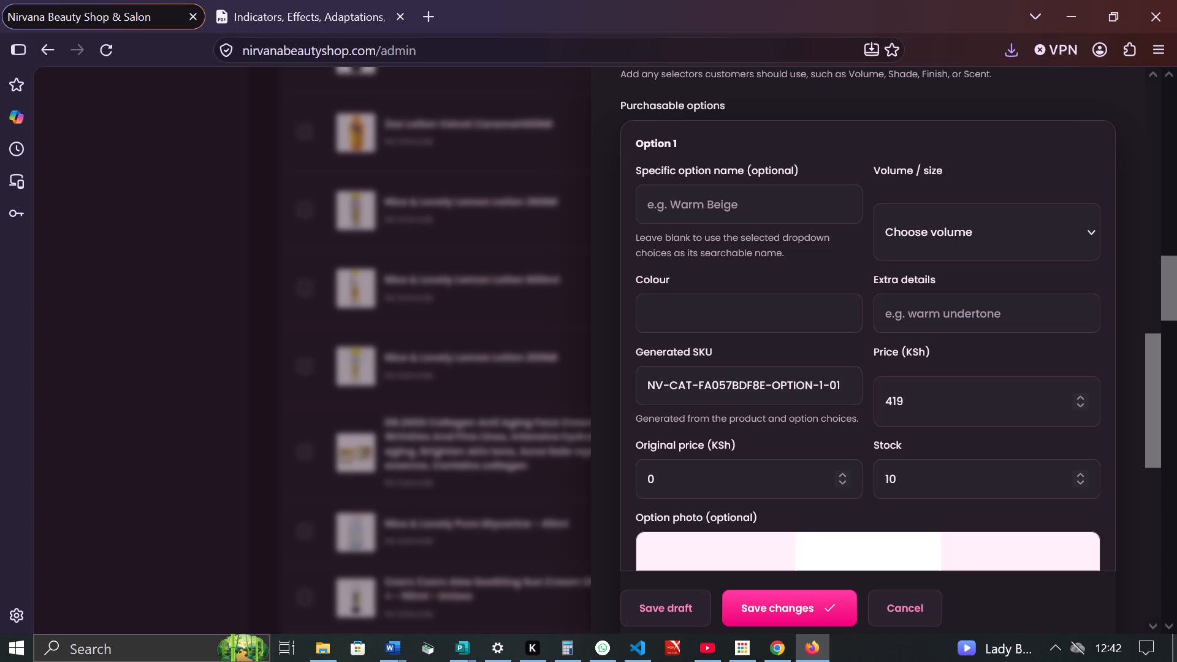
pyautogui.click(900, 401)
pyautogui.press('BackSpace')
pyautogui.press('BackSpace')
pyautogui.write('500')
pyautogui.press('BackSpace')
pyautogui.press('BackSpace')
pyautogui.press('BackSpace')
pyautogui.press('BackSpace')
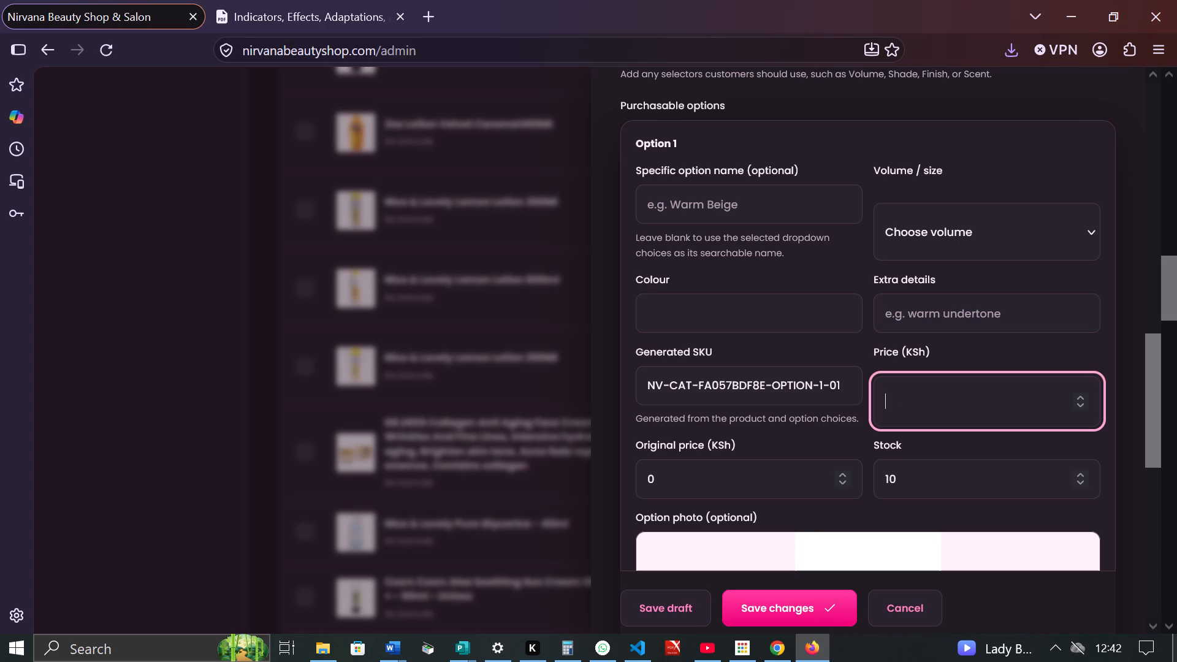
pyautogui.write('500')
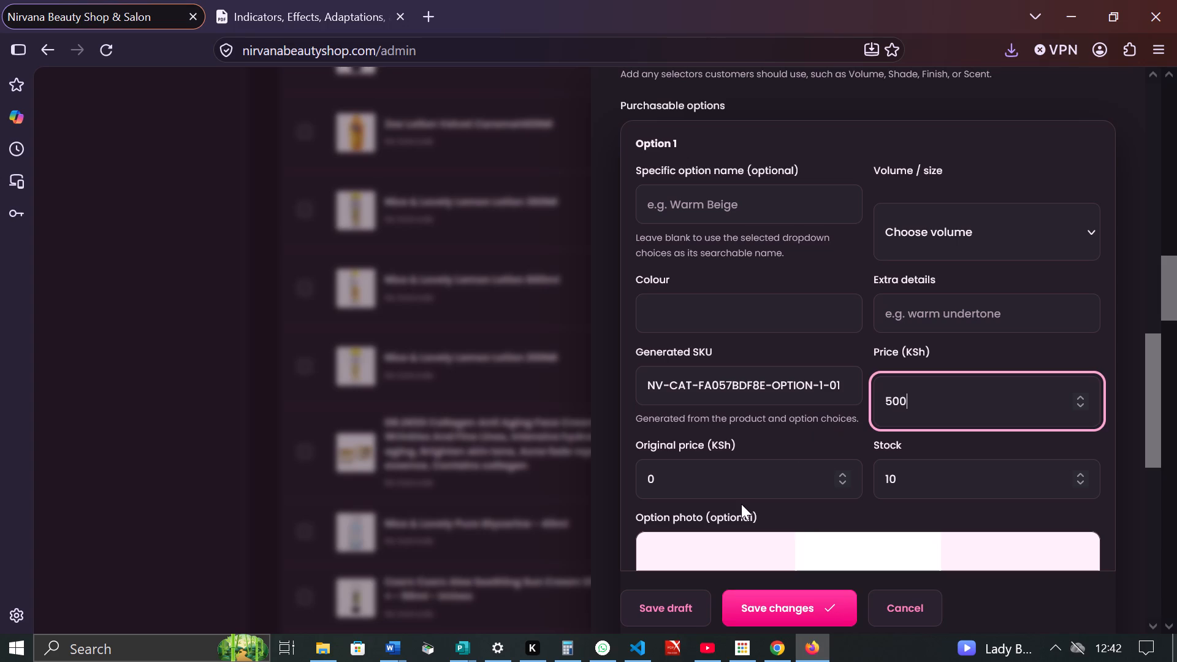
# Set the DR.DESS collagen cream's original price to KSh 530 and its stock to 1, and submit the changes.
pyautogui.click(736, 498)
pyautogui.press('BackSpace')
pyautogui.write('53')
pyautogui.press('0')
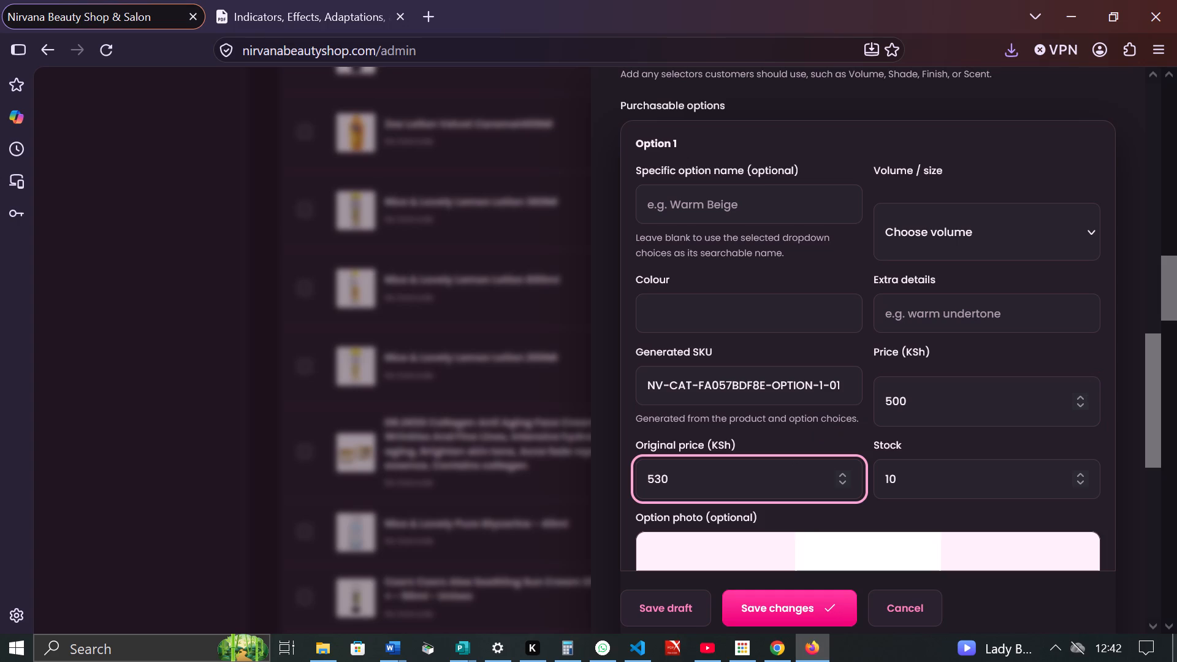
pyautogui.click(918, 481)
pyautogui.press('BackSpace')
pyautogui.press('BackSpace')
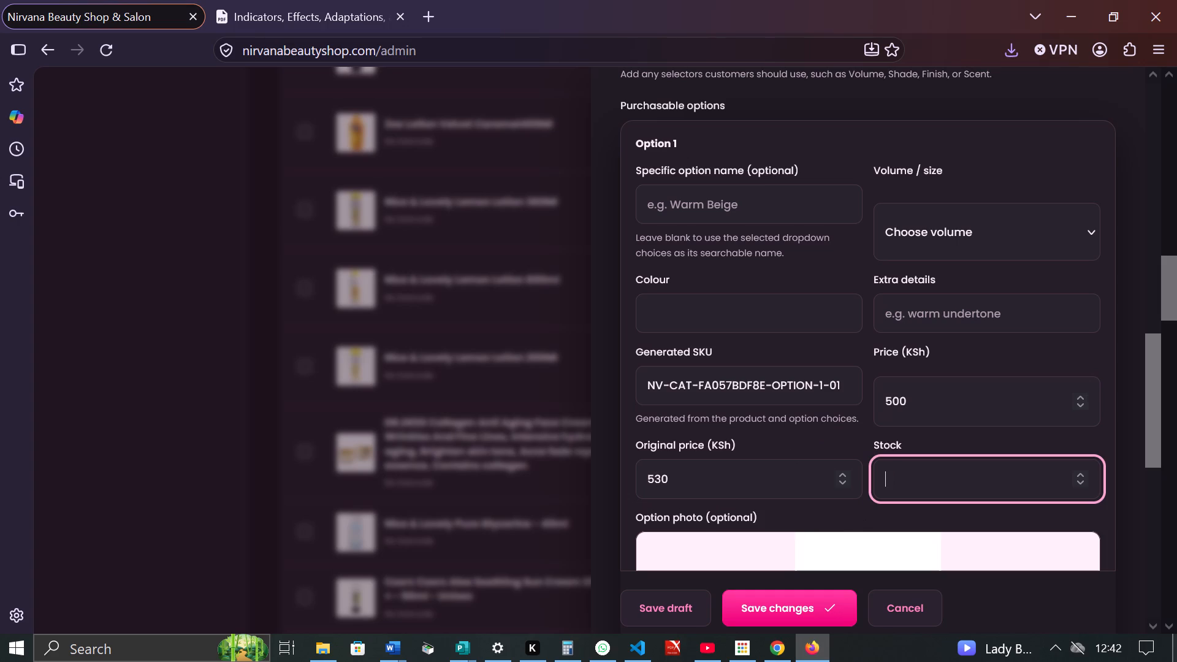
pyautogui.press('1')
pyautogui.click(806, 602)
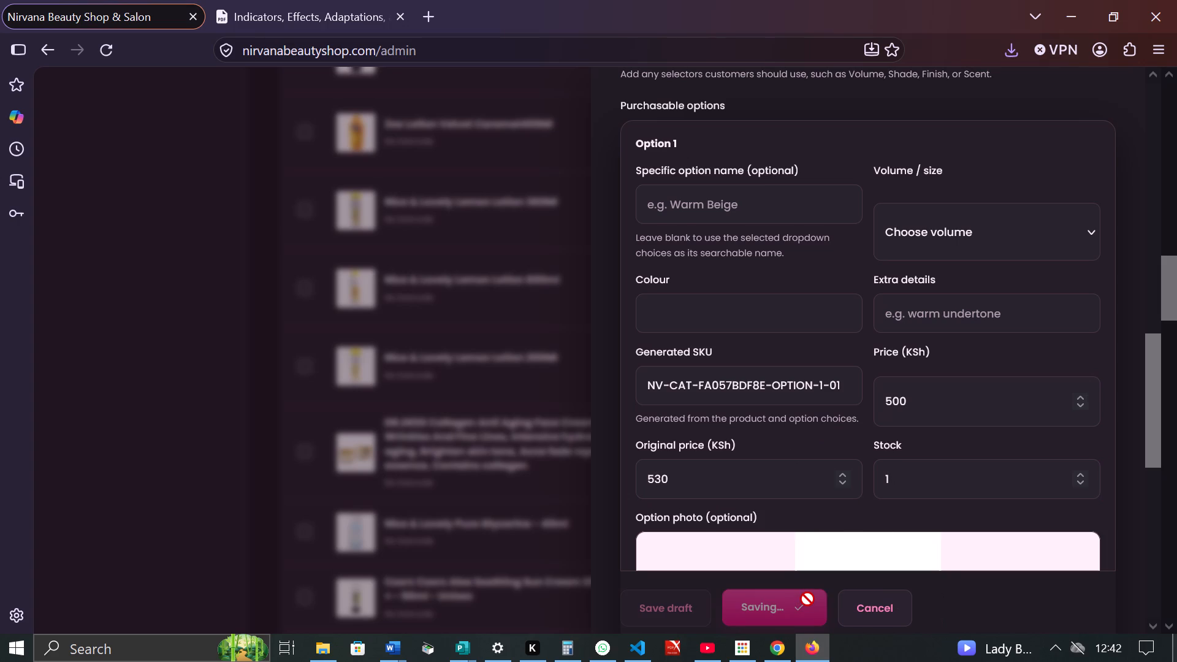
# Shorten the general product name to "DR.DESS Collagen Anti Aging Face Cream" and save the record.
pyautogui.scroll(5, 850, 294)
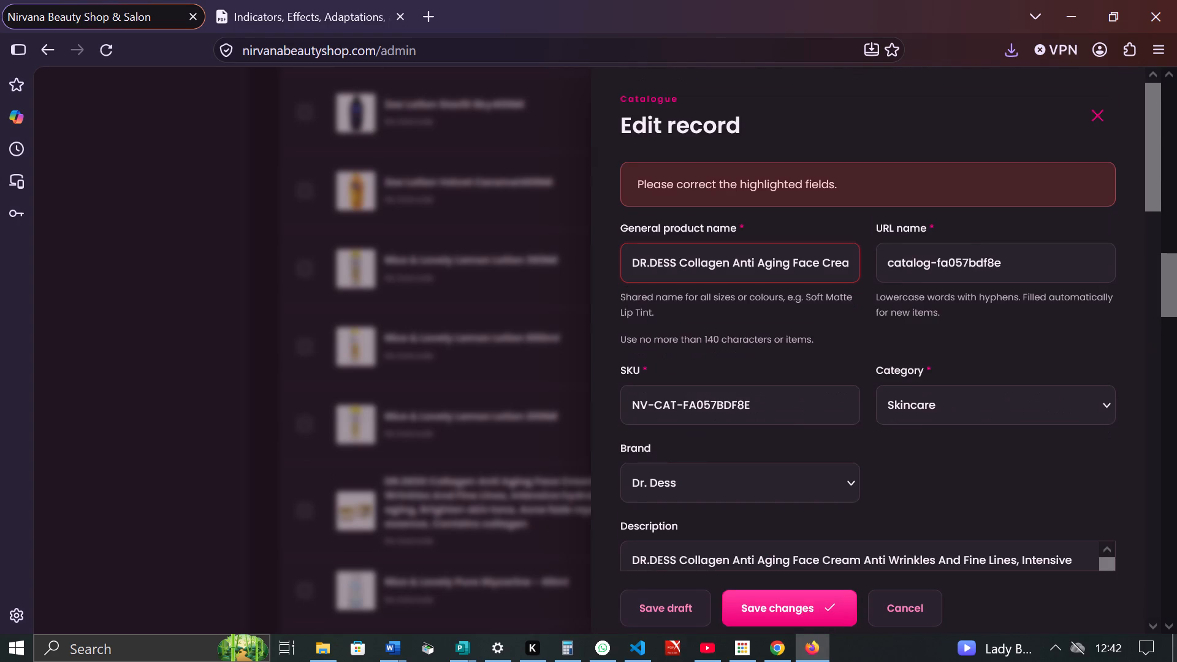
pyautogui.click(799, 267)
pyautogui.press('Right')
pyautogui.press('Right')
pyautogui.press('Right')
pyautogui.press('Right')
pyautogui.press('Right')
pyautogui.press('Right')
pyautogui.press('Right')
pyautogui.press('Right')
pyautogui.press('Right')
pyautogui.press('Right')
pyautogui.press('Right')
pyautogui.press('Right')
pyautogui.press('Right')
pyautogui.press('Right')
pyautogui.press('Right')
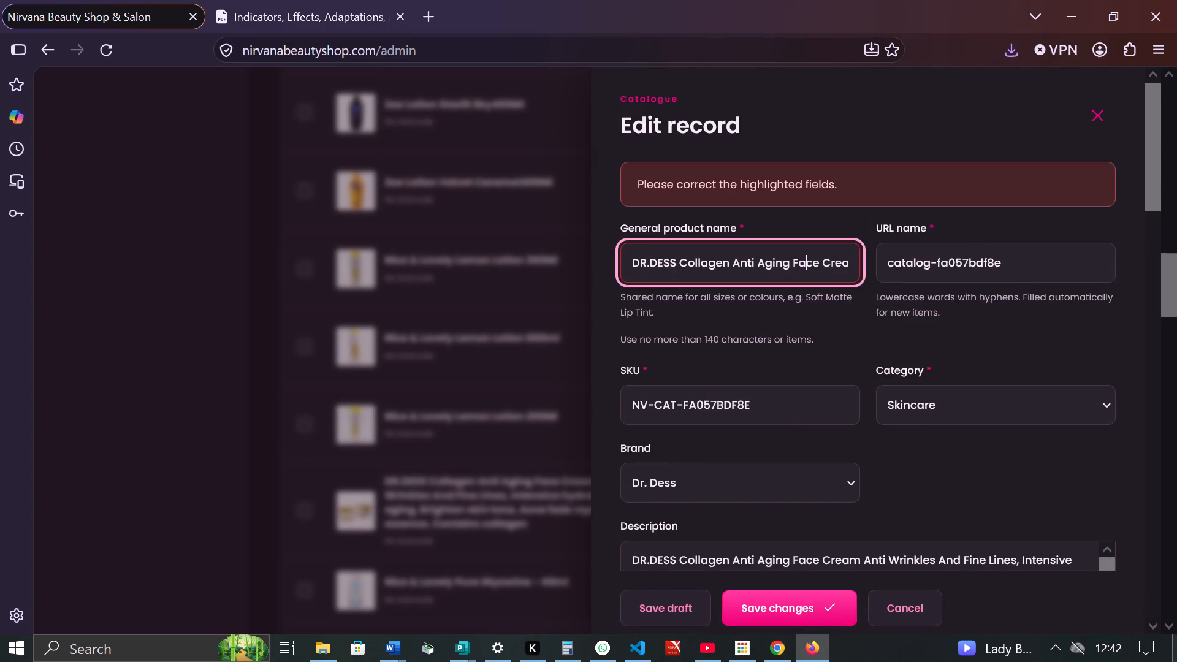
pyautogui.press('Right')
pyautogui.moveTo(837, 264); pyautogui.dragTo(845, 268)
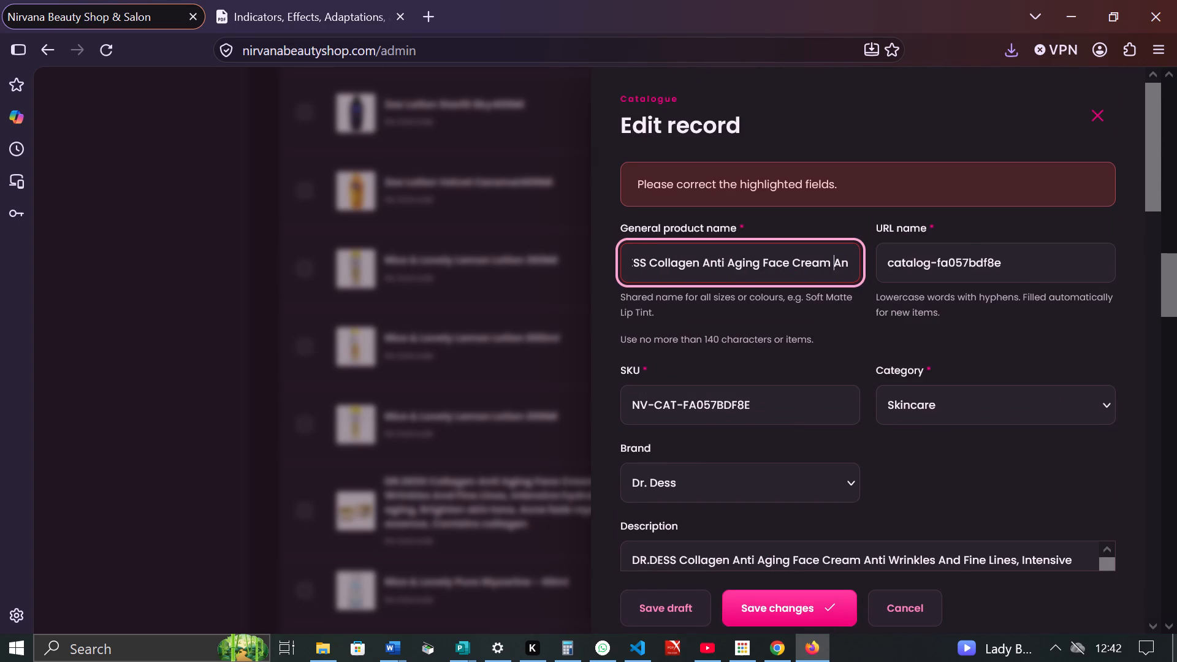
pyautogui.moveTo(845, 268); pyautogui.dragTo(898, 273)
pyautogui.press('BackSpace')
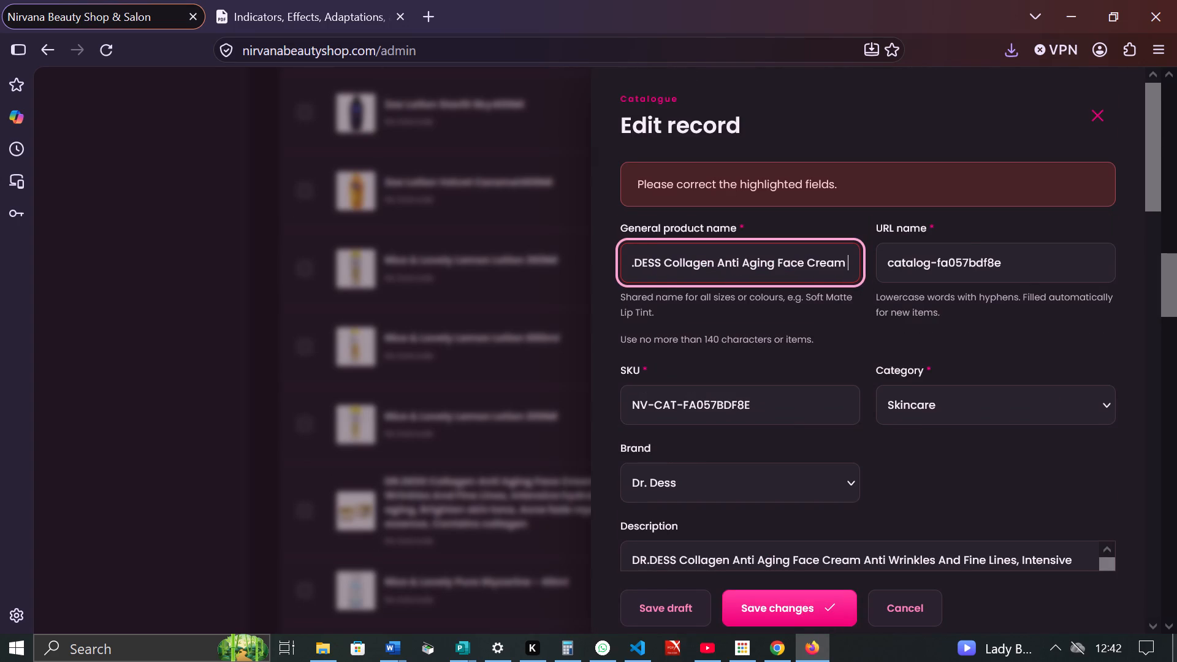
pyautogui.click(796, 612)
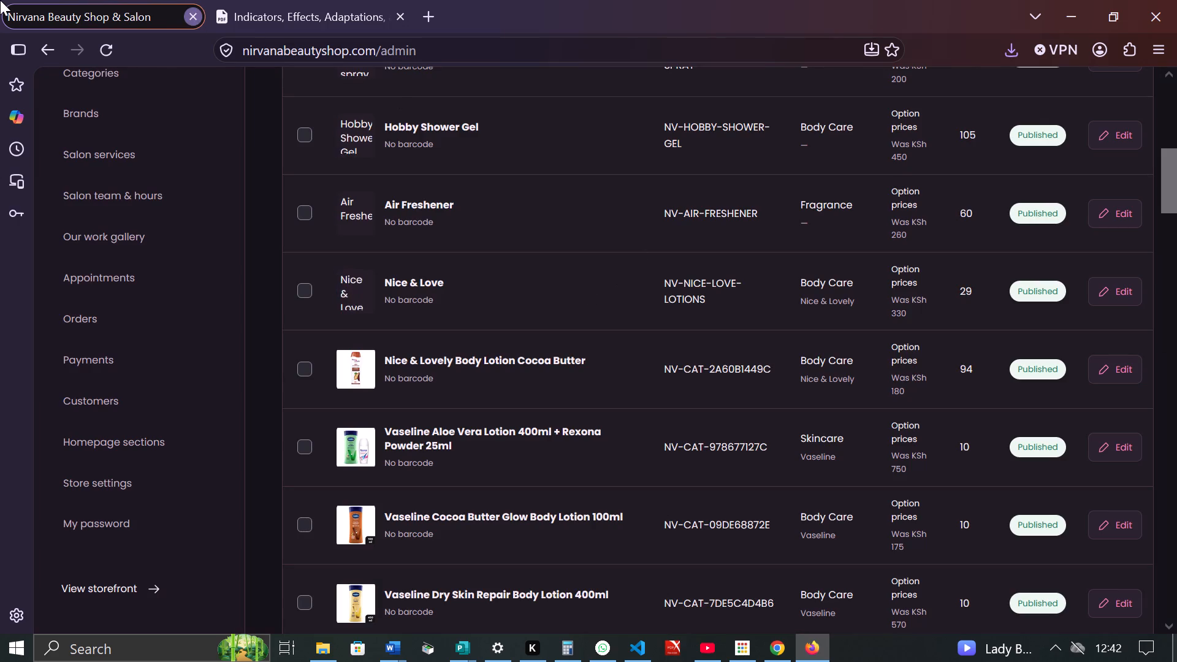
# Open the Nice & Lovely Pure Glycerine - 40ml record for editing and review its product details, price and stock.
pyautogui.scroll(-1, 103, 18)
pyautogui.scroll(-2, 422, 401)
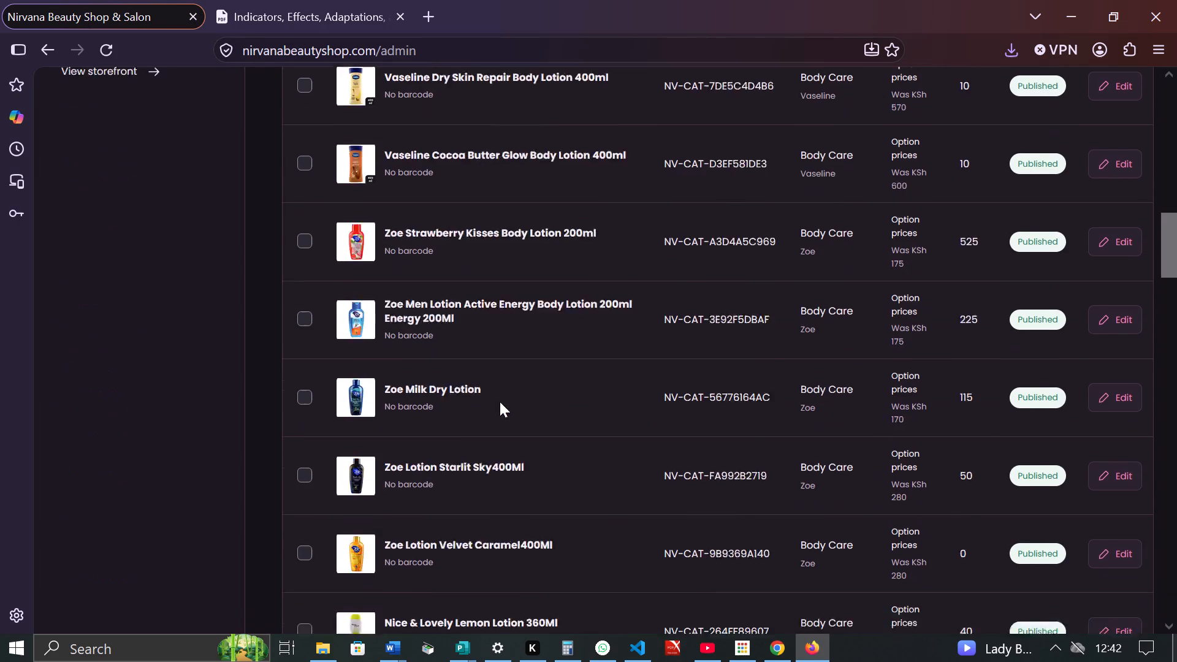
pyautogui.scroll(-2, 639, 418)
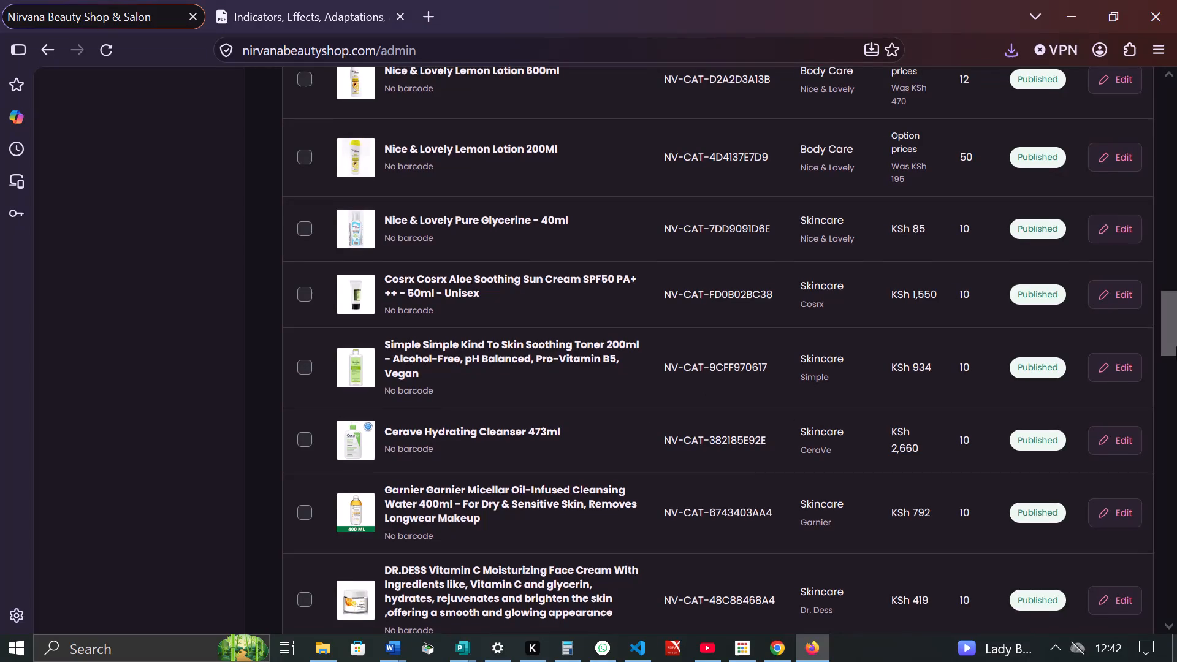
pyautogui.click(1111, 225)
pyautogui.scroll(-2, 1054, 241)
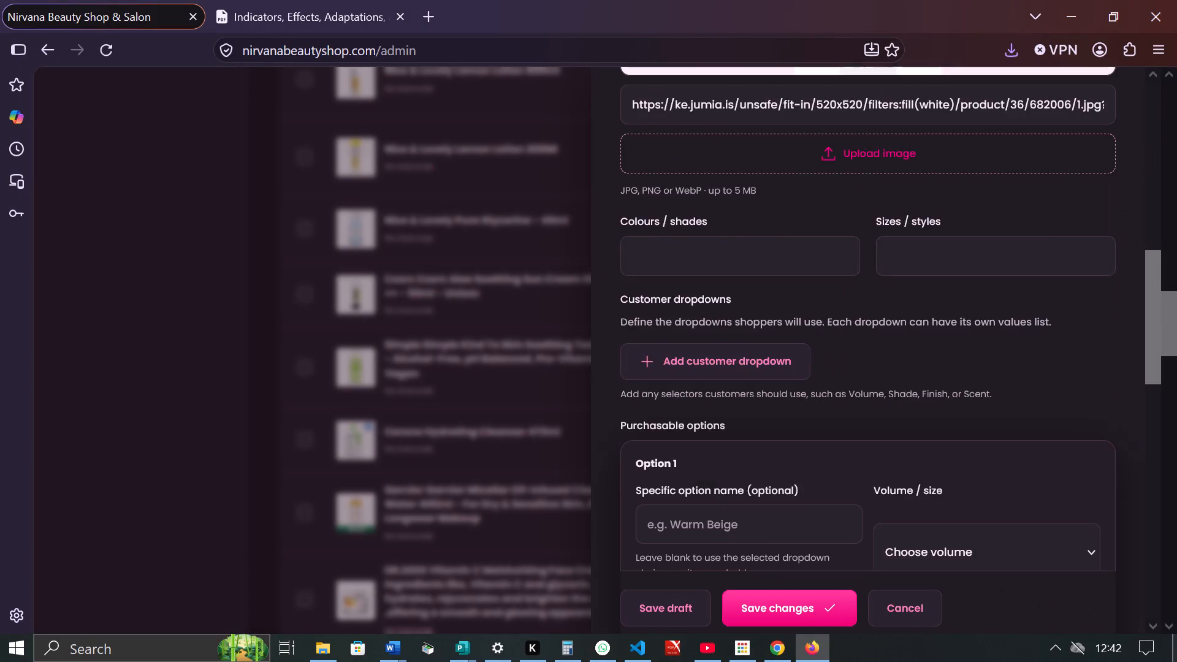
pyautogui.scroll(1, 1049, 241)
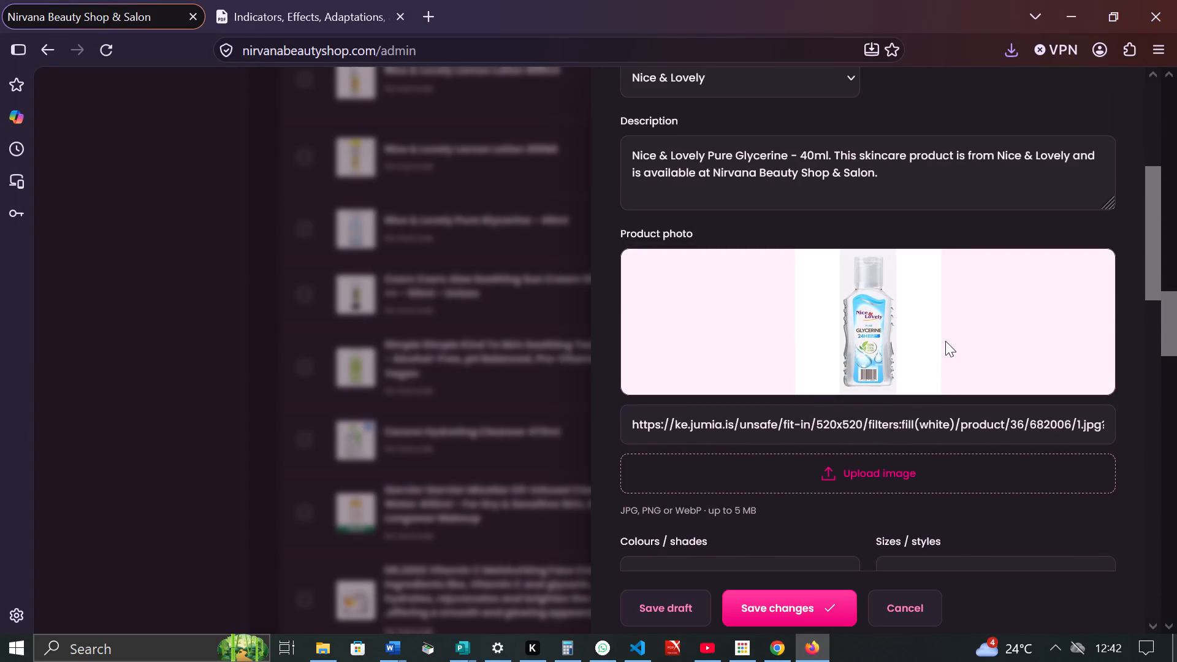
pyautogui.scroll(-3, 922, 351)
pyautogui.scroll(2, 914, 368)
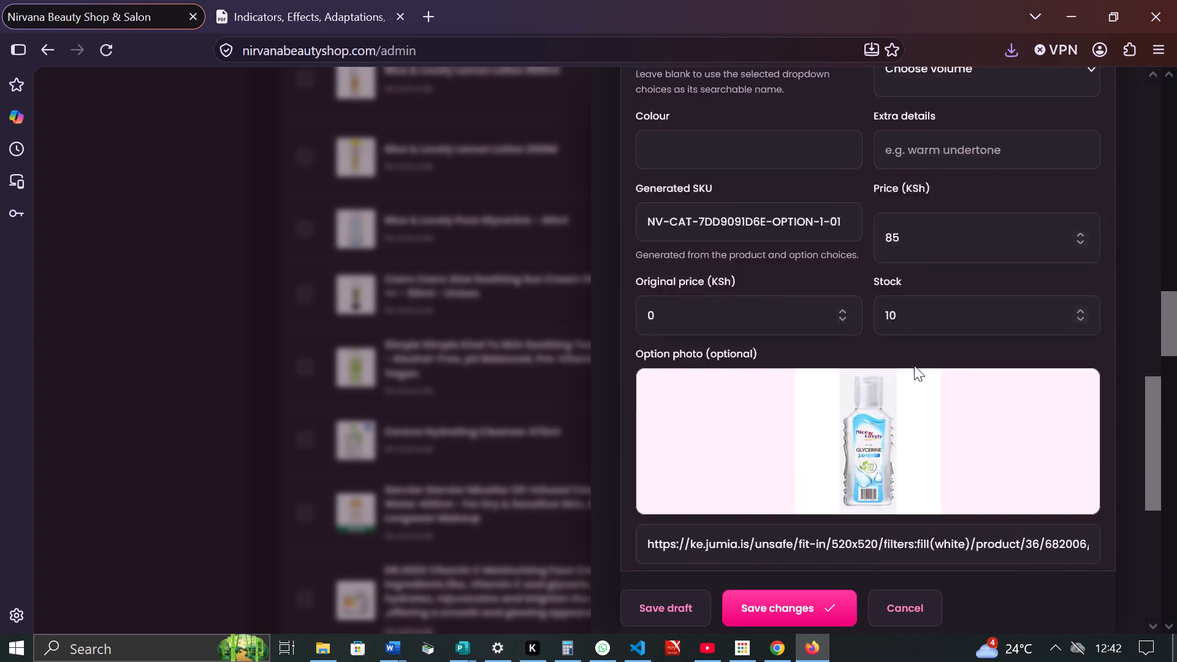
pyautogui.scroll(2, 914, 365)
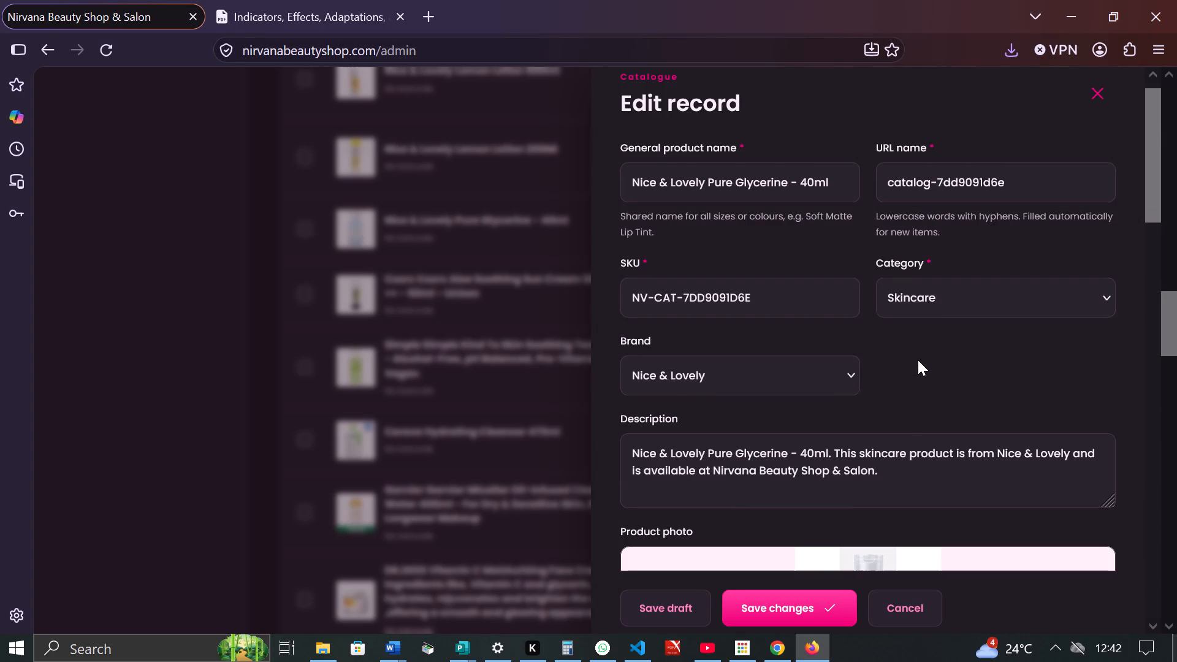
# Clear the price of the Nice & Lovely Pure Glycerine 40ml in its purchasable option.
pyautogui.scroll(-1, 915, 390)
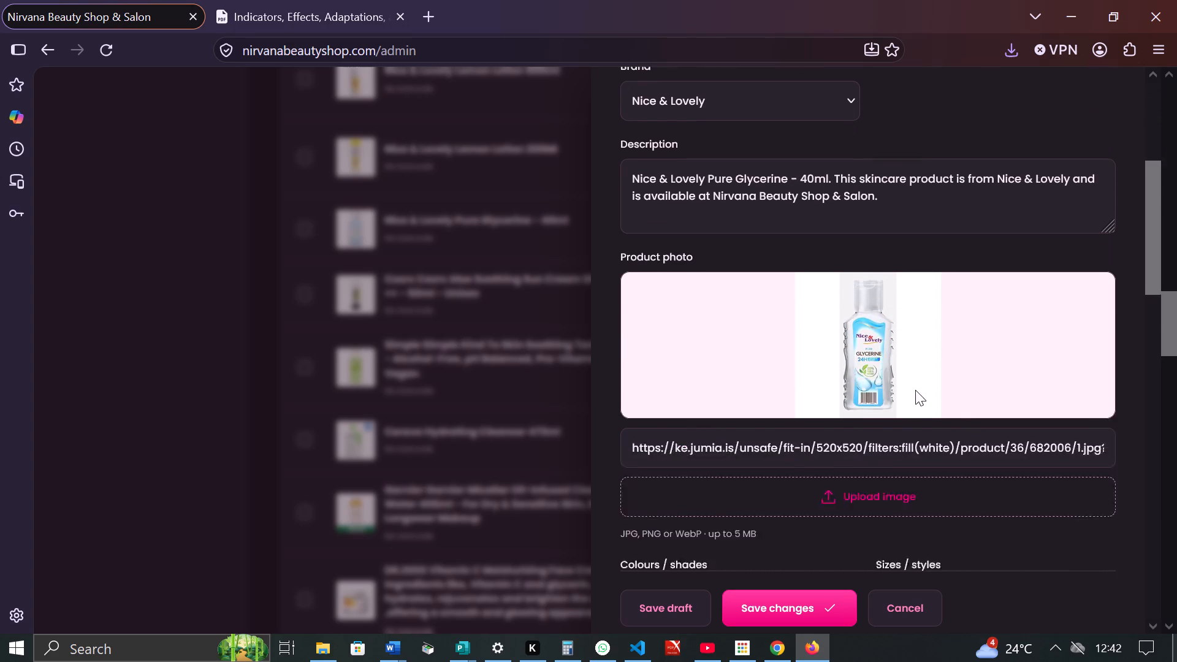
pyautogui.scroll(-3, 915, 390)
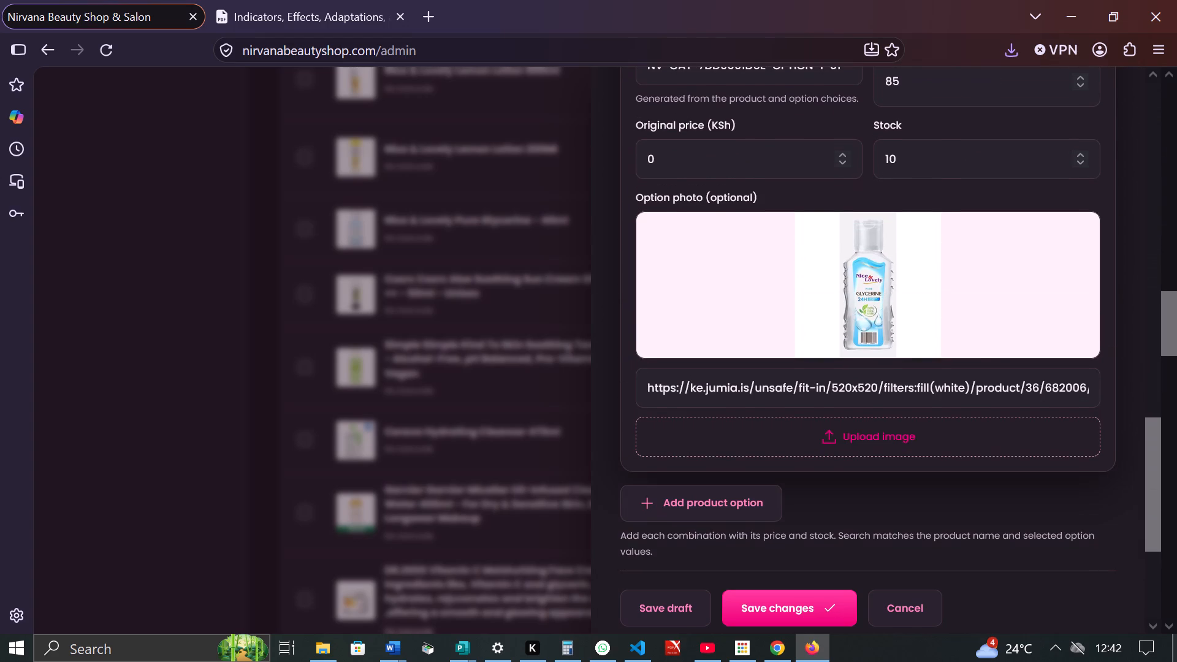
pyautogui.scroll(1, 901, 153)
pyautogui.scroll(-1, 929, 340)
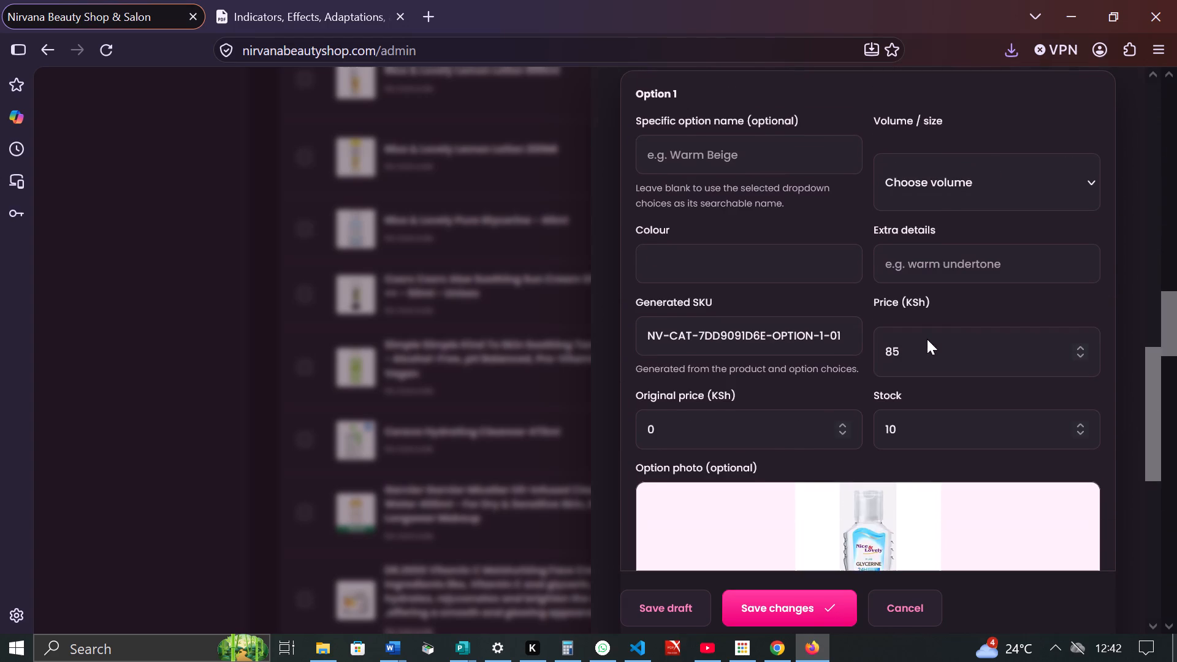
pyautogui.scroll(1, 921, 284)
pyautogui.click(912, 403)
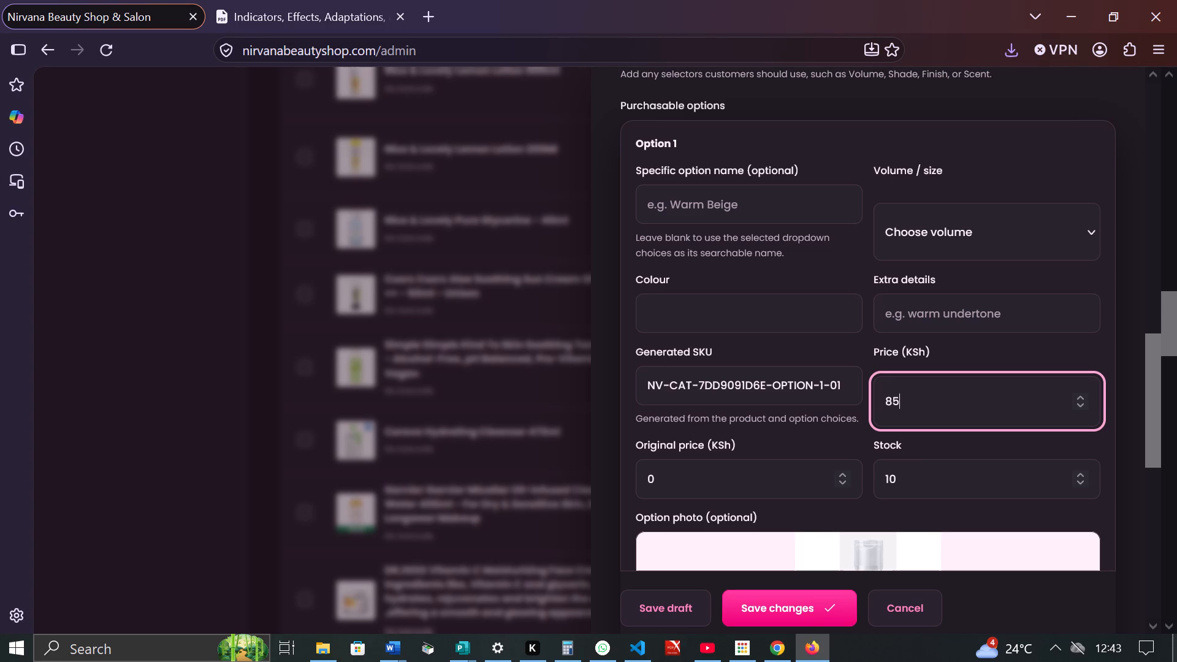
pyautogui.press('BackSpace')
pyautogui.press('BackSpace')
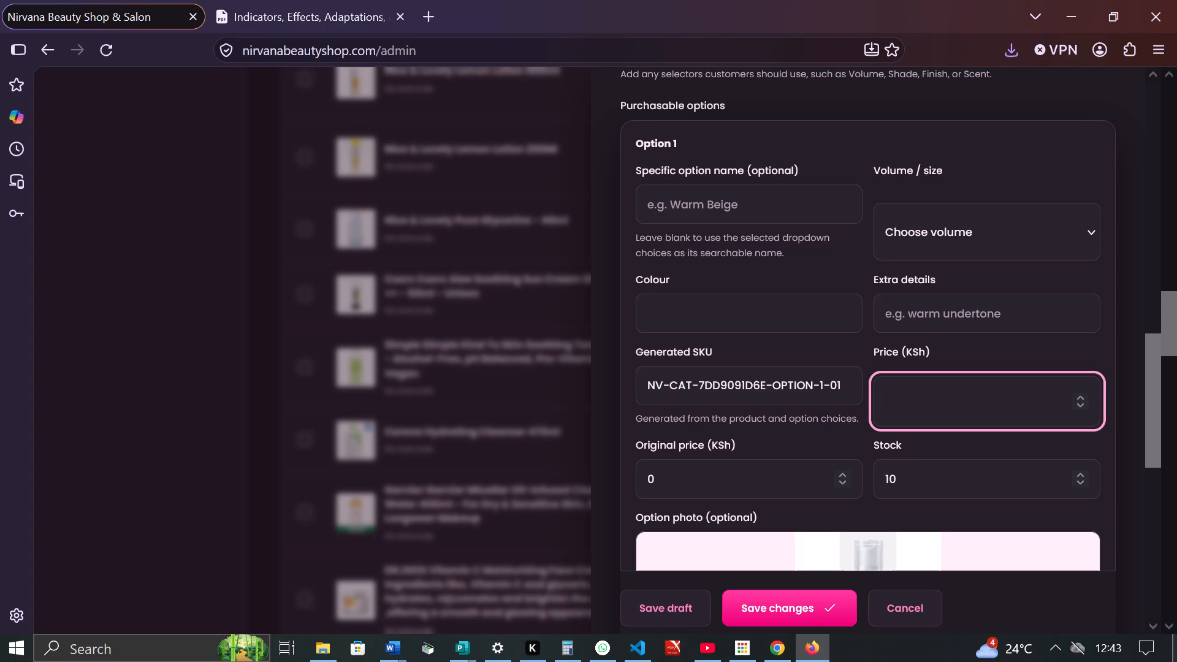
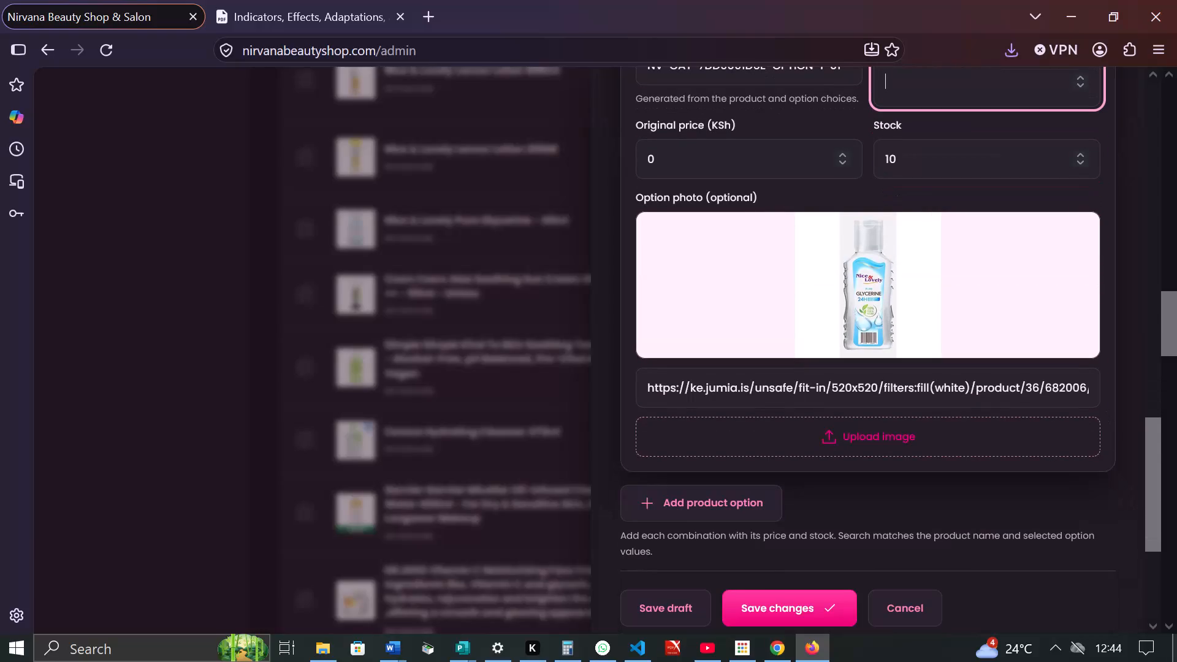
# Set the Nice & Lovely Pure Glycerine 40ml's price to 150 KSh and its original price to 170 KSh.
pyautogui.scroll(1, 845, 337)
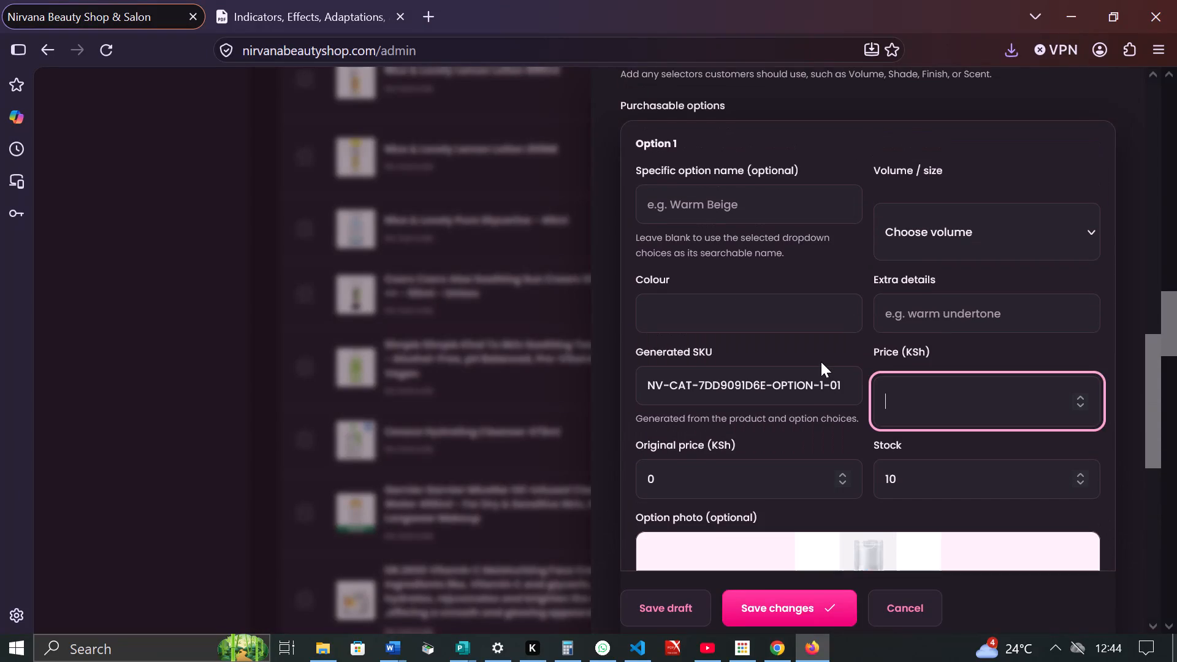
pyautogui.scroll(2, 821, 362)
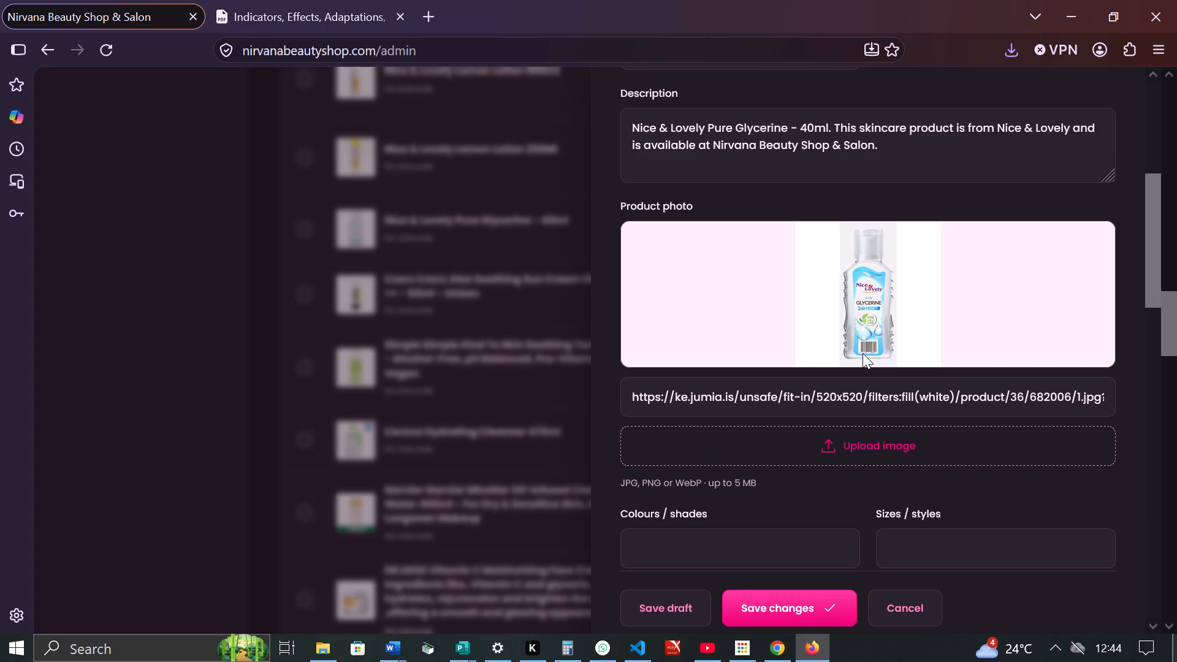
pyautogui.scroll(-1, 912, 419)
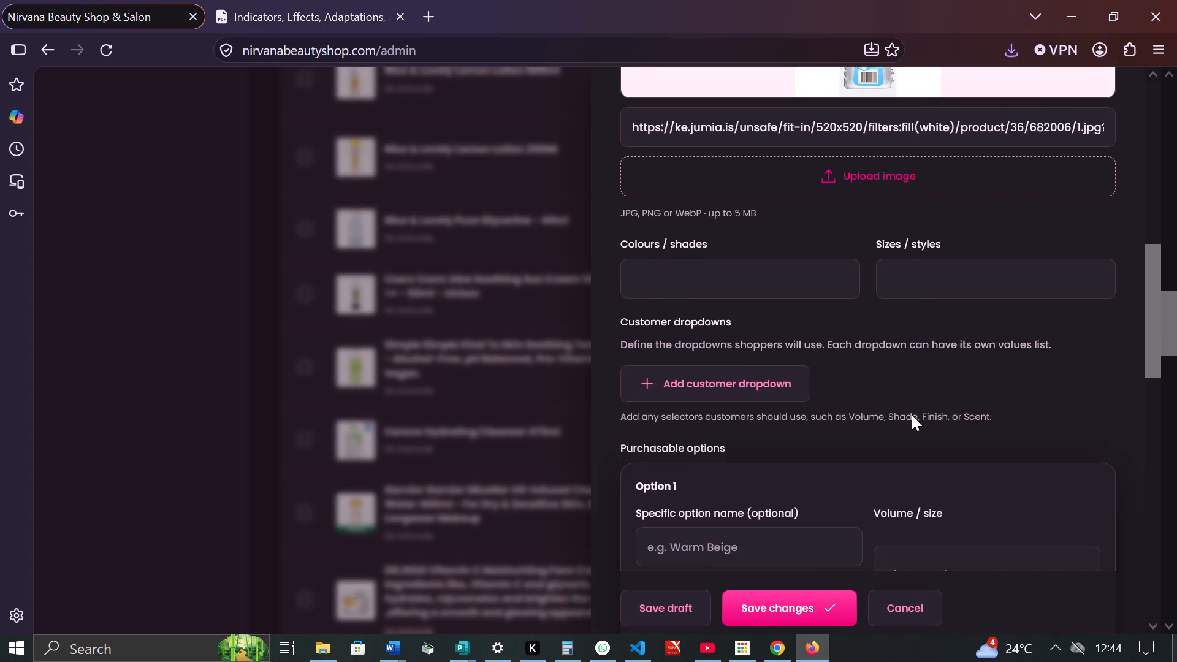
pyautogui.scroll(-1, 912, 415)
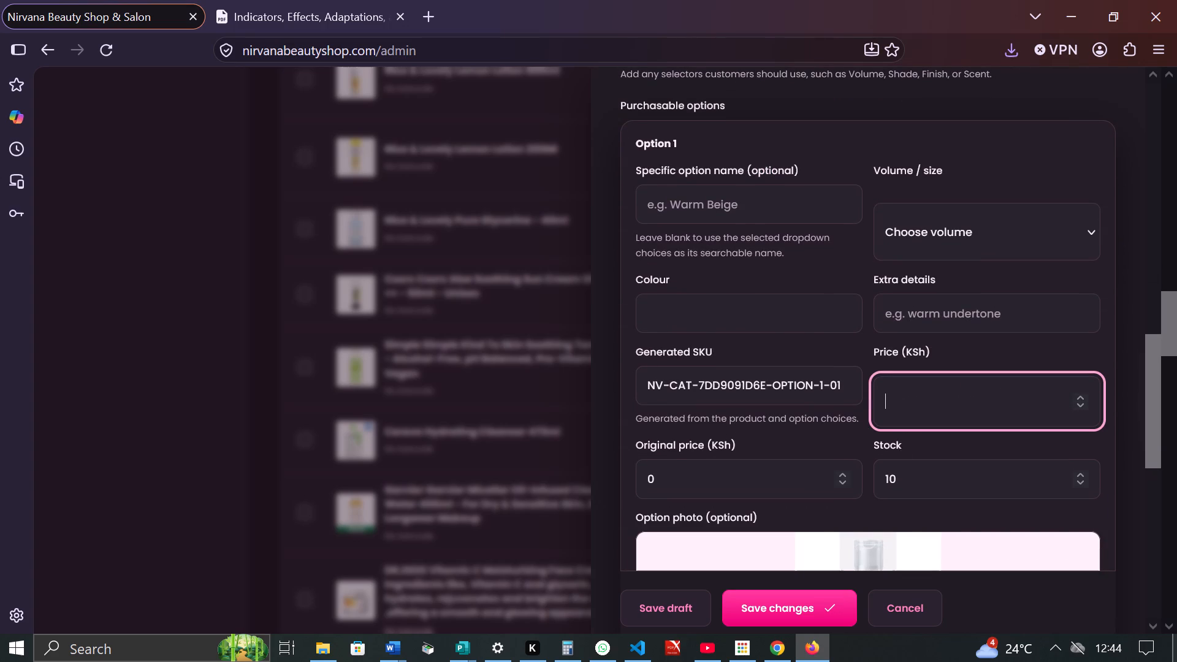
pyautogui.write('150')
pyautogui.click(672, 485)
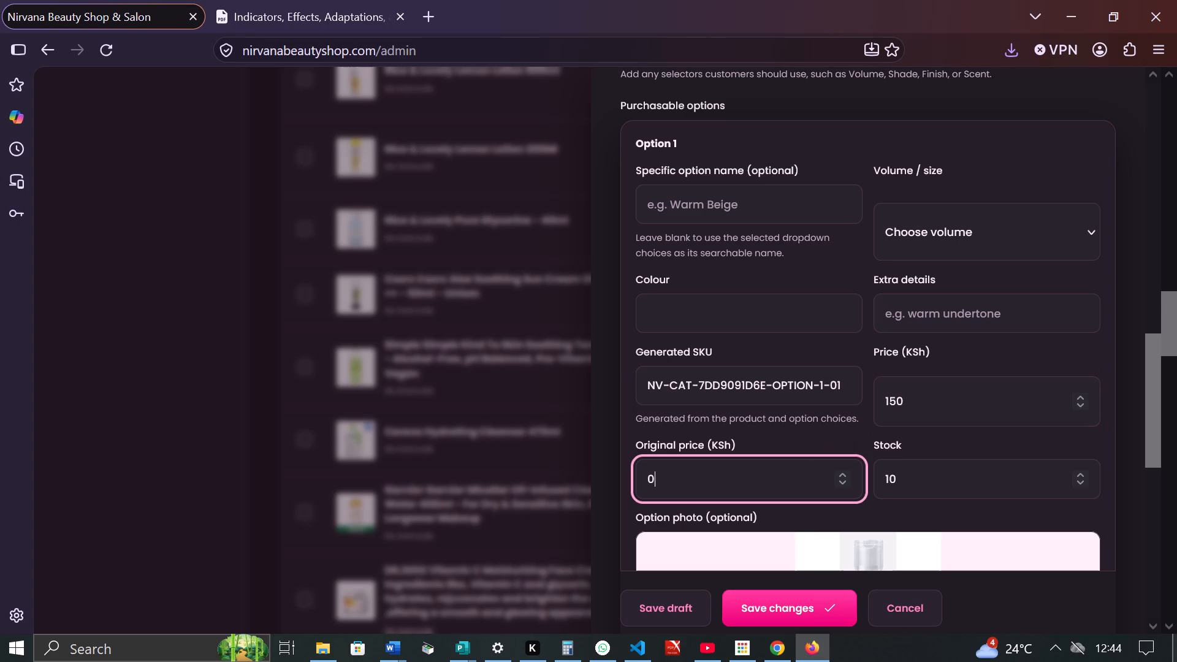
pyautogui.press('BackSpace')
pyautogui.press('1')
pyautogui.write('70')
# Set the stock of the Nice & Lovely Pure Glycerine 40ml to 15 and save the changes.
pyautogui.click(917, 482)
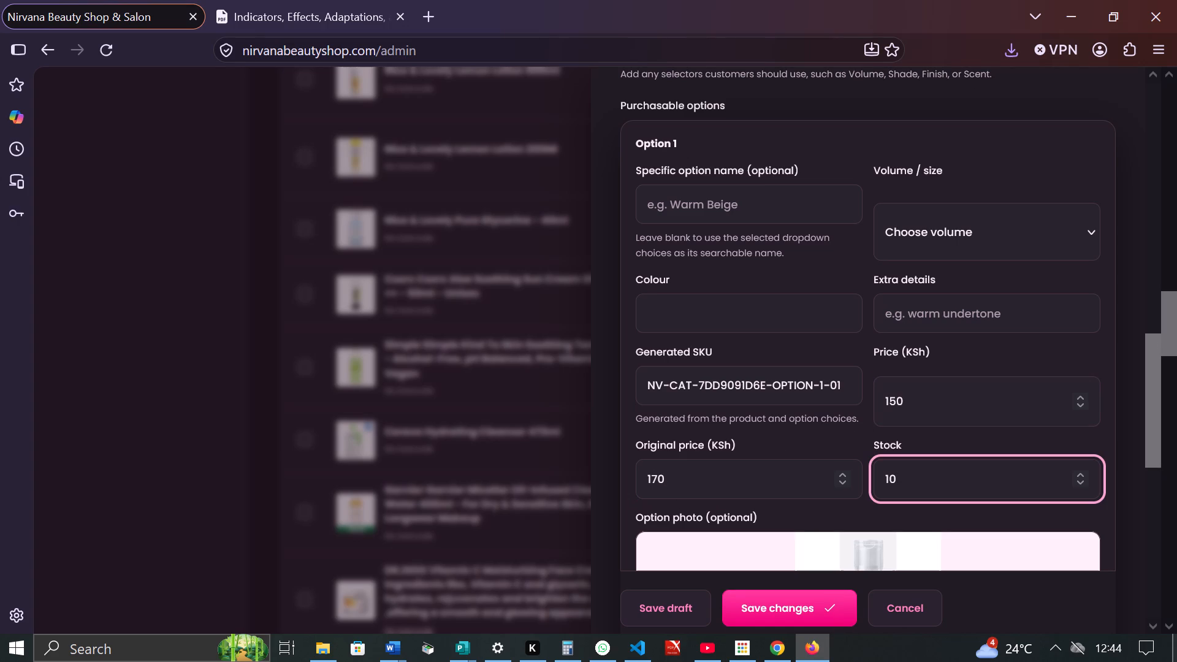
pyautogui.press('BackSpace')
pyautogui.press('BackSpace')
pyautogui.write('15')
pyautogui.click(773, 618)
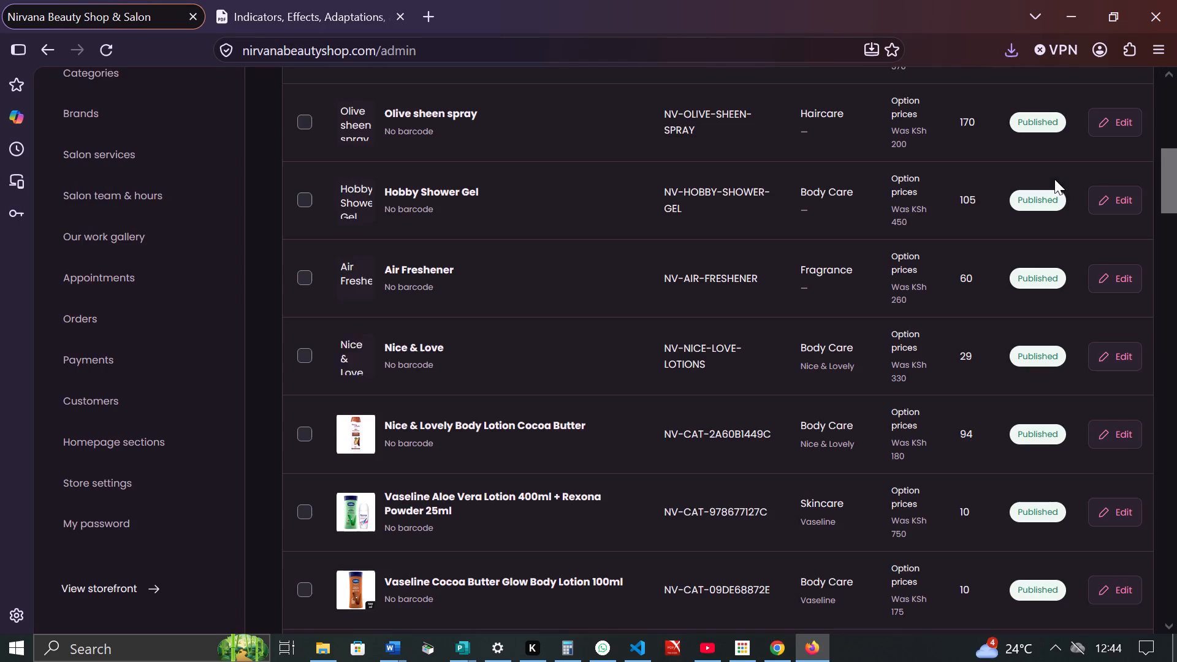
# Set the stock of the Cosrx Aloe Soothing Sun Cream SPF50 PA+++ 50ml to 0 and save the changes.
pyautogui.scroll(-1, 500, 489)
pyautogui.scroll(-2, 708, 484)
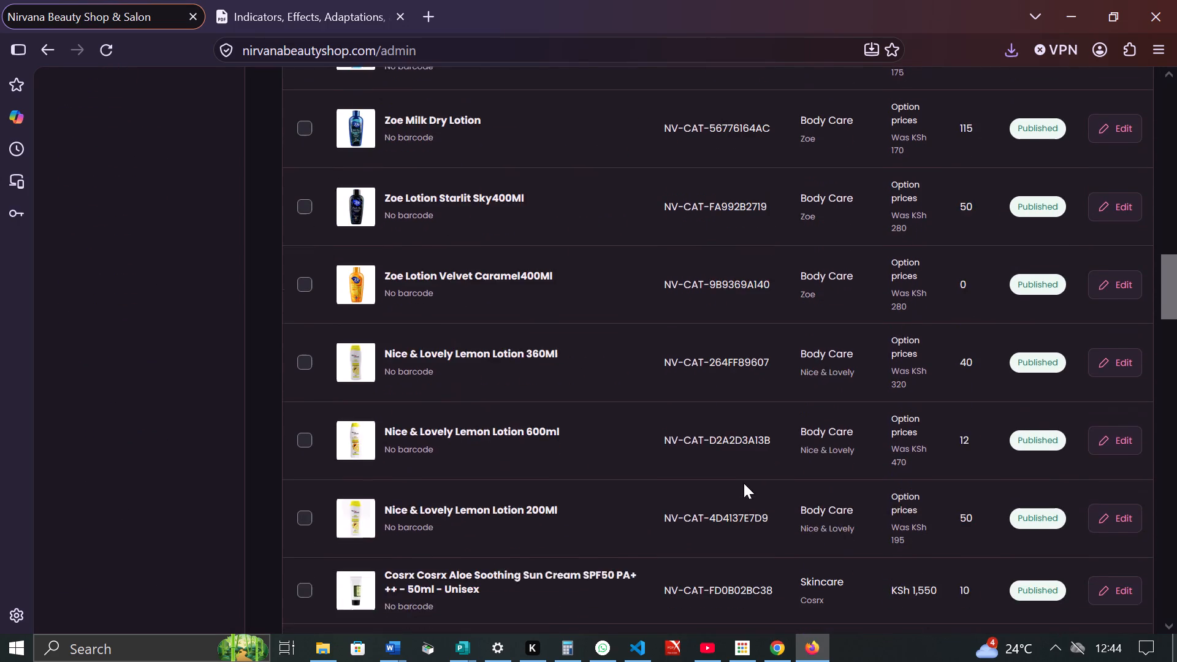
pyautogui.scroll(-1, 750, 479)
pyautogui.click(1130, 294)
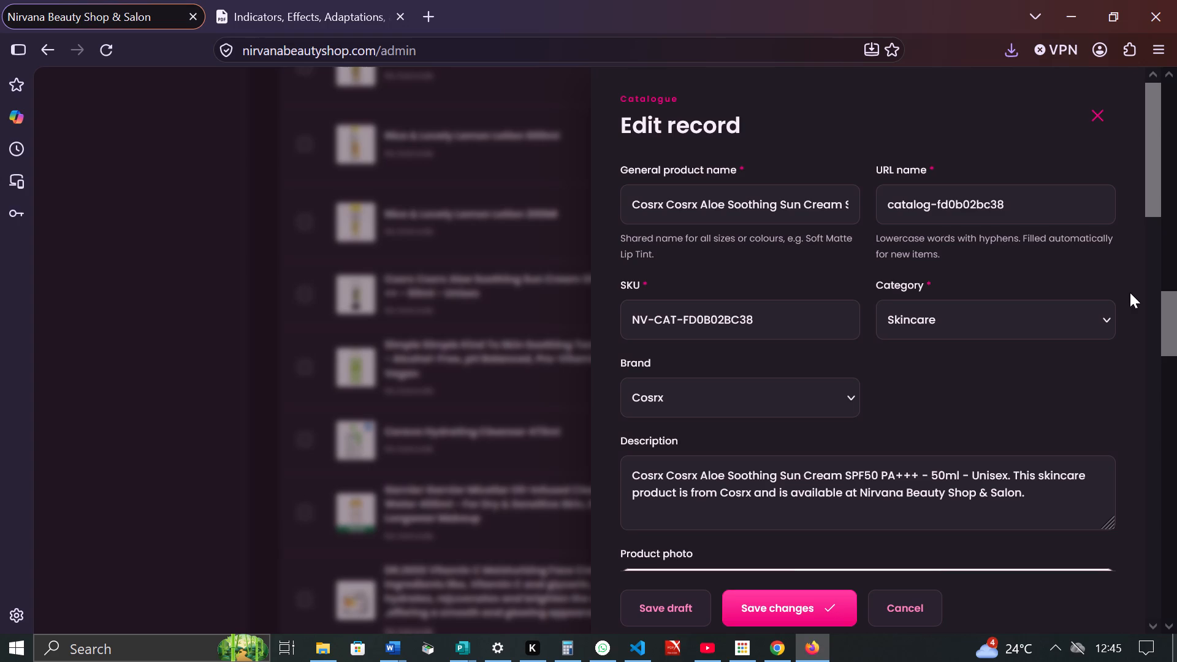
pyautogui.scroll(-1, 945, 344)
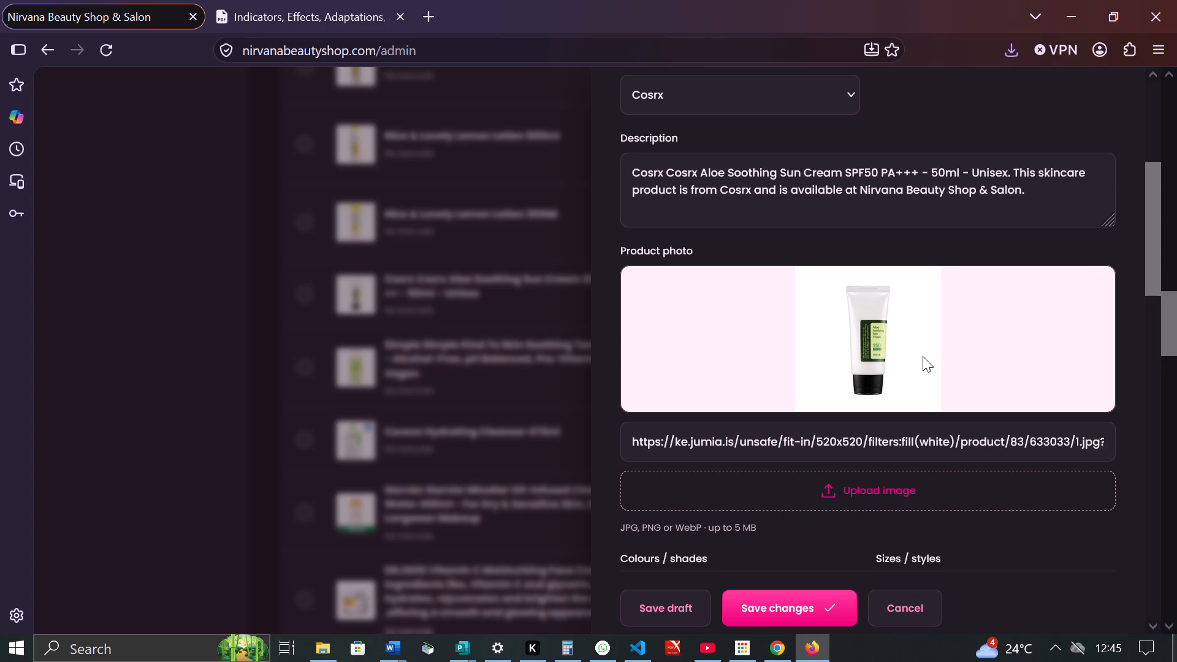
pyautogui.scroll(-1, 923, 356)
pyautogui.scroll(-2, 893, 421)
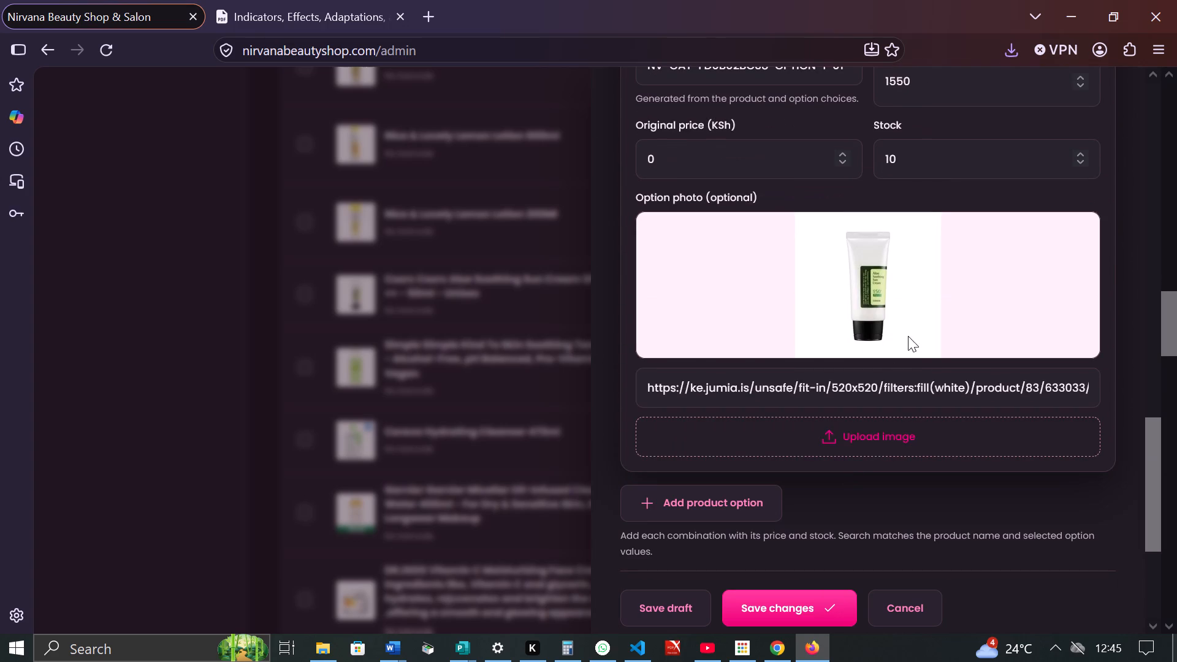
pyautogui.click(892, 155)
pyautogui.press('BackSpace')
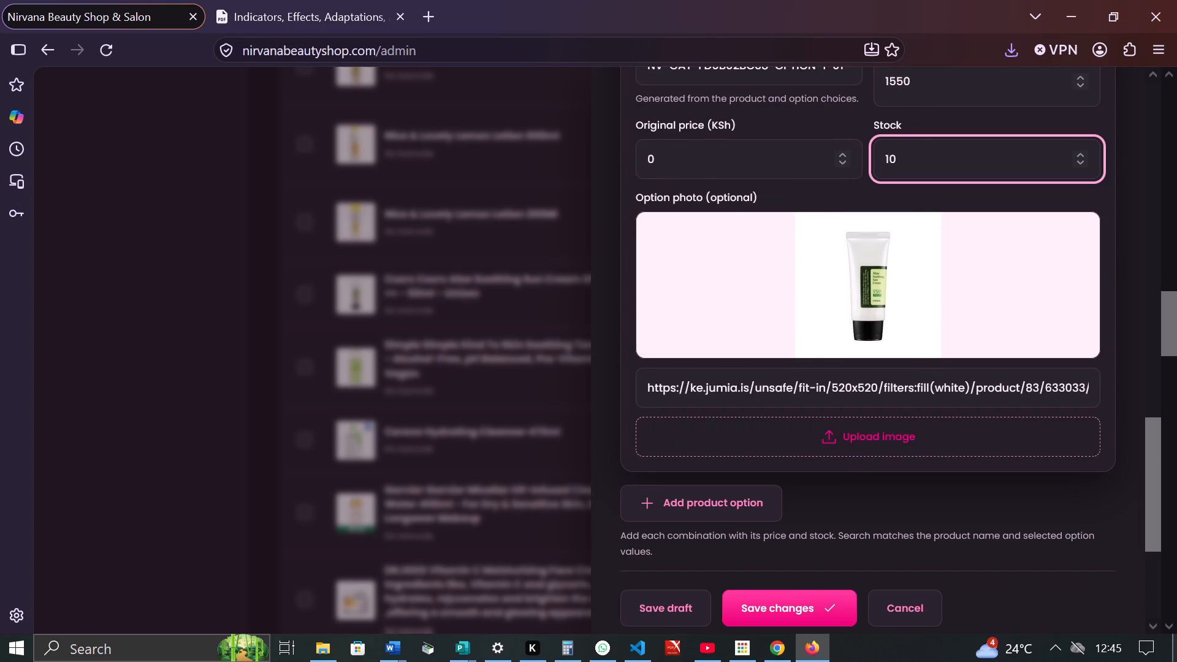
pyautogui.click(810, 601)
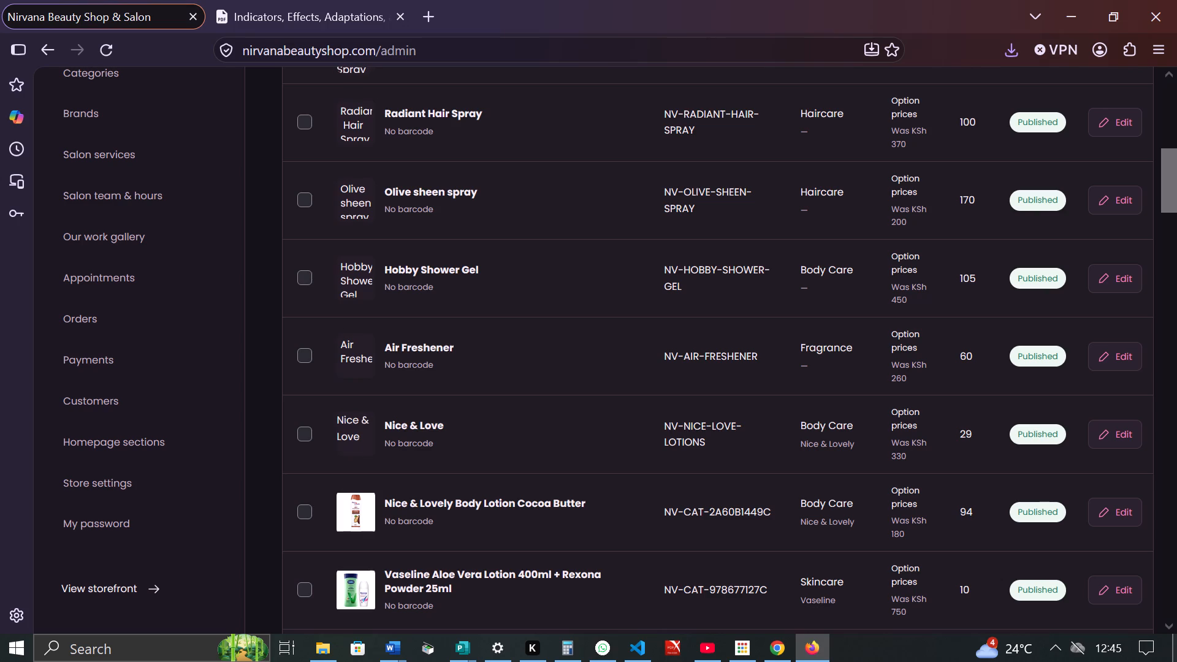
# Set the stock of the Simple Kind To Skin Soothing Toner 200ml to 0 and save the changes.
pyautogui.scroll(-2, 999, 524)
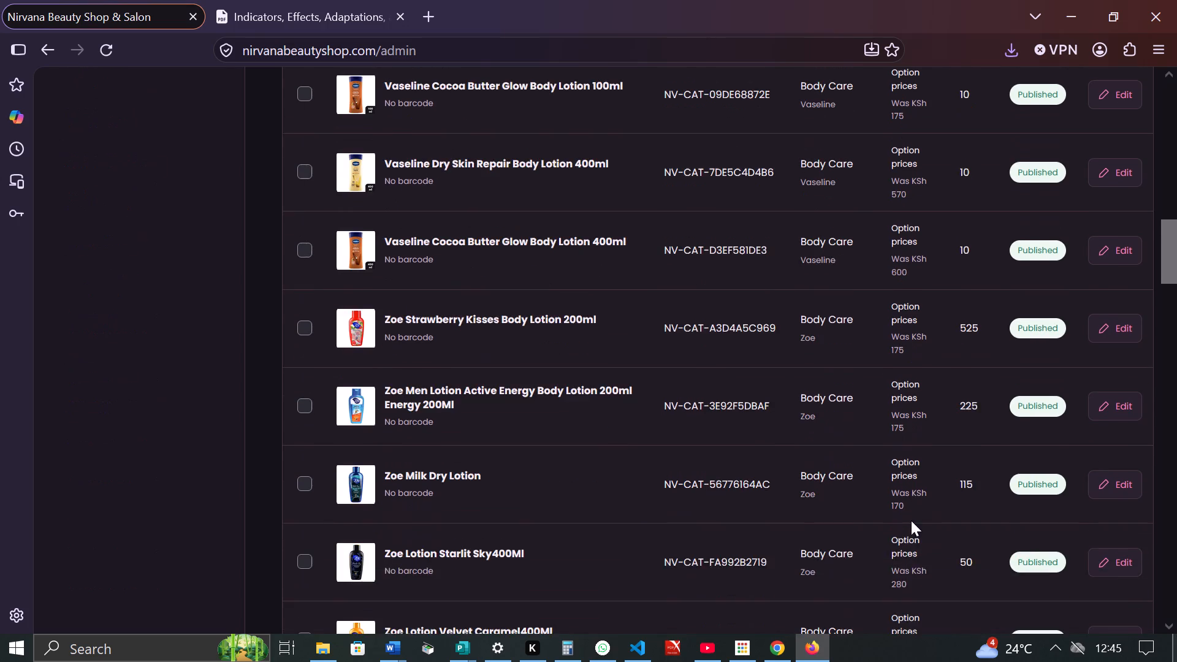
pyautogui.scroll(-2, 911, 520)
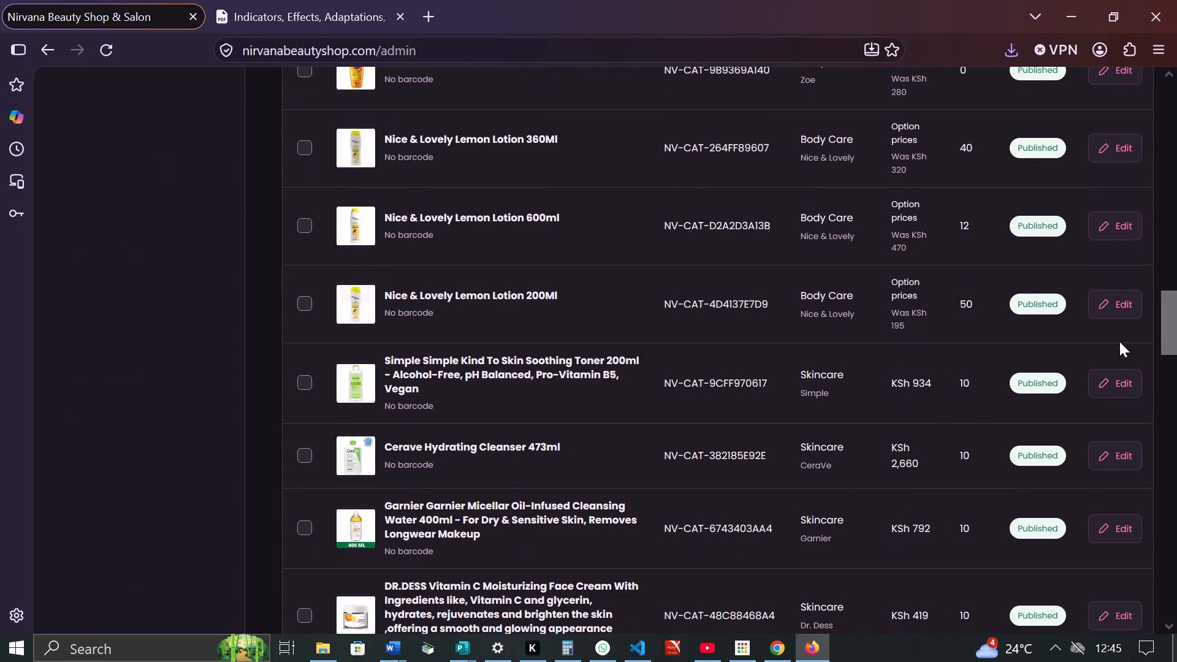
pyautogui.click(1114, 378)
pyautogui.scroll(-1, 736, 439)
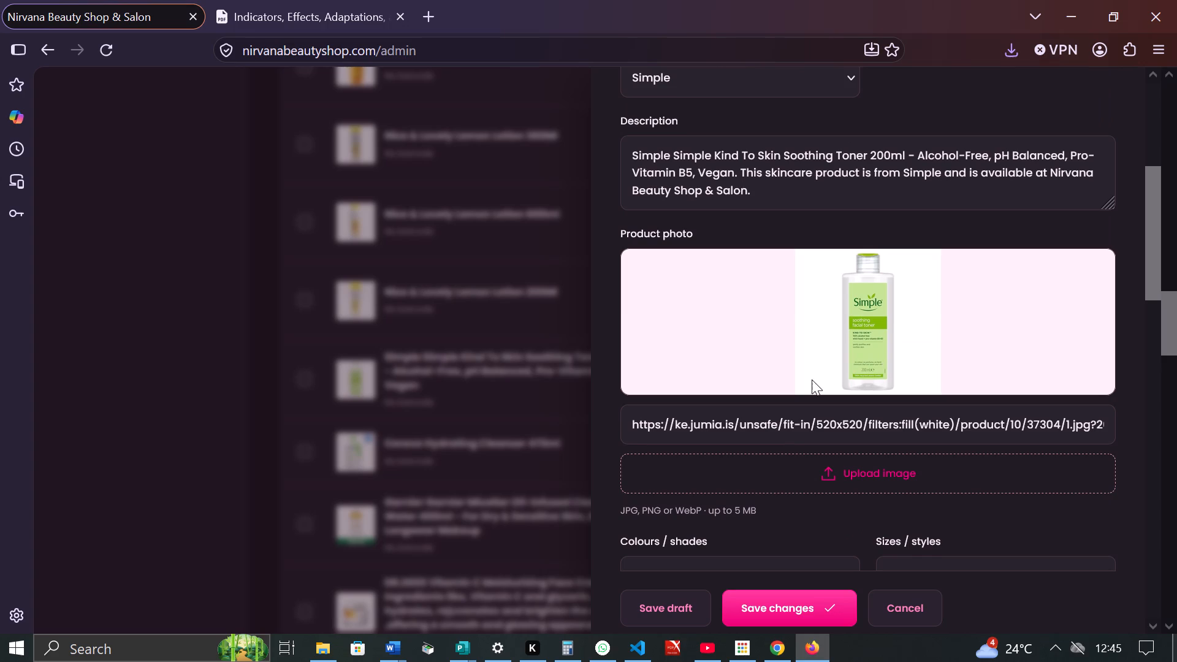
pyautogui.scroll(-1, 812, 379)
pyautogui.scroll(-1, 943, 433)
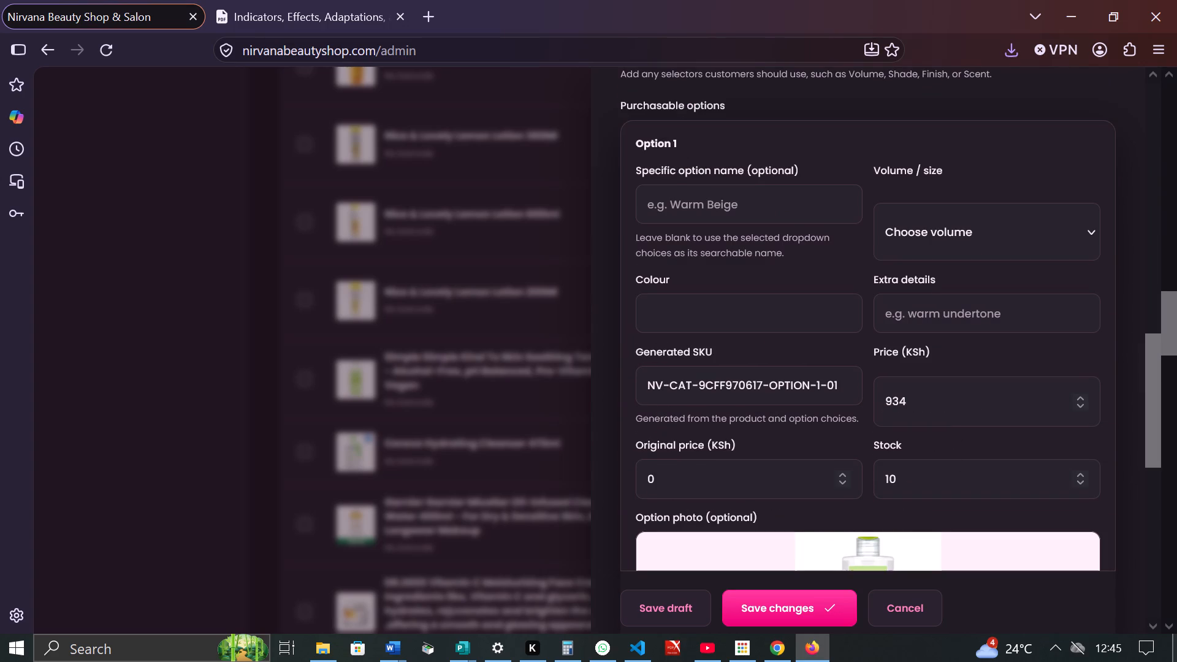
pyautogui.click(891, 480)
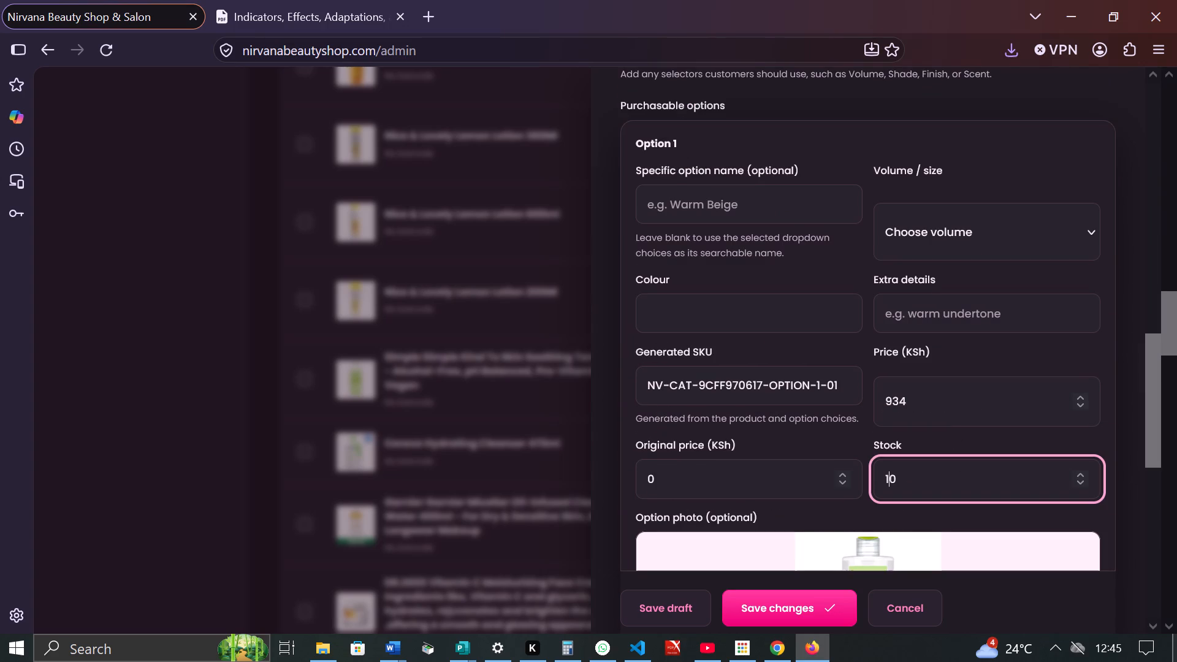
pyautogui.press('BackSpace')
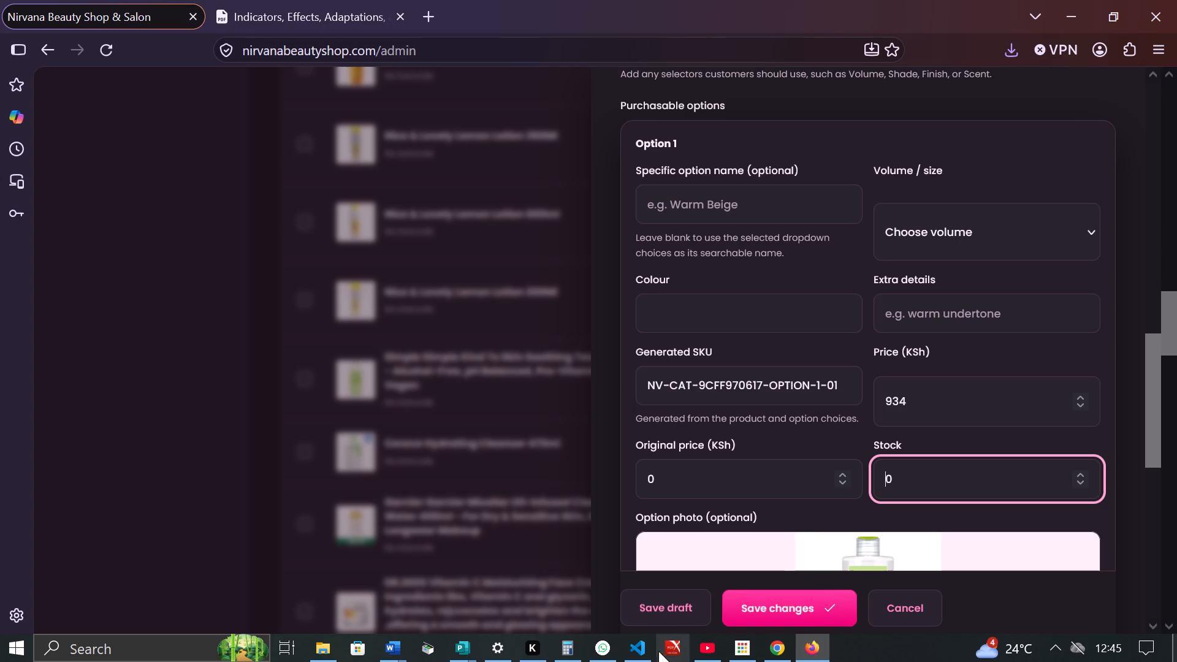
pyautogui.click(760, 616)
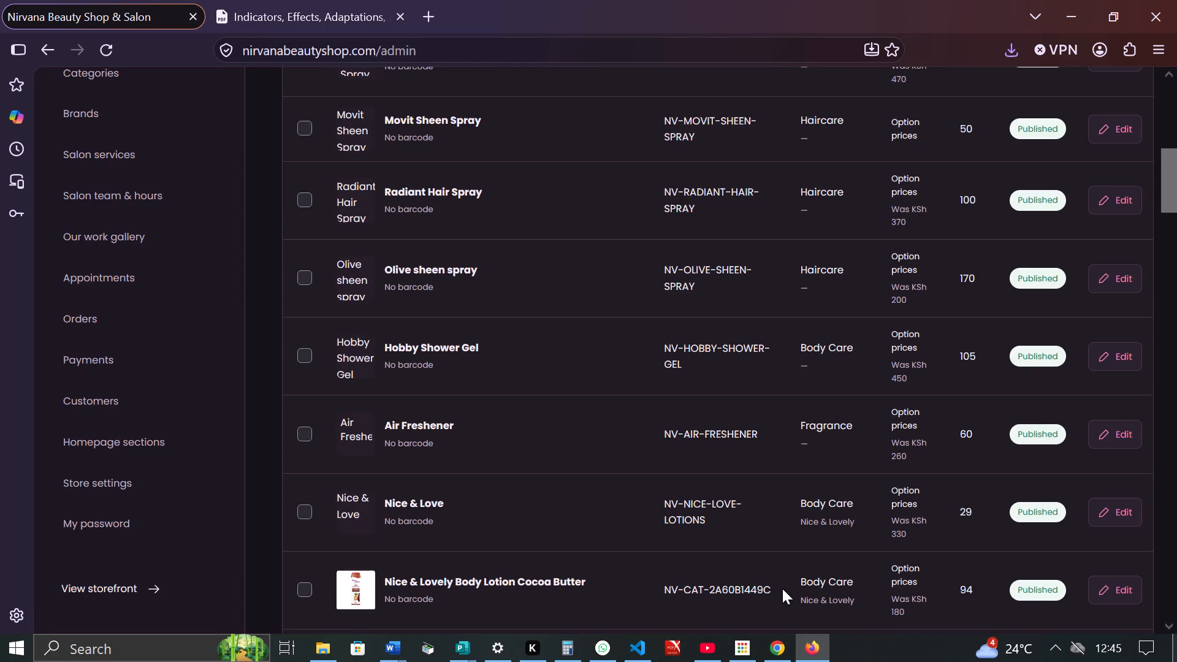
# Open the Cerave Hydrating Cleanser 473ml record for editing and go to its purchasable option.
pyautogui.scroll(-1, 764, 591)
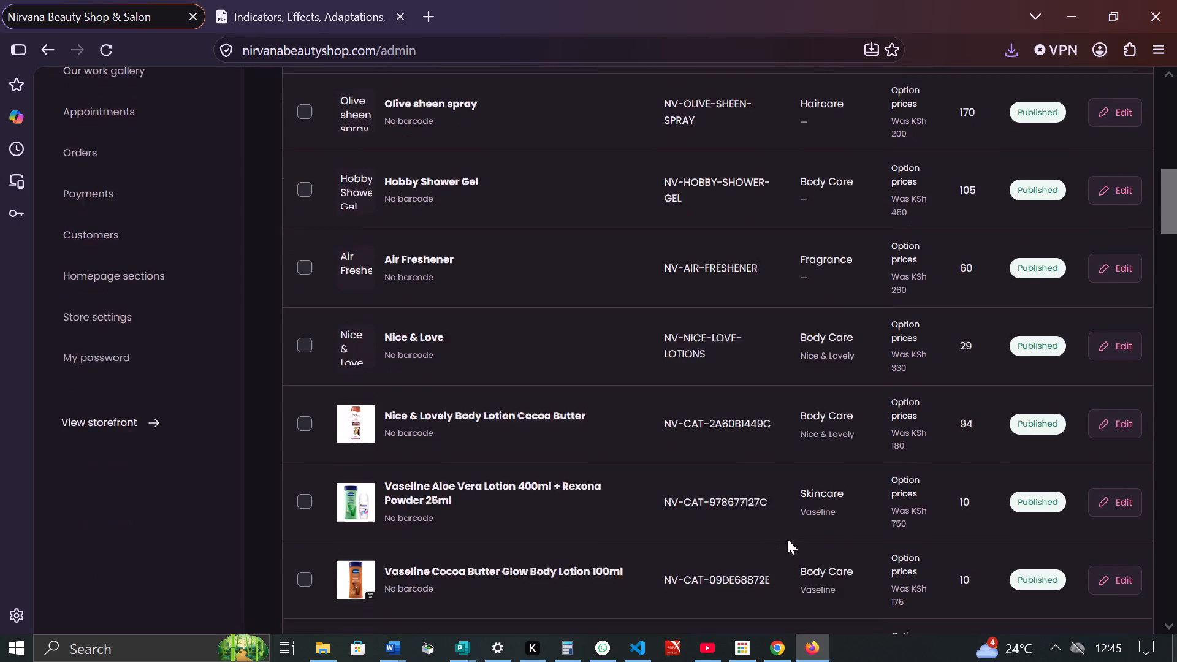
pyautogui.scroll(-3, 811, 484)
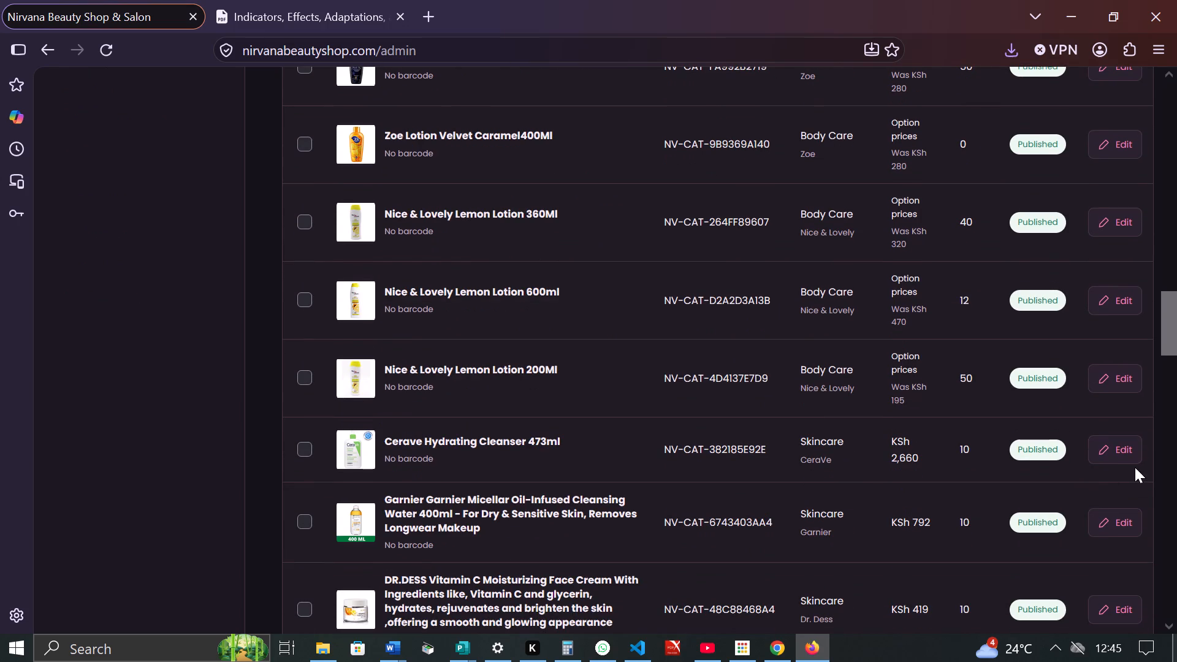
pyautogui.doubleClick(1118, 451)
pyautogui.scroll(-1, 1030, 454)
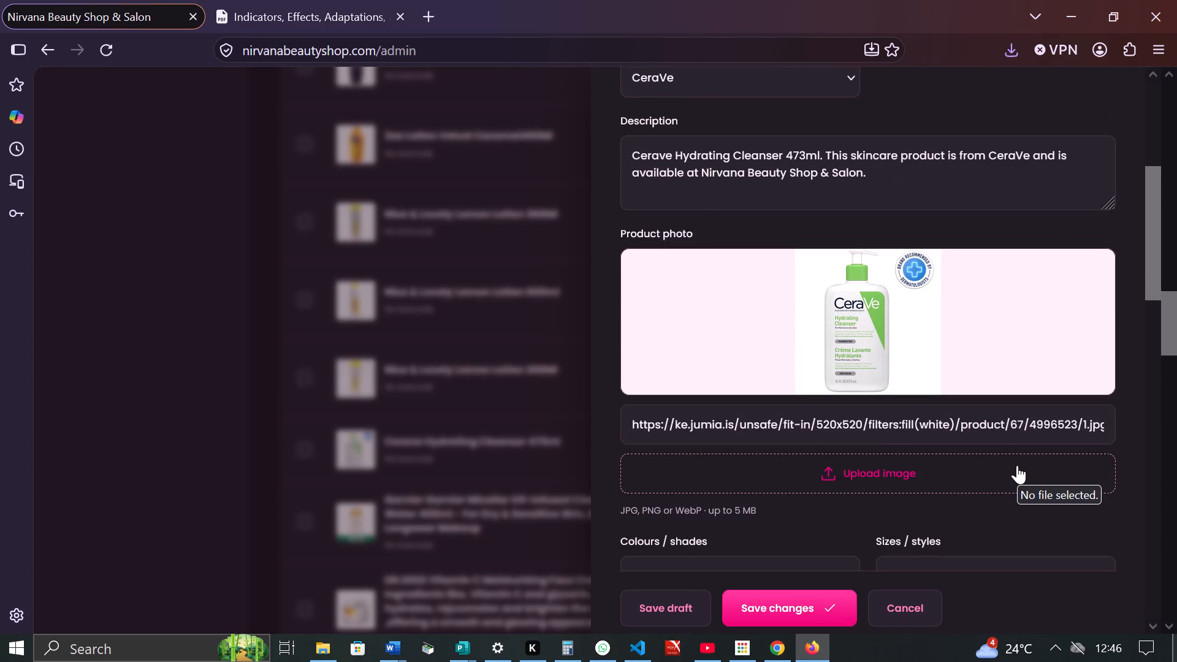
pyautogui.scroll(-2, 1007, 473)
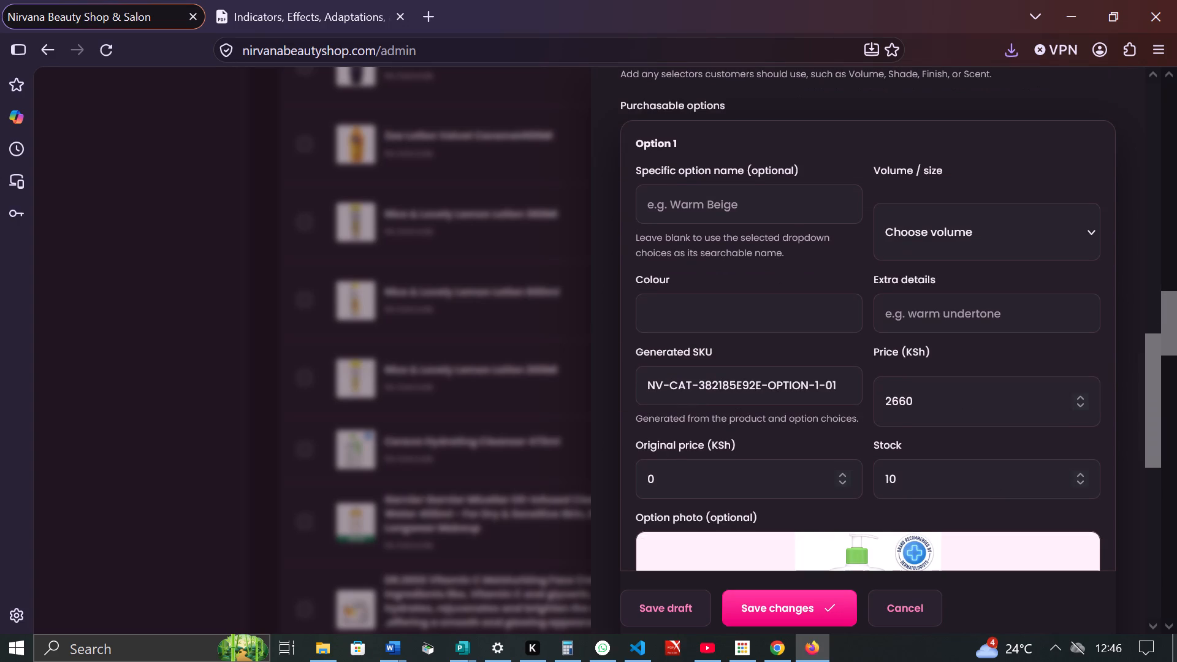
# Set the Cerave Hydrating Cleanser 473ml's price to 3500 KSh and its original price to 3600 KSh.
pyautogui.scroll(2, 913, 456)
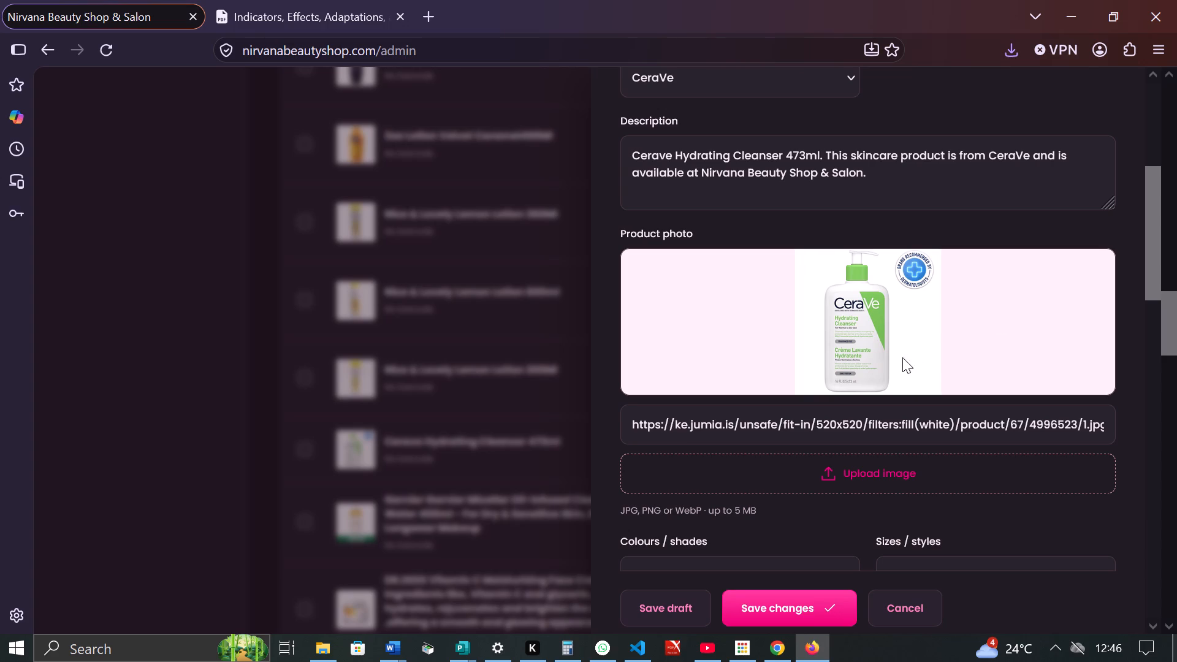
pyautogui.scroll(-1, 907, 324)
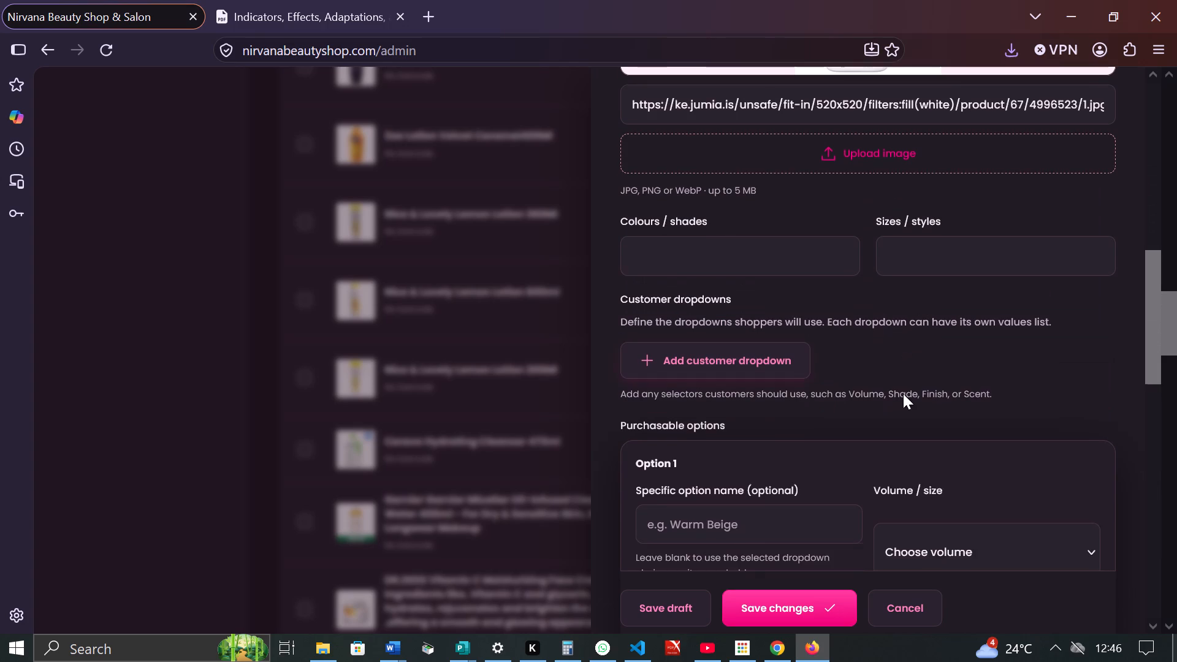
pyautogui.scroll(-1, 904, 397)
pyautogui.click(924, 402)
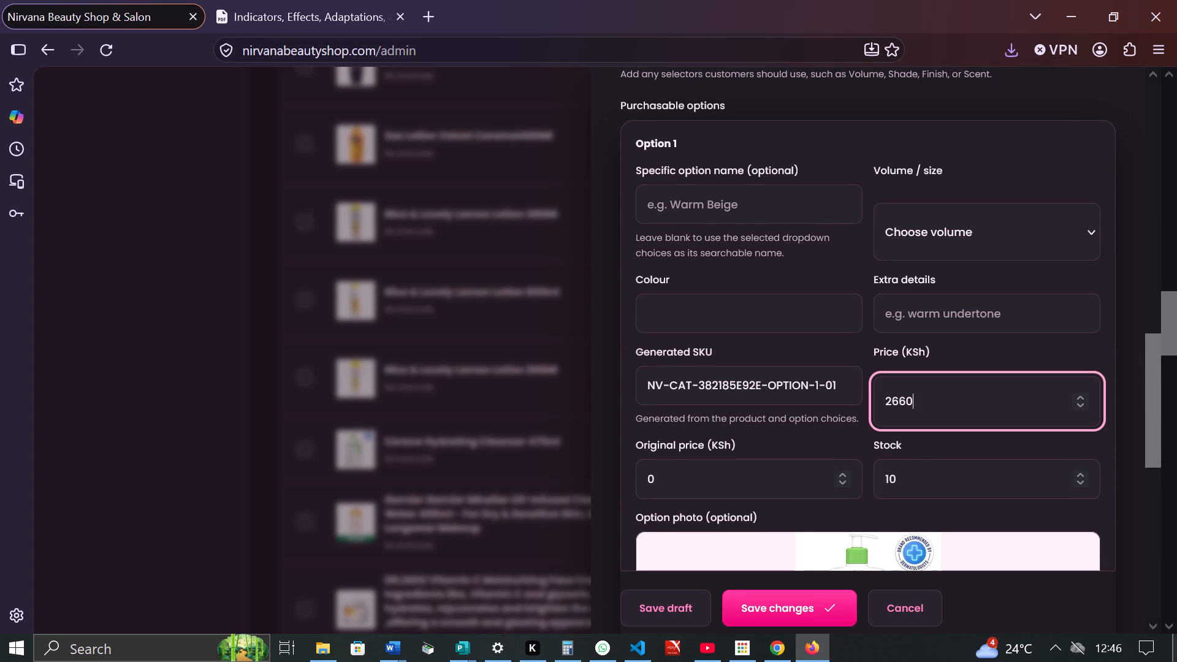
pyautogui.press('BackSpace')
pyautogui.press('BackSpace')
pyautogui.press('BackSpace')
pyautogui.press('BackSpace')
pyautogui.press('BackSpace')
pyautogui.write('3500')
pyautogui.click(695, 479)
pyautogui.press('BackSpace')
pyautogui.write('3600')
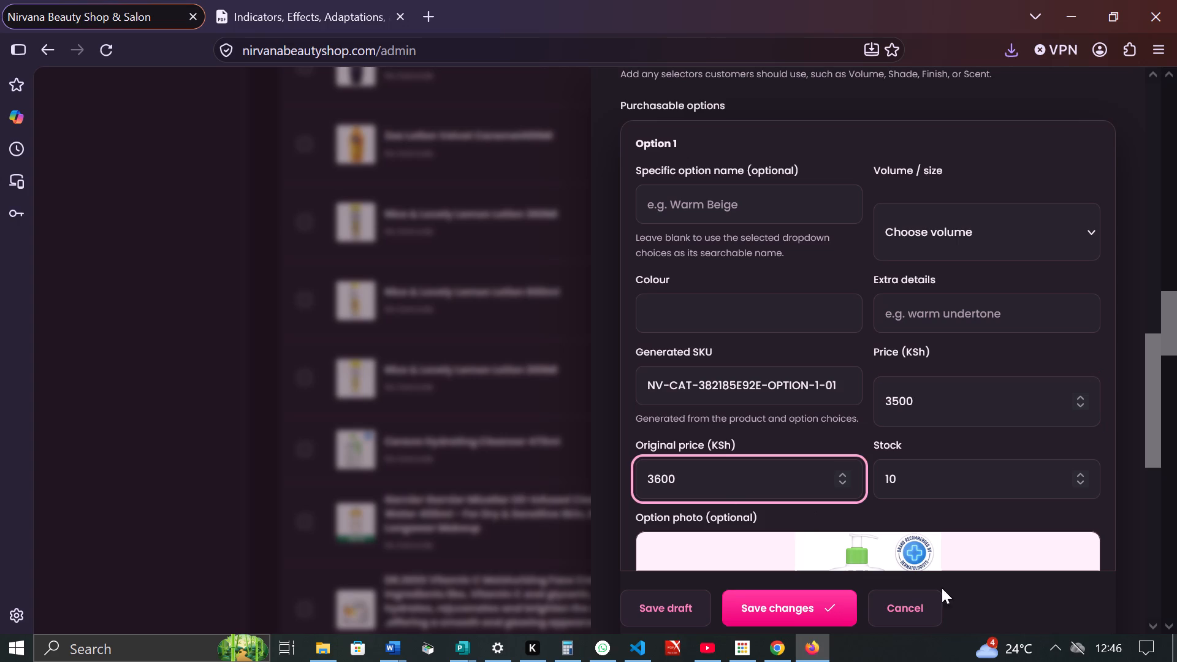
# Set the Cerave Hydrating Cleanser 473ml's stock to 1 and save the changes.
pyautogui.click(940, 479)
pyautogui.press('BackSpace')
pyautogui.press('BackSpace')
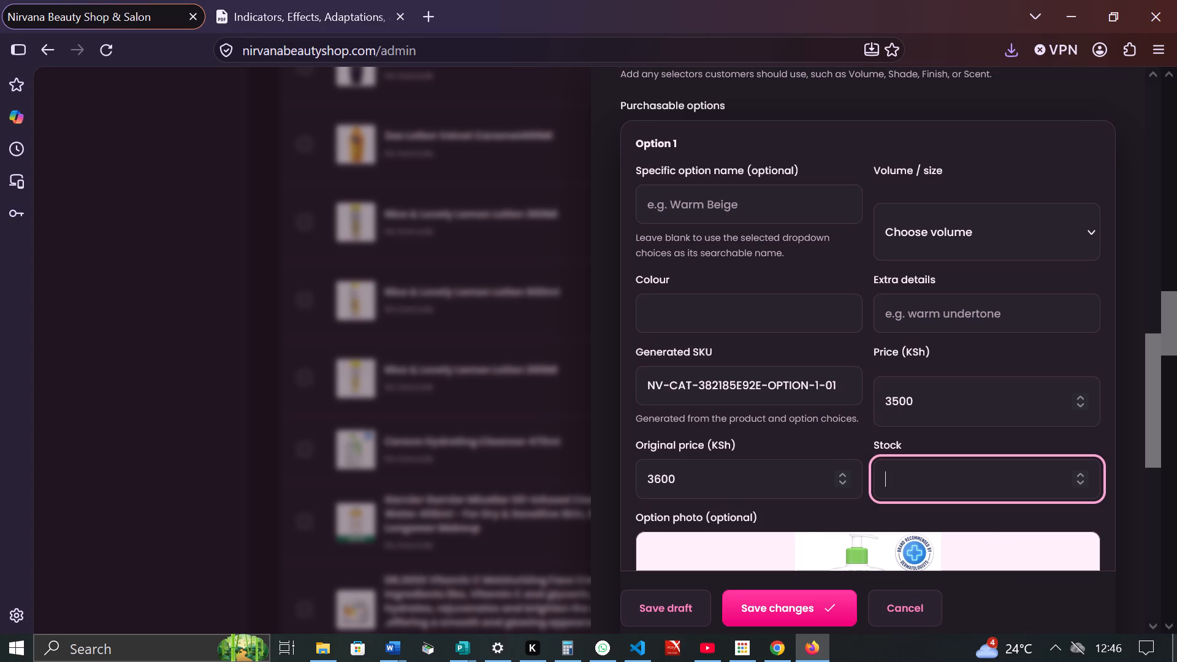
pyautogui.press('1')
pyautogui.click(766, 601)
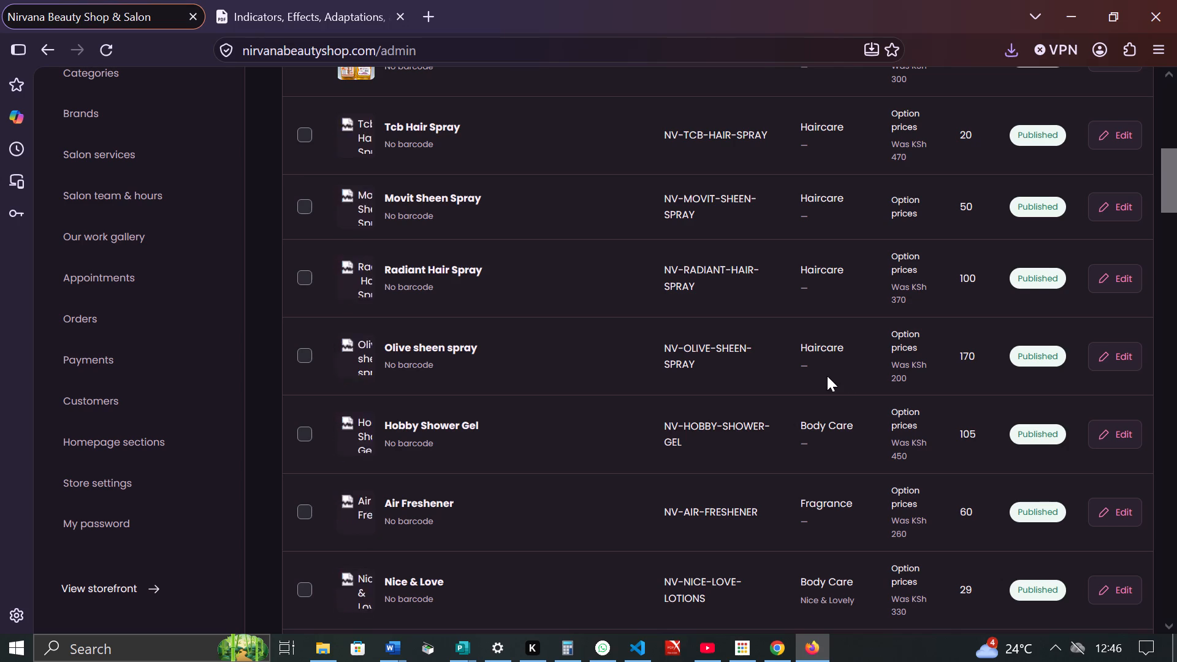
# Set the stock of the Garnier Micellar Oil-Infused Cleansing Water 400ml to 0 and save the changes.
pyautogui.scroll(-4, 827, 376)
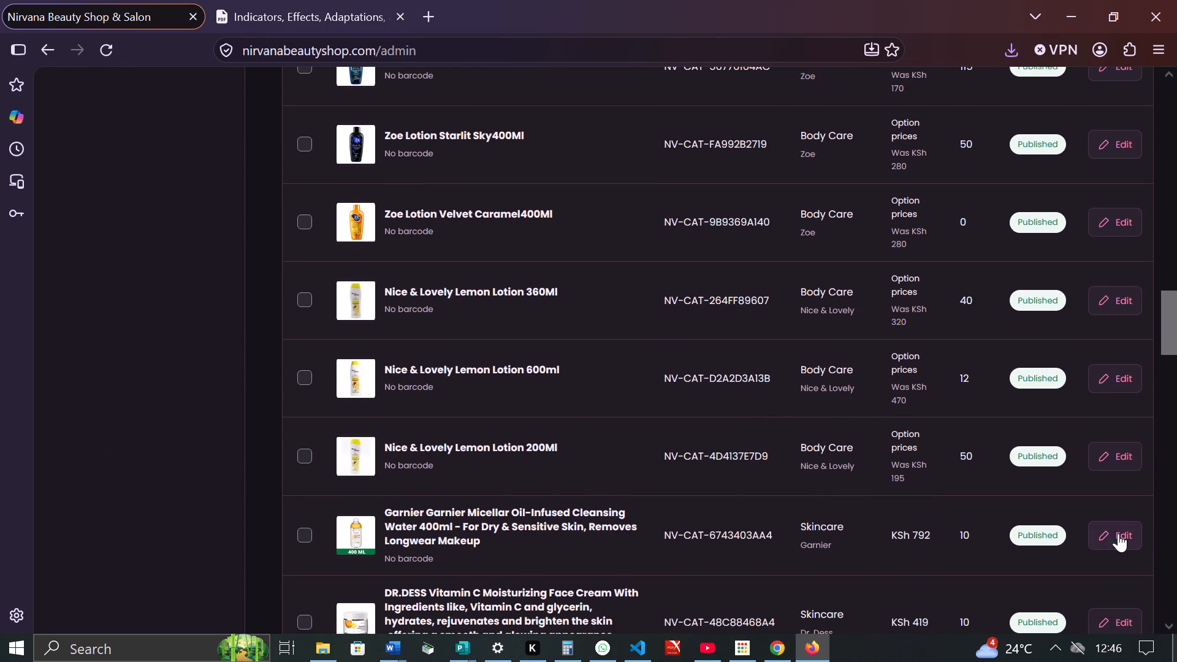
pyautogui.click(1109, 534)
pyautogui.scroll(-1, 959, 504)
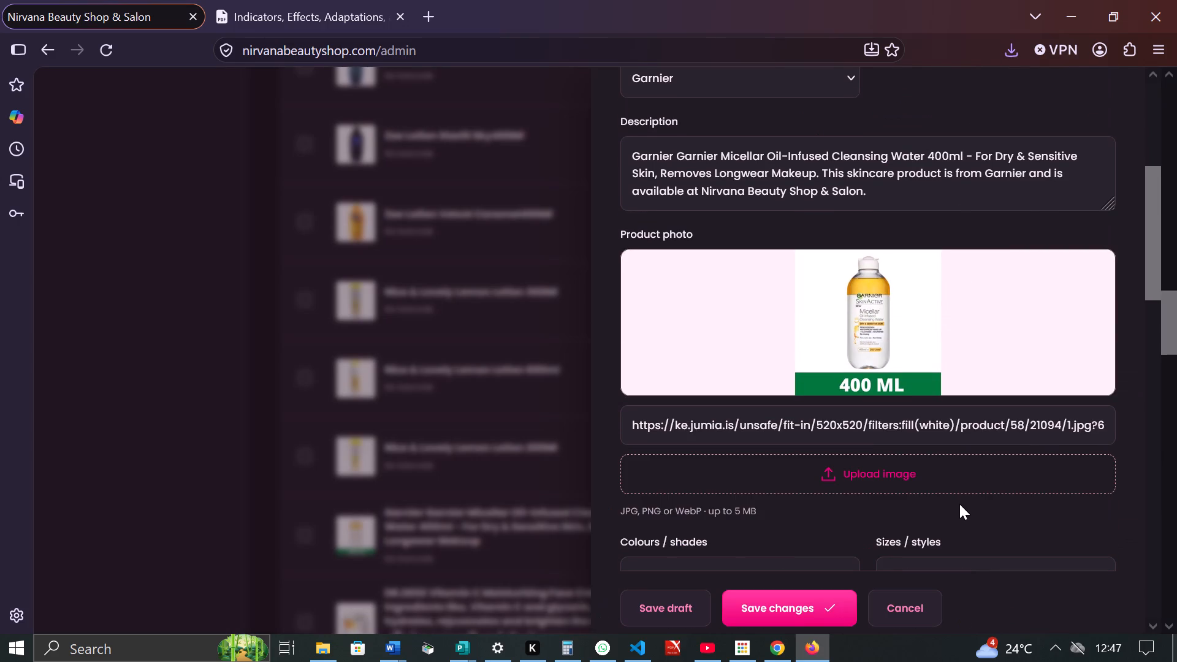
pyautogui.scroll(-2, 893, 371)
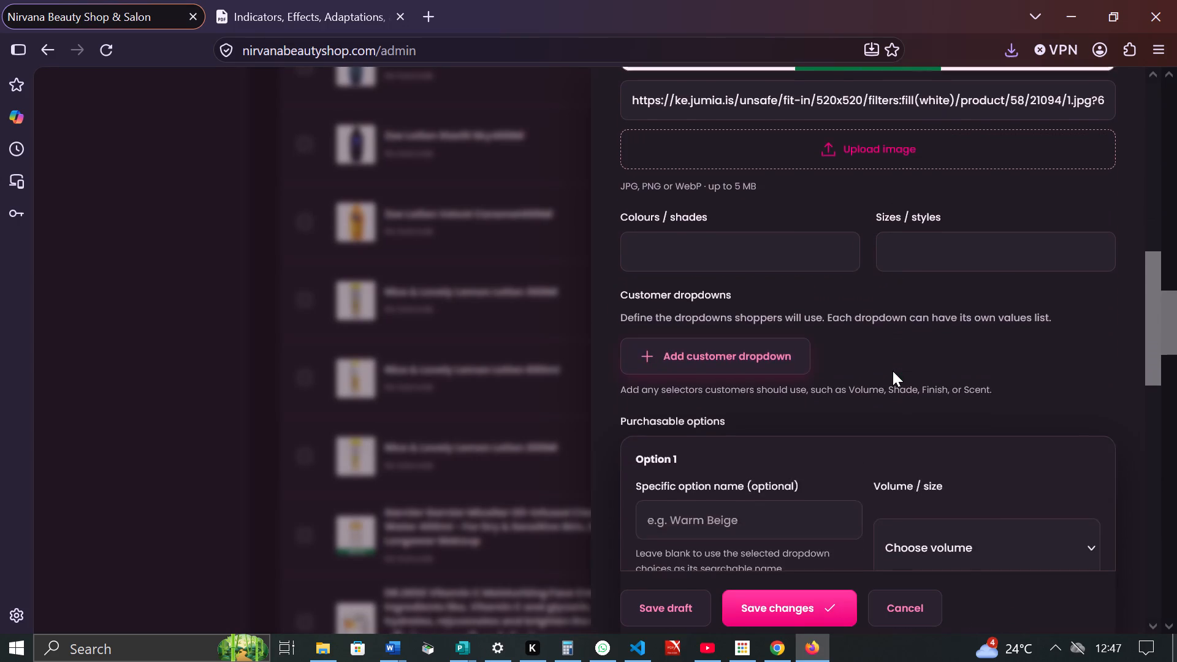
pyautogui.scroll(-1, 903, 379)
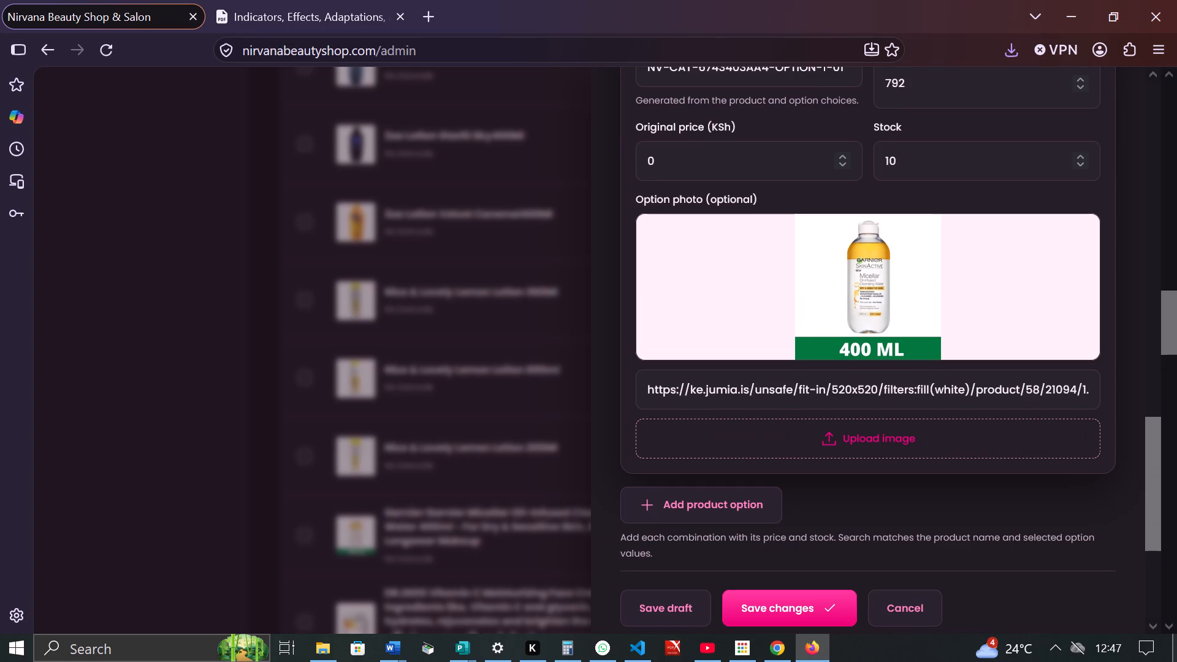
pyautogui.click(889, 161)
pyautogui.press('BackSpace')
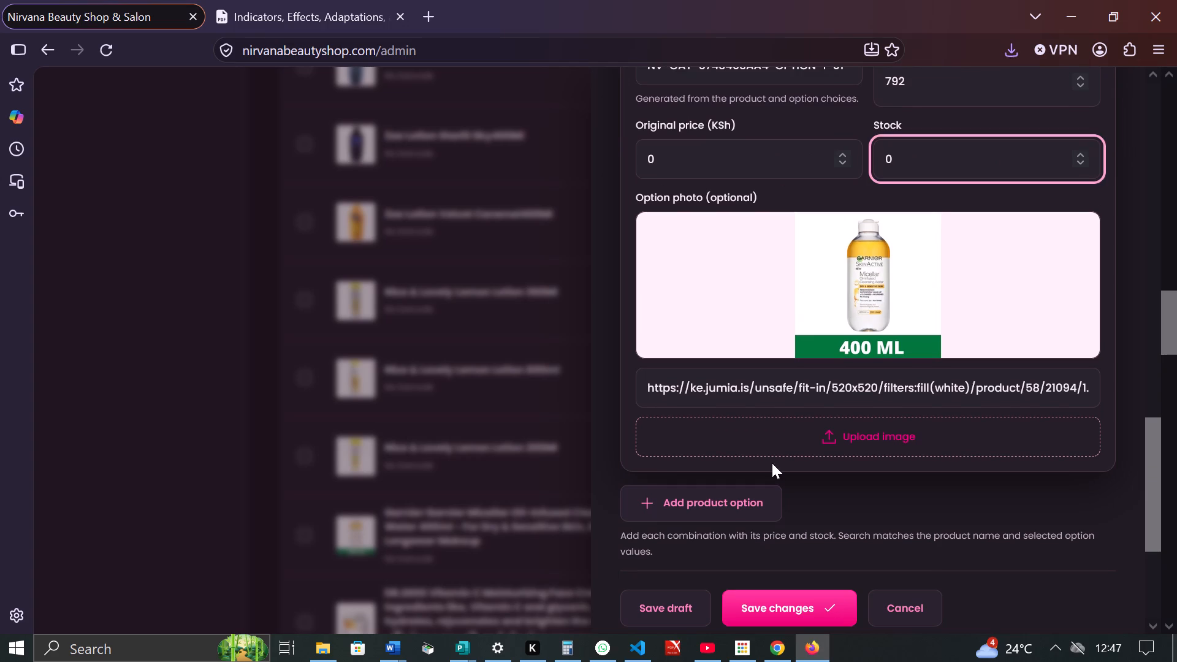
pyautogui.click(798, 599)
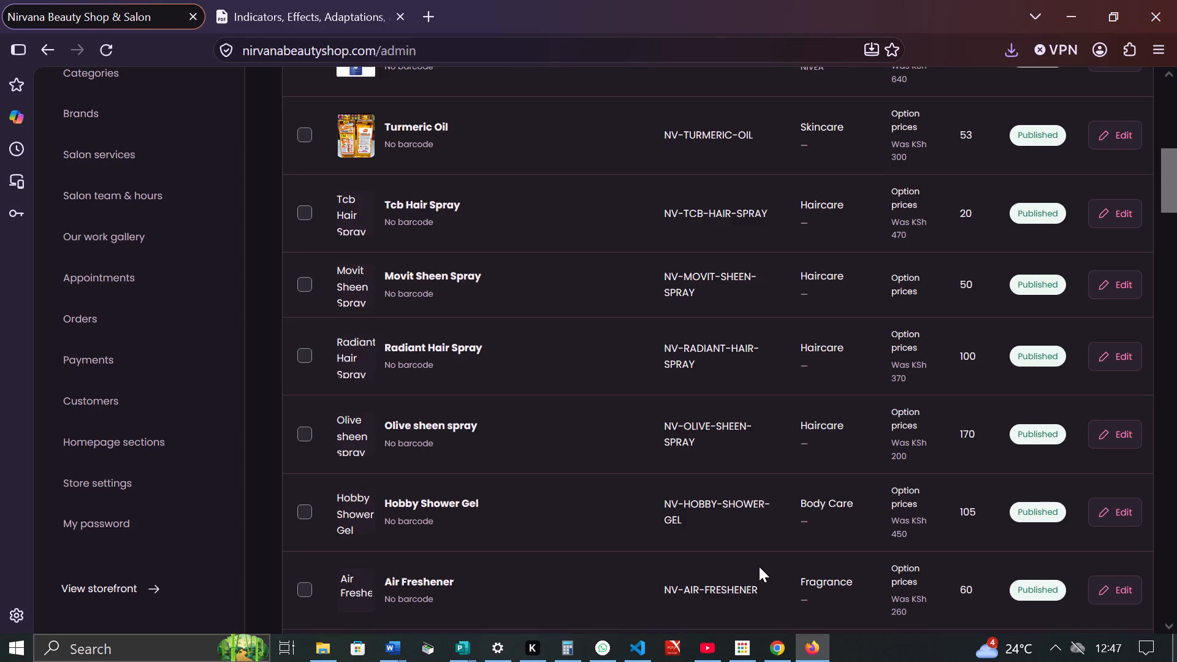
# Set the stock of the DR.DESS Vitamin C Moisturizing Face Cream to 0 and submit the changes.
pyautogui.scroll(-4, 759, 565)
pyautogui.scroll(-1, 786, 508)
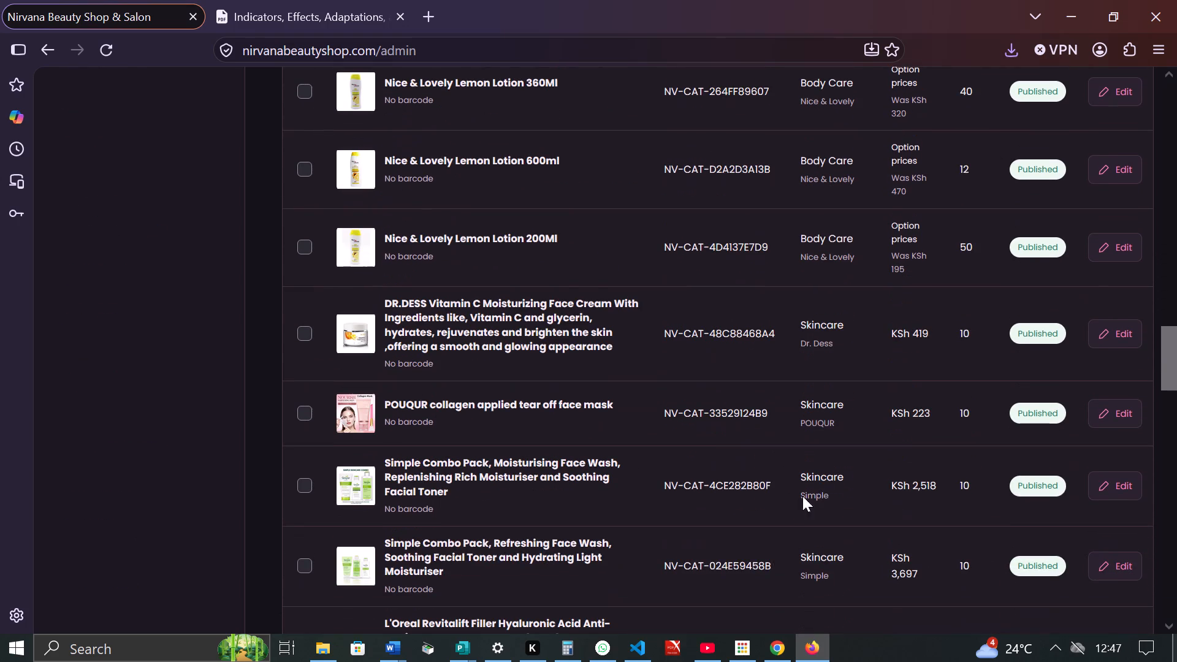
pyautogui.click(1105, 338)
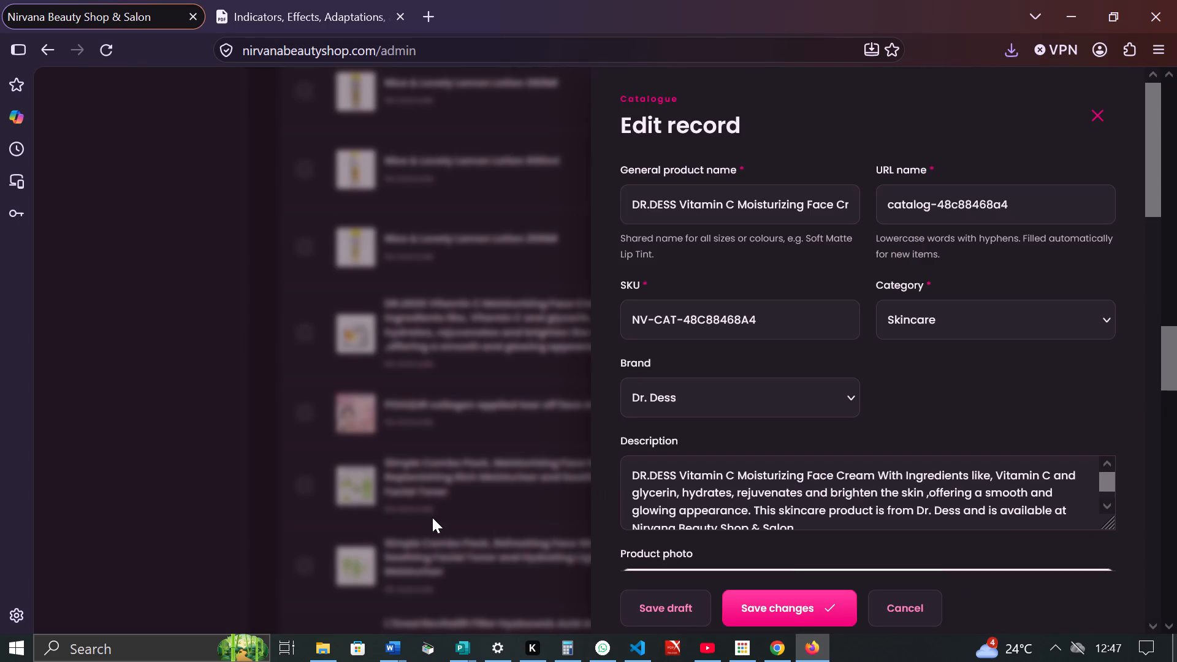
pyautogui.scroll(-1, 432, 517)
pyautogui.scroll(-1, 821, 552)
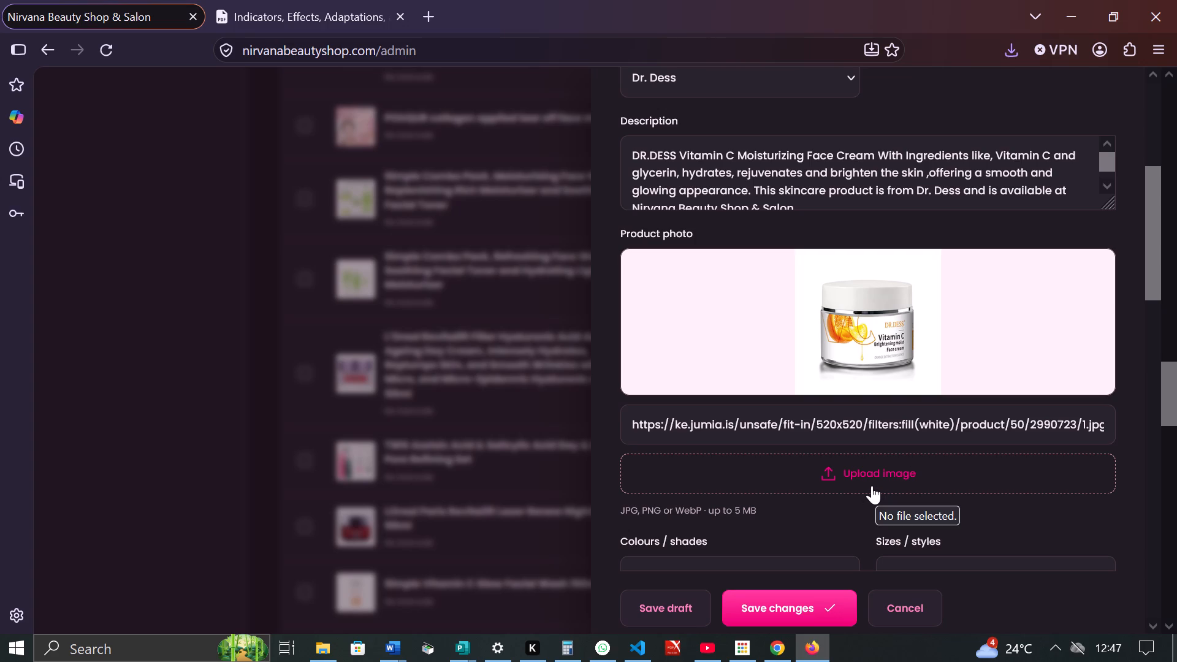
pyautogui.scroll(-2, 902, 461)
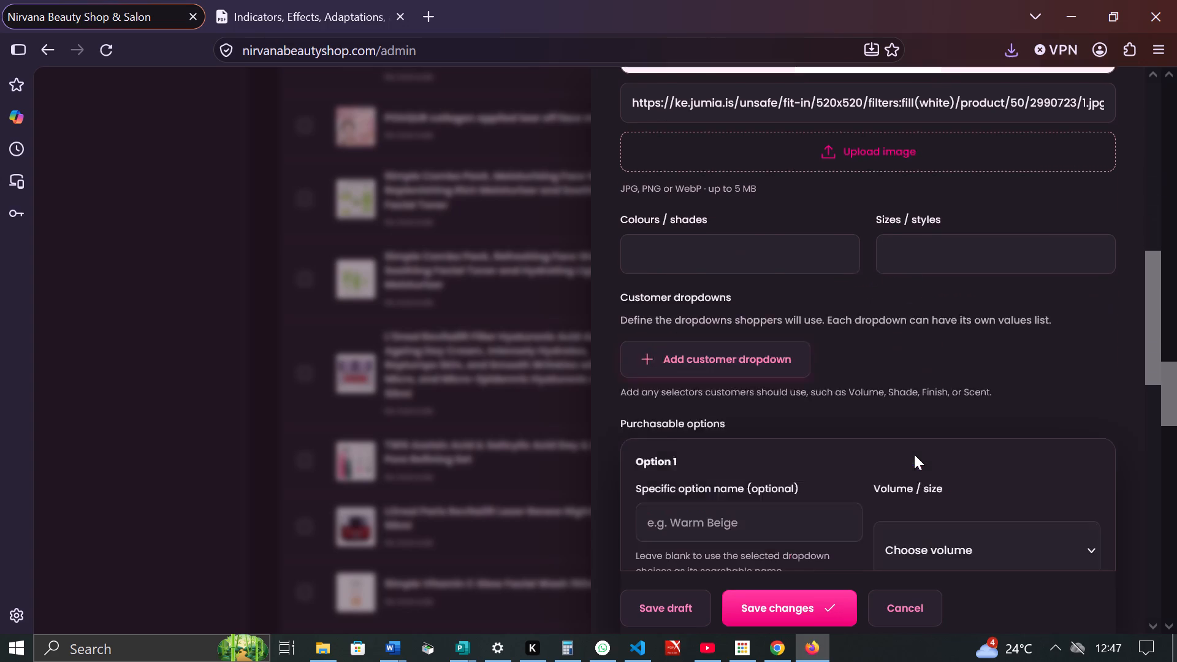
pyautogui.scroll(-1, 923, 468)
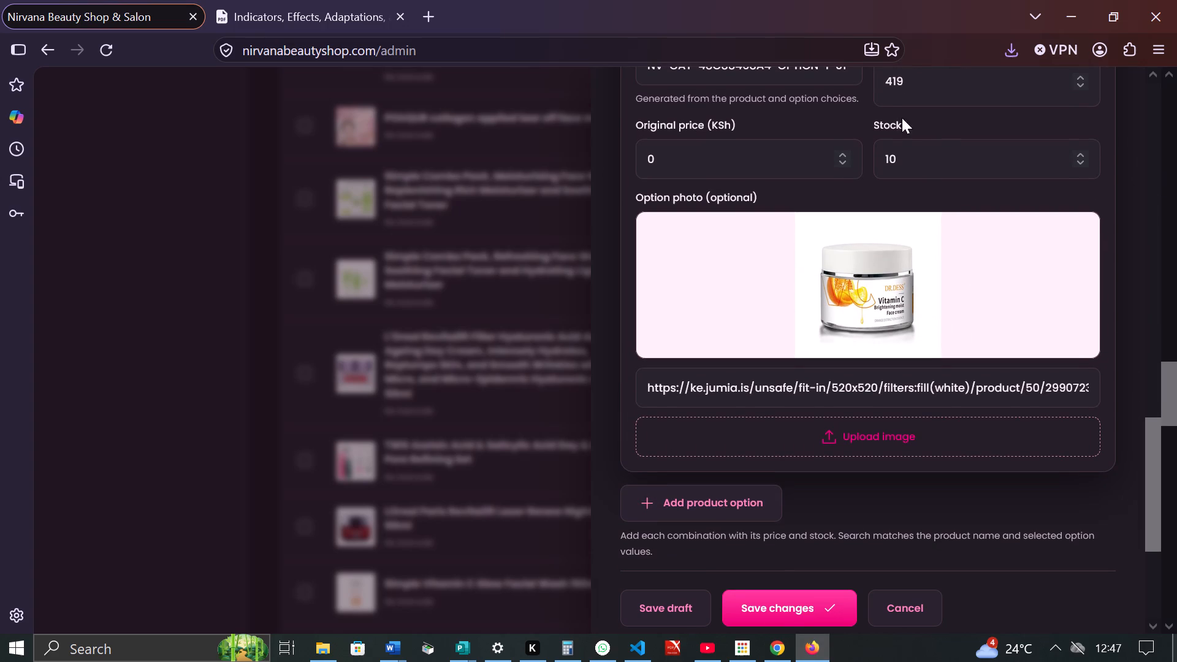
pyautogui.click(890, 156)
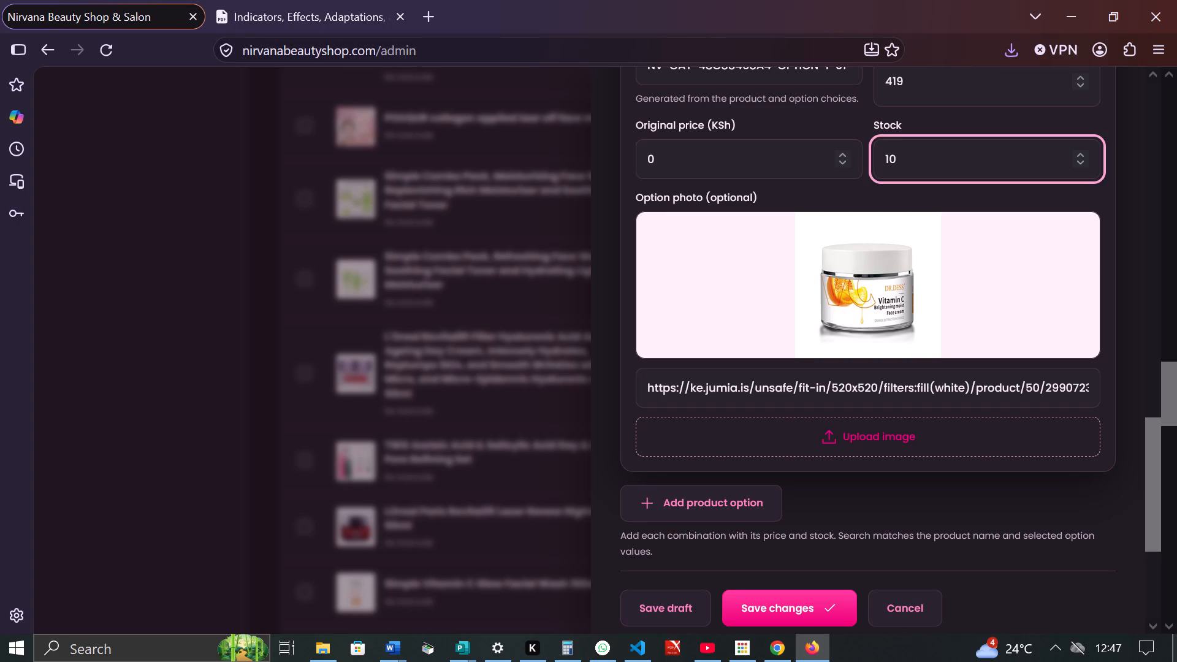
pyautogui.press('BackSpace')
pyautogui.click(773, 592)
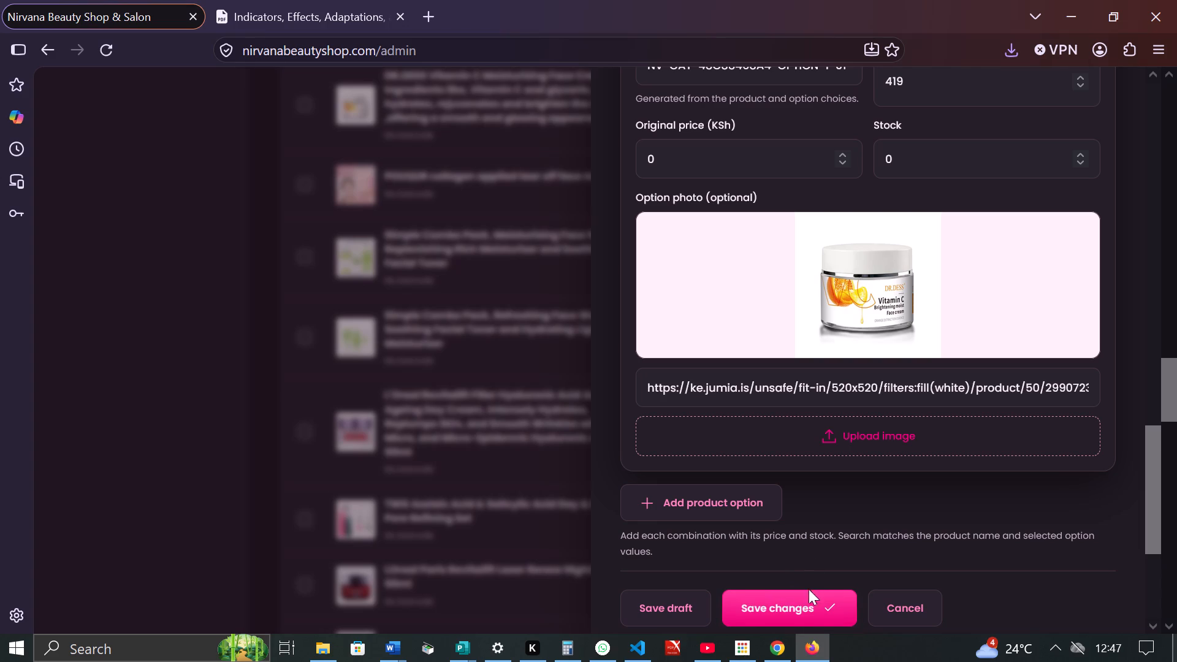
# Shorten the DR.DESS Vitamin C product's general name by deleting its long trailing ingredients and benefits text, and save the changes.
pyautogui.scroll(5, 817, 512)
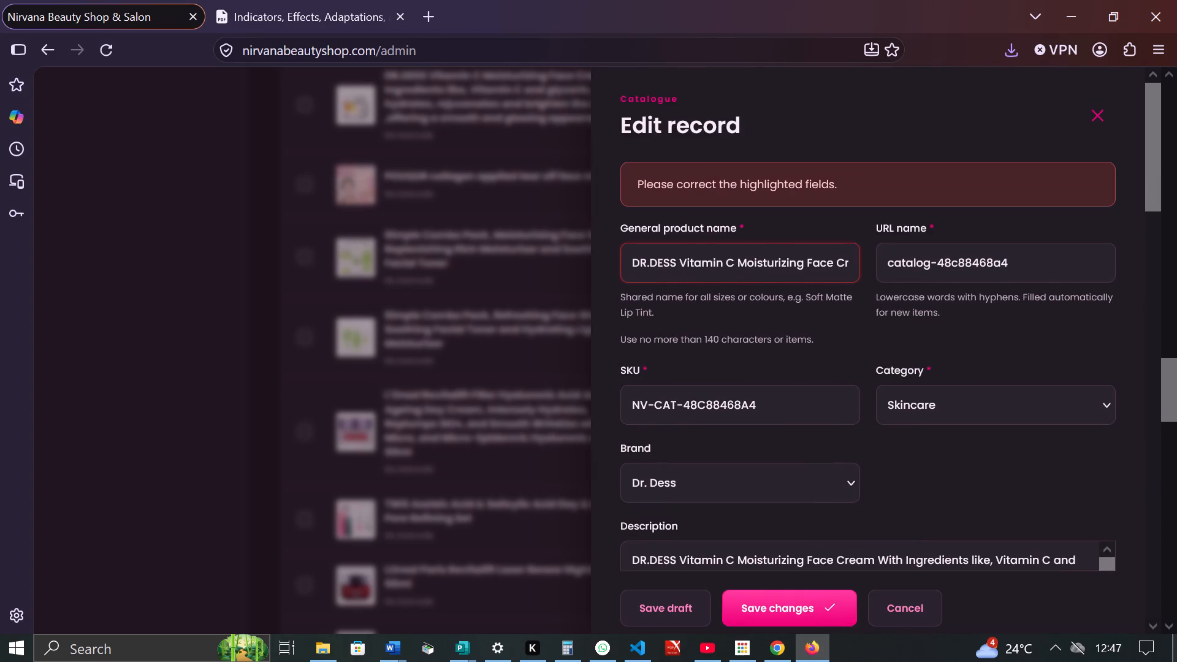
pyautogui.click(848, 268)
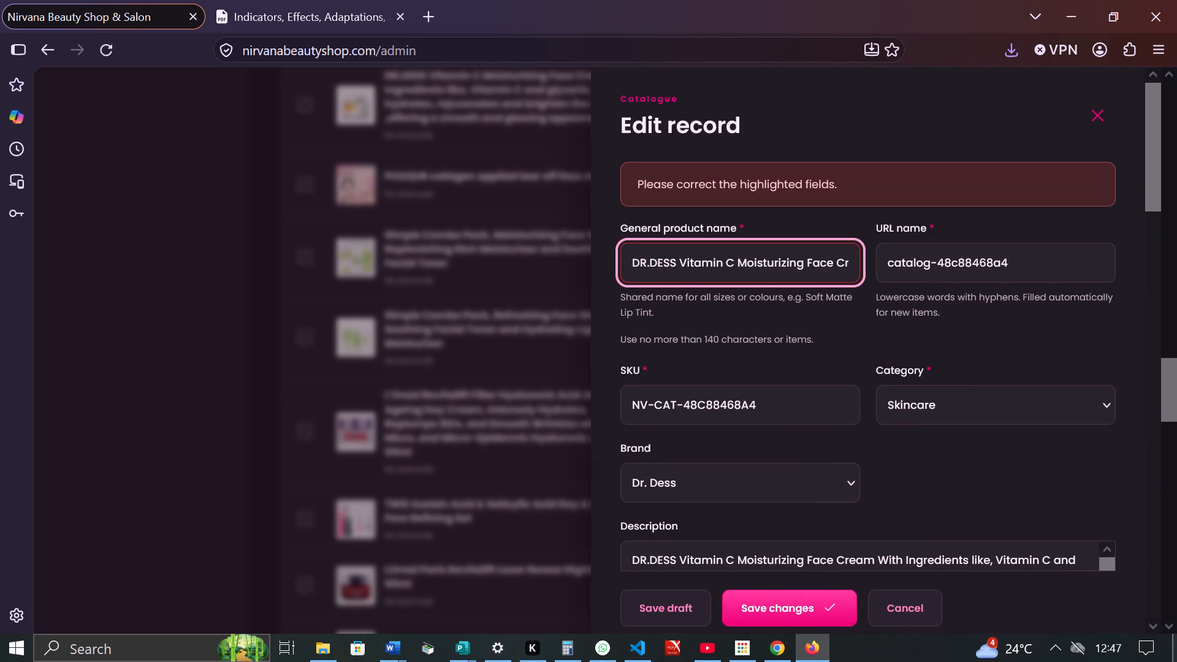
pyautogui.press('Right')
pyautogui.press('Right')
pyautogui.press('Right')
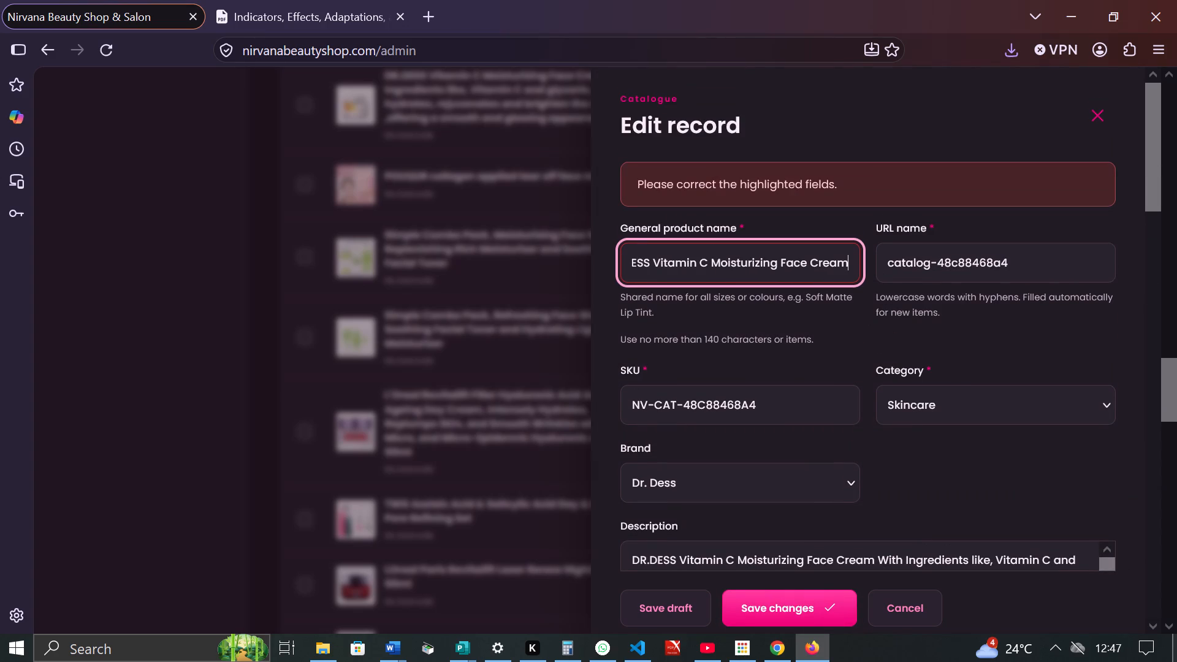
pyautogui.press('Right')
pyautogui.press('Right')
pyautogui.press('Right')
pyautogui.press('Right')
pyautogui.press('Right')
pyautogui.press('Right')
pyautogui.press('Right')
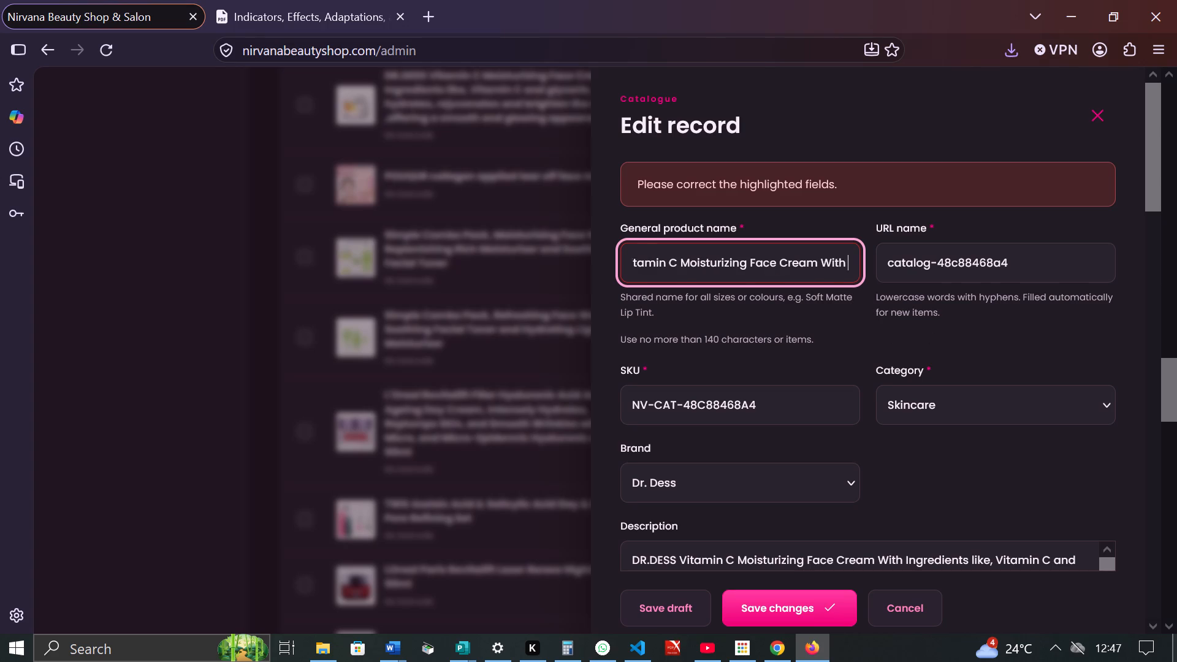
pyautogui.moveTo(824, 268); pyautogui.dragTo(886, 278)
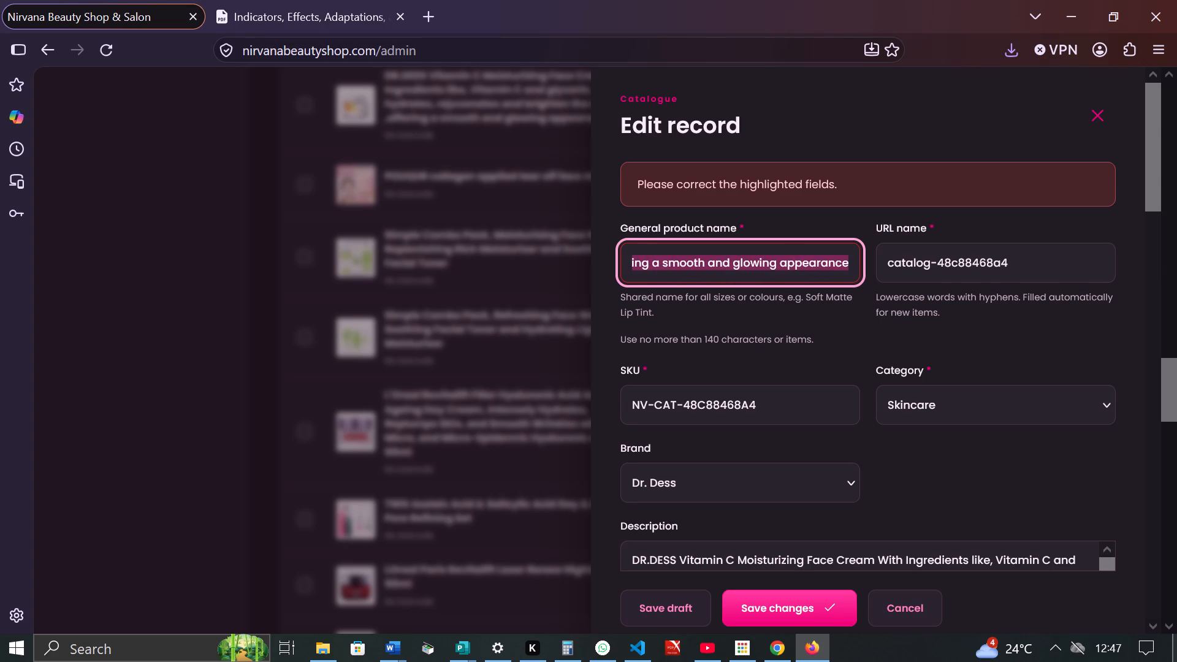
pyautogui.moveTo(886, 278); pyautogui.dragTo(774, 603)
pyautogui.press('BackSpace')
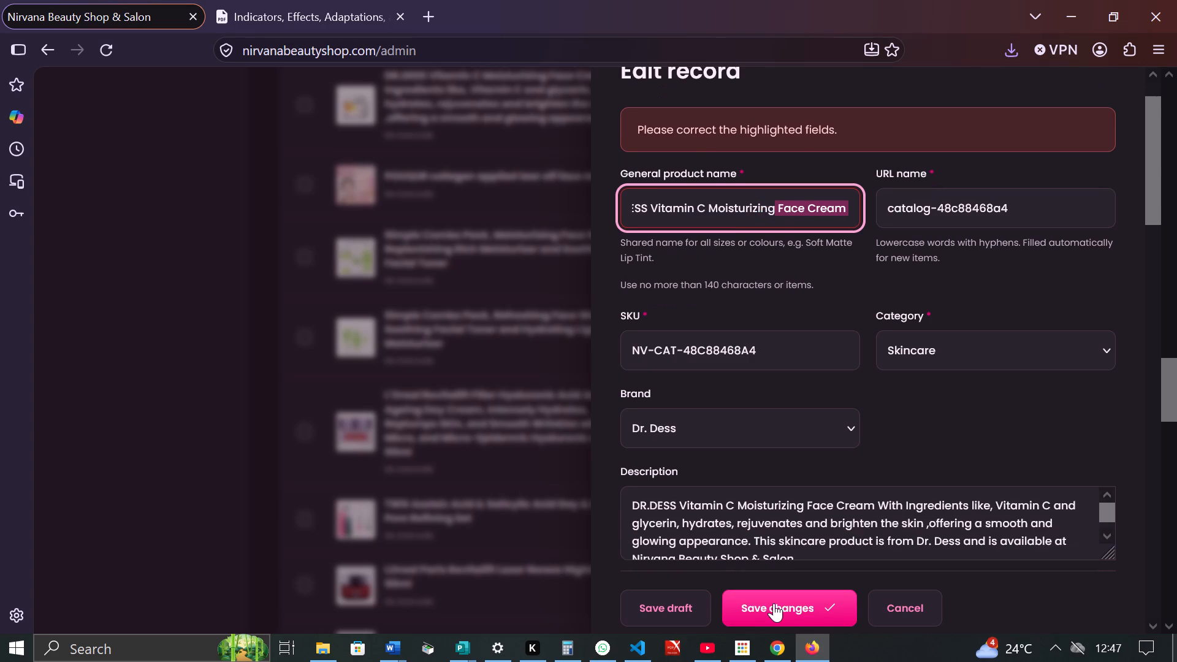
pyautogui.click(774, 603)
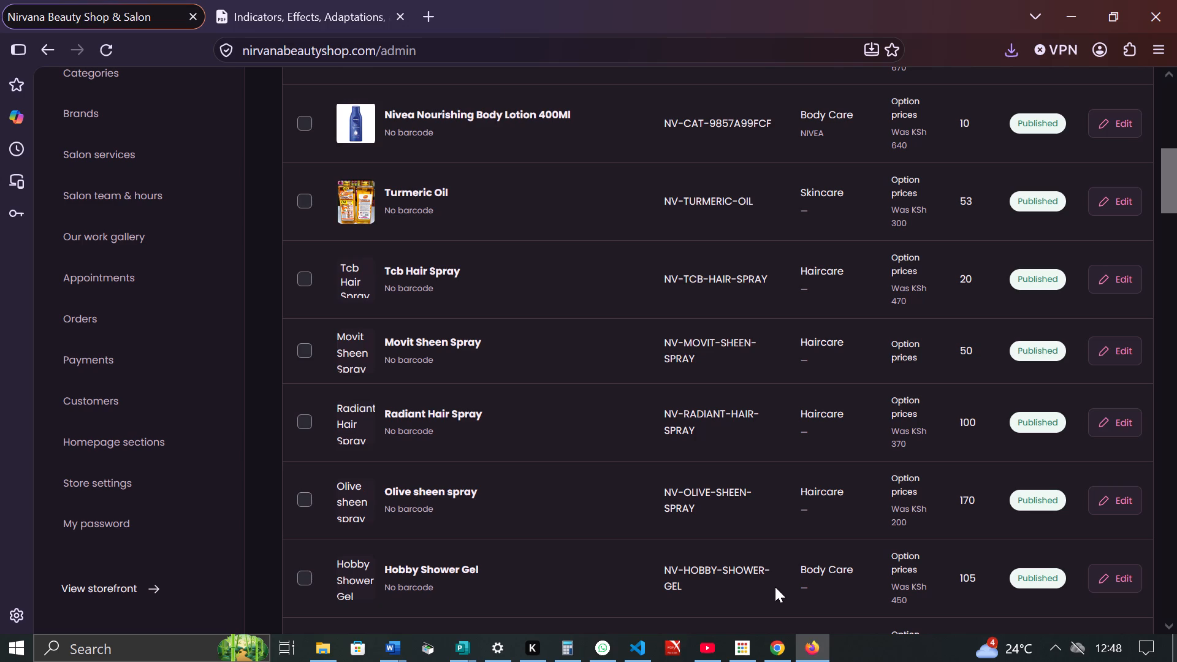
# Set the stock of the POUQUR collagen applied tear off face mask to 0 and save the changes.
pyautogui.scroll(-2, 948, 521)
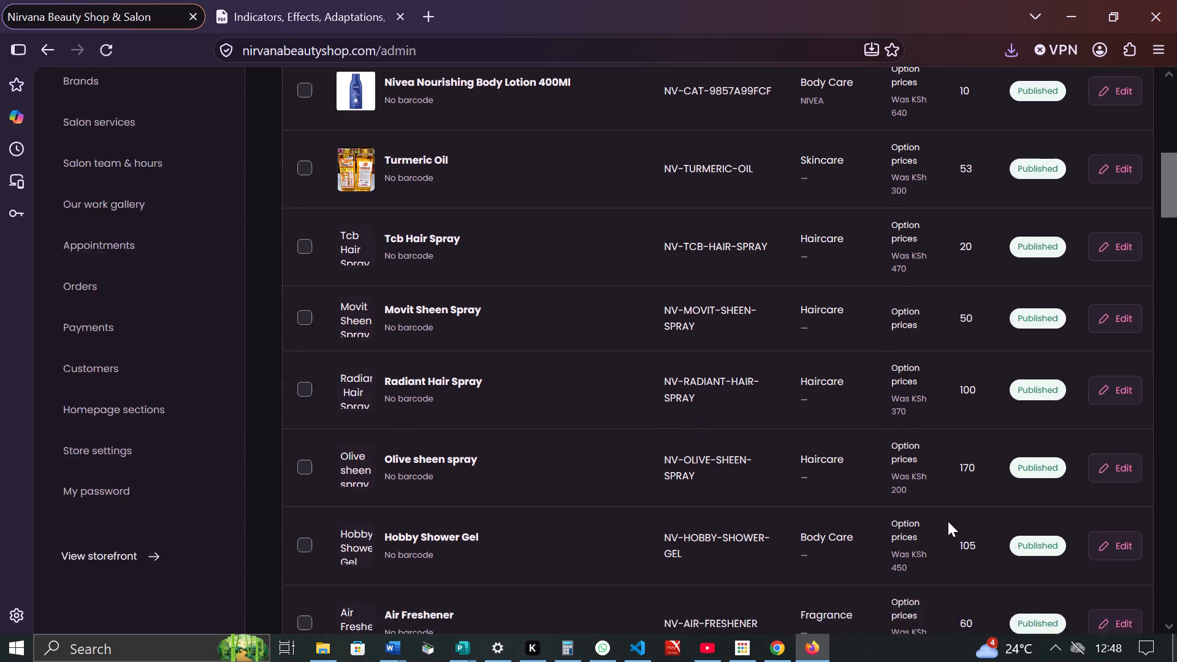
pyautogui.scroll(-1, 940, 519)
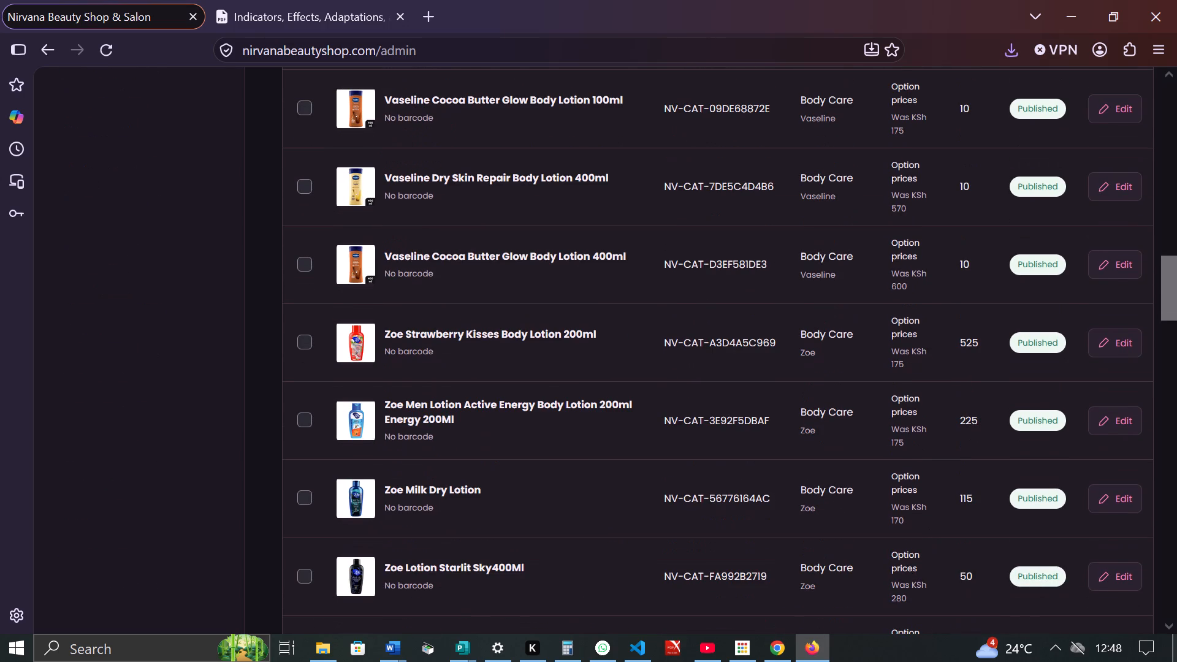
pyautogui.scroll(-1, 910, 558)
pyautogui.scroll(-1, 783, 546)
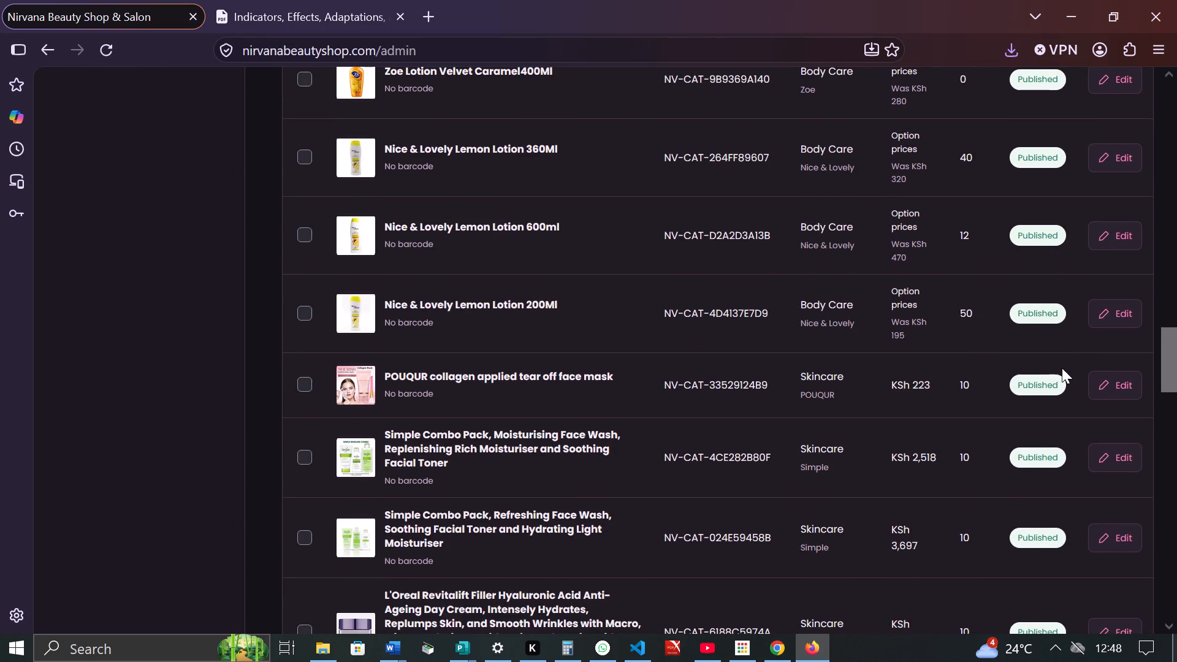
pyautogui.click(1116, 381)
pyautogui.scroll(-1, 924, 398)
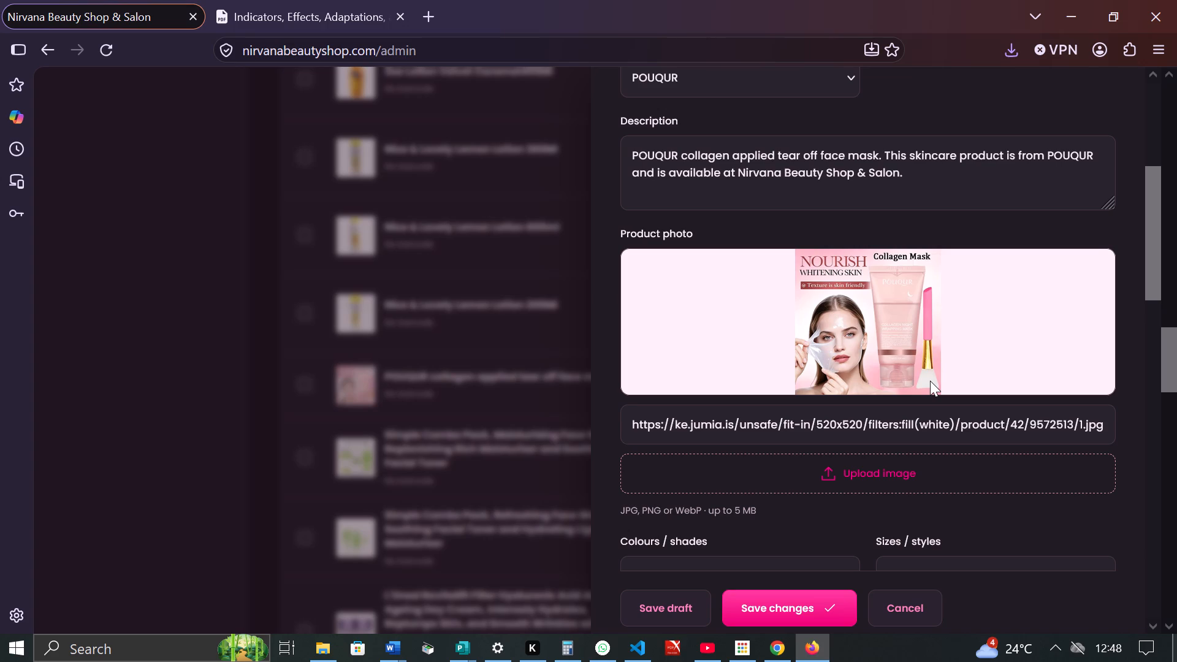
pyautogui.scroll(-3, 930, 381)
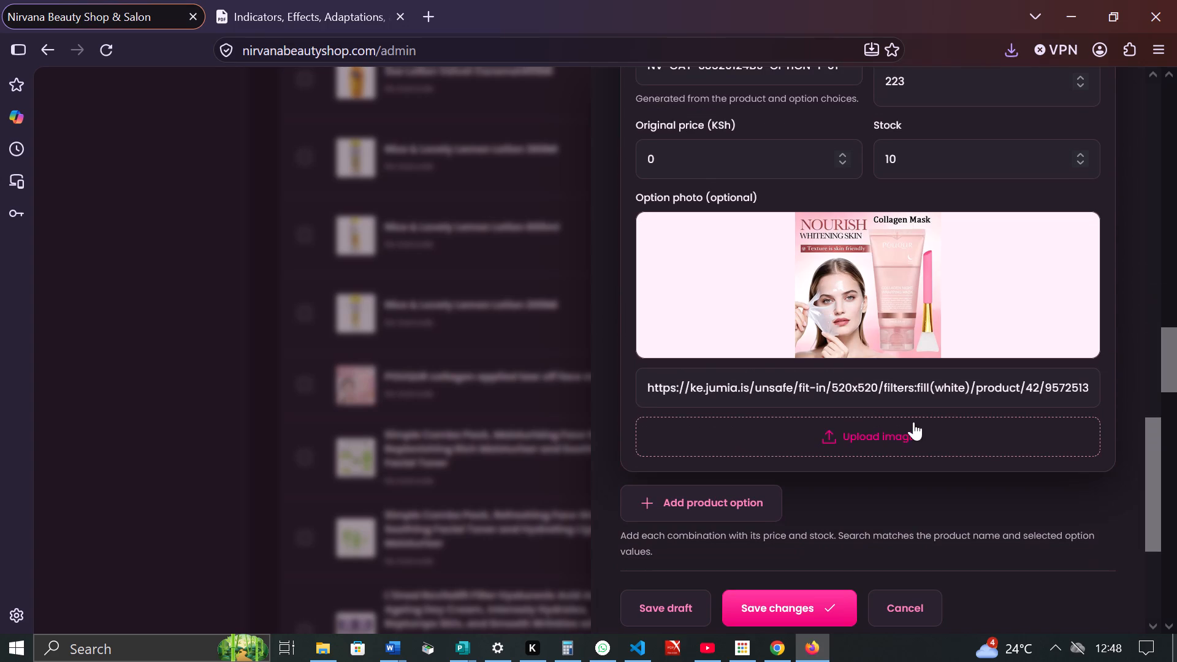
pyautogui.click(890, 165)
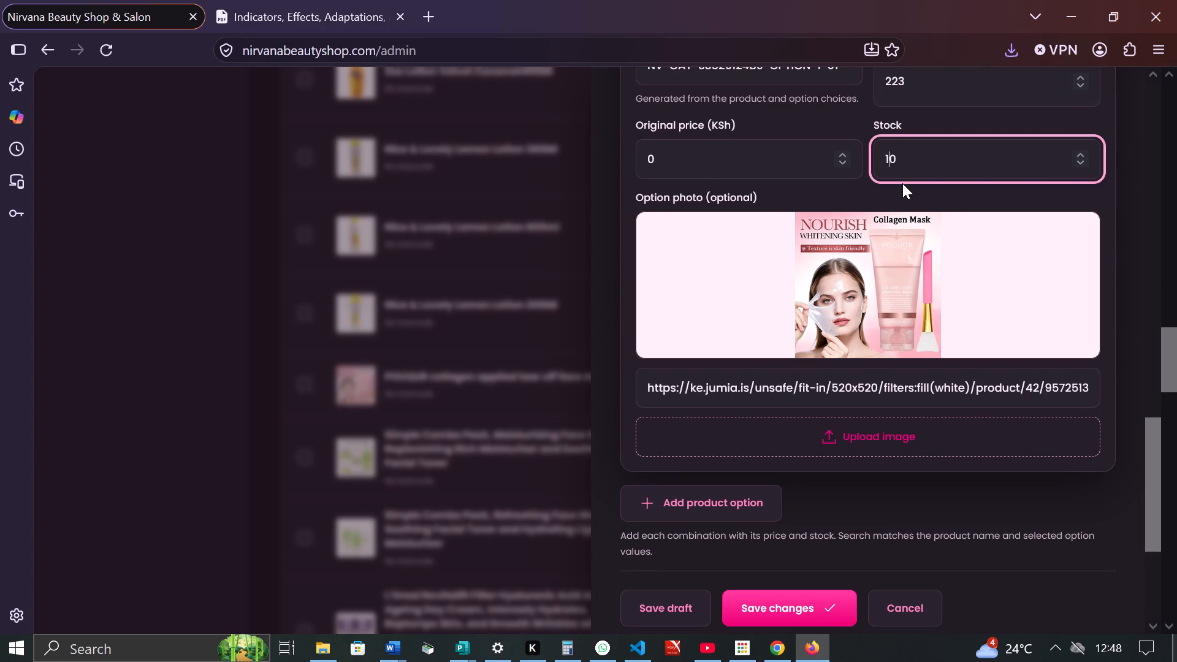
pyautogui.press('BackSpace')
pyautogui.click(780, 611)
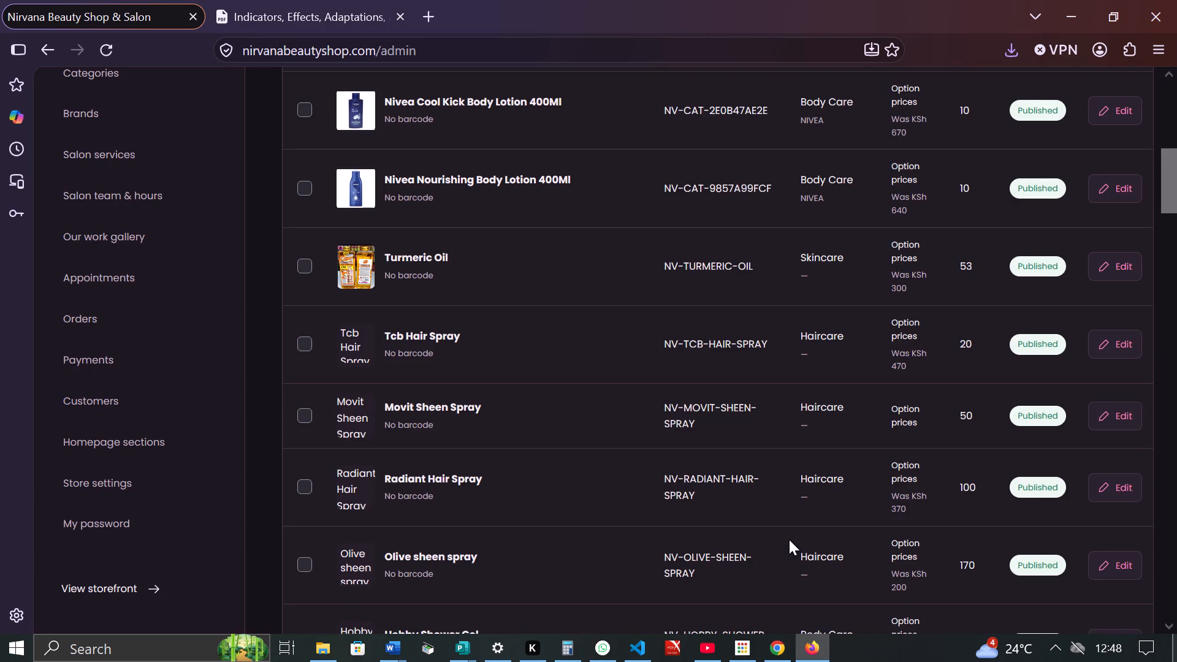
# Set the stock of the Simple Combo Pack with Moisturising Face Wash and Replenishing Rich Moisturiser to 0 and save the changes.
pyautogui.scroll(-1, 753, 470)
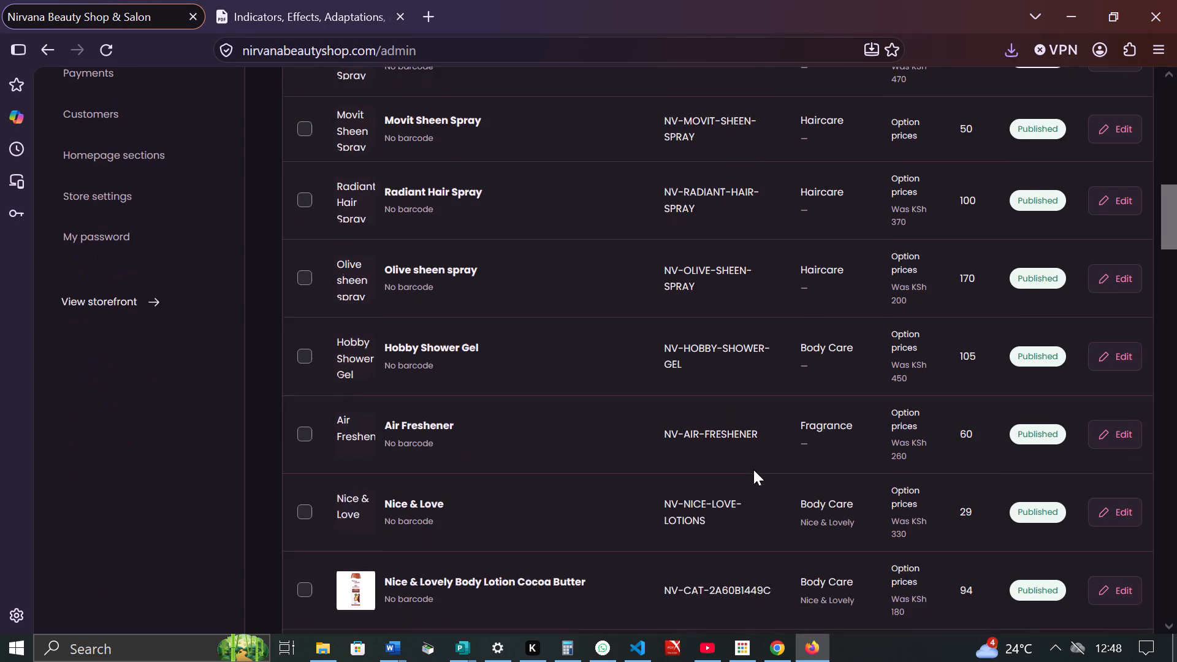
pyautogui.scroll(-3, 753, 470)
pyautogui.scroll(-1, 844, 441)
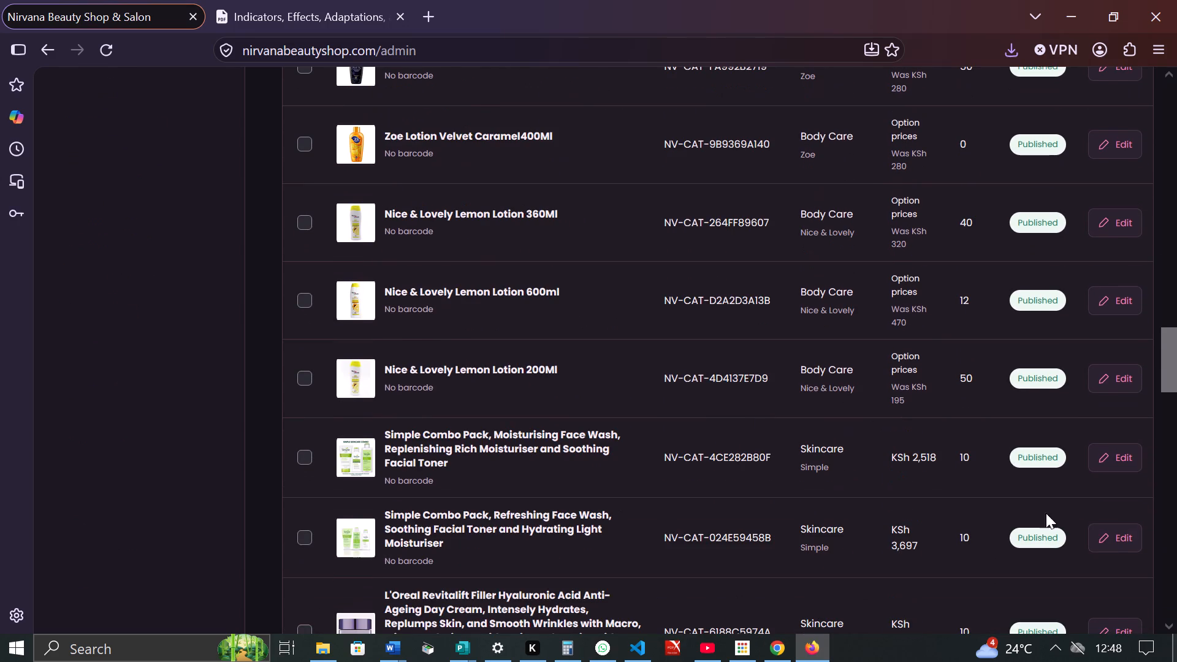
pyautogui.click(1118, 468)
pyautogui.scroll(-1, 858, 487)
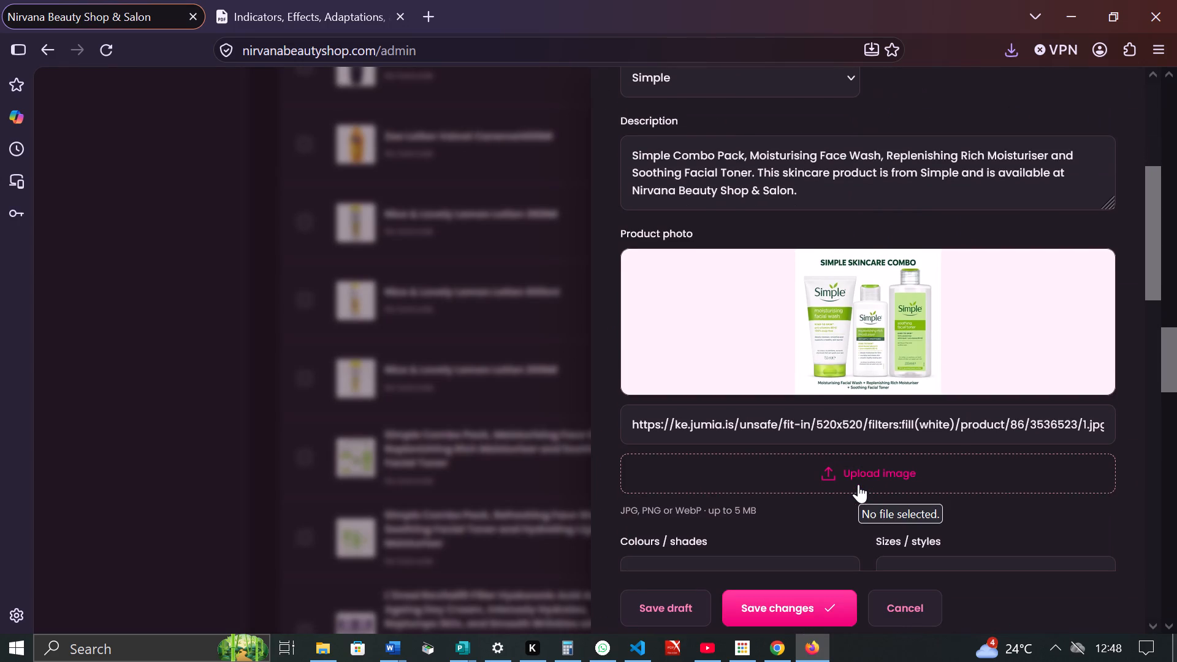
pyautogui.scroll(-2, 858, 483)
pyautogui.click(891, 484)
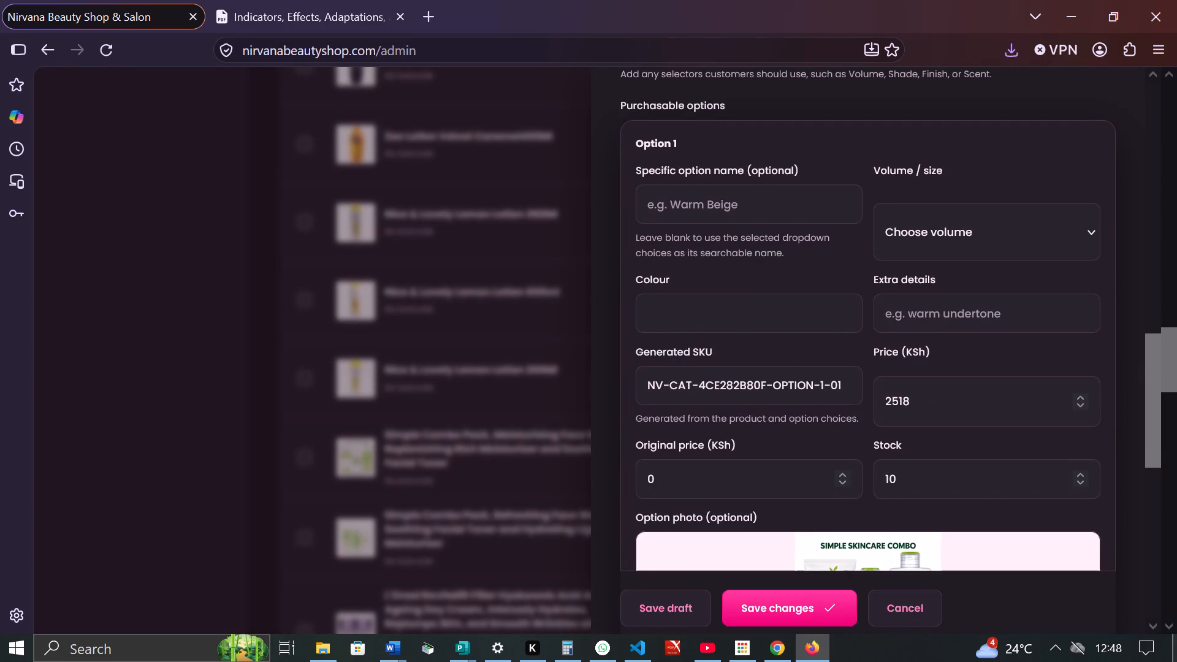
pyautogui.press('BackSpace')
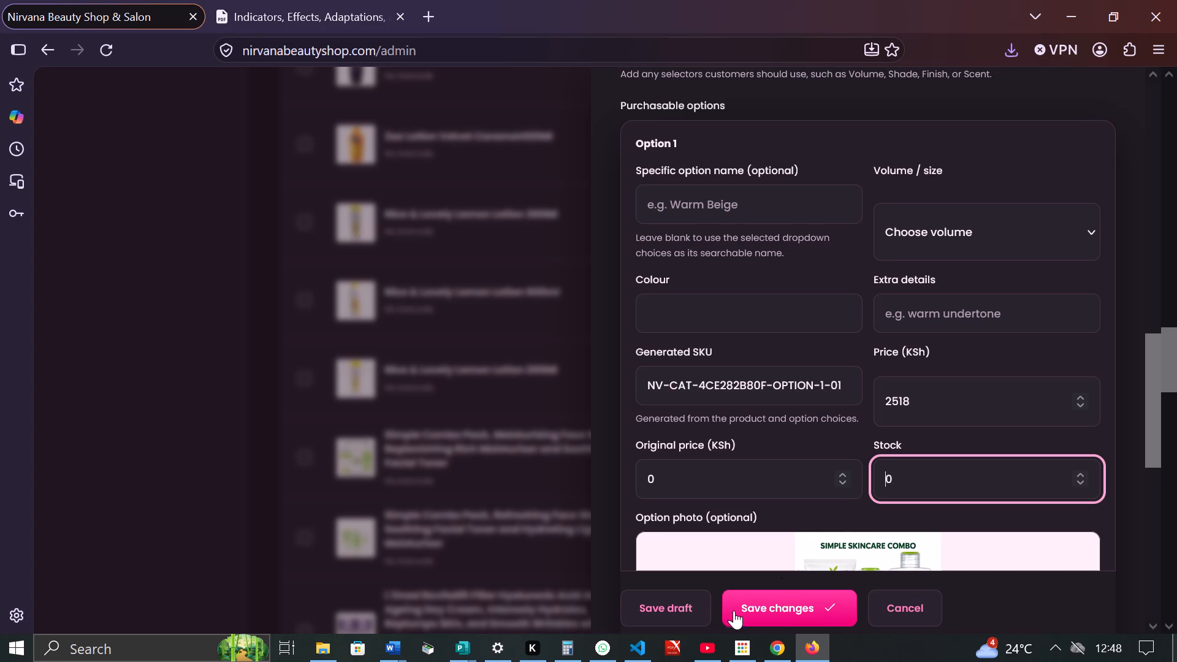
pyautogui.click(734, 611)
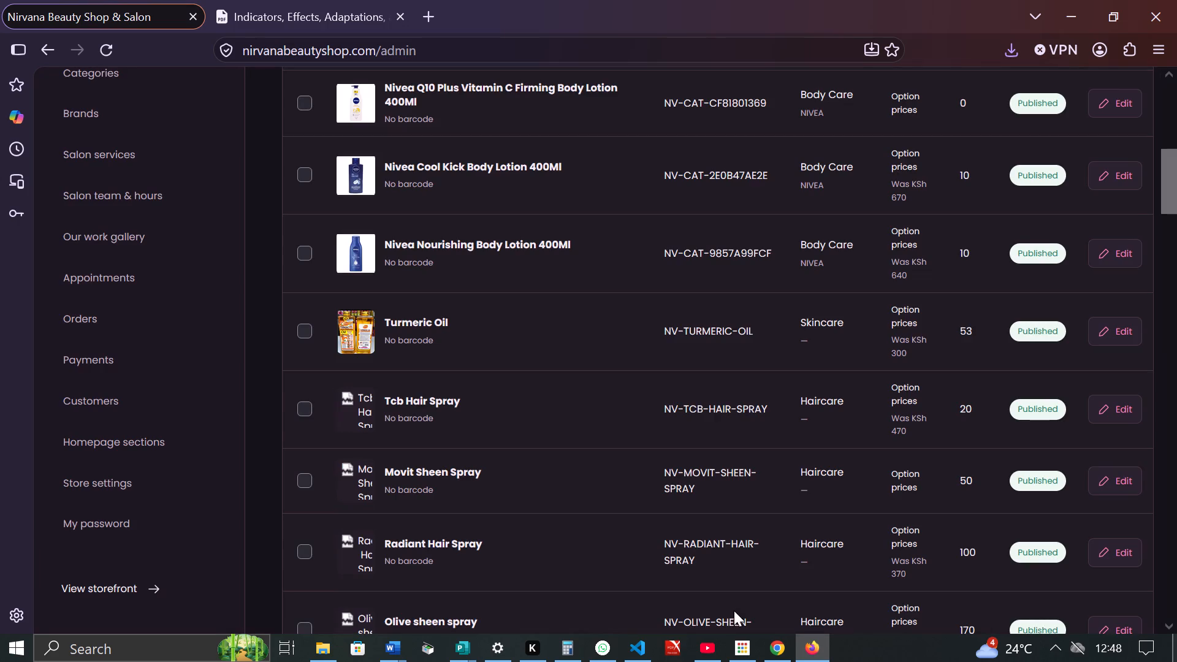
# Set the stock of the Simple Combo Pack with Refreshing Face Wash and Hydrating Light Moisturiser to 0 and save the changes.
pyautogui.scroll(-2, 761, 551)
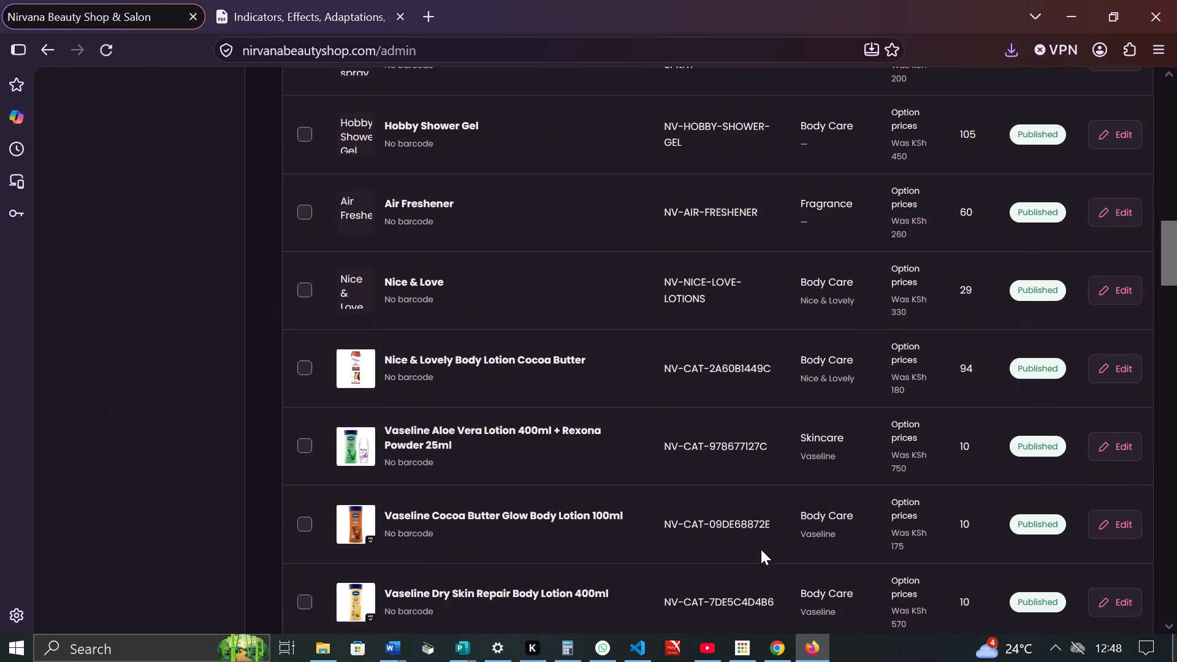
pyautogui.scroll(-4, 763, 547)
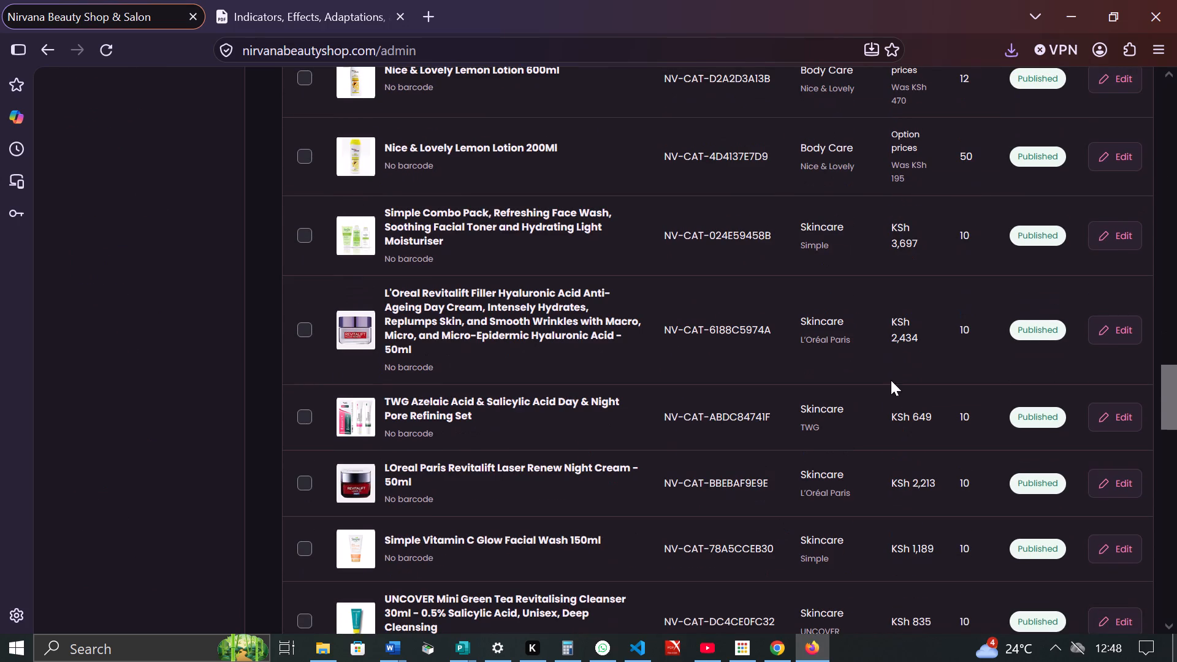
pyautogui.click(1133, 244)
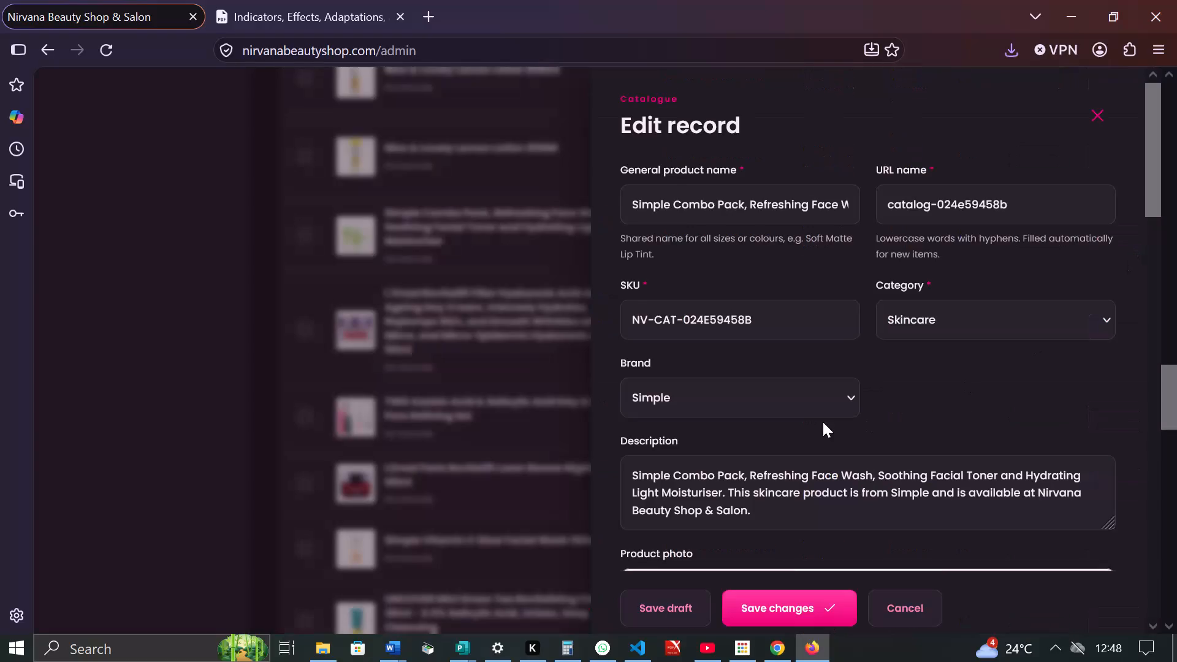
pyautogui.scroll(-1, 823, 422)
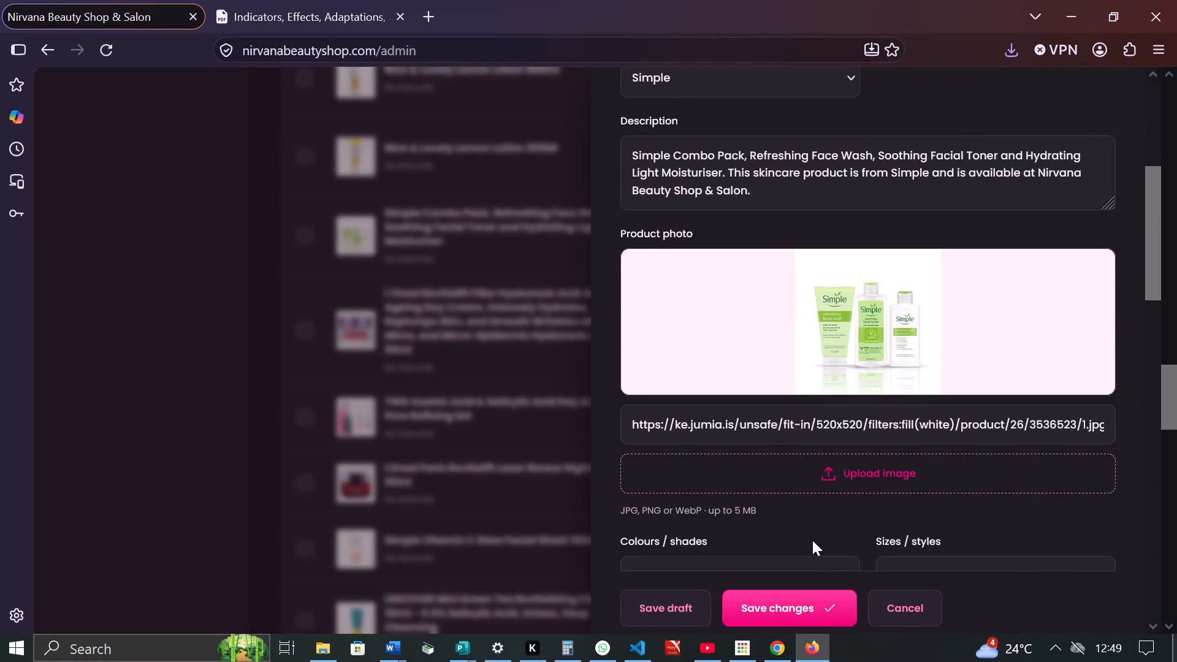
pyautogui.scroll(-1, 882, 458)
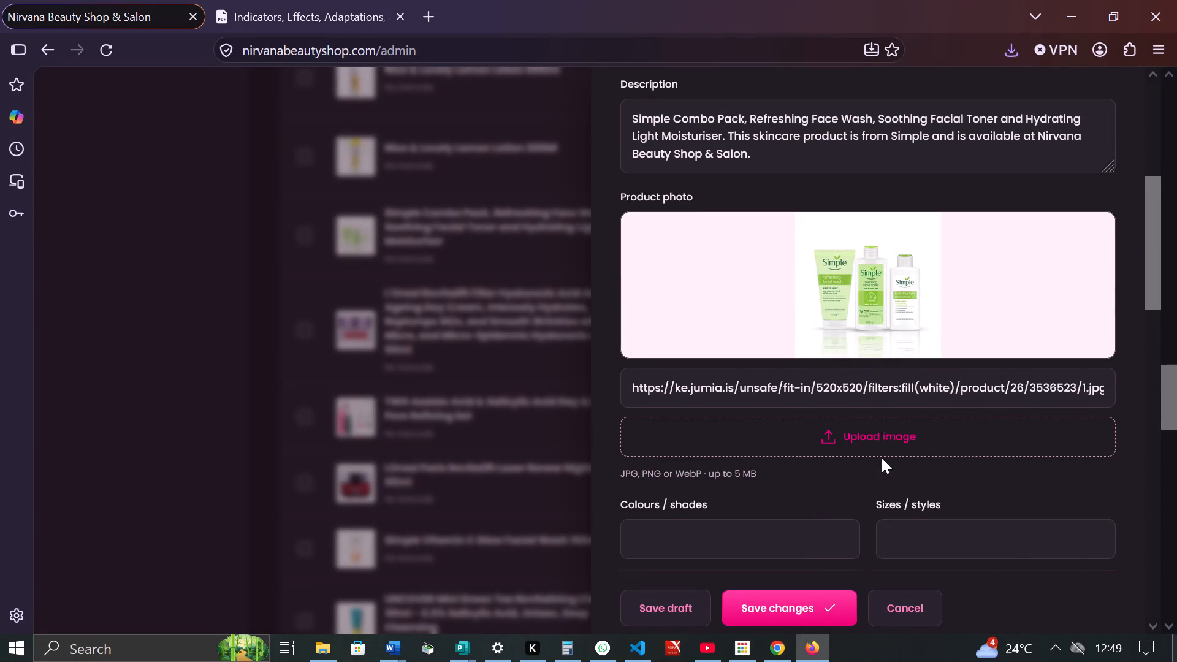
pyautogui.scroll(-1, 882, 458)
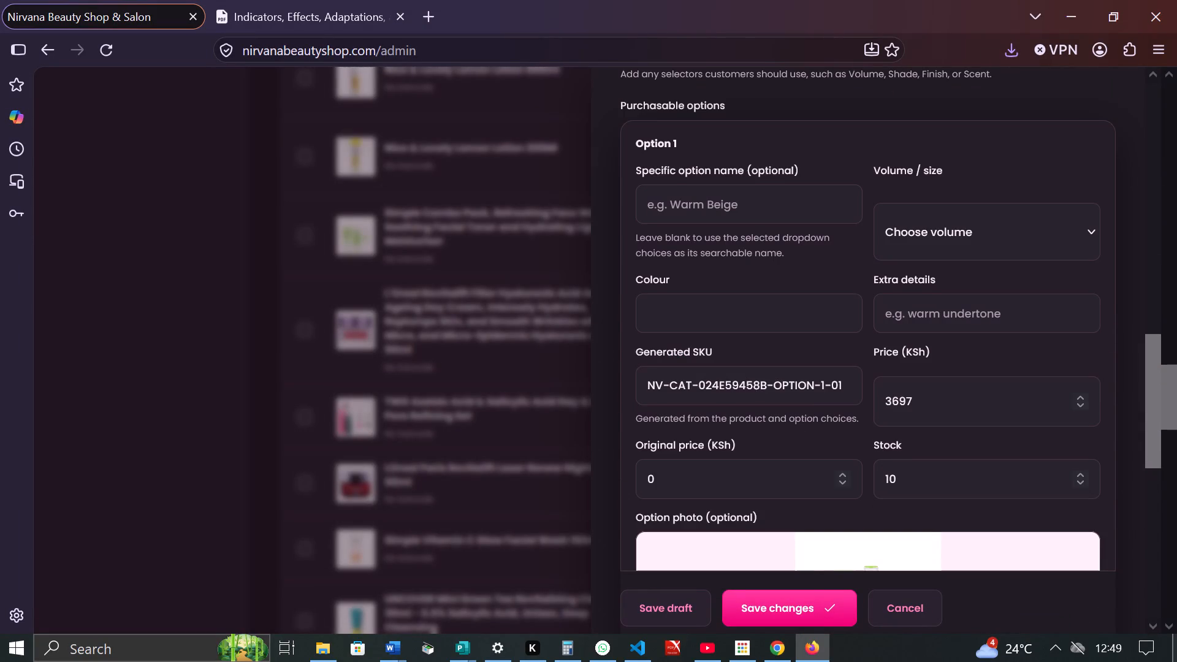
pyautogui.click(894, 473)
pyautogui.press('BackSpace')
pyautogui.press('BackSpace')
pyautogui.press('0')
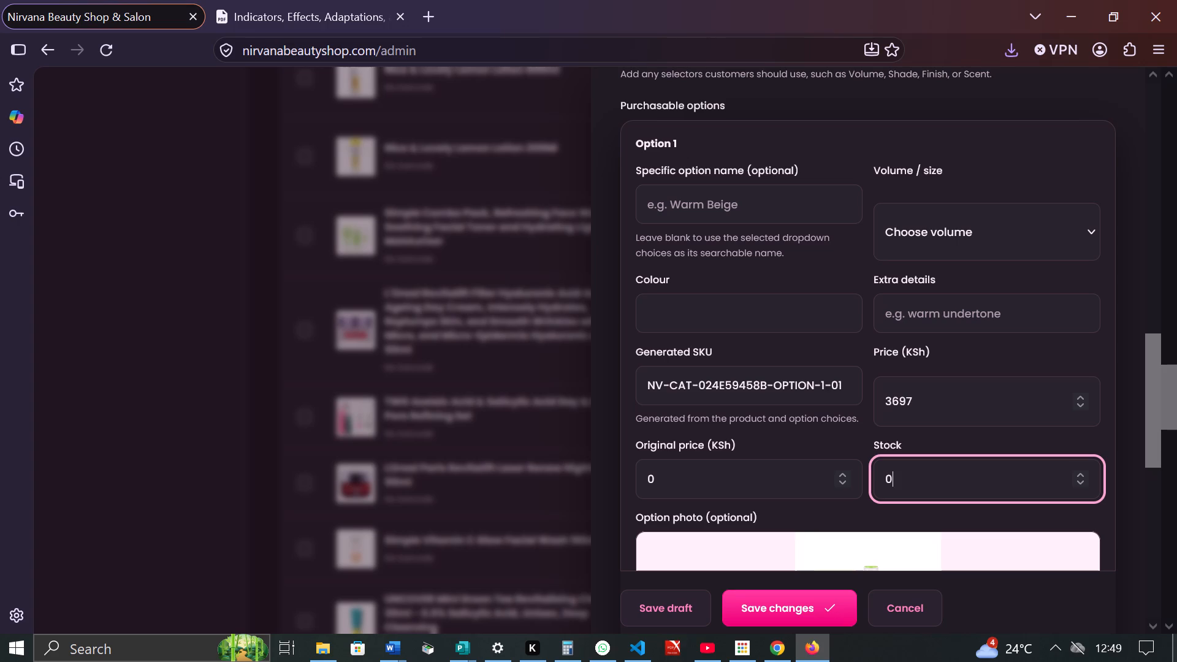
pyautogui.click(788, 598)
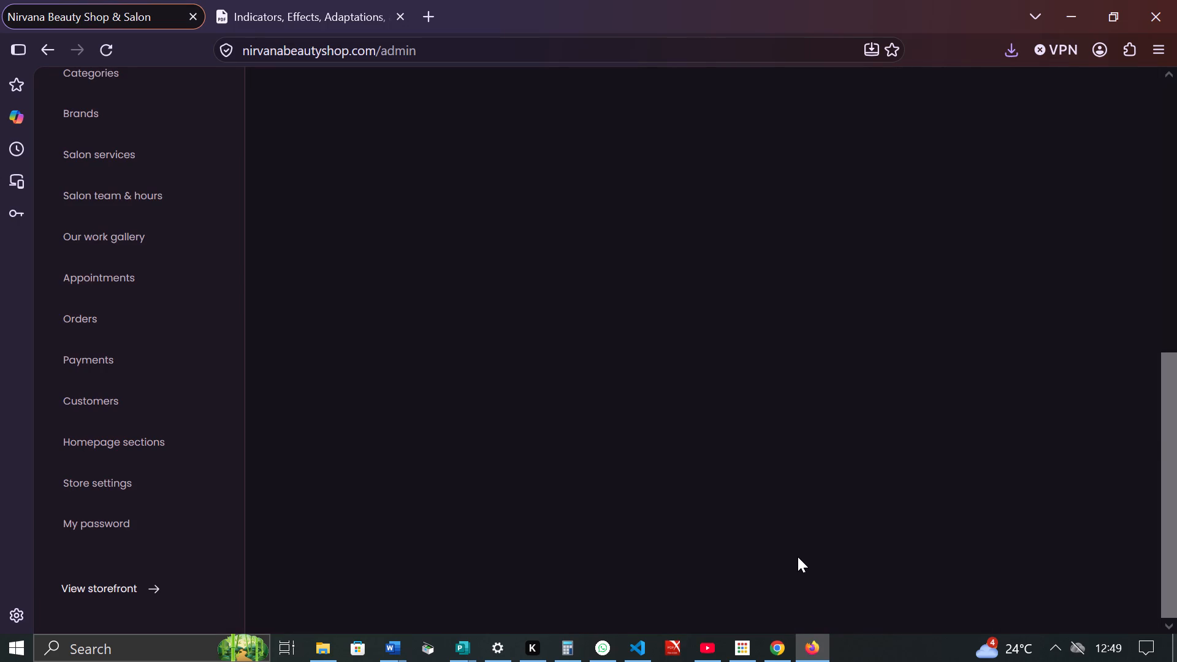
# Set the stock of the L'Oreal Revitalift Filler Hyaluronic Acid Anti-Ageing Day Cream to 0 and submit the changes.
pyautogui.scroll(-3, 741, 481)
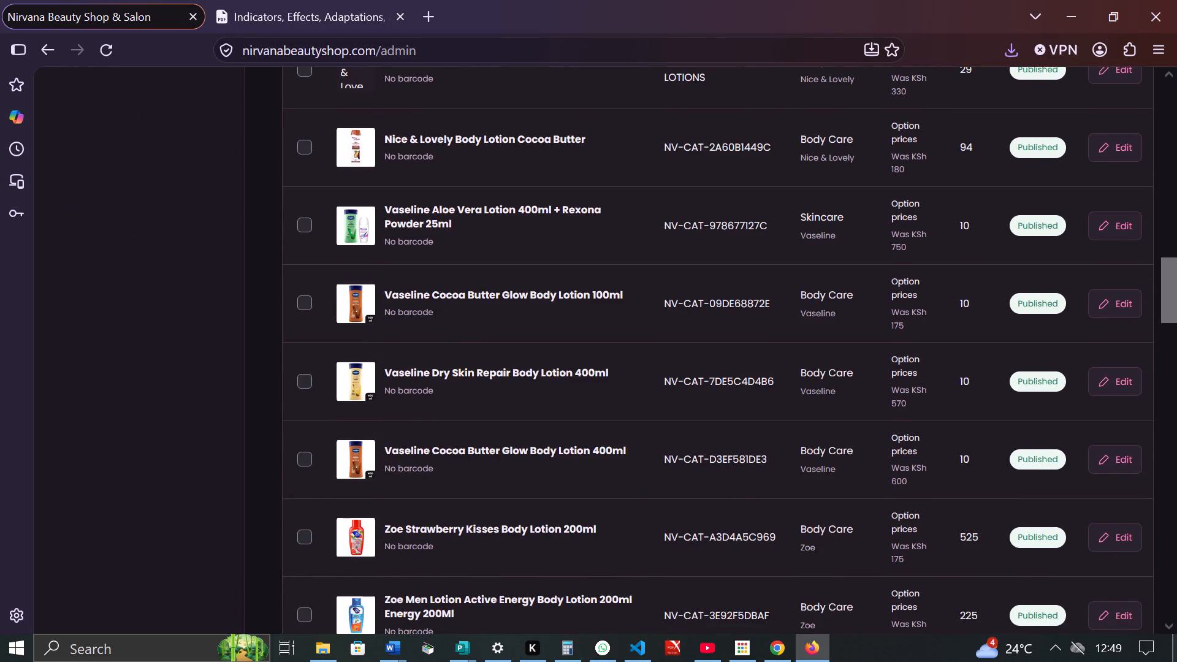
pyautogui.scroll(-2, 754, 466)
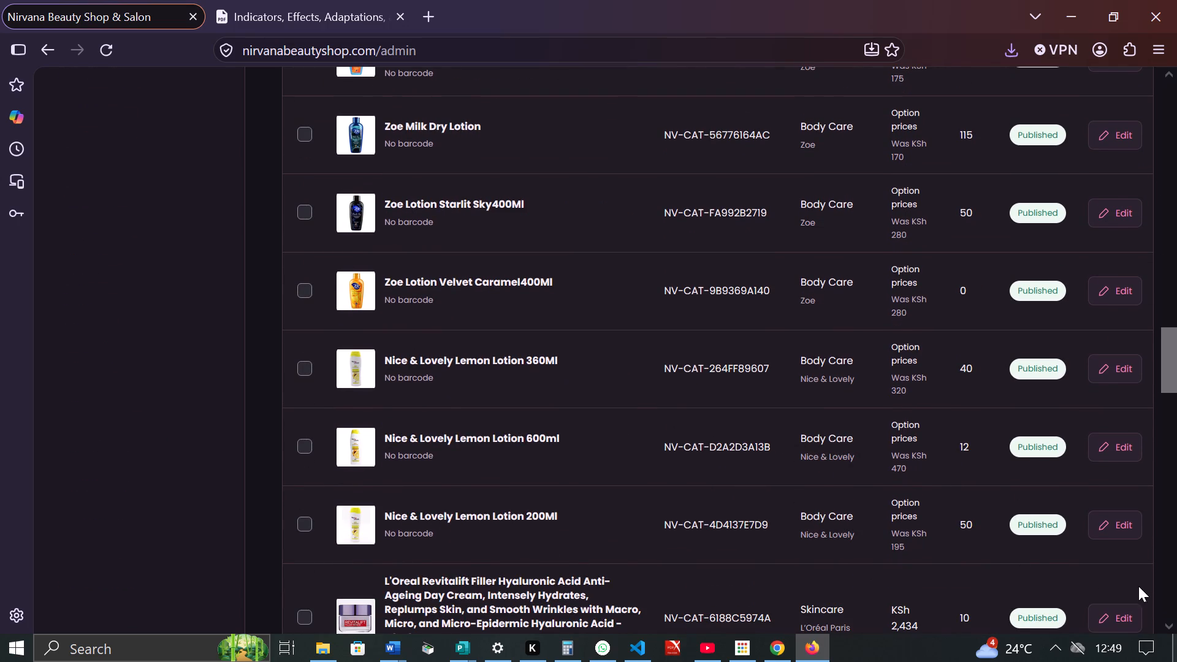
pyautogui.click(1122, 607)
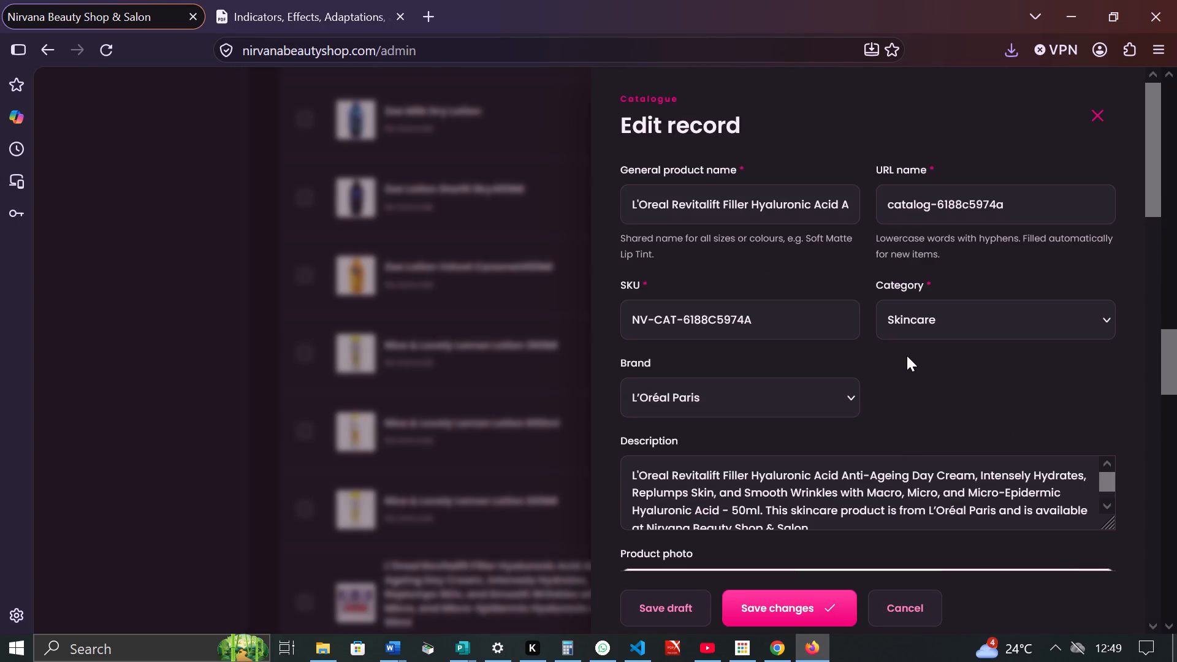
pyautogui.scroll(-1, 897, 357)
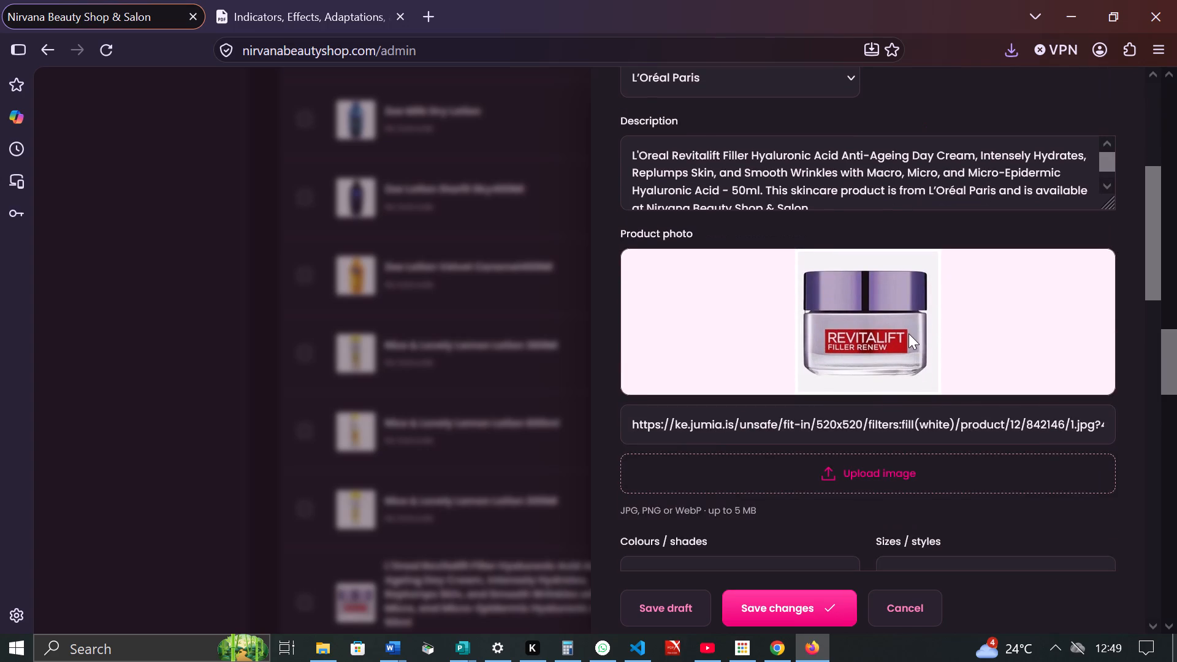
pyautogui.scroll(-3, 902, 352)
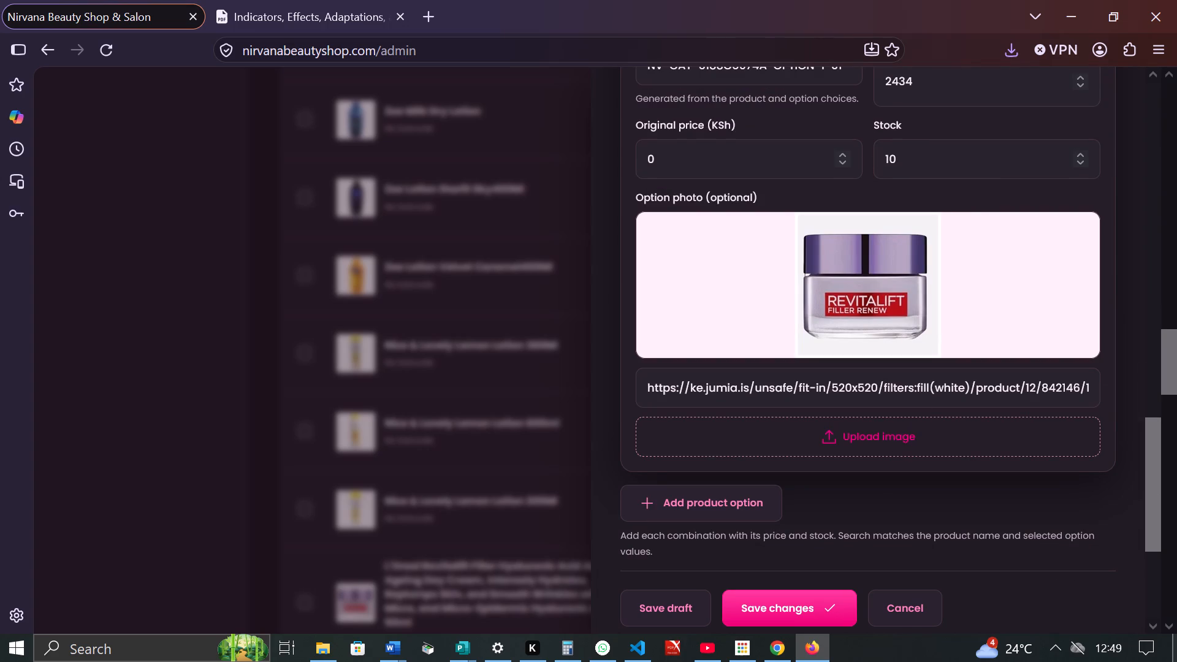
pyautogui.click(888, 158)
pyautogui.press('BackSpace')
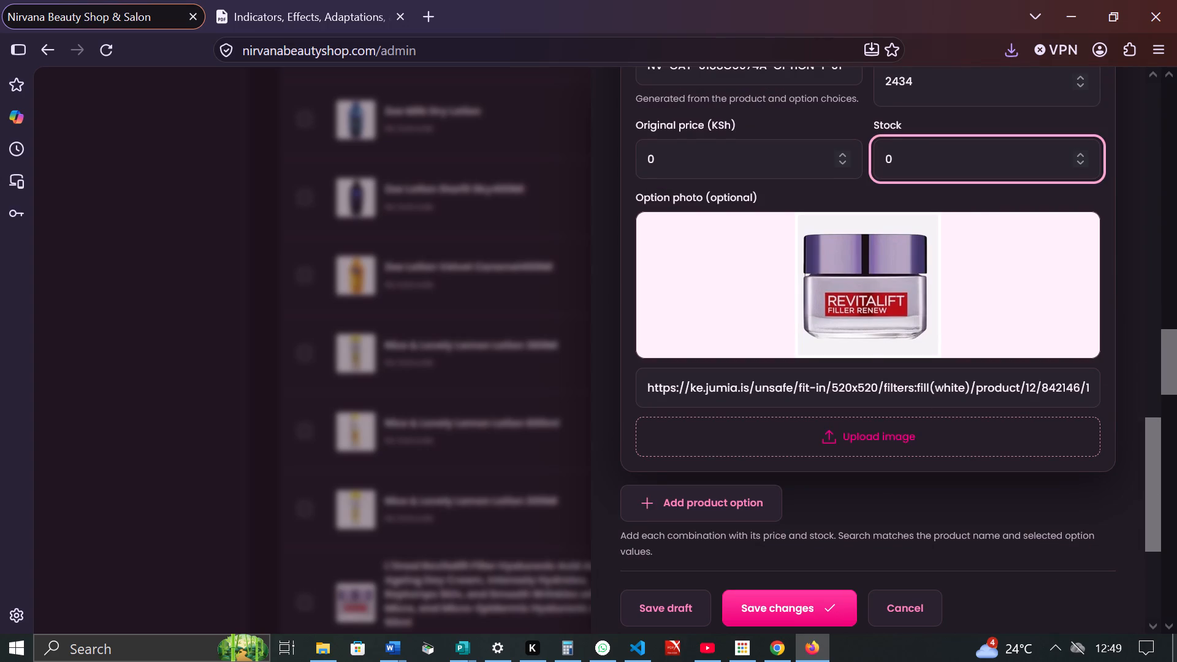
pyautogui.click(756, 595)
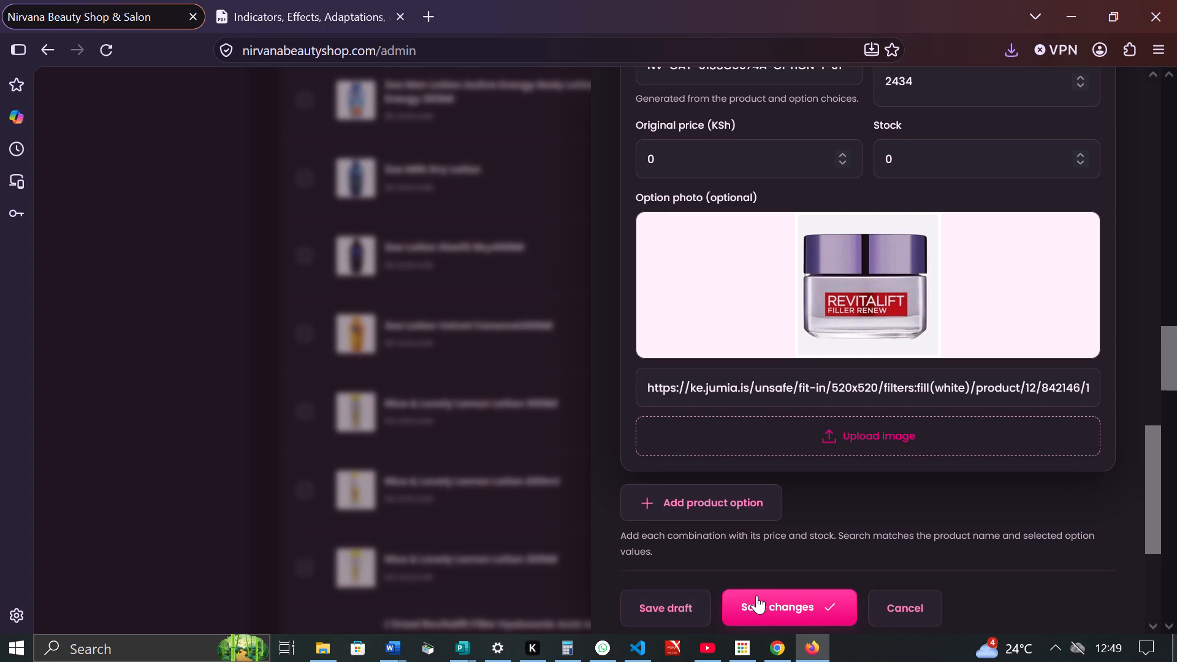
# Shorten the general product name to "L'Oreal Revitalift Filler Hyaluronic Acid Anti-Ageing Day Cream" by deleting everything after "Cream", and save the changes.
pyautogui.scroll(3, 856, 464)
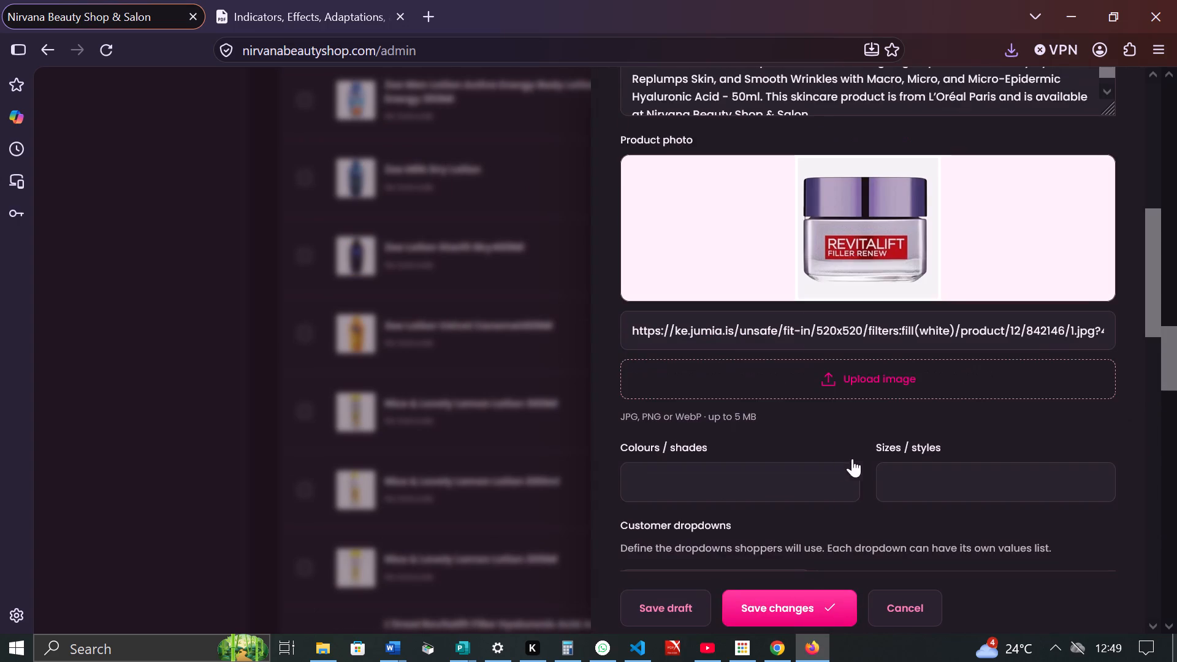
pyautogui.scroll(3, 817, 381)
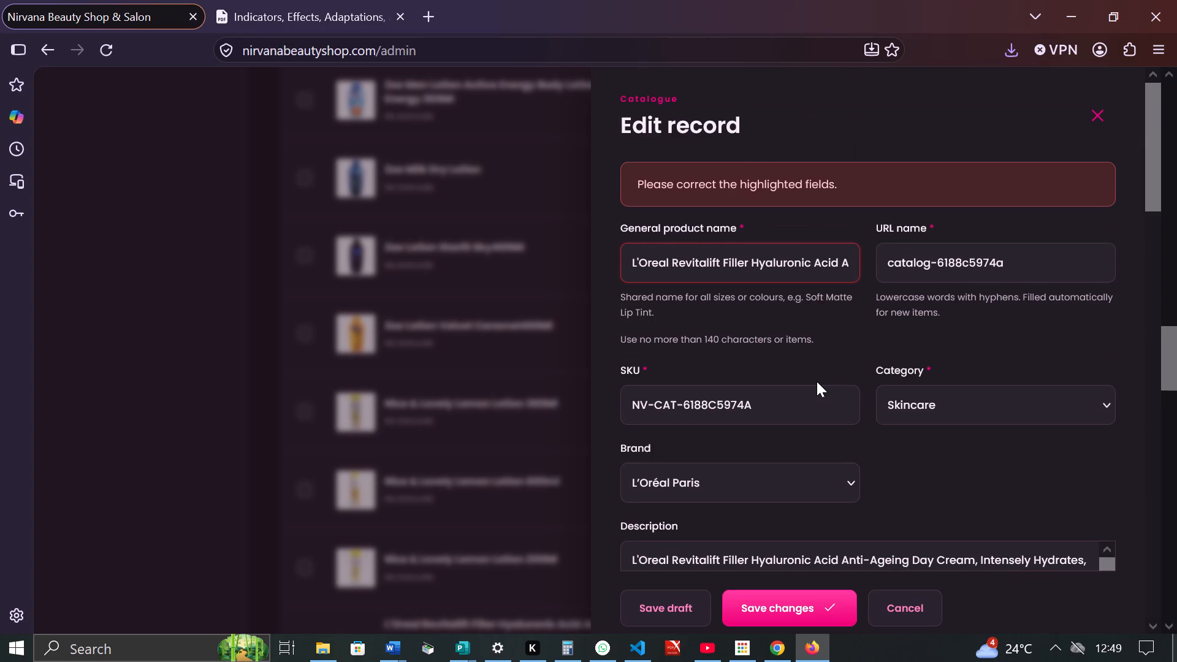
pyautogui.click(822, 267)
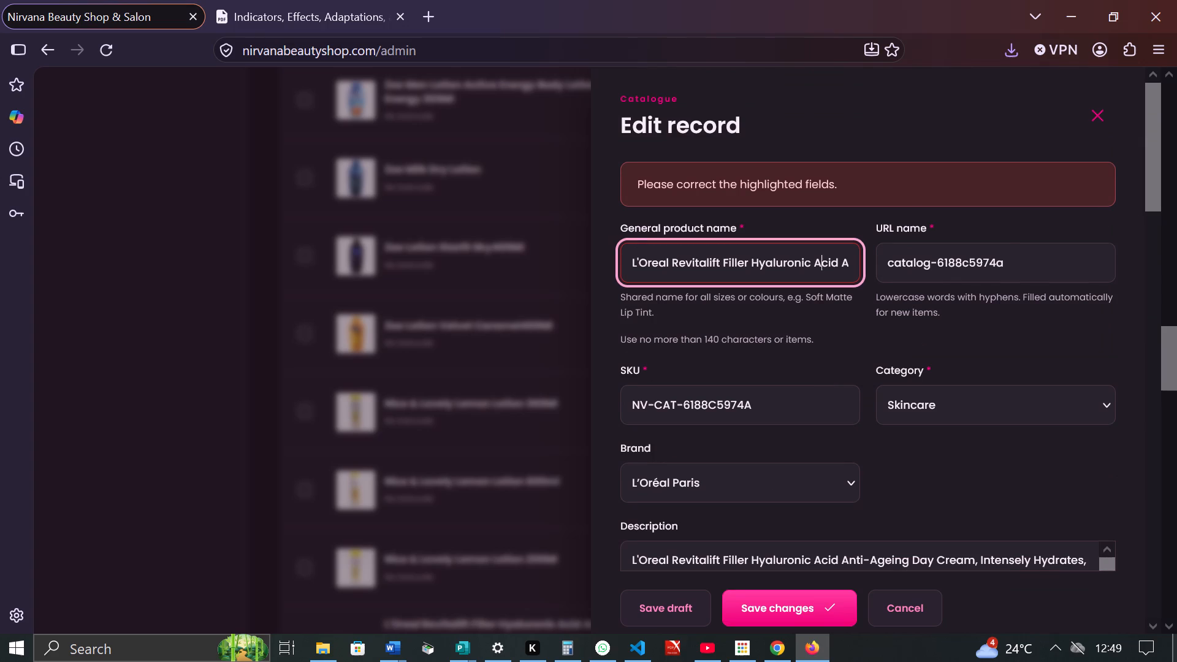
pyautogui.press('Right')
pyautogui.press('Right')
pyautogui.press('Right')
pyautogui.press('Right')
pyautogui.press('Right')
pyautogui.press('Right')
pyautogui.press('Right')
pyautogui.press('Right')
pyautogui.press('Right')
pyautogui.press('Right')
pyautogui.press('Right')
pyautogui.press('Right')
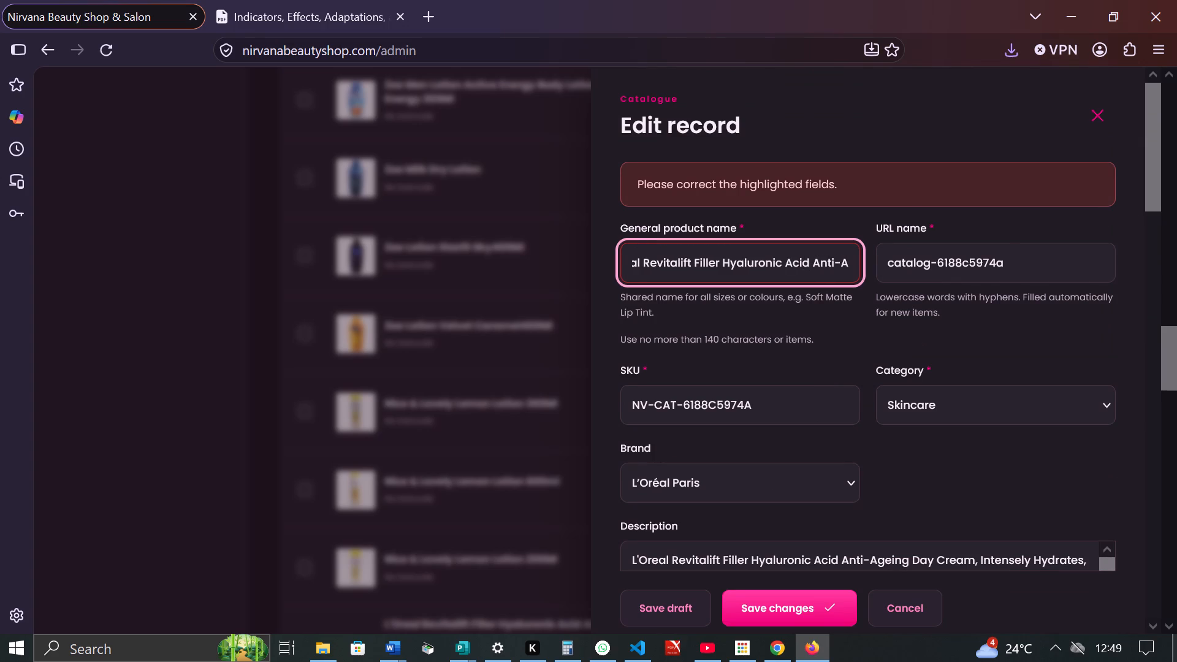
pyautogui.press('Right')
pyautogui.press('Right')
pyautogui.press('Right')
pyautogui.press('Right')
pyautogui.press('Right')
pyautogui.press('Right')
pyautogui.press('Right')
pyautogui.press('Right')
pyautogui.press('Right')
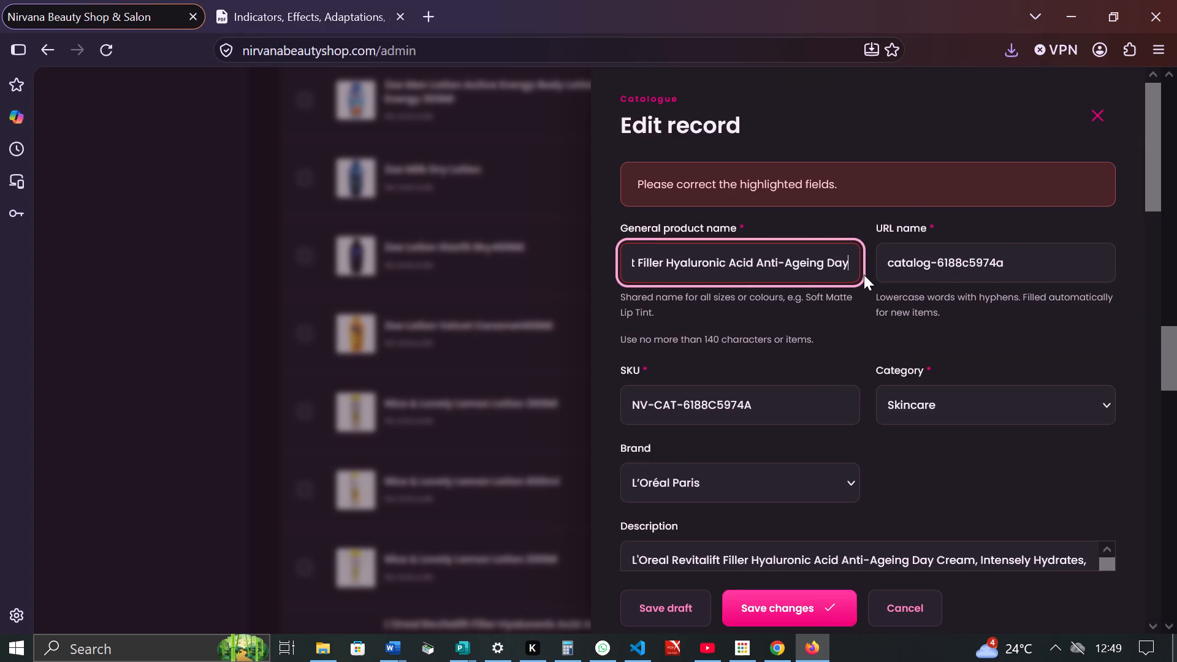
pyautogui.press('Right')
pyautogui.press('Right')
pyautogui.press('Right')
pyautogui.press('Right')
pyautogui.press('Right')
pyautogui.press('Right')
pyautogui.press('Right')
pyautogui.press('Right')
pyautogui.press('Right')
pyautogui.press('Right')
pyautogui.press('Right')
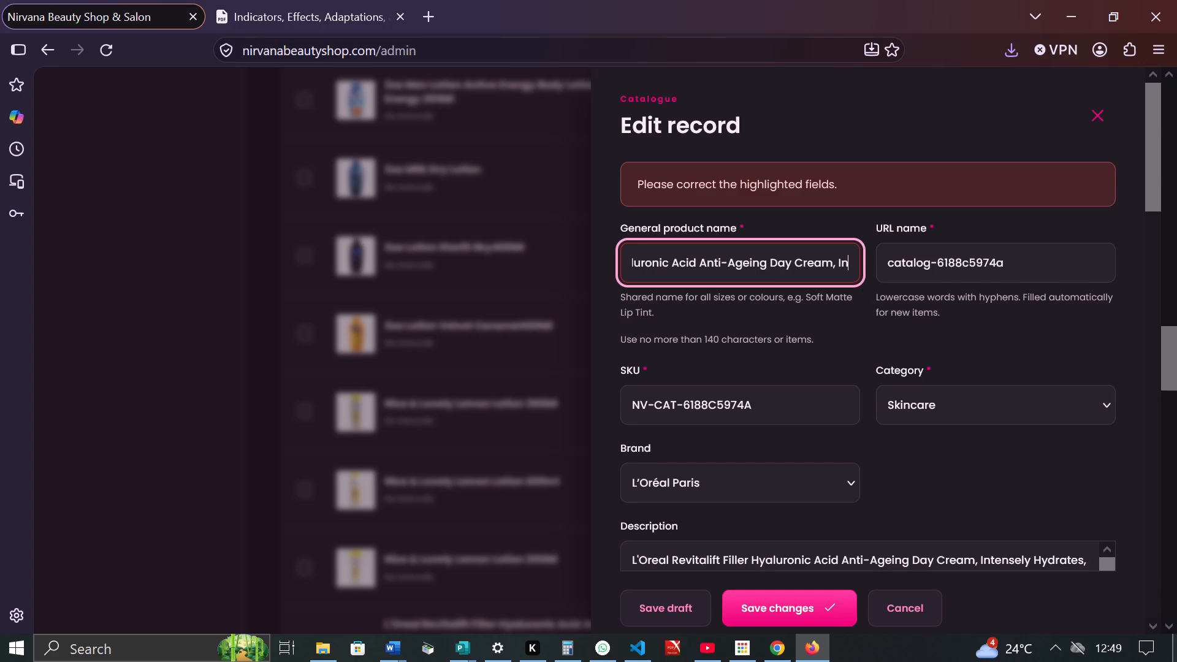
pyautogui.moveTo(830, 263); pyautogui.dragTo(867, 271)
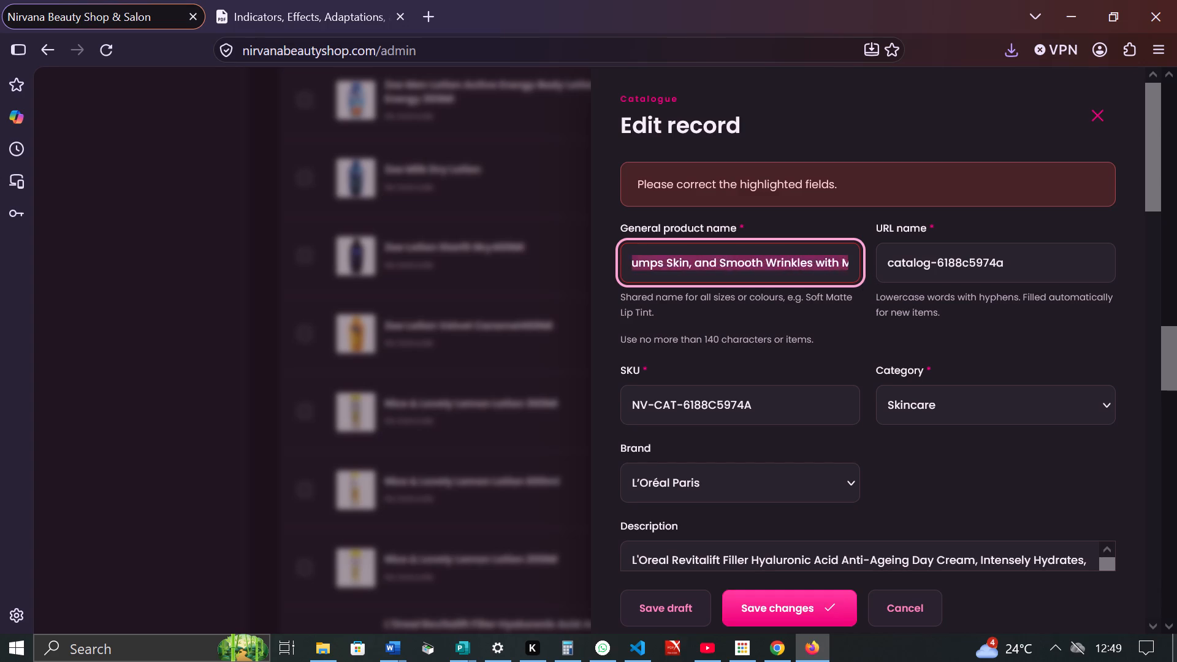
pyautogui.moveTo(867, 271); pyautogui.dragTo(837, 314)
pyautogui.press('BackSpace')
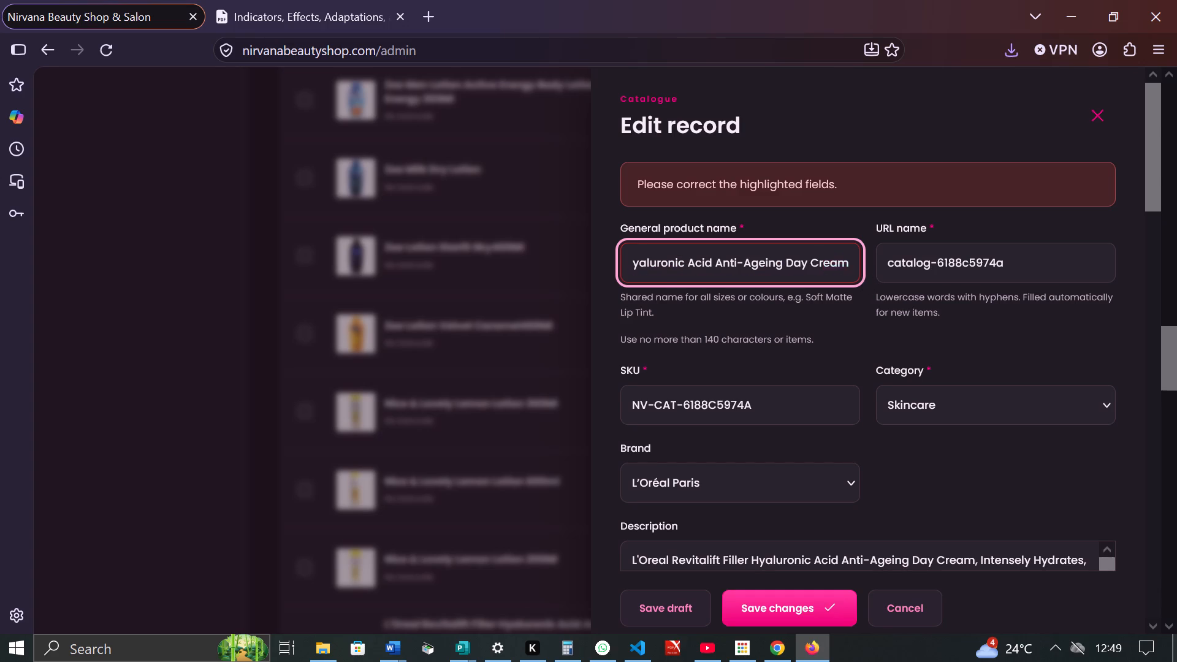
pyautogui.moveTo(837, 314); pyautogui.dragTo(780, 617)
pyautogui.click(779, 618)
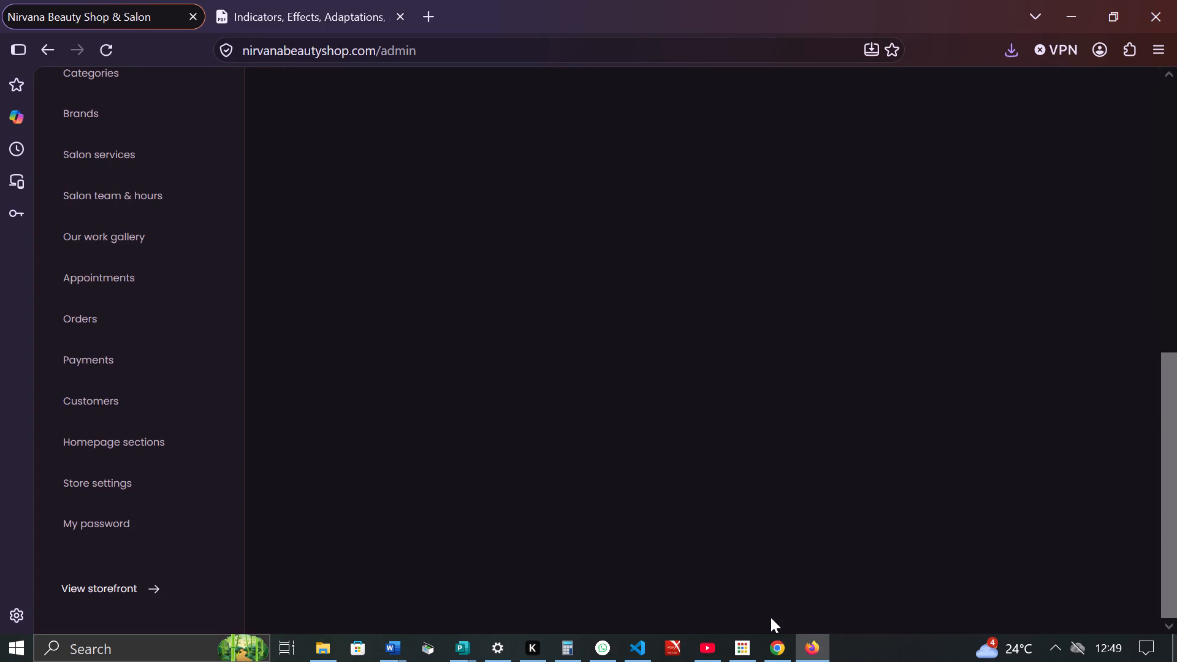
# Set the stock of the TWG Azelaic Acid & Salicylic Acid Day & Night Pore Refining Set to 0 and save the changes.
pyautogui.scroll(-3, 632, 466)
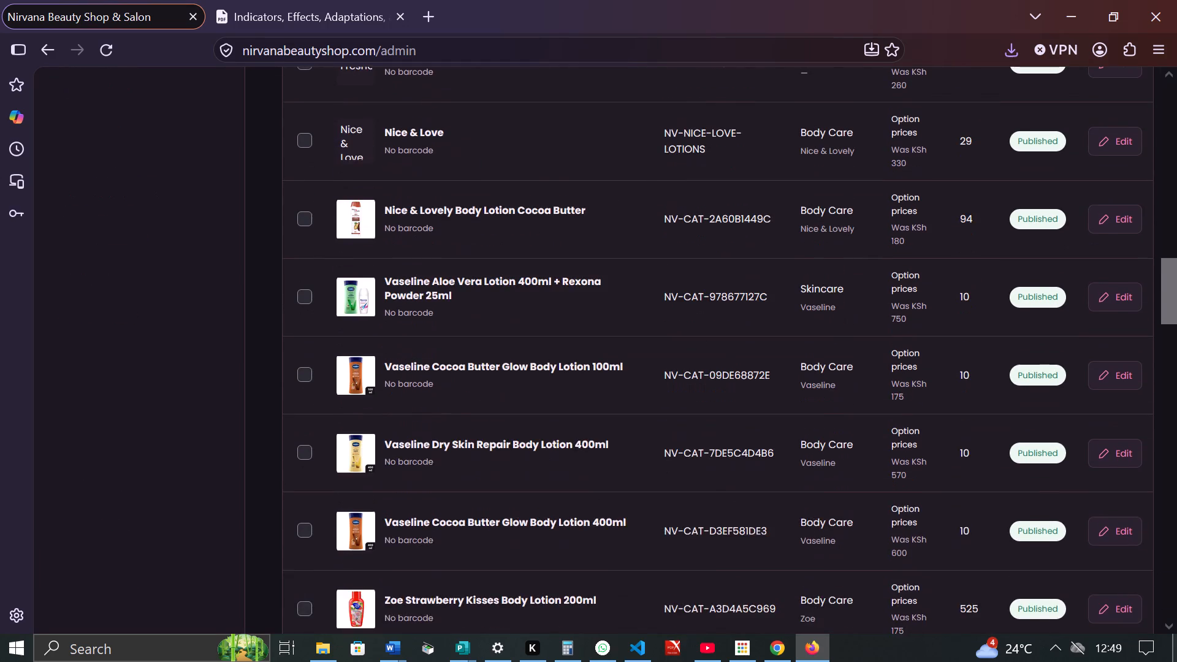
pyautogui.scroll(-3, 704, 444)
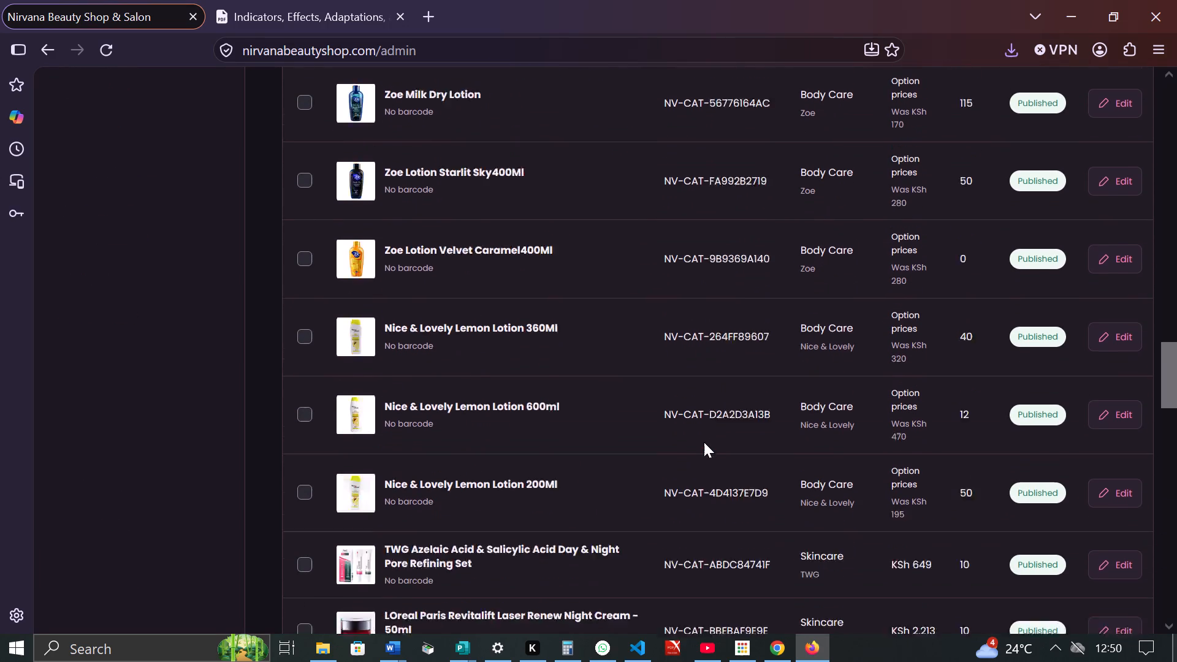
pyautogui.click(1105, 357)
pyautogui.scroll(-1, 807, 364)
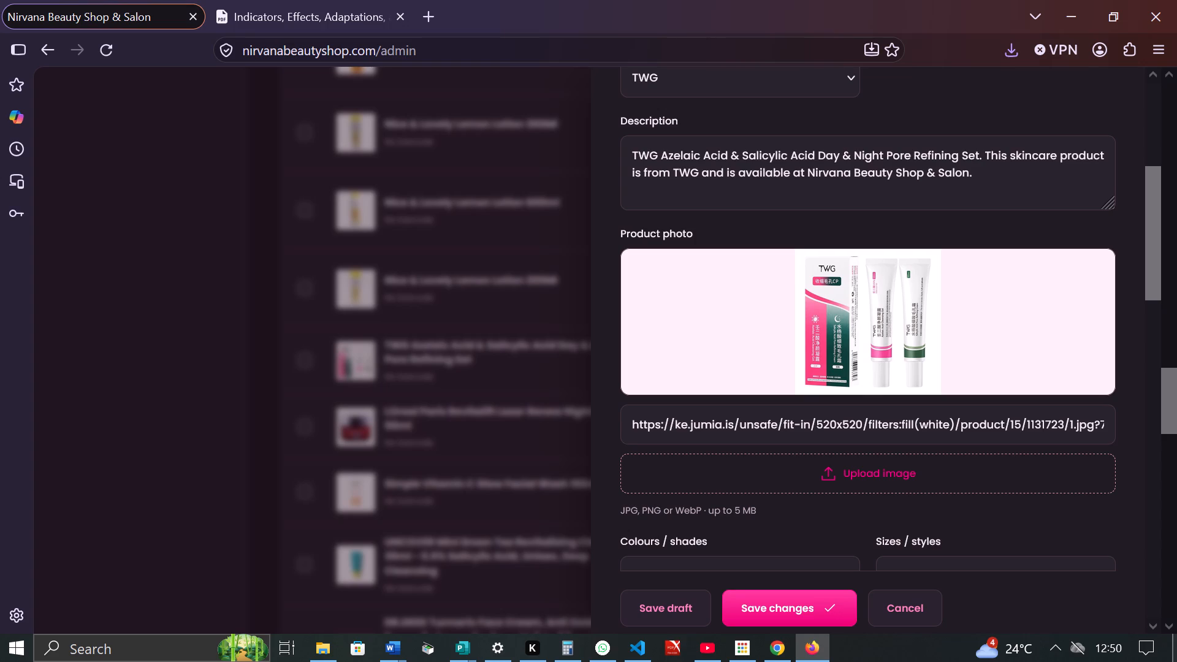
pyautogui.scroll(-1, 907, 400)
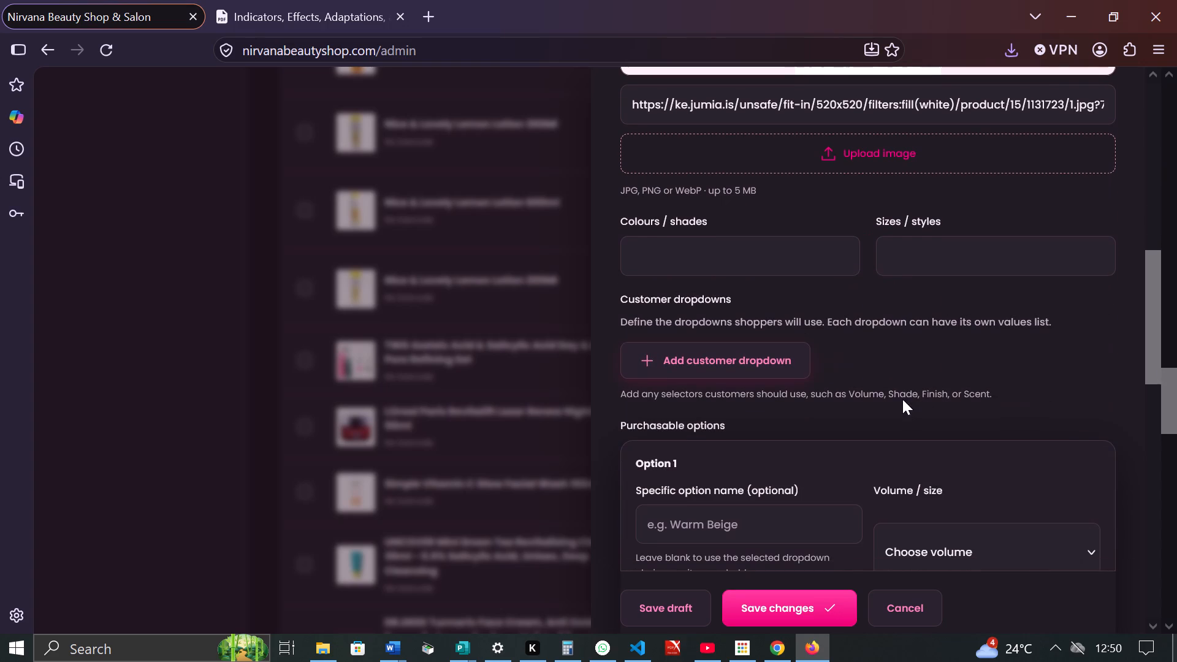
pyautogui.scroll(-1, 845, 340)
pyautogui.scroll(-1, 772, 446)
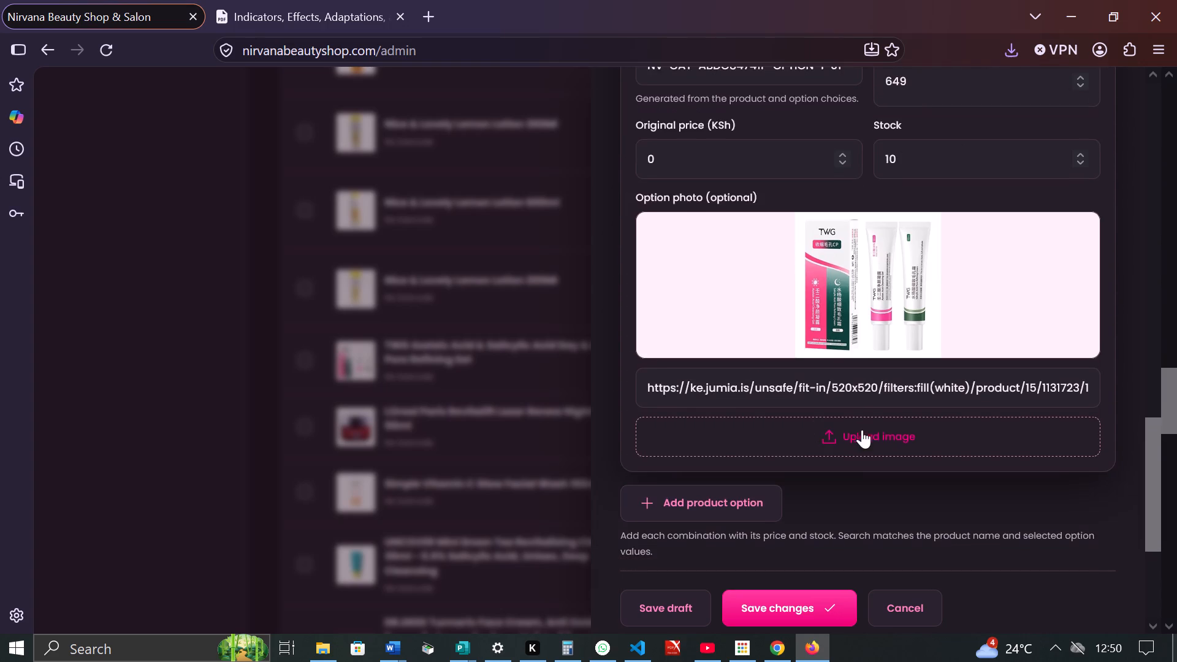
pyautogui.scroll(-1, 874, 427)
pyautogui.scroll(2, 1024, 295)
pyautogui.scroll(-1, 918, 451)
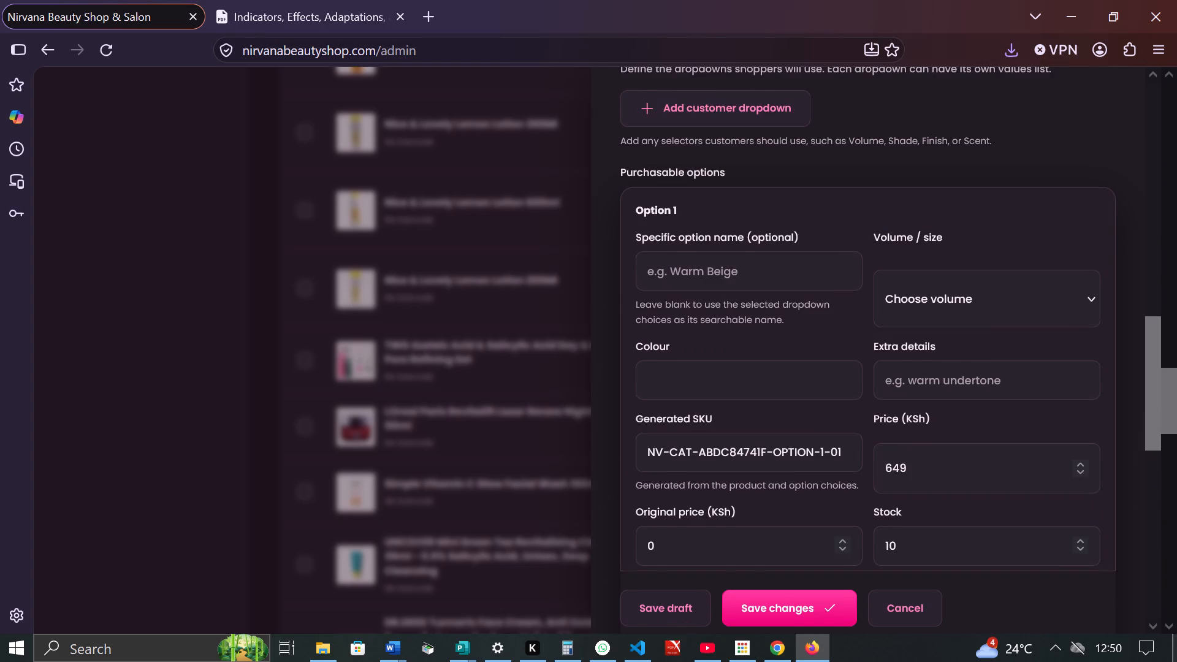
pyautogui.click(892, 229)
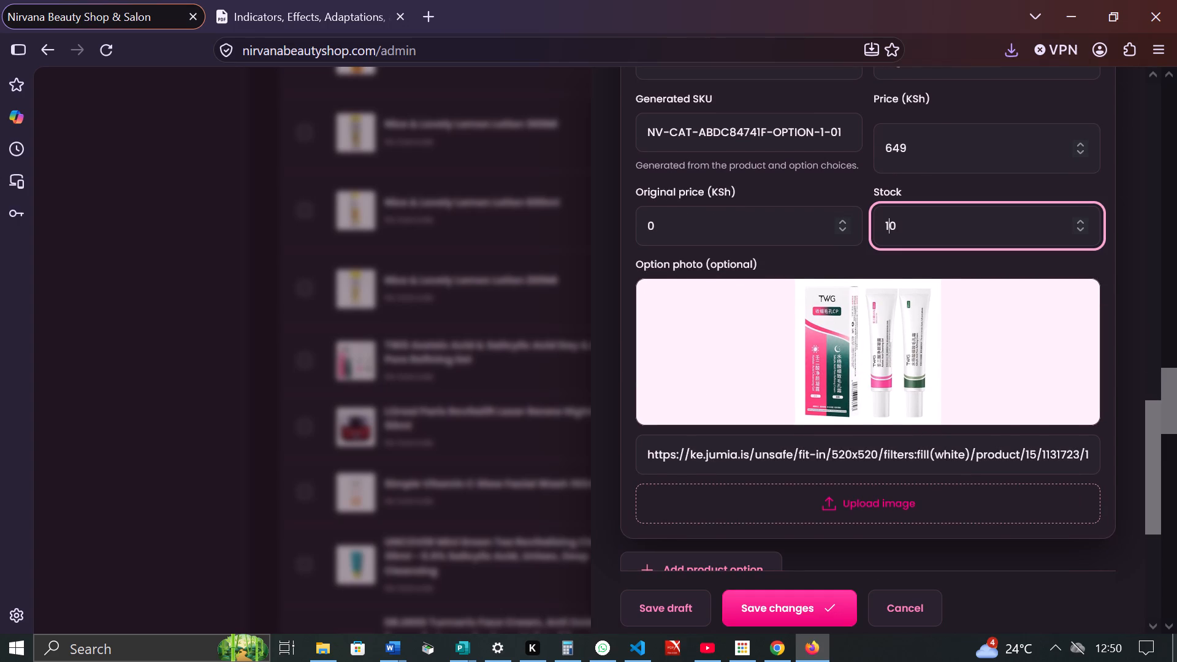
pyautogui.moveTo(1040, 226); pyautogui.dragTo(1025, 249)
pyautogui.press('BackSpace')
pyautogui.press('BackSpace')
pyautogui.press('0')
pyautogui.click(782, 606)
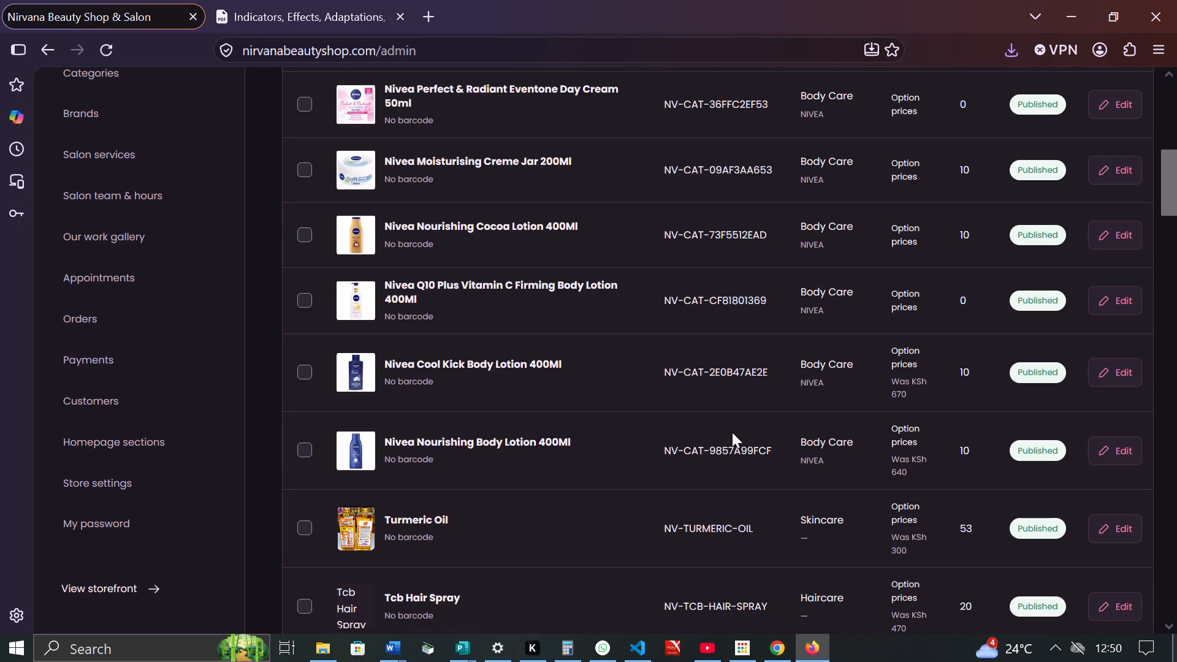
# Set the stock of the LOreal Paris Revitalift Laser Renew Night Cream - 50ml to 0 and save the changes.
pyautogui.scroll(-1, 767, 397)
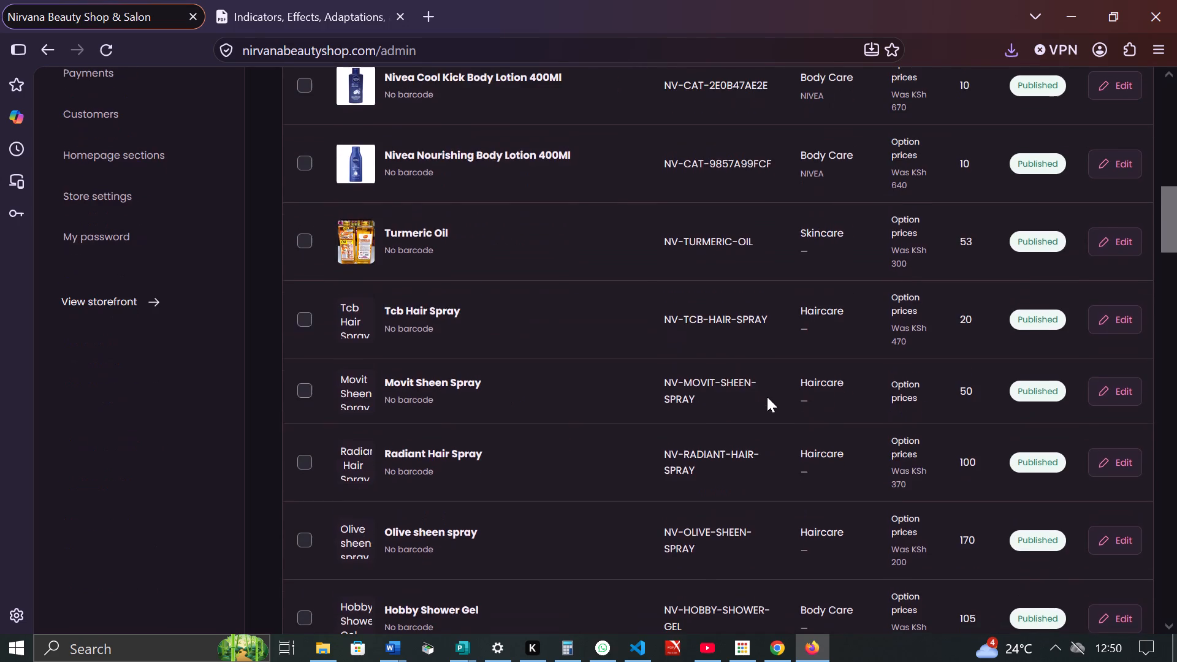
pyautogui.scroll(-4, 764, 397)
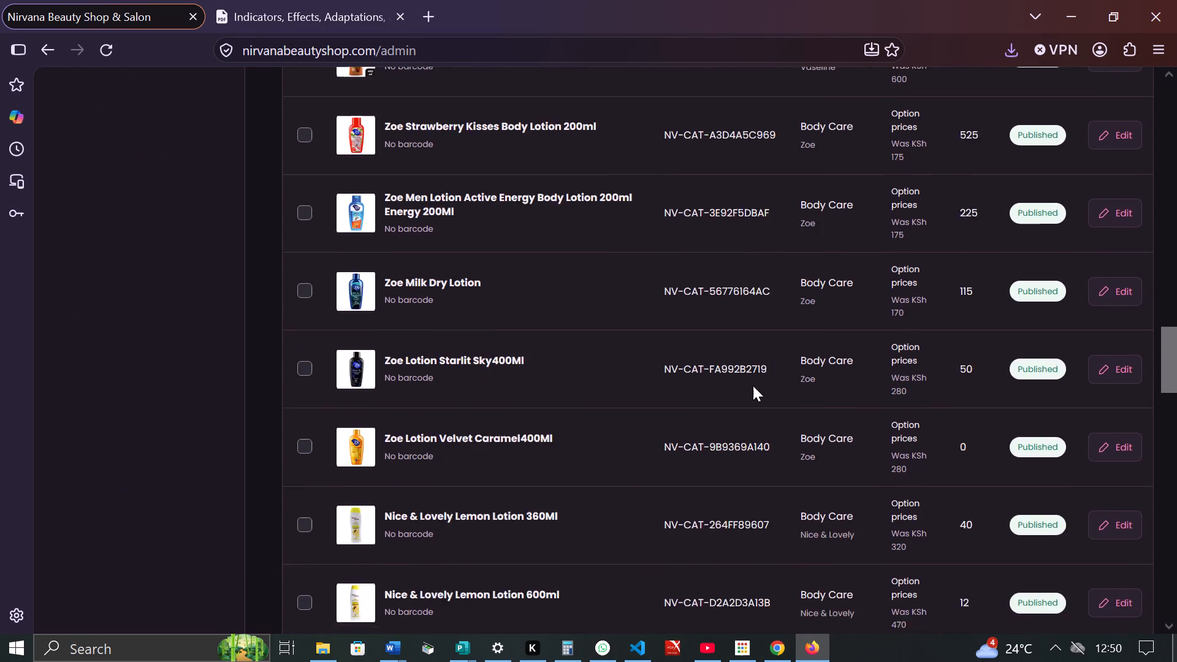
pyautogui.scroll(-1, 753, 386)
pyautogui.click(1095, 425)
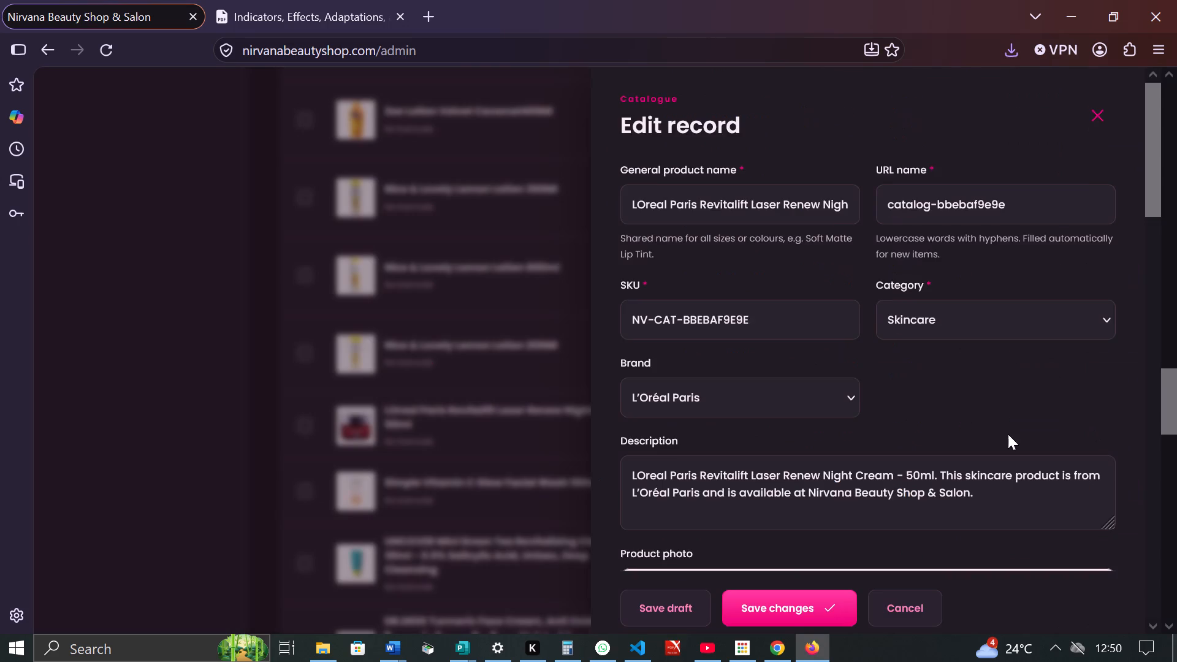
pyautogui.scroll(-1, 883, 428)
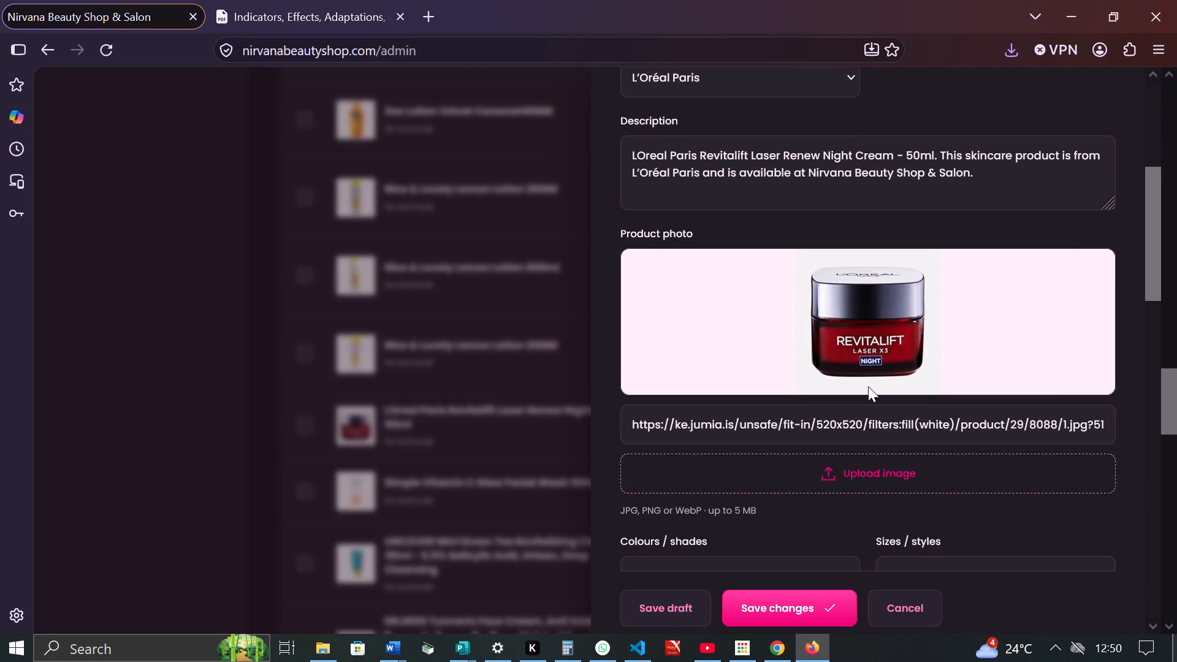
pyautogui.scroll(-2, 772, 350)
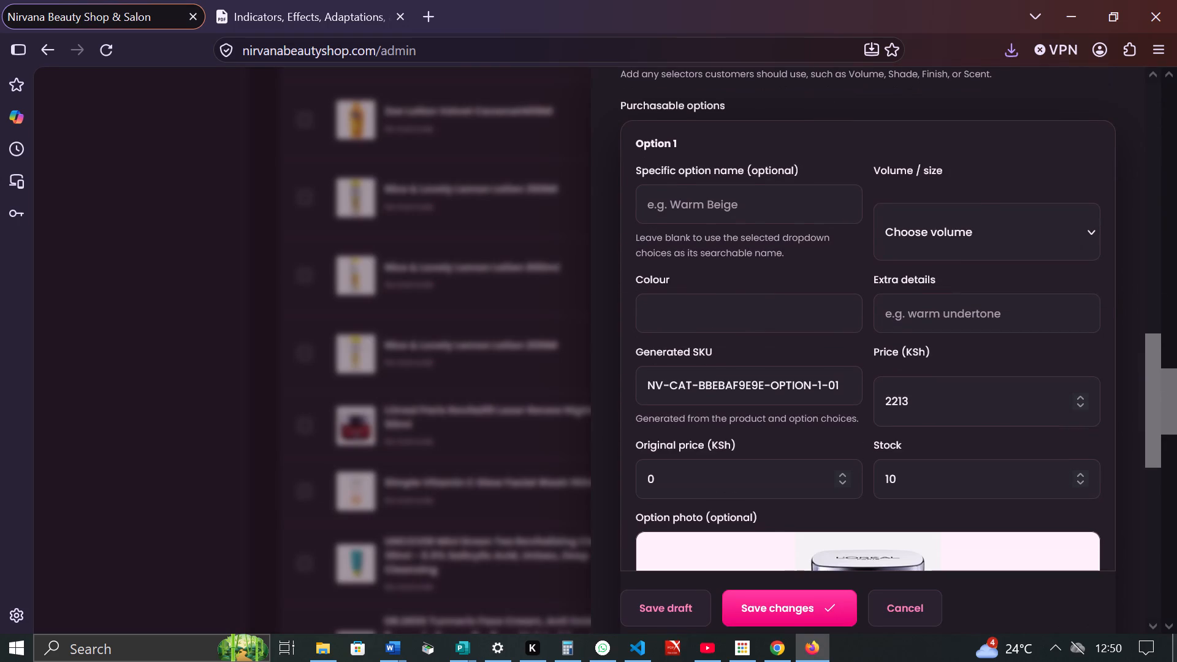
pyautogui.click(892, 480)
pyautogui.press('BackSpace')
pyautogui.click(793, 598)
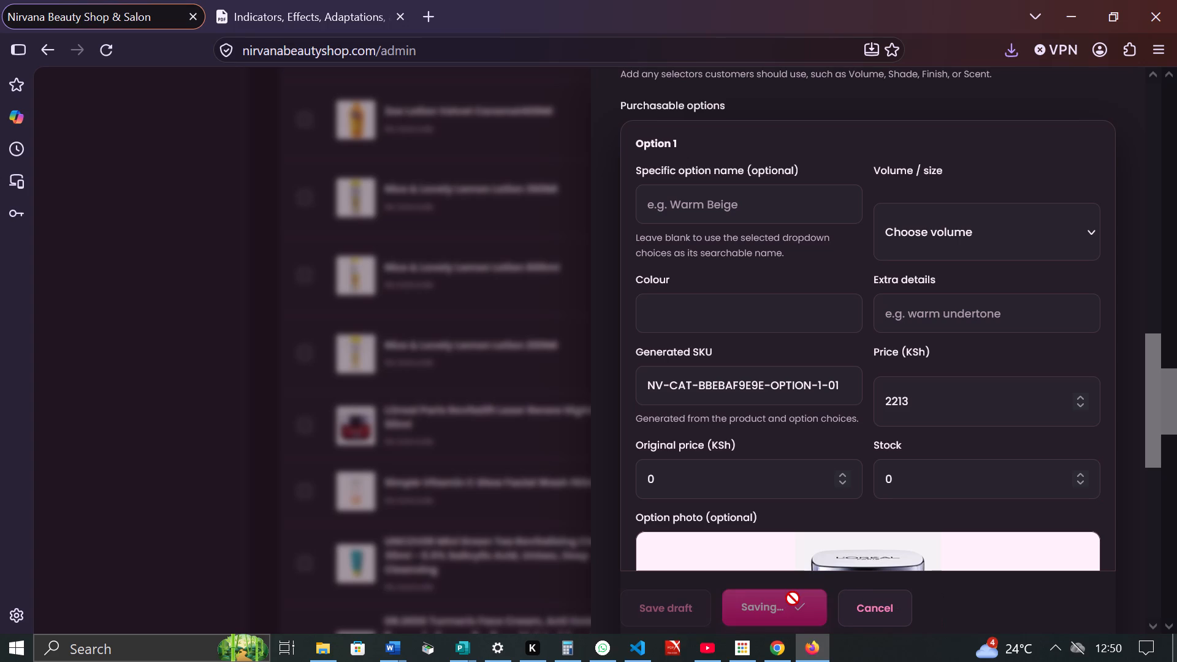
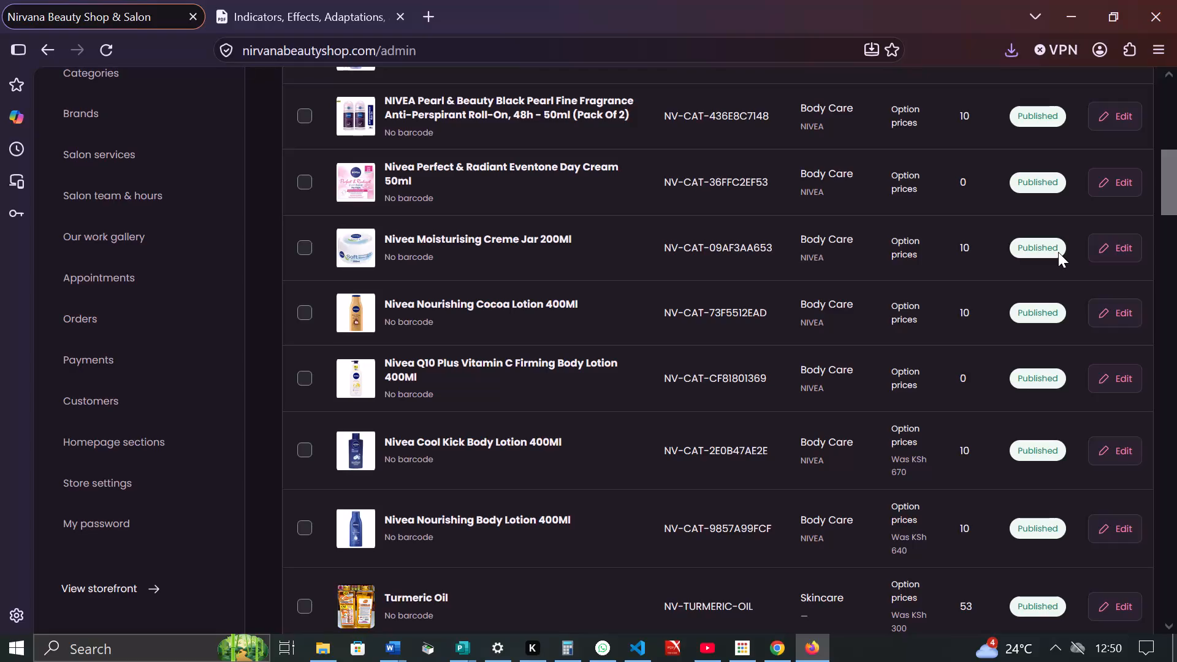
# Set the stock of the Simple Vitamin C Glow Facial Wash 150ml to 0 and save the changes.
pyautogui.scroll(-2, 769, 297)
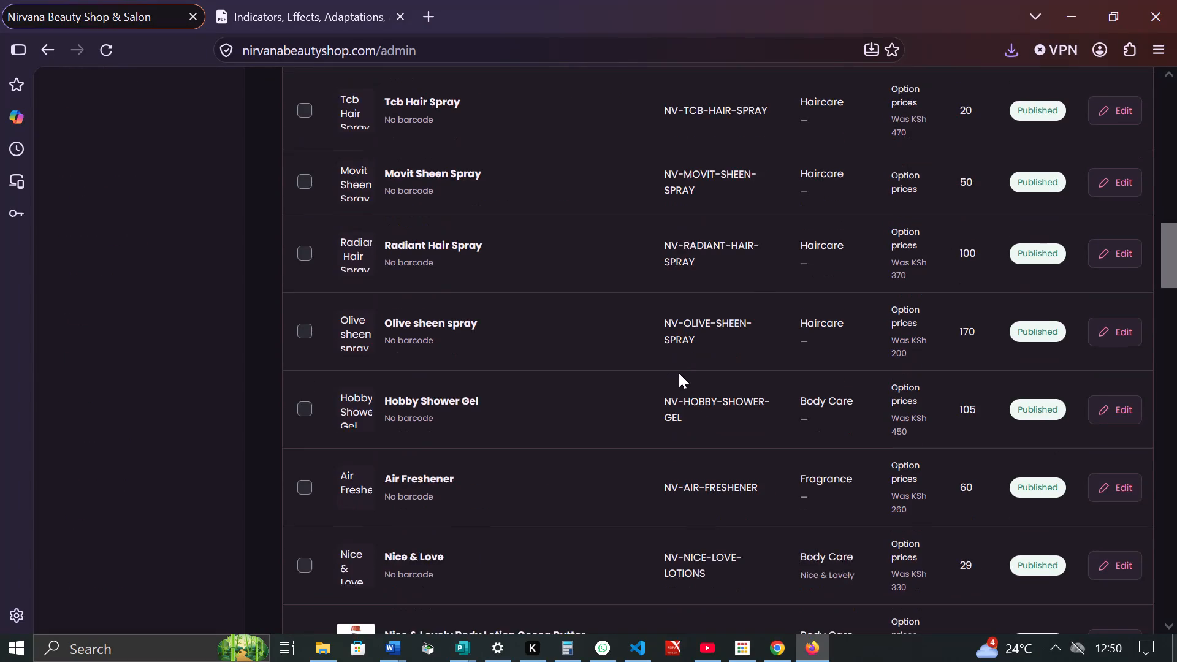
pyautogui.scroll(-4, 678, 373)
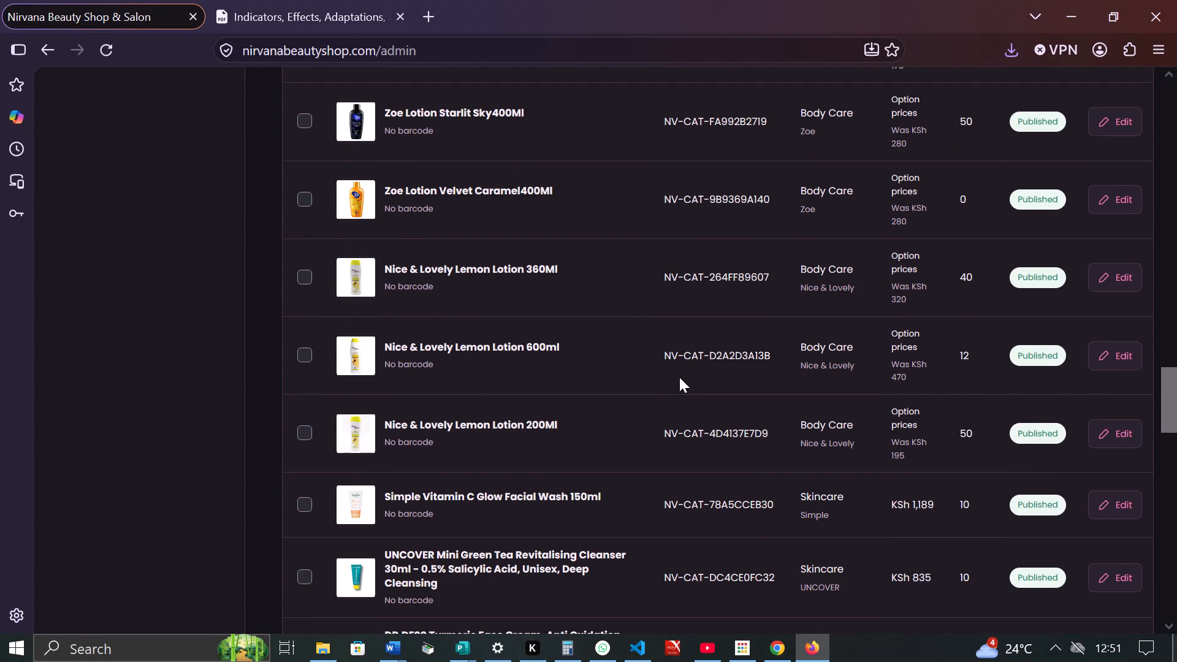
pyautogui.click(1117, 500)
pyautogui.scroll(-1, 828, 481)
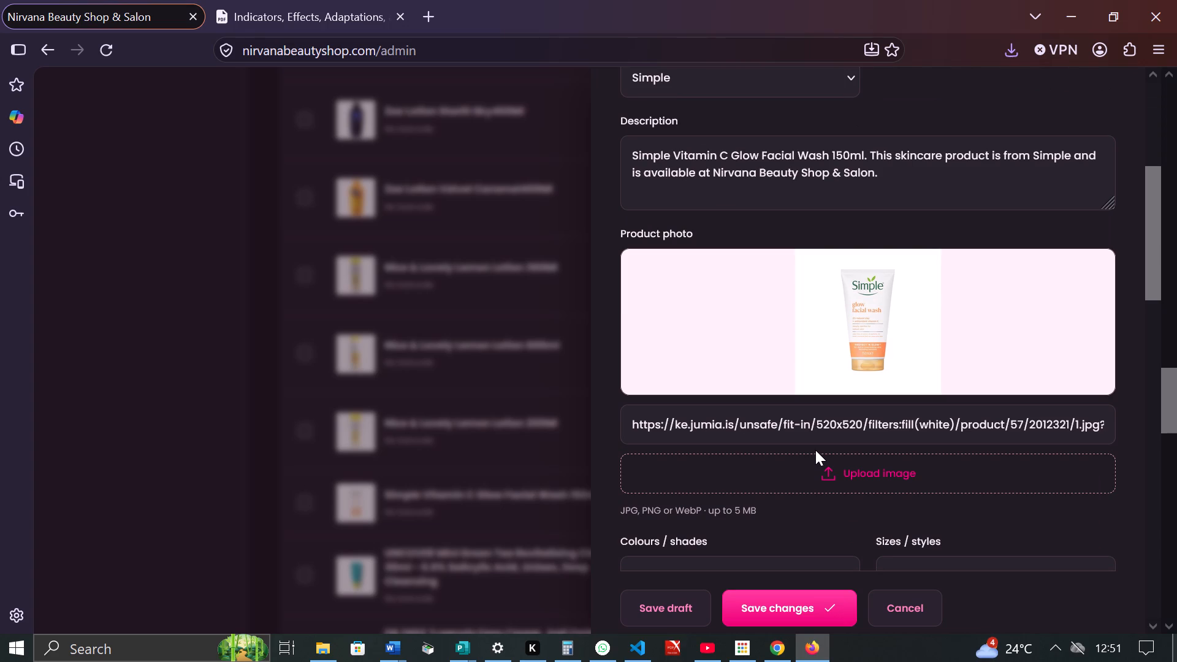
pyautogui.scroll(-2, 924, 470)
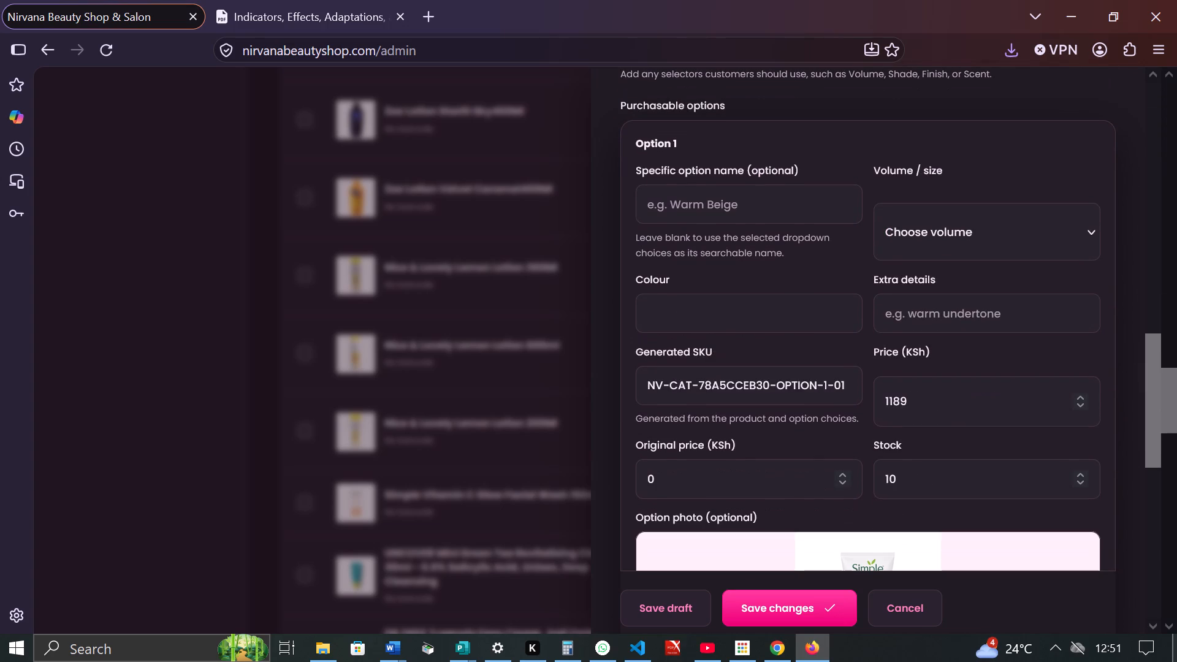
pyautogui.click(891, 478)
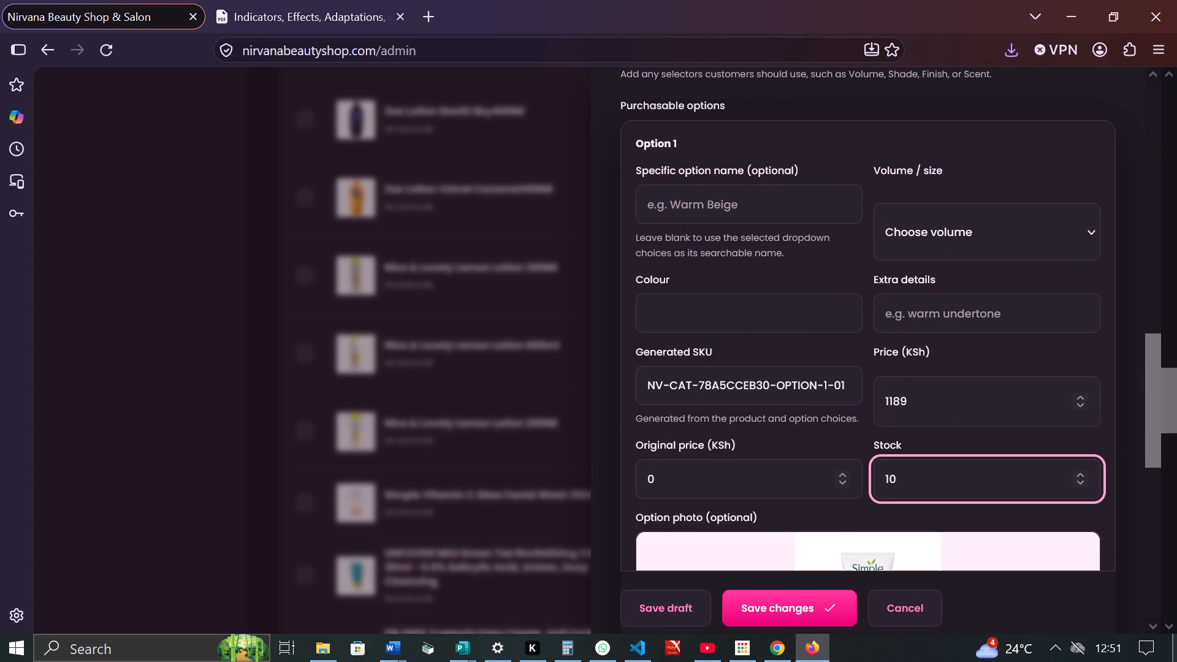
pyautogui.press('BackSpace')
pyautogui.click(803, 611)
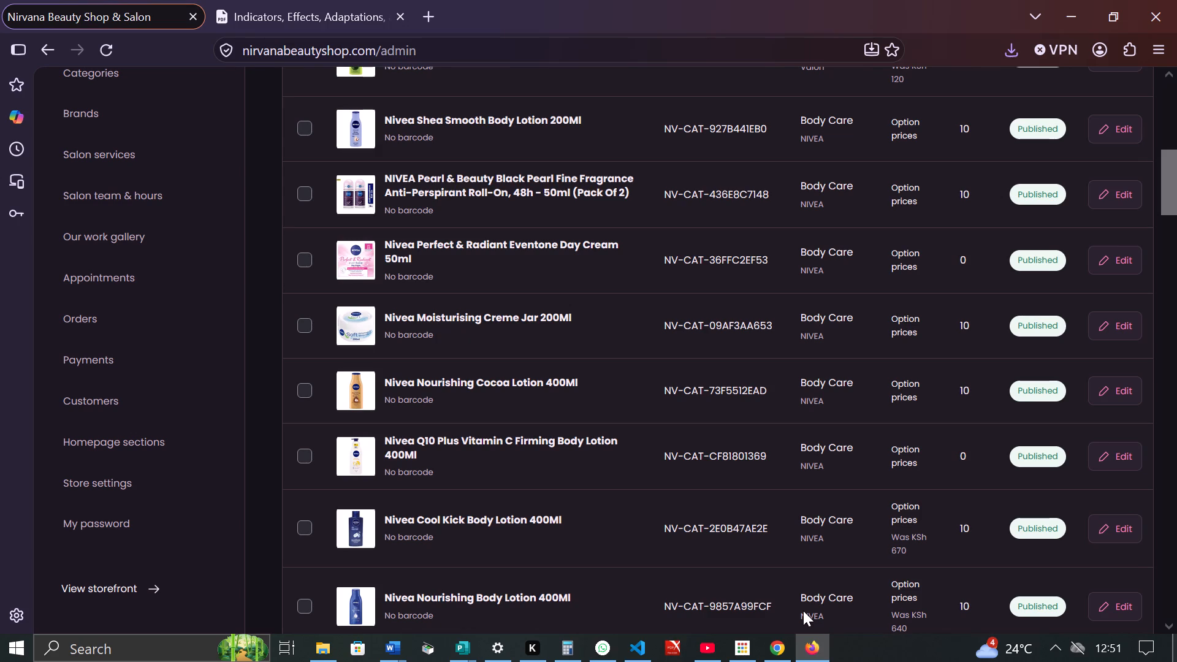
# Set the stock of the LOreal Paris Revitalift Filler Replumping Night Cream - 50ml to 0 and save the changes.
pyautogui.scroll(-1, 882, 468)
pyautogui.scroll(-1, 790, 474)
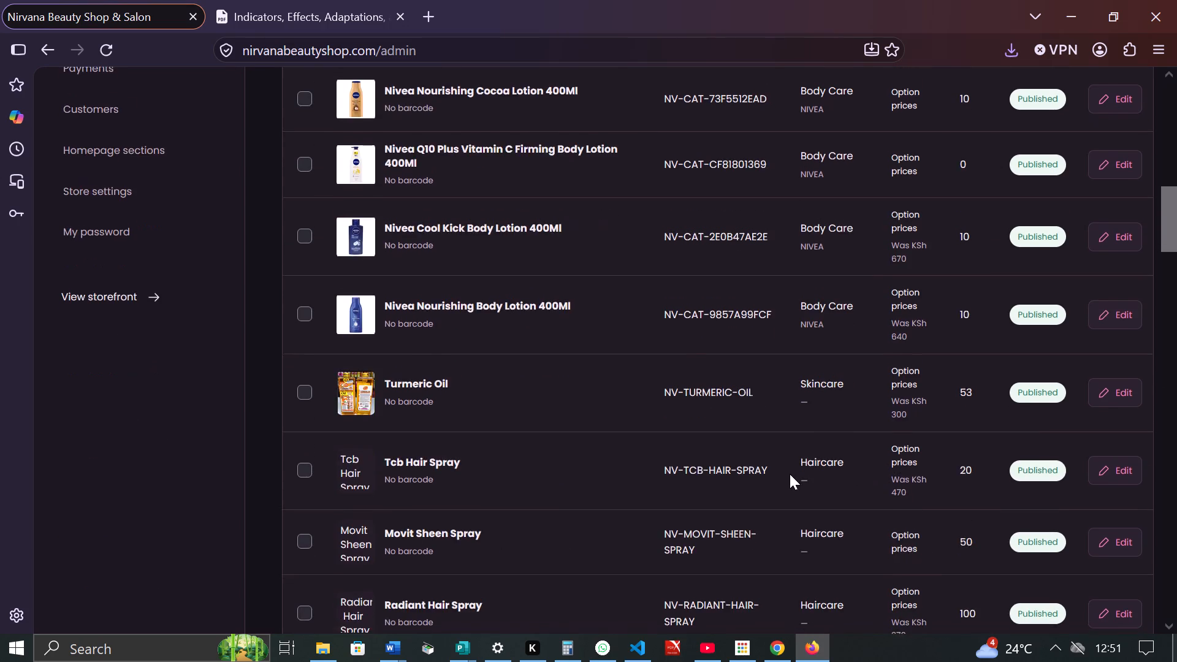
pyautogui.scroll(-2, 795, 448)
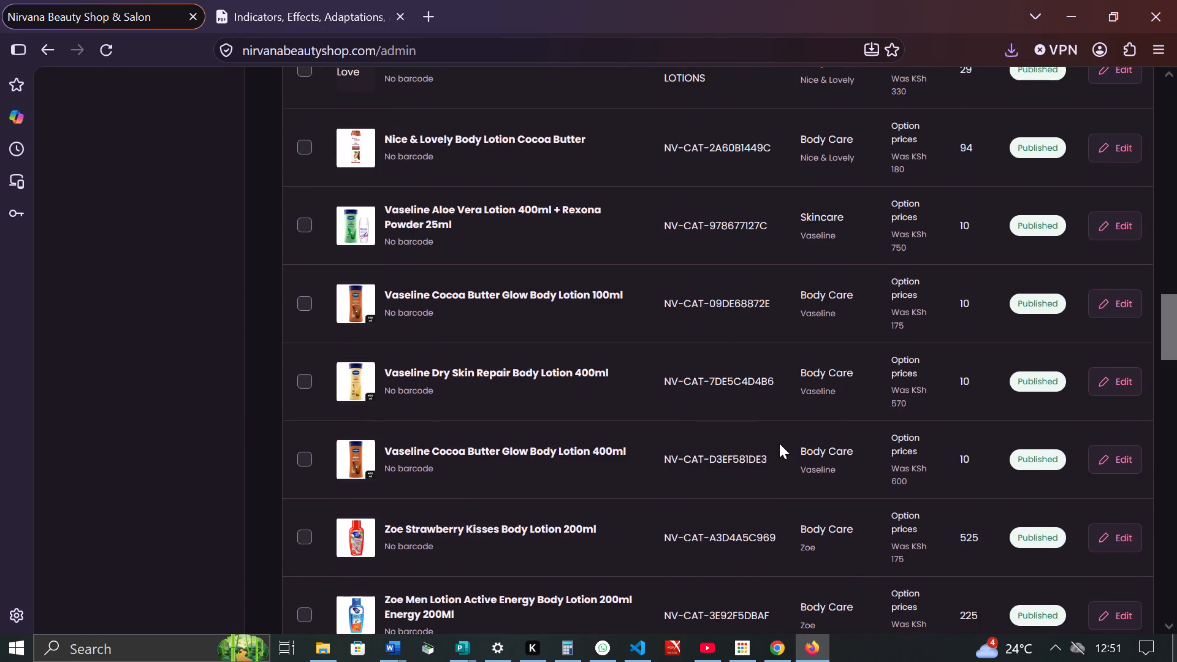
pyautogui.scroll(-3, 793, 432)
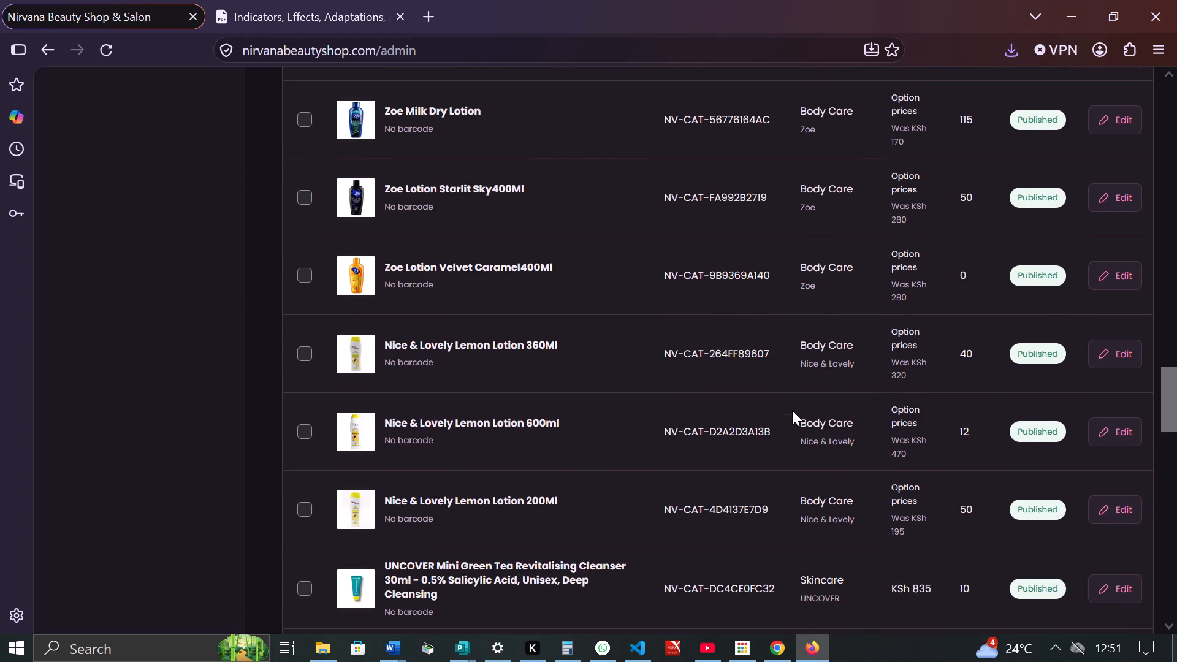
pyautogui.scroll(-1, 792, 410)
pyautogui.click(1111, 248)
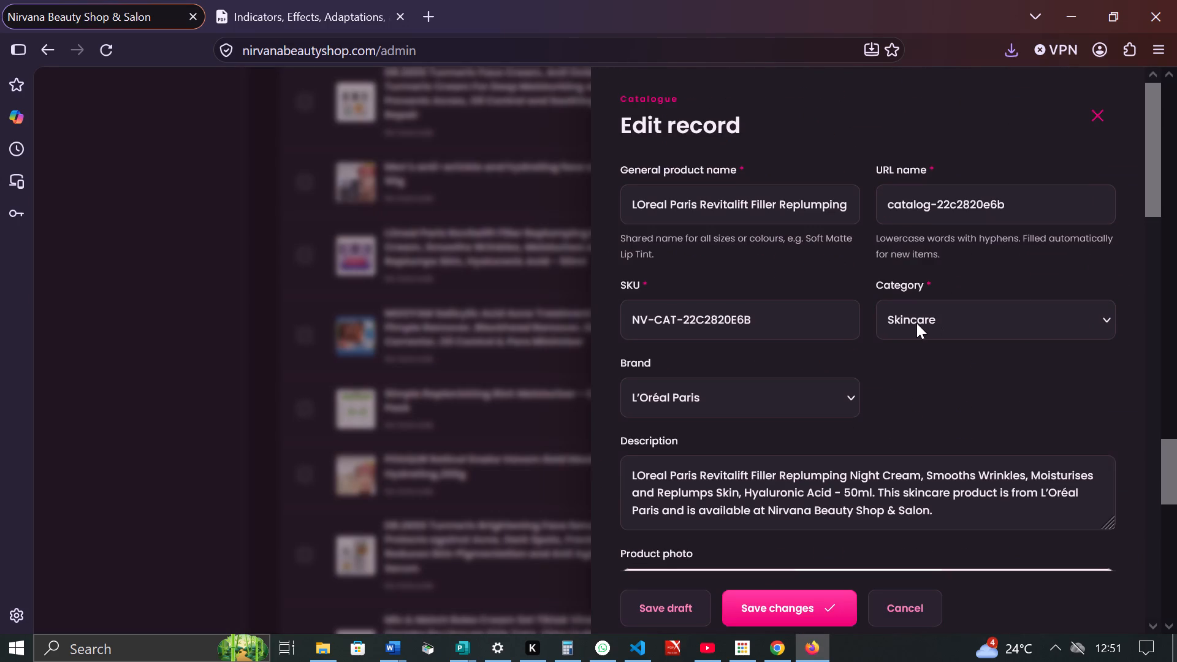
pyautogui.scroll(-1, 834, 336)
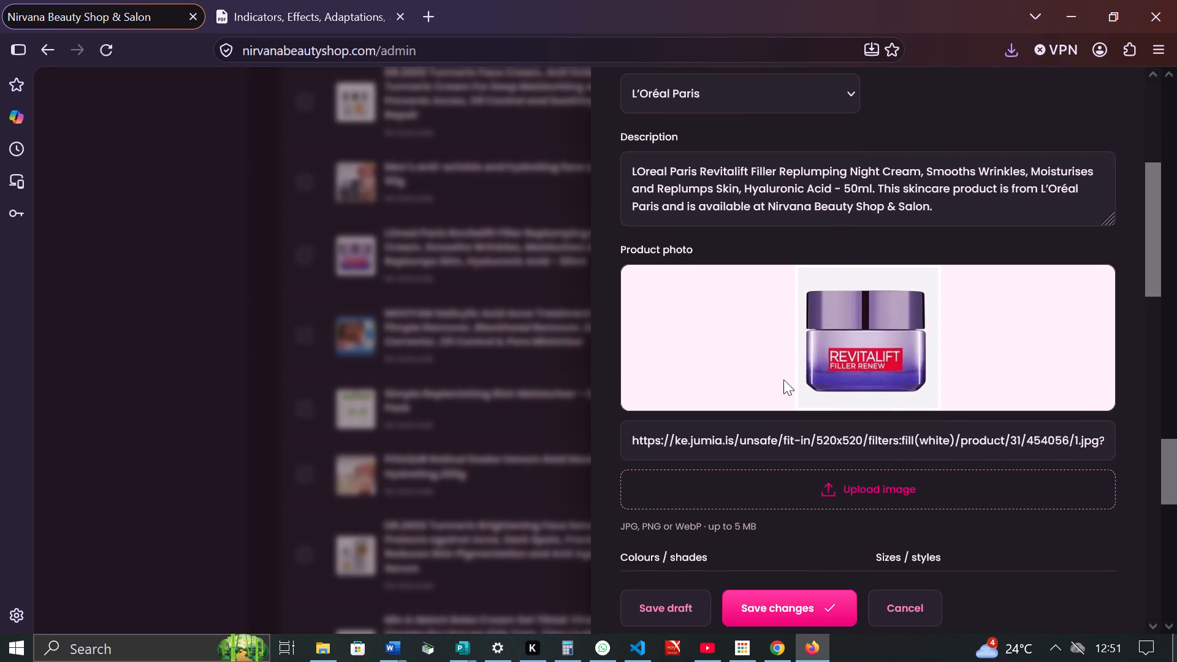
pyautogui.scroll(-1, 822, 359)
pyautogui.scroll(-1, 897, 449)
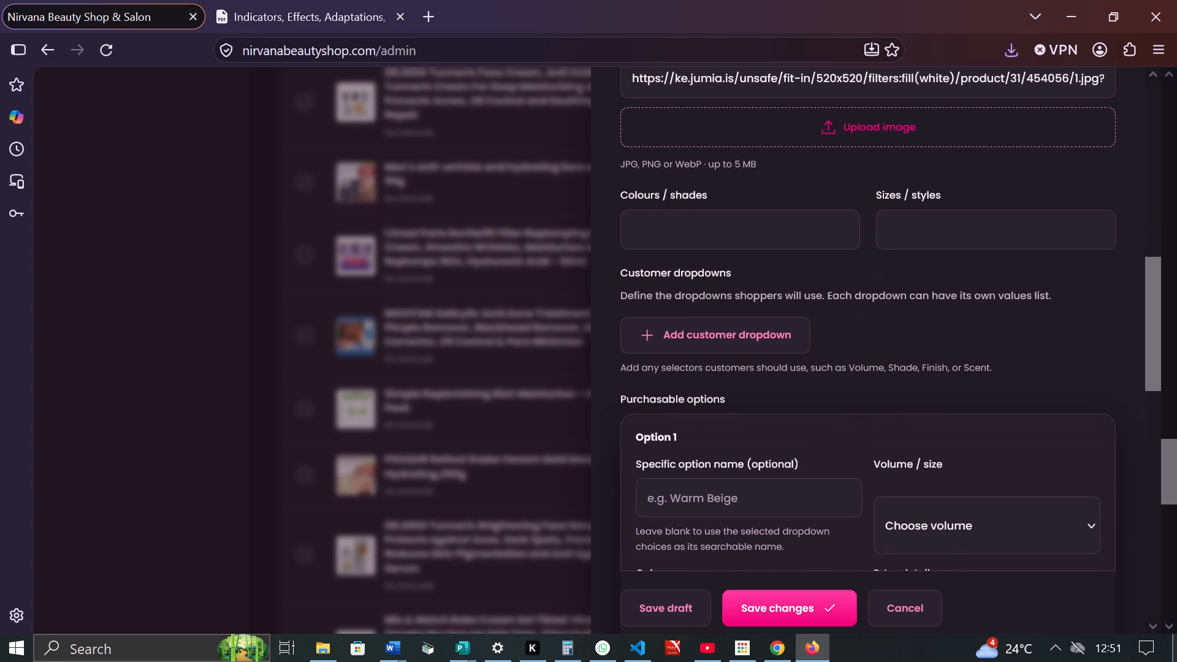
pyautogui.click(889, 476)
pyautogui.press('BackSpace')
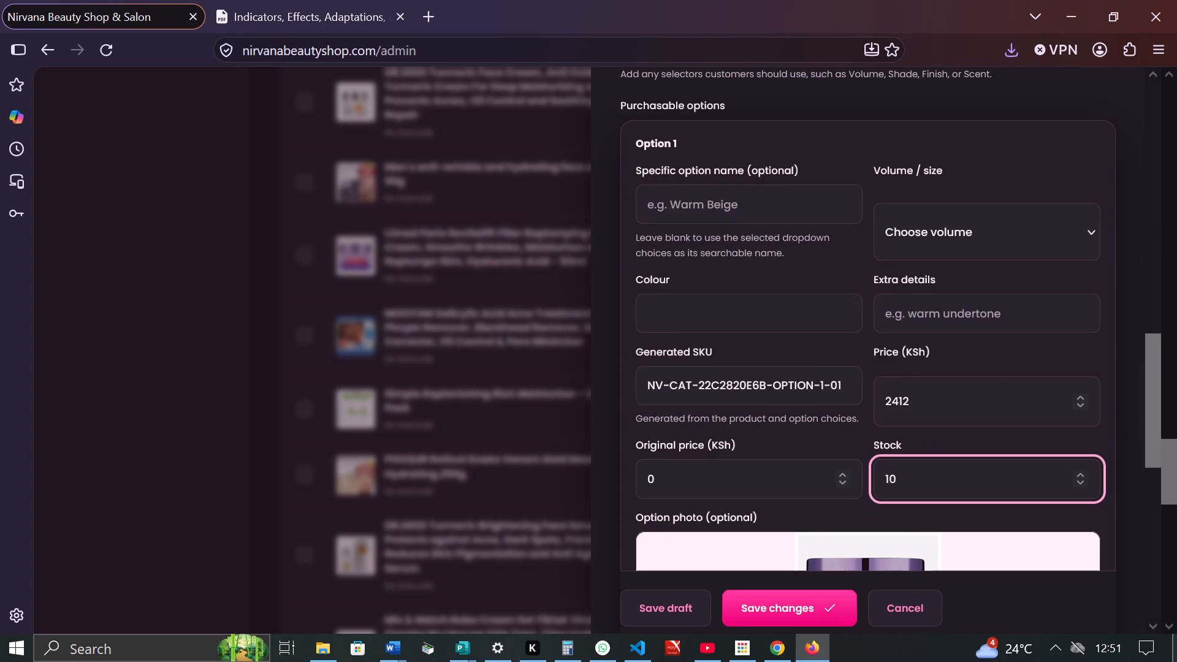
pyautogui.click(771, 593)
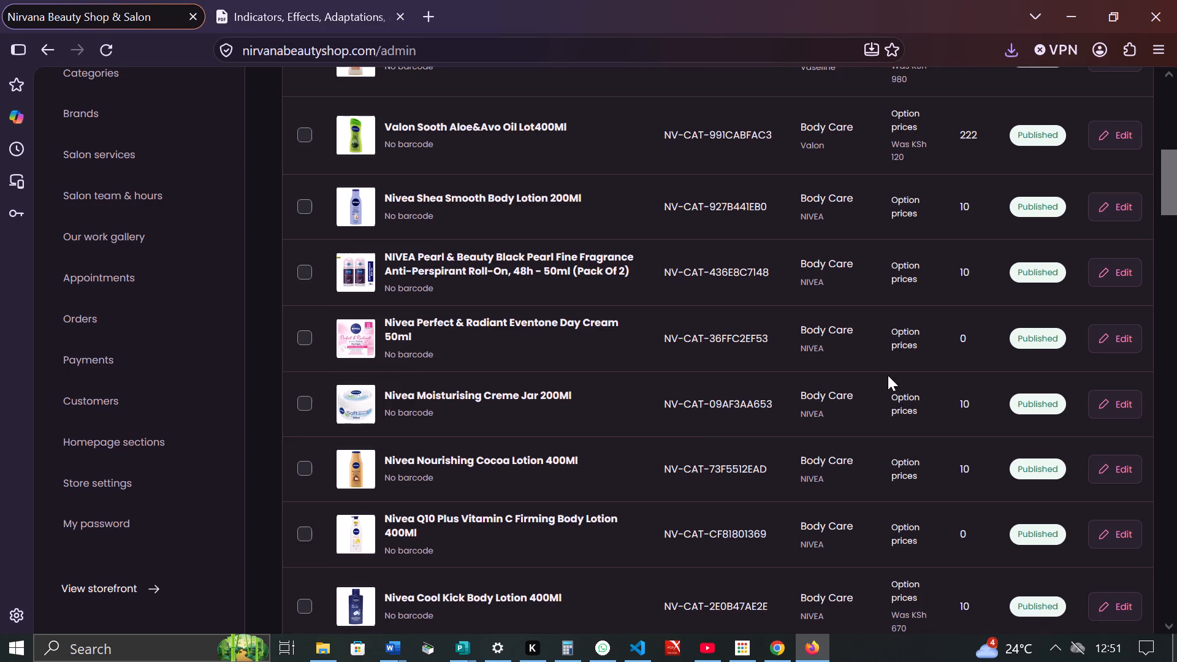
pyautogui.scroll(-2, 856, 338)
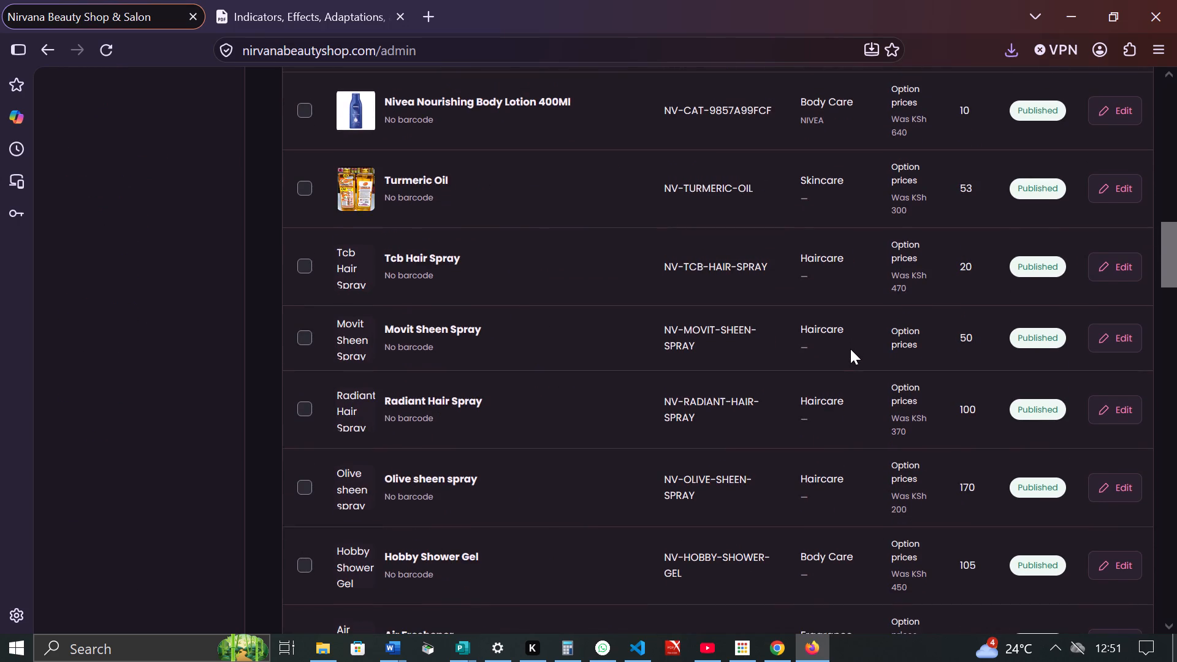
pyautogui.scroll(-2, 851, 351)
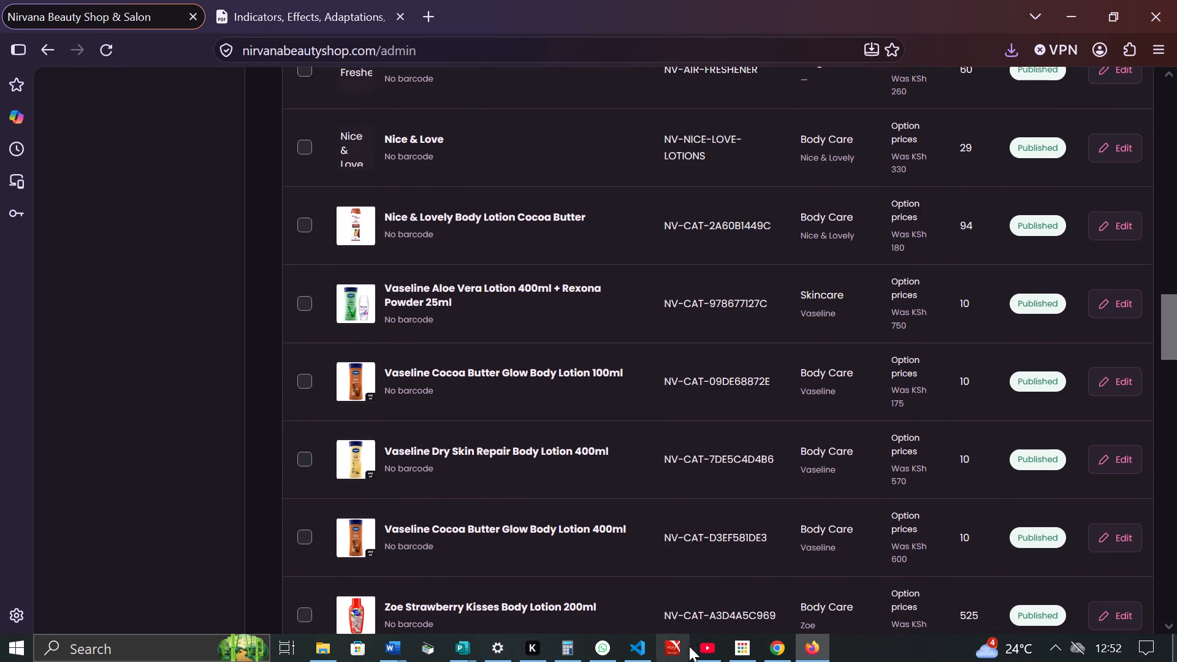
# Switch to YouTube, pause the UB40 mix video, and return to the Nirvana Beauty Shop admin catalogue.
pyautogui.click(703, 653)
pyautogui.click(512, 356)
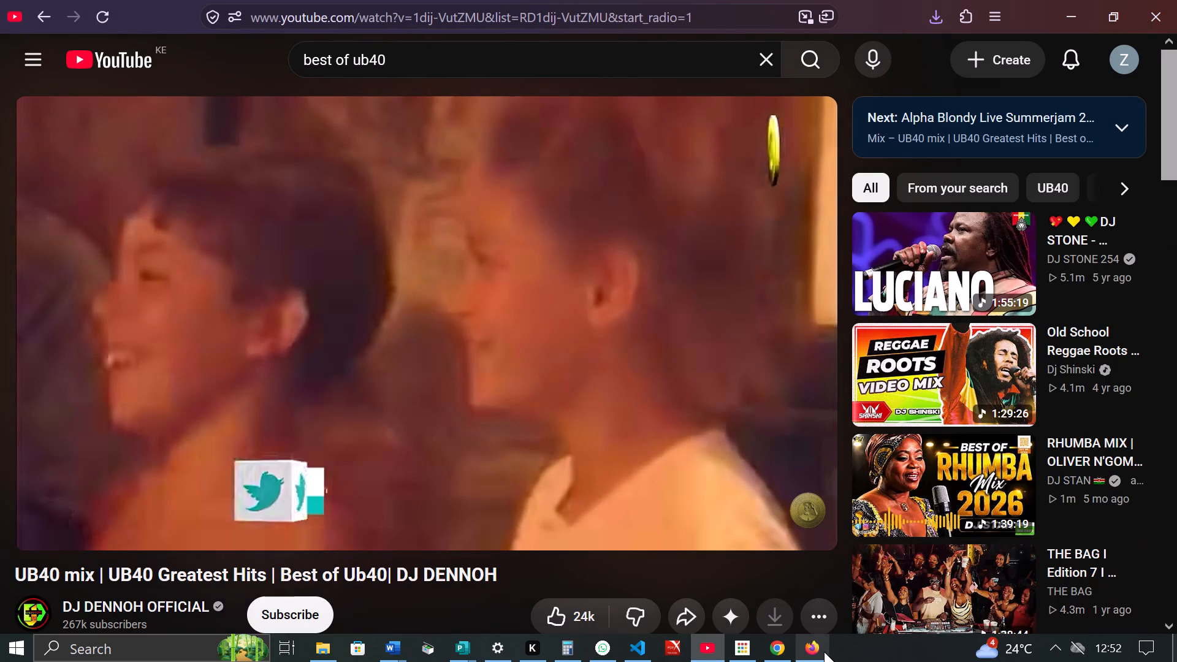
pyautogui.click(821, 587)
# Set the stock of the UNCOVER Mini Green Tea Revitalising Cleanser 30ml to 0.
pyautogui.scroll(-1, 818, 468)
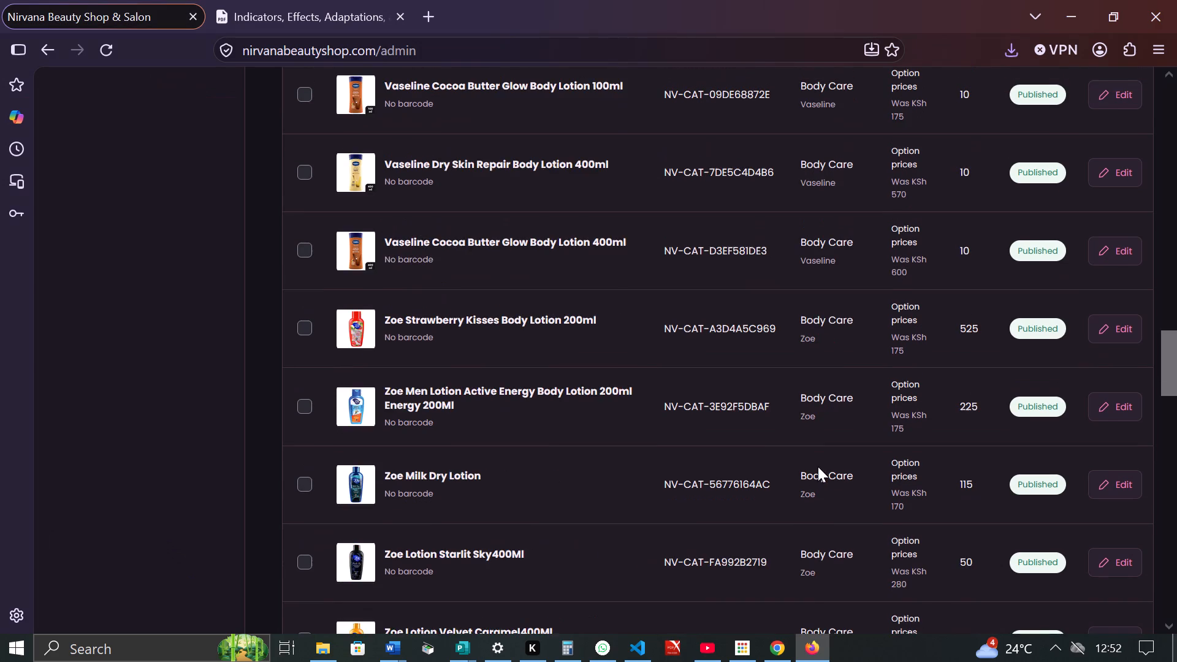
pyautogui.scroll(-2, 818, 466)
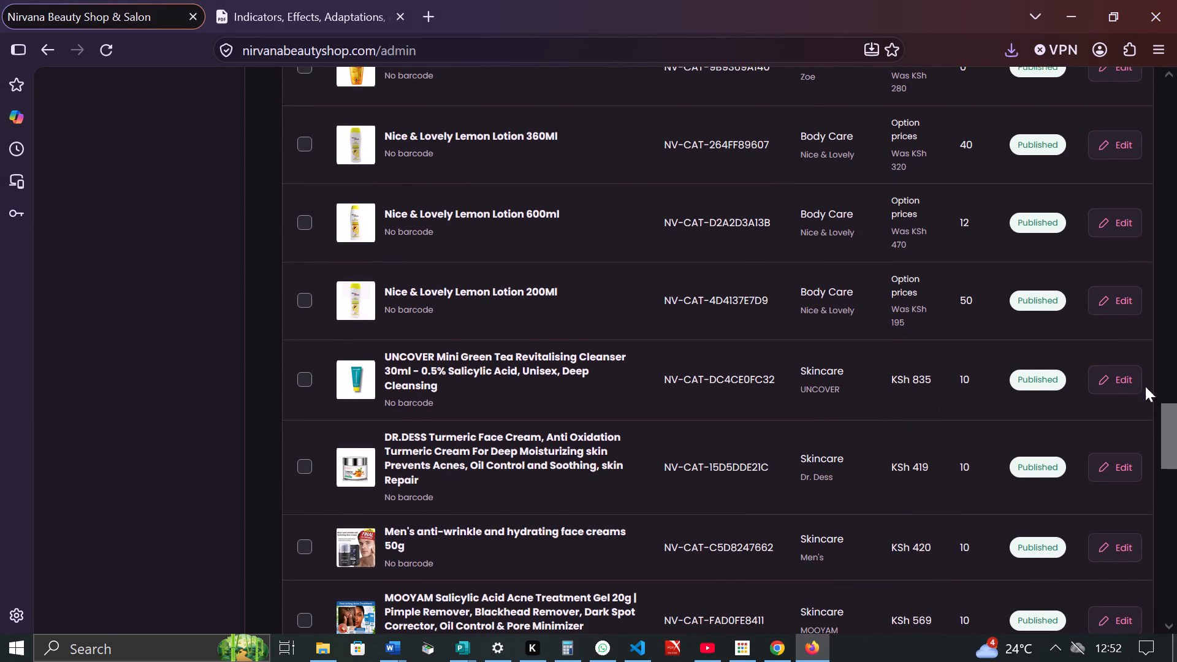
pyautogui.click(1126, 380)
pyautogui.scroll(-1, 858, 448)
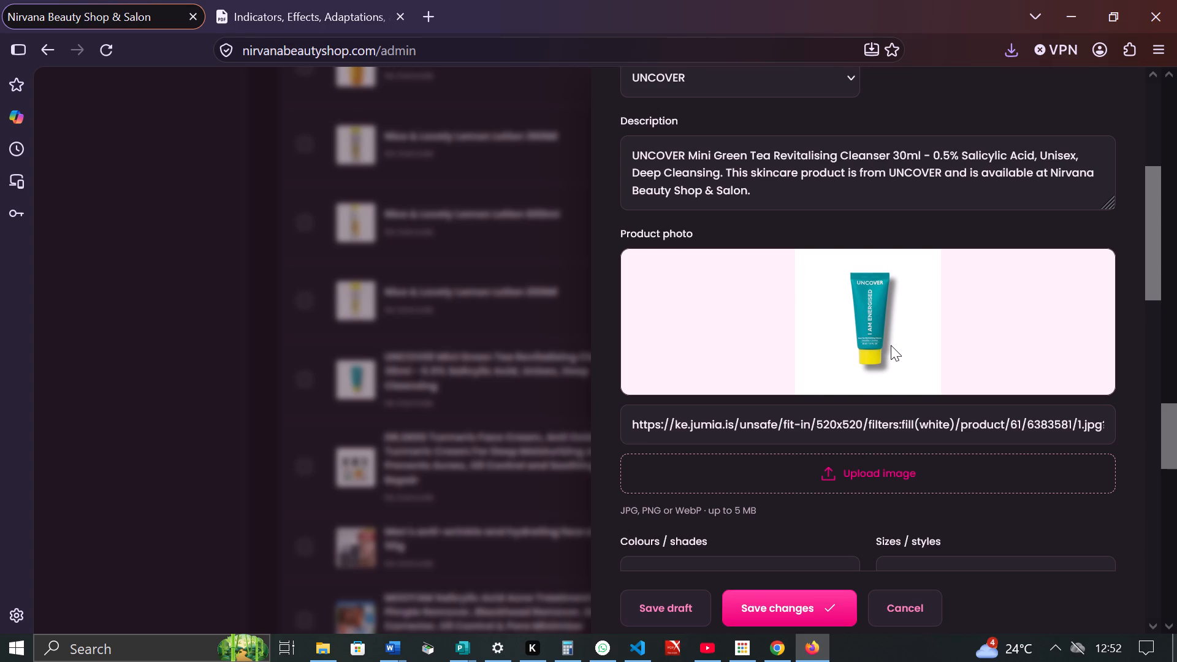
pyautogui.scroll(-2, 885, 401)
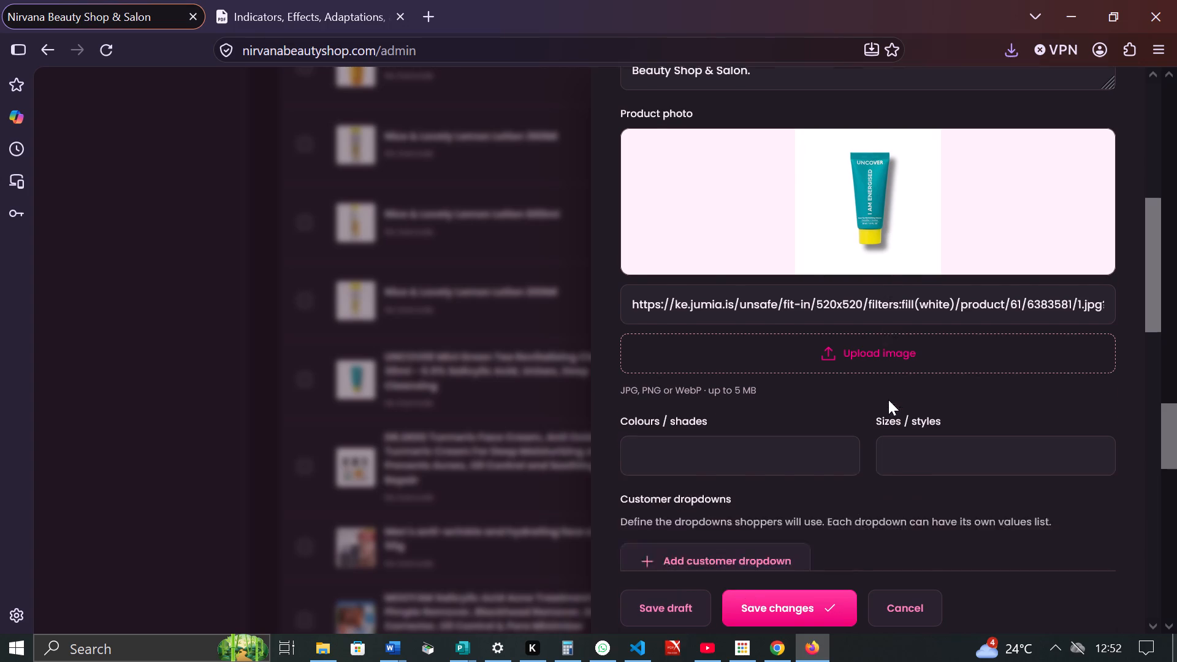
pyautogui.click(891, 487)
pyautogui.press('BackSpace')
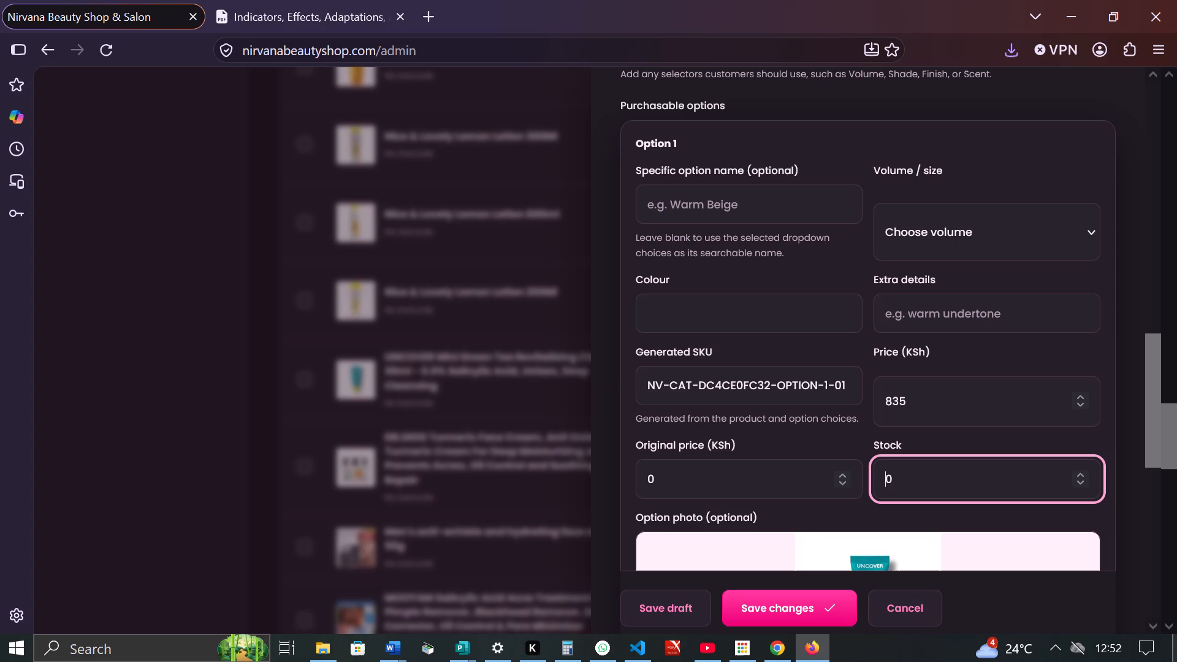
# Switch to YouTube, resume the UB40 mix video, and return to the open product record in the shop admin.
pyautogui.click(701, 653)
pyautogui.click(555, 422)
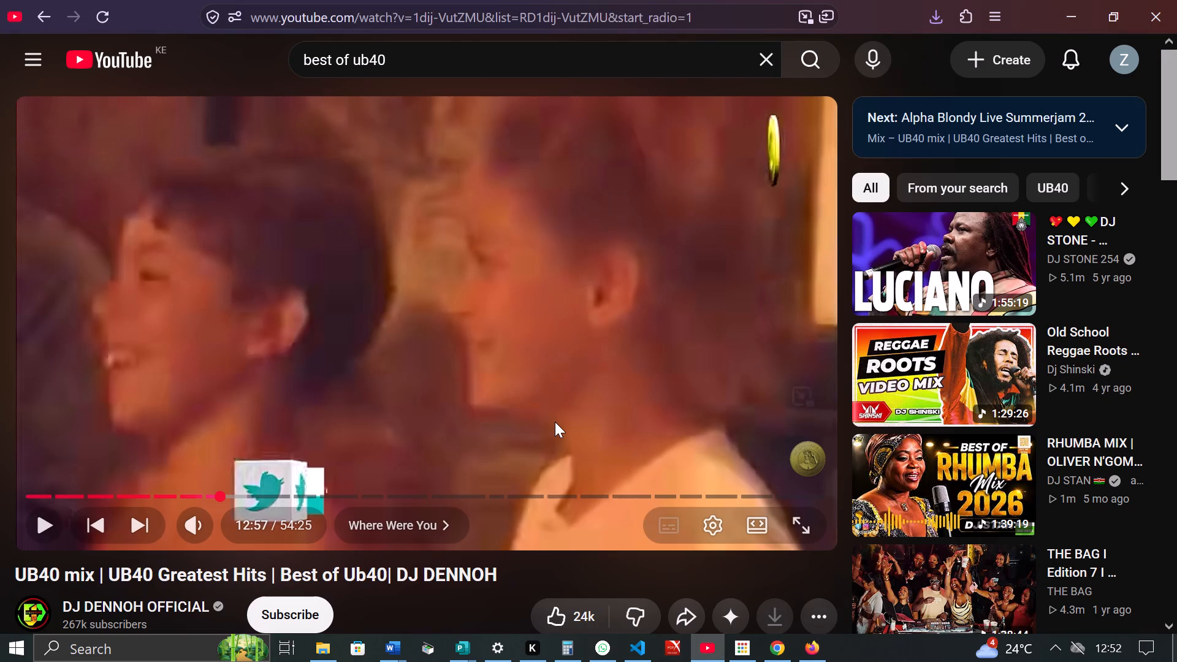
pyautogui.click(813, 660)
# Look over the UNCOVER Mini Green Tea Revitalising Cleanser record and save its changes.
pyautogui.scroll(2, 925, 447)
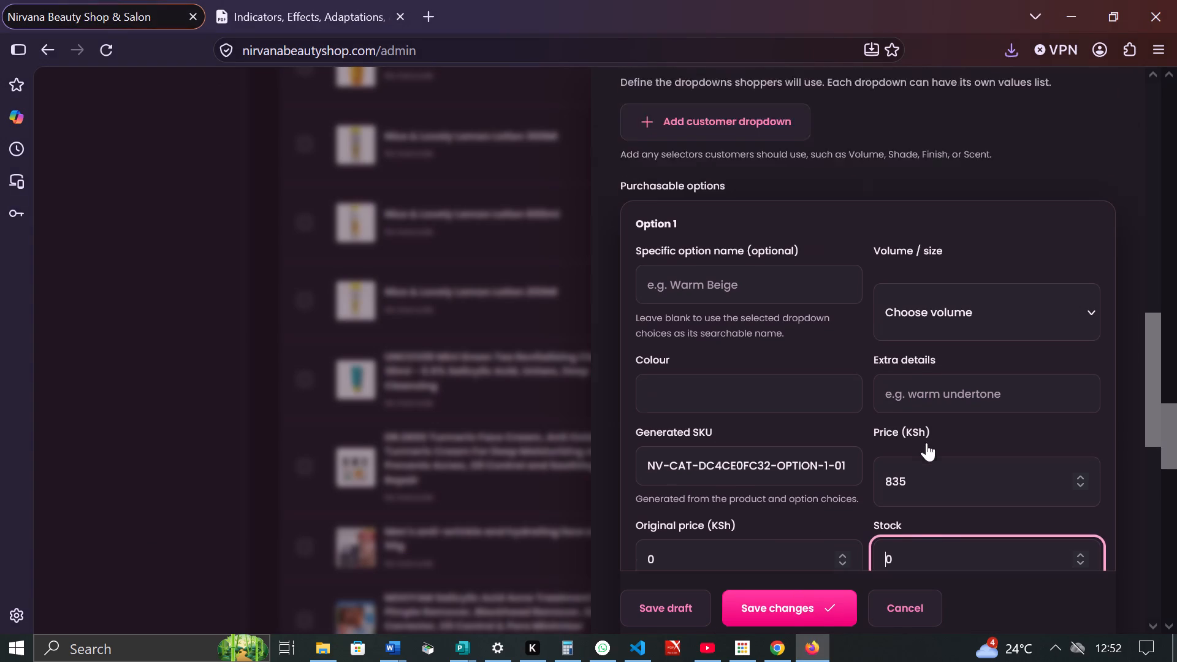
pyautogui.scroll(3, 850, 377)
pyautogui.scroll(1, 815, 335)
pyautogui.scroll(-3, 802, 365)
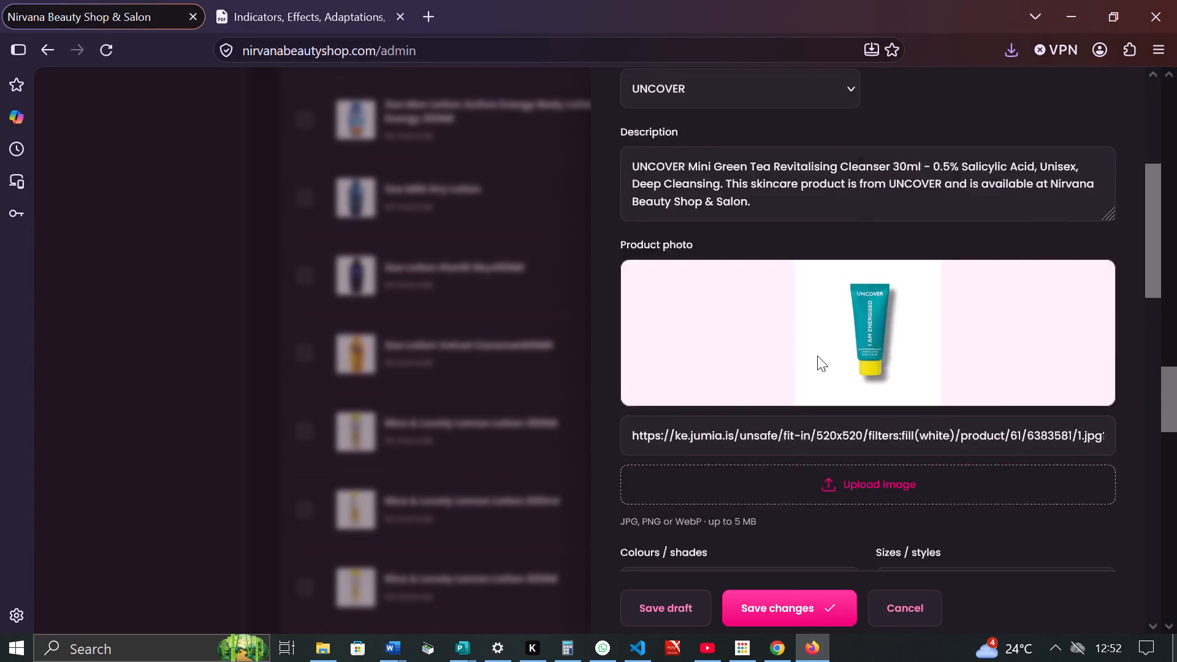
pyautogui.scroll(-1, 817, 356)
pyautogui.scroll(-4, 856, 421)
pyautogui.click(800, 585)
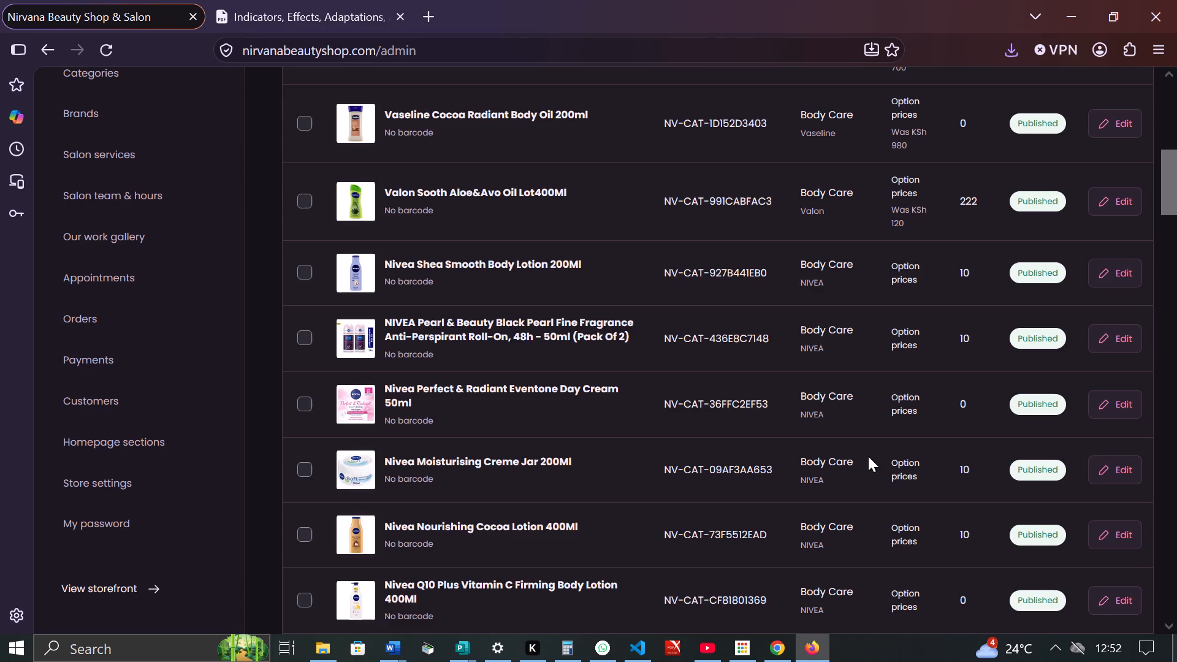
# Set the stock of the POUQUR Retinol Snake Venom Gold Mask, Hydrating, 250g to 0 and save the changes.
pyautogui.scroll(-8, 908, 465)
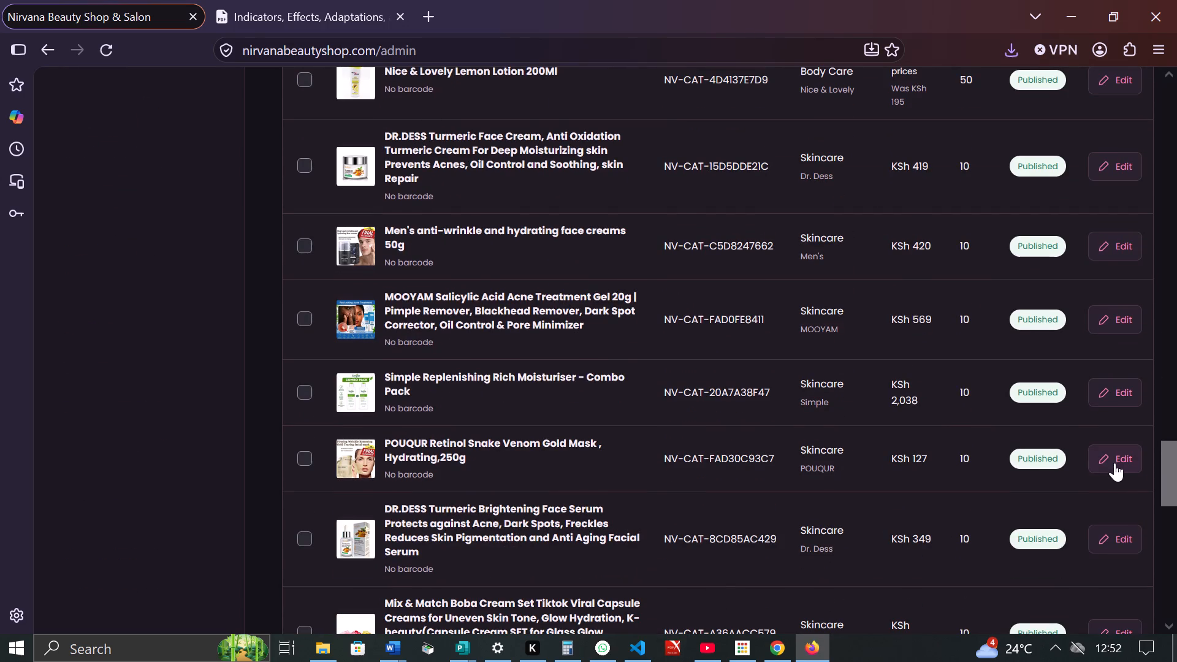
pyautogui.click(1114, 462)
pyautogui.scroll(-1, 812, 436)
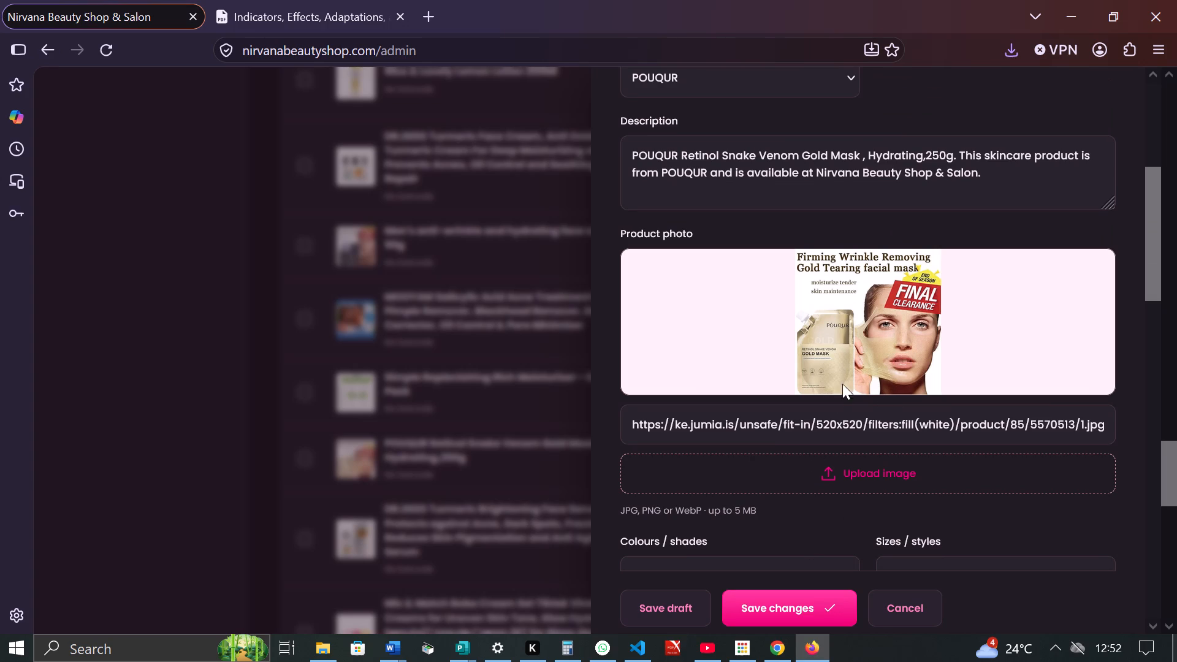
pyautogui.scroll(-1, 850, 377)
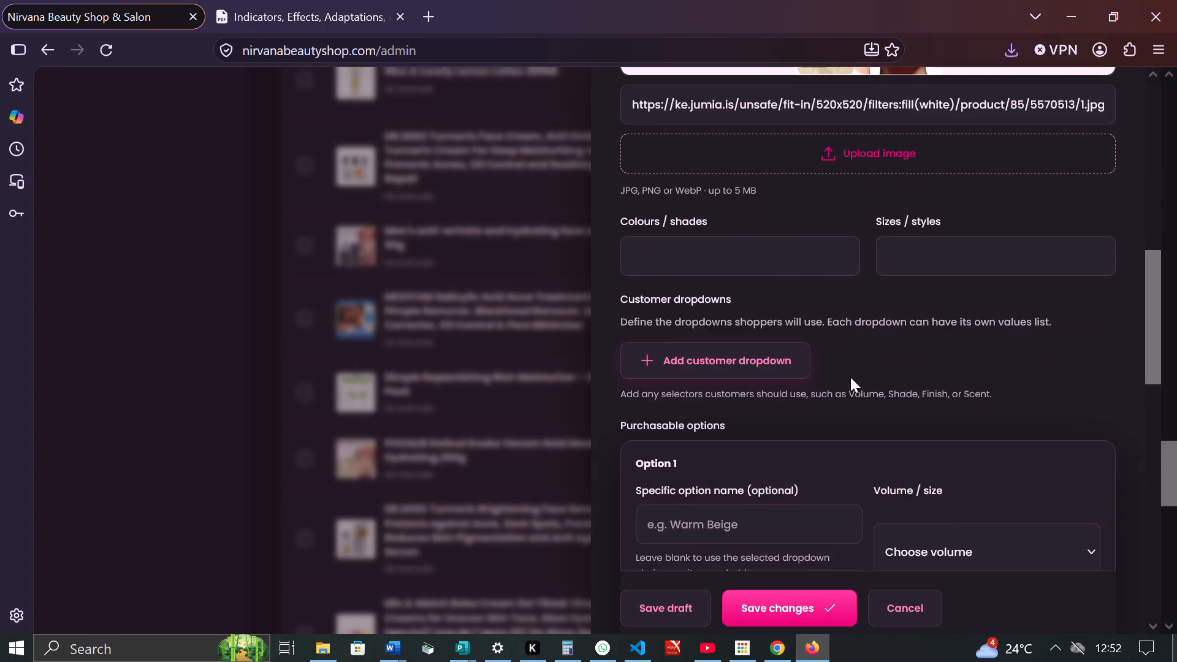
pyautogui.scroll(-1, 850, 377)
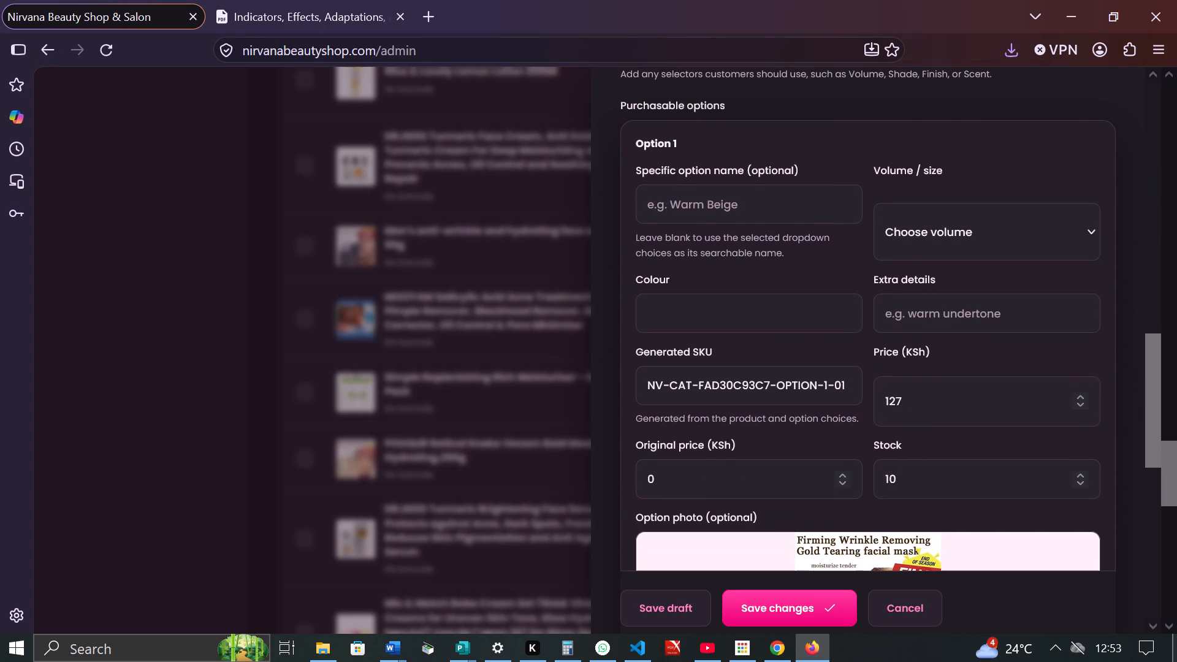
pyautogui.click(887, 479)
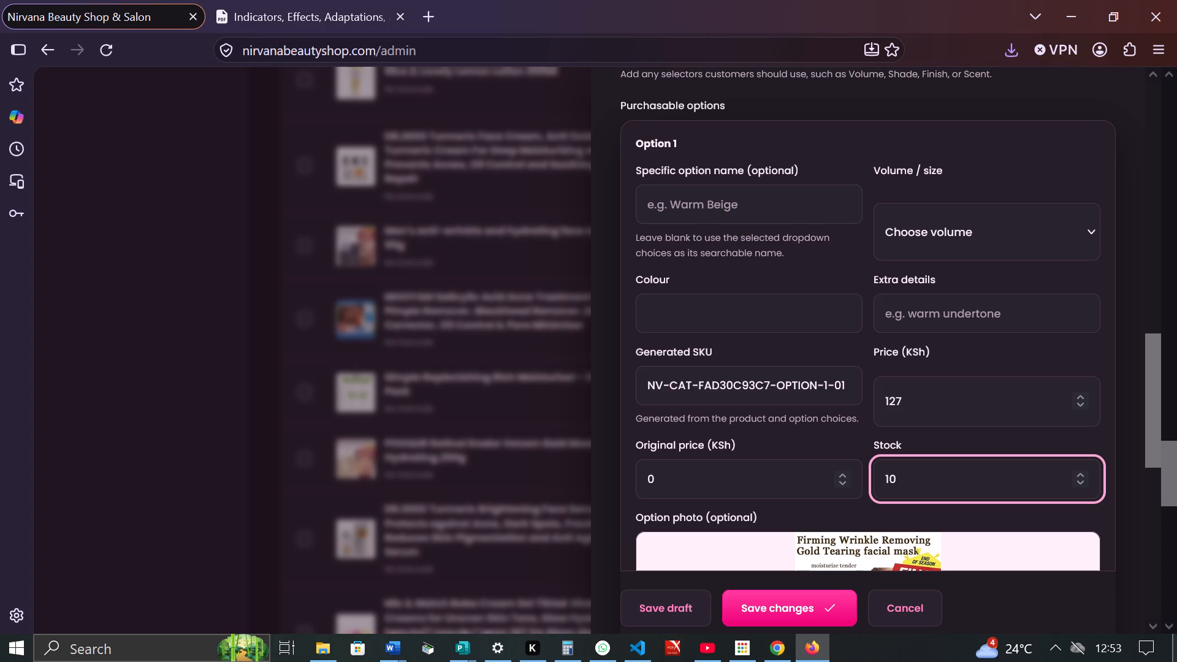
pyautogui.press('Right')
pyautogui.press('BackSpace')
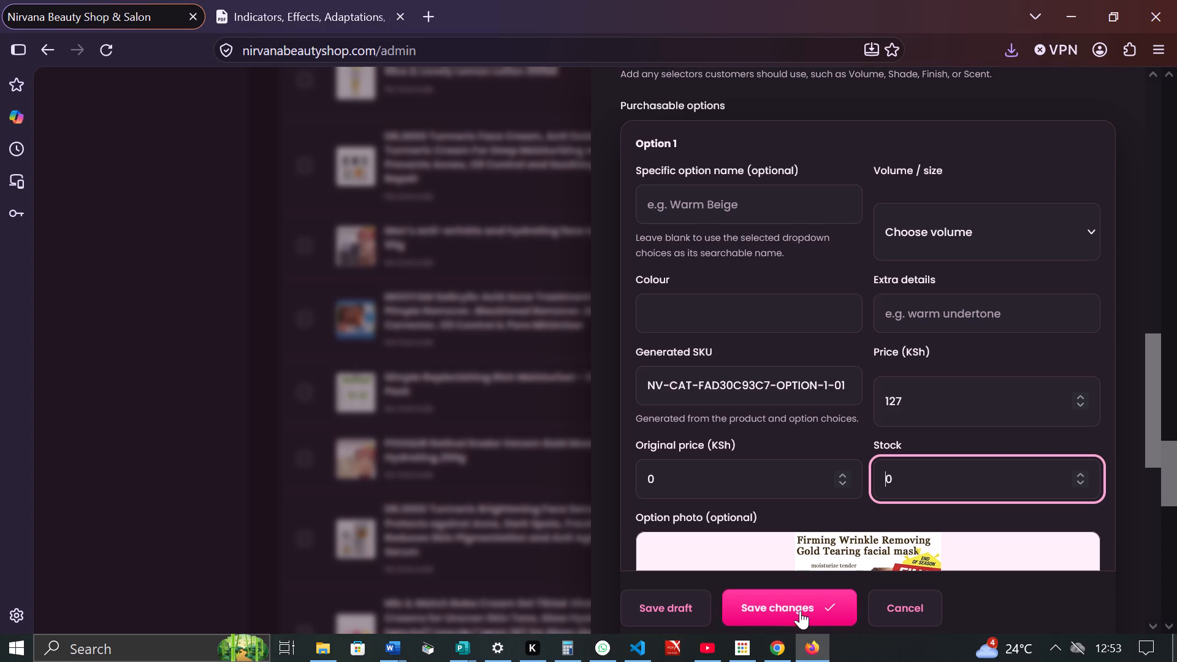
pyautogui.click(800, 611)
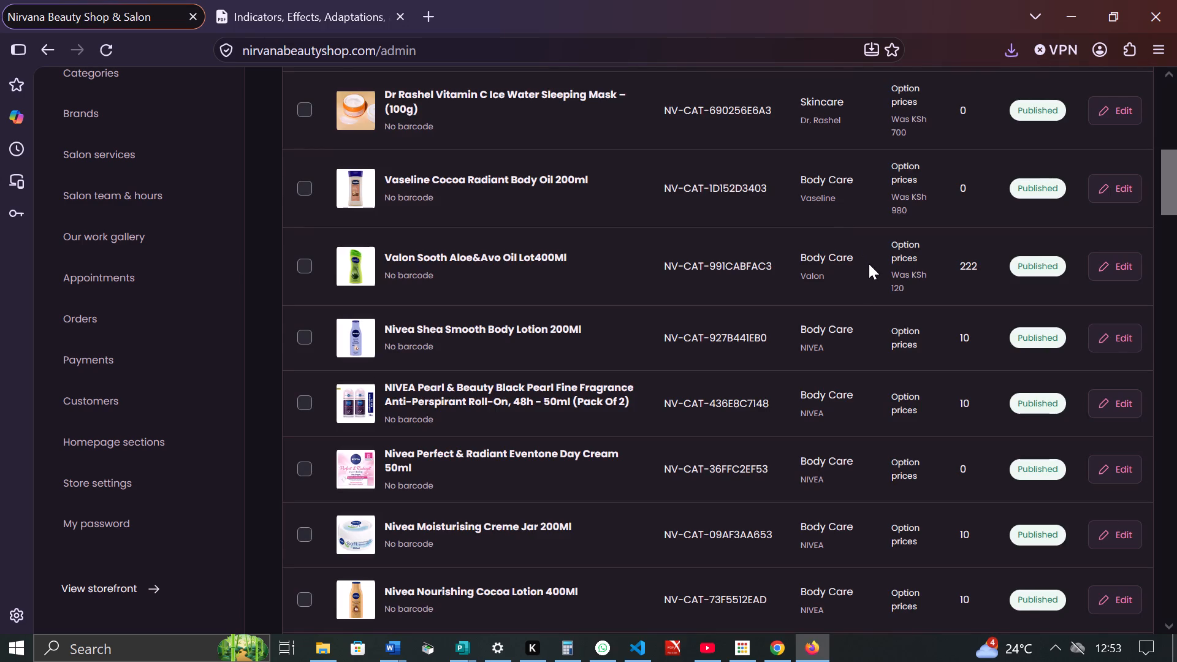
# Set the stock of the DR.DESS Turmeric Face Cream, Anti Oxidation, to 0 and save the changes.
pyautogui.scroll(-4, 745, 340)
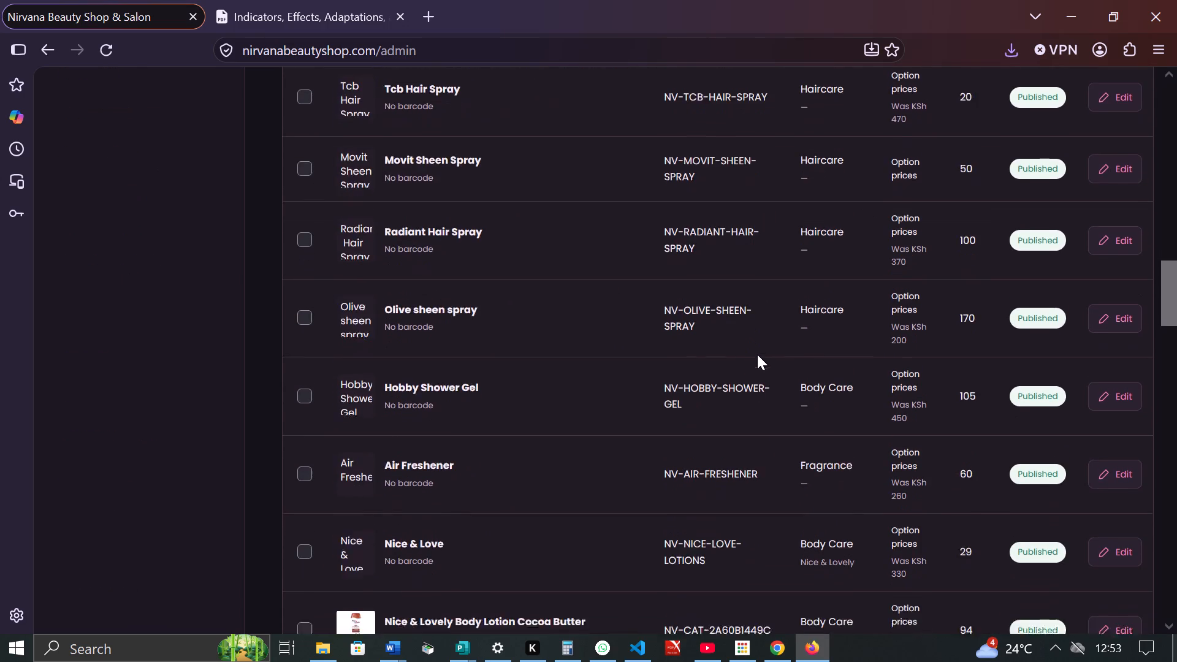
pyautogui.scroll(-3, 760, 351)
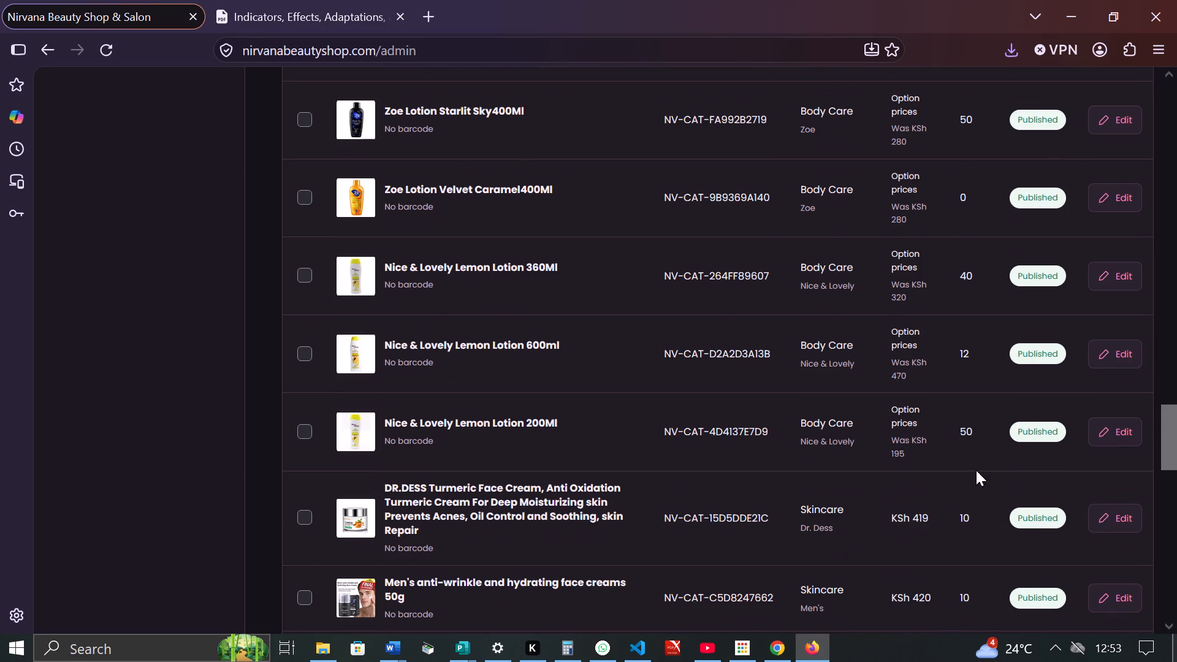
pyautogui.click(1108, 523)
pyautogui.scroll(-1, 927, 471)
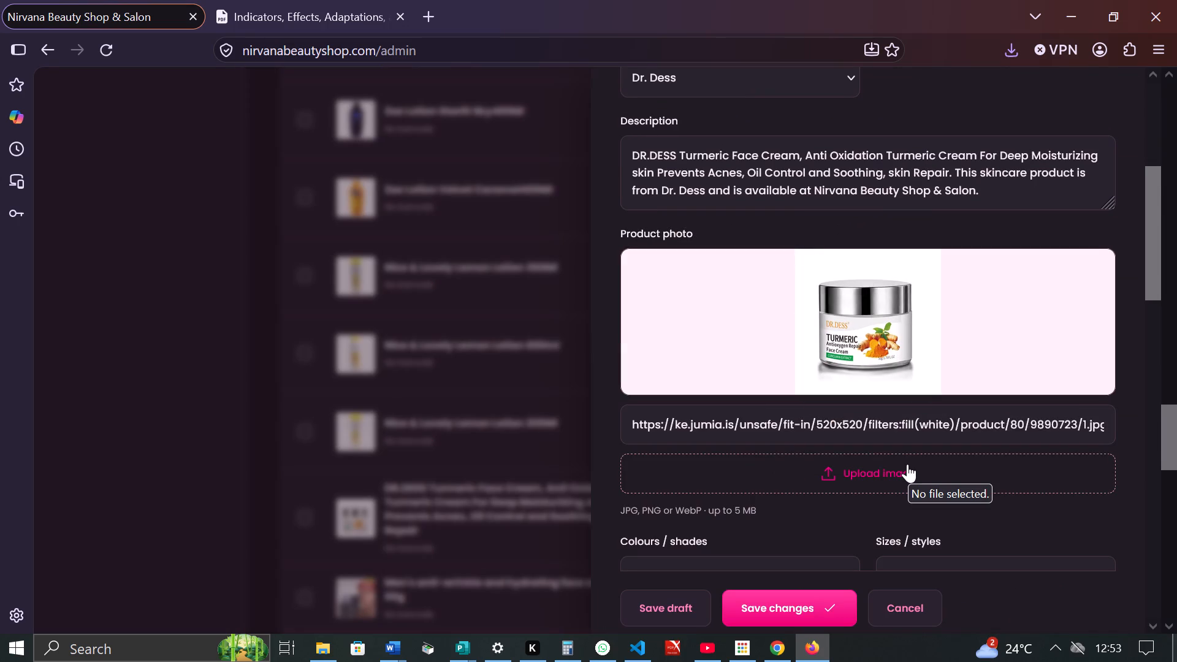
pyautogui.scroll(-1, 882, 471)
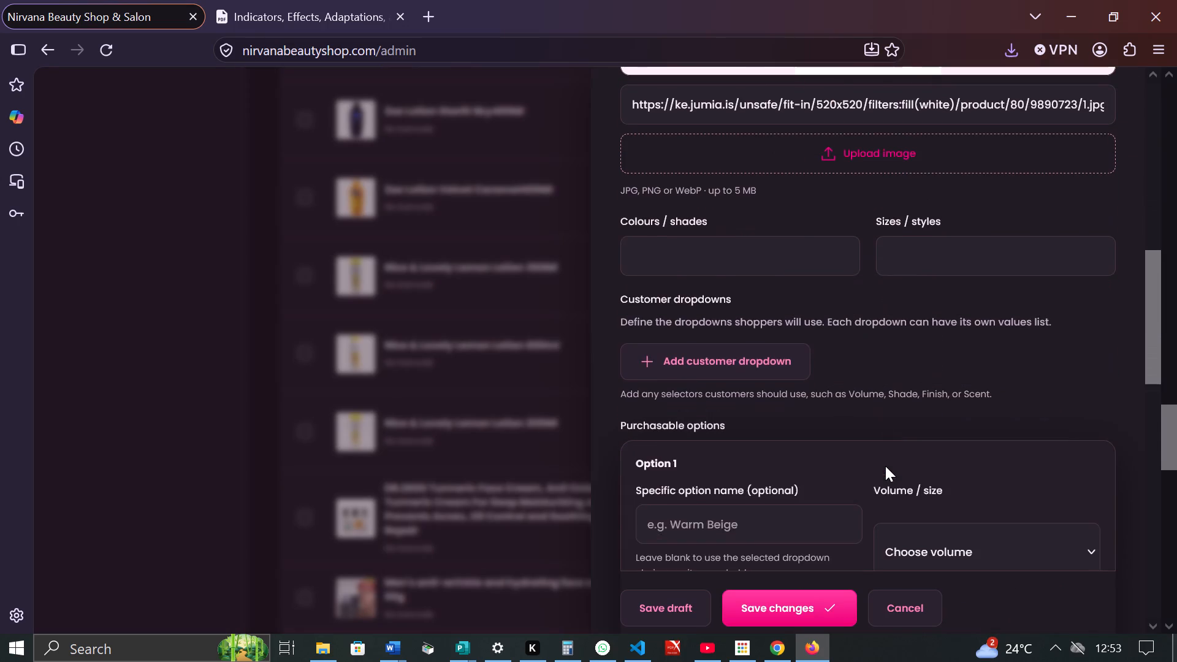
pyautogui.scroll(-1, 885, 466)
pyautogui.click(887, 484)
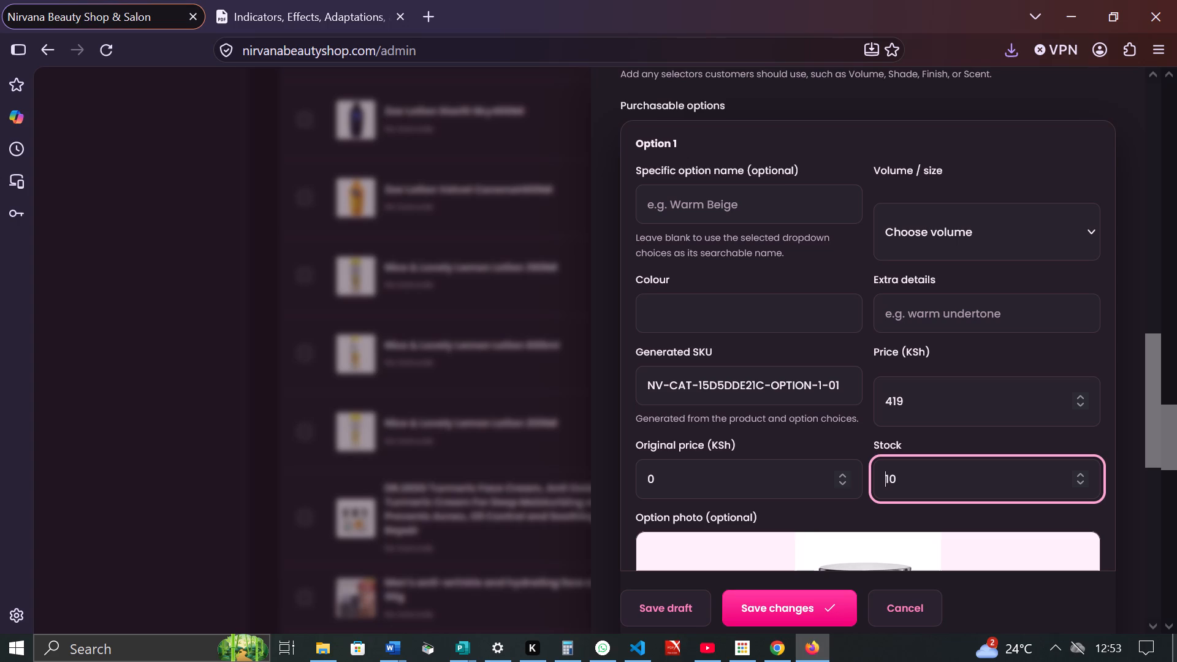
pyautogui.press('Right')
pyautogui.press('BackSpace')
pyautogui.click(768, 627)
pyautogui.click(771, 622)
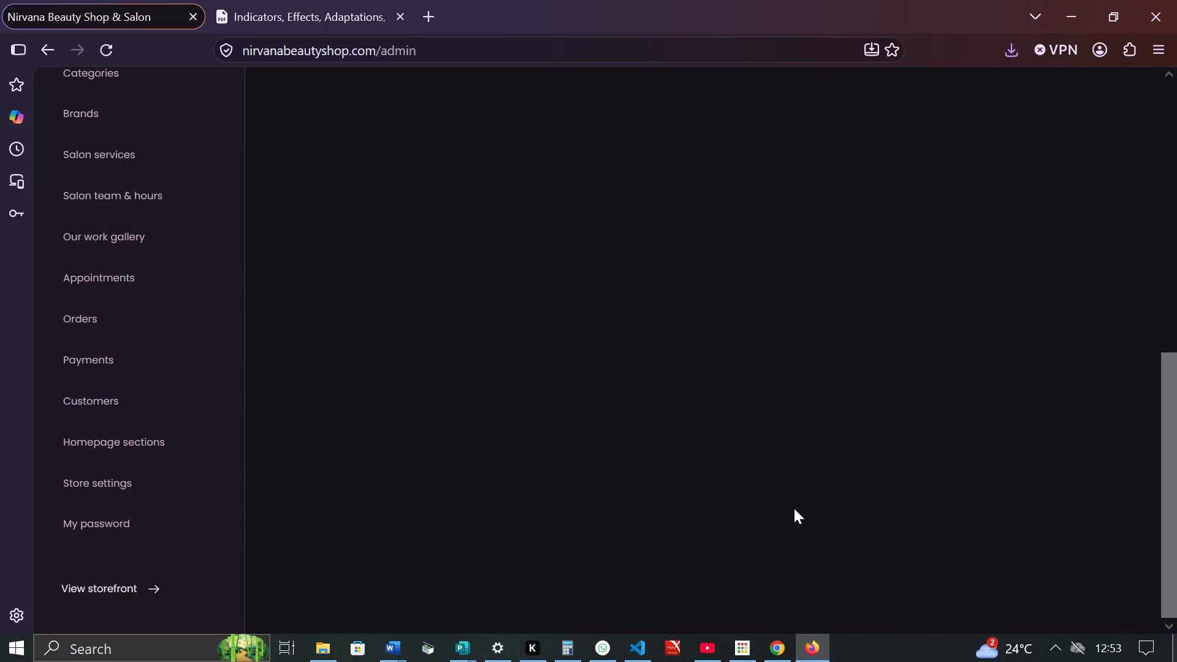
# Open the MOOYAM Salicylic Acid Acne Treatment Gel 20g product record for editing.
pyautogui.scroll(-8, 794, 471)
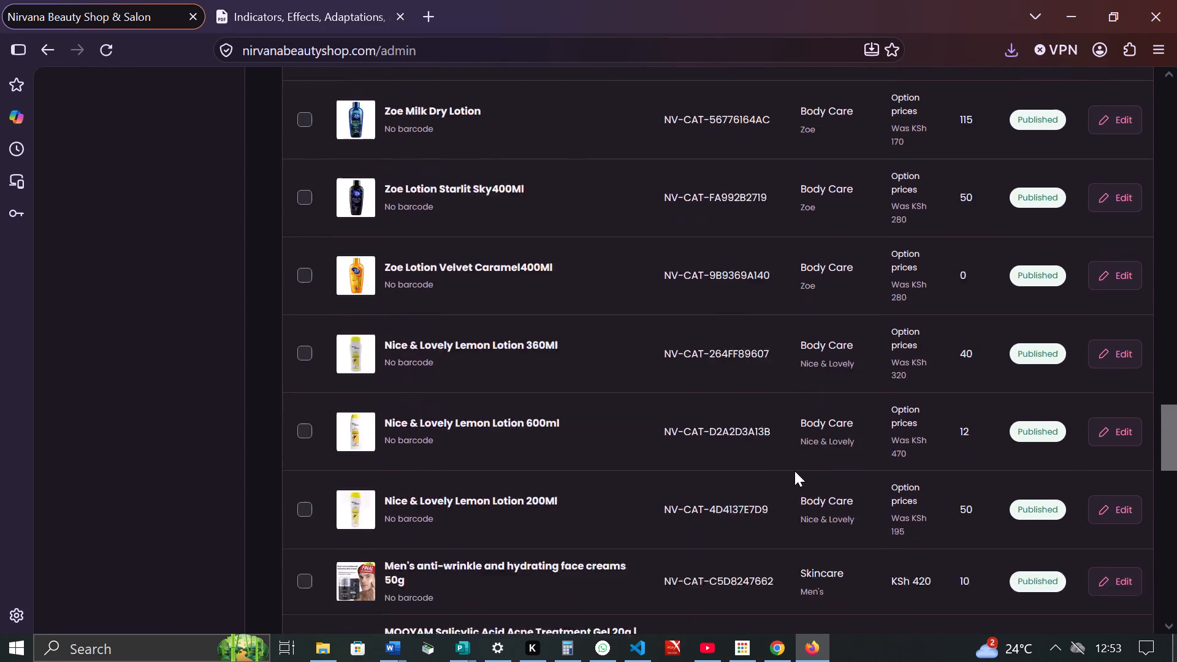
pyautogui.click(1116, 356)
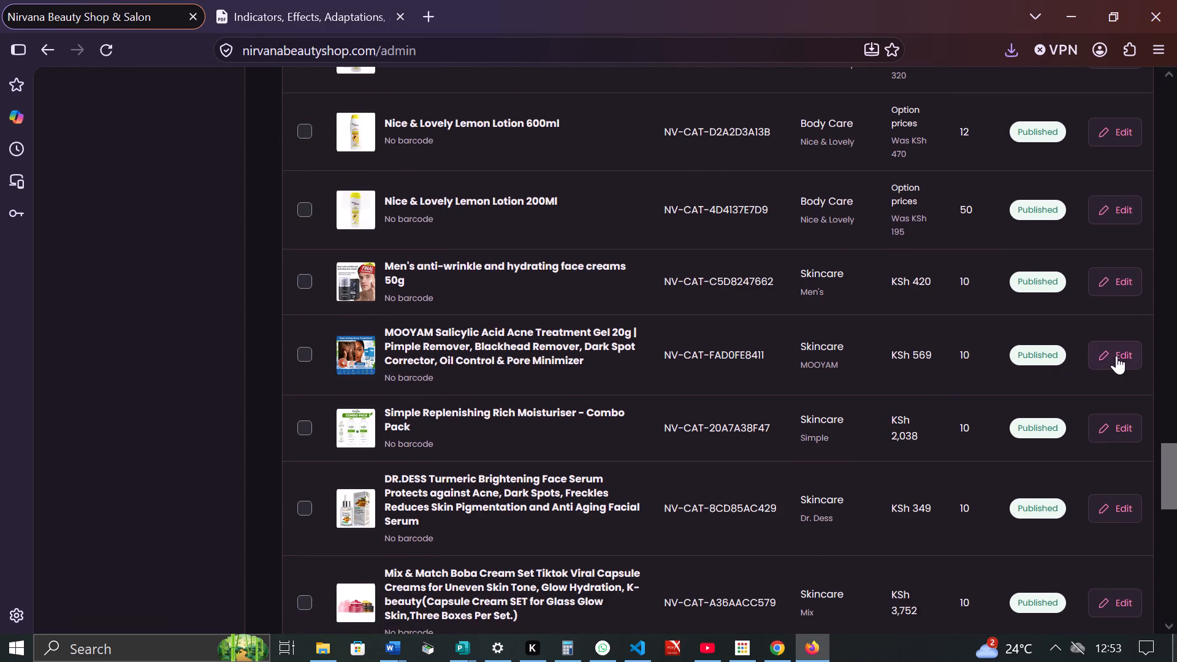
pyautogui.scroll(-1, 929, 413)
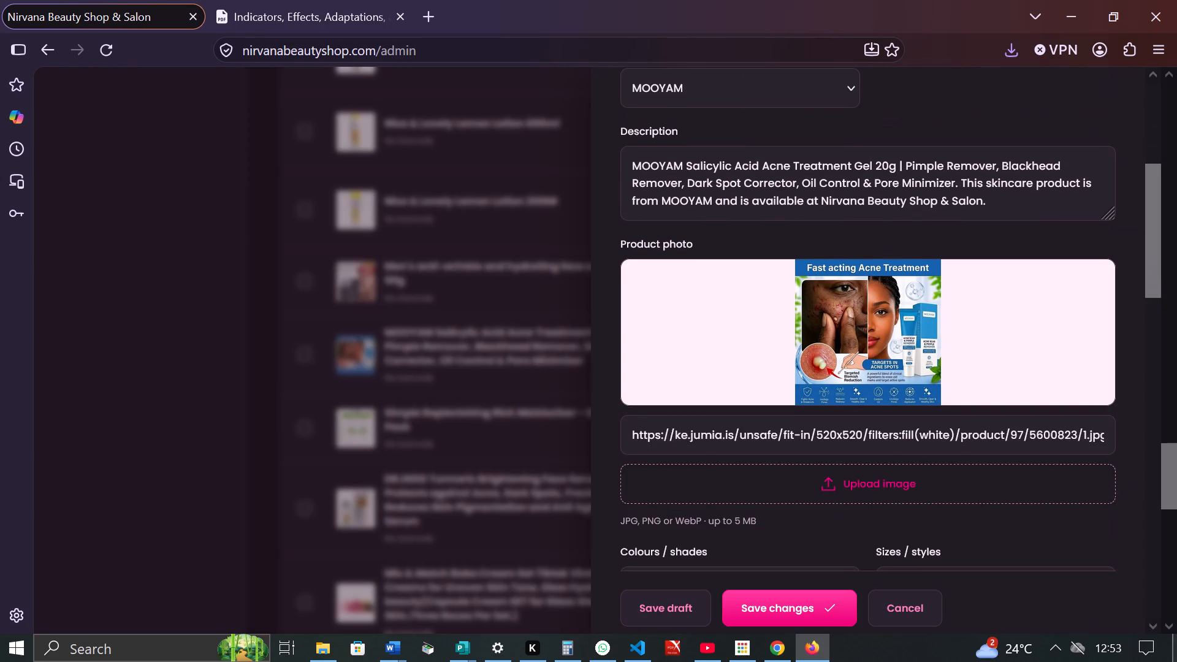
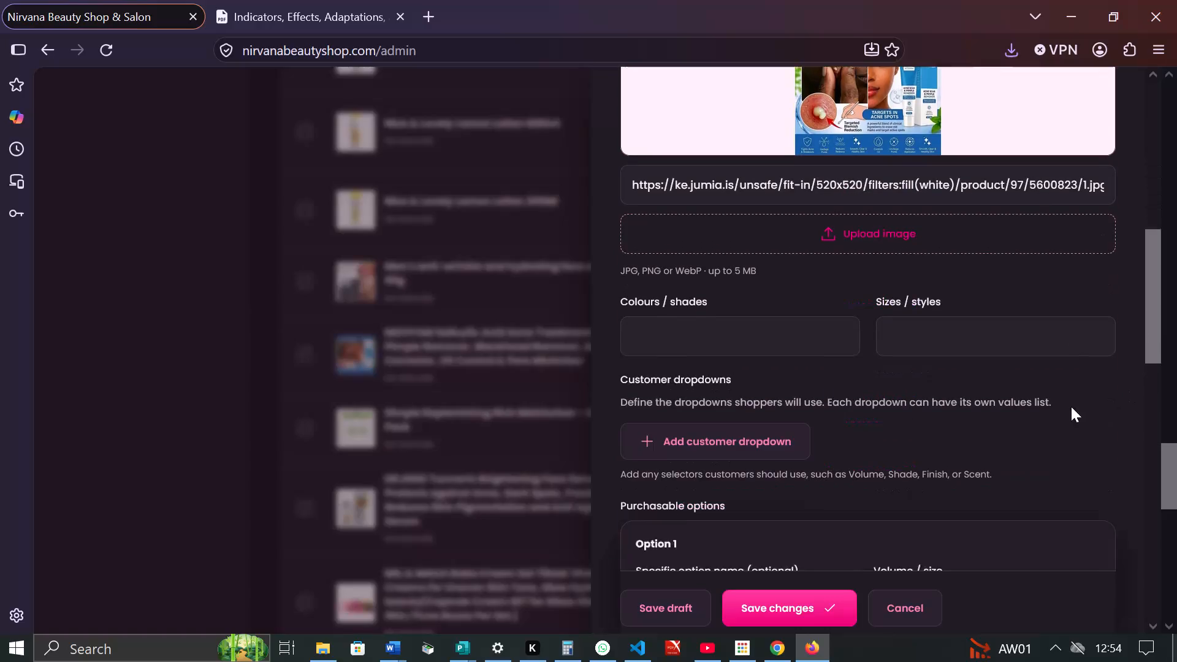
# Review the price, stock and photo of Option 1 in the open acne treatment product record.
pyautogui.scroll(-1, 976, 437)
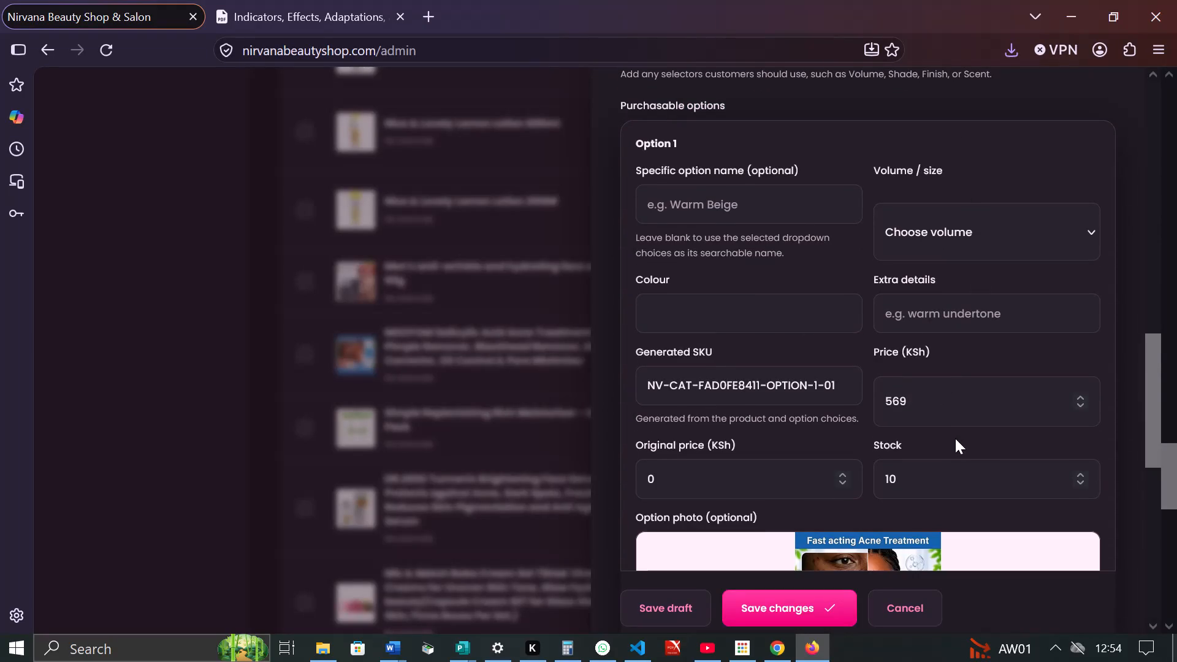
pyautogui.scroll(-1, 955, 438)
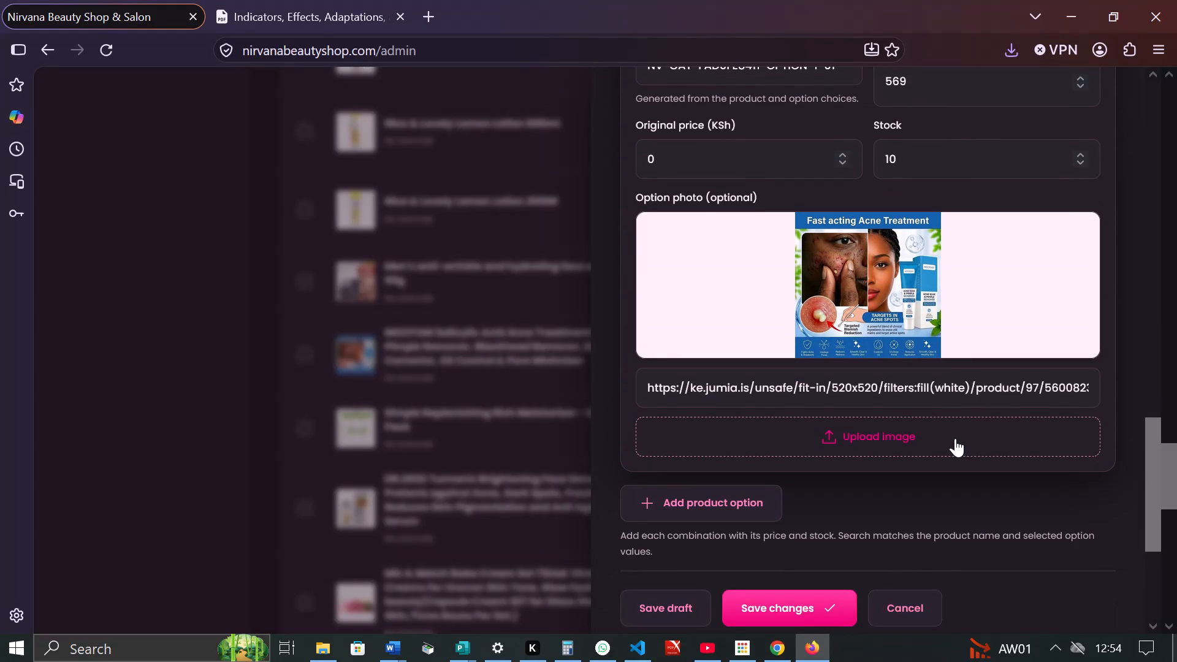
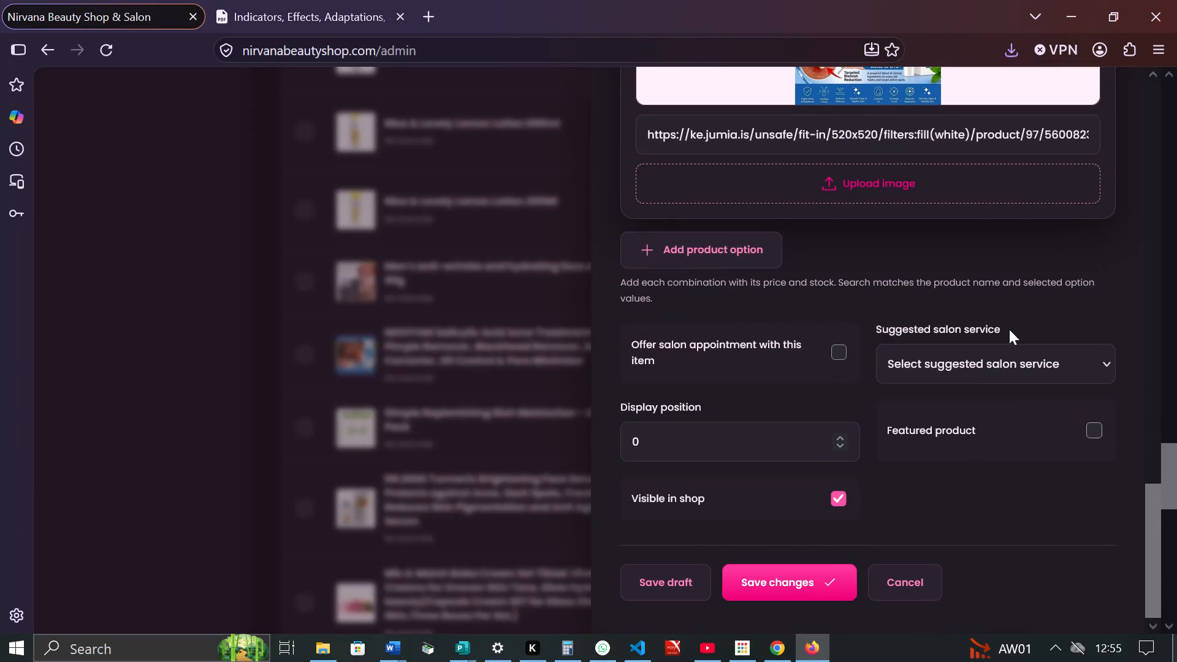
# Set Option 1's stock to 0 in the acne treatment product record and save the changes.
pyautogui.scroll(1, 996, 307)
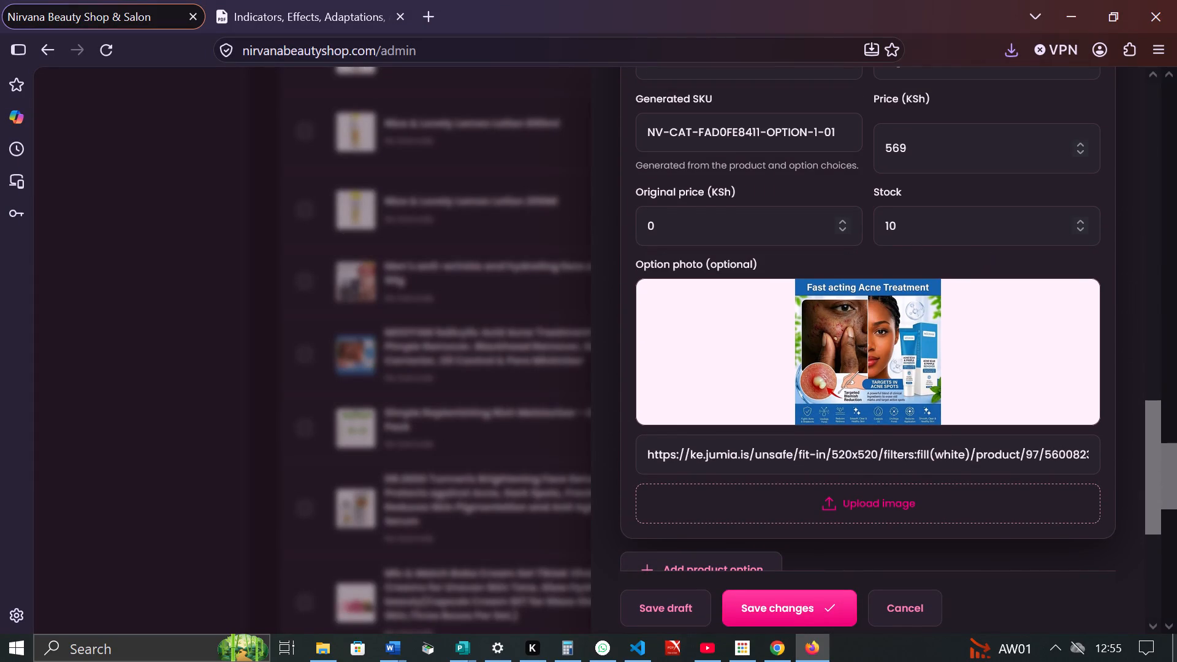
pyautogui.click(889, 224)
pyautogui.press('BackSpace')
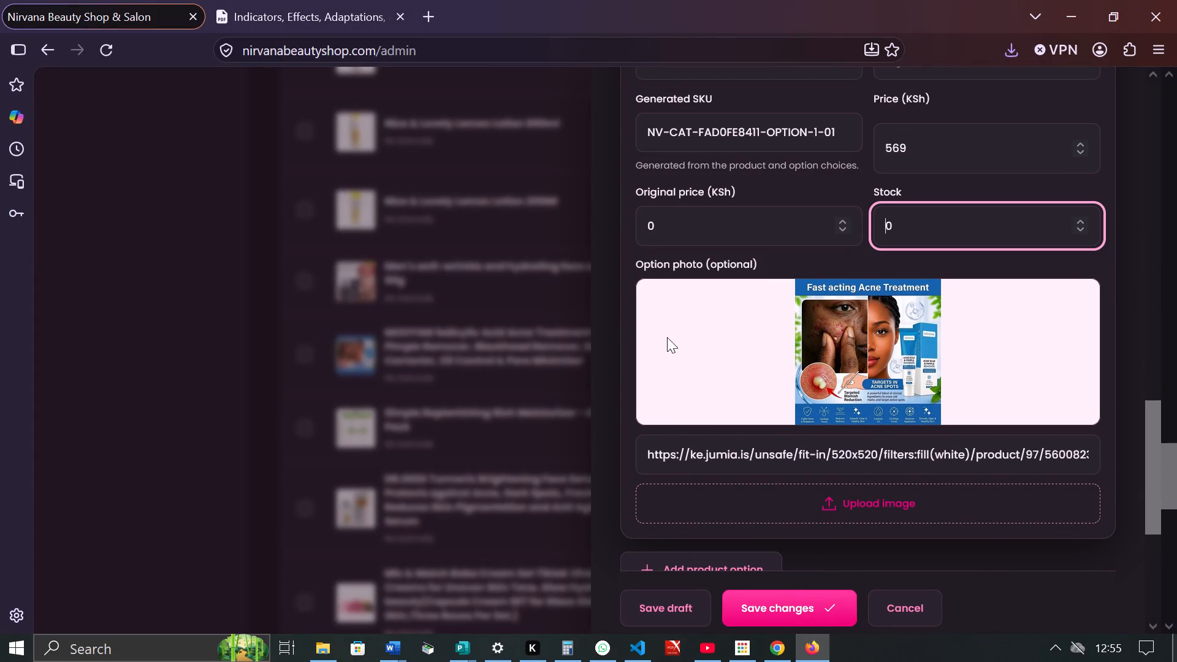
pyautogui.click(782, 604)
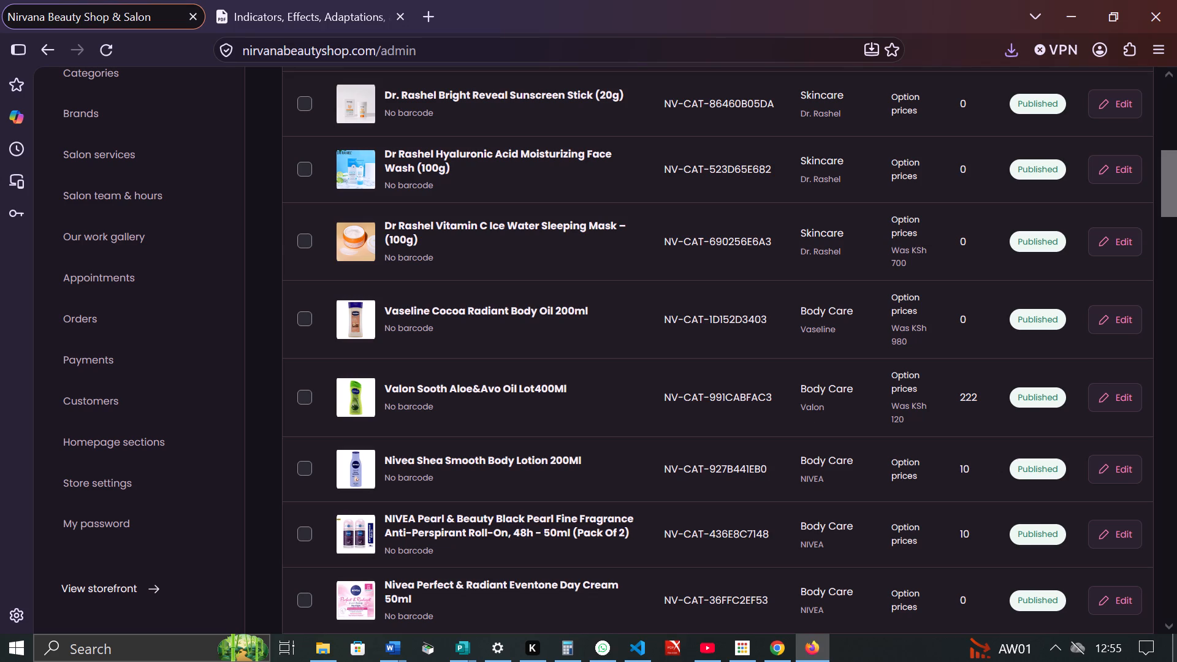
# Set Option 1's stock to 0 for Men's anti-wrinkle and hydrating face creams 50g and save the record.
pyautogui.scroll(-4, 853, 387)
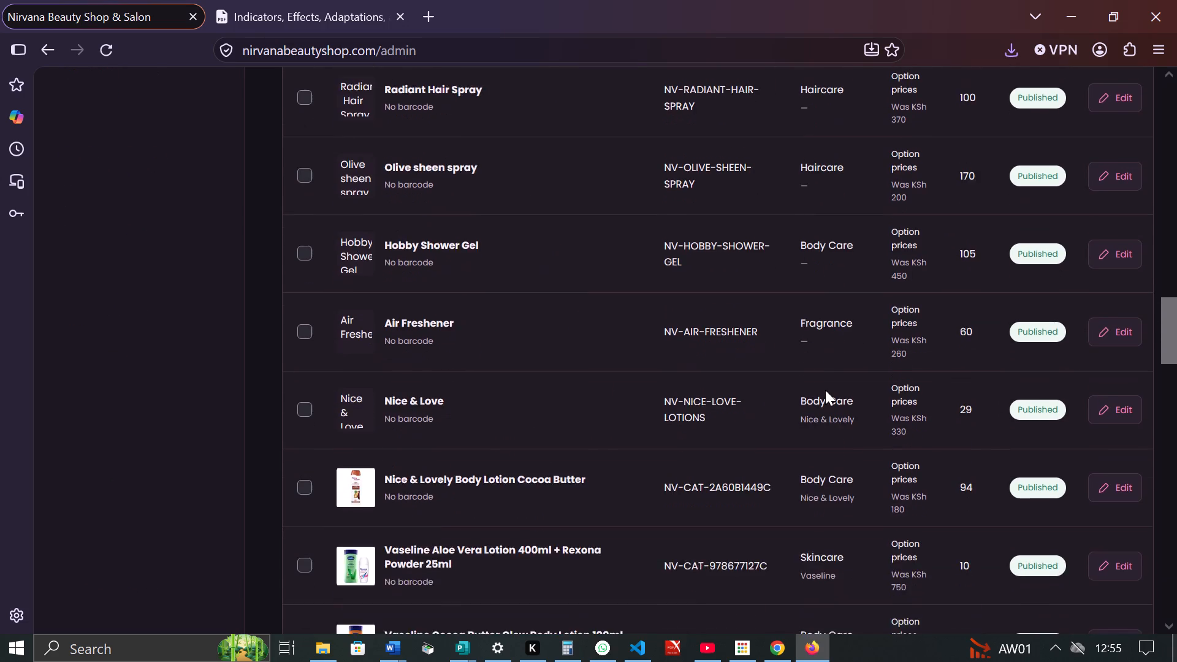
pyautogui.scroll(-3, 825, 390)
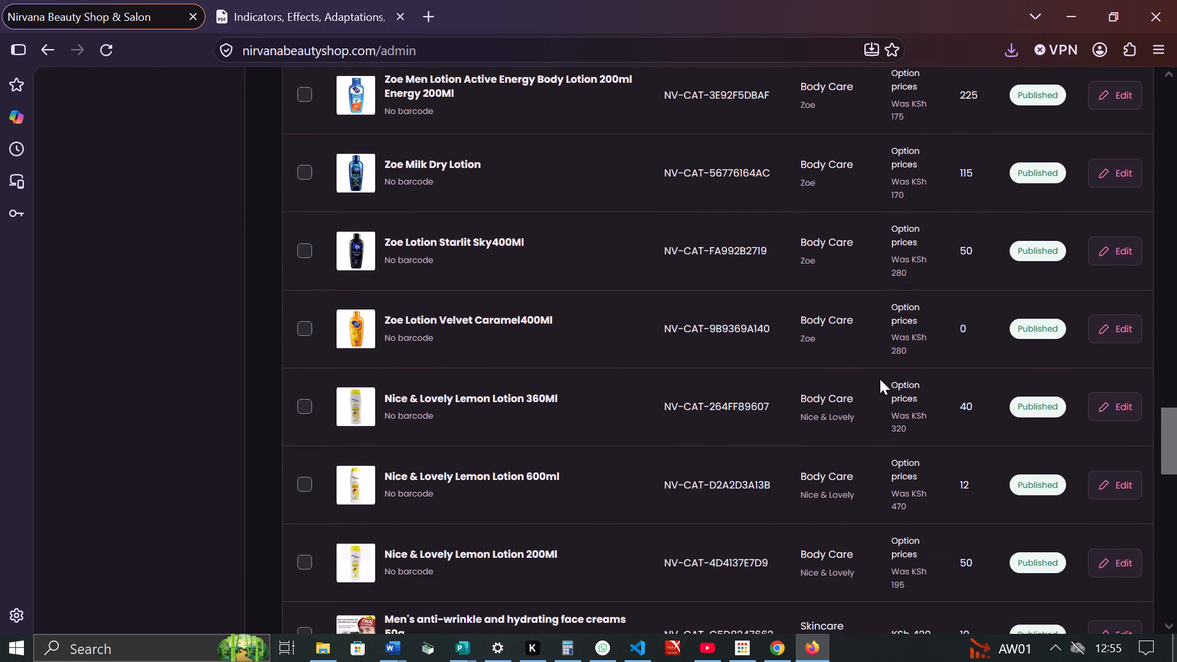
pyautogui.scroll(-1, 864, 407)
pyautogui.click(1132, 337)
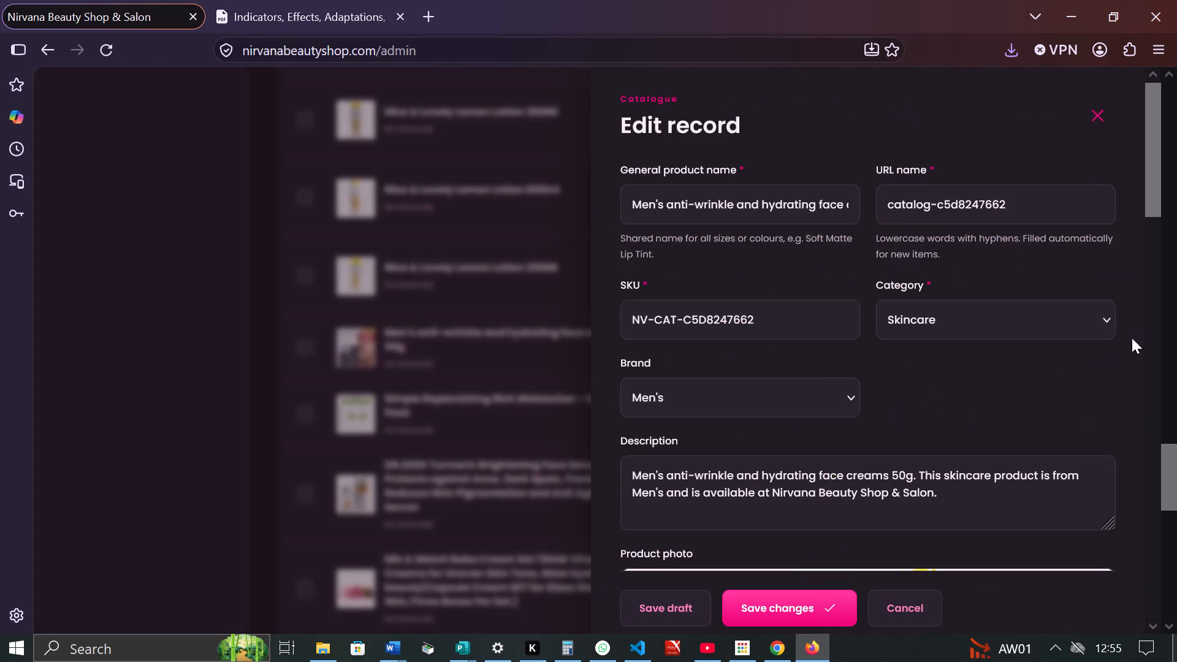
pyautogui.scroll(-1, 815, 366)
pyautogui.scroll(-2, 882, 352)
pyautogui.click(891, 482)
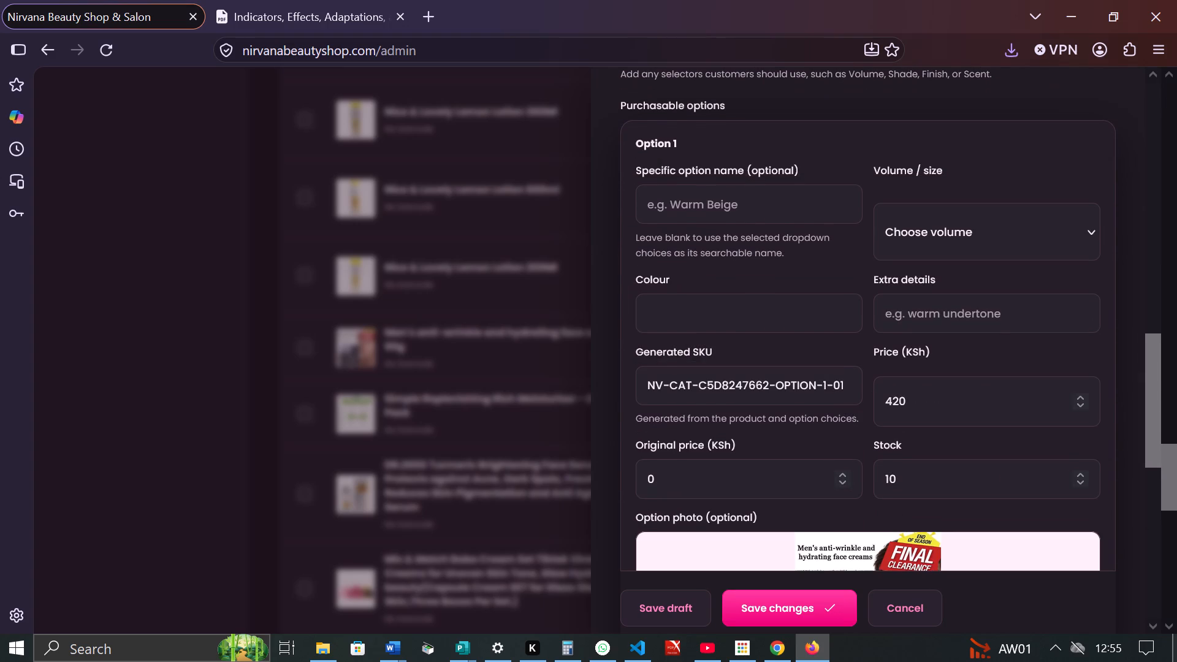
pyautogui.scroll(2, 946, 422)
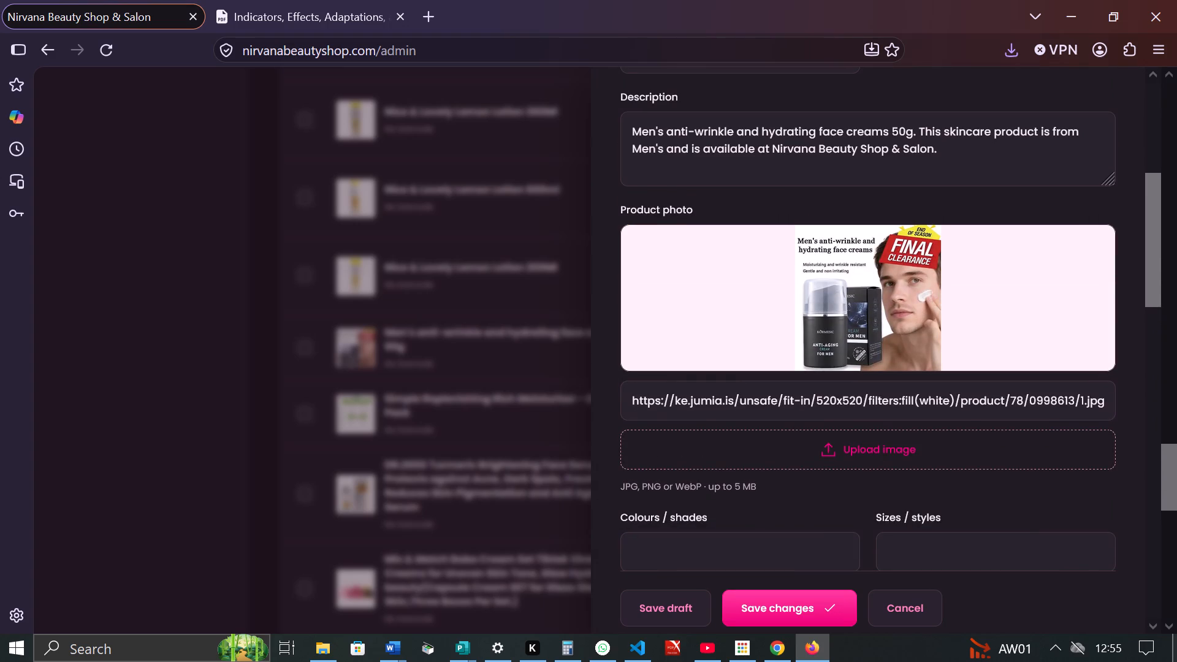
pyautogui.scroll(-2, 879, 415)
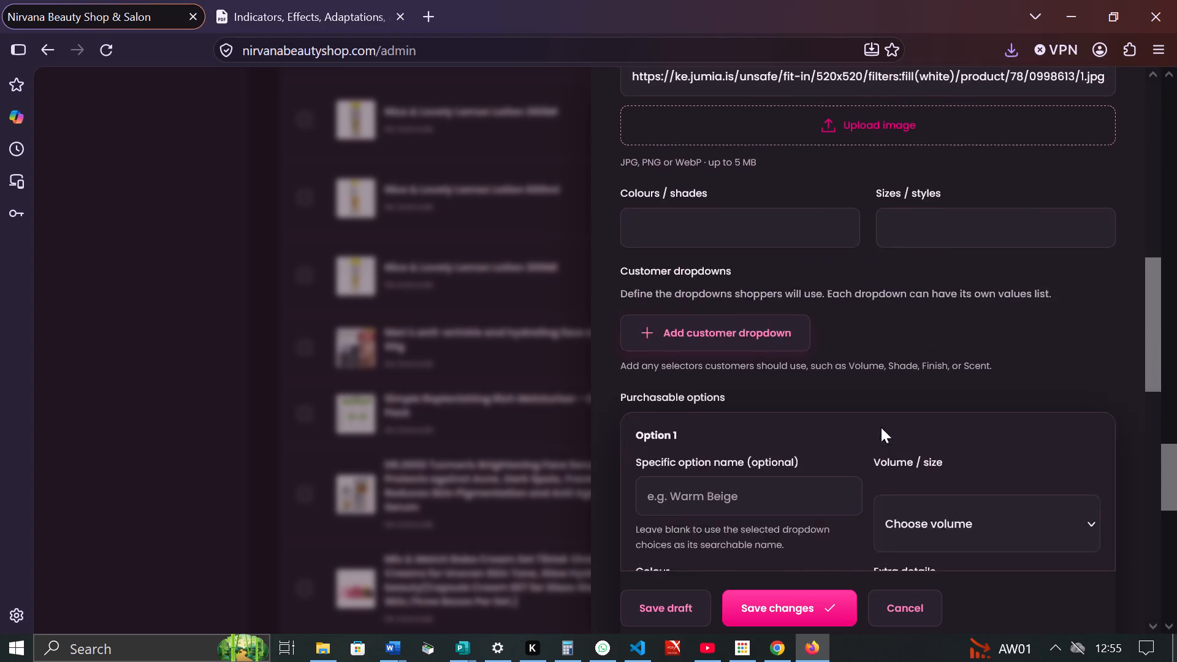
pyautogui.press('BackSpace')
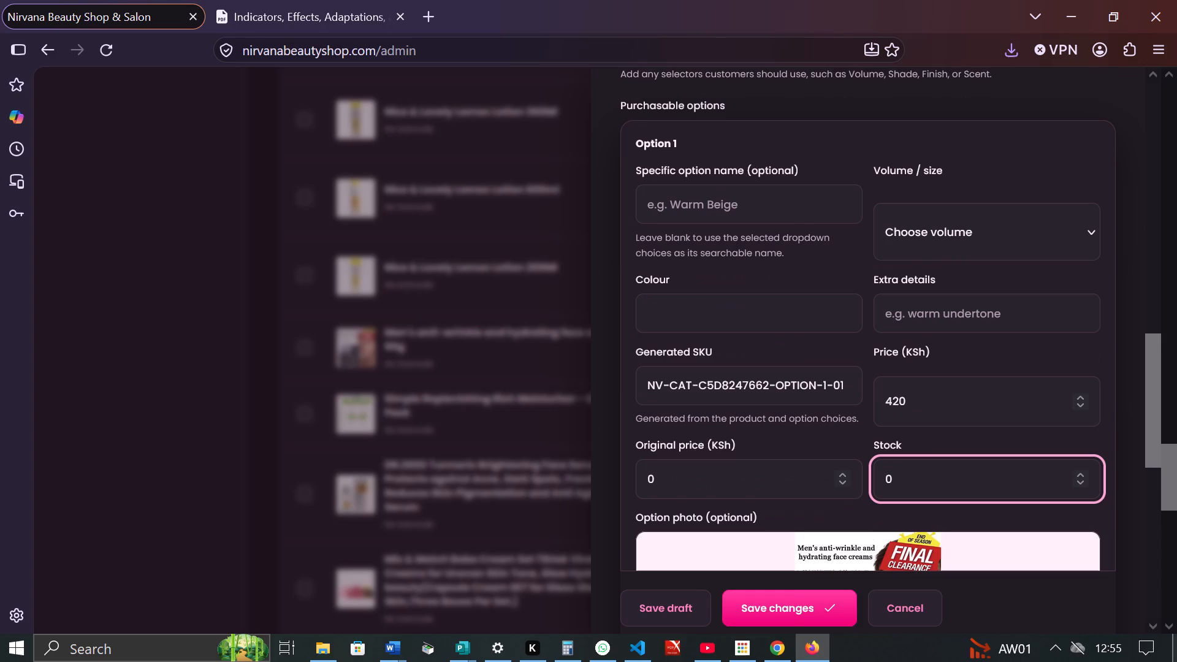
pyautogui.click(780, 608)
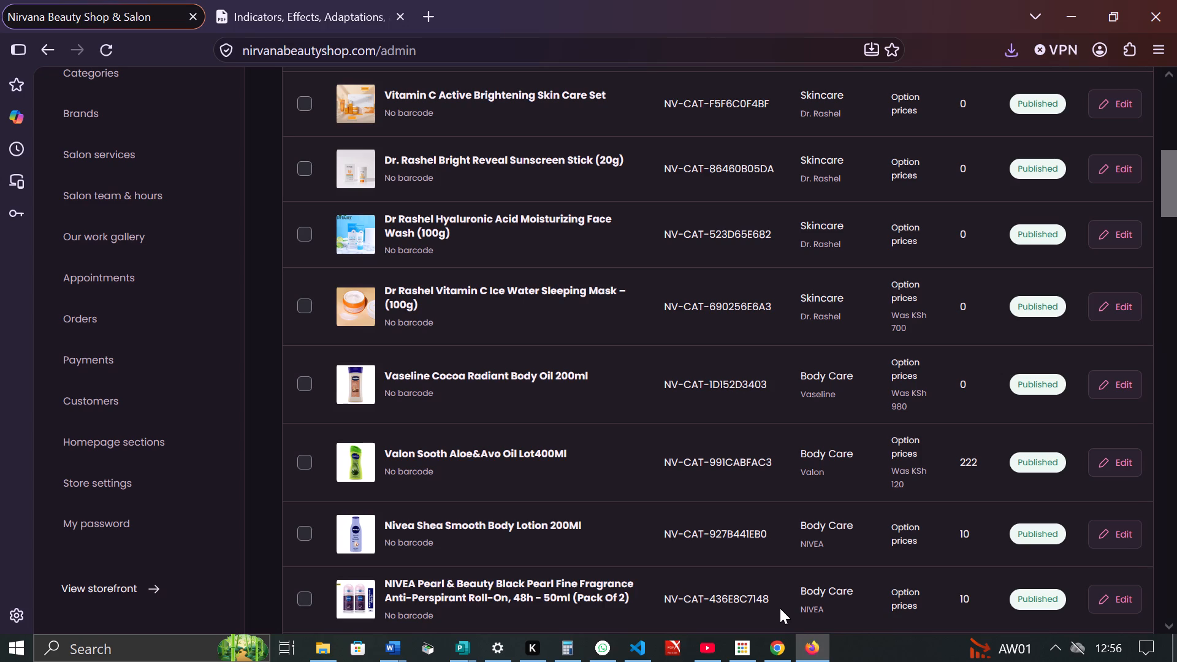
# Open the Simple Replenishing Rich Moisturiser - Combo Pack record for editing and save it.
pyautogui.scroll(-3, 773, 494)
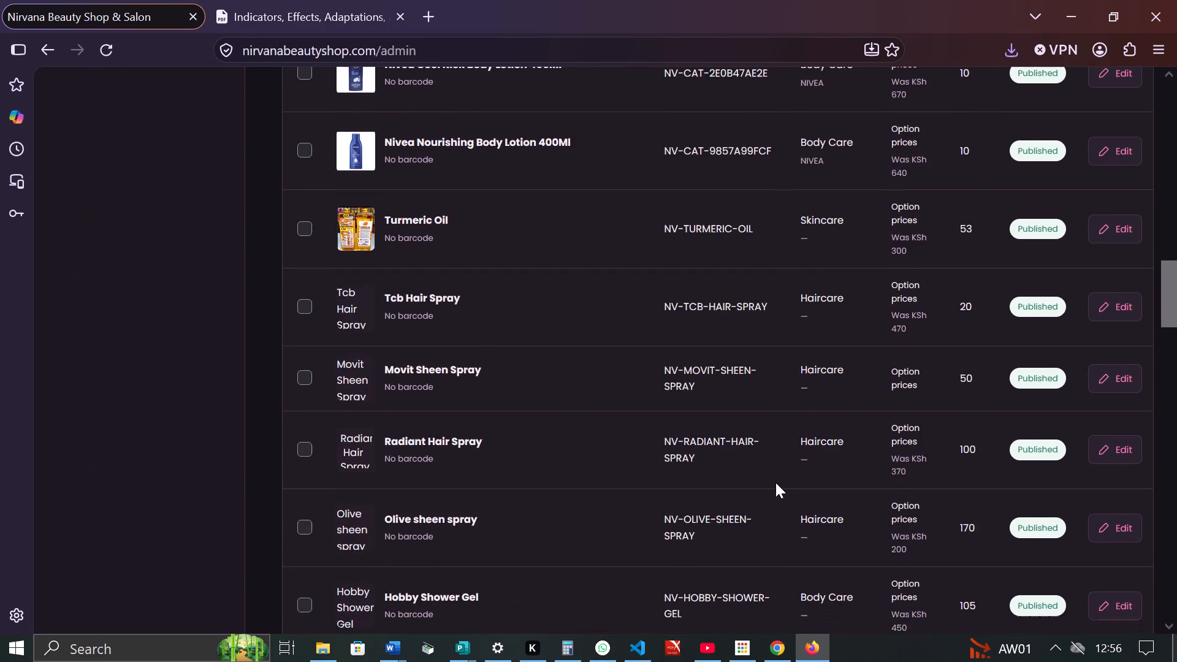
pyautogui.scroll(-2, 780, 476)
pyautogui.scroll(-1, 854, 455)
pyautogui.scroll(-1, 944, 465)
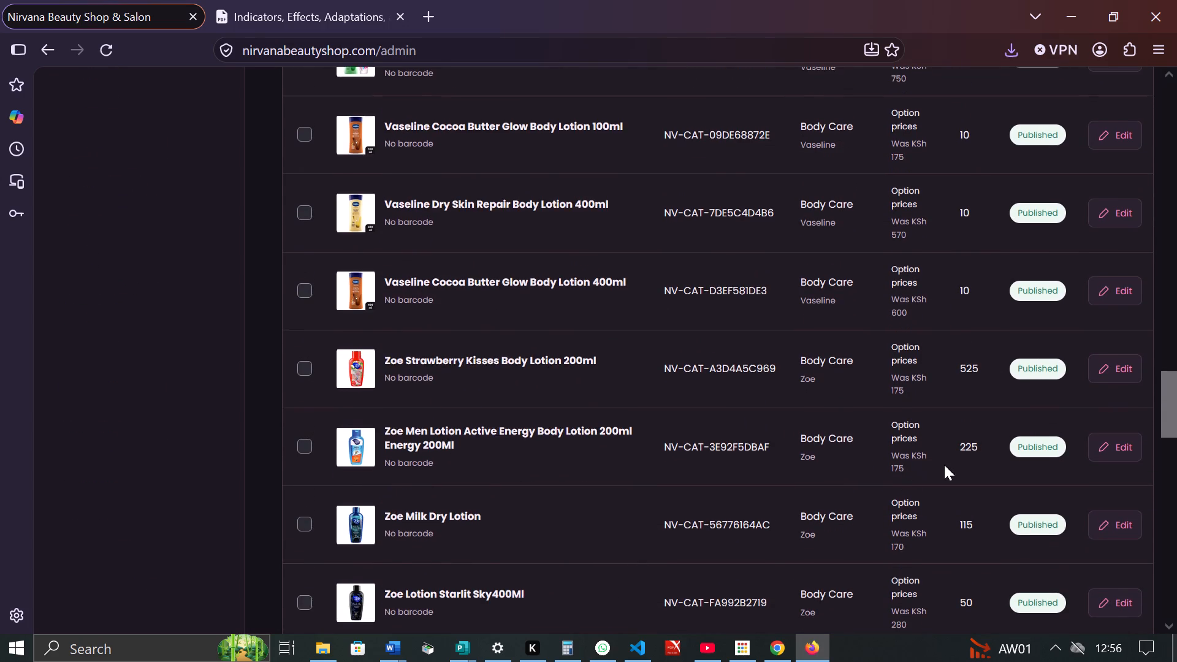
pyautogui.scroll(-1, 937, 458)
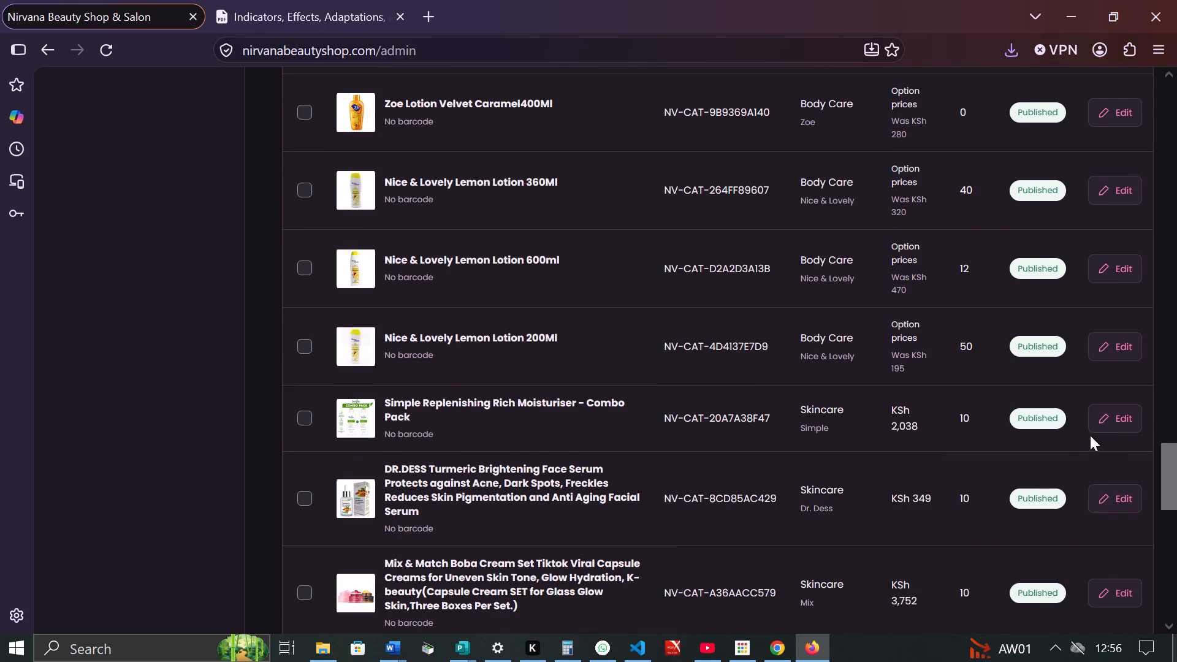
pyautogui.click(1104, 424)
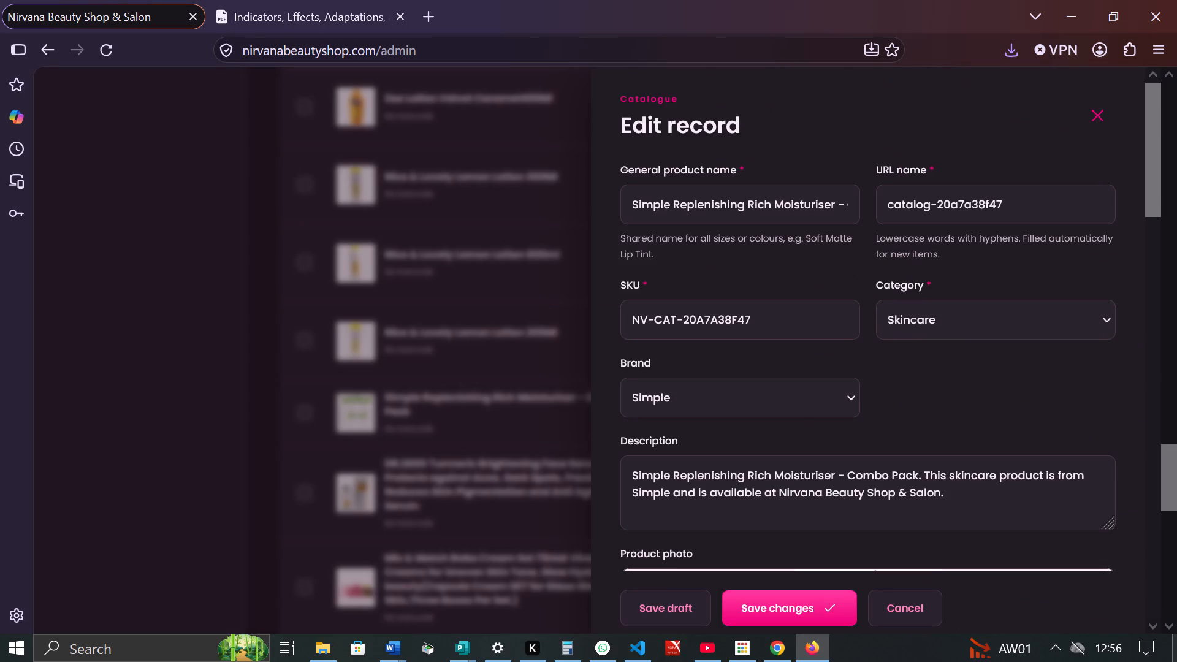
pyautogui.scroll(-1, 1056, 428)
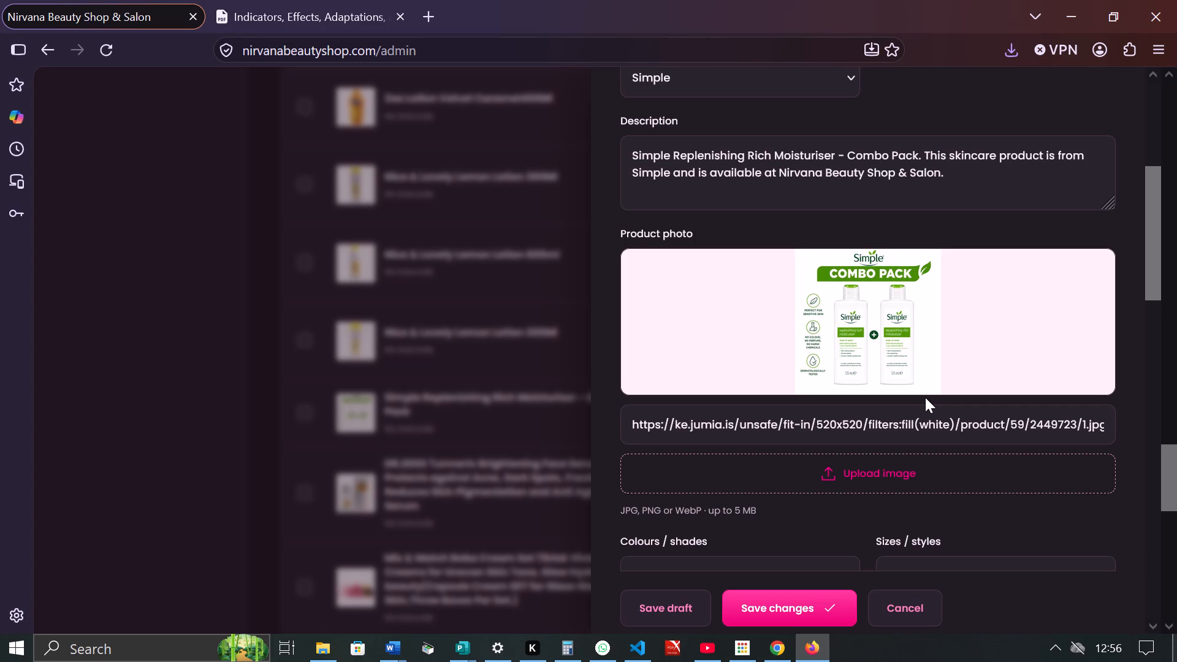
pyautogui.doubleClick(794, 614)
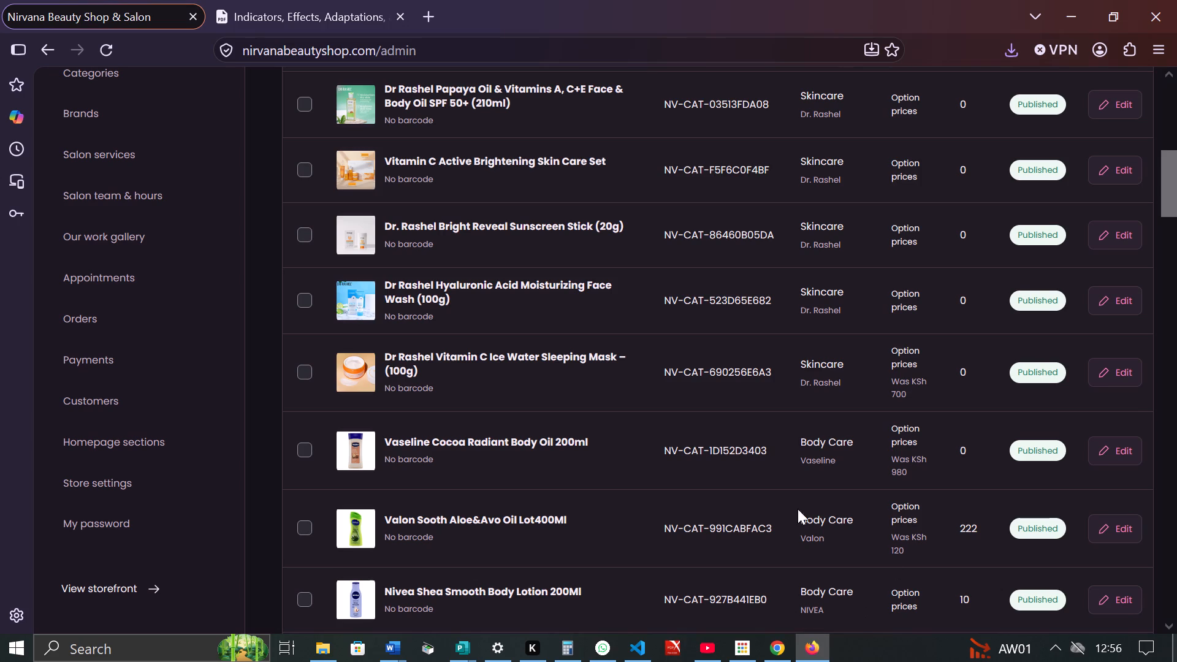
# Set Option 1's stock to 0 in the DR.DESS Turmeric Brightening Face Serum record and save the changes.
pyautogui.scroll(-3, 791, 505)
pyautogui.scroll(-2, 724, 503)
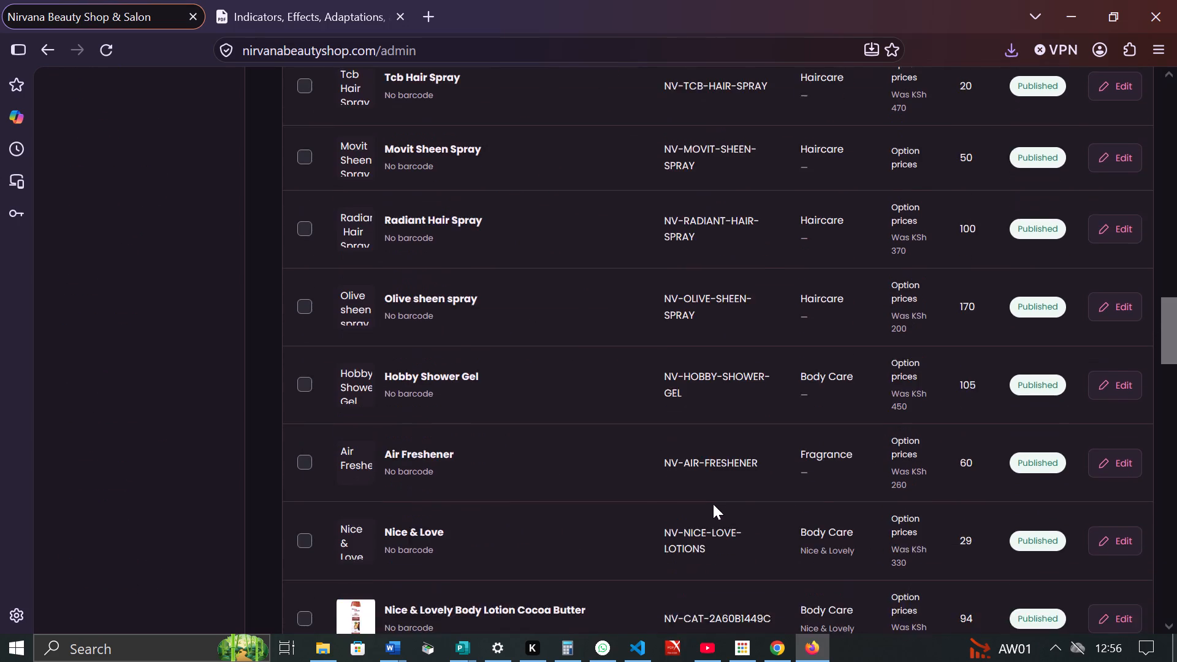
pyautogui.scroll(-3, 703, 509)
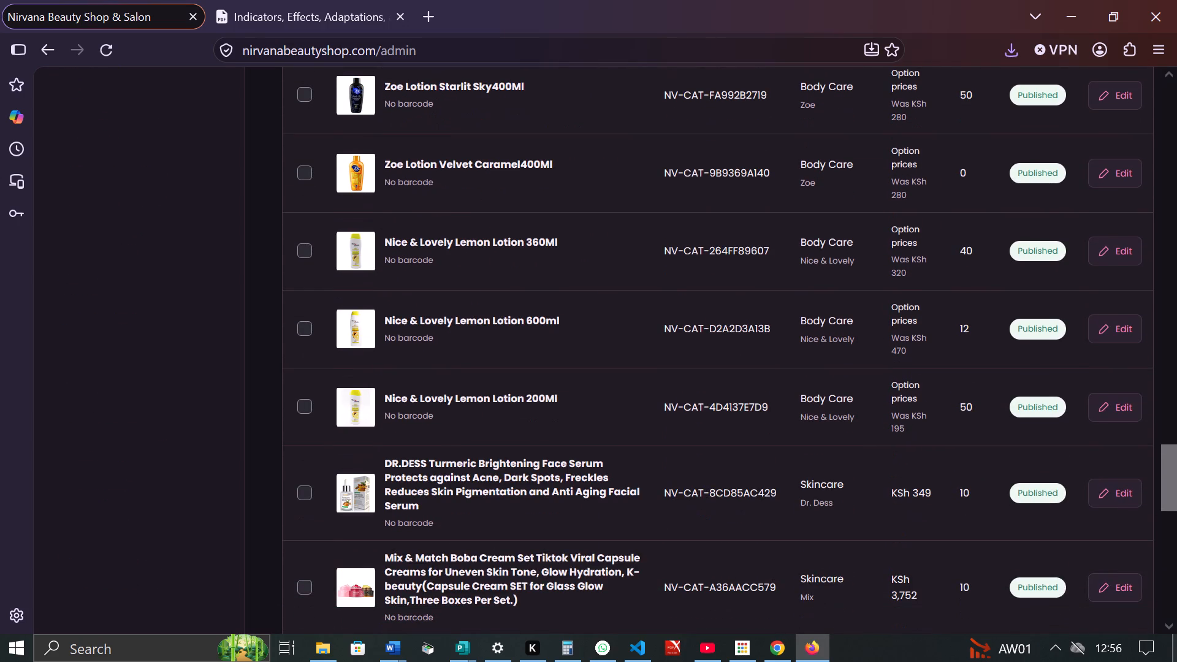
pyautogui.click(1114, 482)
pyautogui.scroll(-1, 826, 525)
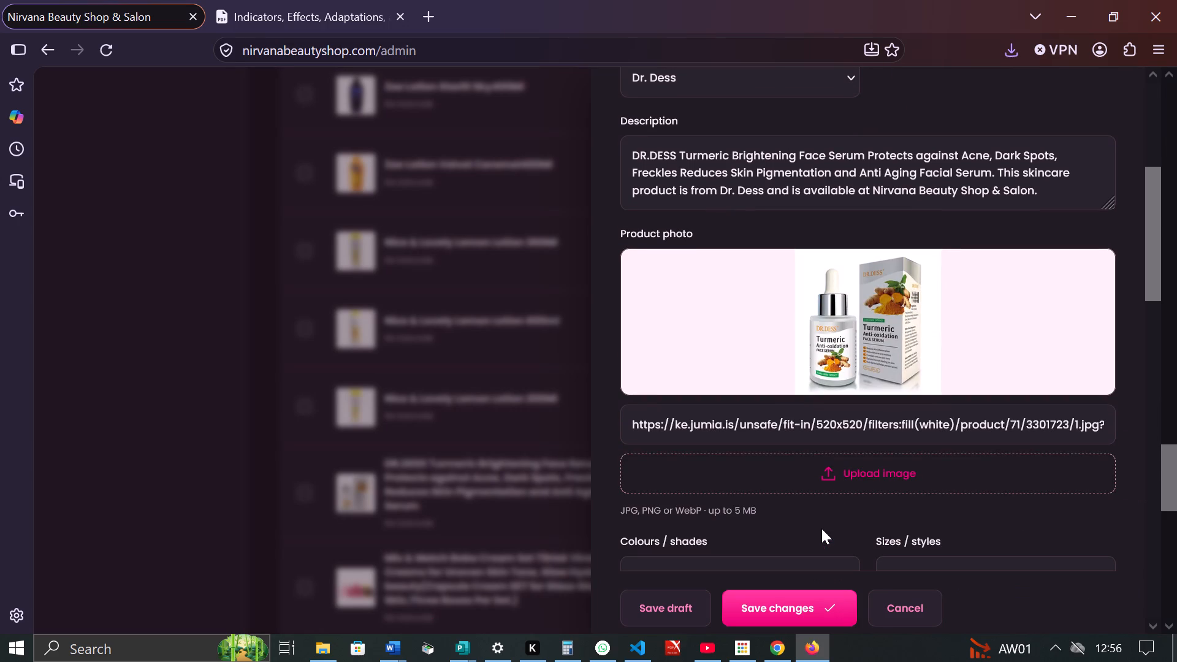
pyautogui.scroll(-1, 832, 503)
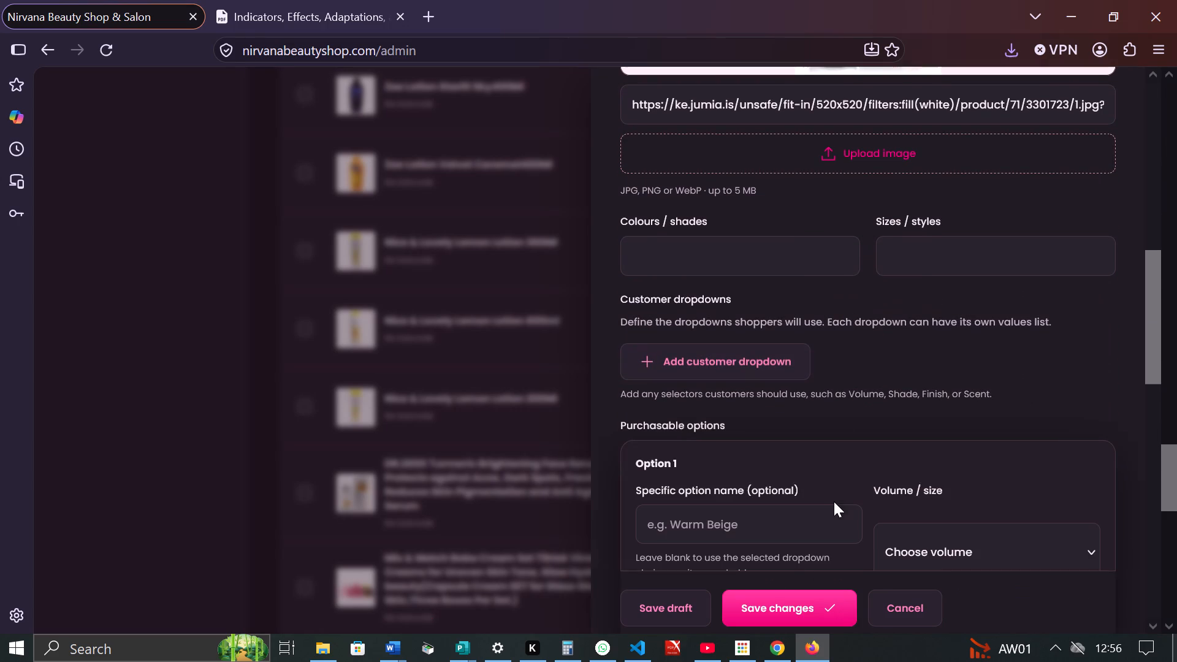
pyautogui.scroll(-1, 893, 486)
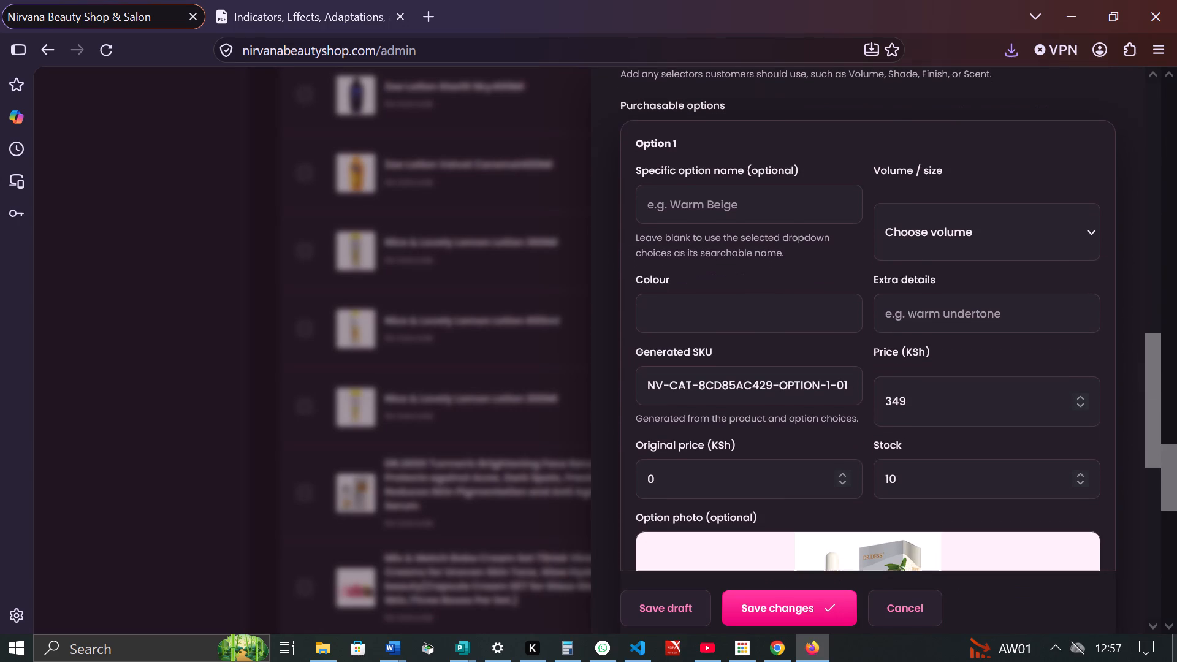
pyautogui.click(890, 487)
pyautogui.press('BackSpace')
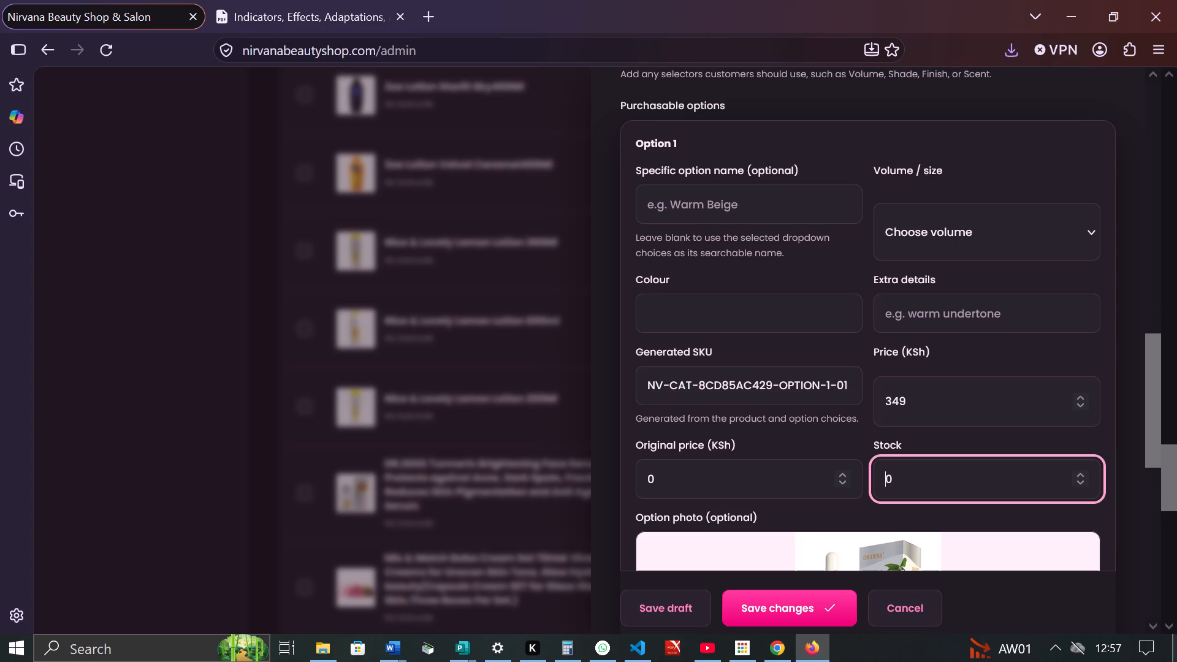
pyautogui.click(820, 602)
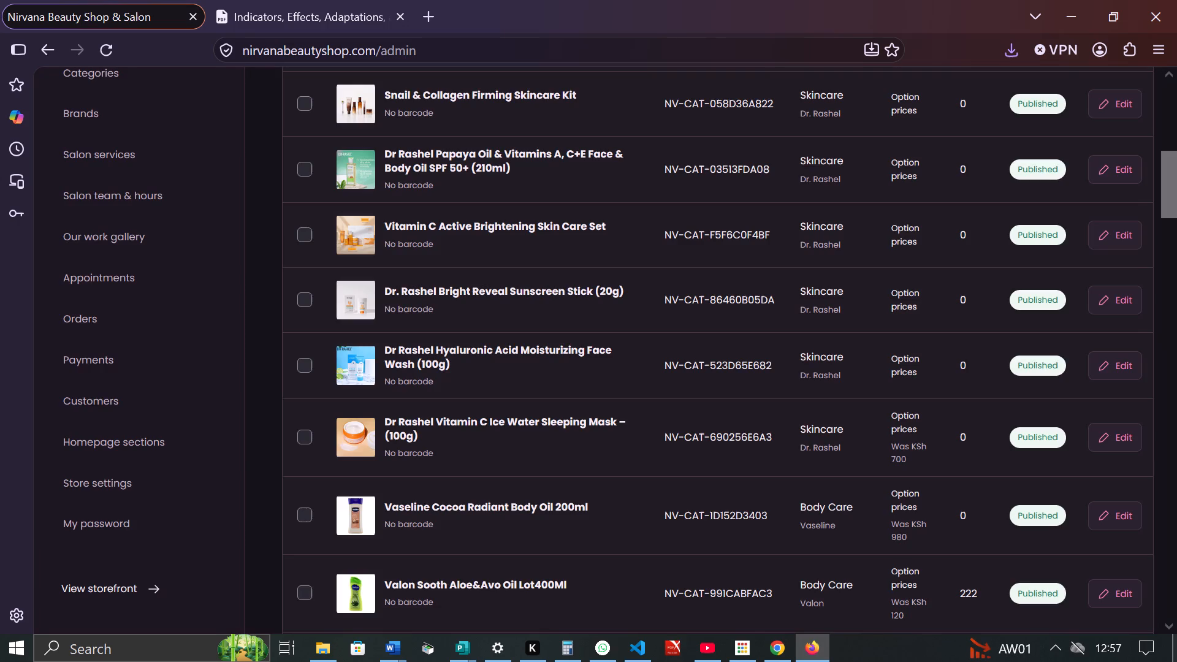
# Find the next skincare product further down the catalogue list whose stock still needs updating.
pyautogui.scroll(-1, 981, 525)
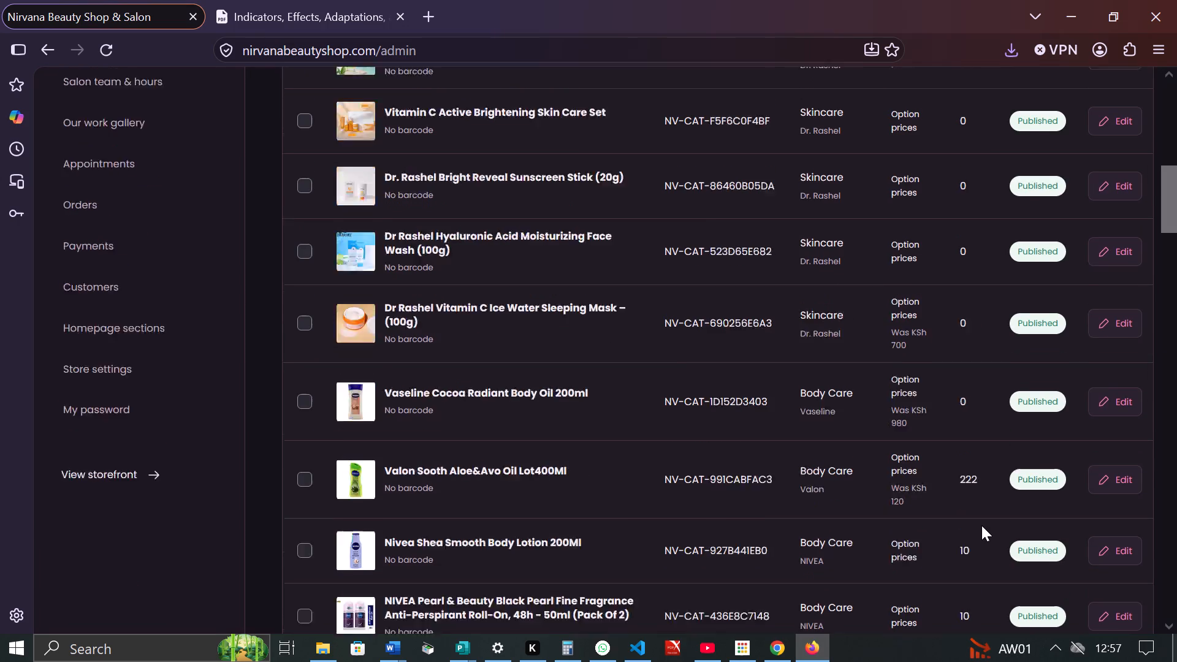
pyautogui.scroll(-3, 981, 525)
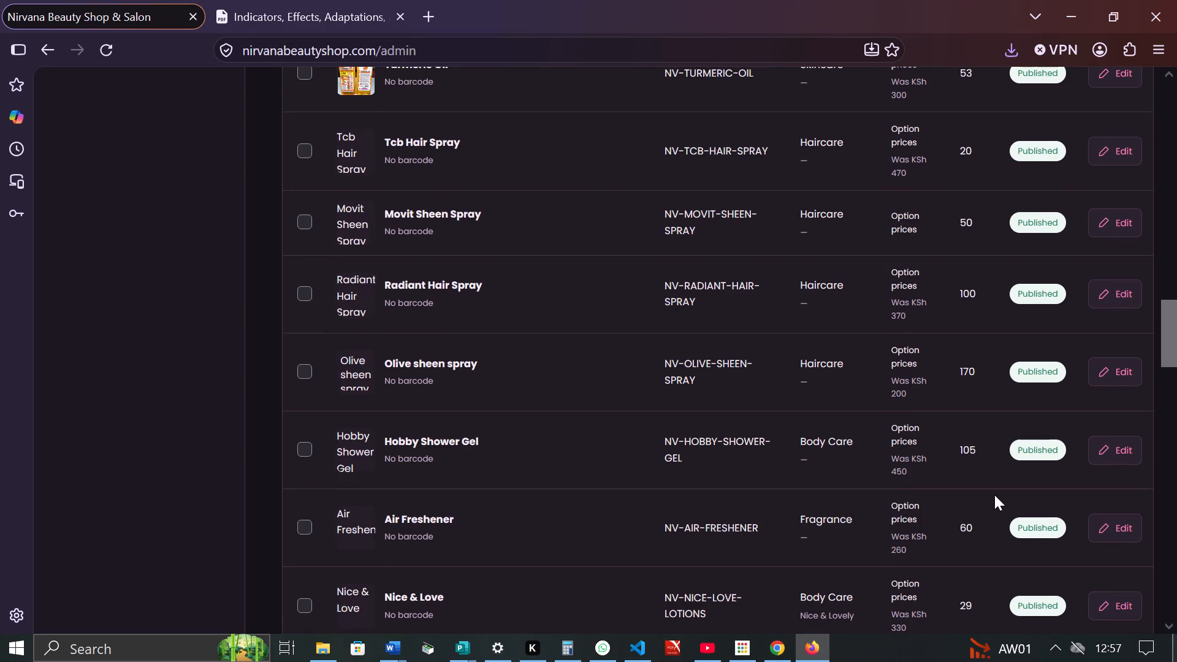
# Open the Mix & Match Boba Cream Set record and set Option 1's stock to 0.
pyautogui.scroll(-4, 994, 495)
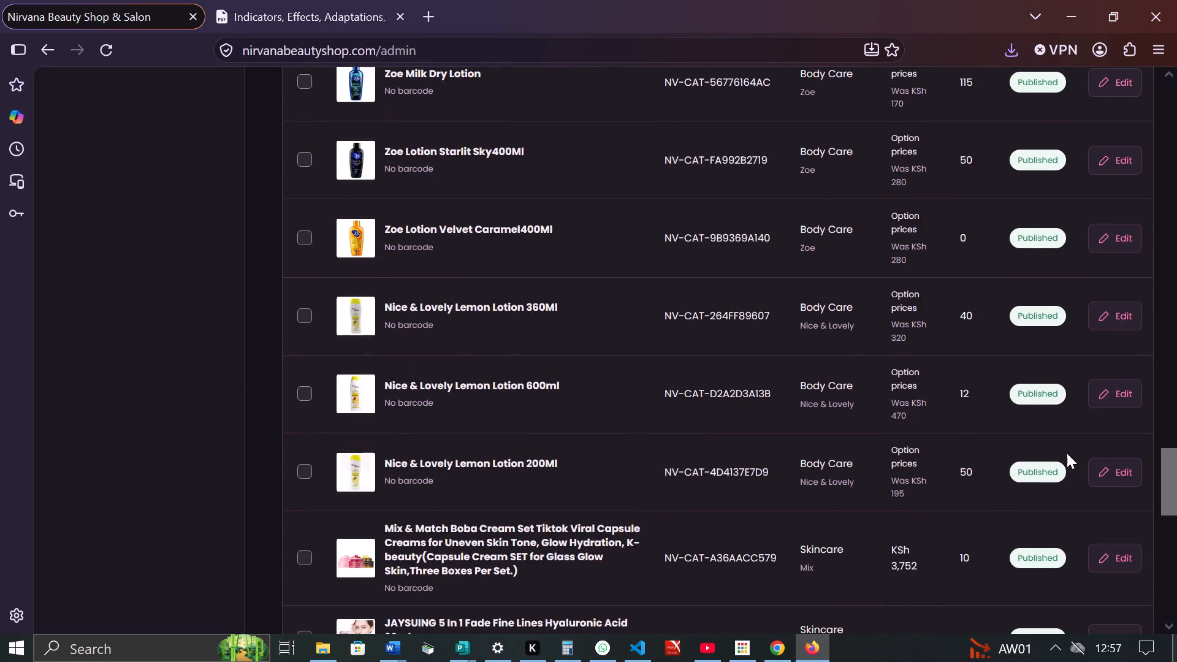
pyautogui.click(1100, 554)
pyautogui.scroll(-1, 938, 538)
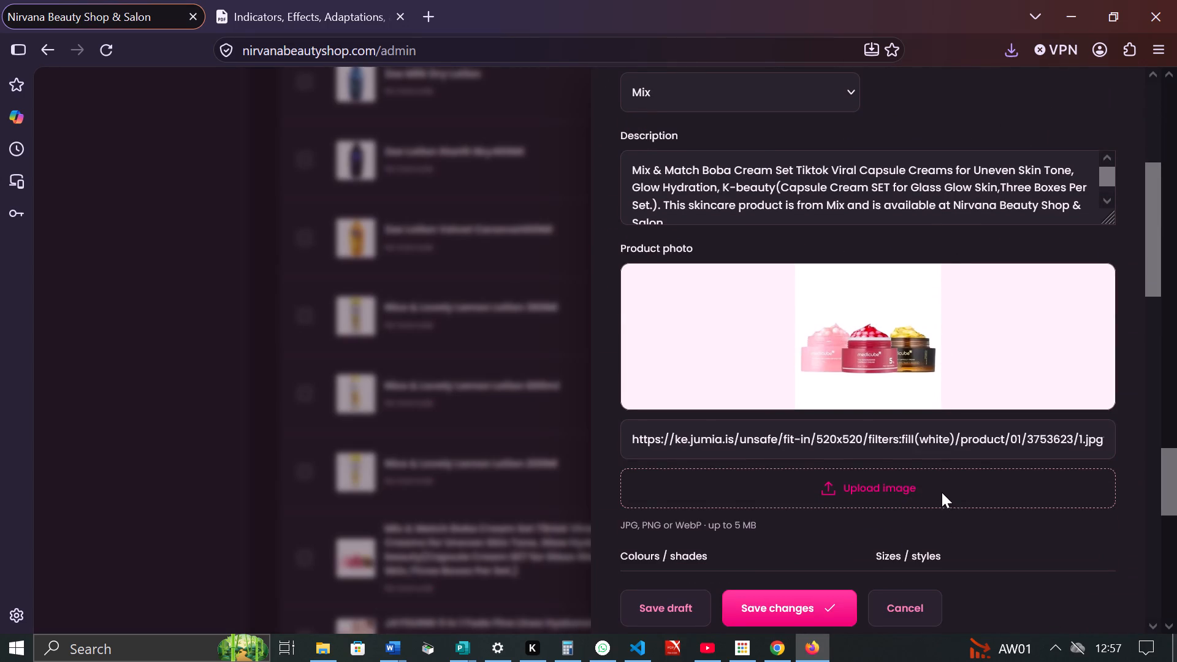
pyautogui.scroll(-1, 920, 474)
pyautogui.scroll(1, 920, 474)
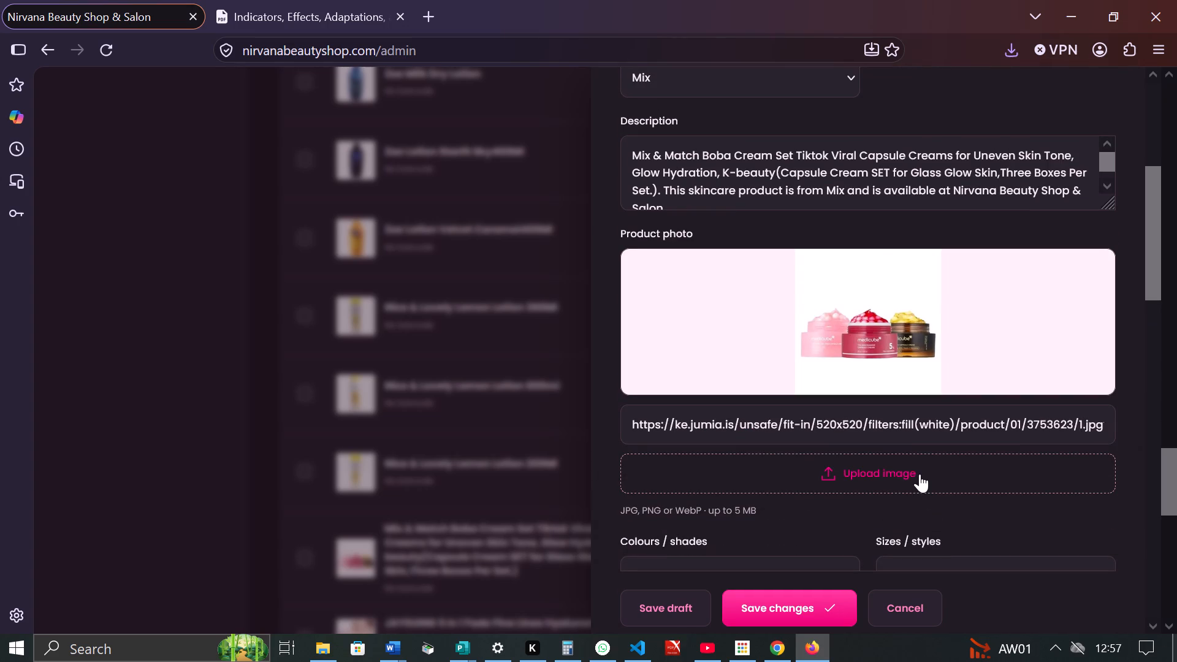
pyautogui.scroll(-3, 920, 472)
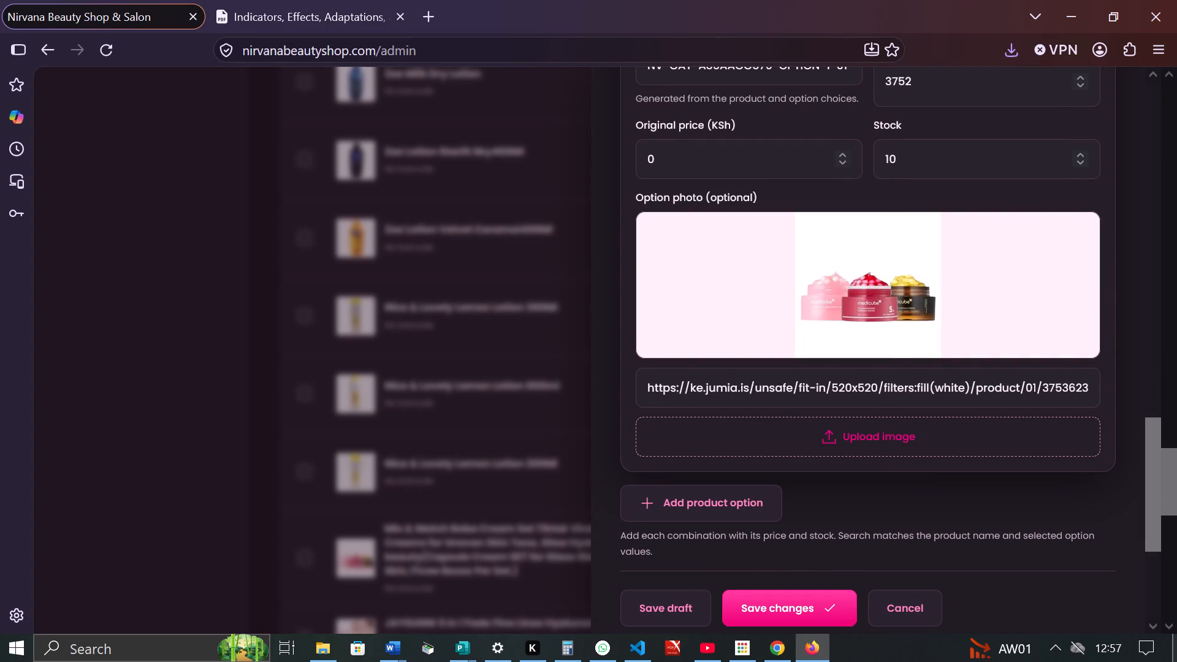
pyautogui.click(891, 157)
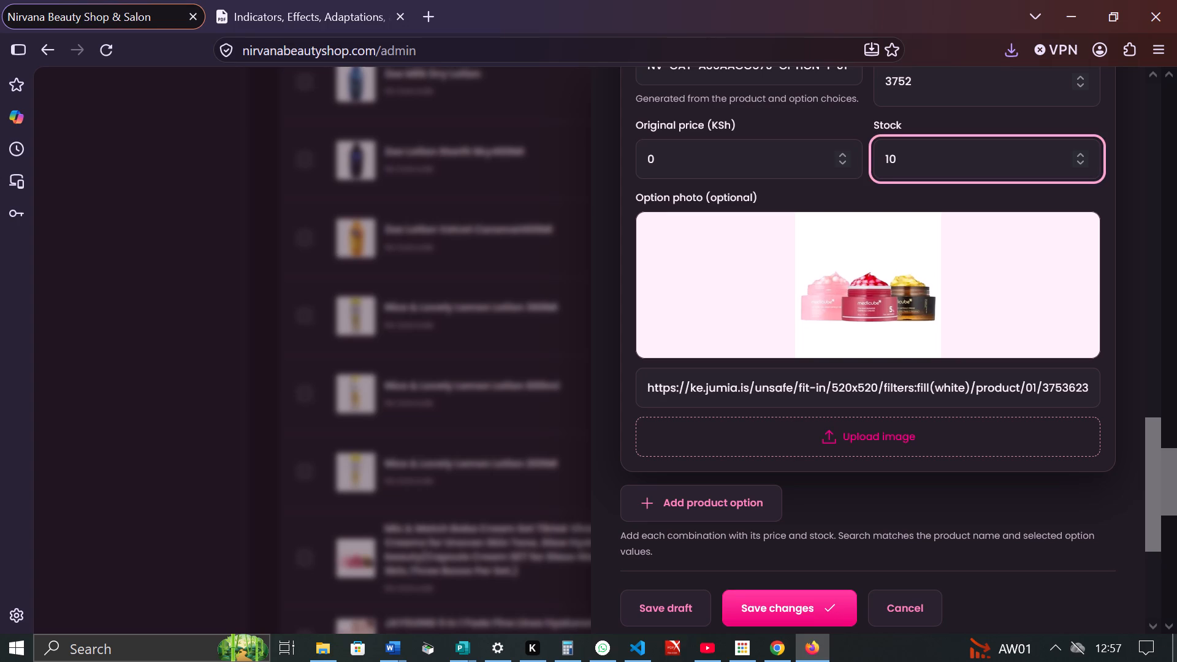
pyautogui.press('BackSpace')
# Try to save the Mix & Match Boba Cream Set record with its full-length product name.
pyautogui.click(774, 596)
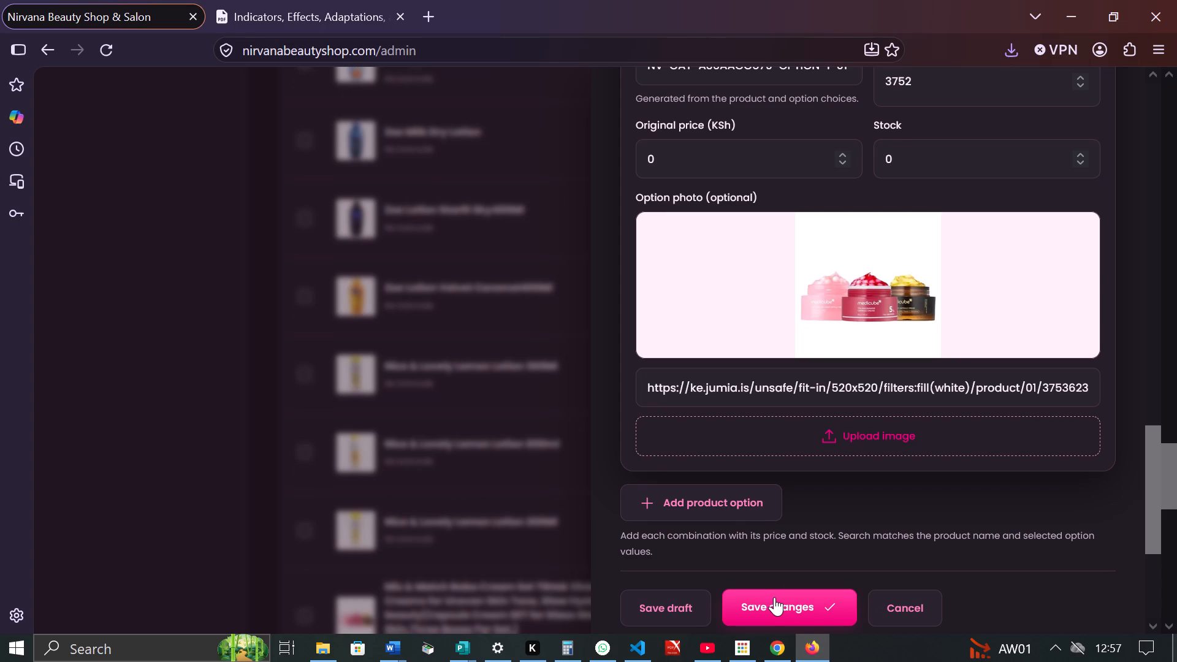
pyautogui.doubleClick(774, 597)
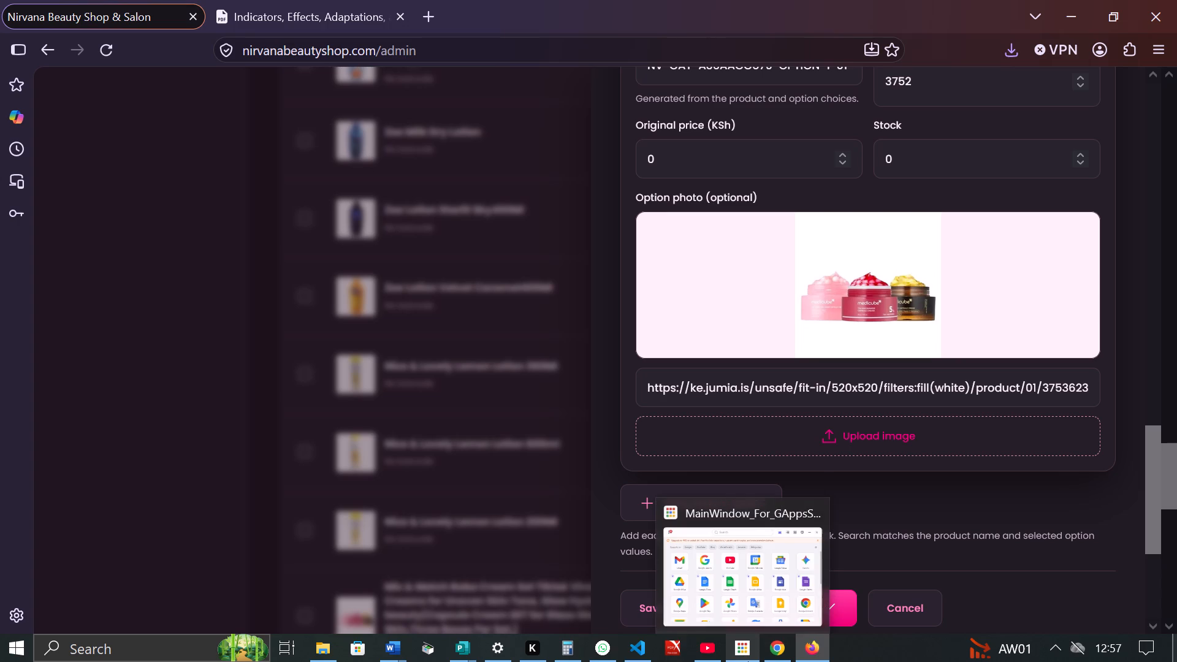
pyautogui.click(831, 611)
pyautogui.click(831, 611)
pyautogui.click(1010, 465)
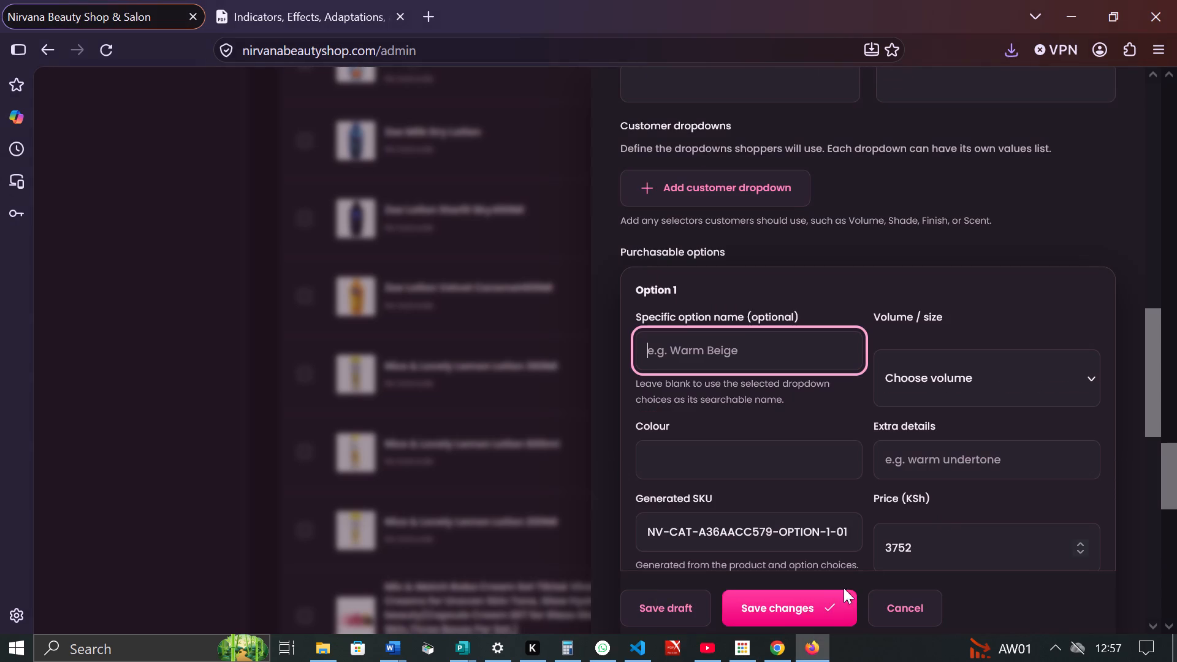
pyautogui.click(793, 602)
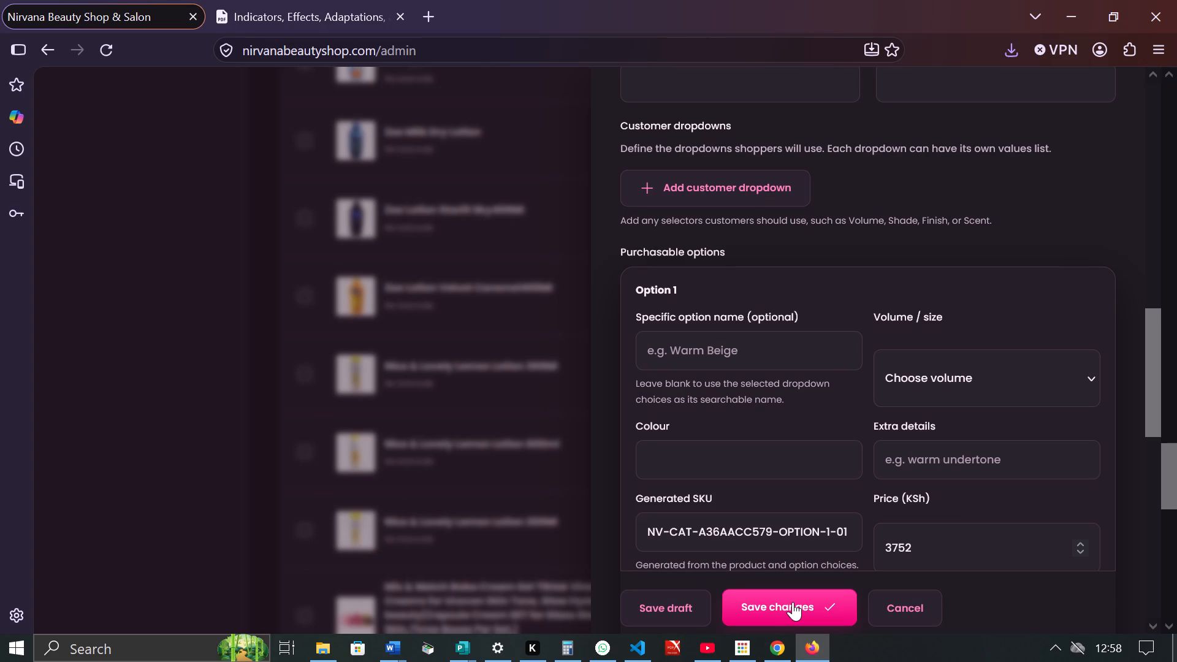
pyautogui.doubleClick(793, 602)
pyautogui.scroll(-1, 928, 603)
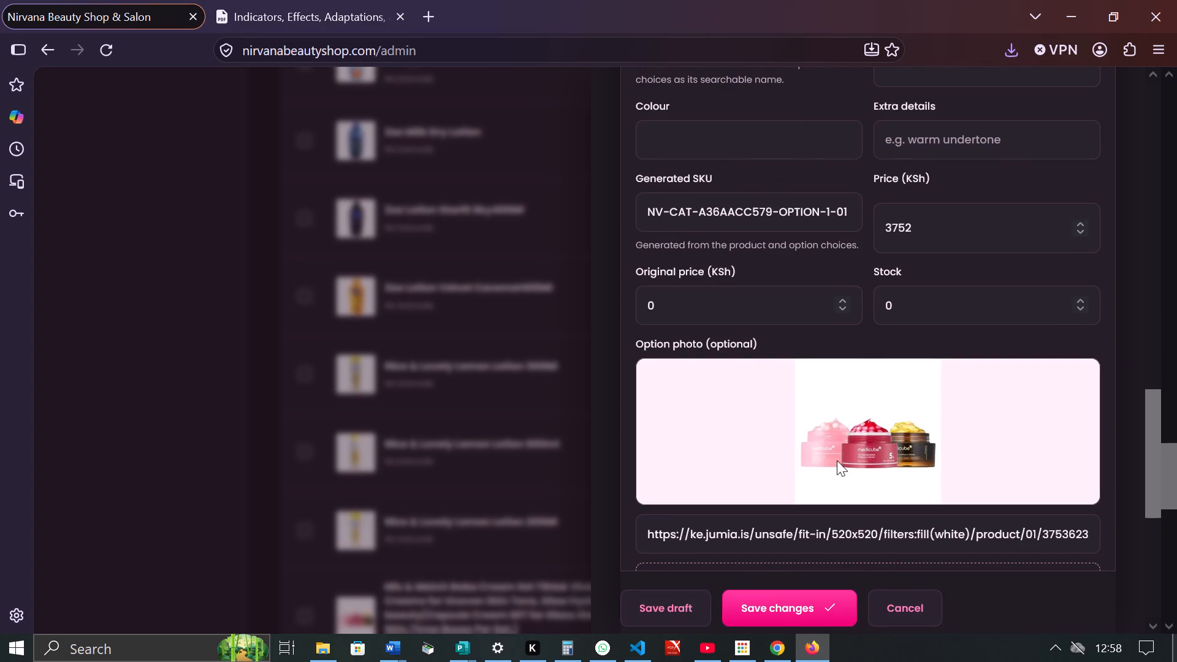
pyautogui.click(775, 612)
# Shorten the general product name to "Mix & Match Boba Cream Set" by deleting everything after "Set".
pyautogui.scroll(4, 835, 400)
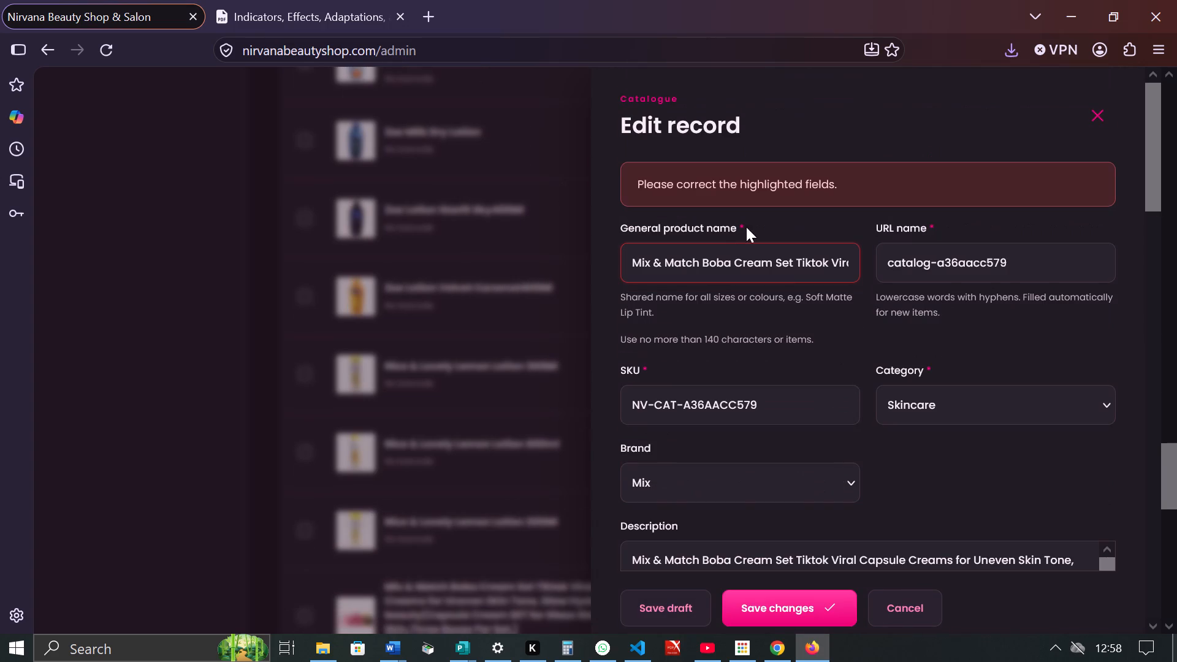
pyautogui.click(801, 276)
pyautogui.press('Right')
pyautogui.press('Right')
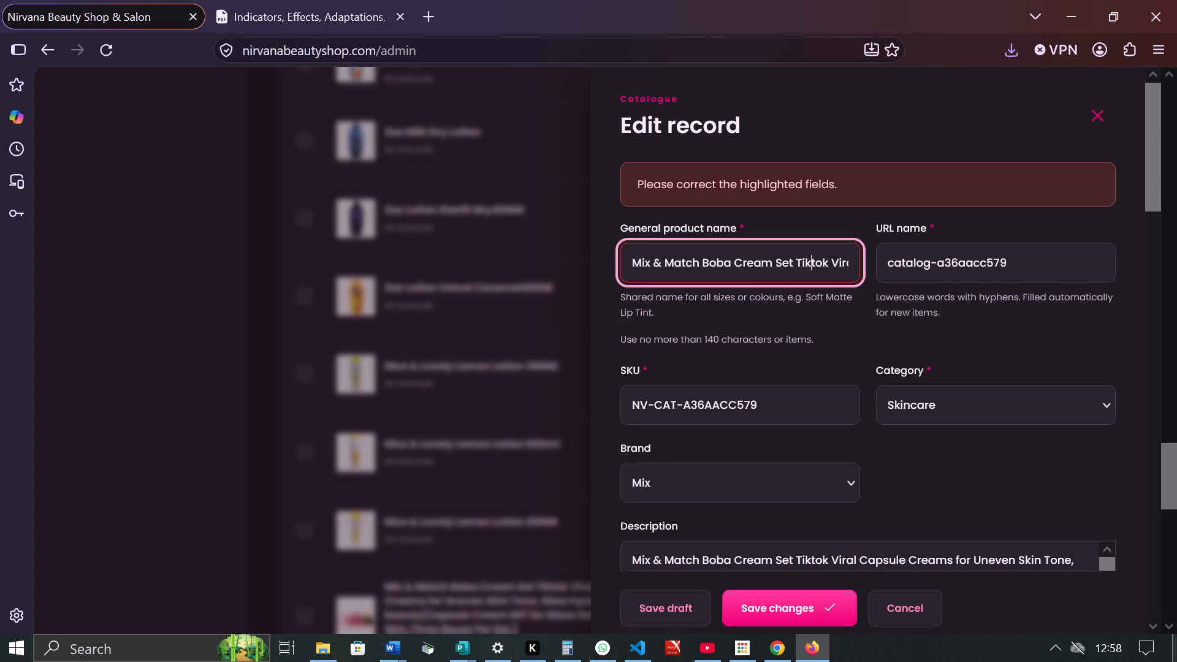
pyautogui.press('Right')
pyautogui.press('Right')
pyautogui.press('Right')
pyautogui.press('Right')
pyautogui.press('Right')
pyautogui.press('Right')
pyautogui.press('Right')
pyautogui.press('Right')
pyautogui.press('Right')
pyautogui.press('Right')
pyautogui.press('Right')
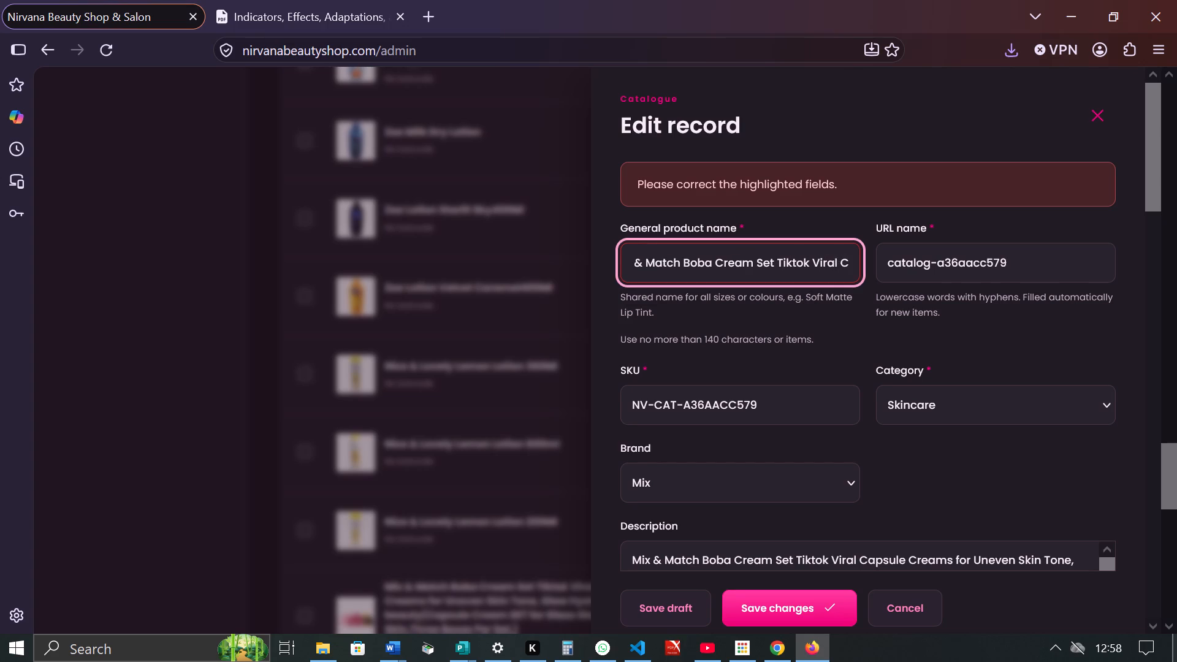
pyautogui.press('Right')
pyautogui.press('Right')
pyautogui.press('Right')
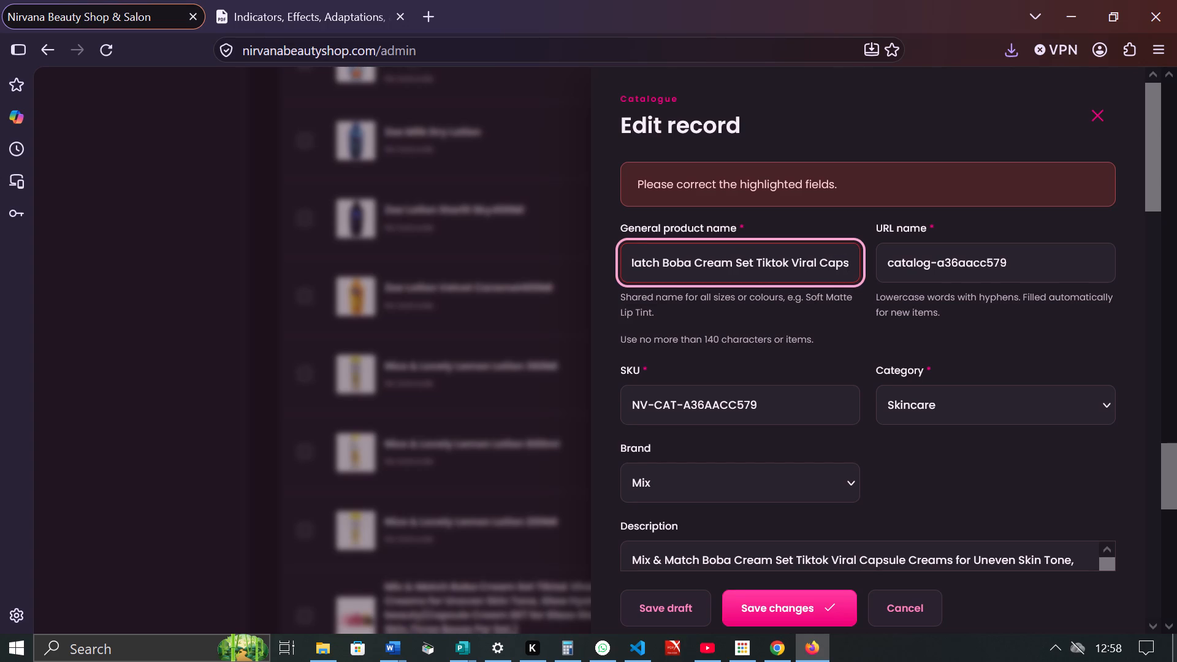
pyautogui.moveTo(756, 265); pyautogui.dragTo(997, 305)
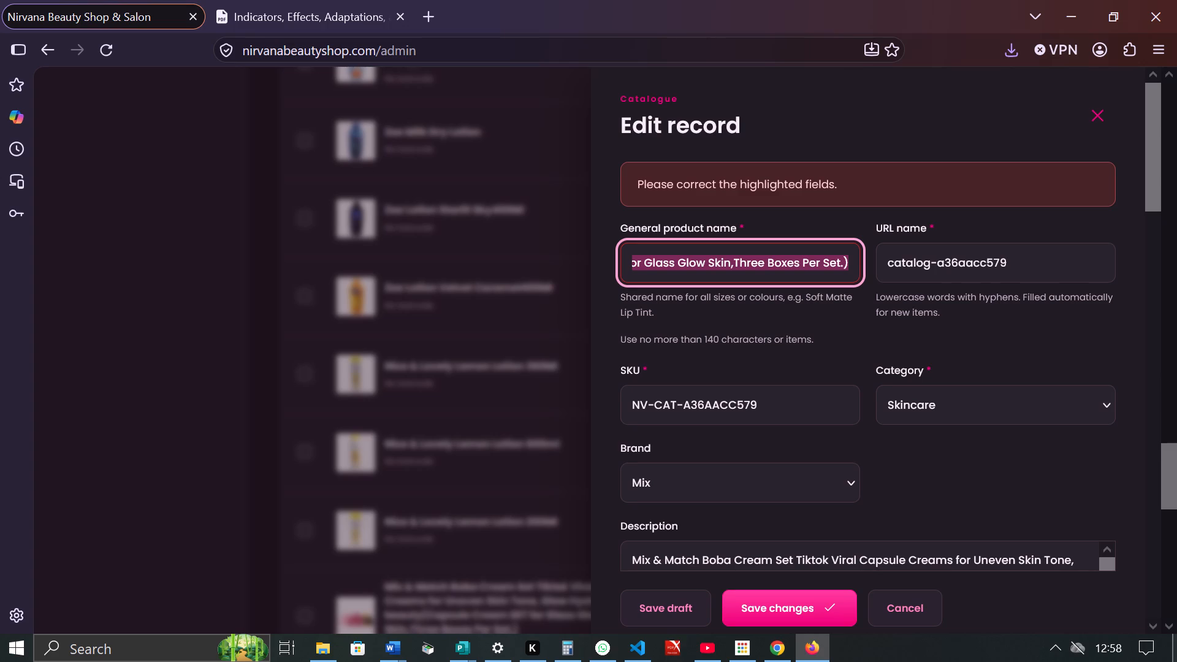
pyautogui.moveTo(997, 305); pyautogui.dragTo(997, 306)
pyautogui.press('BackSpace')
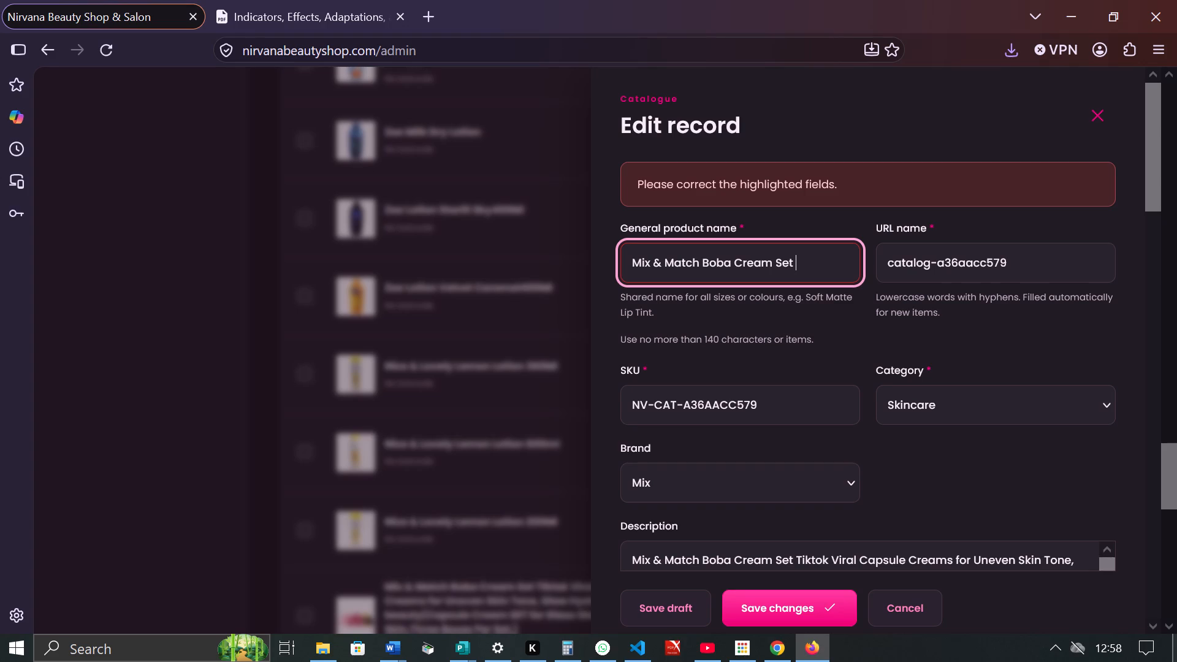
# Save the Mix & Match Boba Cream Set record with its shortened product name.
pyautogui.moveTo(997, 306); pyautogui.dragTo(812, 602)
pyautogui.click(815, 604)
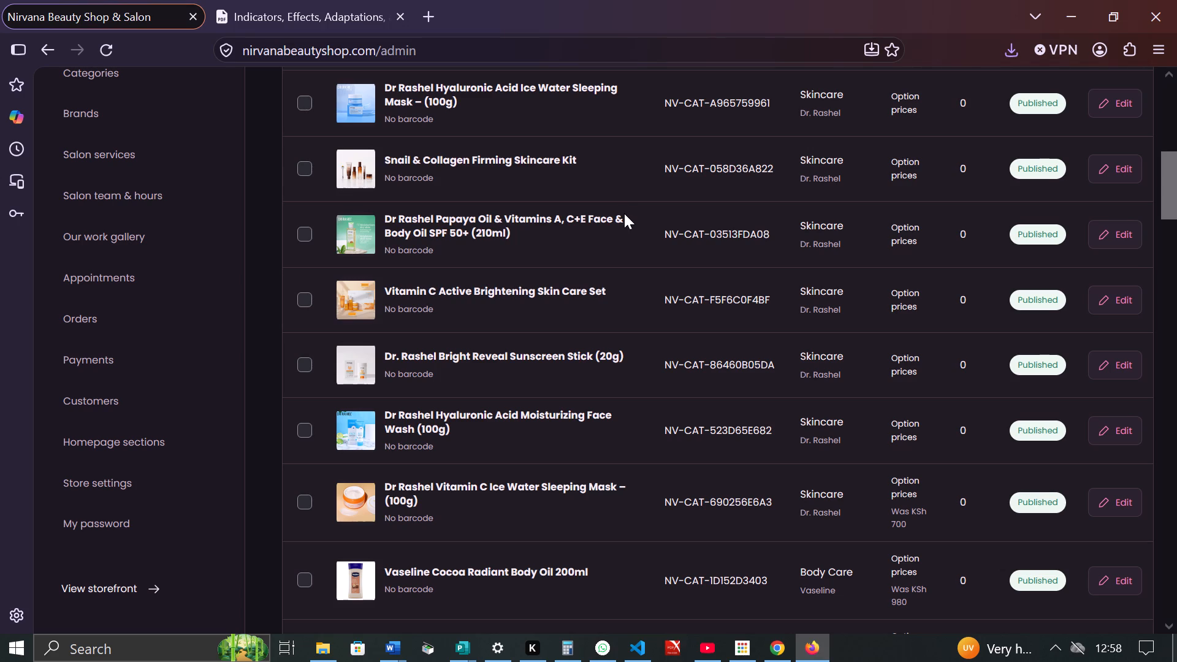
# Open the Dr Rashel Whitening Cleansing Mousse record from the catalogue and check Option 1's price and stock.
pyautogui.scroll(-2, 671, 163)
pyautogui.scroll(2, 641, 262)
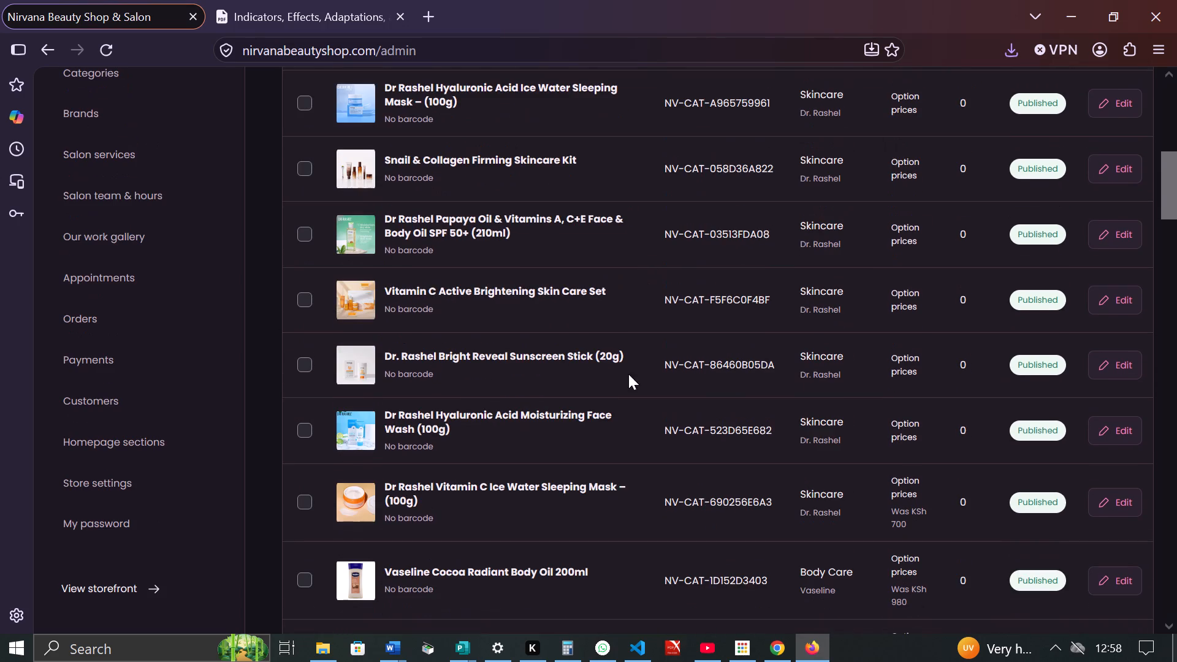
pyautogui.scroll(2, 650, 334)
pyautogui.scroll(1, 638, 394)
pyautogui.scroll(-1, 638, 395)
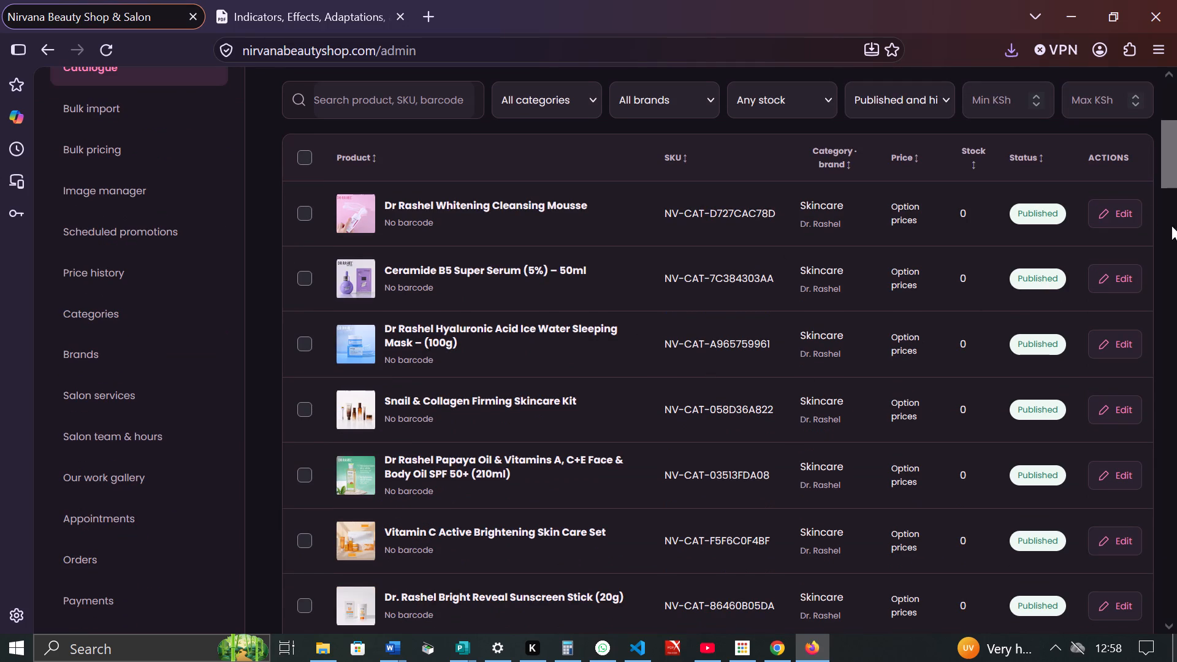
pyautogui.click(1132, 210)
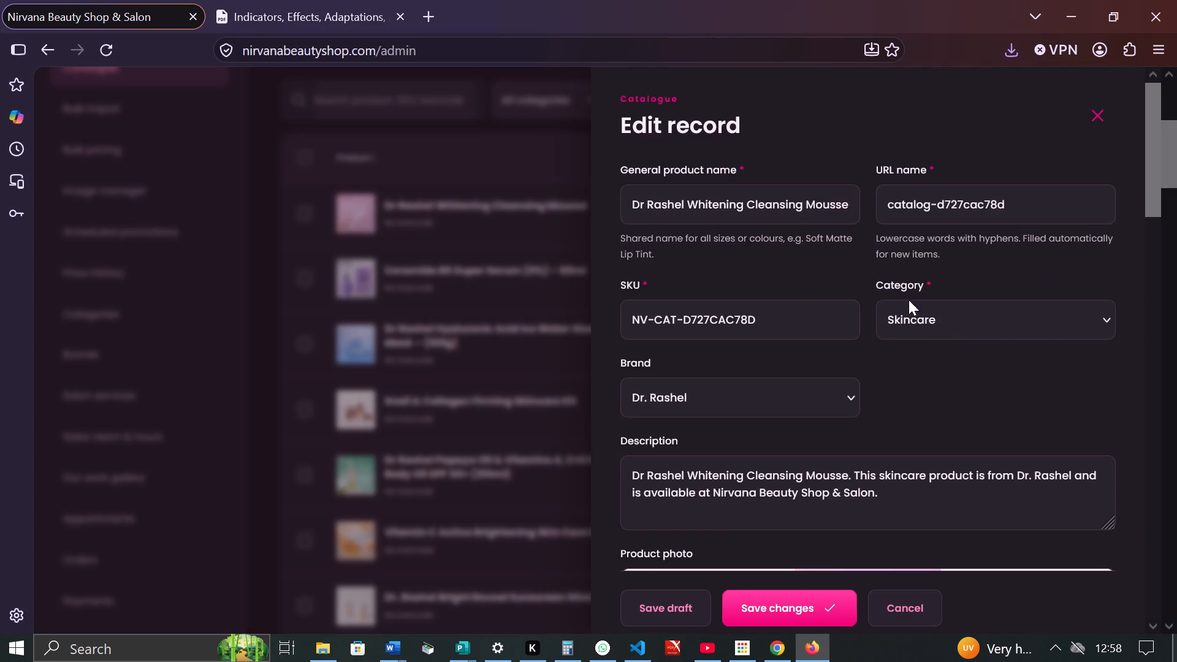
pyautogui.scroll(-1, 904, 316)
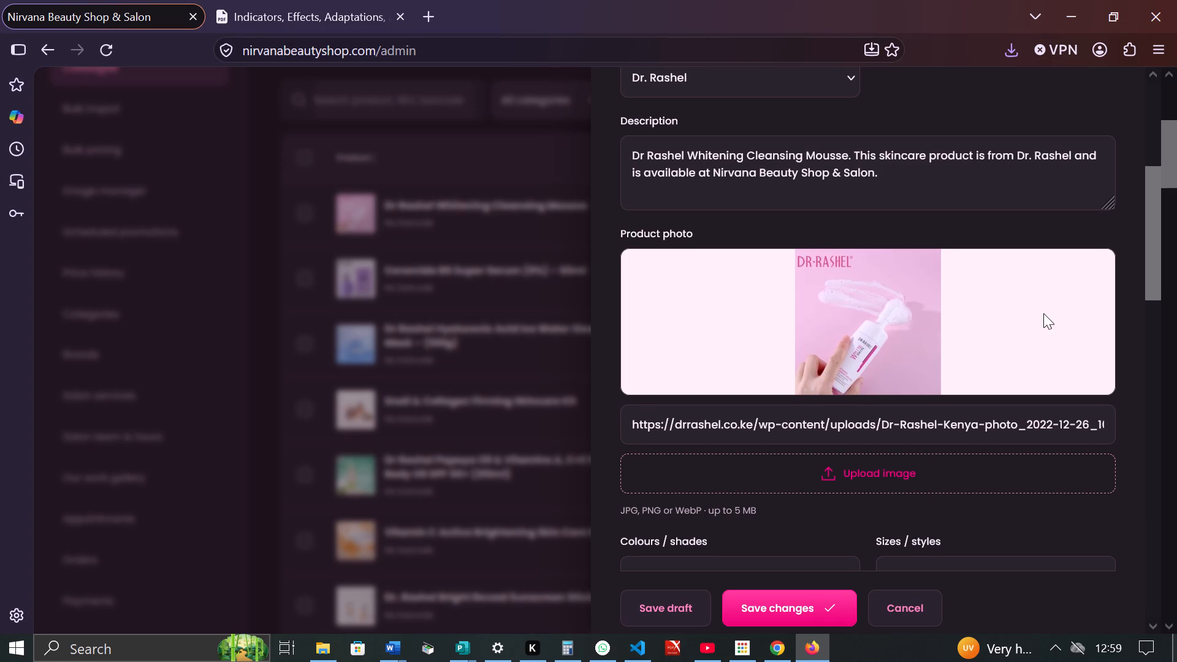
pyautogui.scroll(-2, 1030, 356)
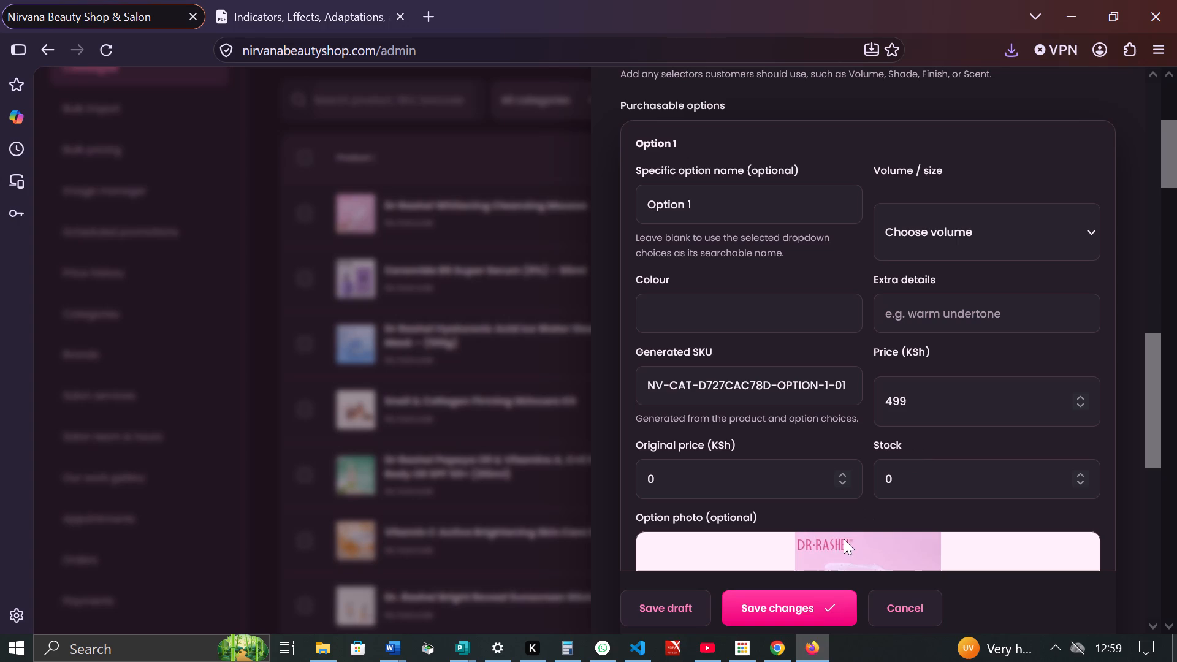
# Save the open Dr Rashel Whitening Cleansing Mousse record.
pyautogui.click(813, 612)
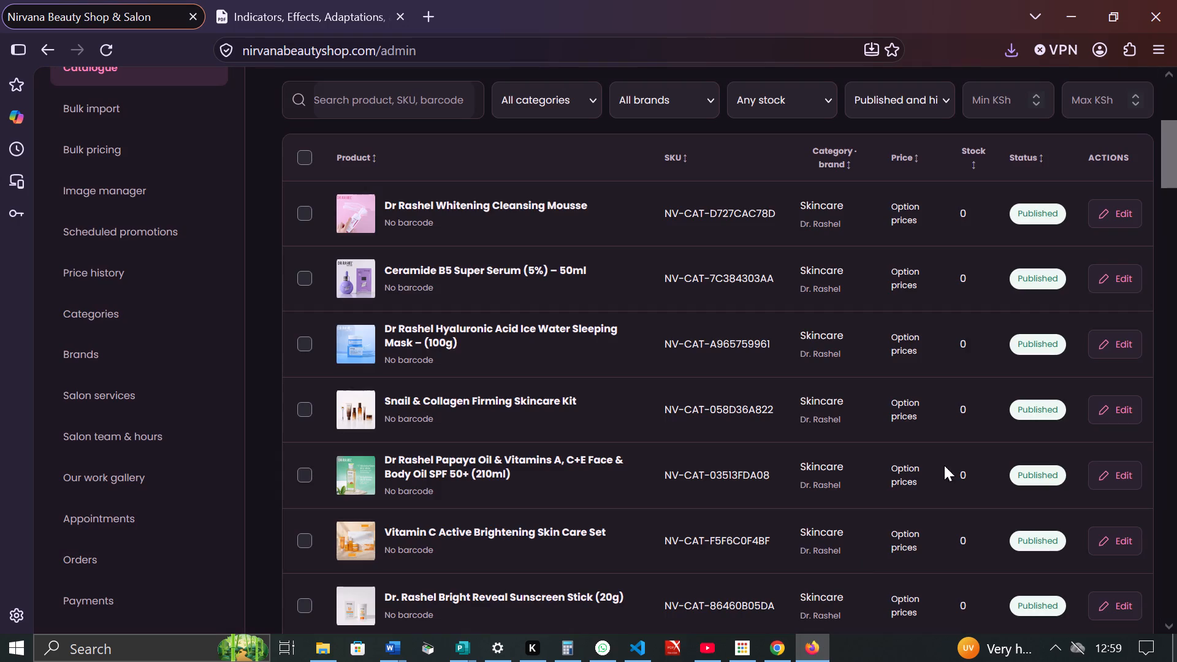
# Reopen the Dr Rashel Whitening Cleansing Mousse record, check its Option 1 details and save it again.
pyautogui.scroll(1, 1024, 311)
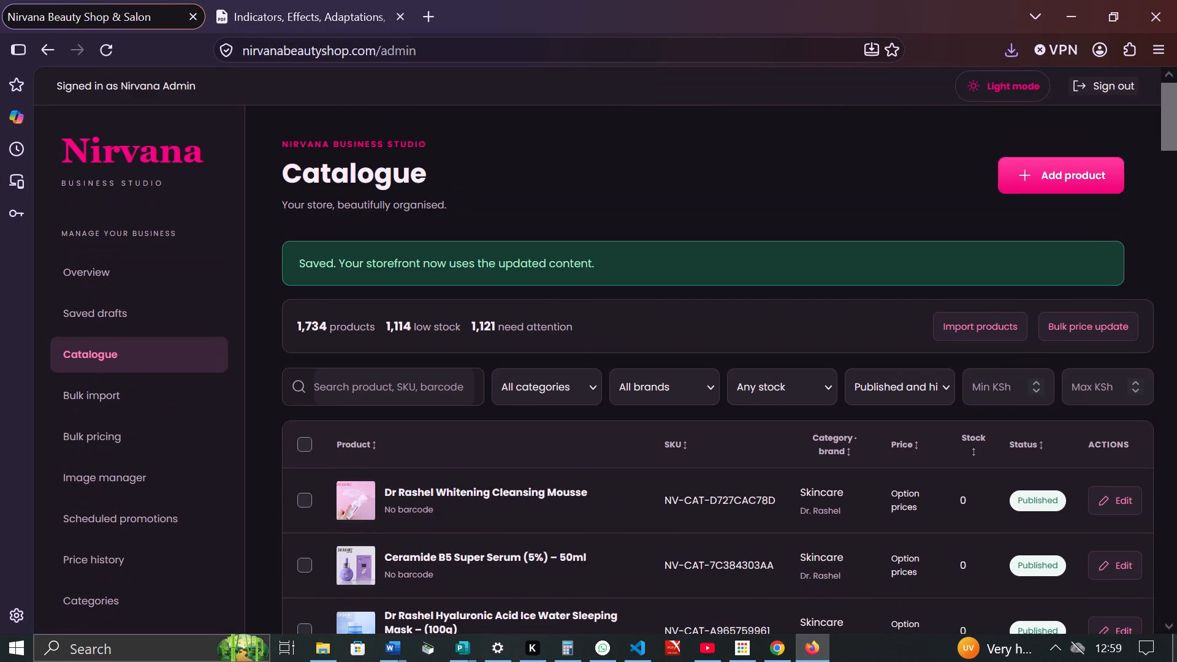
pyautogui.scroll(-1, 972, 389)
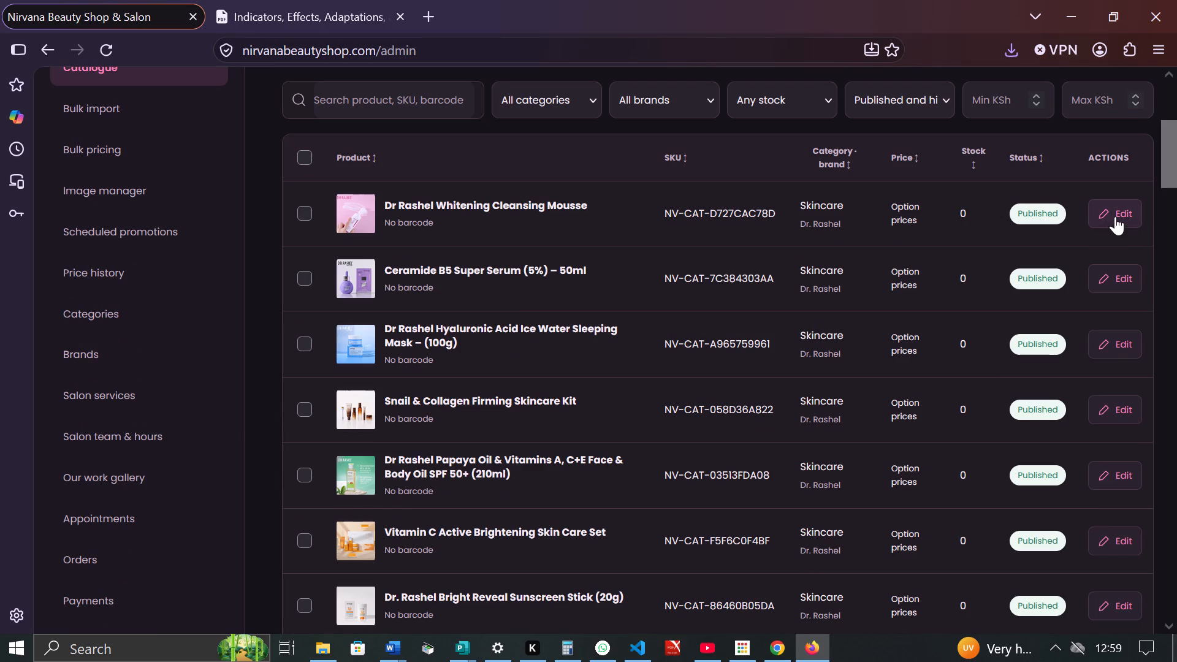
pyautogui.click(1114, 215)
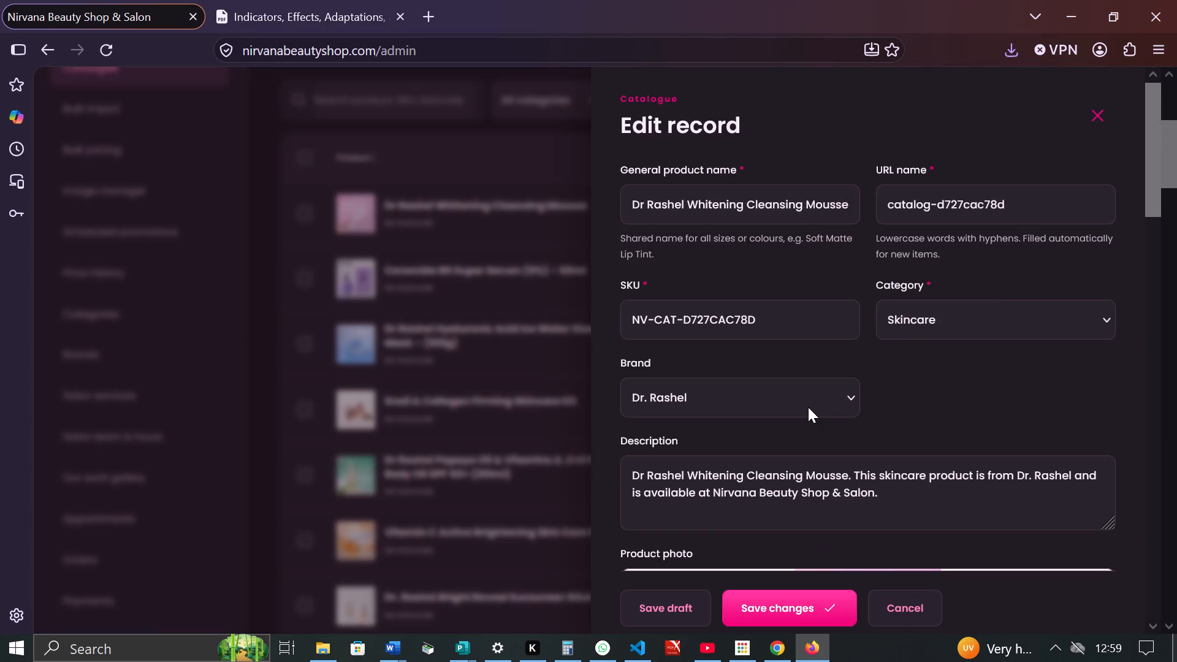
pyautogui.scroll(-1, 871, 386)
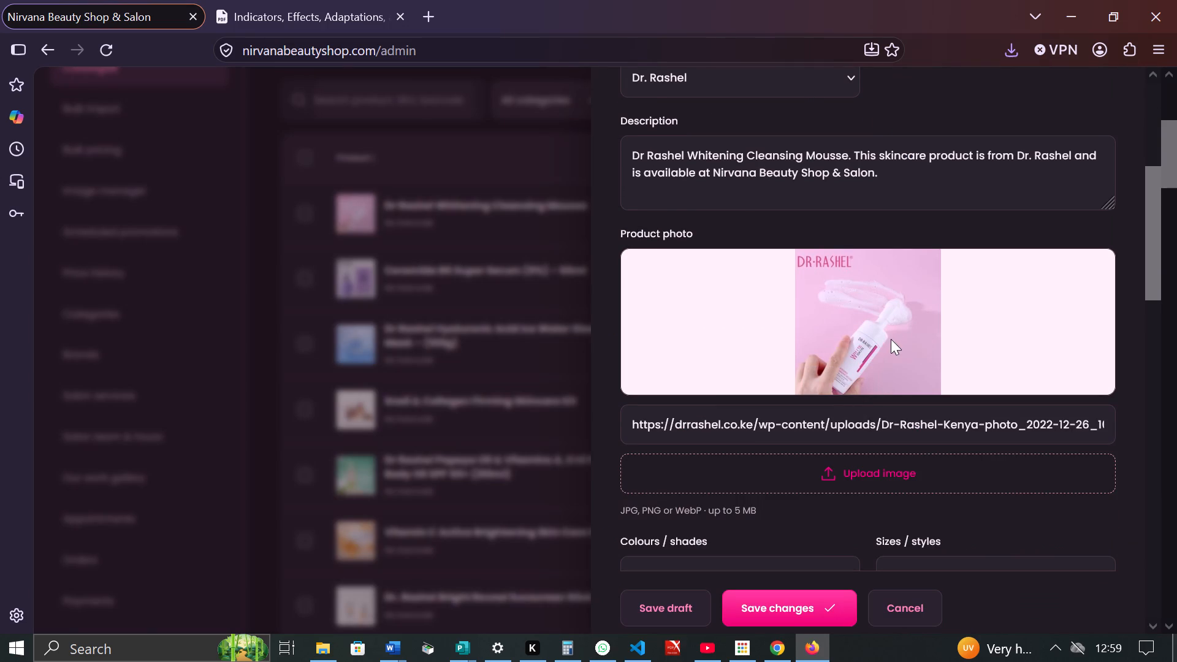
pyautogui.scroll(-2, 879, 379)
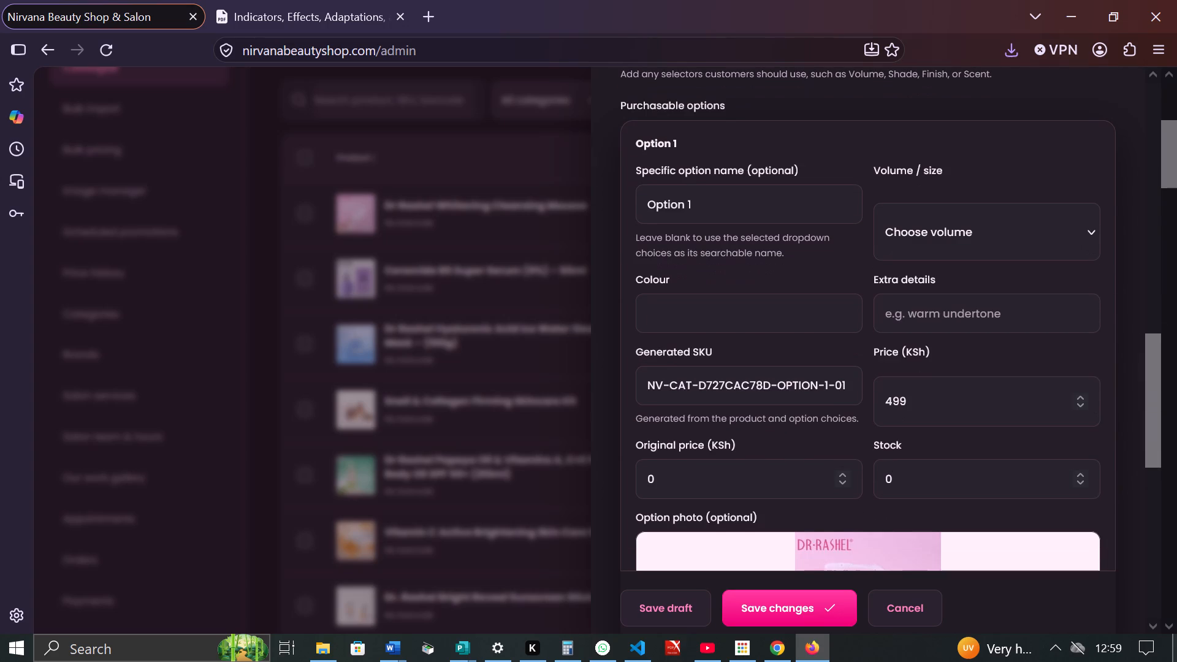
pyautogui.scroll(-1, 826, 429)
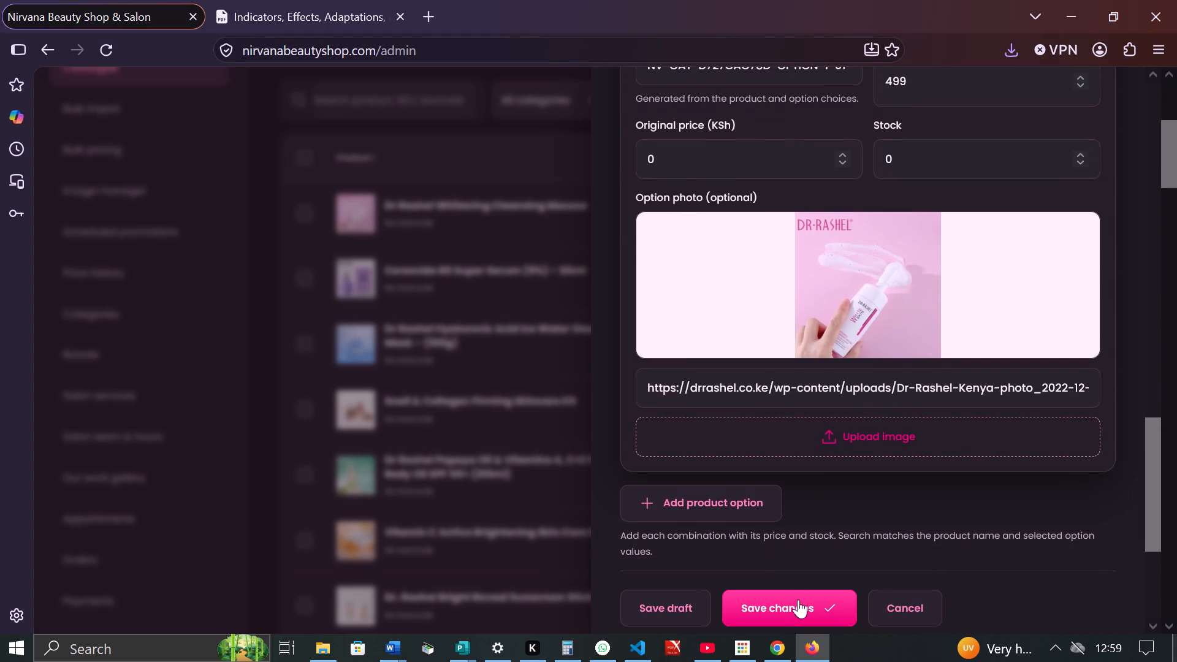
pyautogui.click(798, 604)
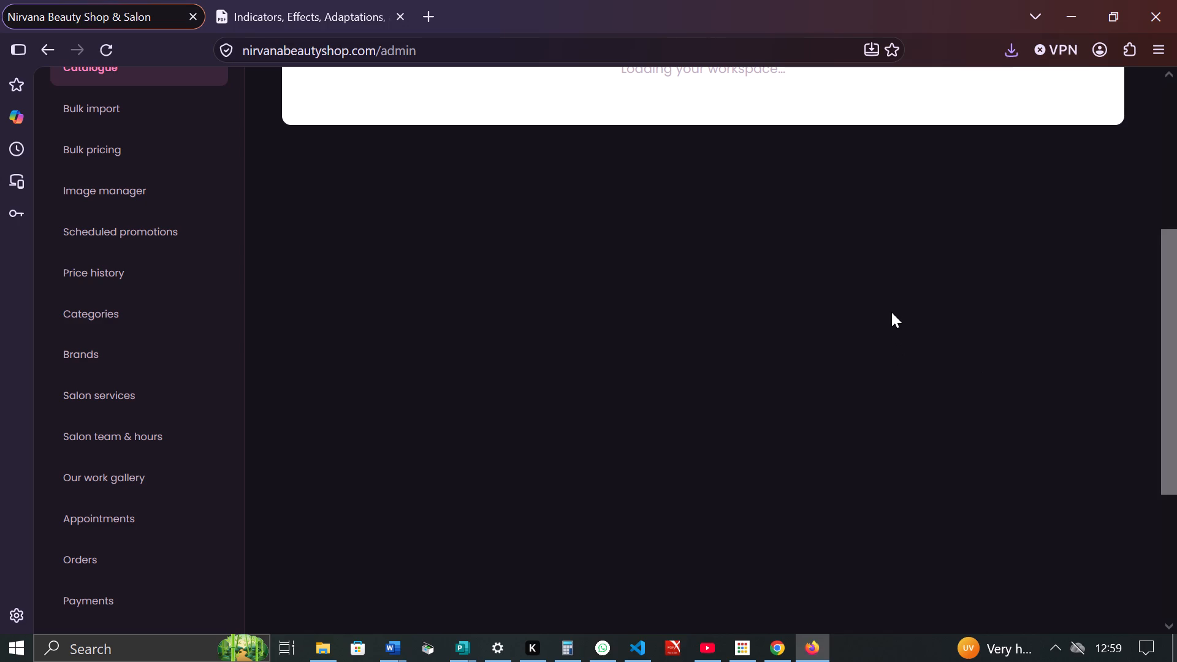
# Open the JAYSUING 5 In 1 Fade Fine Lines Hyaluronic Acid 30ml record, set Option 1's stock to 0 and save.
pyautogui.scroll(1, 779, 329)
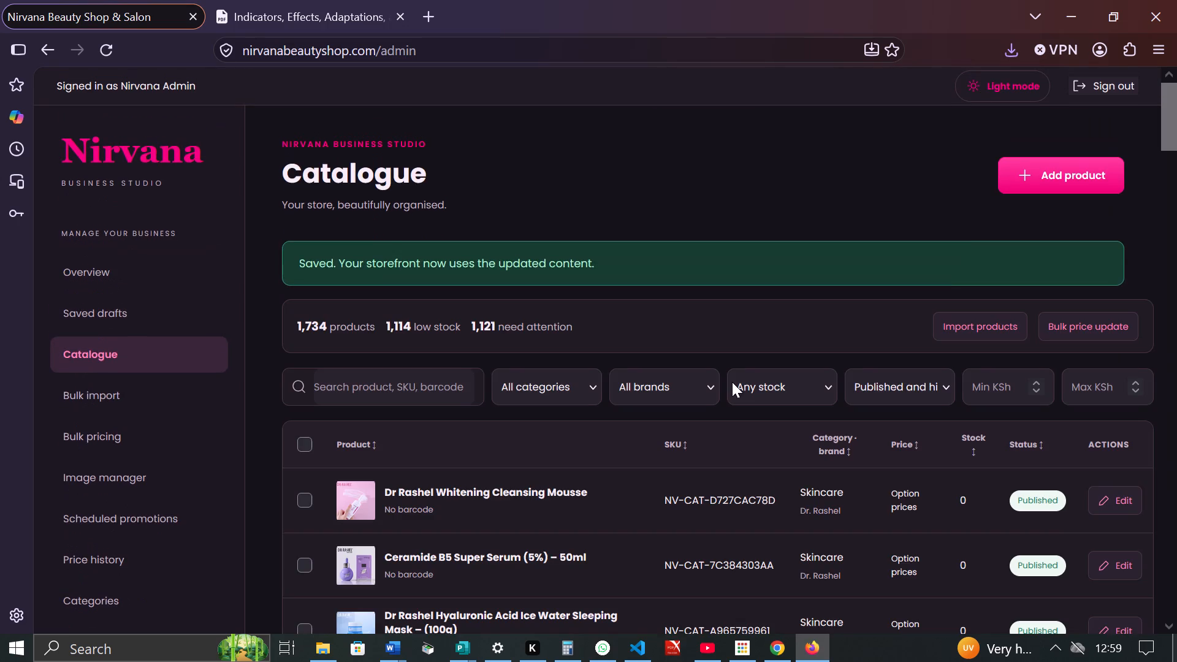
pyautogui.scroll(-1, 766, 327)
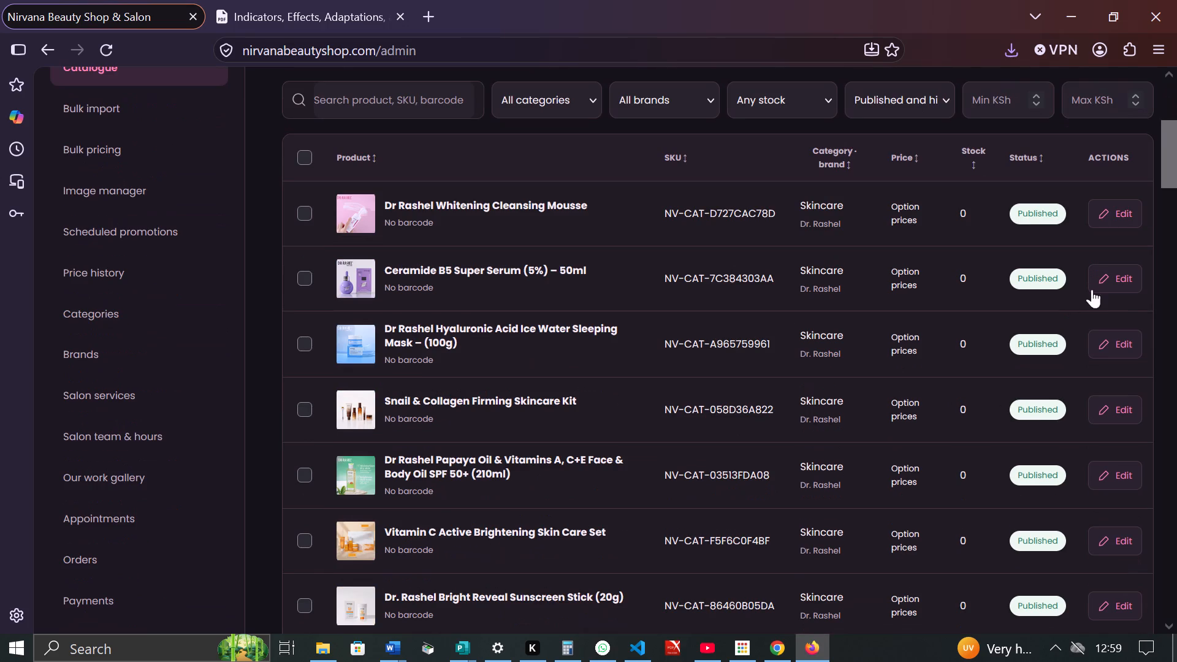
pyautogui.scroll(-7, 688, 378)
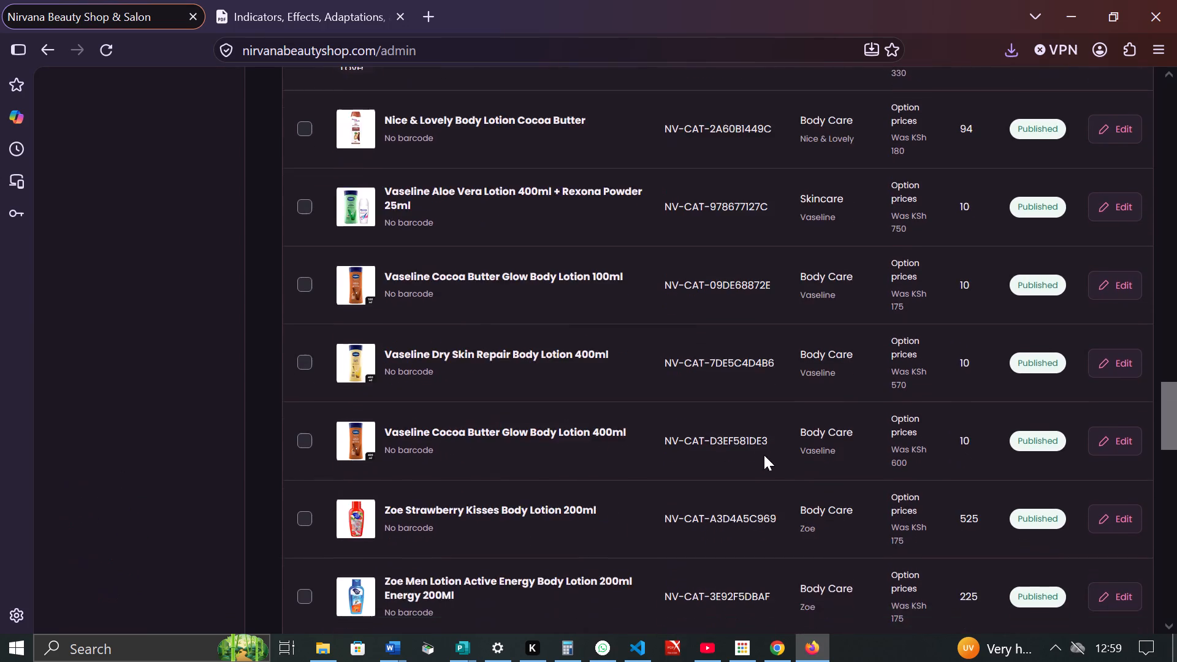
pyautogui.scroll(-3, 770, 456)
pyautogui.scroll(1, 780, 456)
pyautogui.scroll(-8, 799, 467)
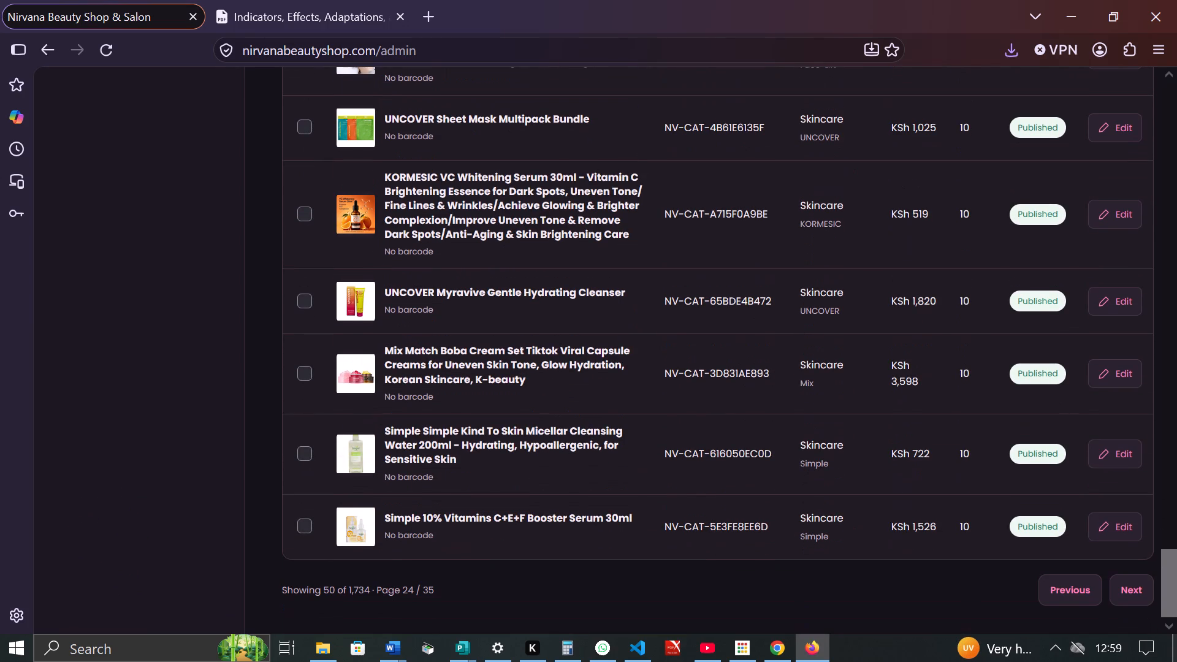
pyautogui.scroll(1, 704, 424)
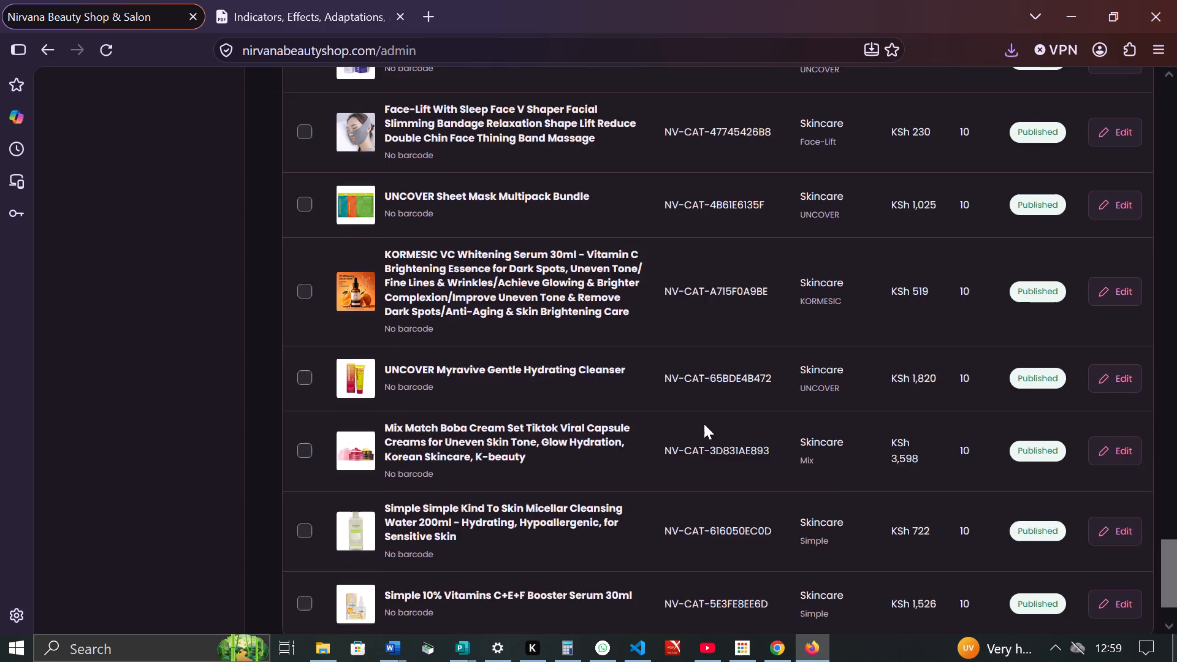
pyautogui.scroll(1, 687, 458)
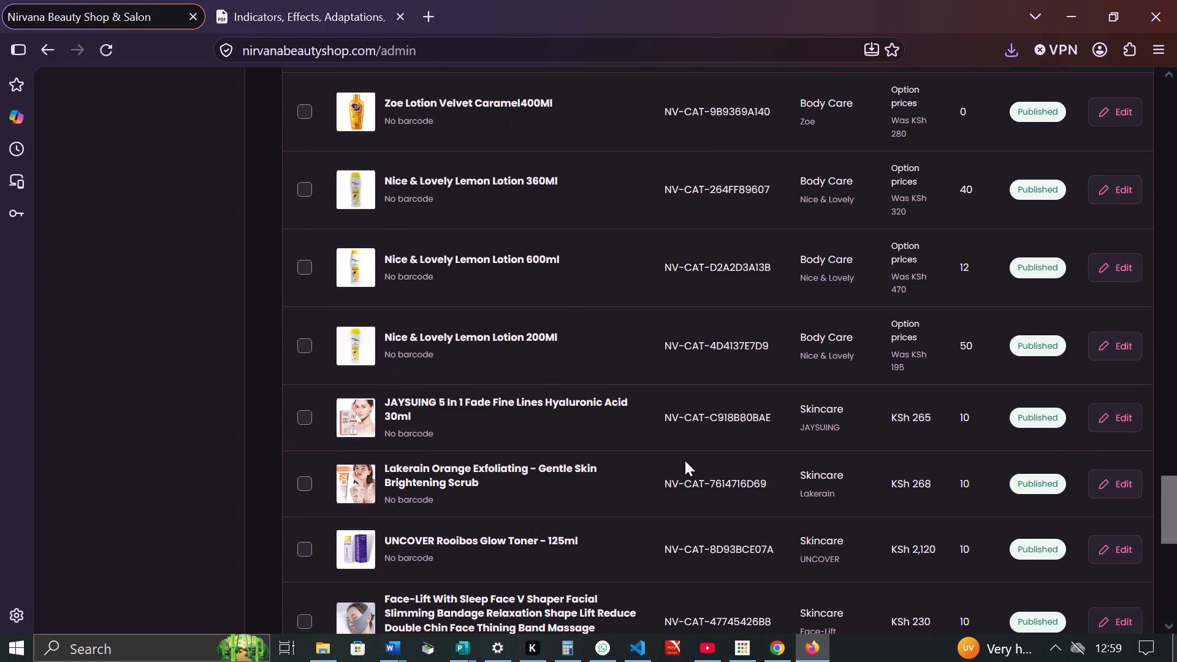
pyautogui.click(1122, 422)
pyautogui.scroll(-1, 985, 466)
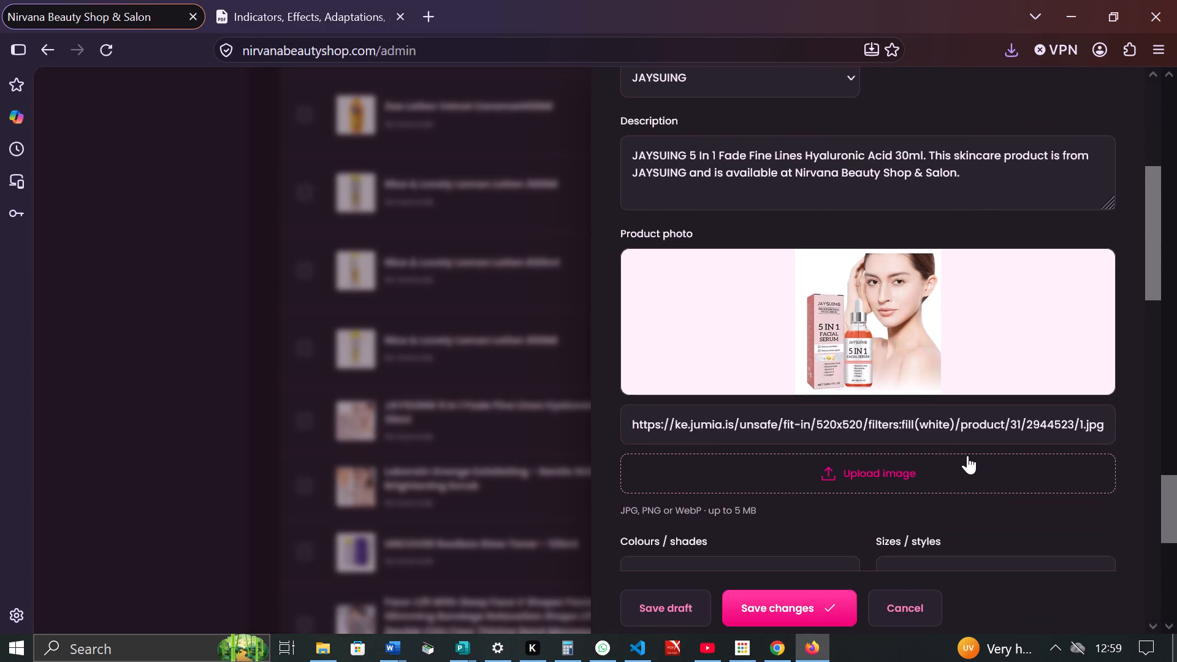
pyautogui.scroll(-1, 967, 455)
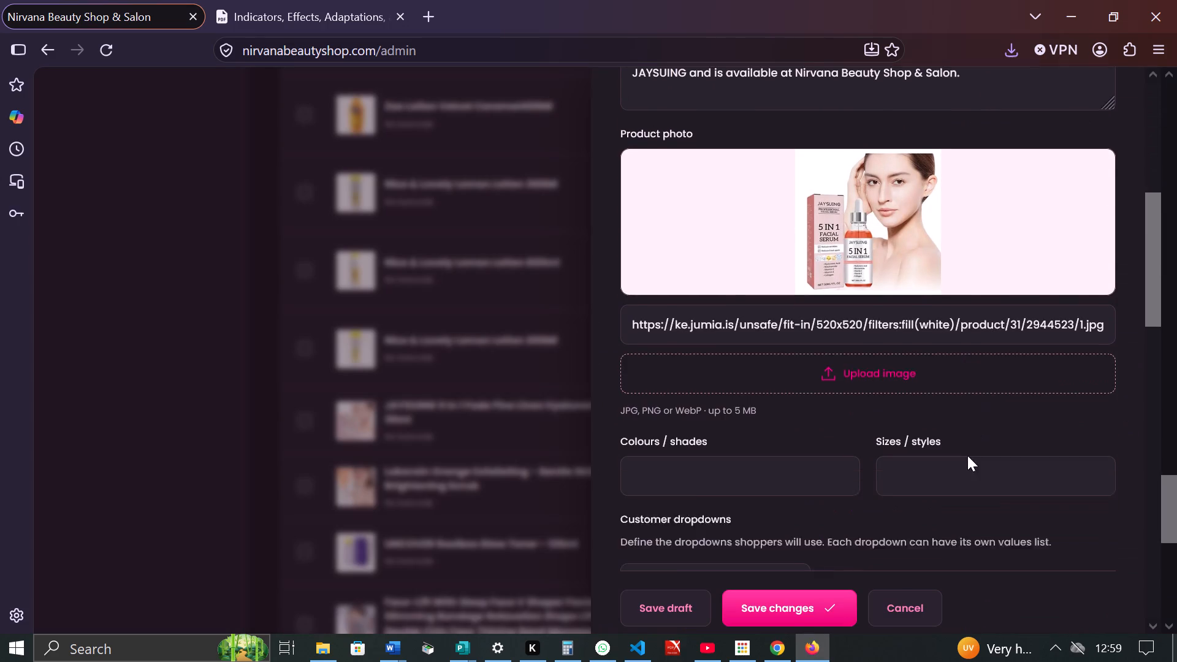
pyautogui.scroll(-1, 949, 457)
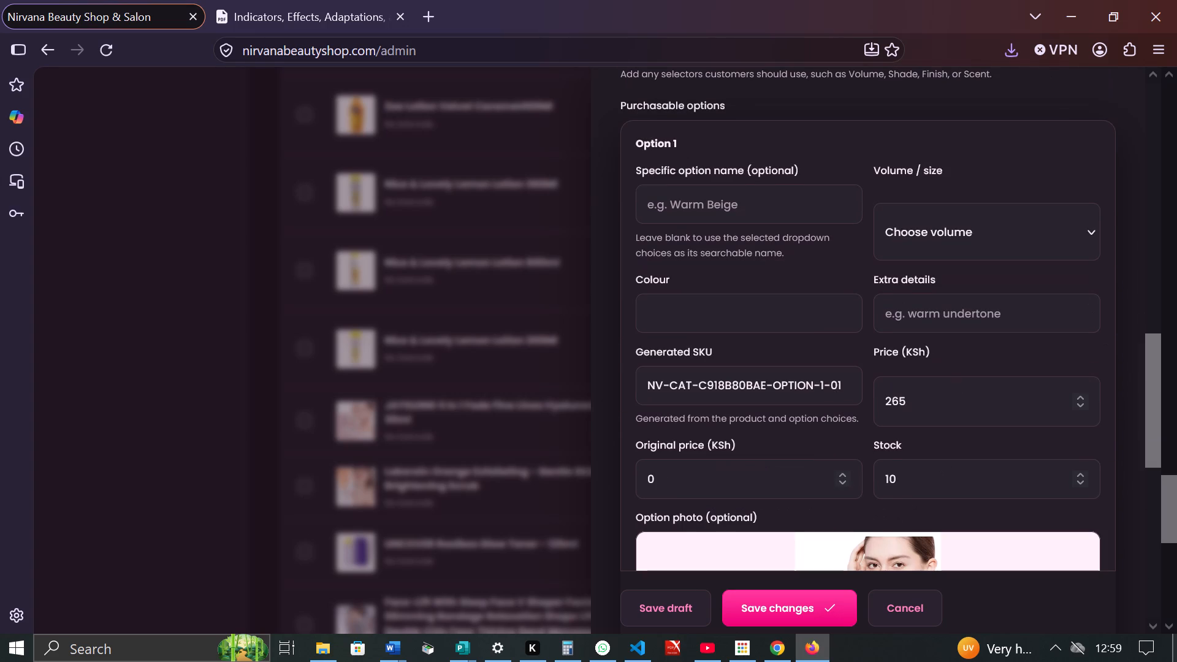
pyautogui.click(893, 482)
pyautogui.press('BackSpace')
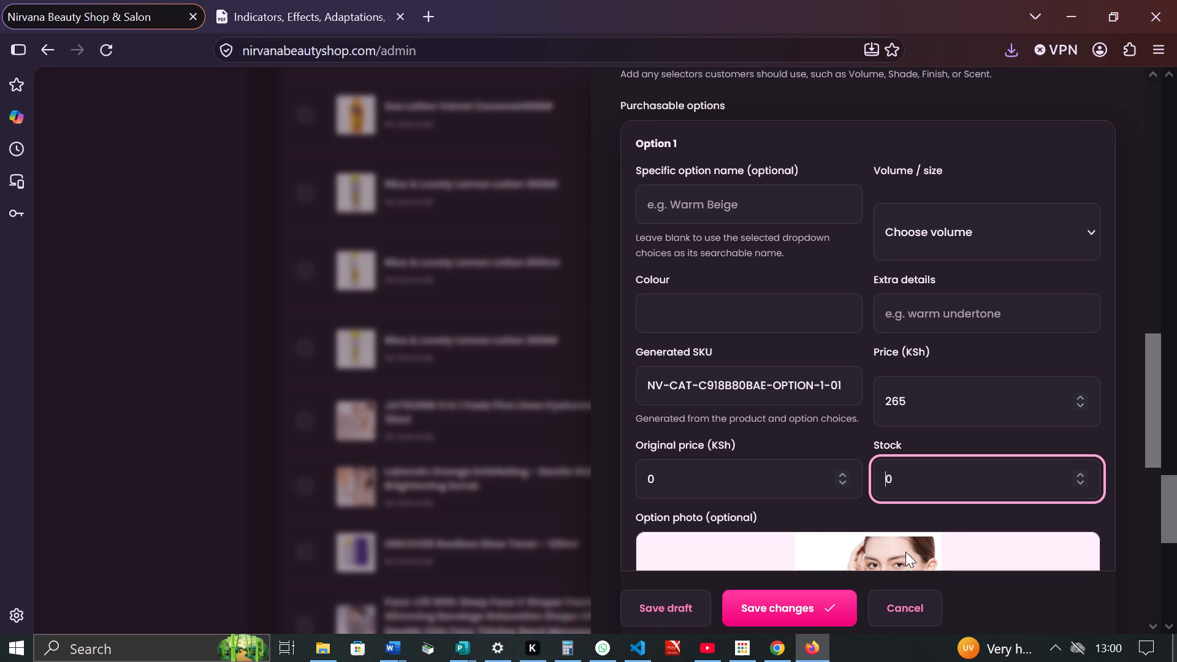
pyautogui.click(803, 605)
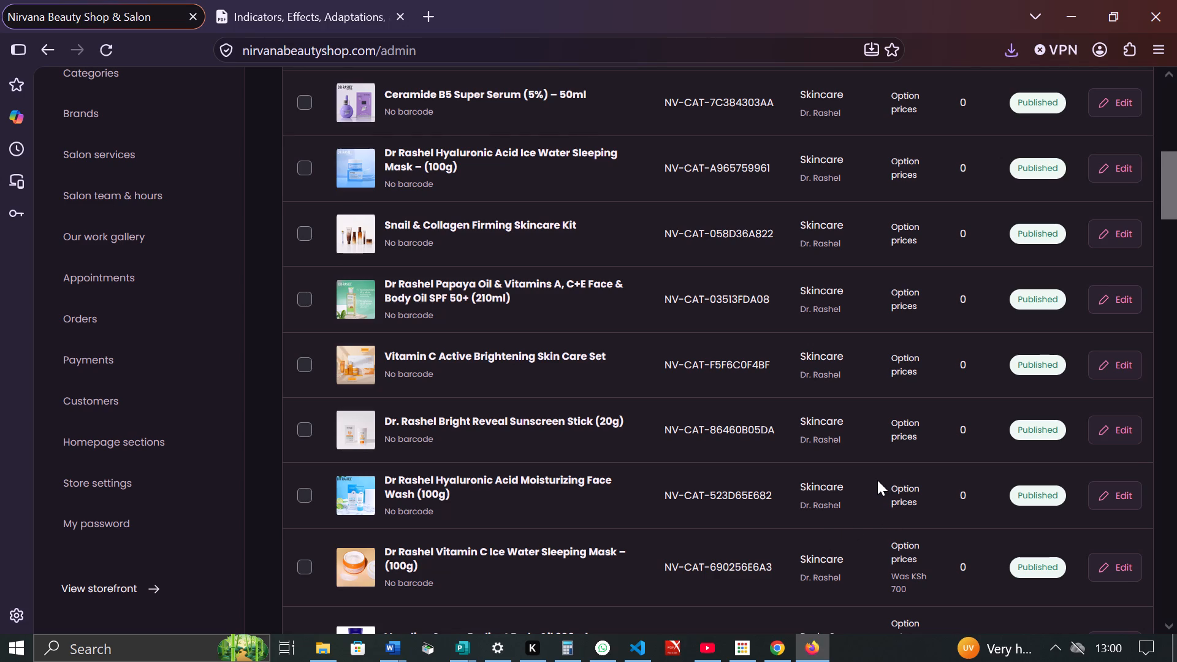
# Open the Lakerain Orange Exfoliating - Gentle Skin Brightening Scrub record, set Option 1's stock to 0 and save.
pyautogui.scroll(-1, 872, 464)
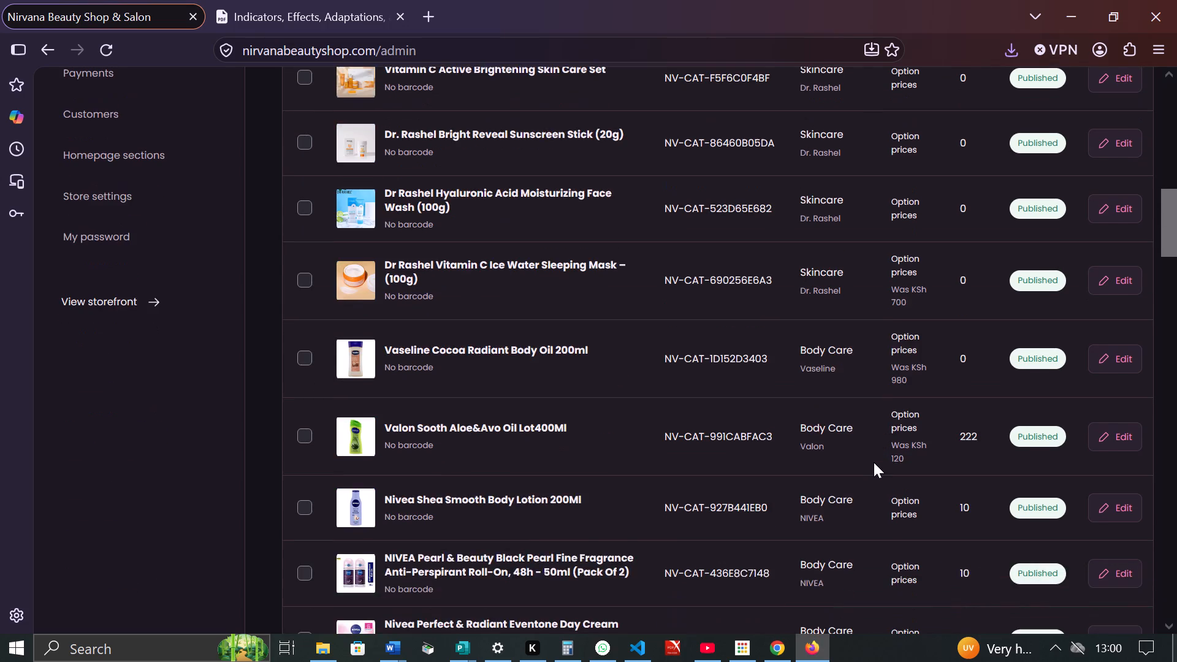
pyautogui.scroll(-4, 874, 462)
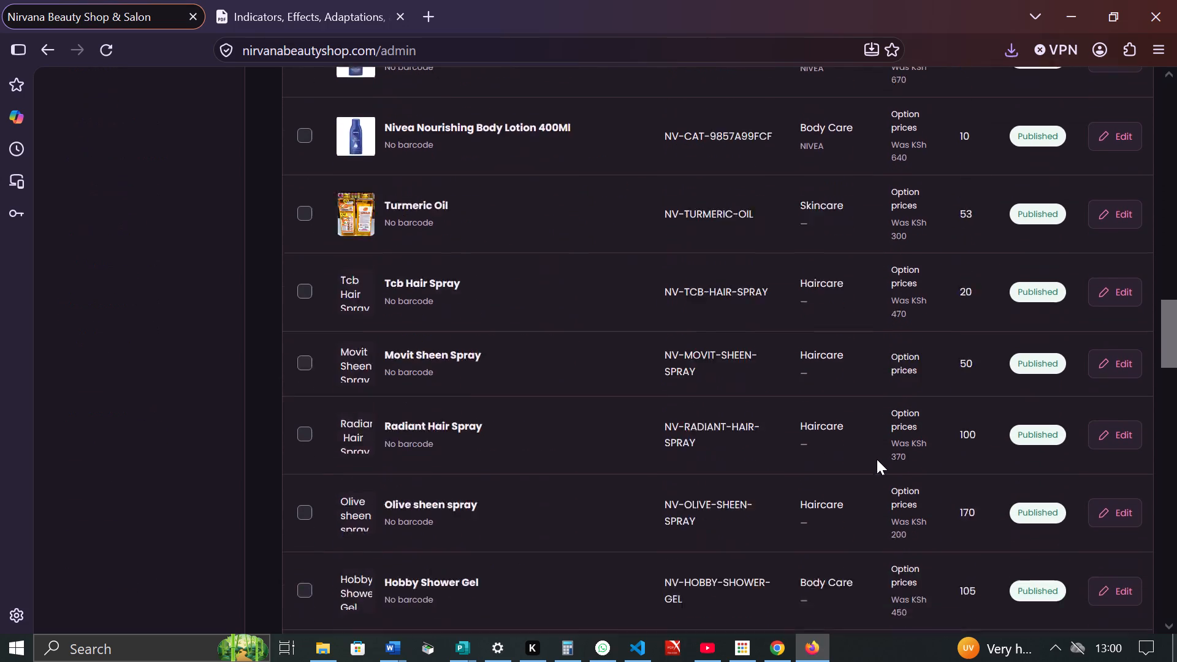
pyautogui.scroll(-3, 877, 459)
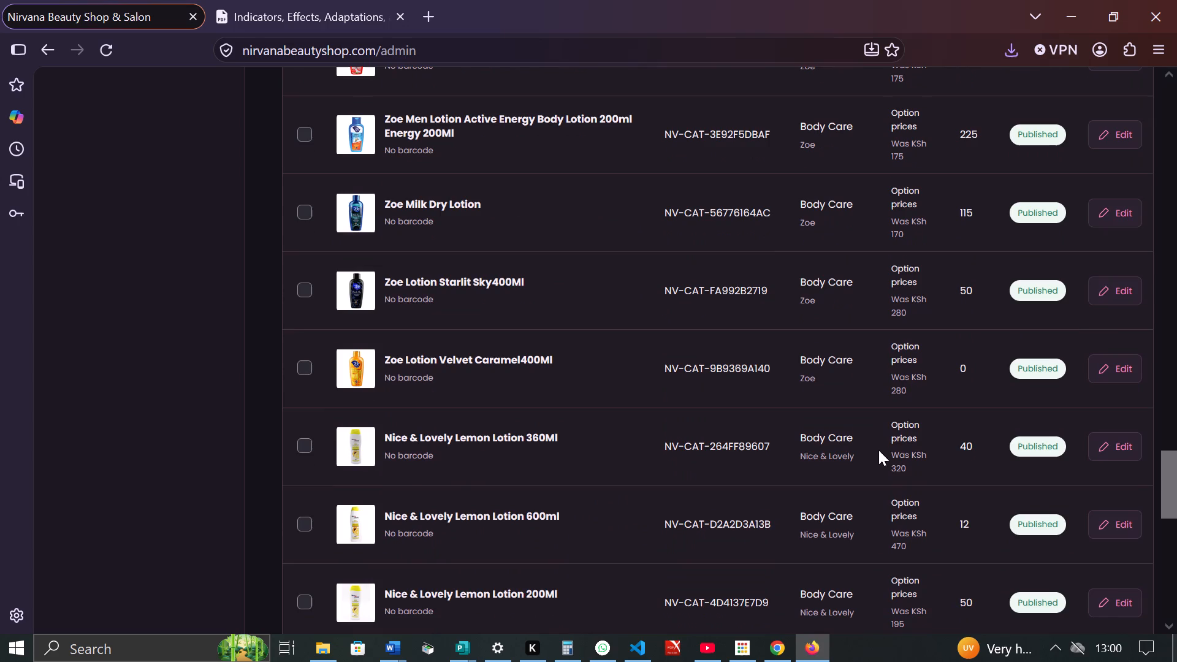
pyautogui.scroll(-1, 928, 435)
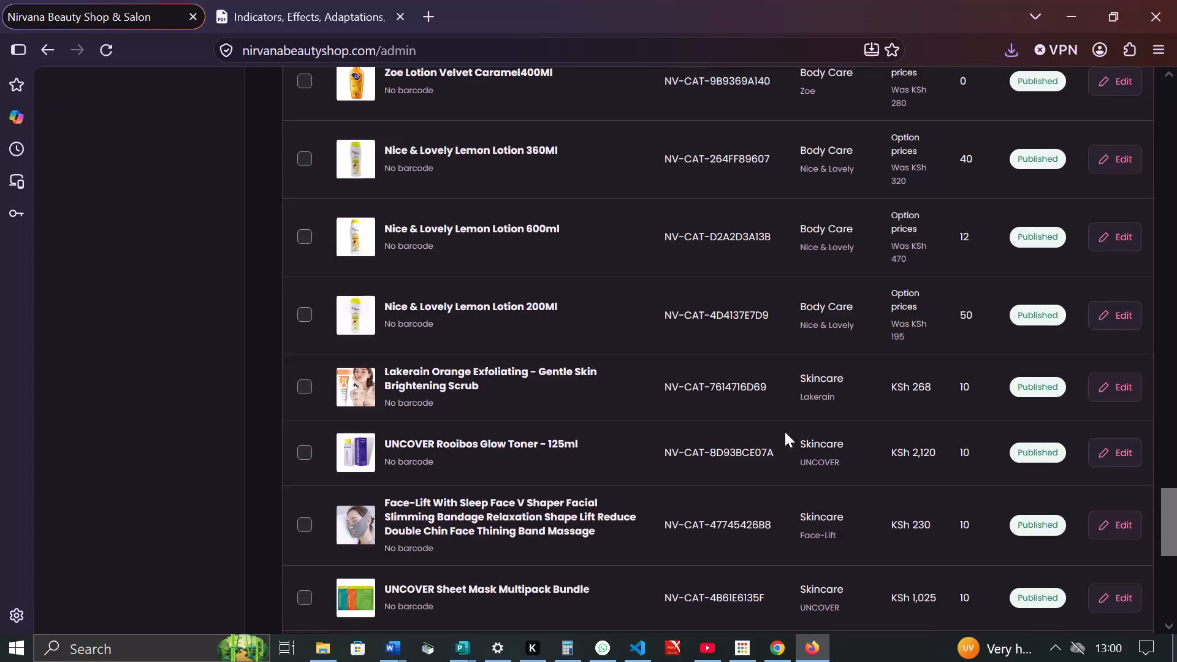
pyautogui.click(1110, 392)
pyautogui.scroll(-1, 848, 454)
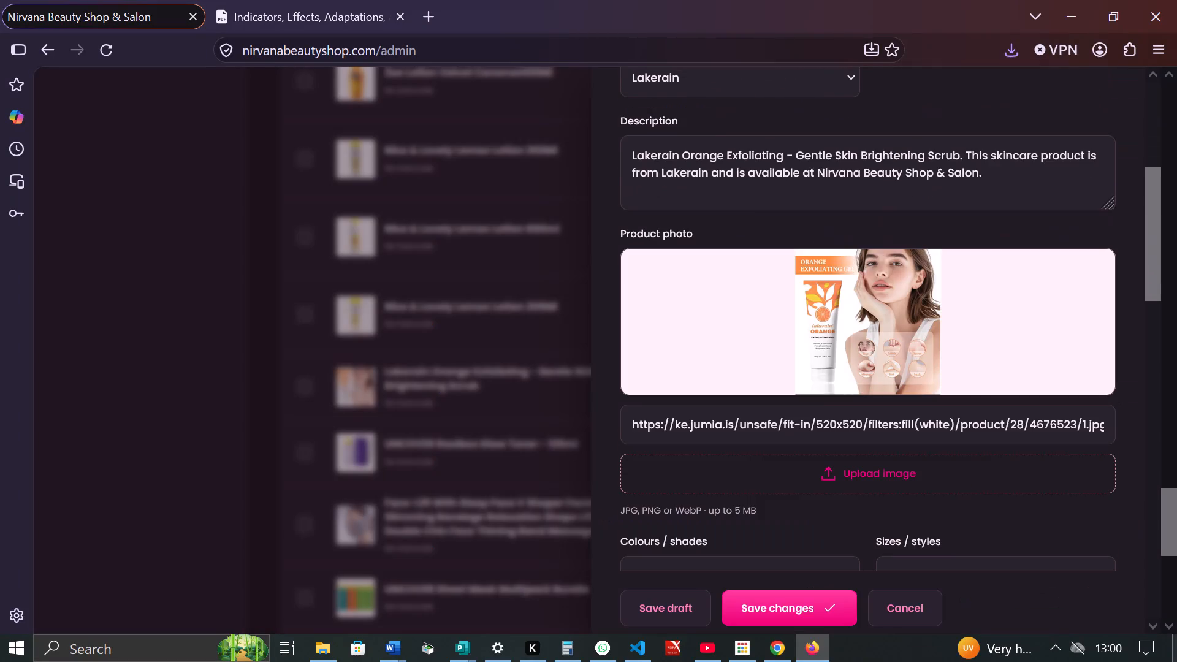
pyautogui.scroll(-1, 962, 460)
pyautogui.scroll(-1, 888, 475)
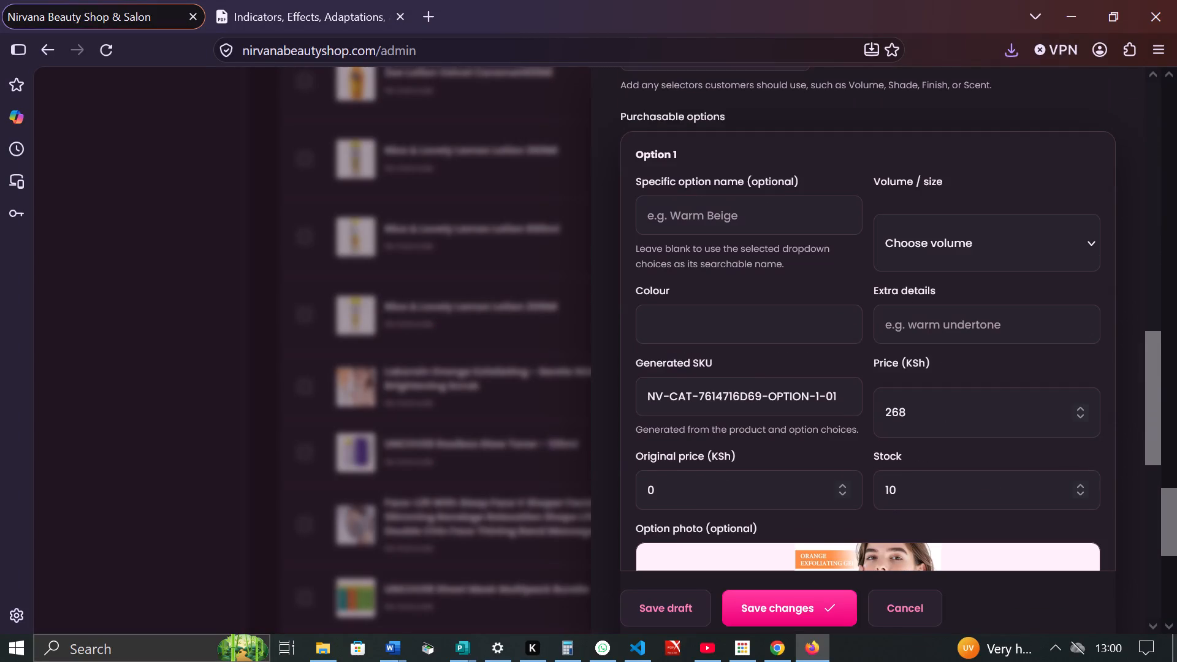
pyautogui.click(889, 487)
pyautogui.press('BackSpace')
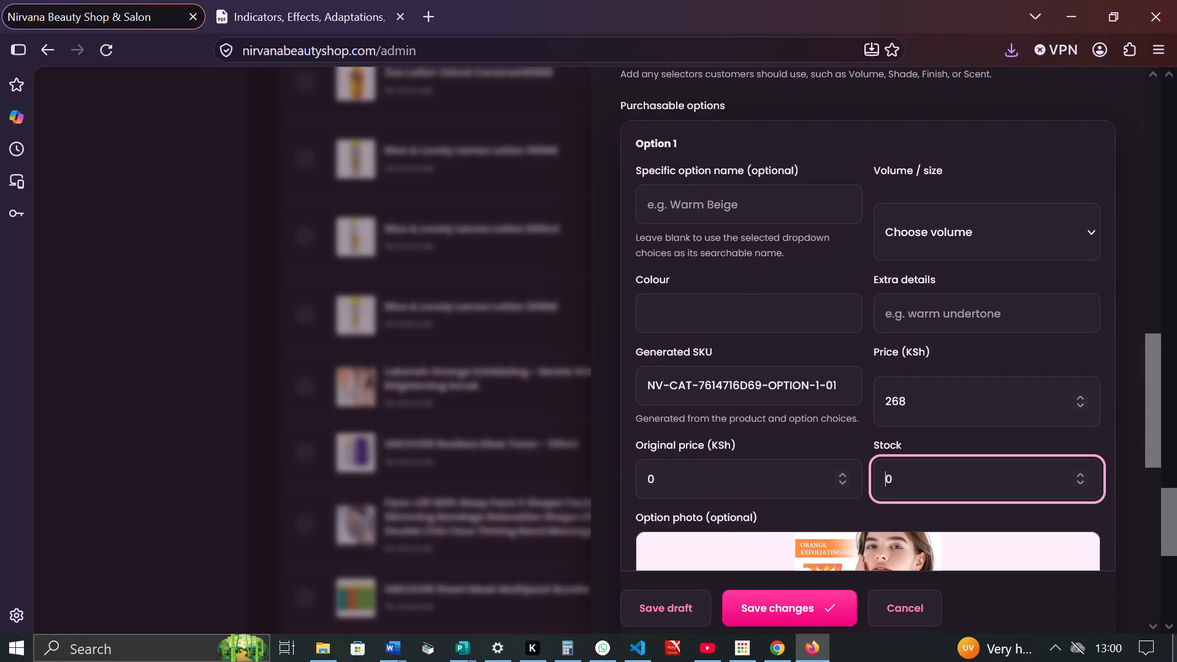
pyautogui.click(783, 613)
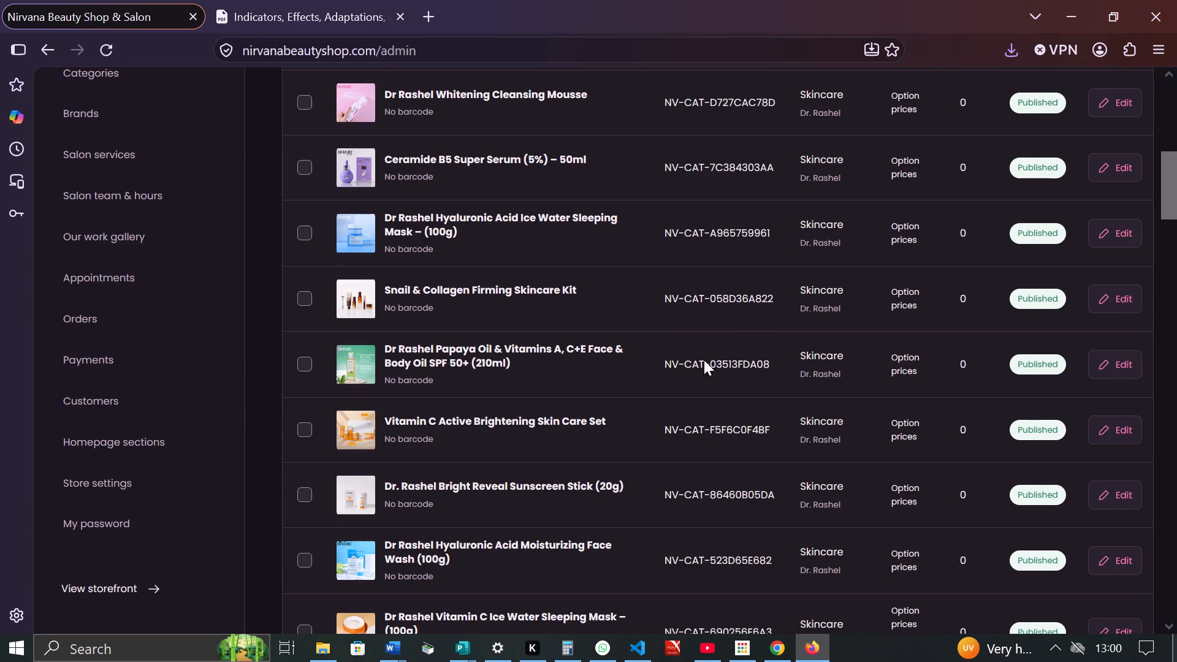
# Open the UNCOVER Rooibos Glow Toner - 125ml record, set Option 1's stock to 0 and save.
pyautogui.scroll(-8, 698, 371)
pyautogui.scroll(-1, 788, 359)
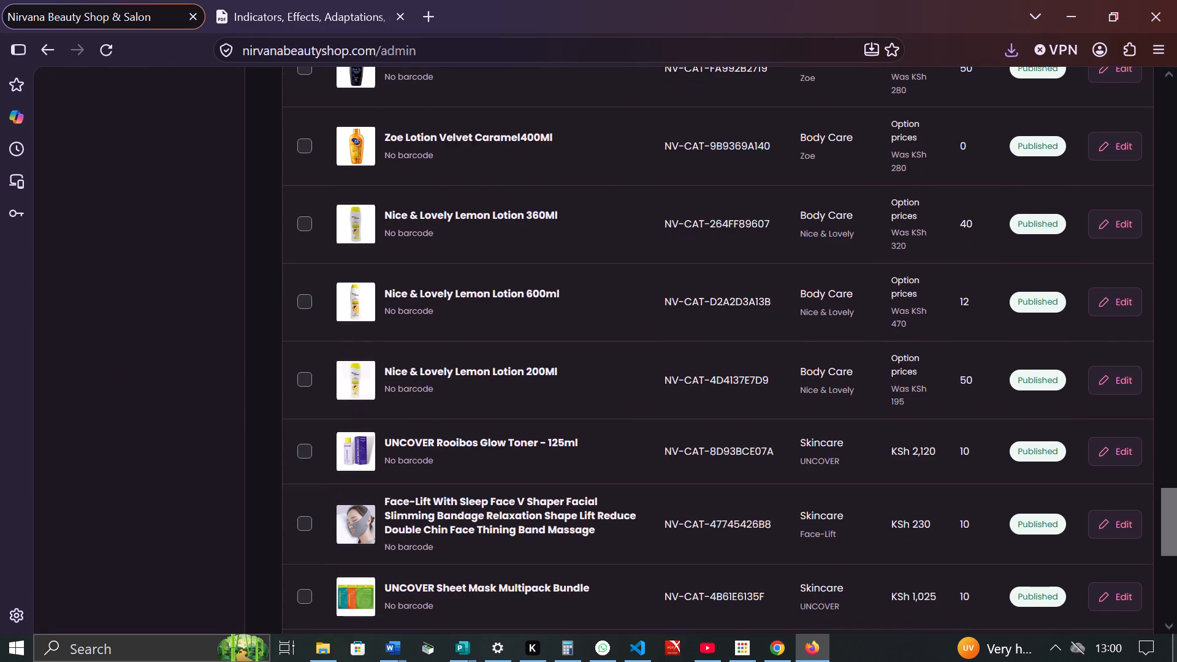
pyautogui.click(1108, 450)
pyautogui.scroll(-1, 907, 451)
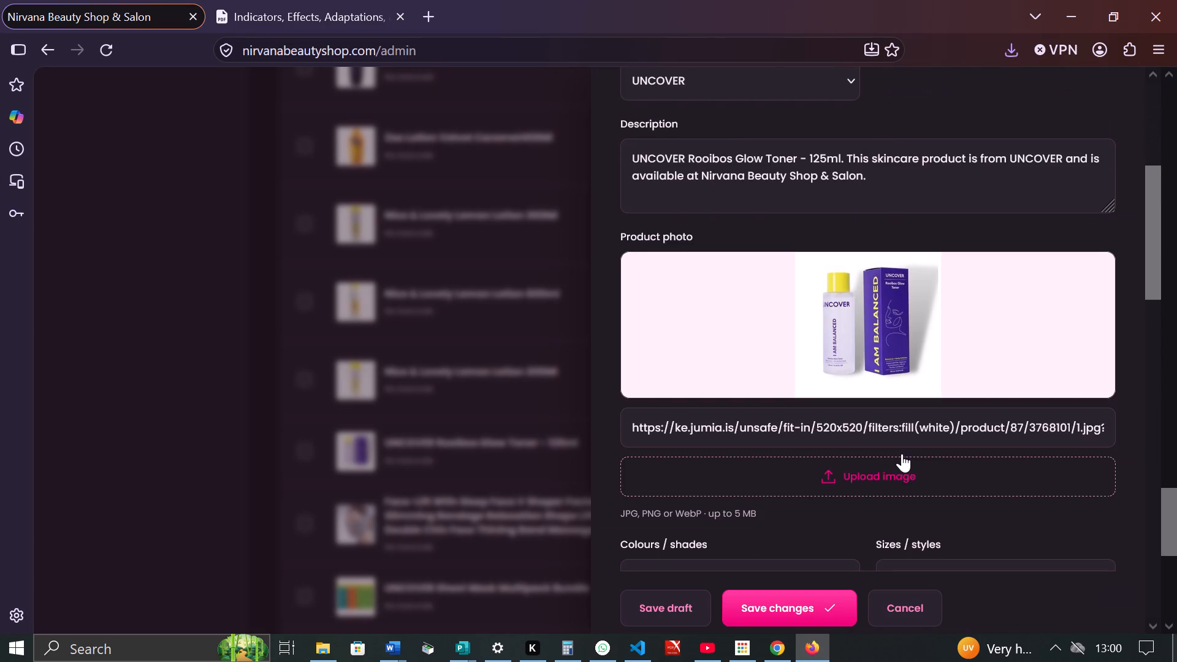
pyautogui.scroll(-2, 962, 424)
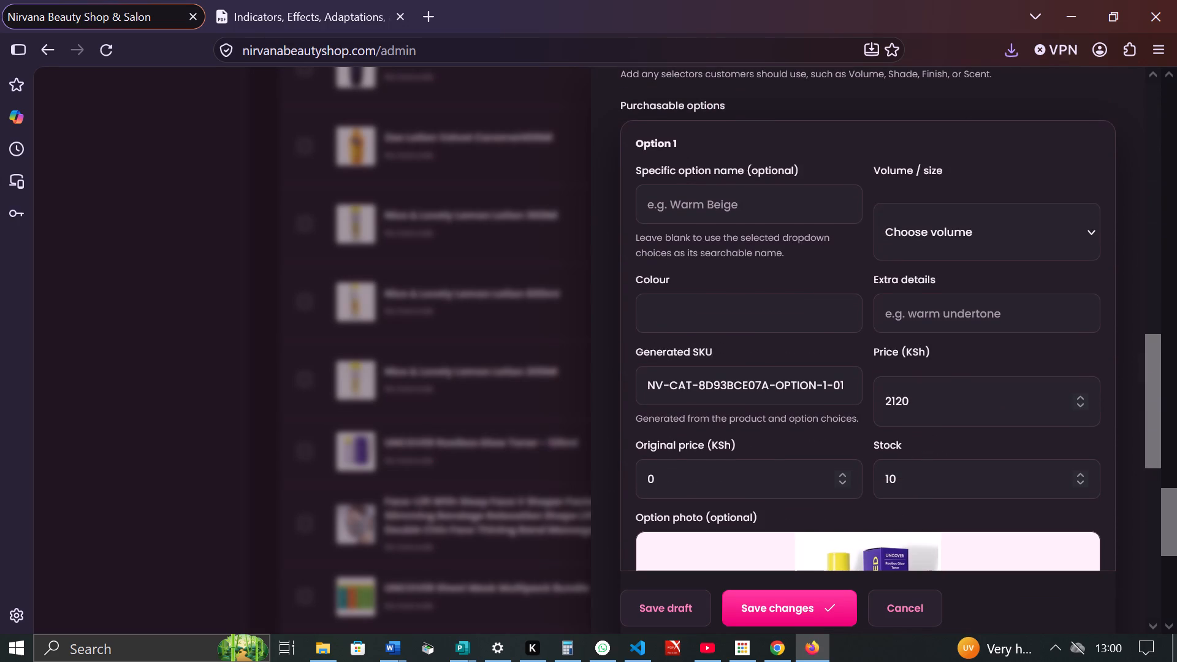
pyautogui.click(893, 481)
pyautogui.press('BackSpace')
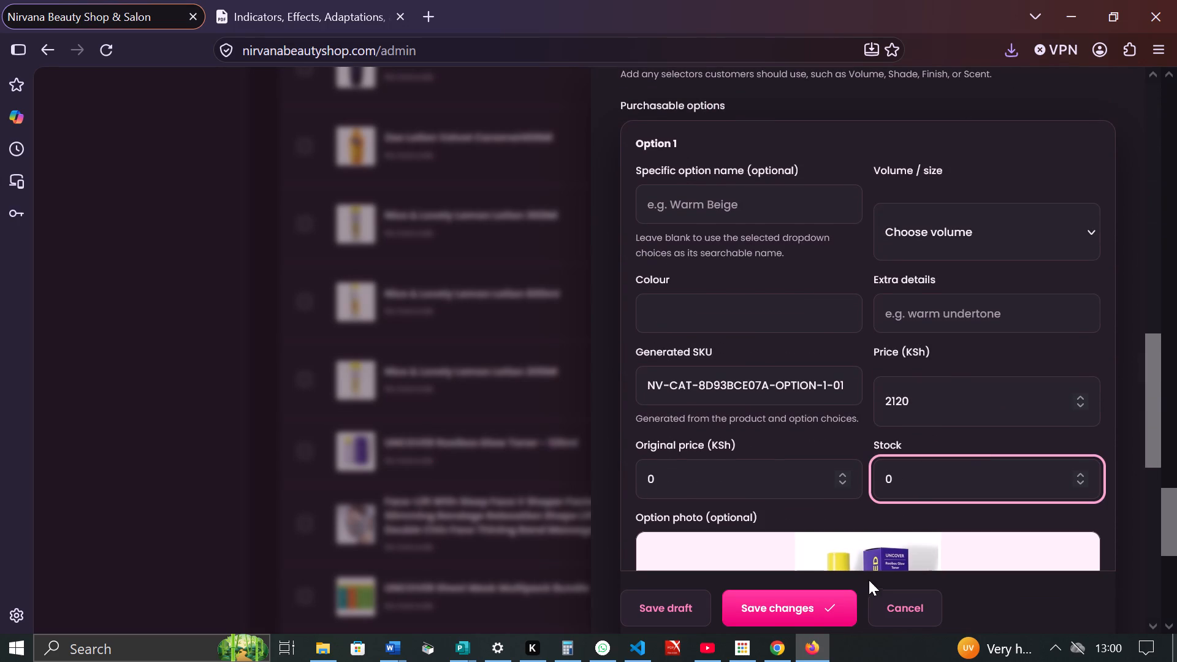
pyautogui.click(791, 609)
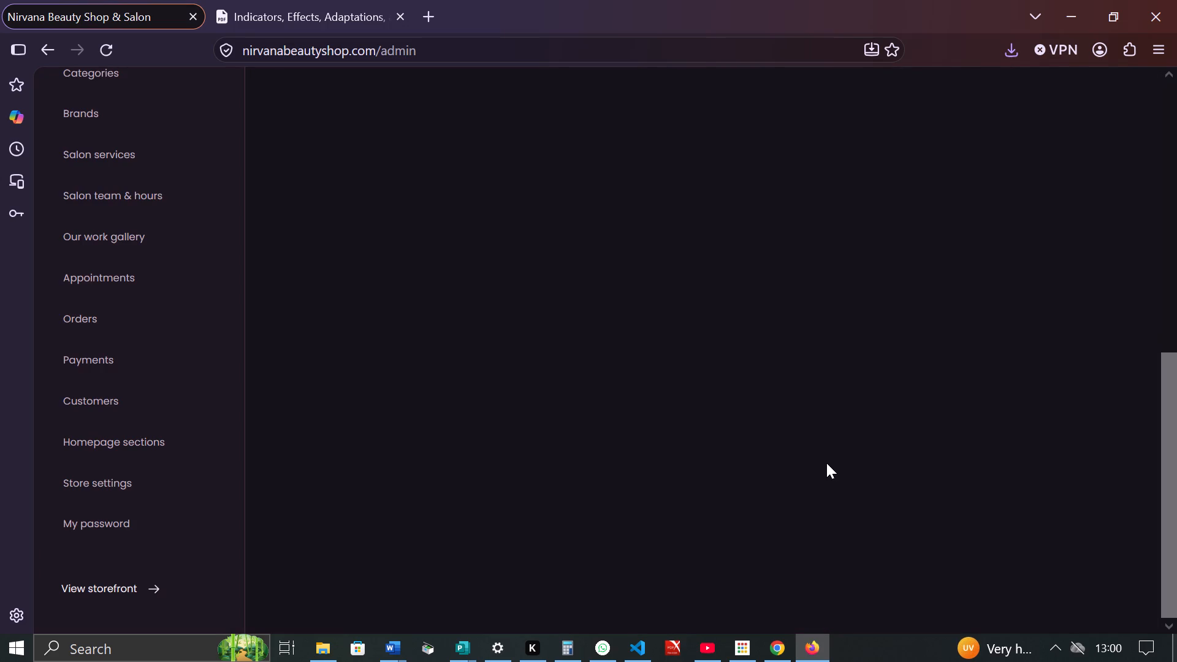
# Open the Face-Lift With Sleep Face V Shaper bandage record, set Option 1's stock to 0 and save.
pyautogui.scroll(-8, 831, 454)
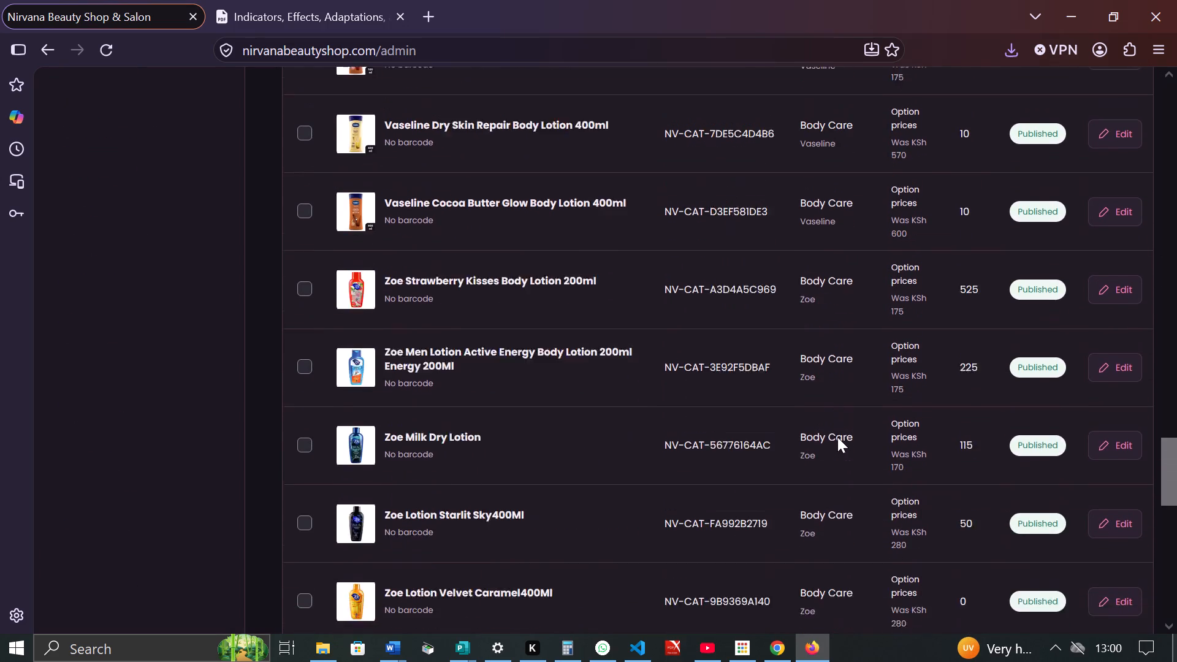
pyautogui.scroll(-1, 837, 437)
pyautogui.click(1108, 523)
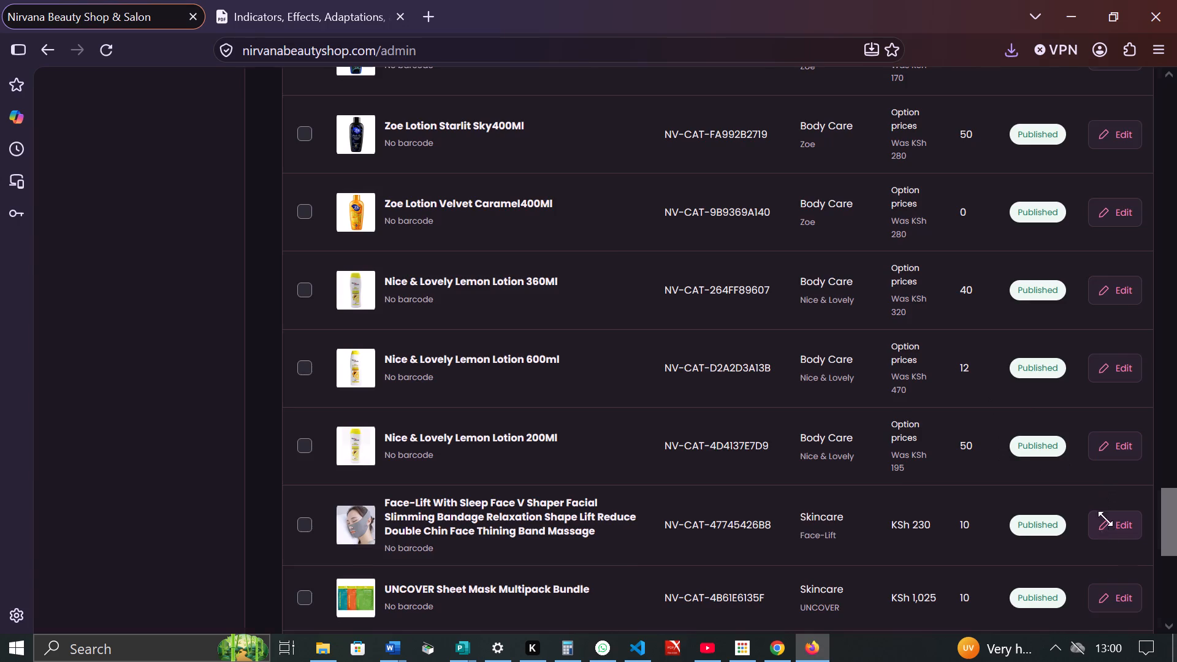
pyautogui.scroll(-1, 1029, 499)
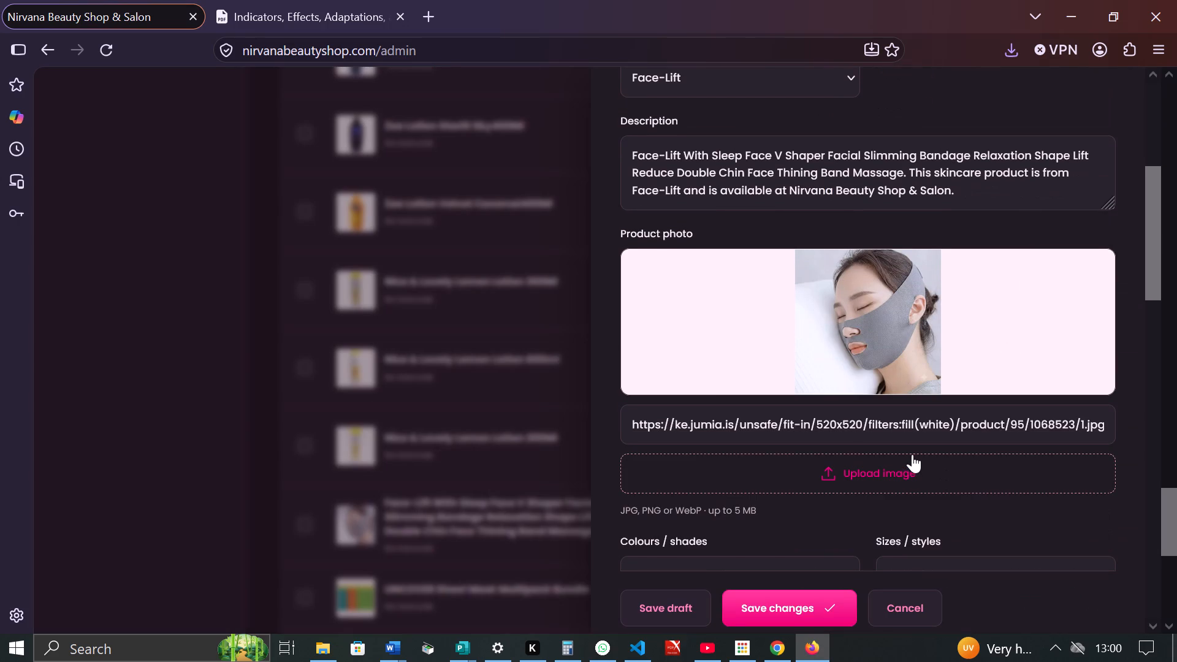
pyautogui.scroll(-3, 912, 454)
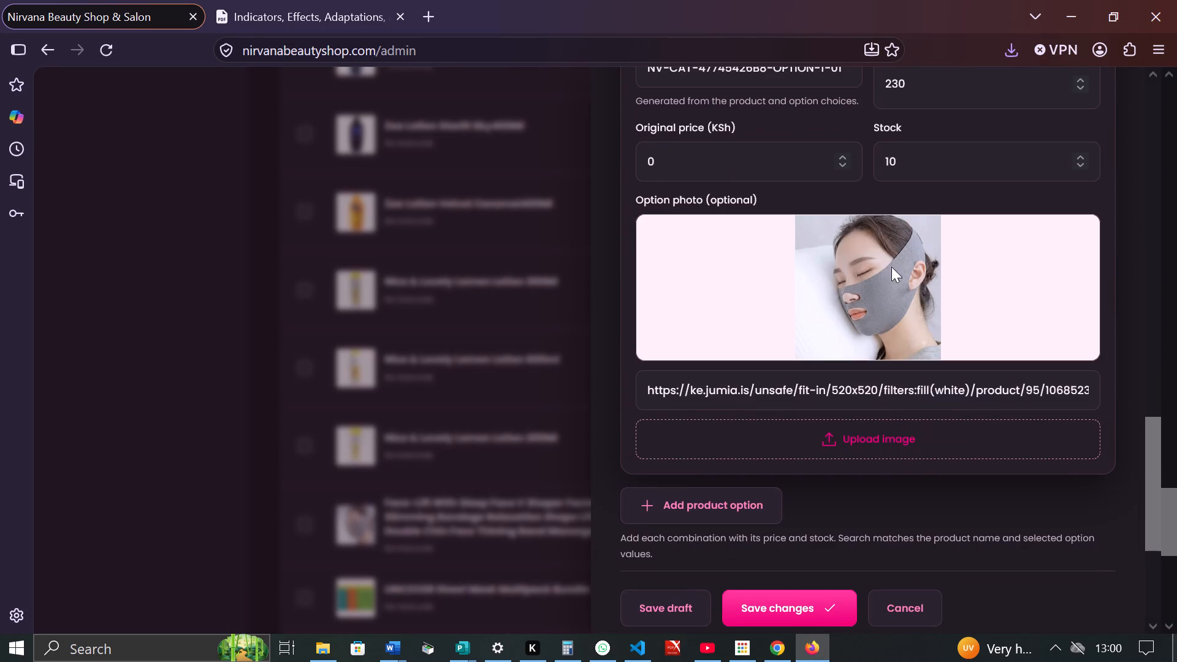
pyautogui.click(889, 165)
pyautogui.press('BackSpace')
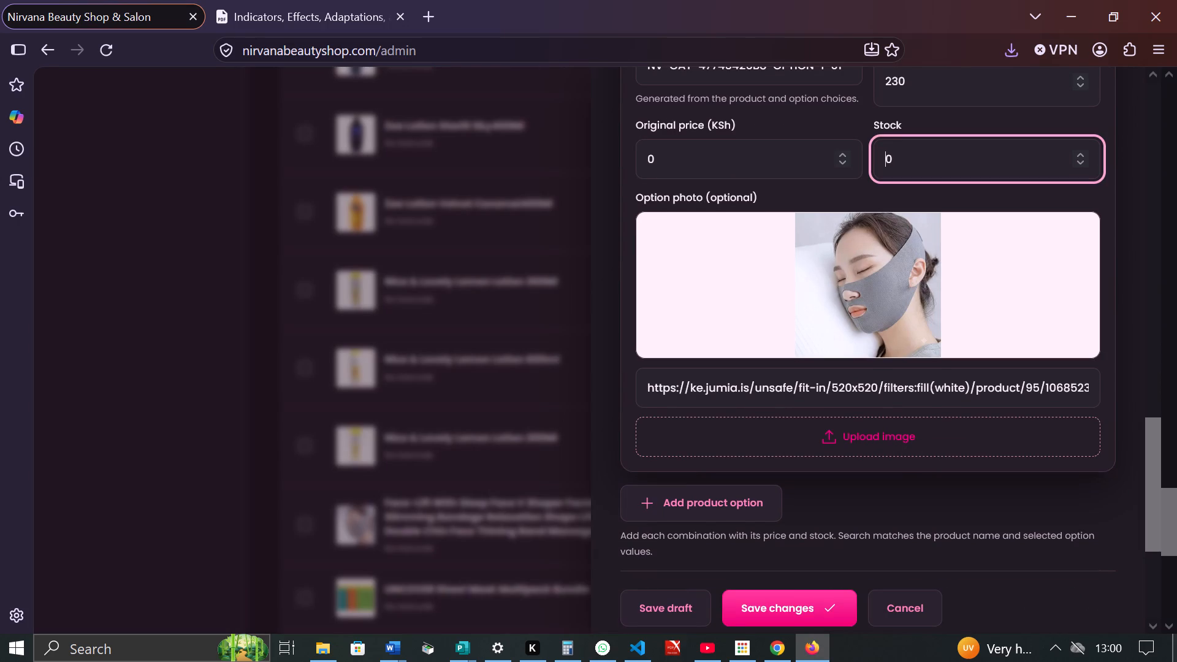
pyautogui.click(775, 601)
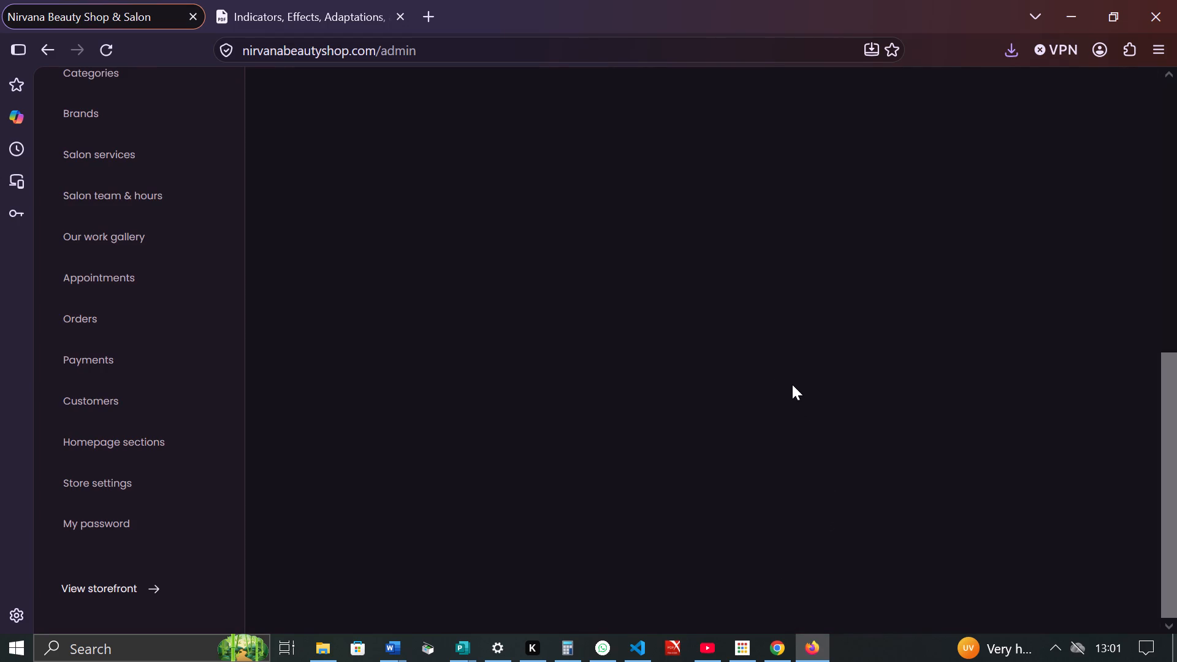
# Open the UNCOVER Sheet Mask Multipack Bundle record, set Option 1's stock to 0 and save.
pyautogui.scroll(-4, 589, 425)
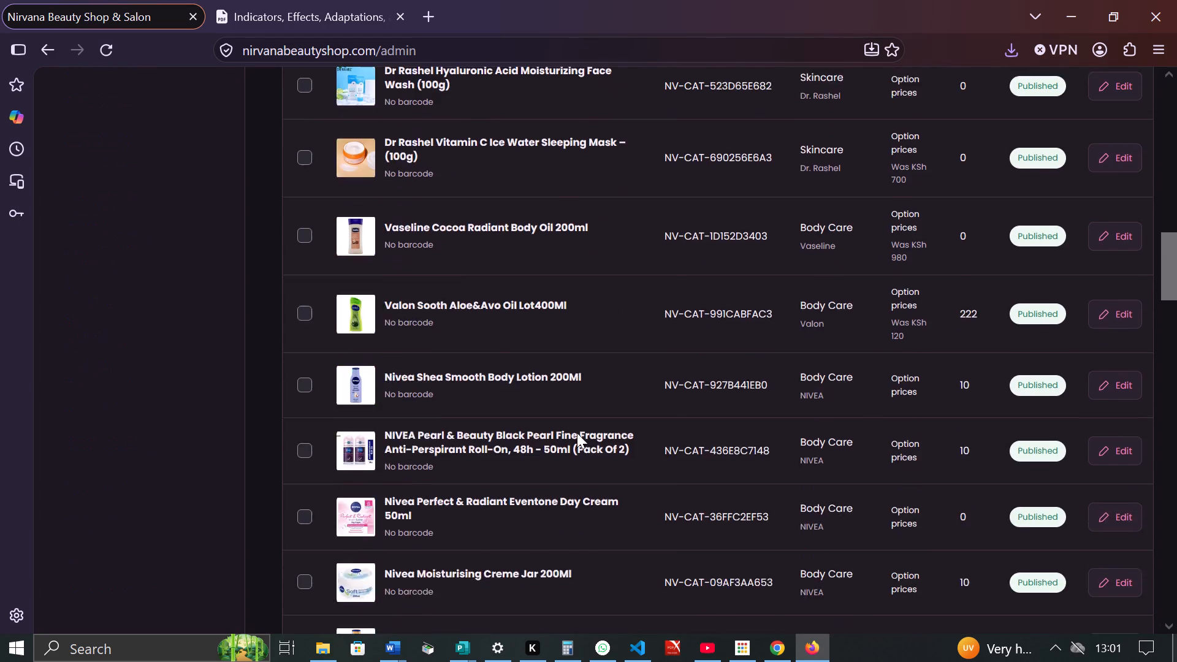
pyautogui.scroll(-5, 577, 433)
pyautogui.scroll(-2, 625, 452)
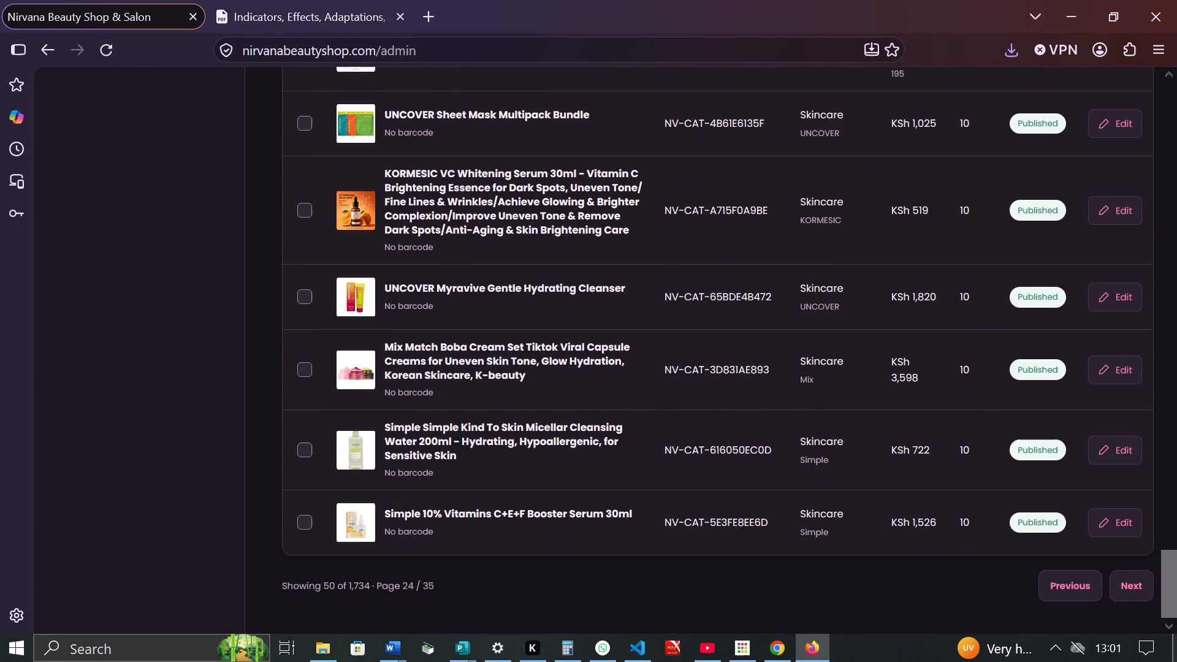
pyautogui.scroll(1, 810, 369)
pyautogui.click(1103, 401)
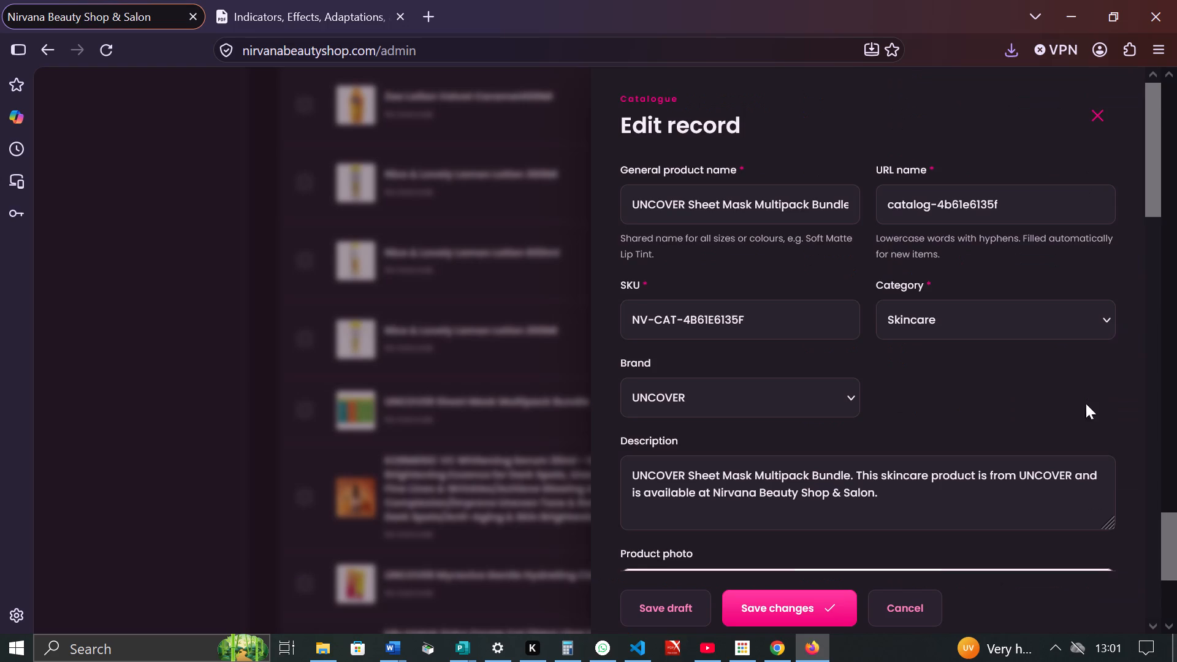
pyautogui.scroll(-1, 971, 420)
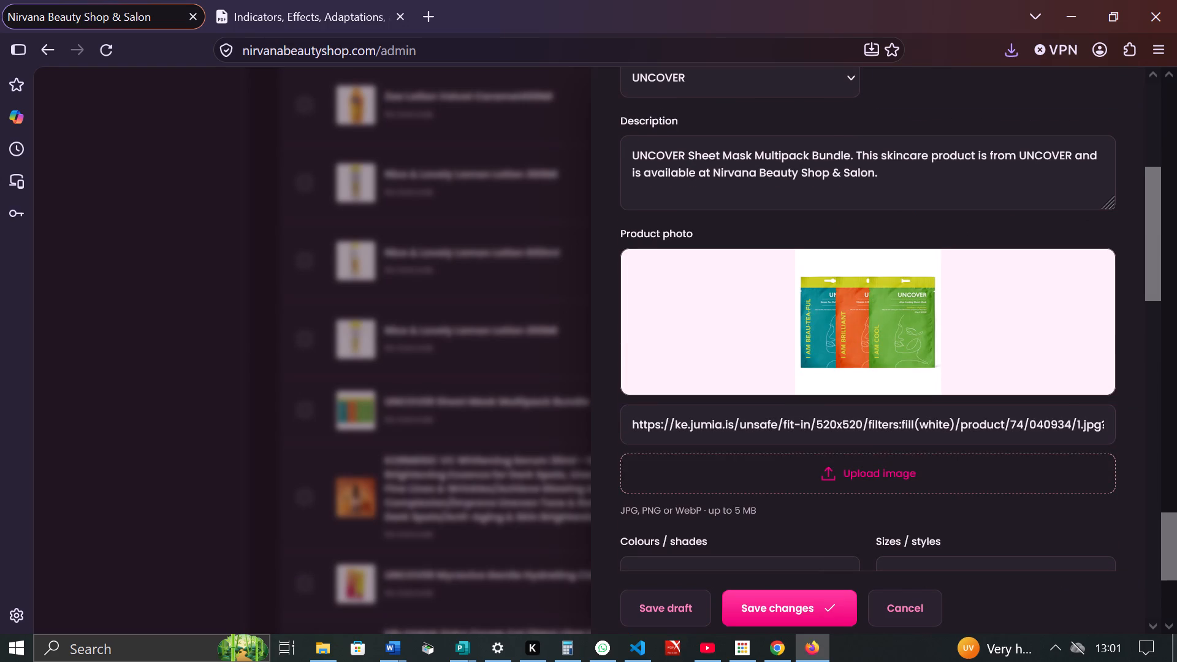
pyautogui.scroll(-2, 967, 391)
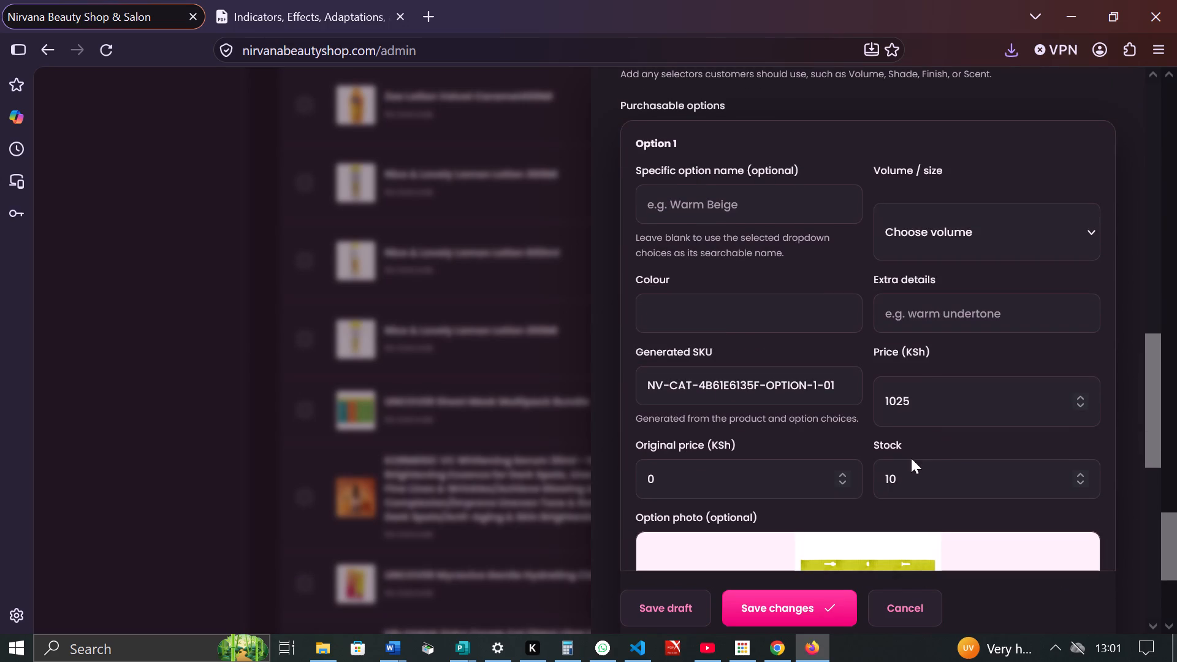
pyautogui.click(887, 481)
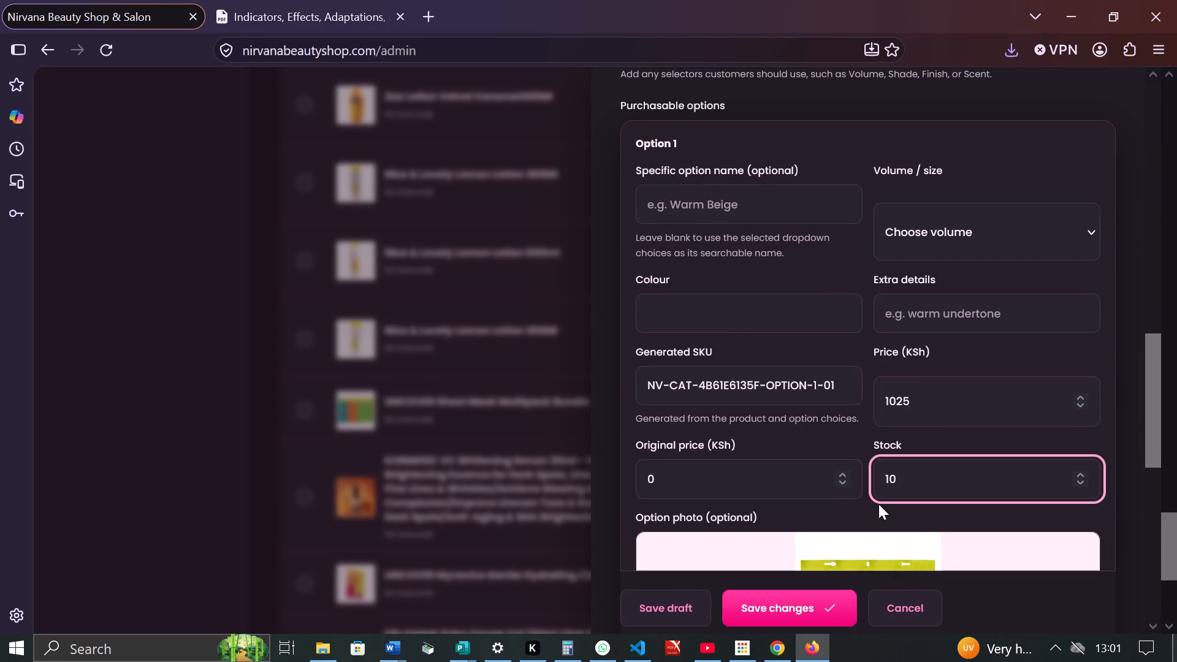
pyautogui.press('Right')
pyautogui.press('BackSpace')
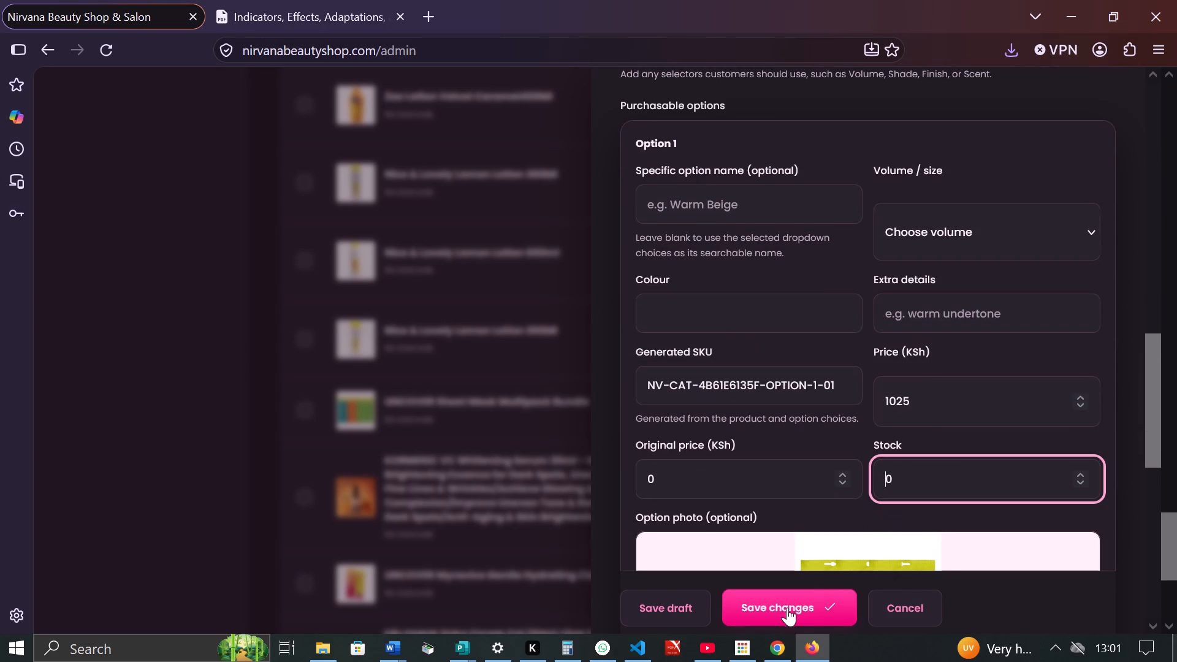
pyautogui.click(787, 607)
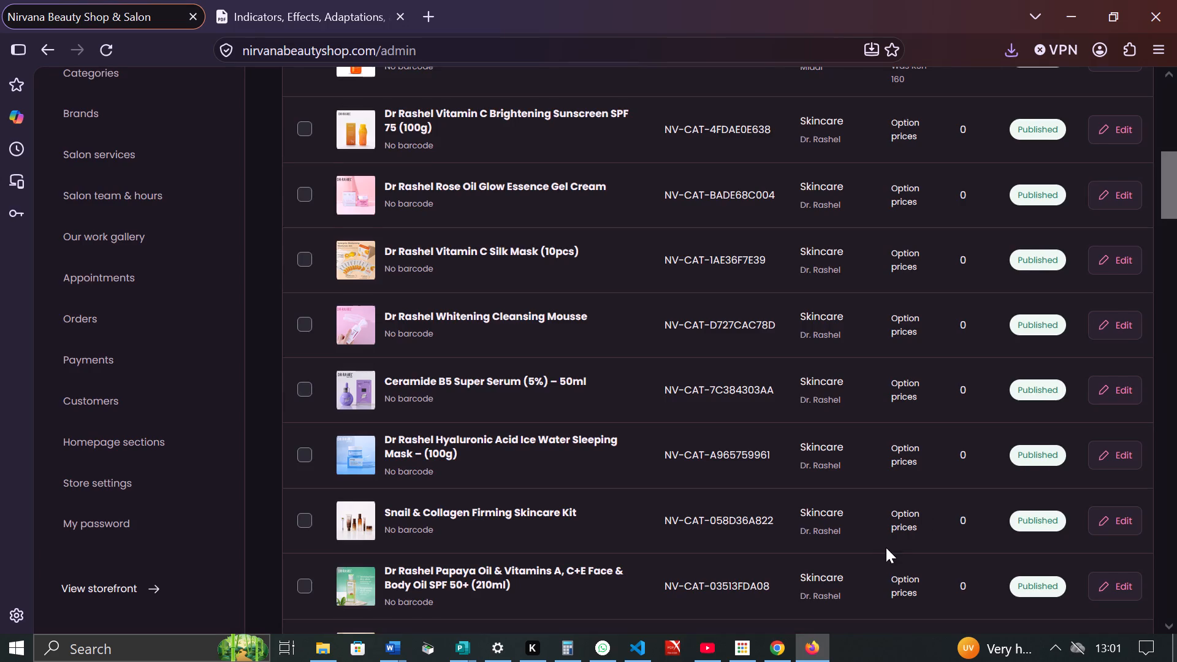
# Open the KORMESIC VC Whitening Serum 30ml record, set Option 1's stock to 0 and try to save.
pyautogui.scroll(-2, 882, 551)
pyautogui.scroll(-5, 812, 458)
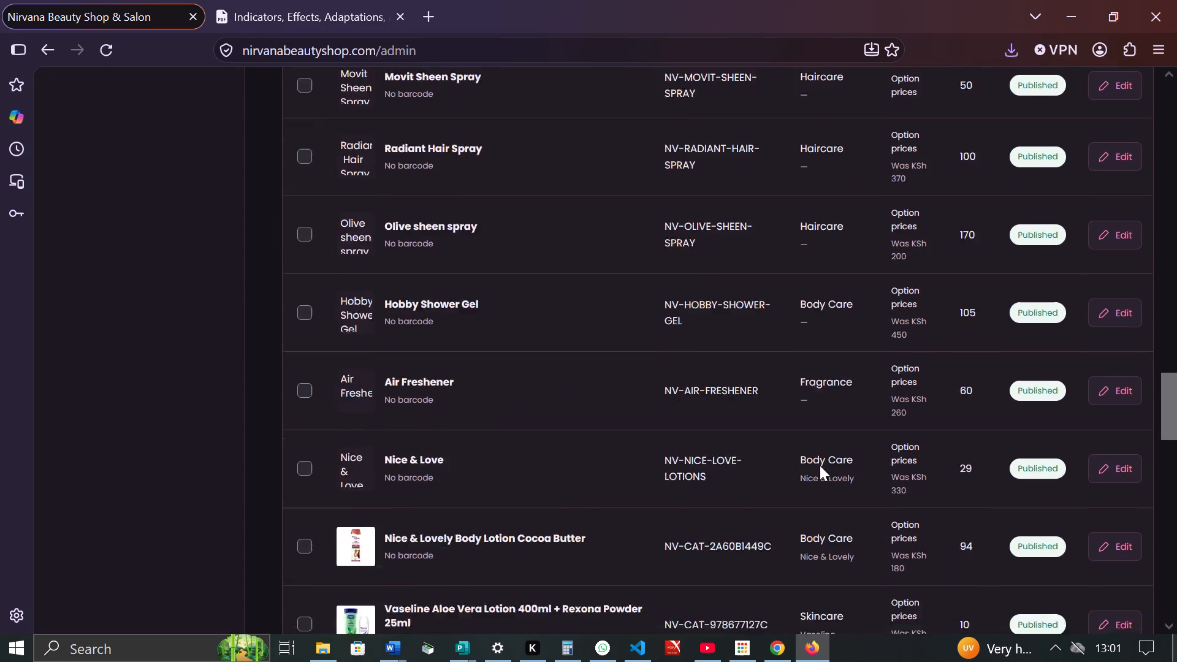
pyautogui.scroll(-1, 820, 465)
pyautogui.scroll(-1, 883, 452)
pyautogui.scroll(-1, 931, 495)
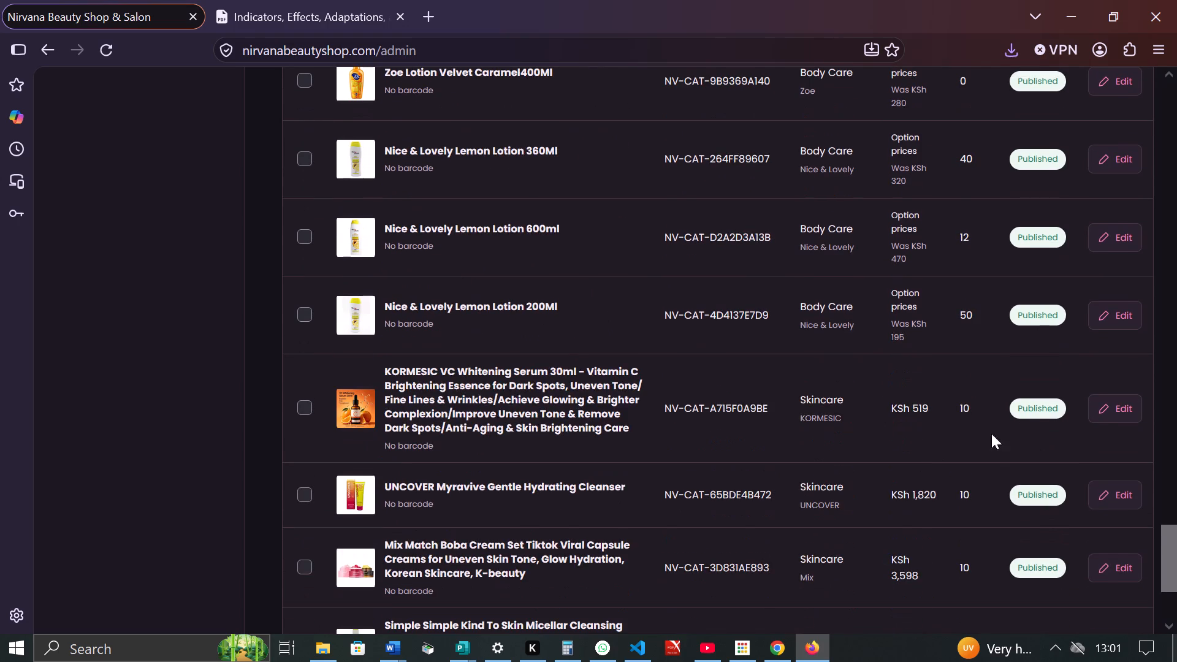
pyautogui.click(1108, 409)
pyautogui.scroll(-1, 768, 402)
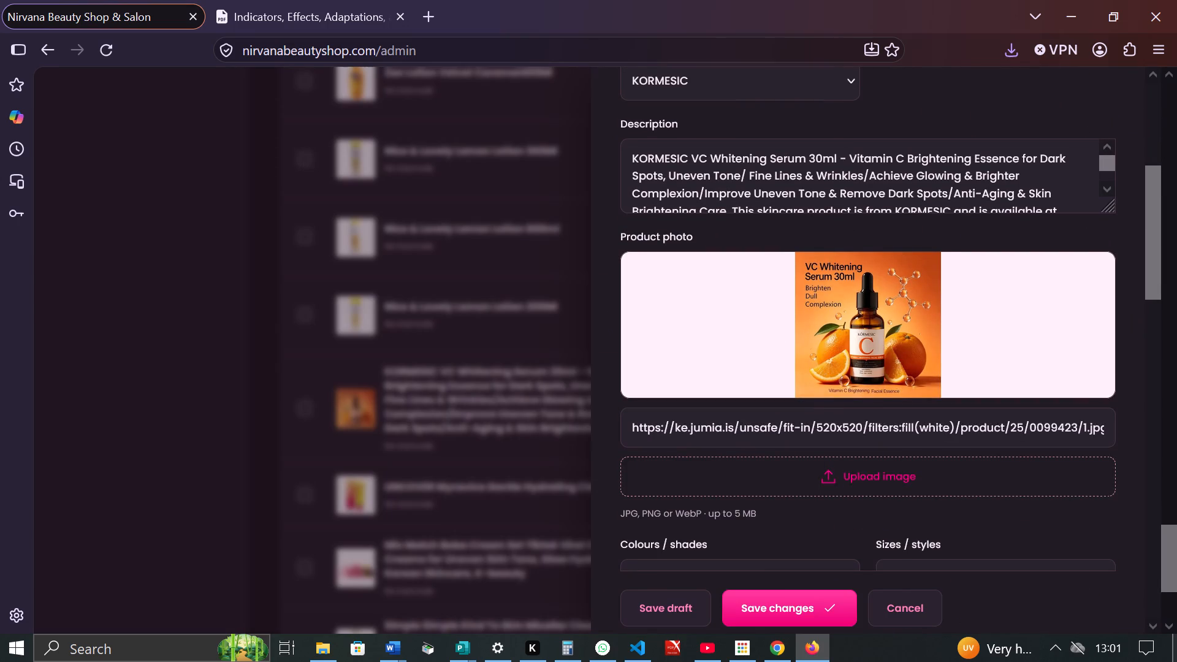
pyautogui.scroll(-2, 820, 487)
pyautogui.click(890, 479)
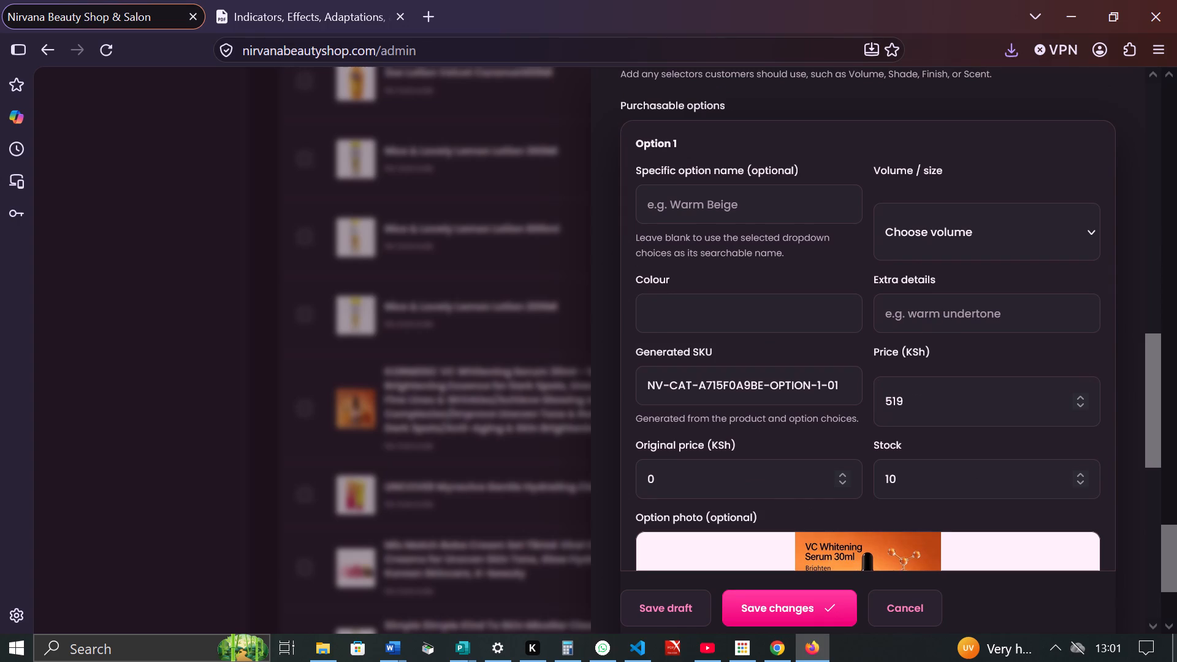
pyautogui.press('BackSpace')
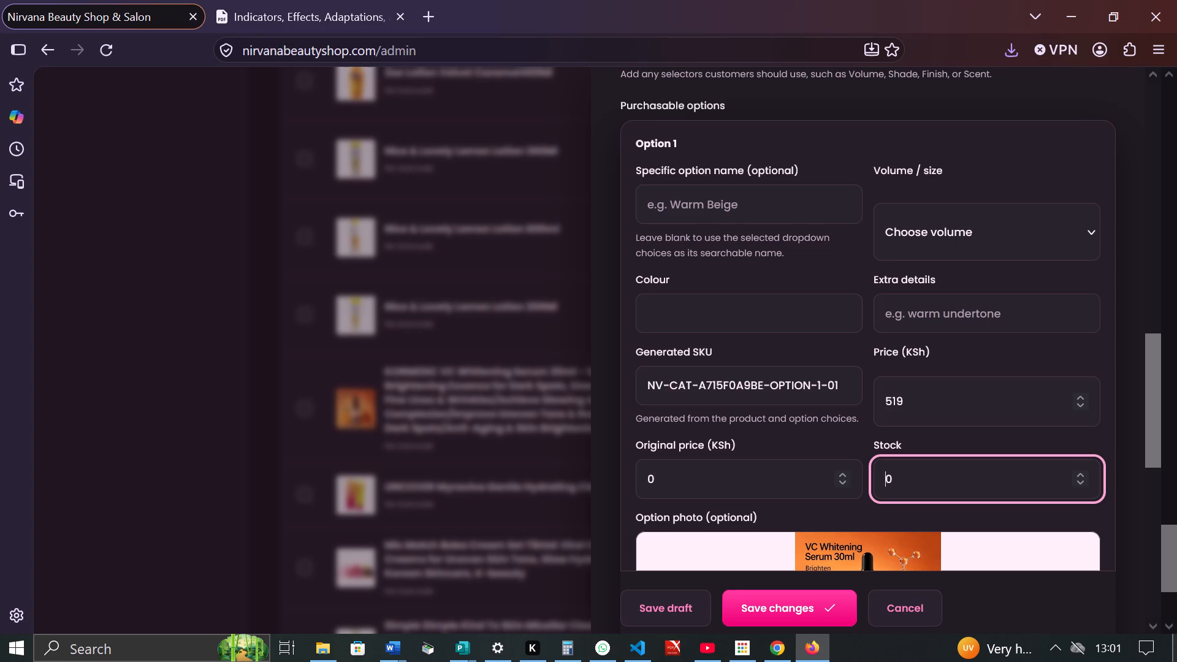
pyautogui.scroll(-1, 893, 464)
pyautogui.click(787, 606)
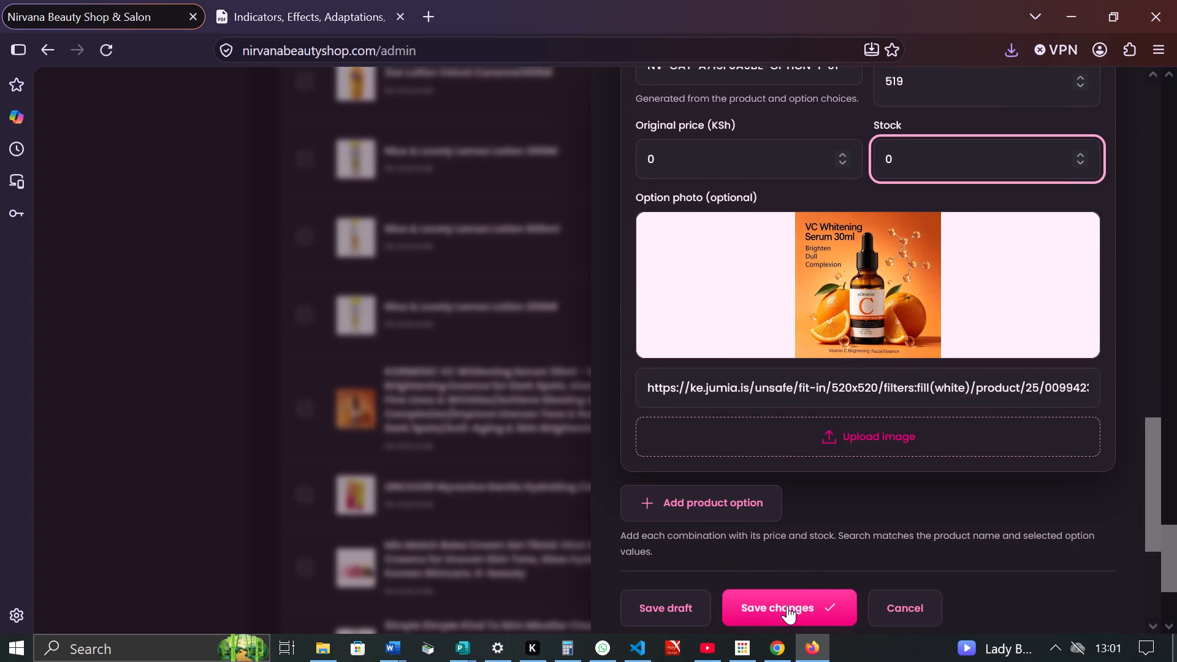
# Delete the descriptive text after "KORMESIC VC Whitening Serum 30ml" from the general product name and save the record.
pyautogui.scroll(3, 878, 385)
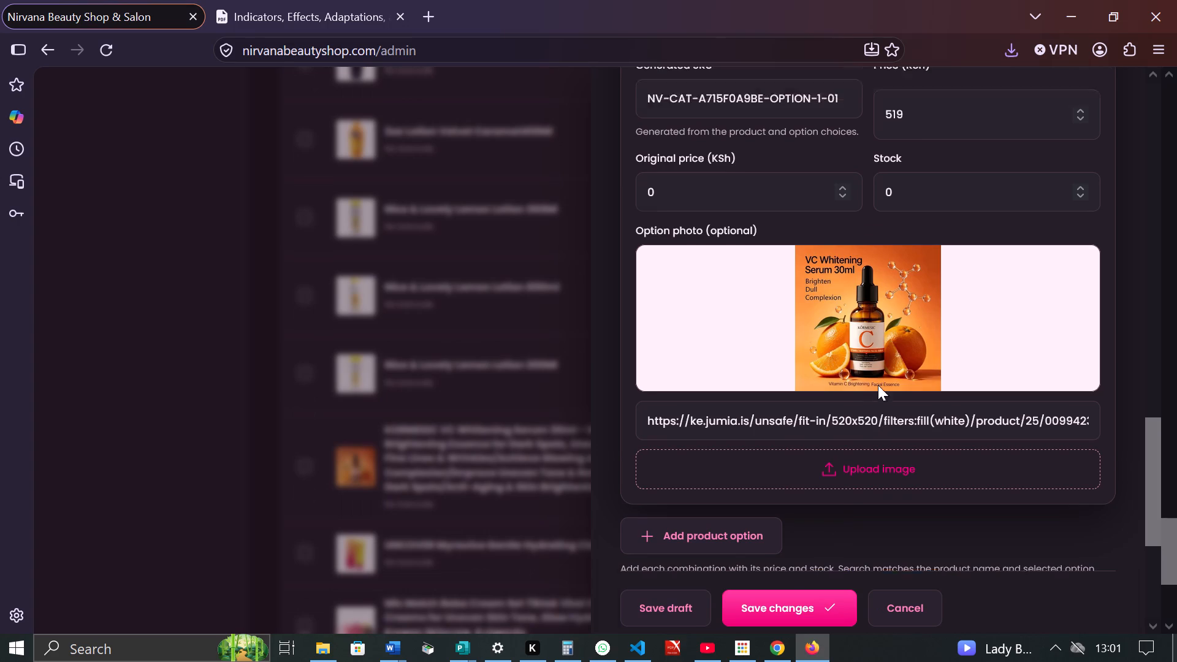
pyautogui.scroll(4, 822, 380)
pyautogui.scroll(2, 817, 319)
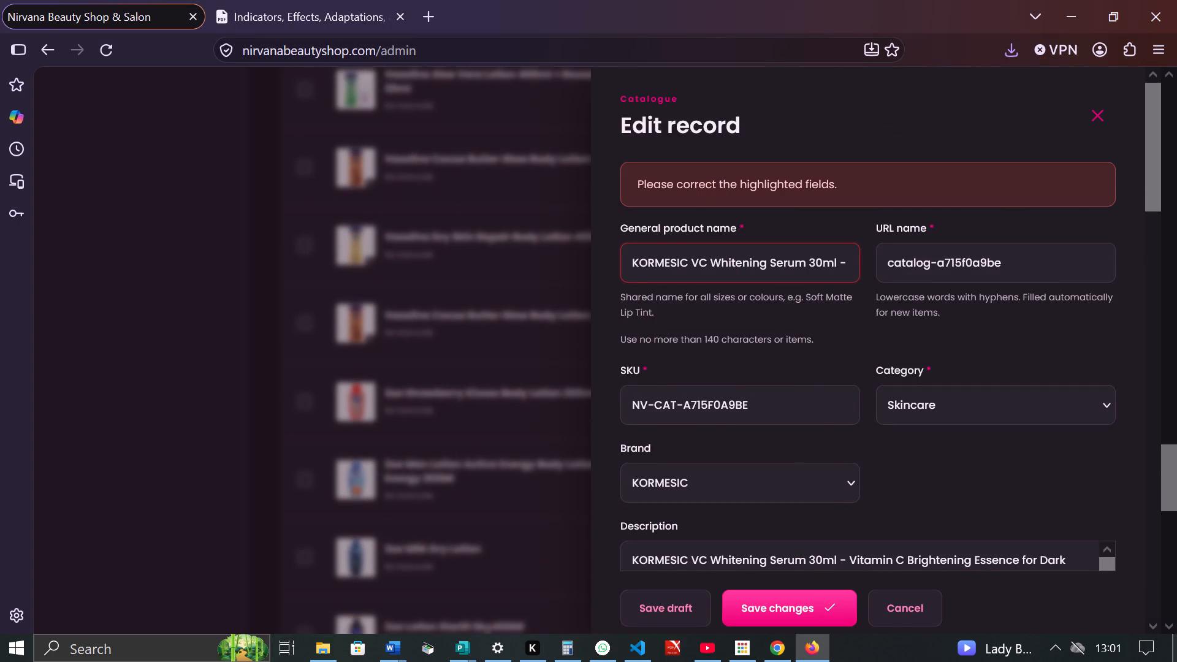
pyautogui.moveTo(840, 261); pyautogui.dragTo(869, 264)
pyautogui.press('BackSpace')
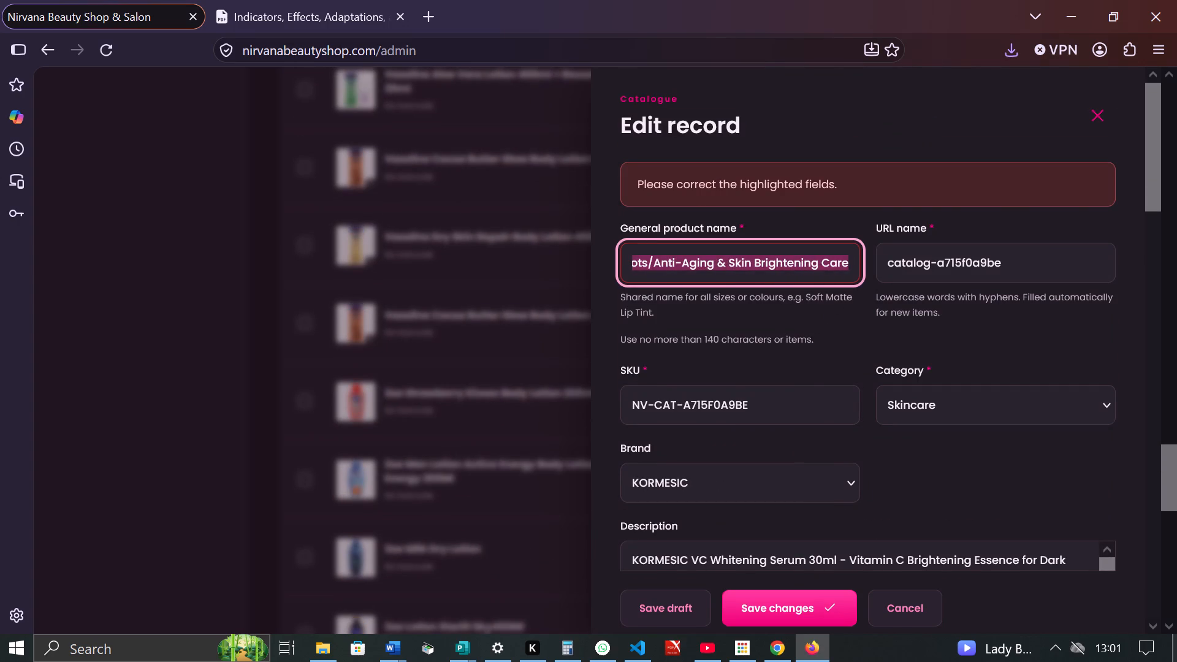
pyautogui.moveTo(869, 264); pyautogui.dragTo(779, 601)
pyautogui.click(779, 601)
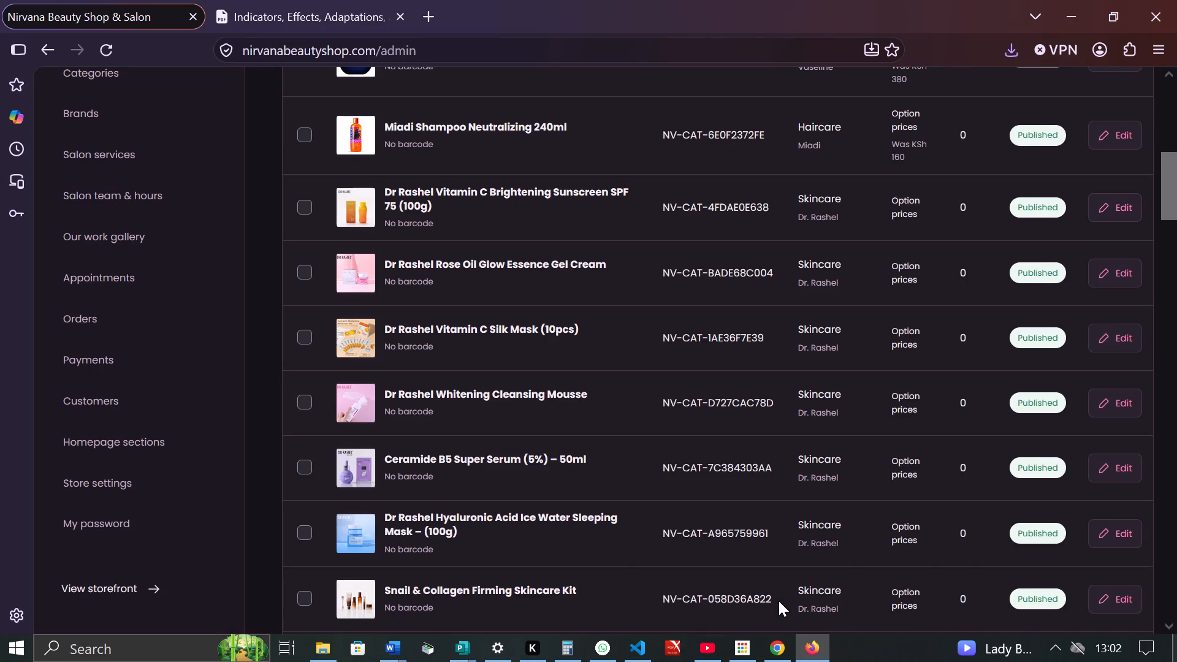
# Open the UNCOVER Myravive Gentle Hydrating Cleanser record, set Option 1's stock to 0 and save.
pyautogui.scroll(-1, 741, 498)
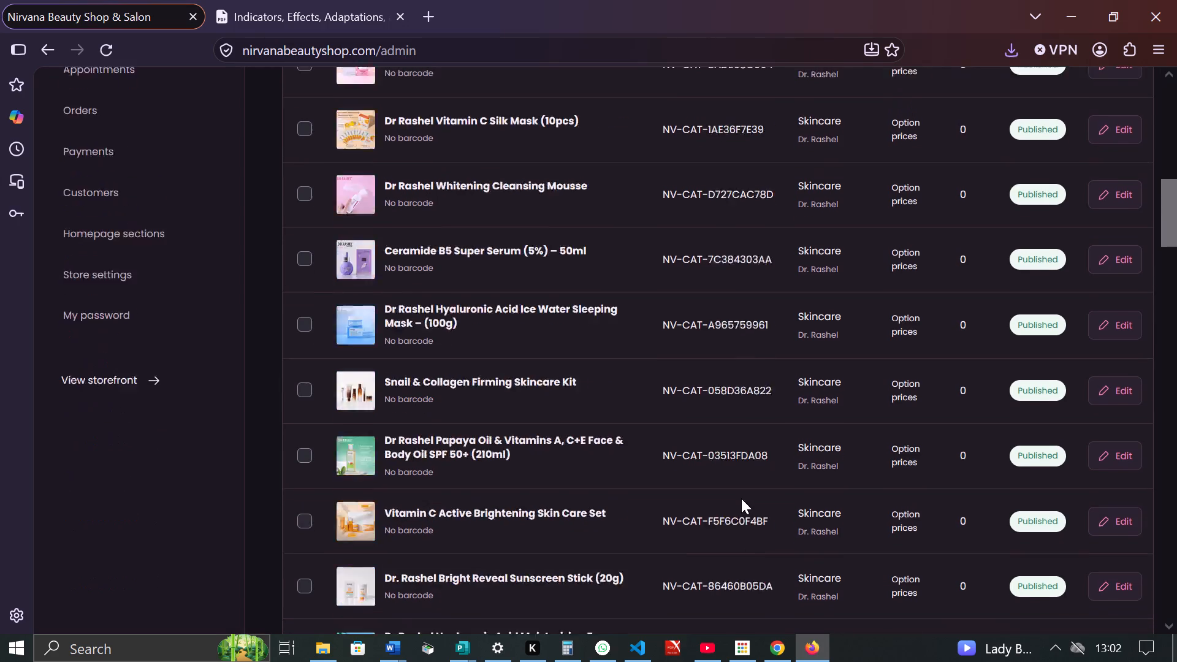
pyautogui.scroll(-5, 741, 498)
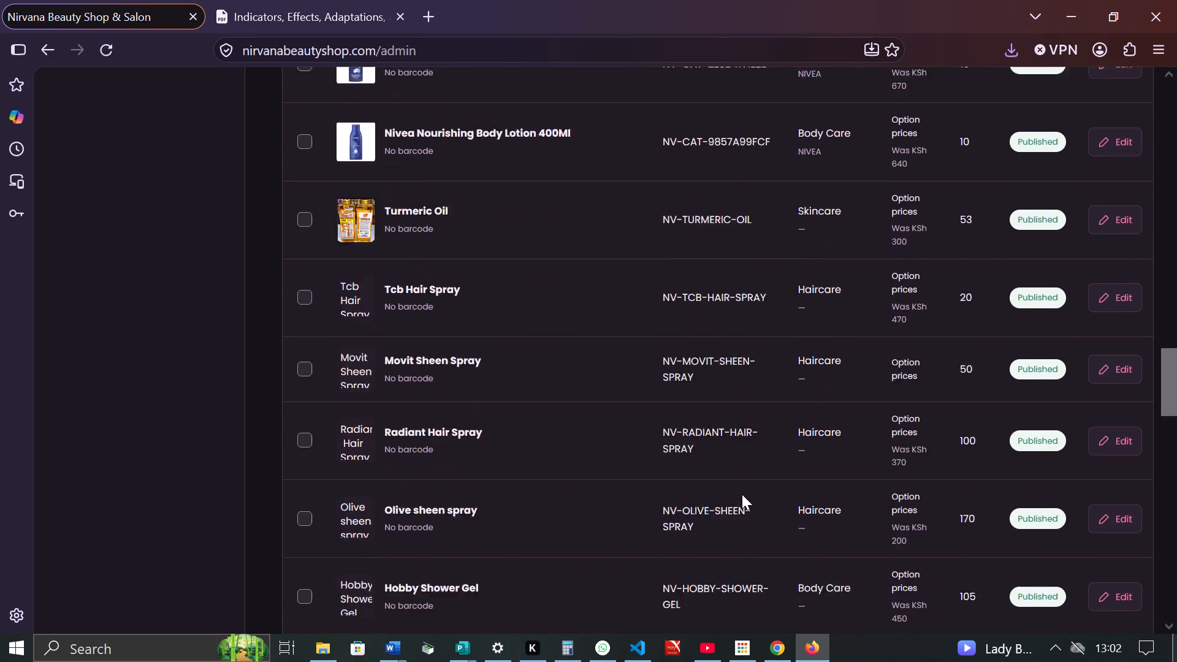
pyautogui.scroll(-3, 742, 494)
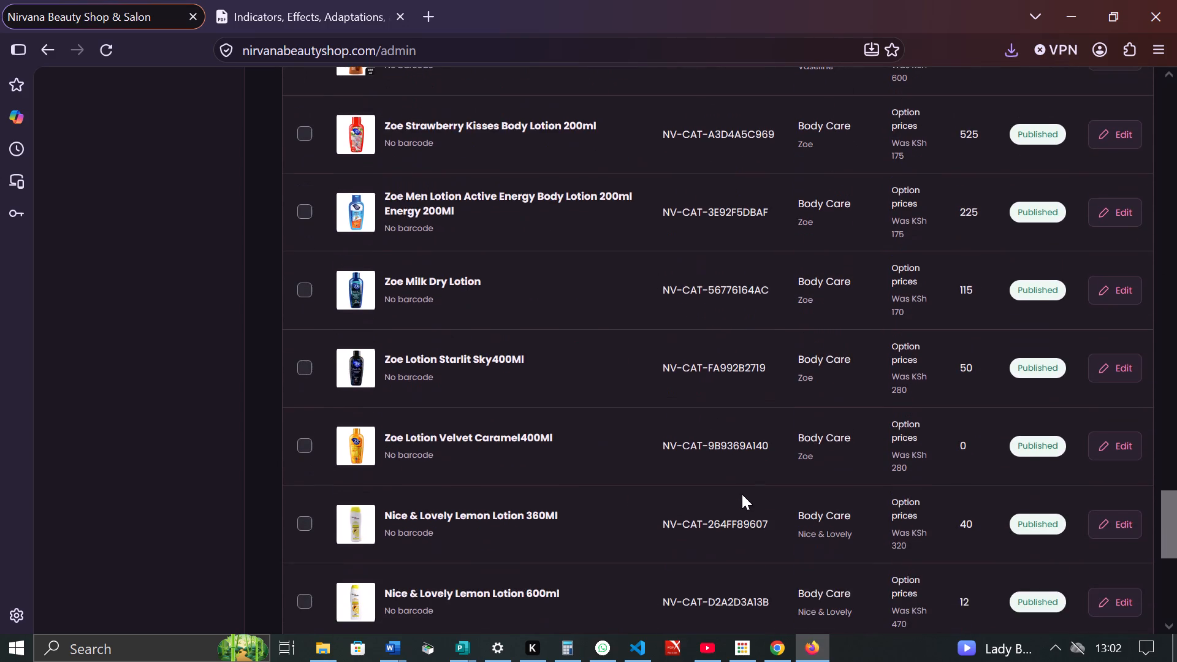
pyautogui.scroll(-1, 742, 494)
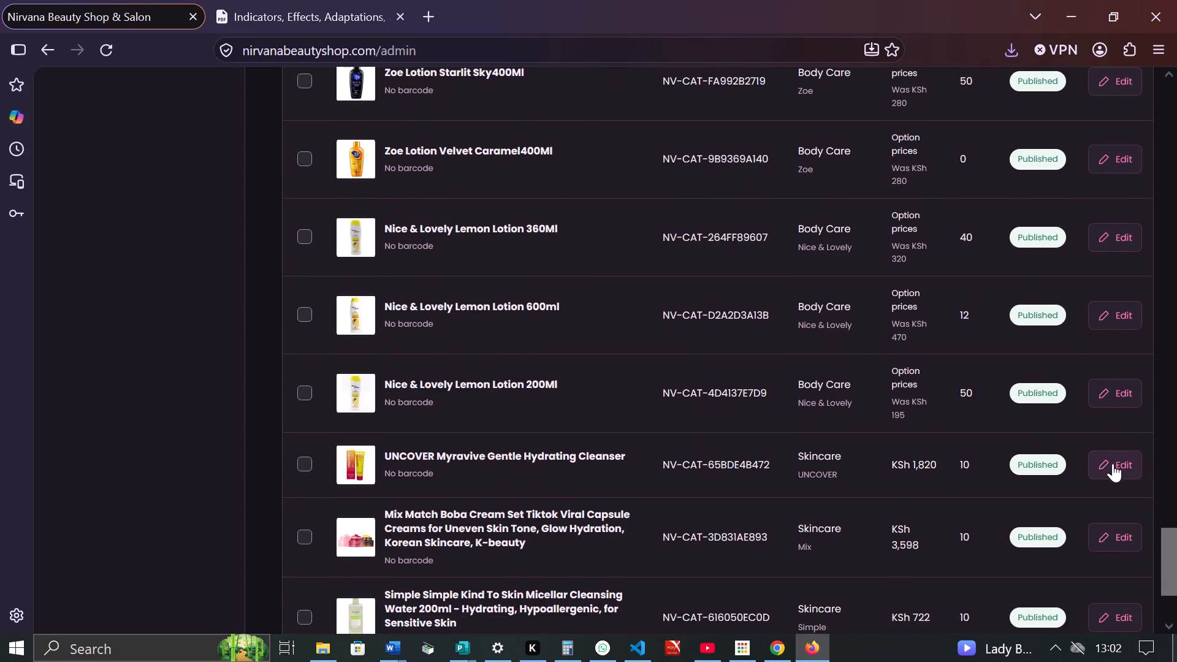
pyautogui.click(1113, 463)
pyautogui.scroll(-1, 904, 449)
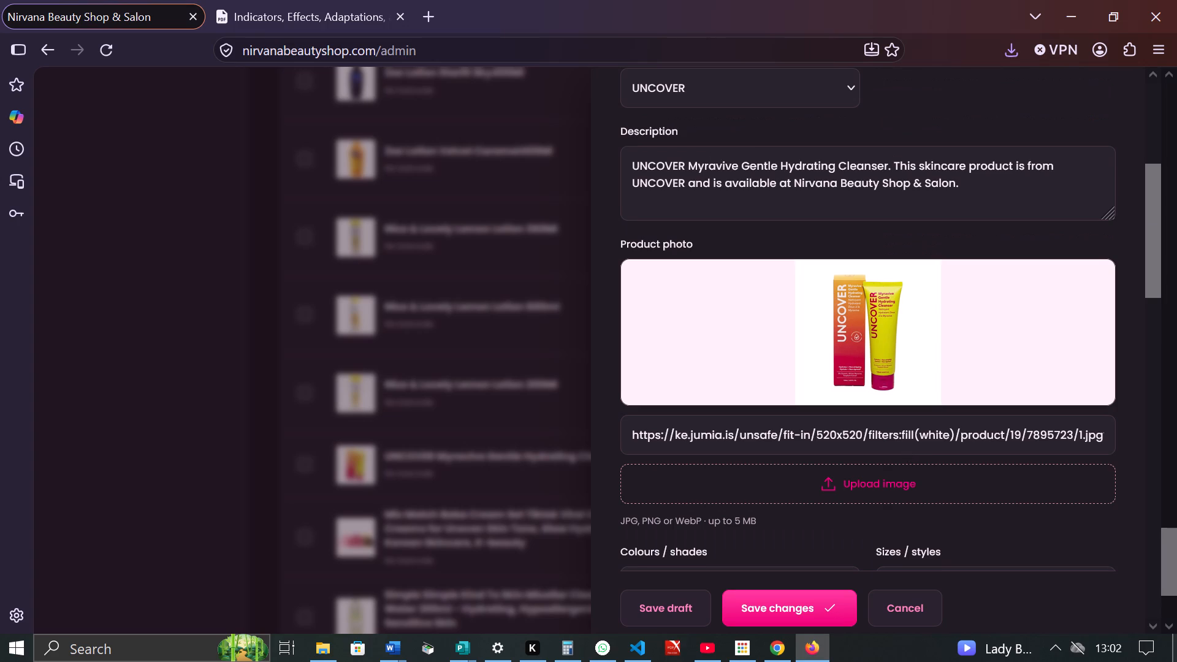
pyautogui.scroll(-2, 907, 436)
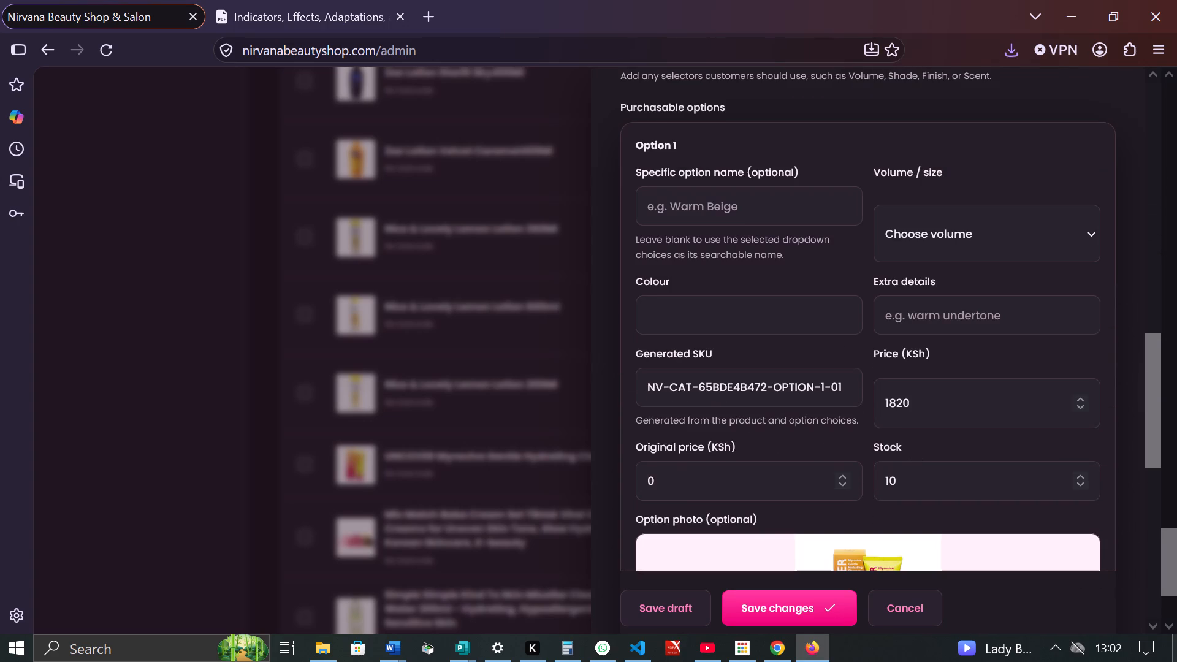
pyautogui.click(893, 480)
pyautogui.press('BackSpace')
pyautogui.press('BackSpace')
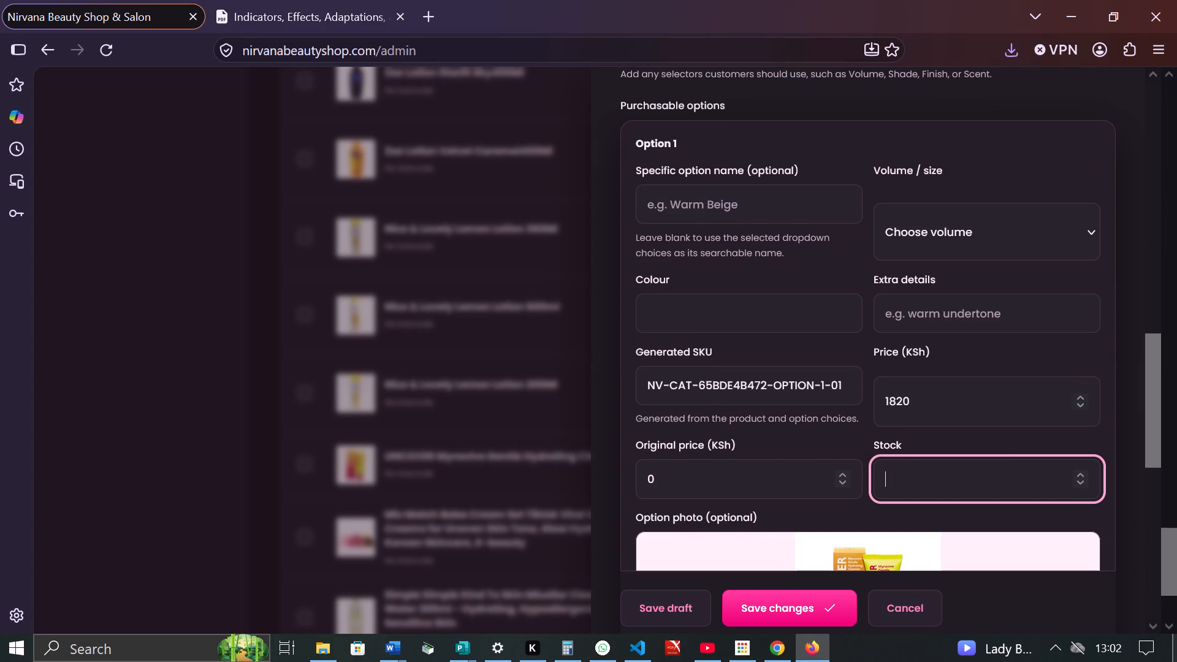
pyautogui.press('0')
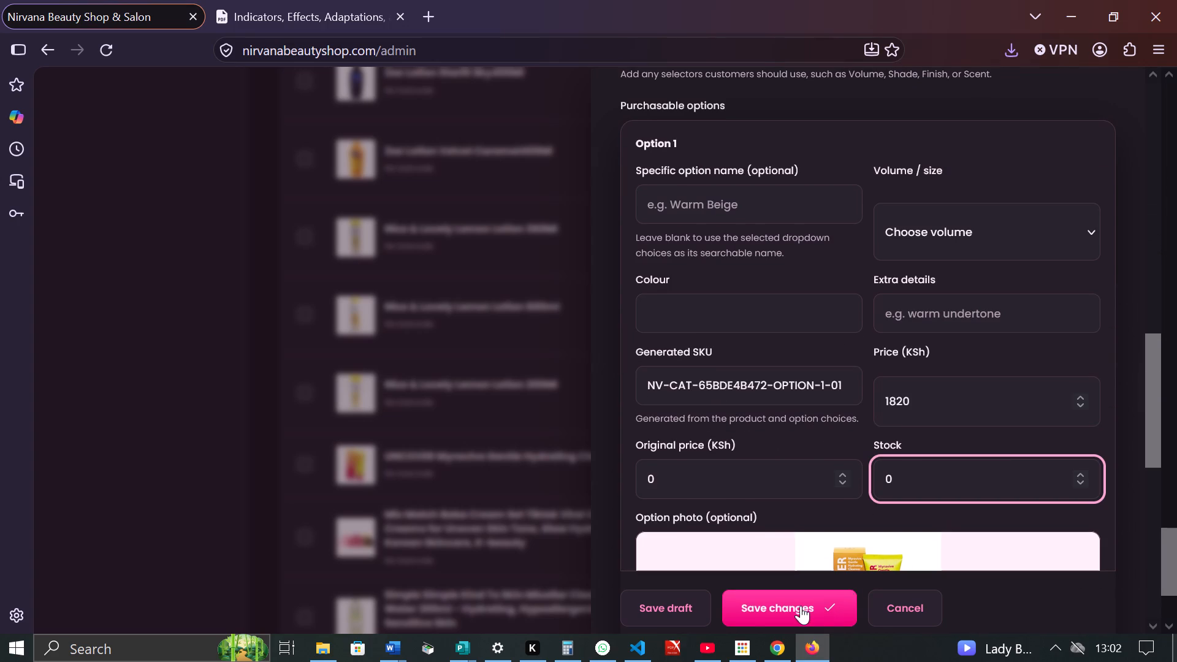
pyautogui.click(801, 607)
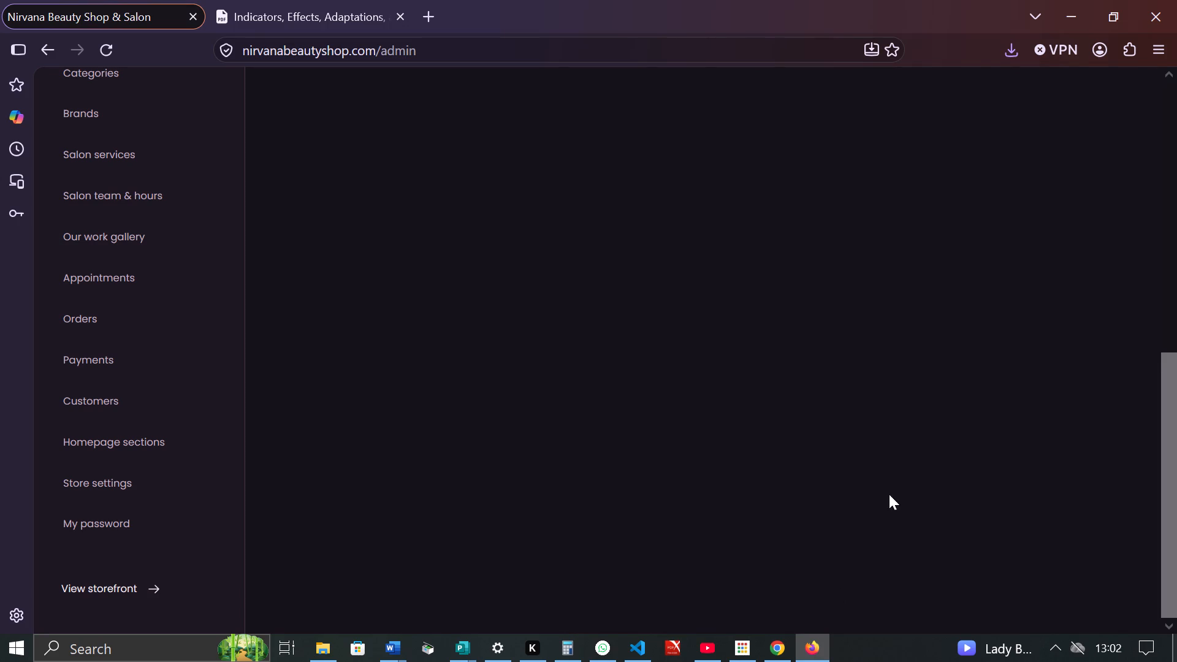
# Open the Mix Match Boba Cream Set Tiktok Viral record, set Option 1's stock to 0 and save.
pyautogui.scroll(-5, 803, 381)
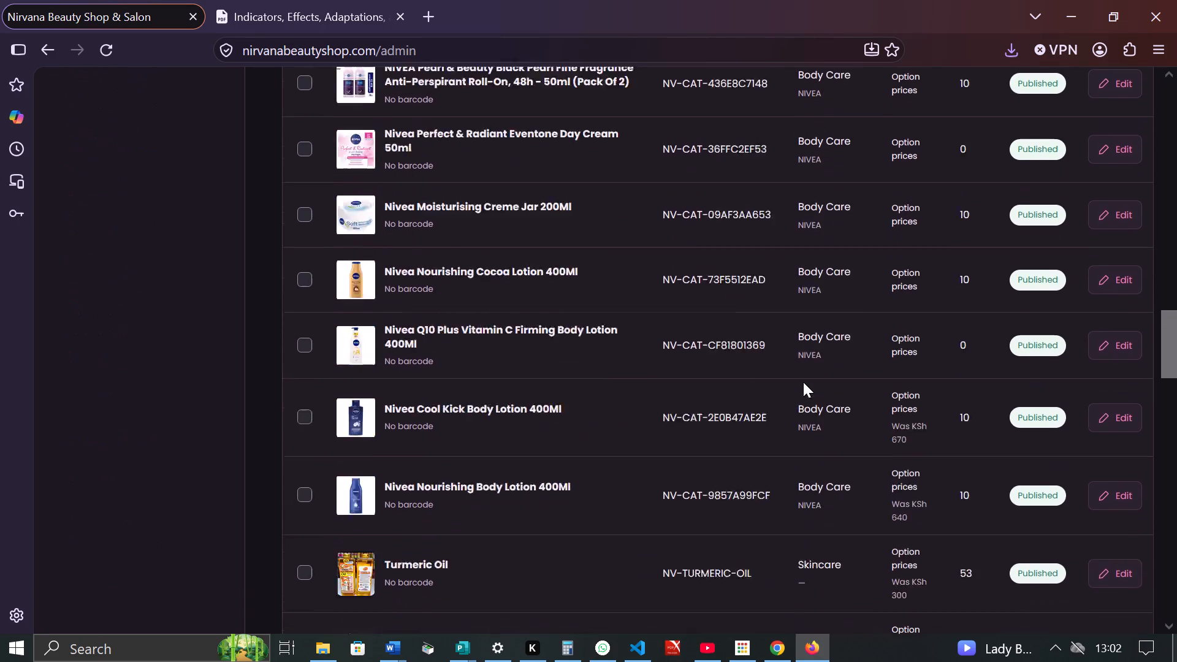
pyautogui.scroll(-5, 803, 382)
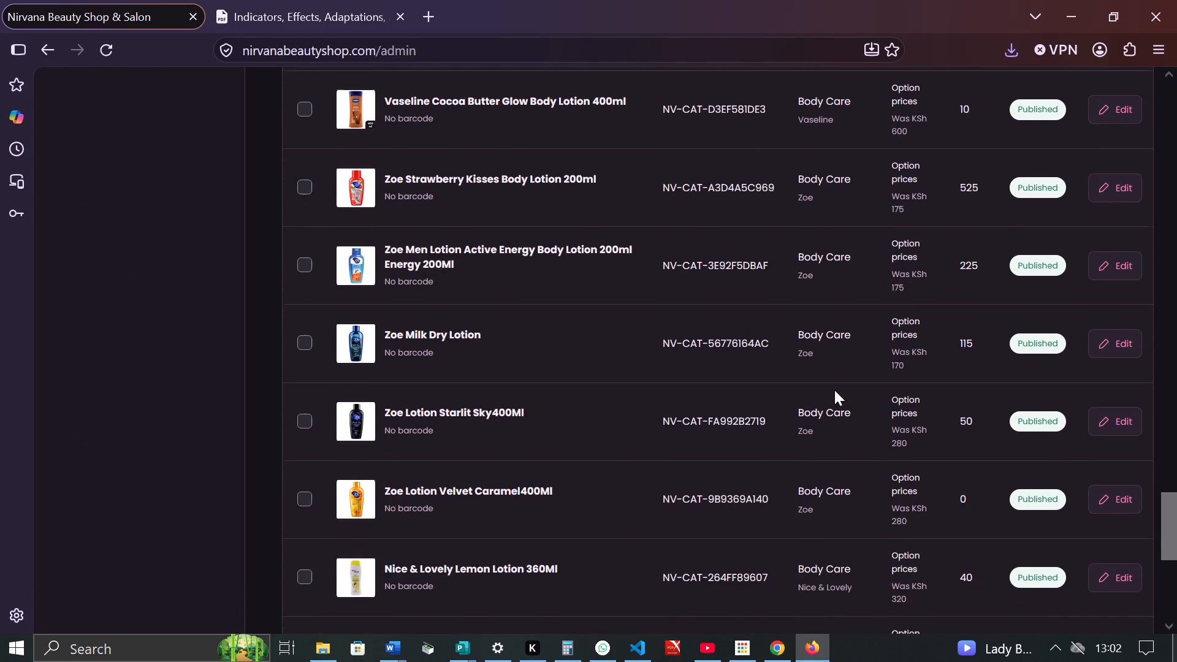
pyautogui.click(1107, 544)
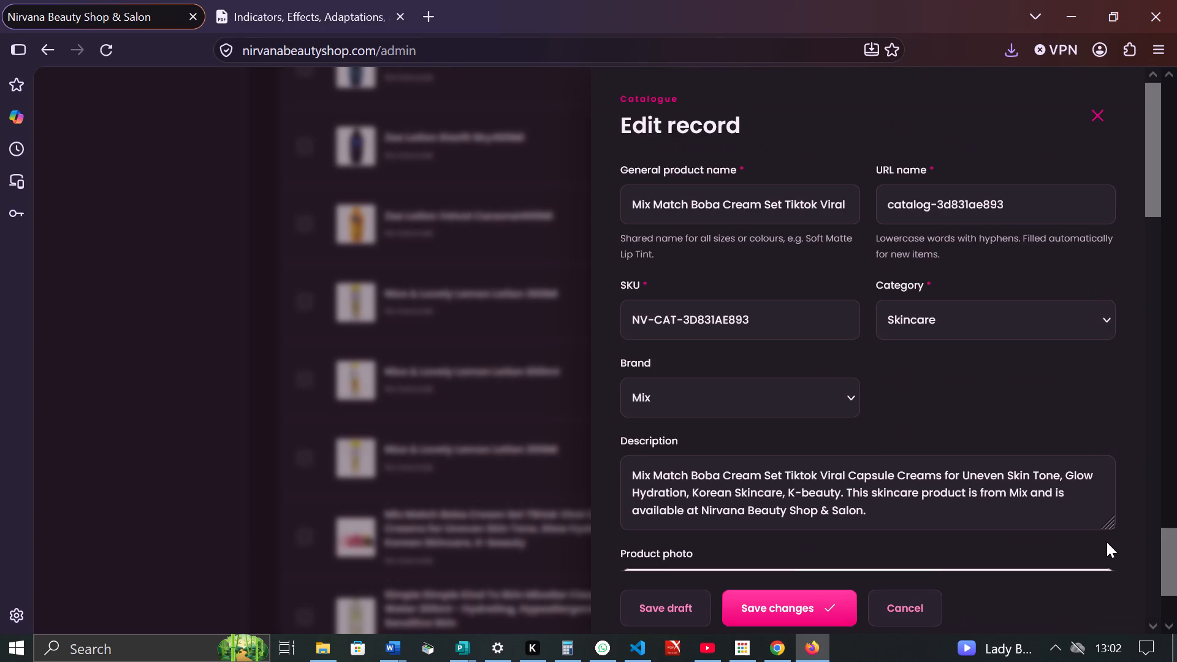
pyautogui.scroll(-1, 868, 462)
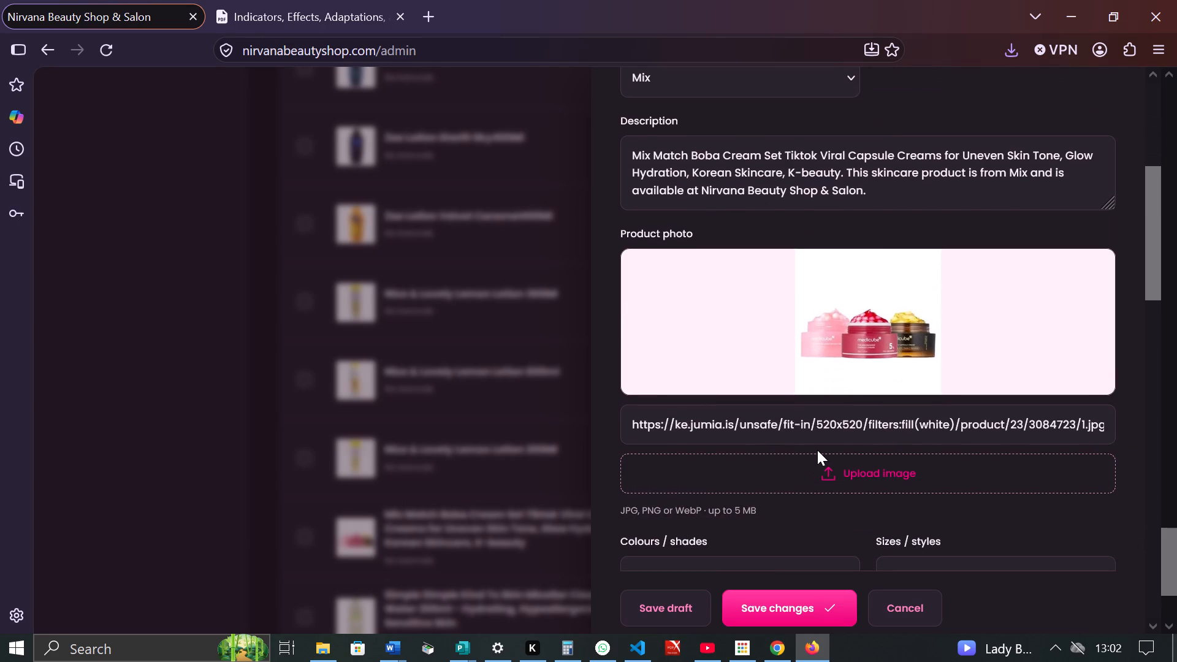
pyautogui.scroll(-1, 852, 424)
pyautogui.scroll(1, 853, 421)
pyautogui.scroll(-2, 915, 421)
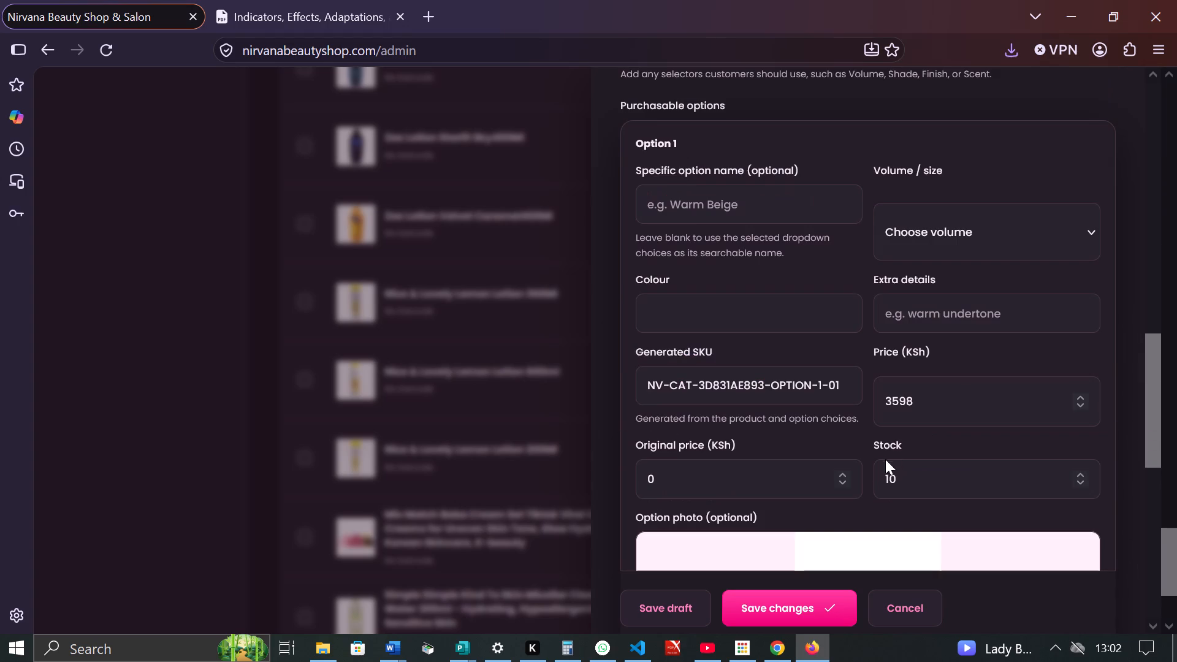
pyautogui.click(891, 476)
pyautogui.press('BackSpace')
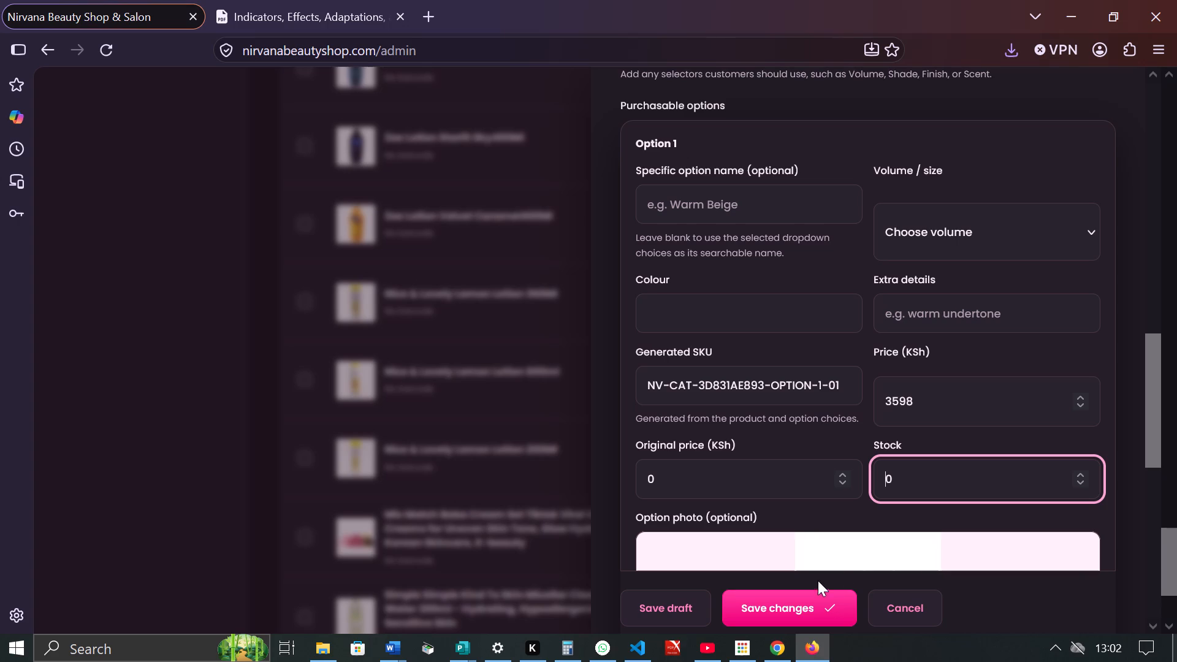
pyautogui.click(790, 600)
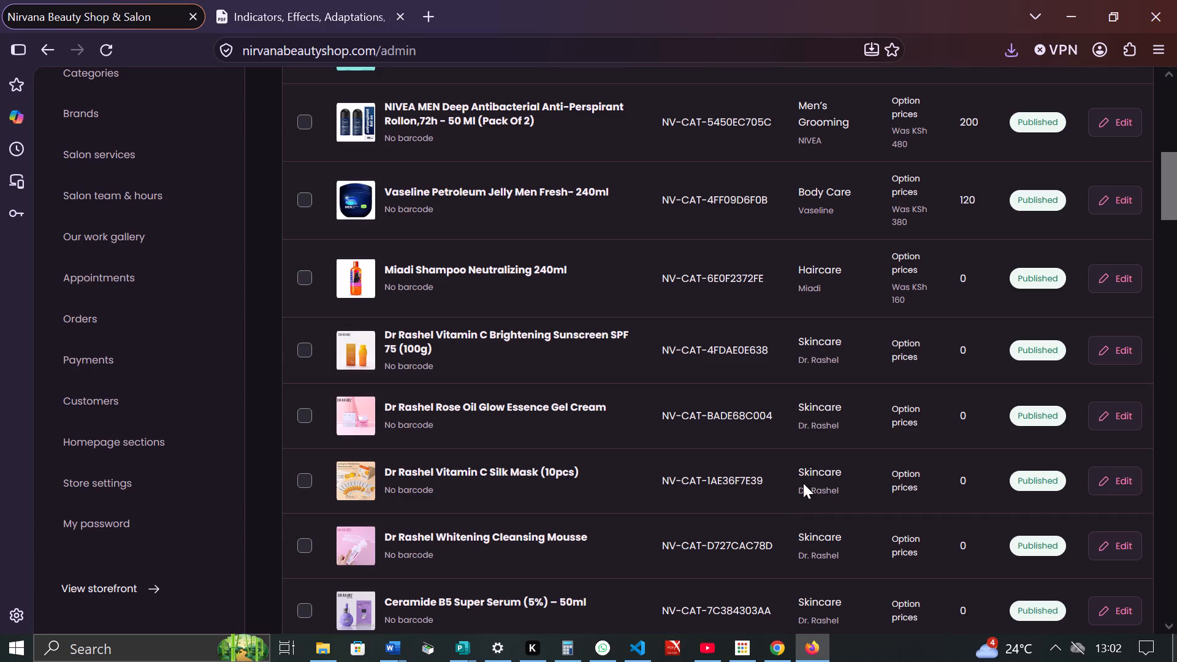
# Open the Simple Kind To Skin Micellar Cleansing Water 200ml record, set Option 1's stock to 0 and save.
pyautogui.scroll(-2, 897, 484)
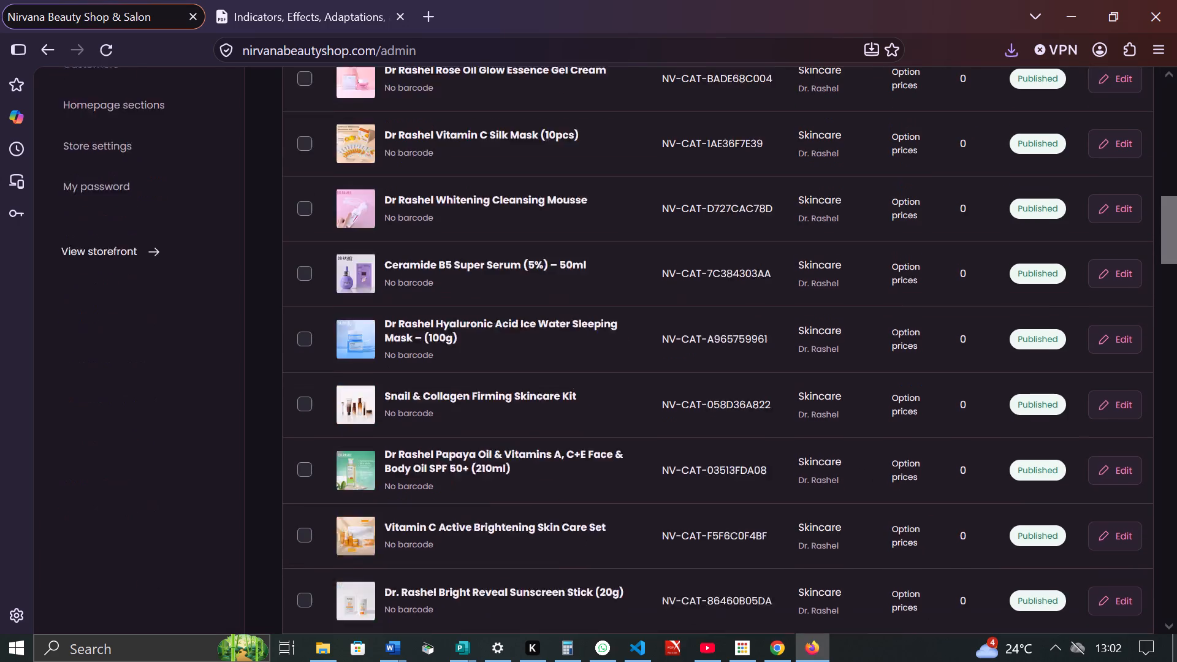
pyautogui.scroll(-7, 844, 506)
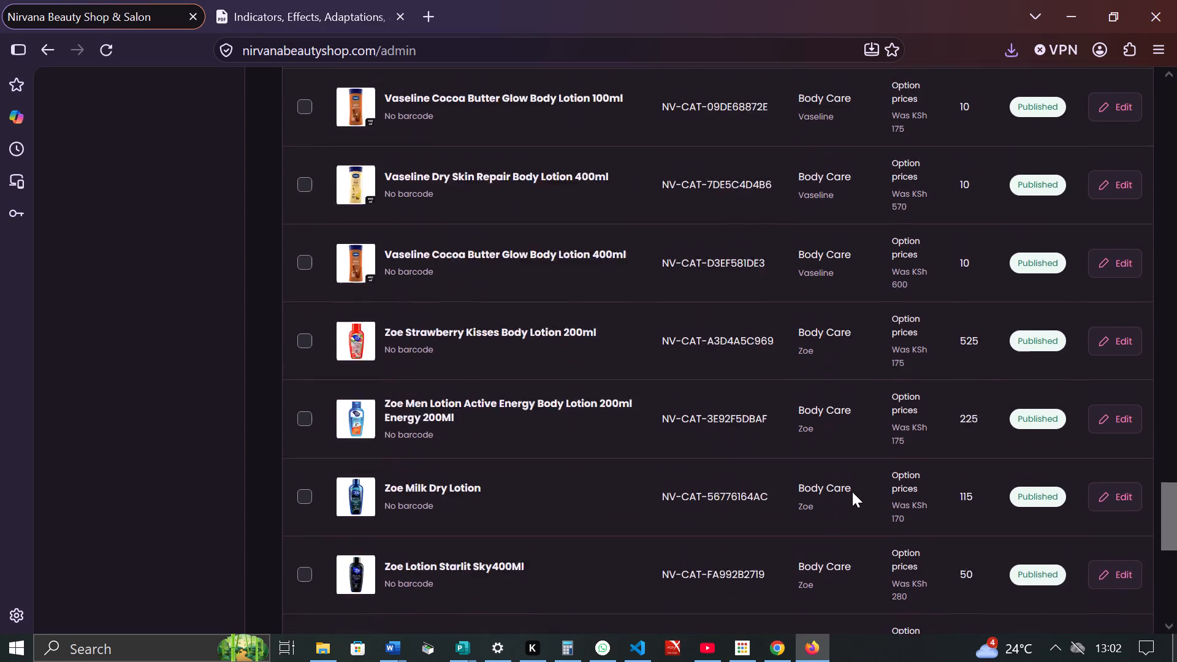
pyautogui.scroll(-2, 857, 486)
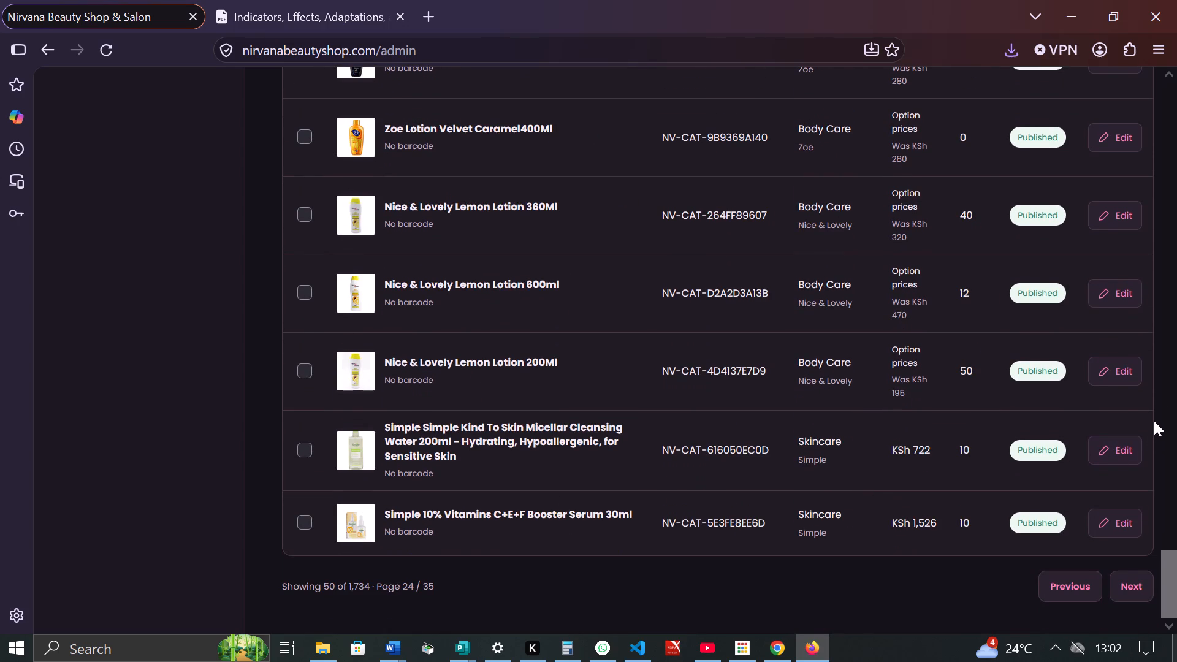
pyautogui.click(1123, 443)
pyautogui.scroll(-1, 910, 485)
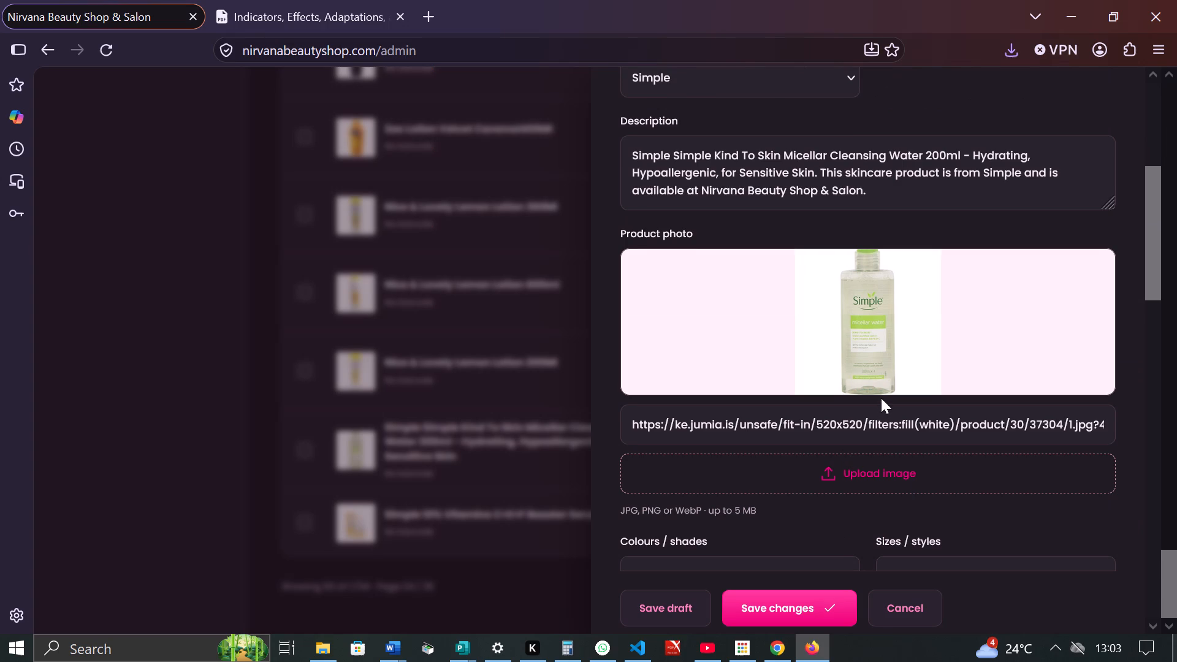
pyautogui.scroll(-2, 881, 398)
pyautogui.click(893, 476)
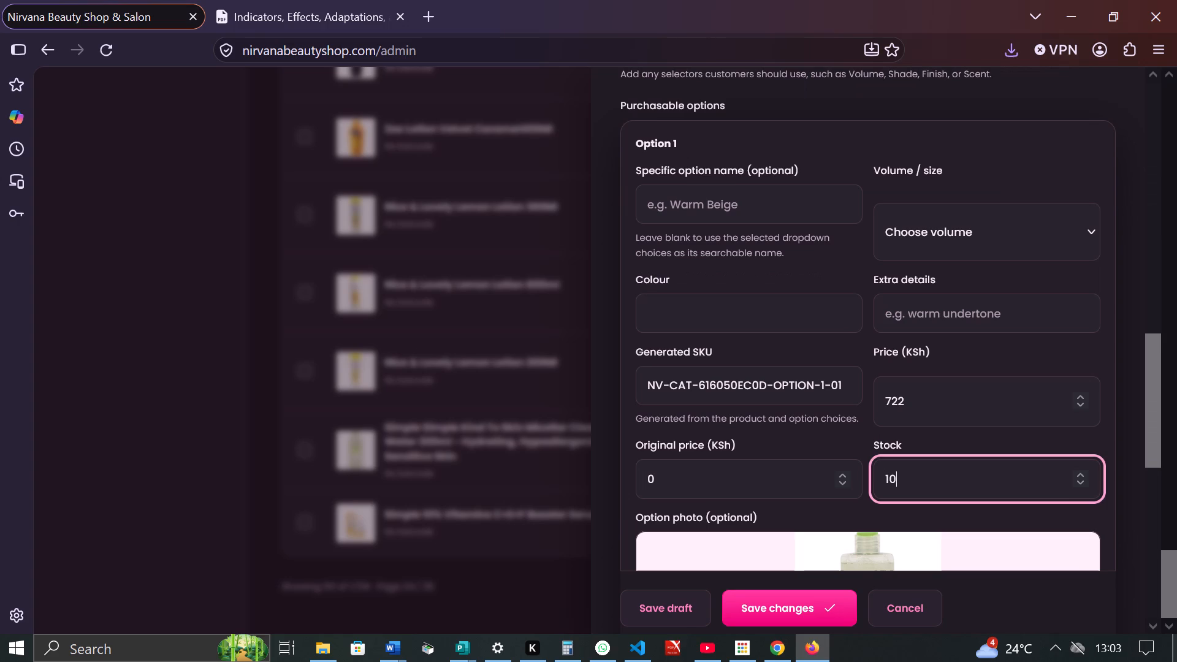
pyautogui.press('BackSpace')
pyautogui.press('BackSpace')
pyautogui.press('0')
pyautogui.click(795, 595)
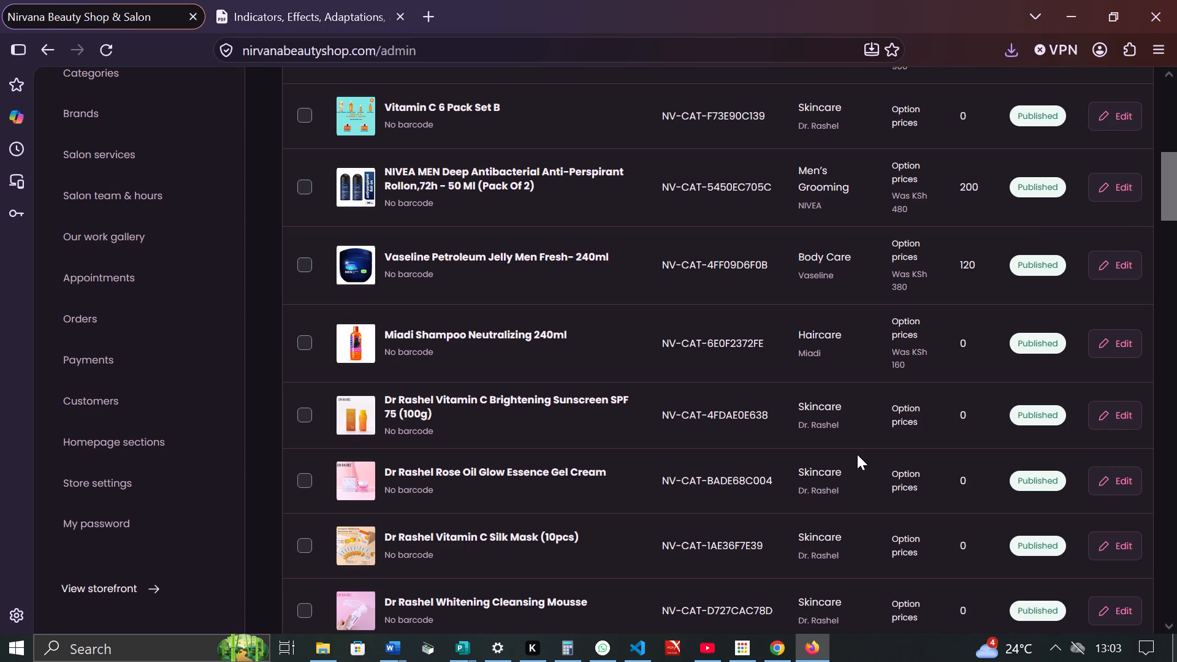
# Open the Simple 10% Vitamins C+E+F Booster Serum 30ml record and go to Option 1's stock.
pyautogui.scroll(-6, 882, 417)
pyautogui.scroll(1, 874, 438)
pyautogui.scroll(-4, 876, 434)
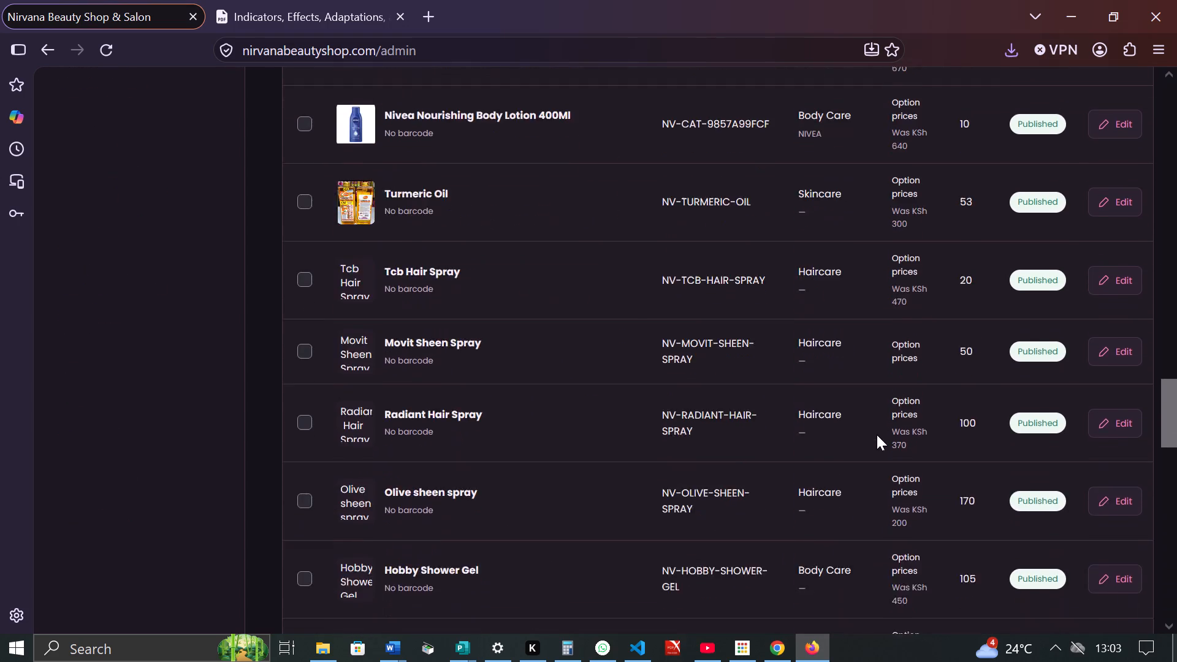
pyautogui.scroll(-4, 877, 435)
pyautogui.scroll(1, 905, 462)
pyautogui.scroll(-1, 905, 462)
pyautogui.click(1111, 527)
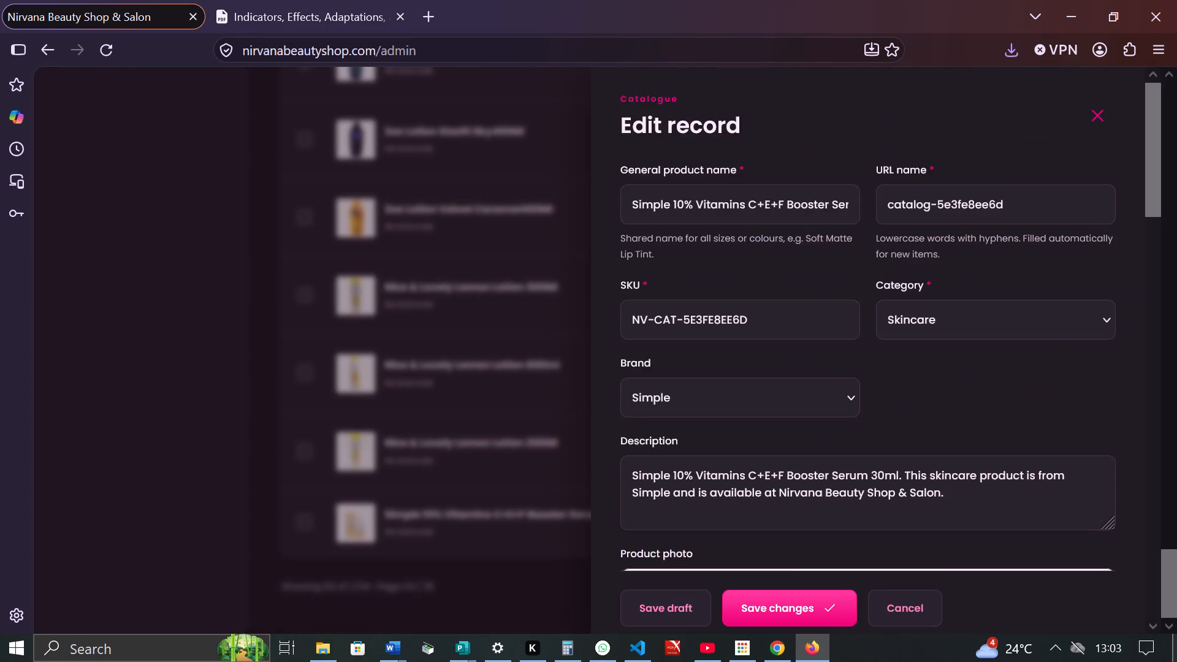
pyautogui.scroll(-1, 874, 514)
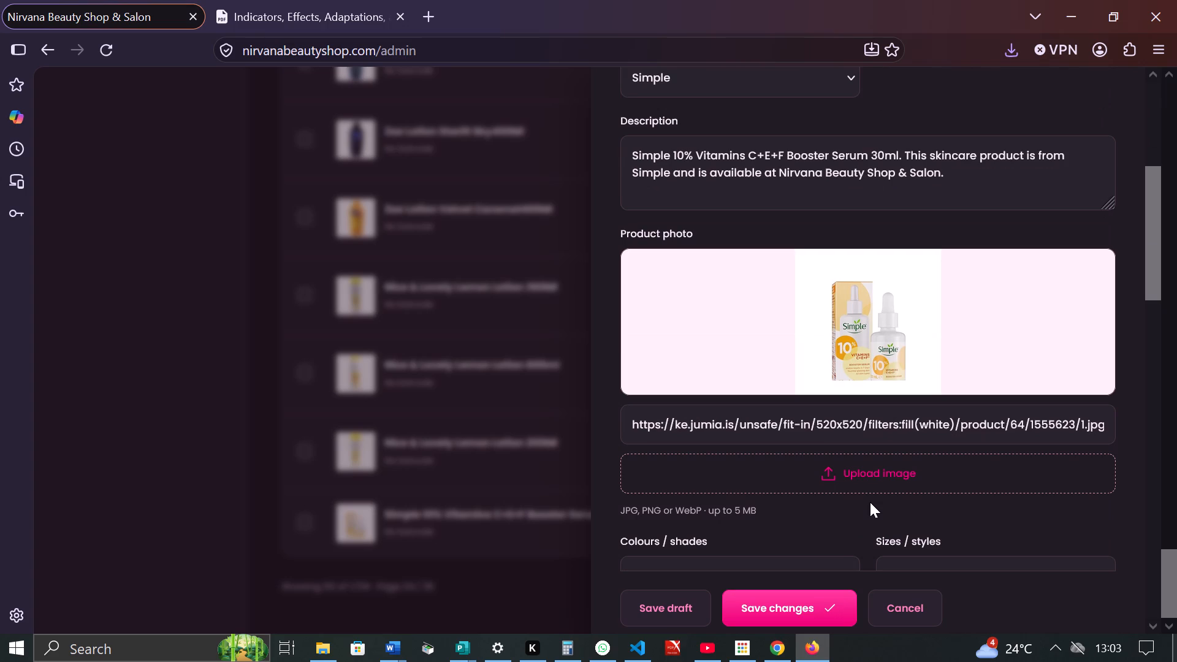
pyautogui.scroll(-2, 896, 431)
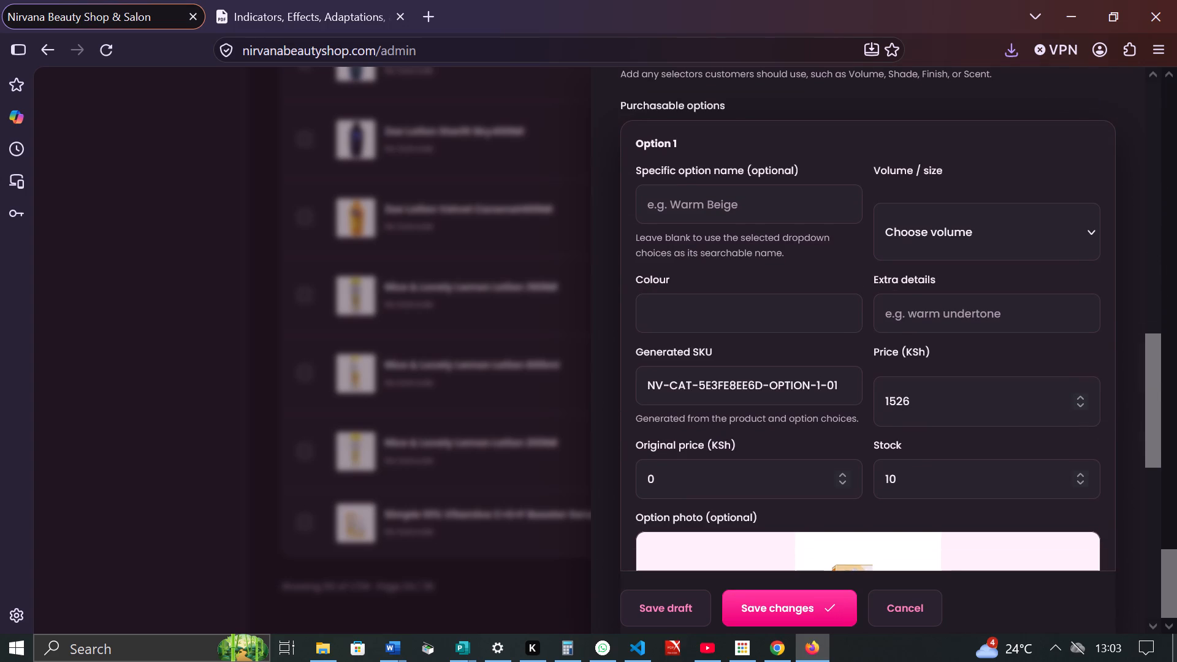
# Set Option 1's stock to 0 for the Simple 10% Vitamins C+E+F Booster Serum 30ml and save the changes.
pyautogui.click(895, 486)
pyautogui.press('BackSpace')
pyautogui.press('BackSpace')
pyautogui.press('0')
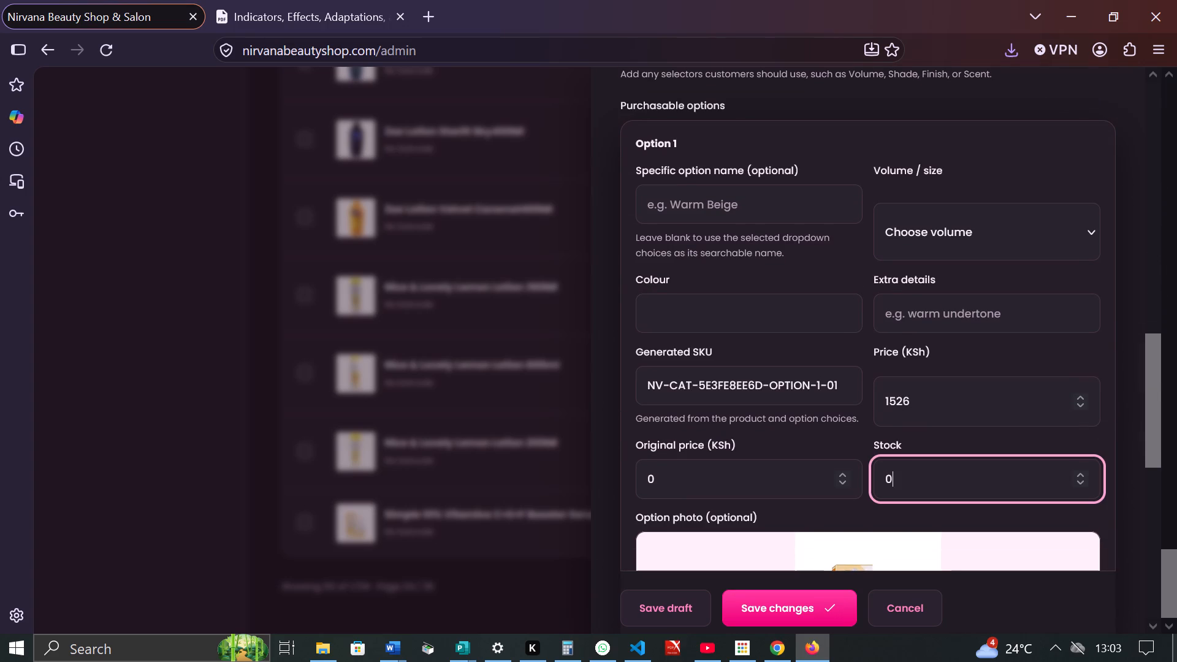
pyautogui.click(798, 603)
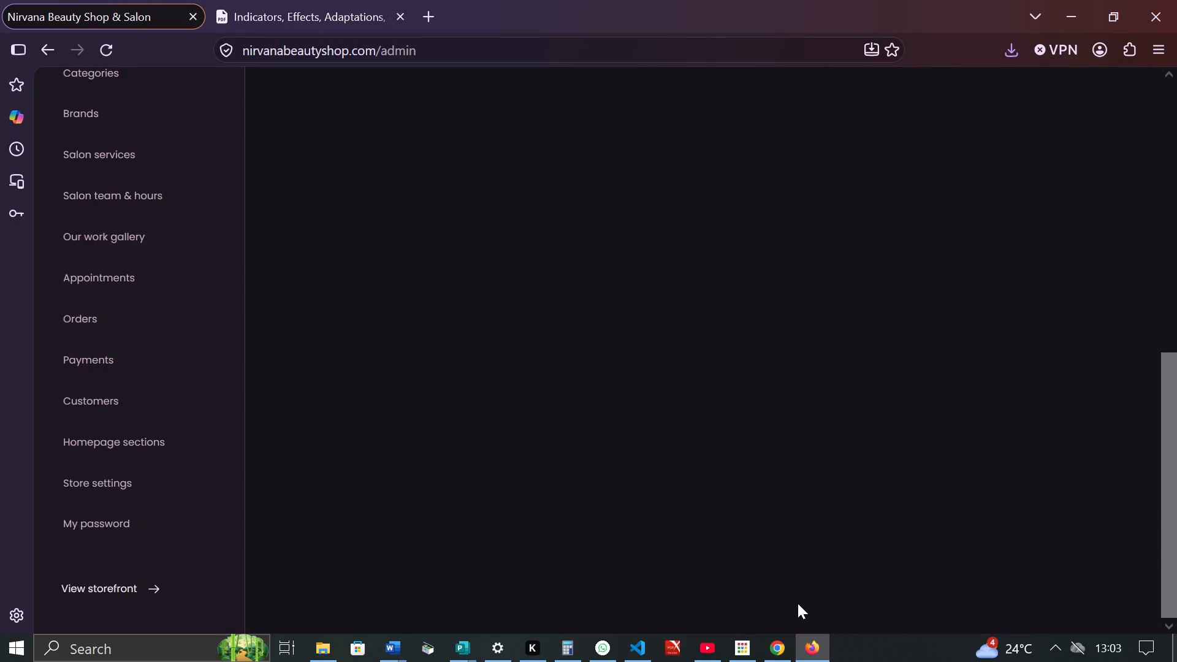
# Advance the product list from page 24 to the next page of catalogue records.
pyautogui.scroll(-6, 836, 544)
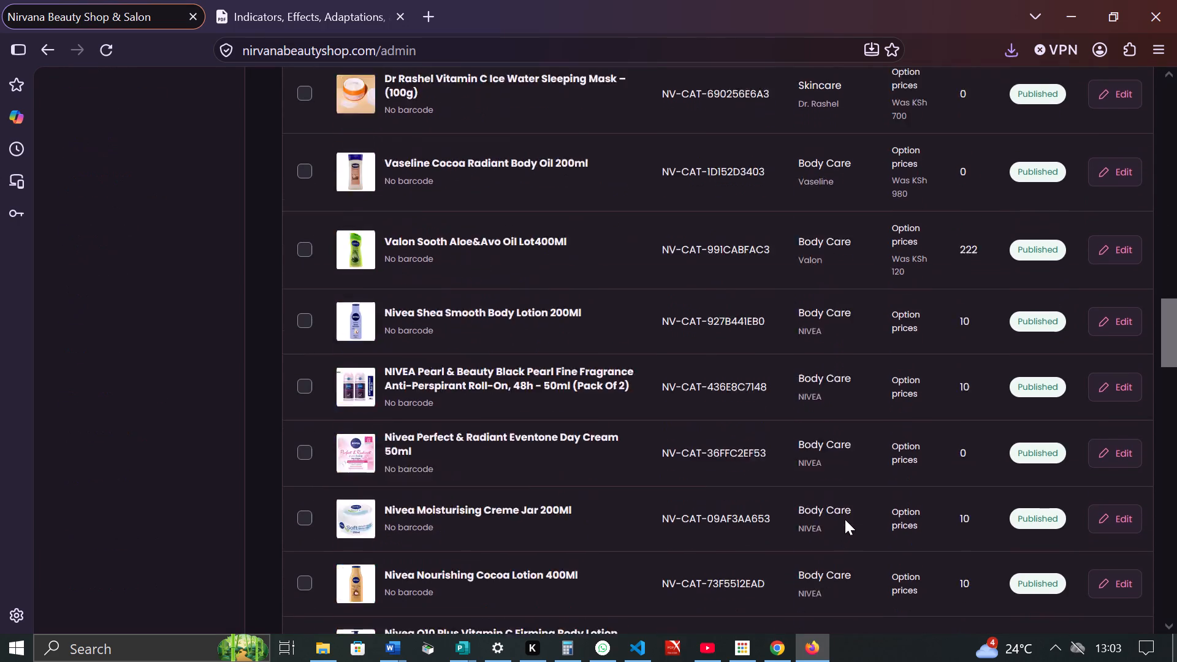
pyautogui.scroll(-4, 845, 519)
pyautogui.scroll(-7, 917, 506)
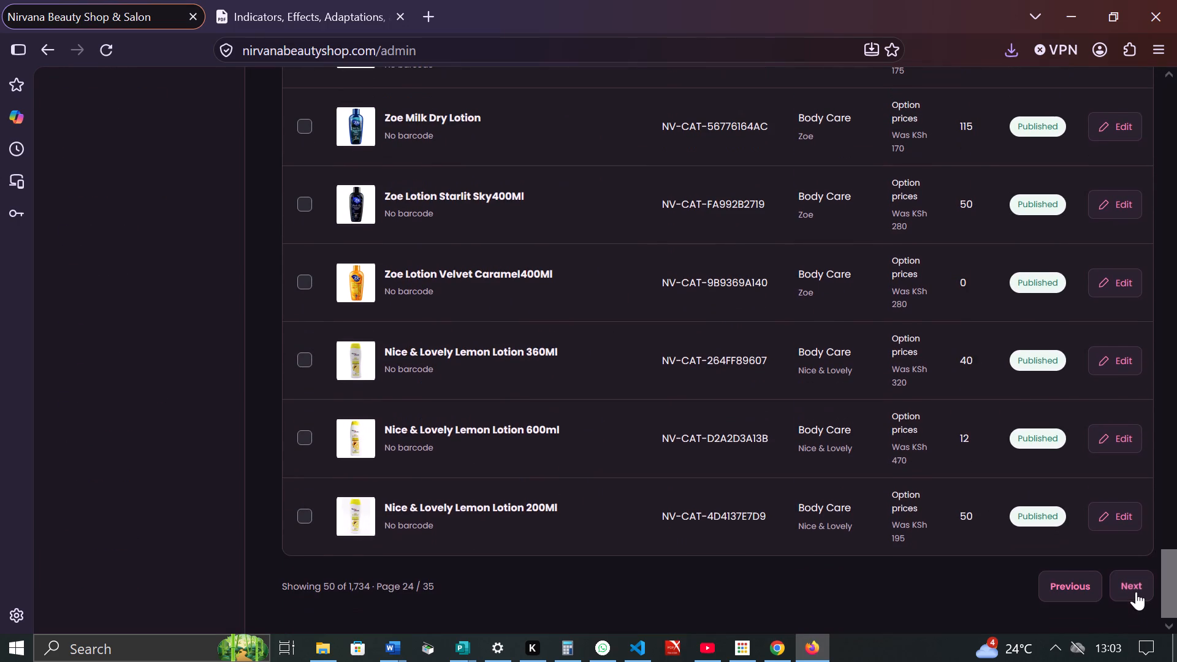
pyautogui.click(1134, 585)
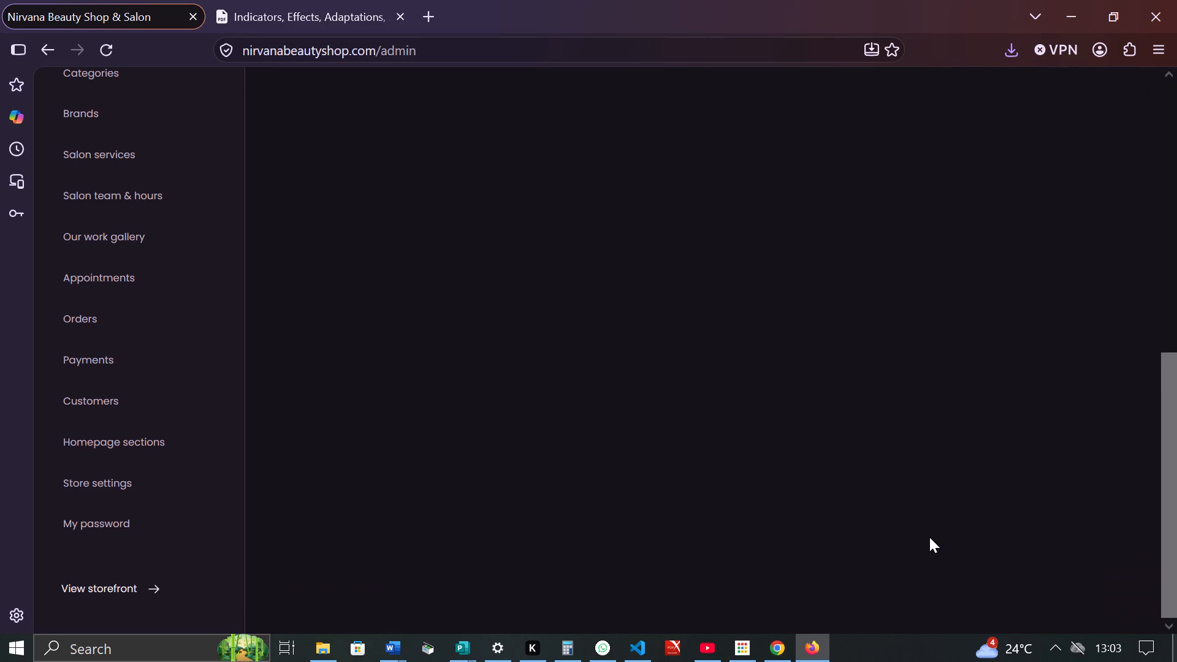
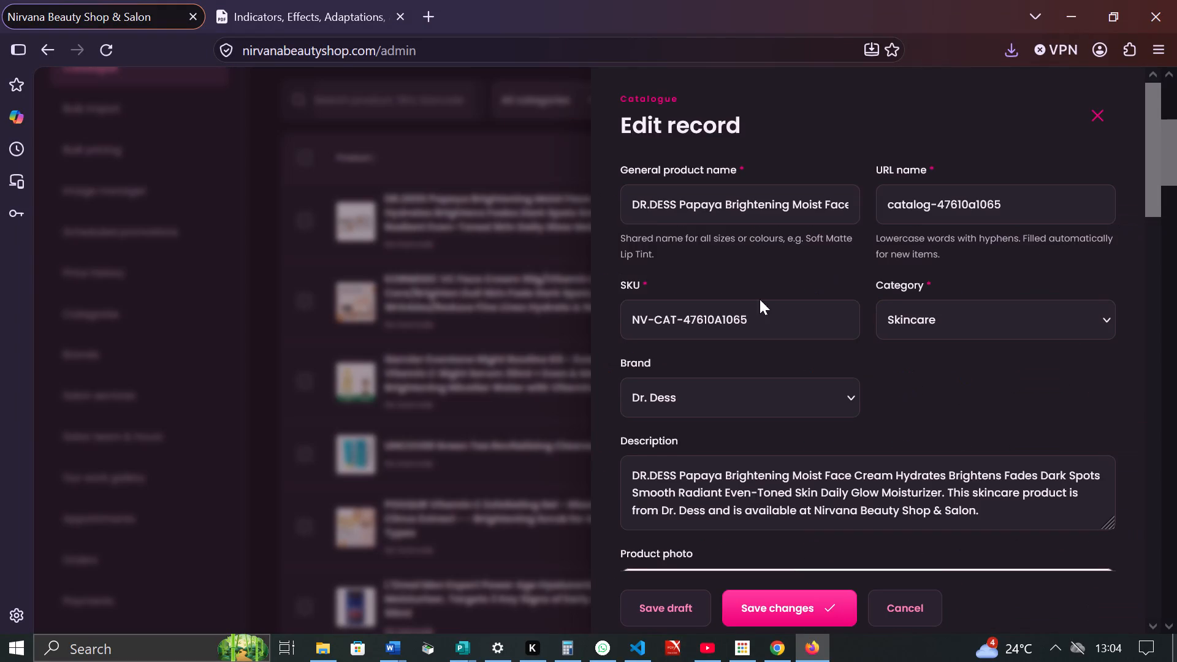
# Go to Option 1's stock in the DR.DESS Papaya Brightening Moist Face Cream record.
pyautogui.scroll(-1, 758, 302)
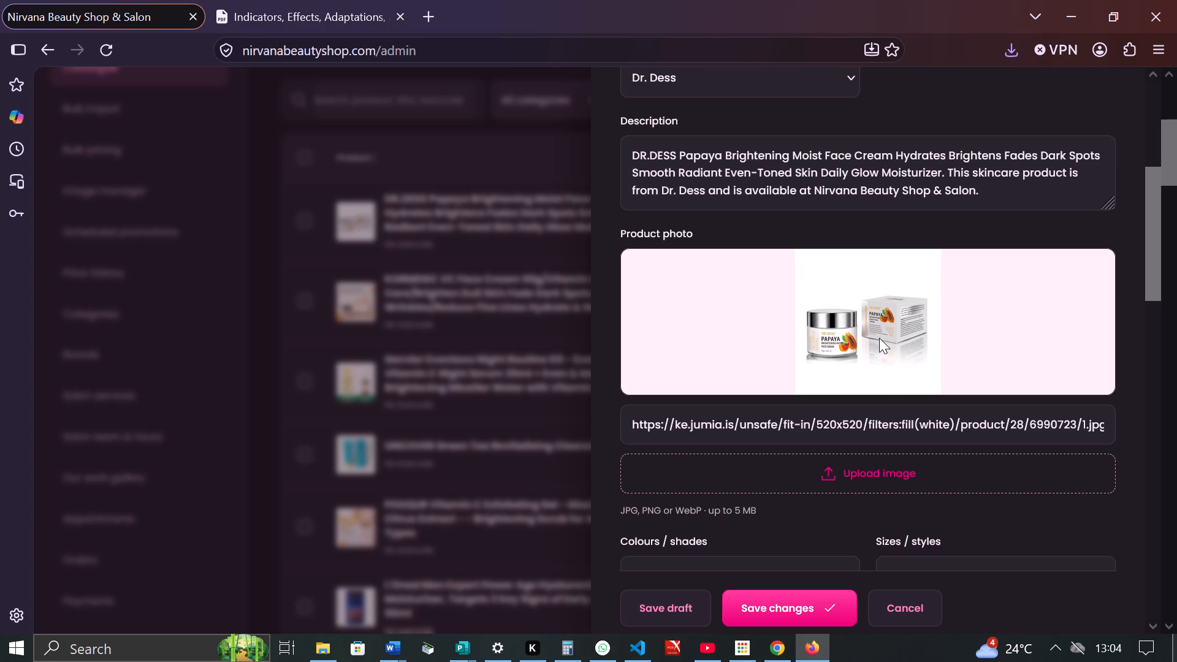
pyautogui.scroll(-2, 885, 347)
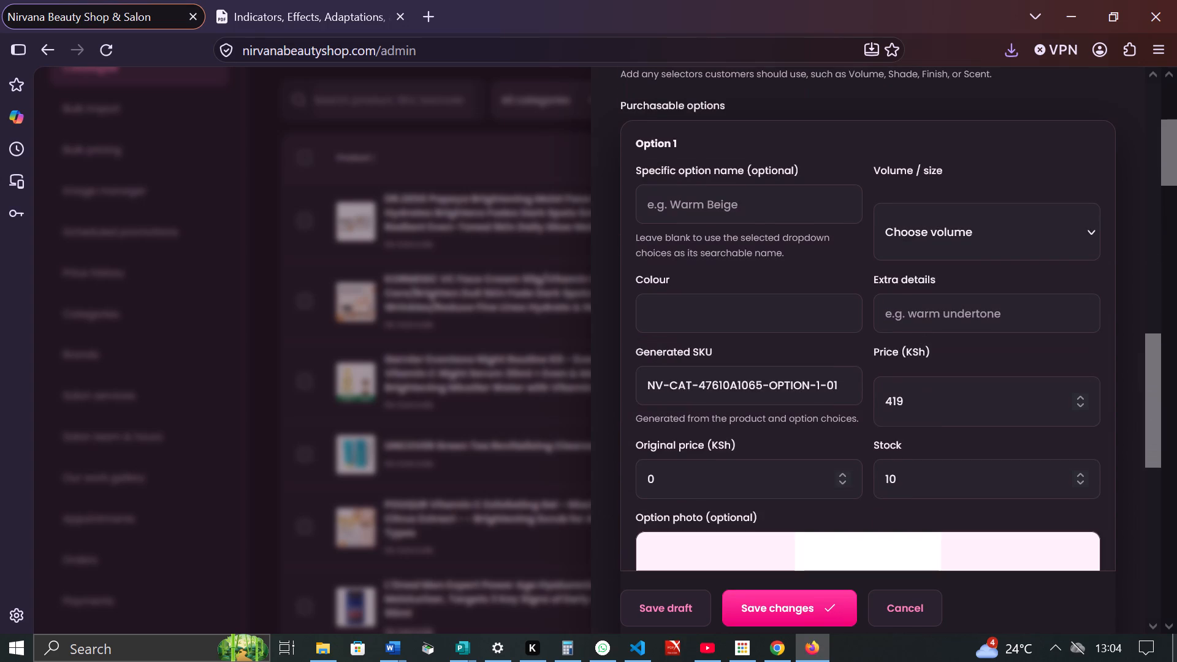
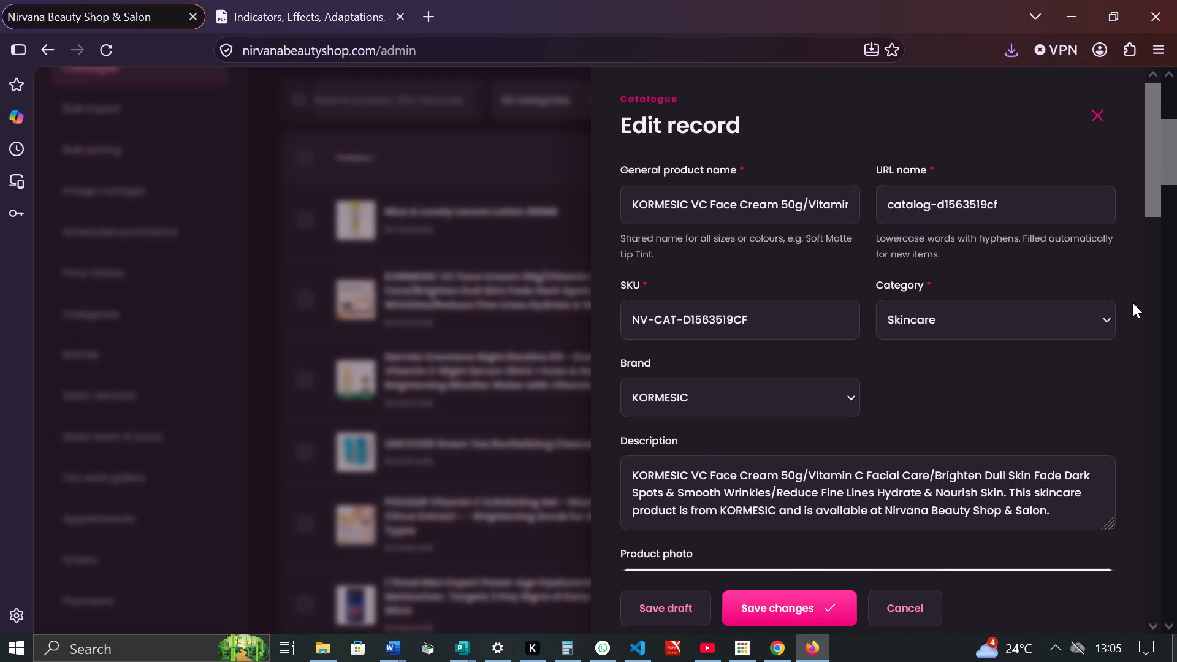
# Set Option 1's stock to 0 in the KORMESIC VC Face Cream 50g record and try to save the changes.
pyautogui.scroll(-1, 814, 495)
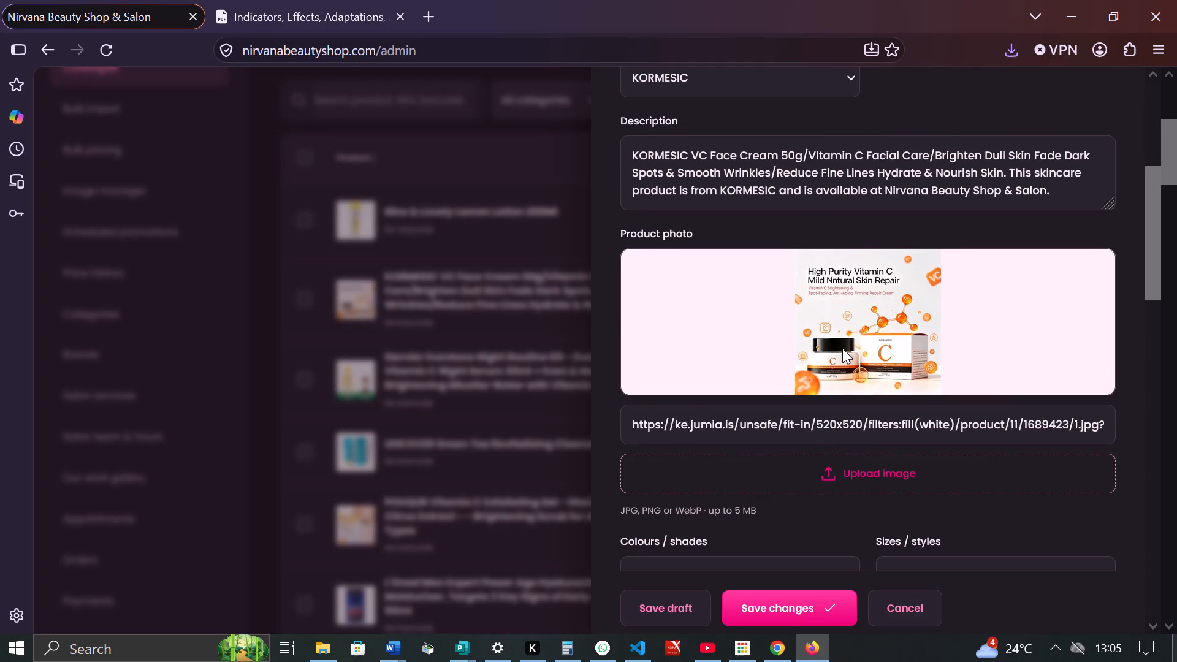
pyautogui.scroll(-1, 861, 454)
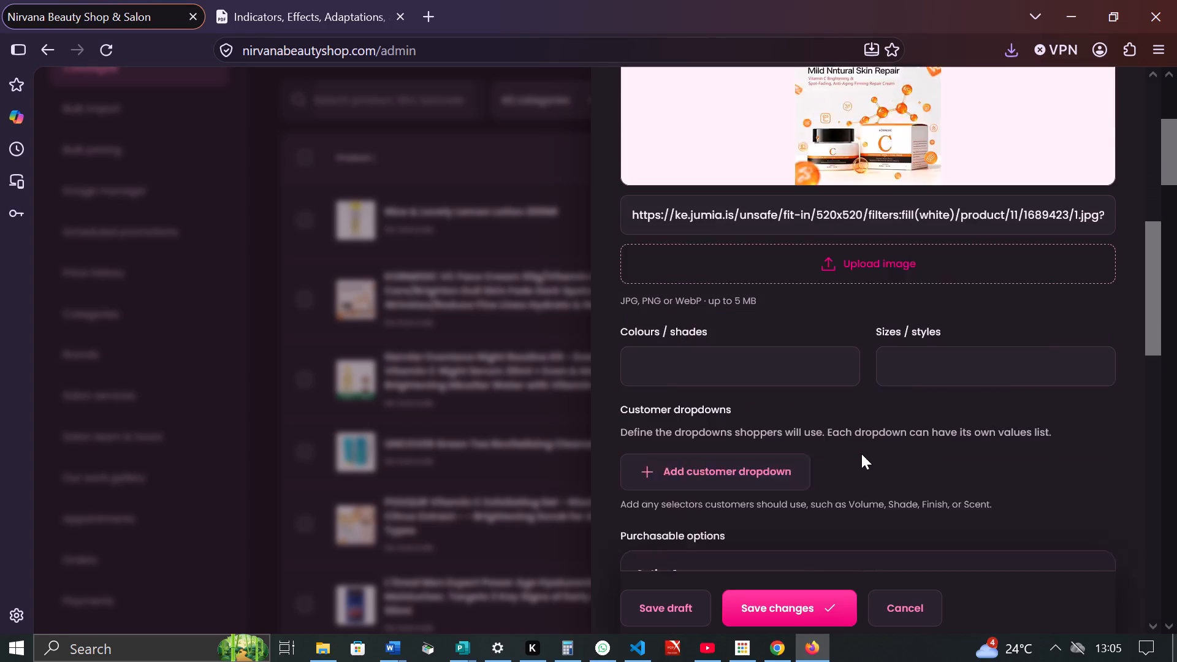
pyautogui.scroll(-1, 861, 454)
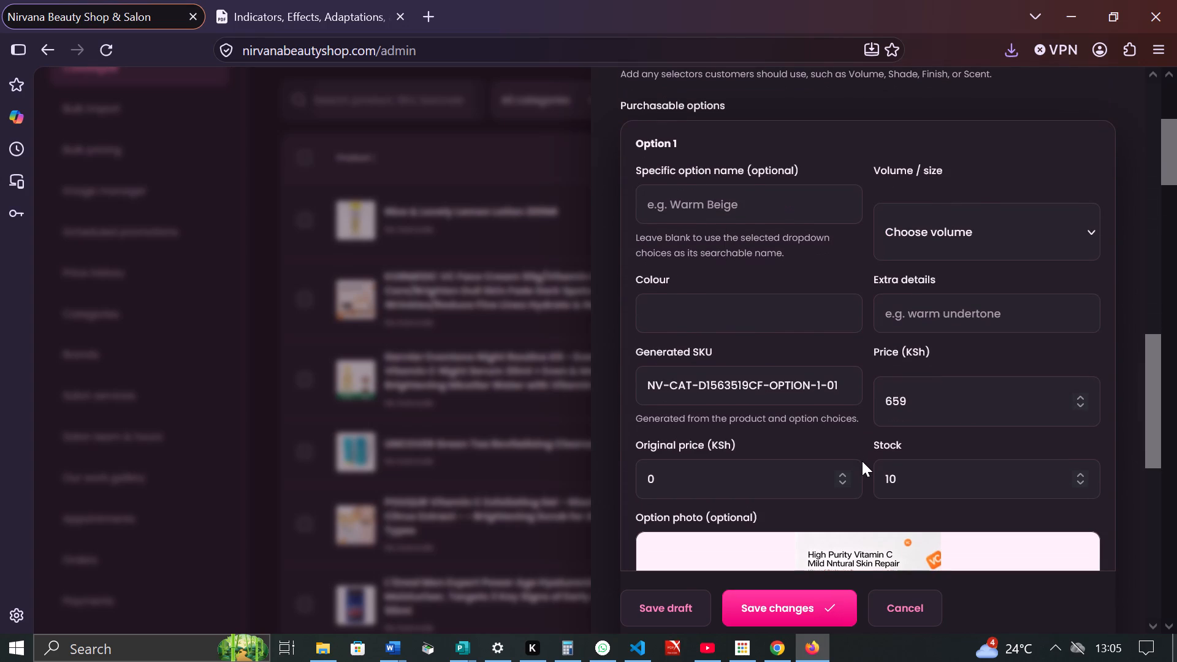
pyautogui.click(889, 481)
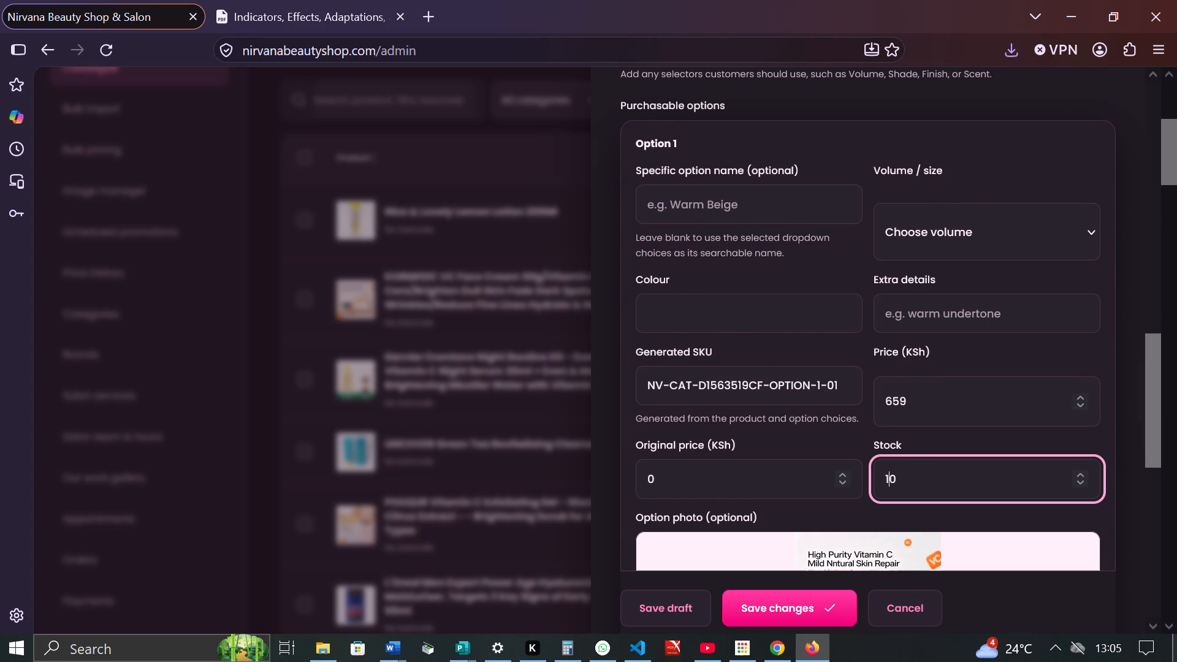
pyautogui.press('BackSpace')
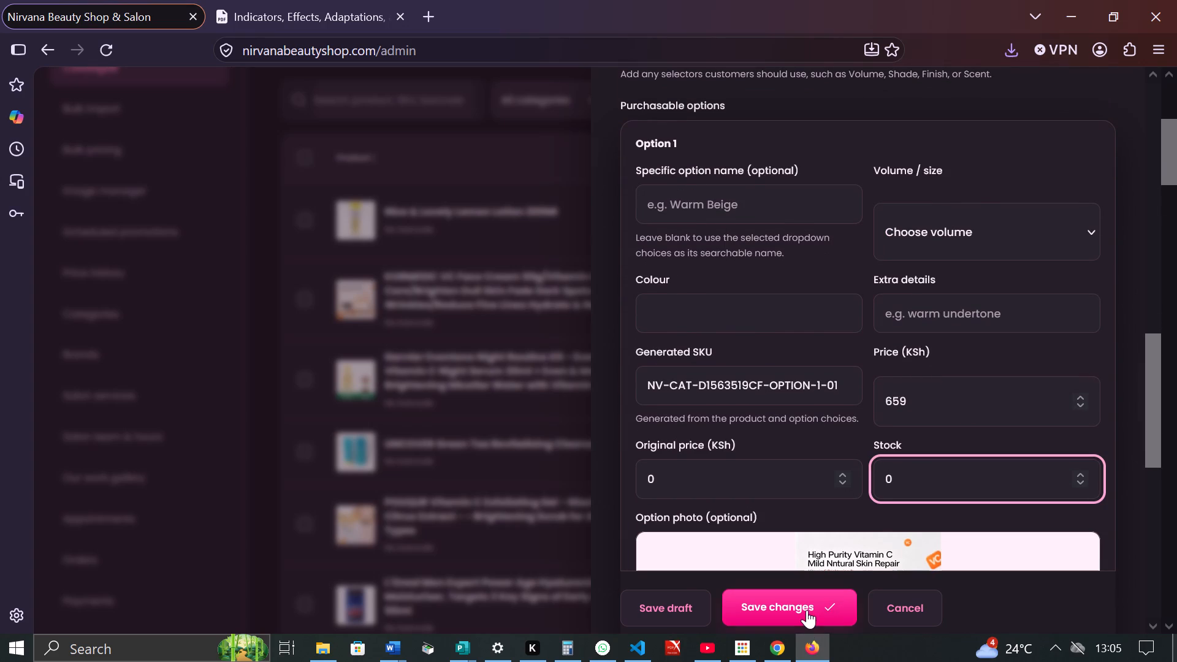
pyautogui.click(807, 610)
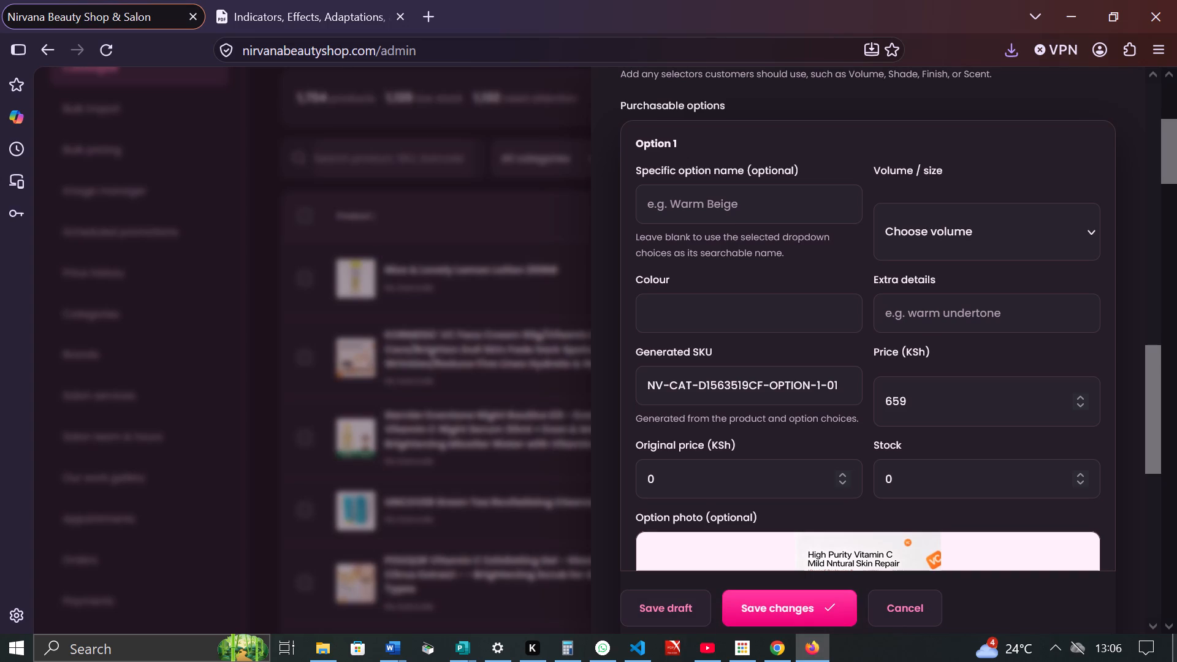
pyautogui.click(790, 603)
# Shorten the general product name by removing "MESIC VC Face" so it starts with "KOR Cream 50g/Vitamin C Facial Care", and save the record.
pyautogui.scroll(1, 896, 348)
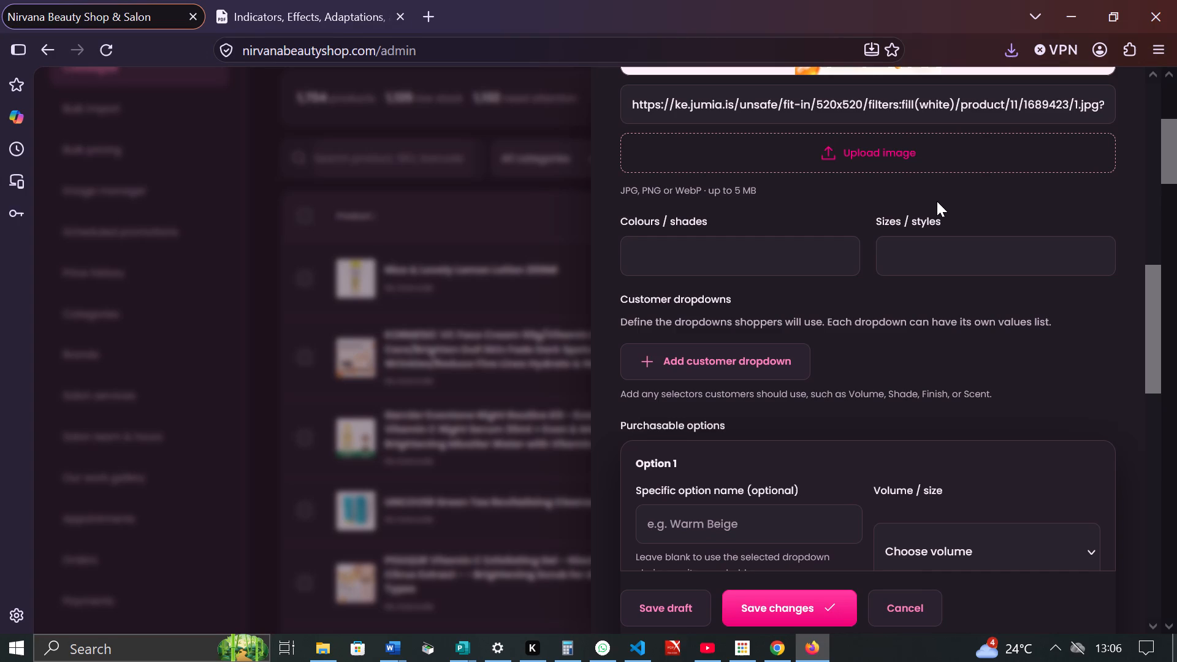
pyautogui.scroll(-2, 858, 2)
pyautogui.scroll(-3, 1048, 259)
pyautogui.scroll(2, 1045, 255)
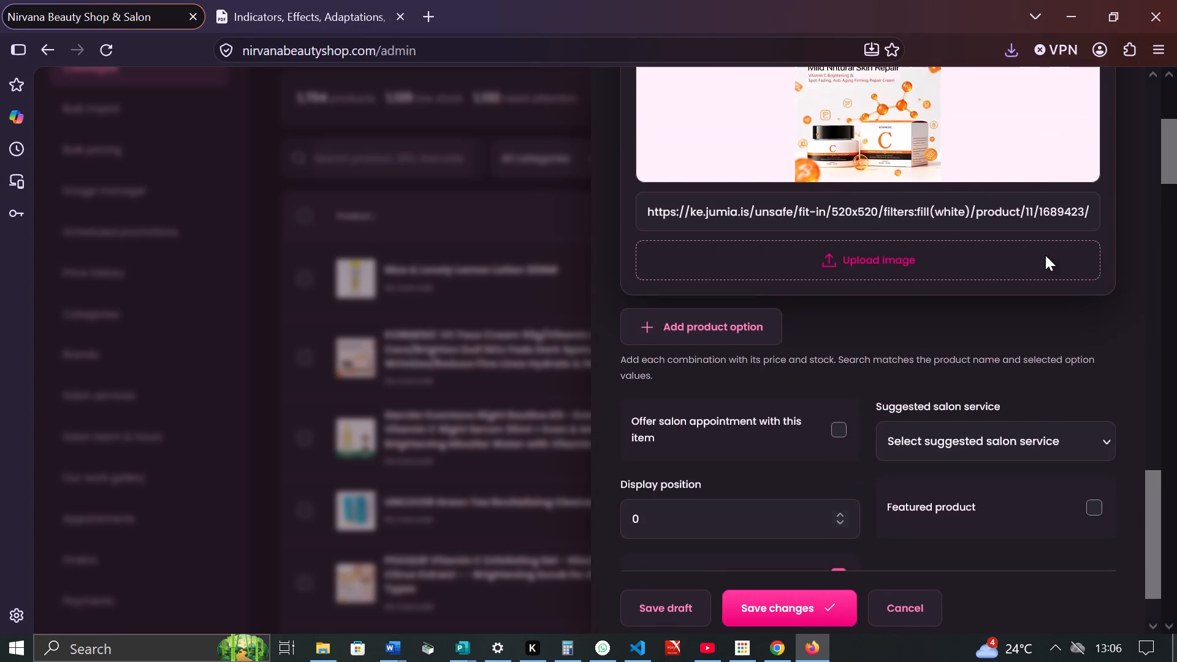
pyautogui.scroll(2, 1045, 255)
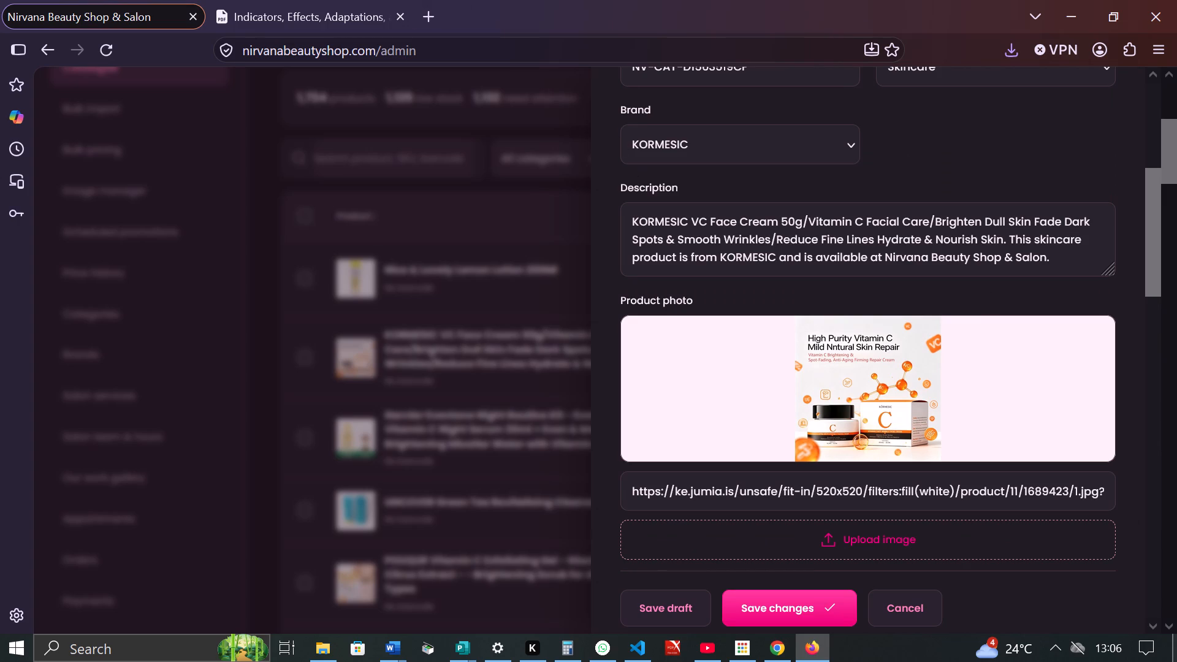
pyautogui.scroll(1, 801, 253)
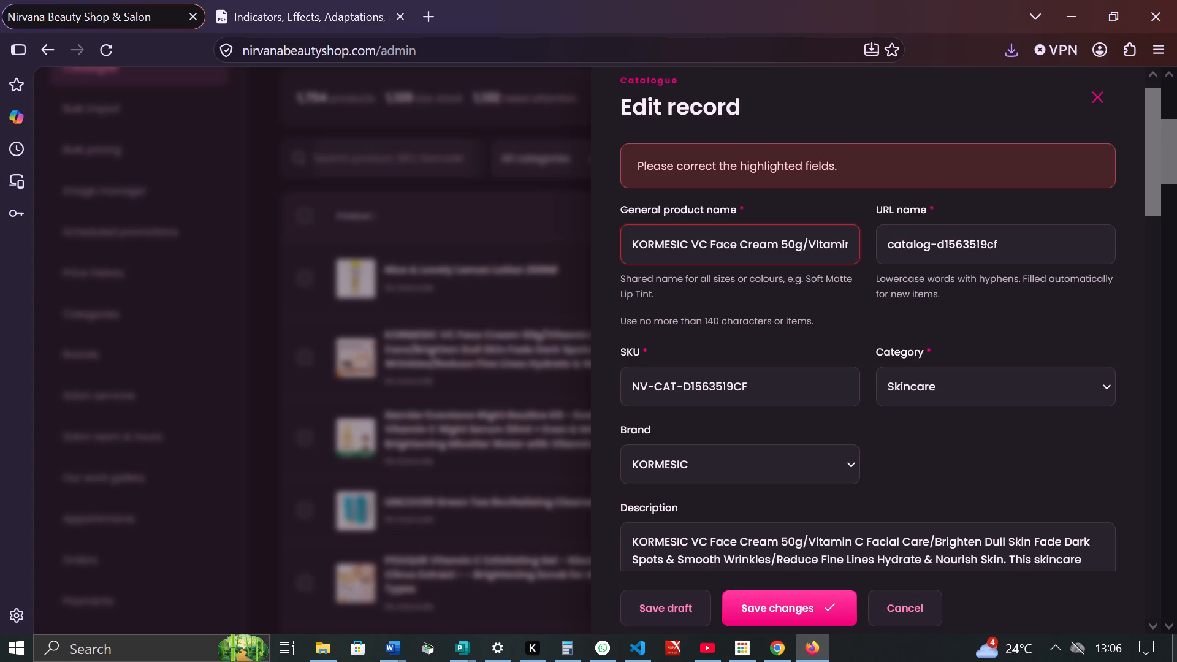
pyautogui.press('BackSpace')
pyautogui.press('BackSpace')
pyautogui.press('BackSpace')
pyautogui.press('BackSpace')
pyautogui.press('BackSpace')
pyautogui.press('Return')
pyautogui.press('Return')
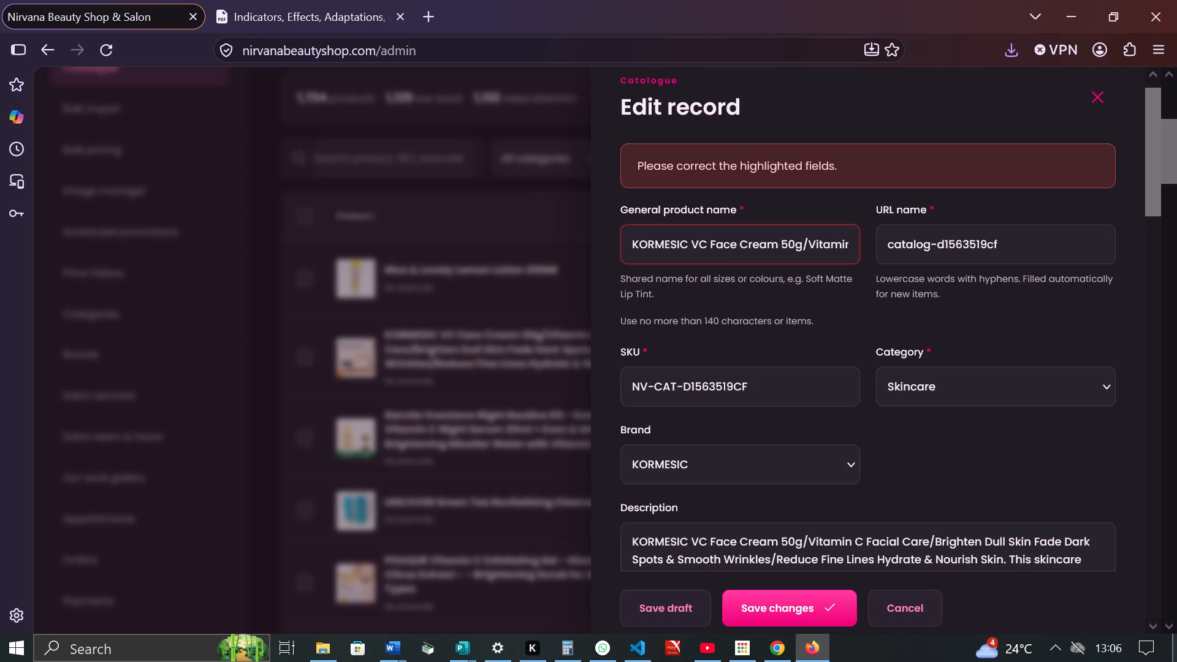
pyautogui.press('Return')
pyautogui.press('Return')
pyautogui.click(736, 243)
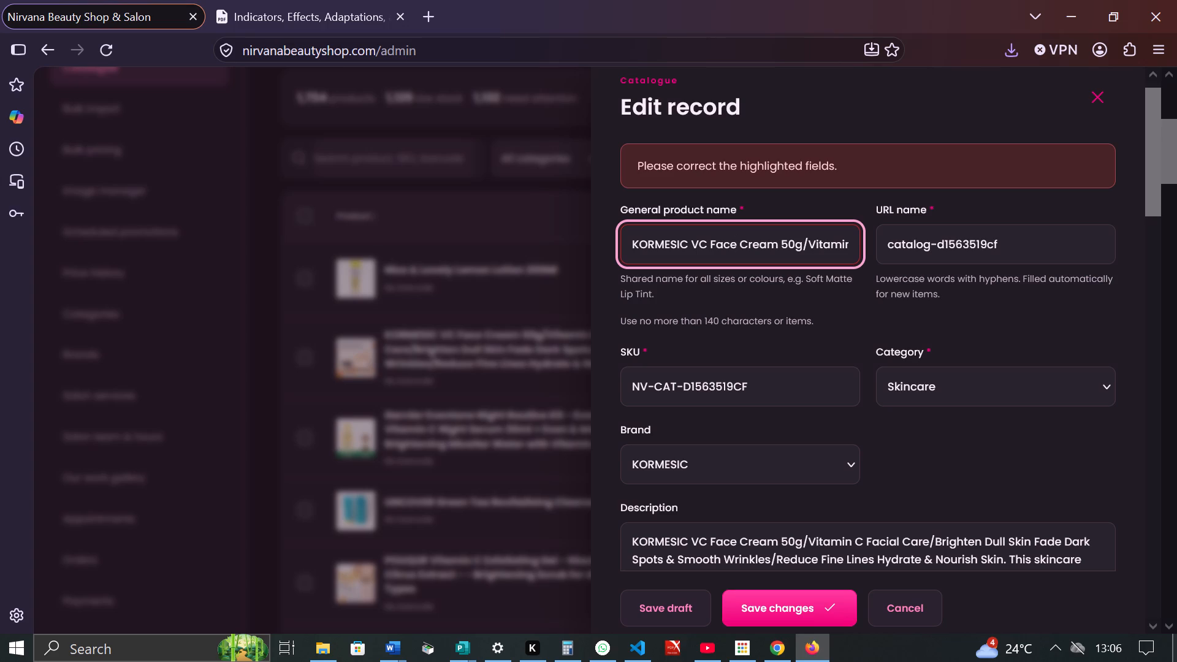
pyautogui.press('BackSpace')
pyautogui.press('BackSpace')
pyautogui.press('BackSpace')
pyautogui.press('BackSpace')
pyautogui.press('BackSpace')
pyautogui.press('BackSpace')
pyautogui.press('BackSpace')
pyautogui.press('BackSpace')
pyautogui.press('BackSpace')
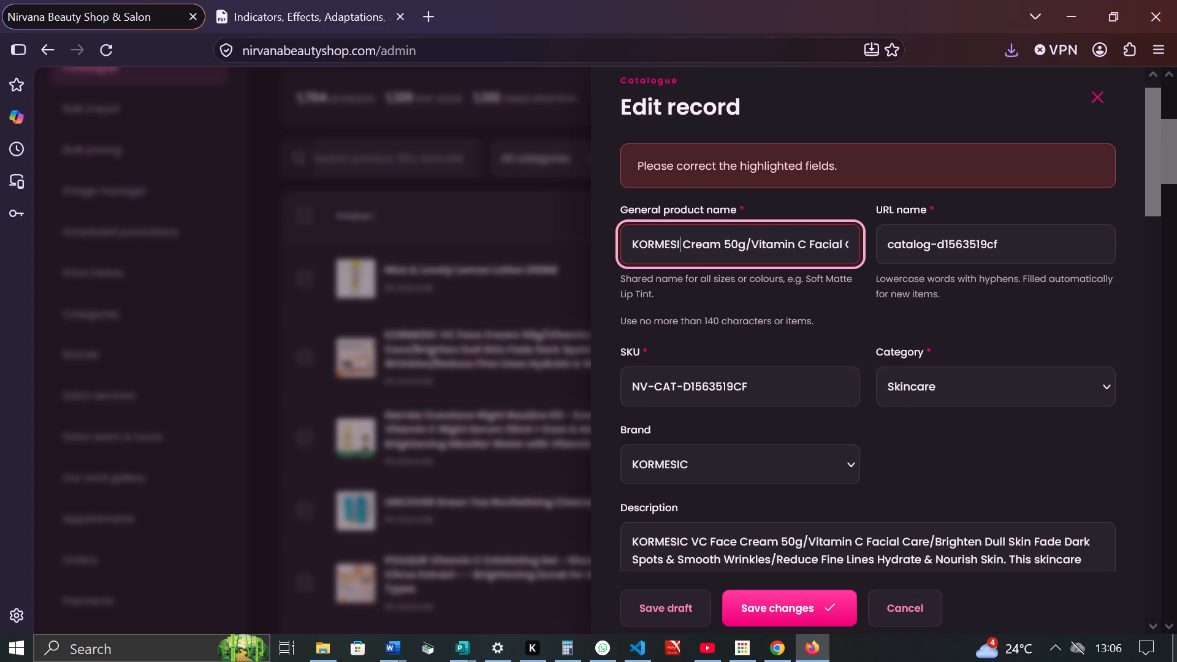
pyautogui.press('BackSpace')
pyautogui.press('BackSpace')
pyautogui.press('BackSpace')
pyautogui.press('BackSpace')
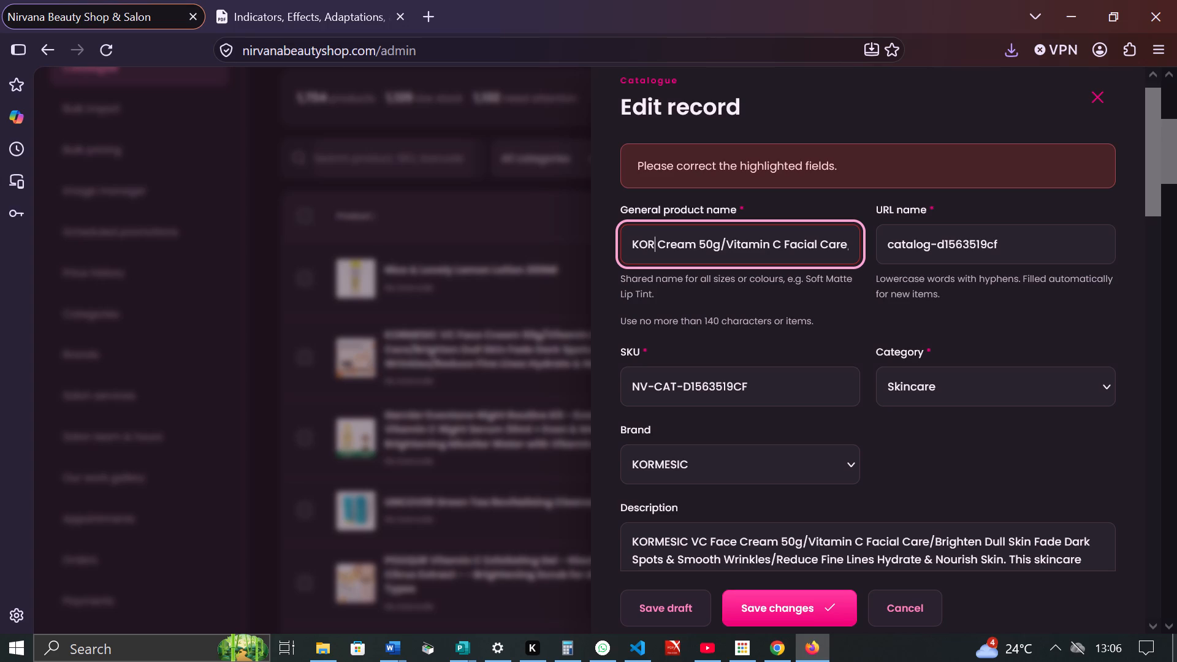
pyautogui.press('Return')
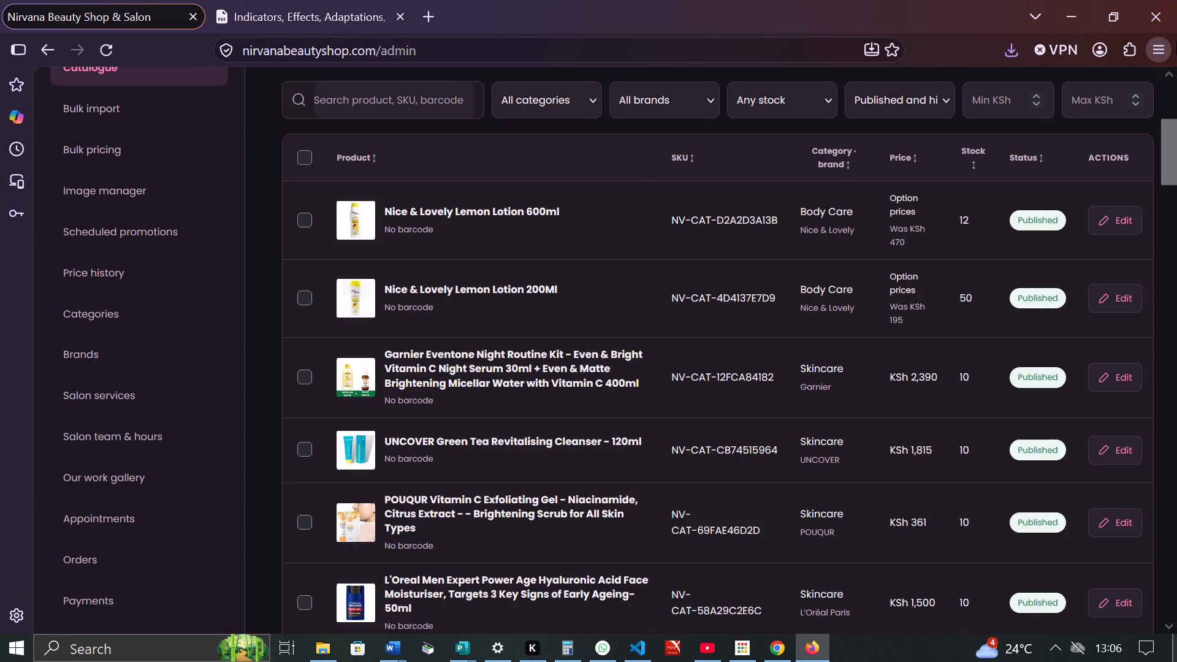
# Look down the catalogue list for the next skincare product to update.
pyautogui.scroll(-2, 1147, 262)
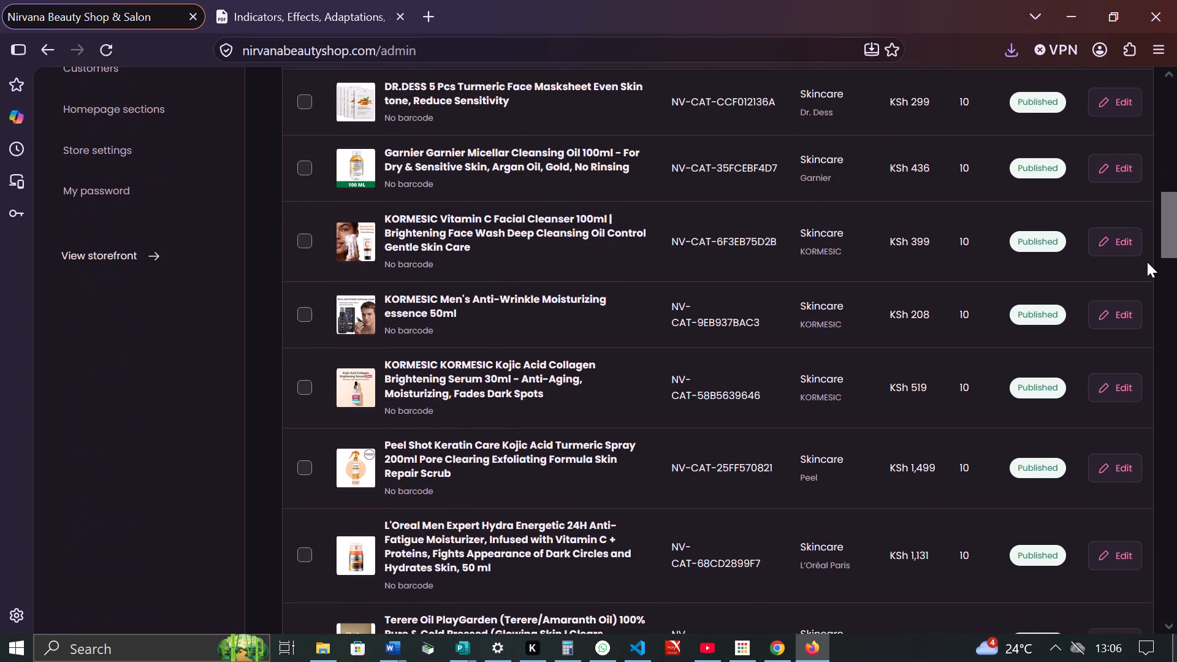
pyautogui.scroll(-1, 1147, 262)
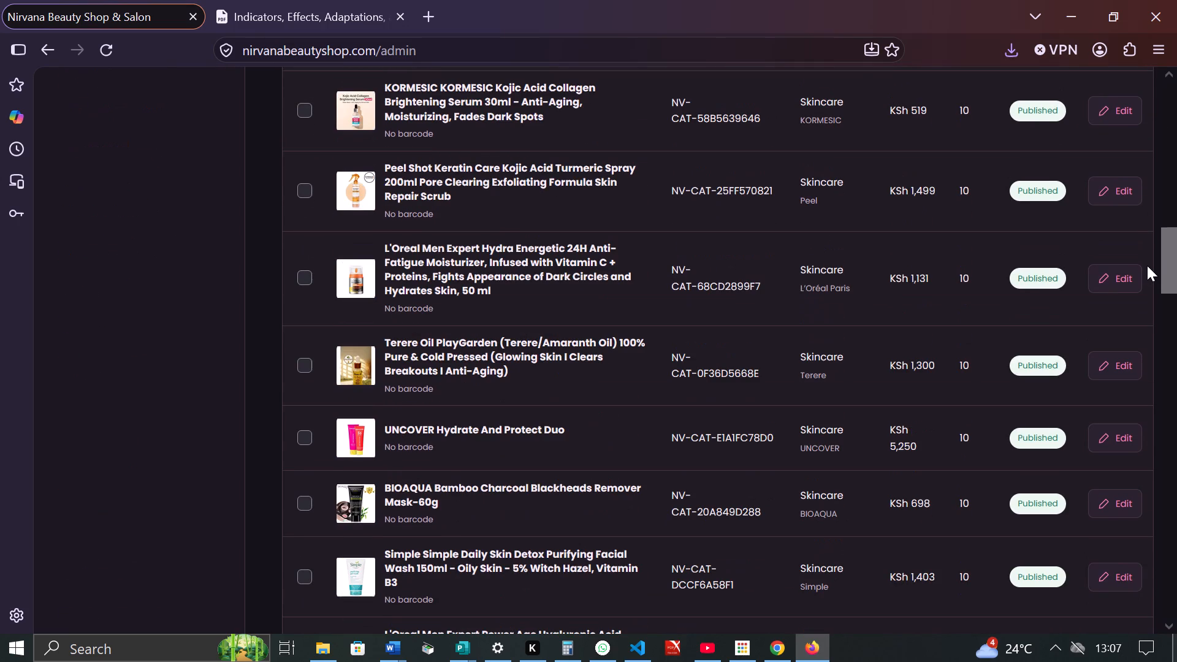
pyautogui.scroll(-1, 1143, 327)
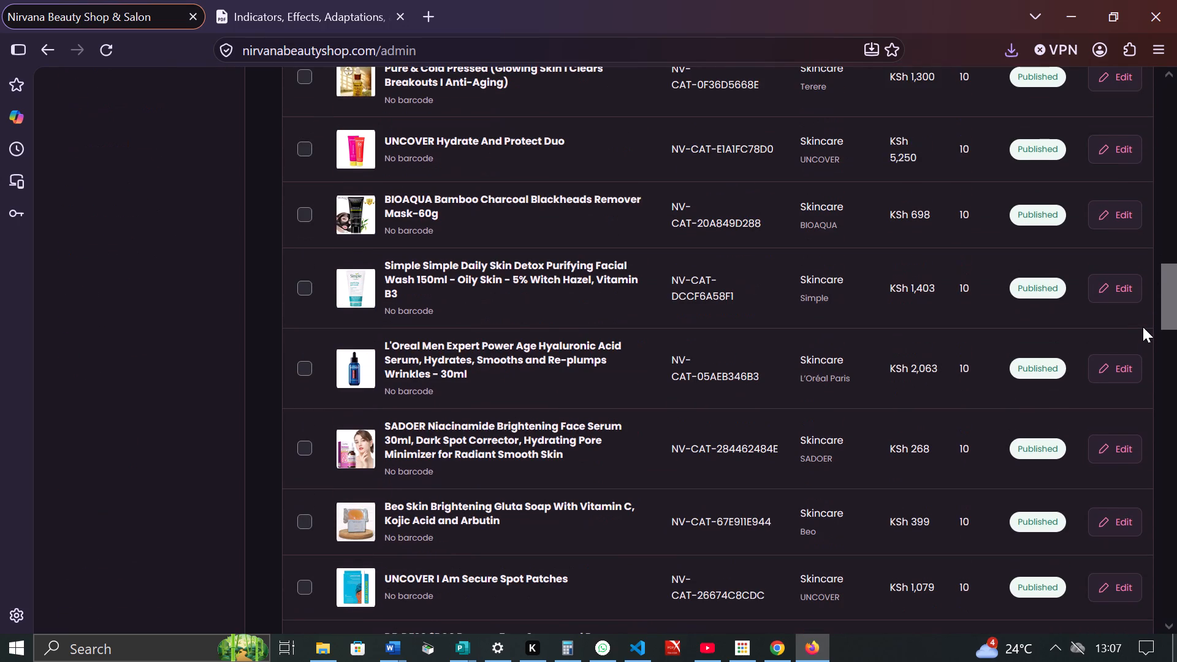
pyautogui.scroll(-1, 1143, 327)
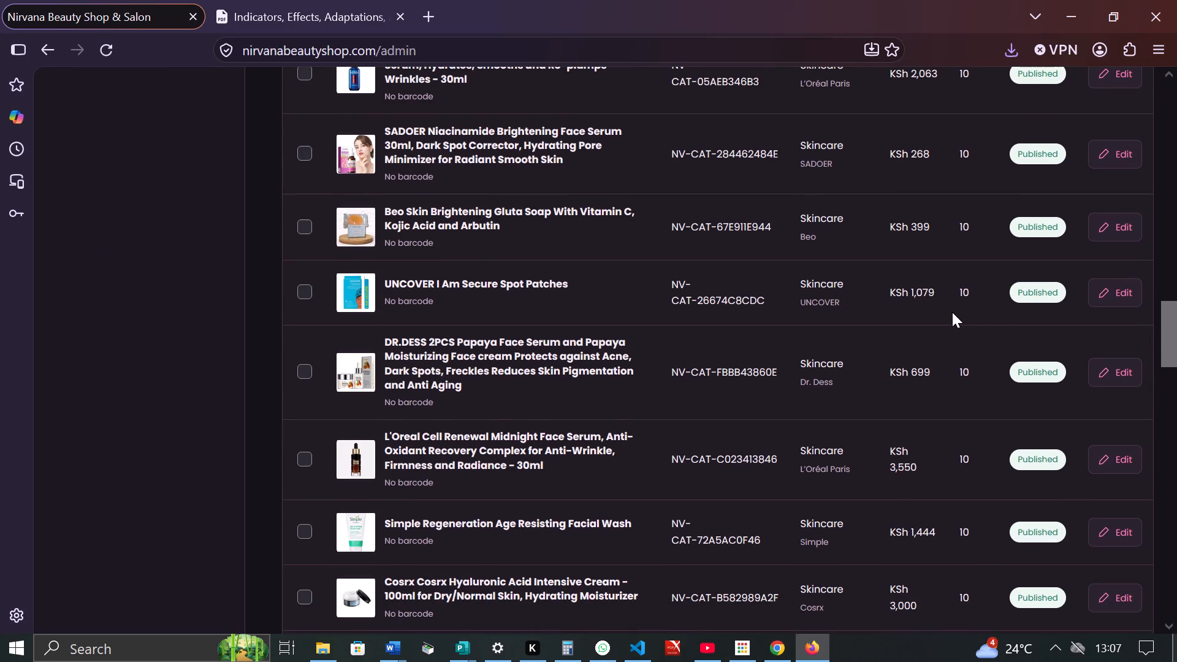
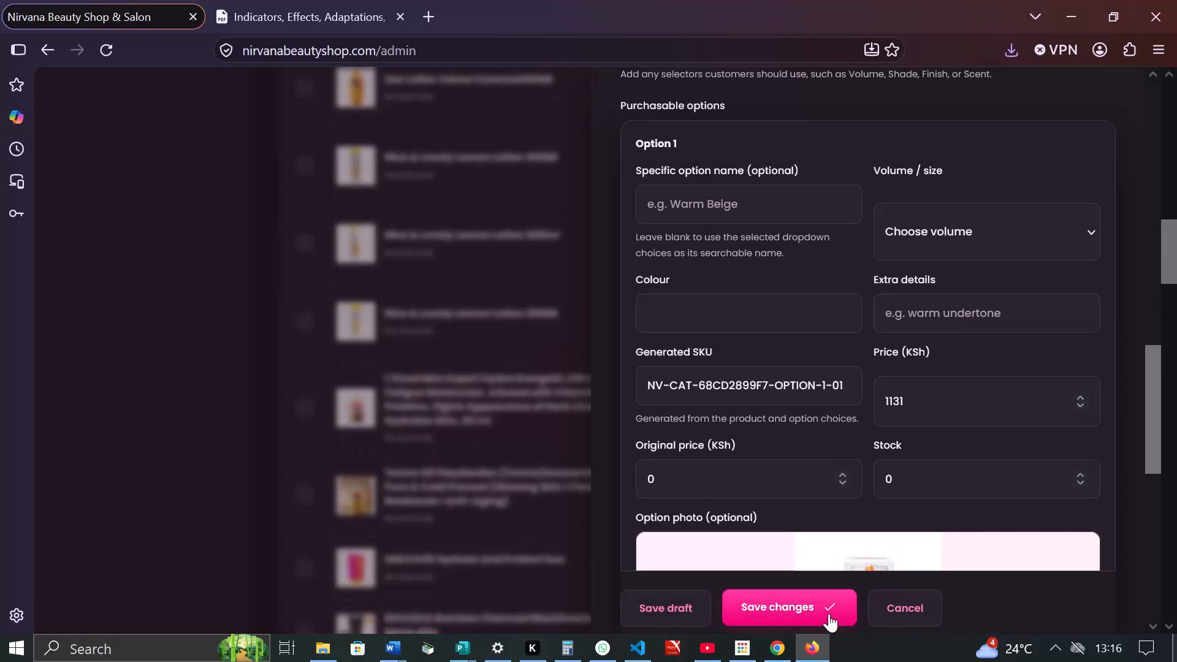
# Shorten the general product name to "L'Oreal Men Expert Hydra Energetic" by deleting everything from "24H" onward, and save the record.
pyautogui.scroll(-1, 820, 566)
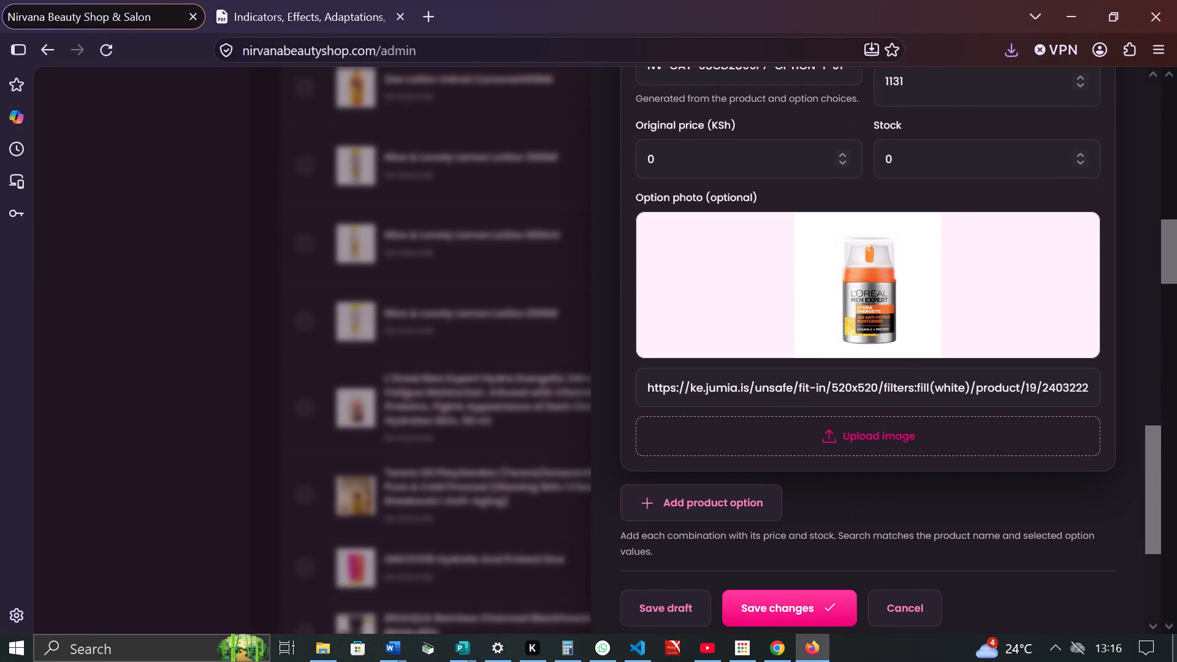
pyautogui.scroll(2, 904, 415)
pyautogui.scroll(3, 820, 369)
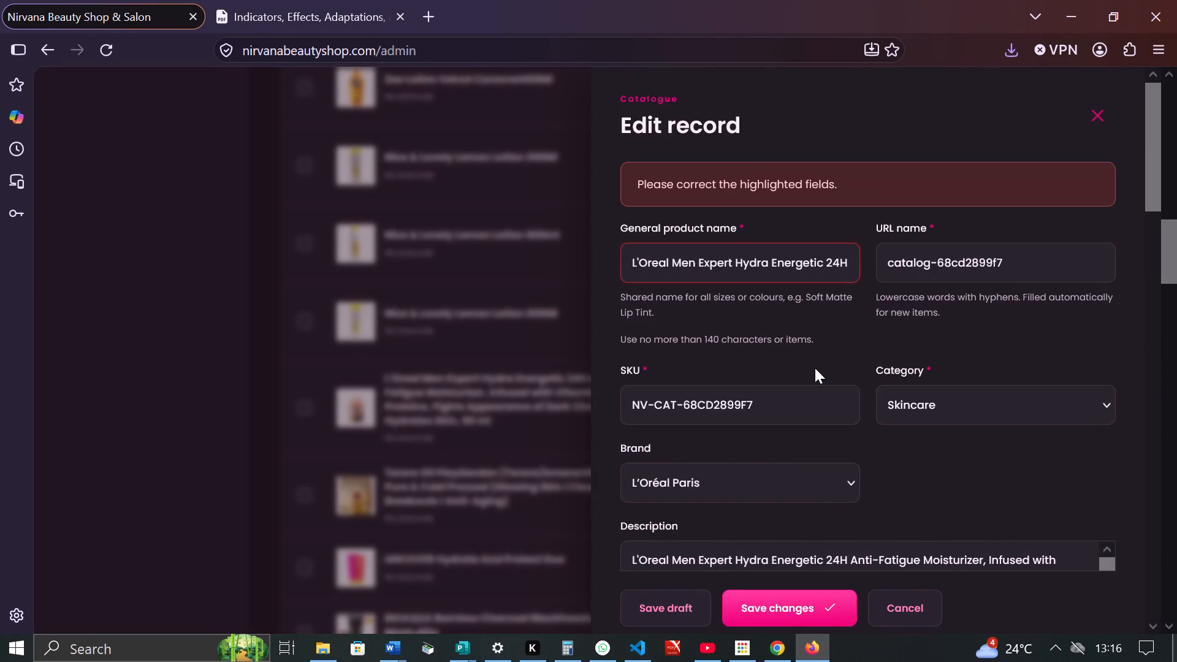
pyautogui.click(847, 268)
pyautogui.moveTo(847, 268); pyautogui.dragTo(848, 268)
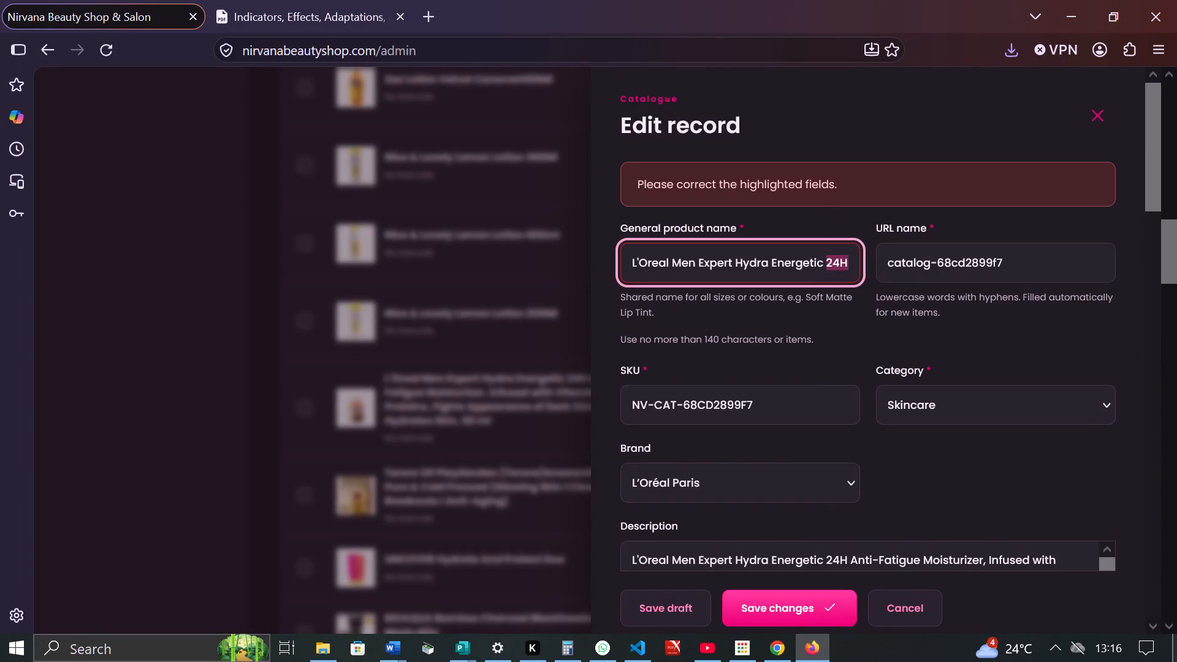
pyautogui.moveTo(848, 268); pyautogui.dragTo(862, 276)
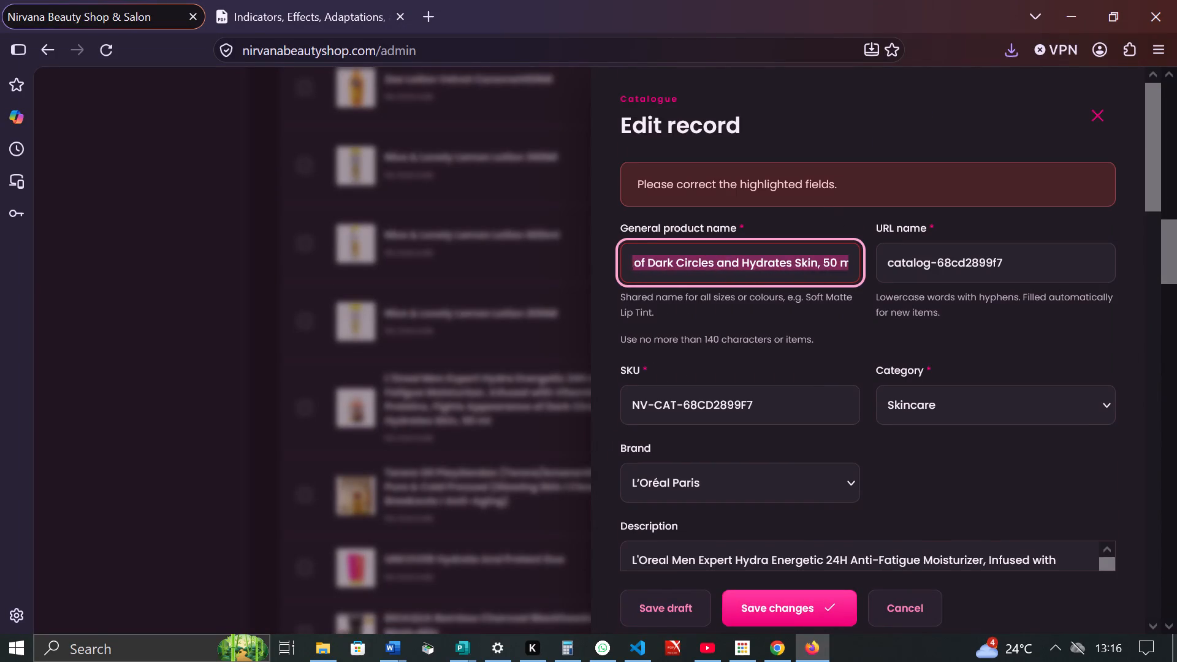
pyautogui.moveTo(862, 276); pyautogui.dragTo(862, 275)
pyautogui.press('BackSpace')
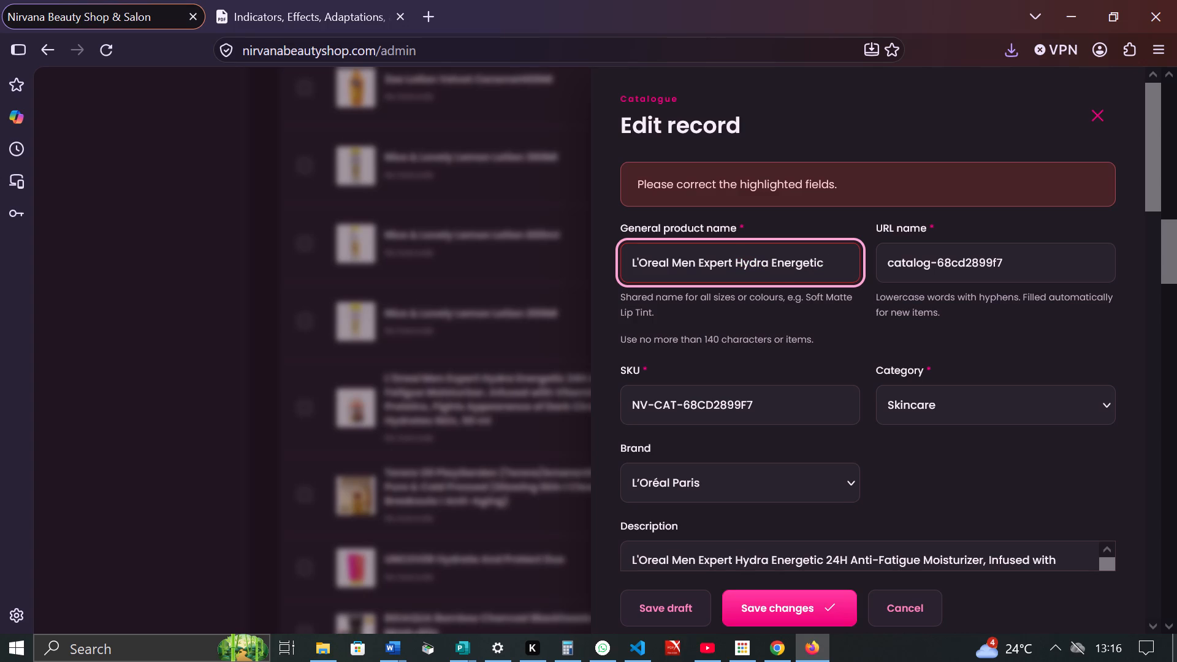
pyautogui.moveTo(862, 275); pyautogui.dragTo(660, 464)
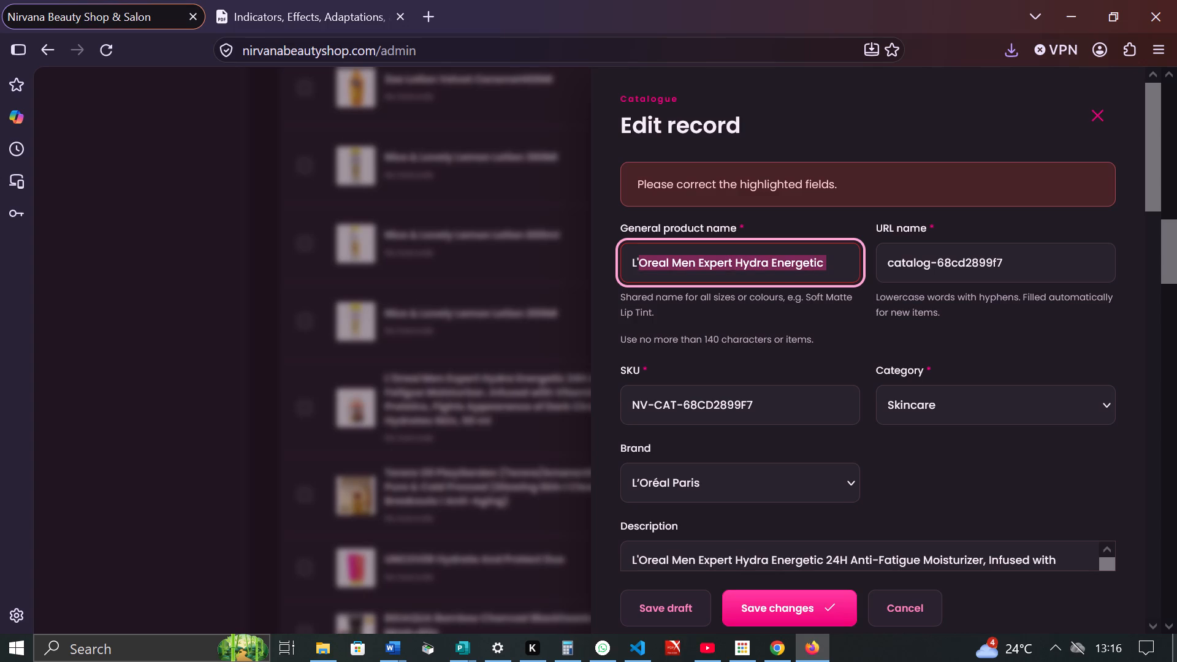
pyautogui.moveTo(660, 464); pyautogui.dragTo(763, 606)
pyautogui.click(763, 606)
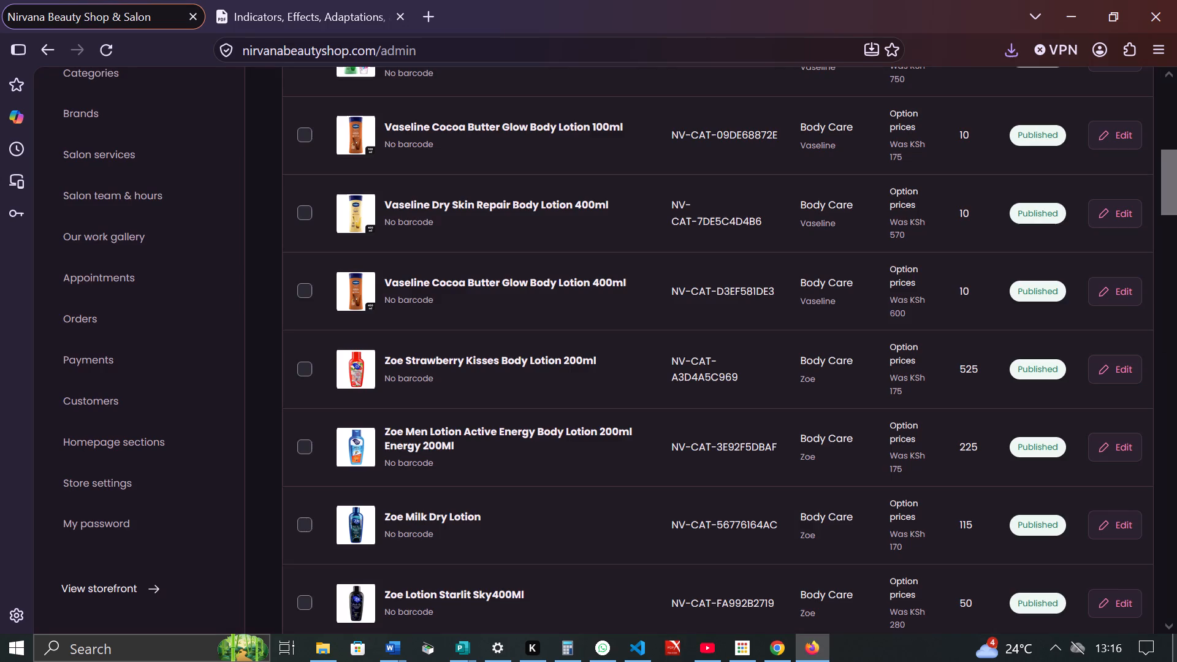
# Set Option 1's stock to 0 in the Terere Oil PlayGarden record and save the changes.
pyautogui.scroll(-1, 573, 408)
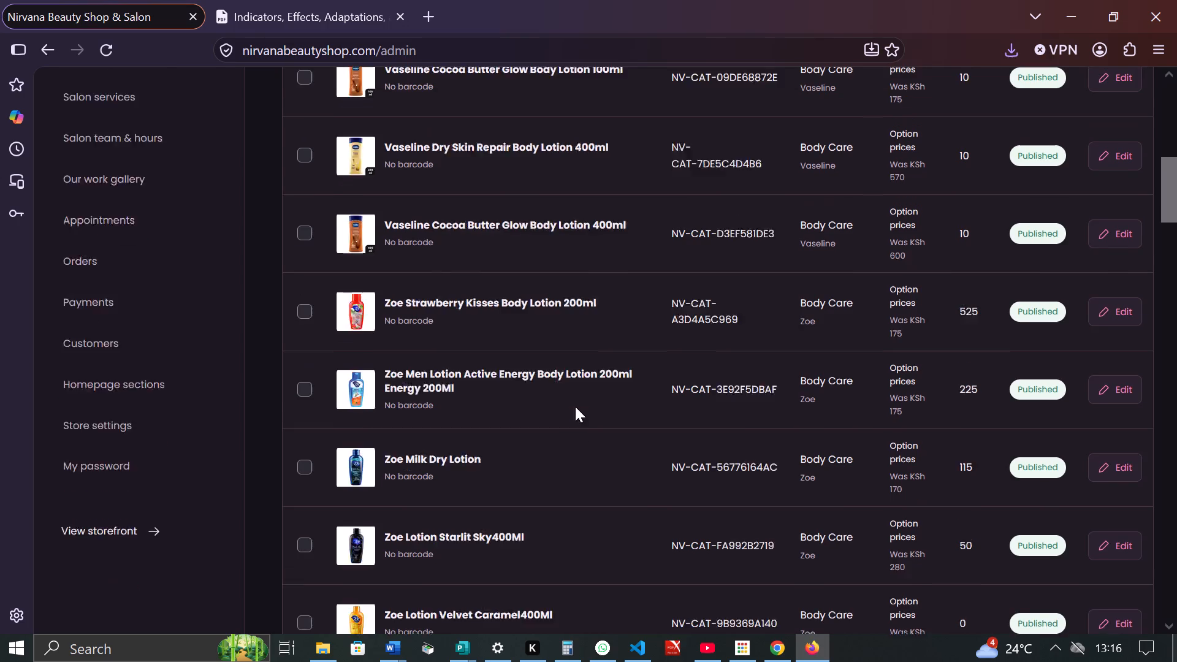
pyautogui.scroll(-1, 840, 457)
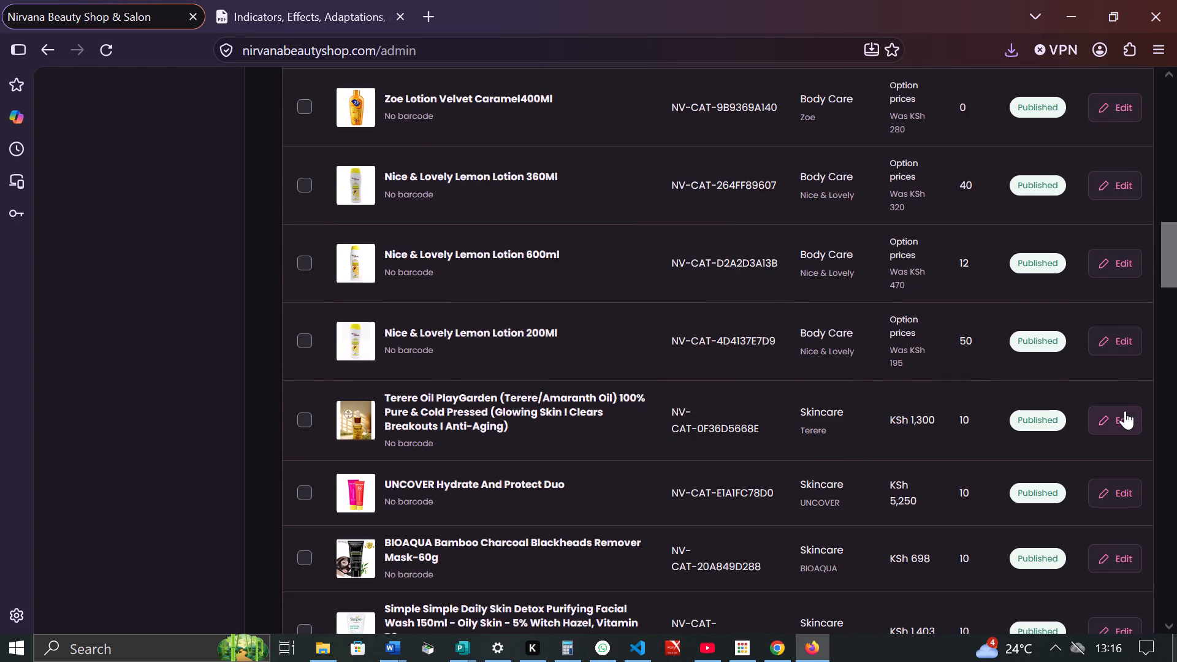
pyautogui.click(1125, 411)
pyautogui.scroll(-1, 858, 431)
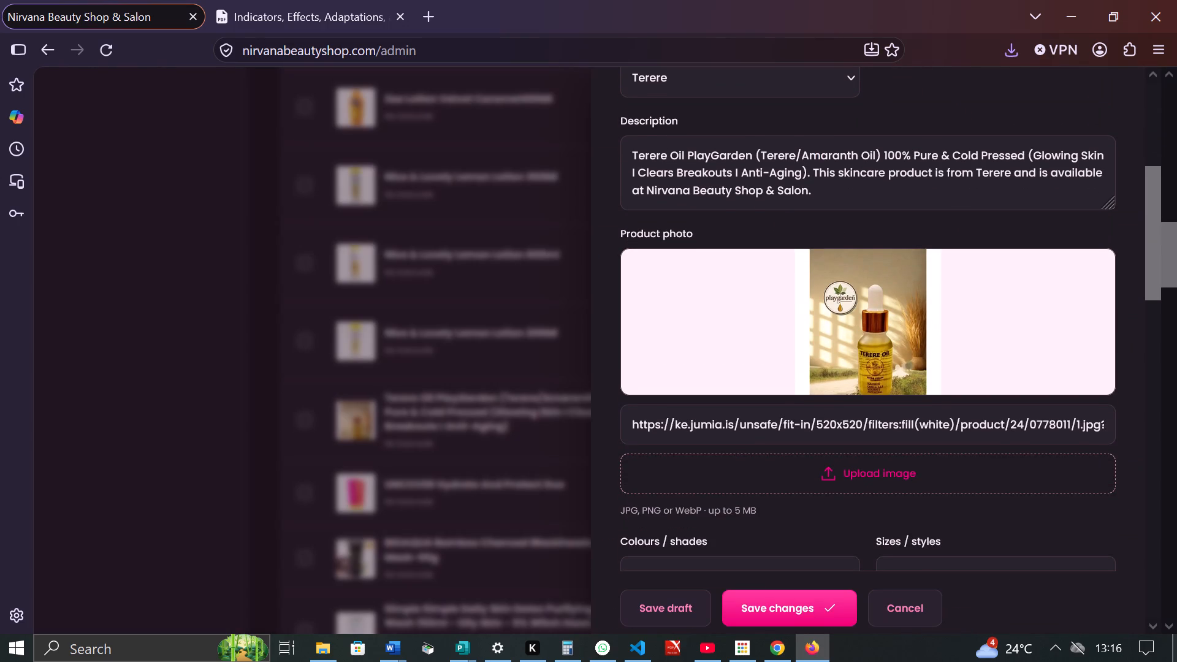
pyautogui.scroll(-3, 870, 431)
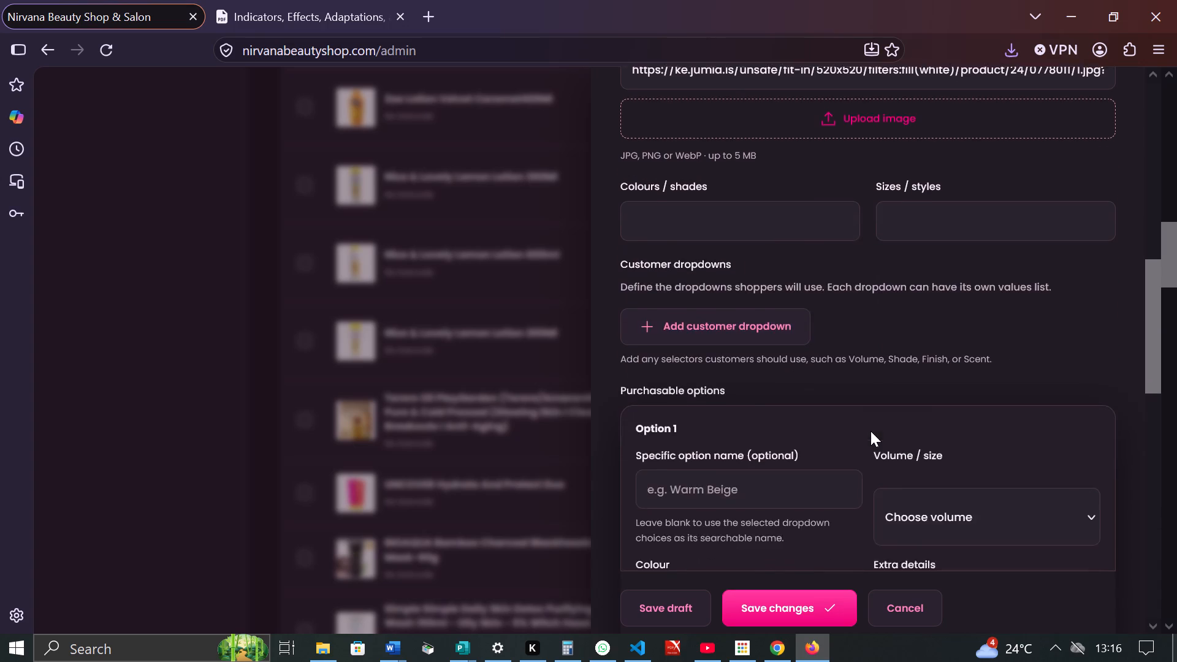
pyautogui.scroll(1, 876, 415)
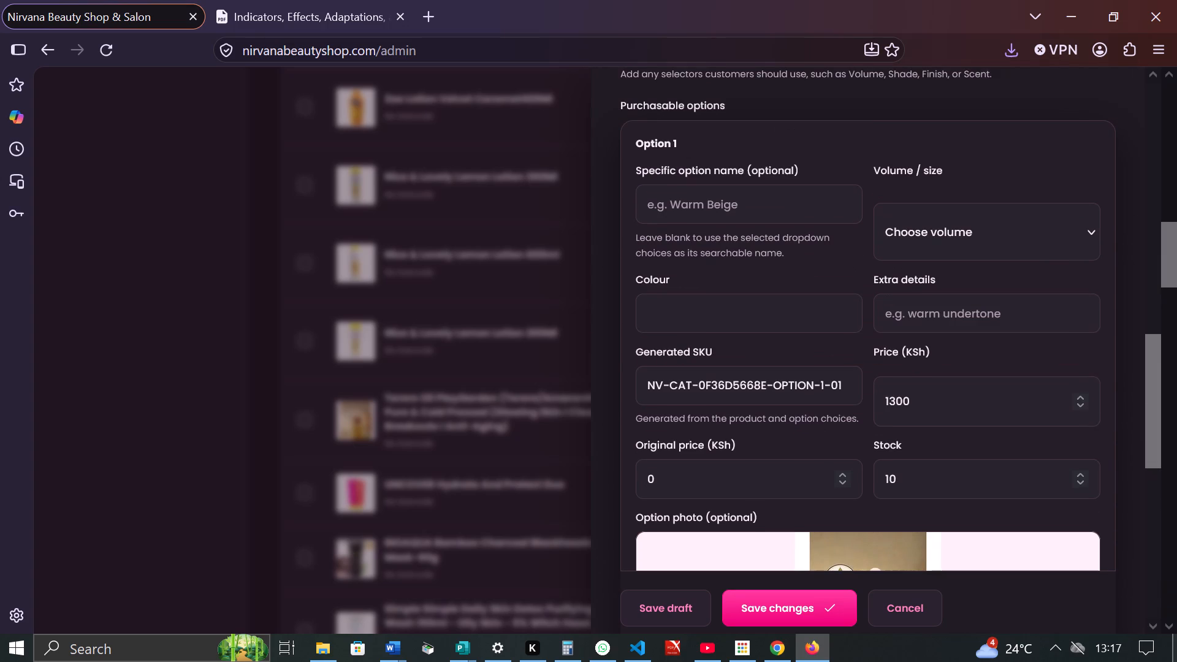
pyautogui.click(892, 488)
pyautogui.press('BackSpace')
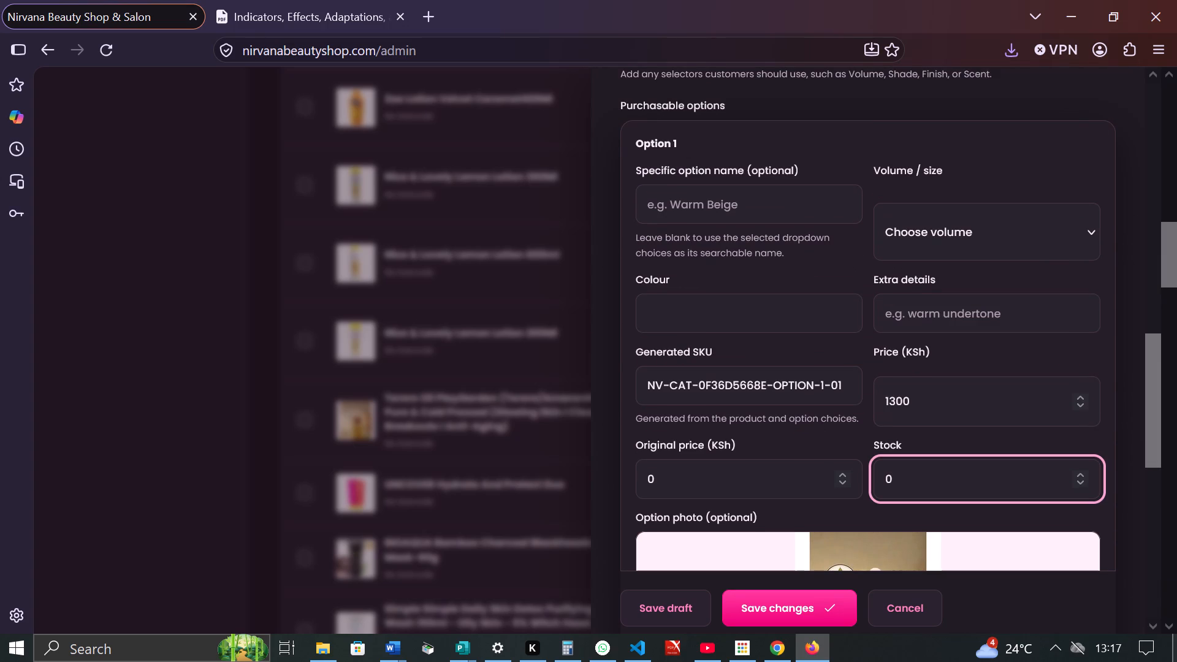
pyautogui.click(820, 599)
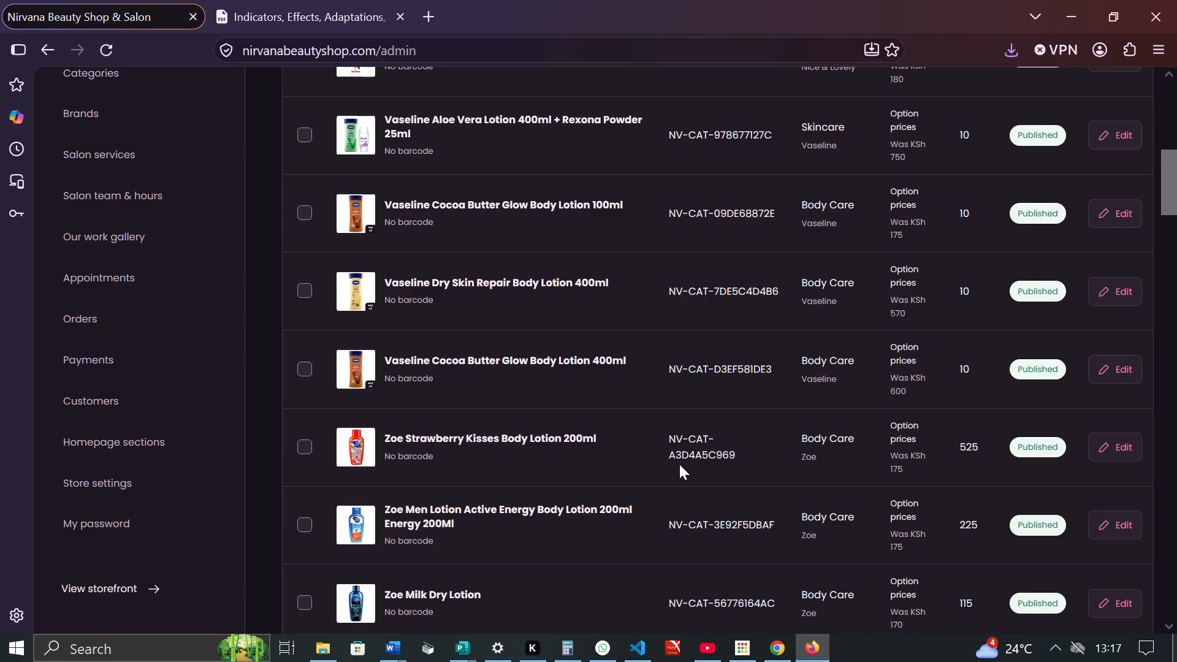
# Set Option 1's stock to 0 in the UNCOVER Hydrate And Protect Duo record and save the changes.
pyautogui.scroll(-2, 731, 423)
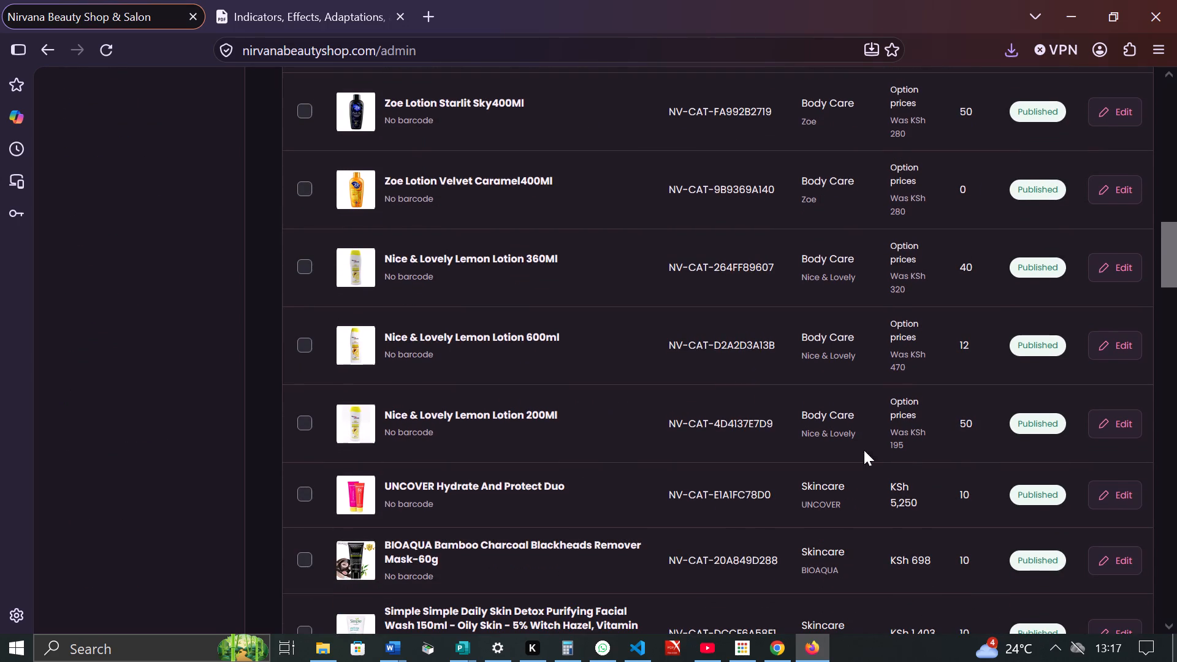
pyautogui.click(1109, 480)
pyautogui.scroll(-1, 887, 474)
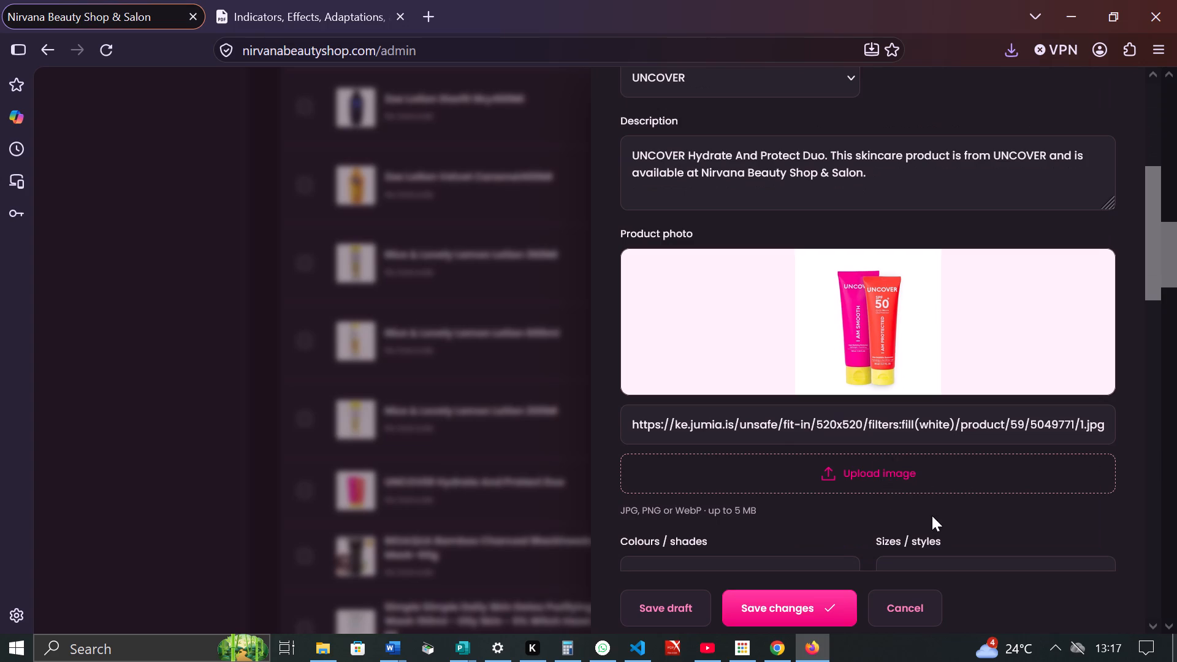
pyautogui.scroll(-2, 939, 498)
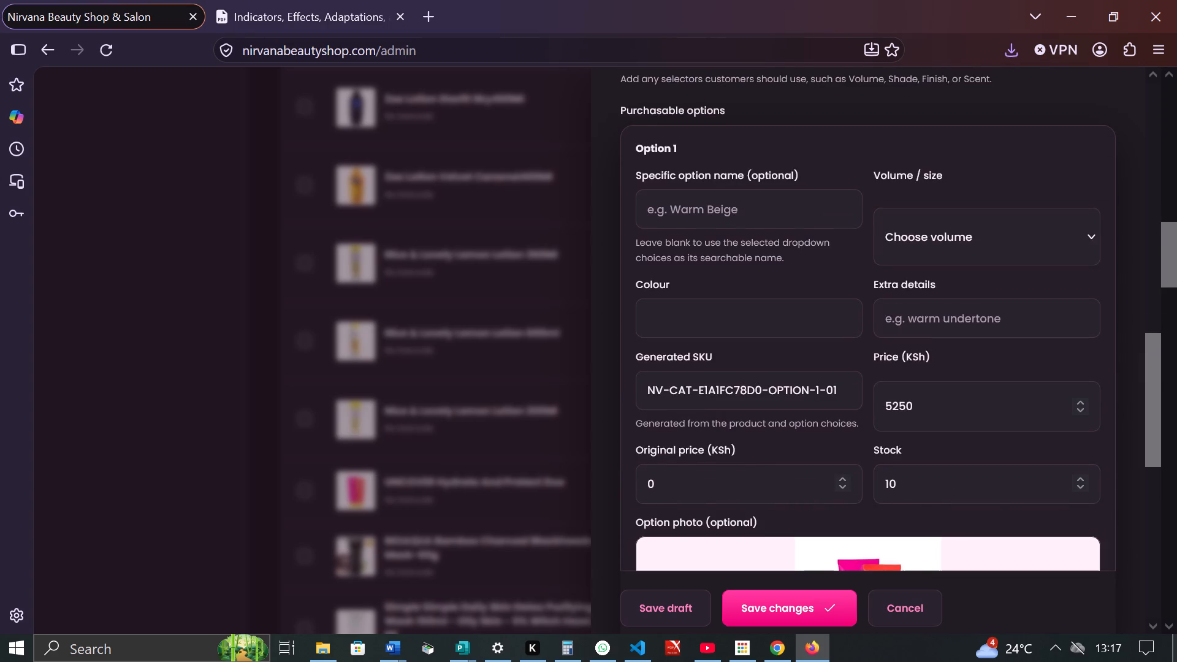
pyautogui.click(889, 480)
pyautogui.press('BackSpace')
pyautogui.click(764, 604)
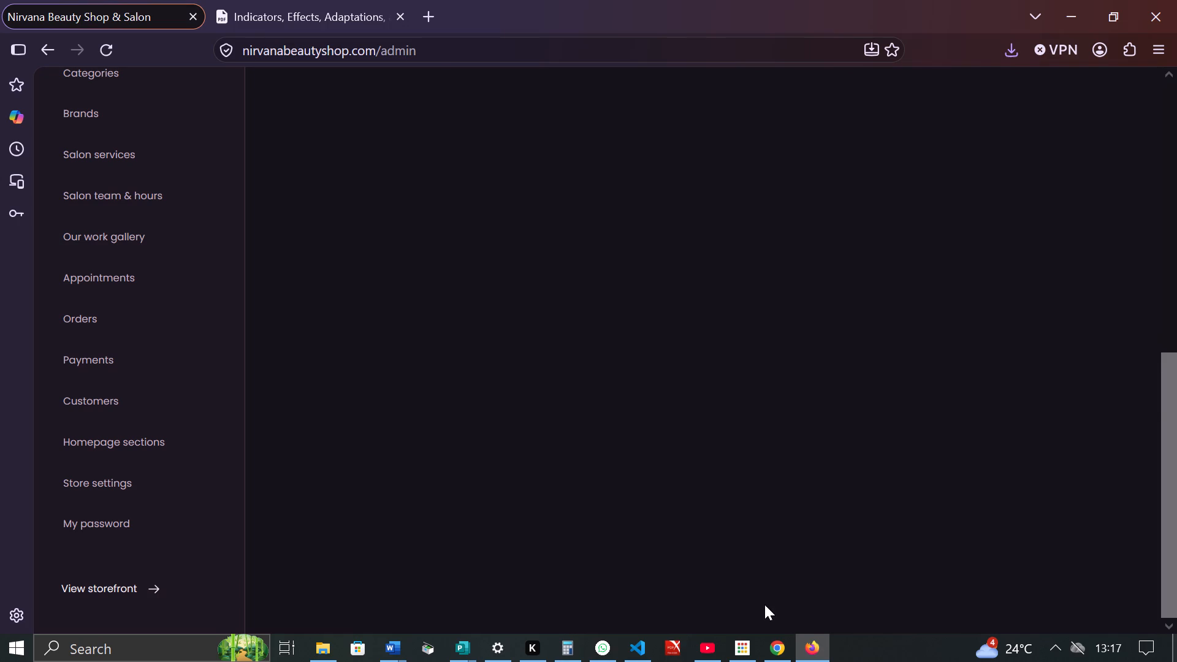
# Set Option 1's stock to 0 in the BIOAQUA Bamboo Charcoal Blackheads Remover Mask-60g record and save the changes.
pyautogui.scroll(-2, 866, 465)
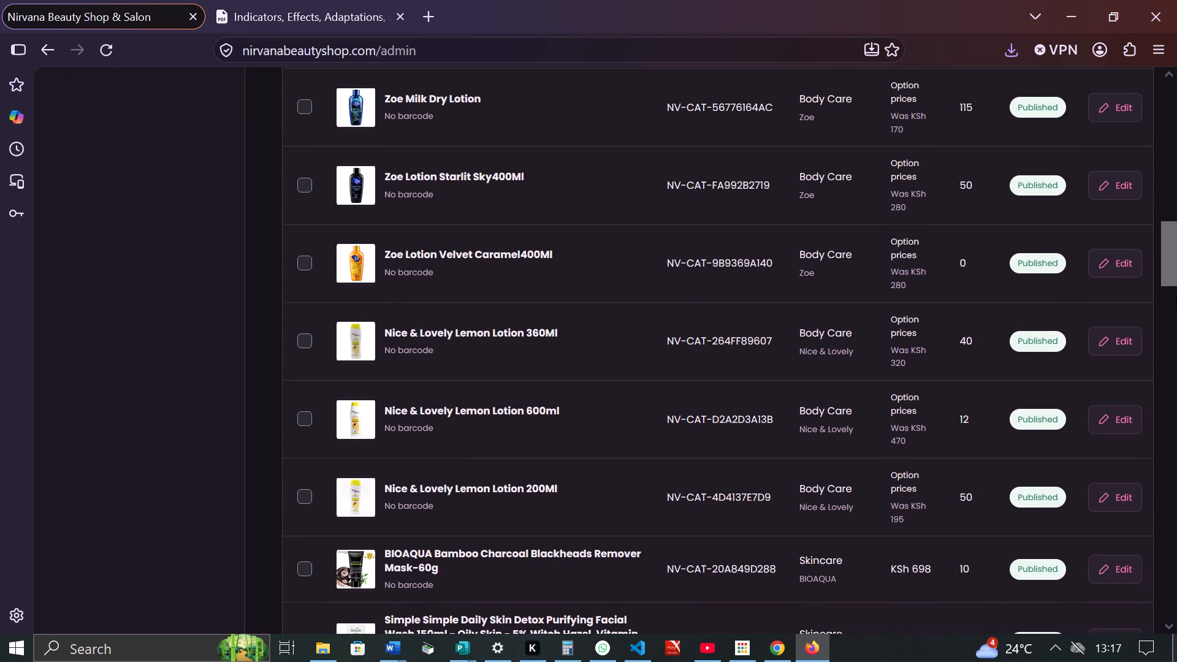
pyautogui.click(1119, 554)
pyautogui.click(1112, 565)
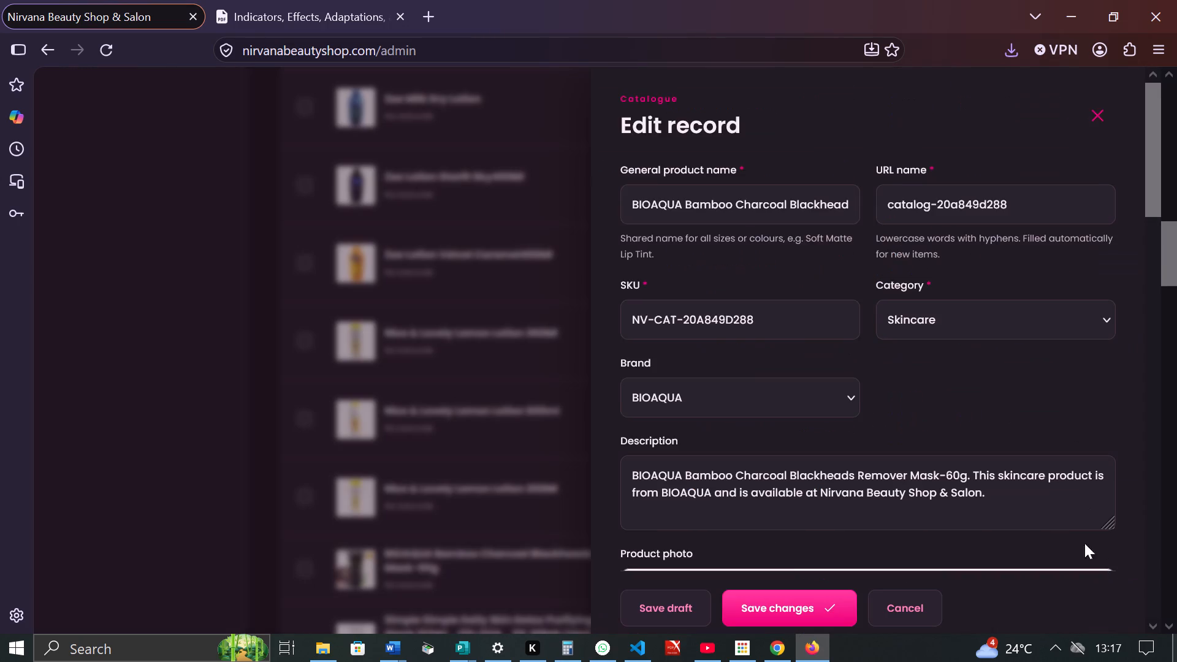
pyautogui.scroll(-1, 1057, 525)
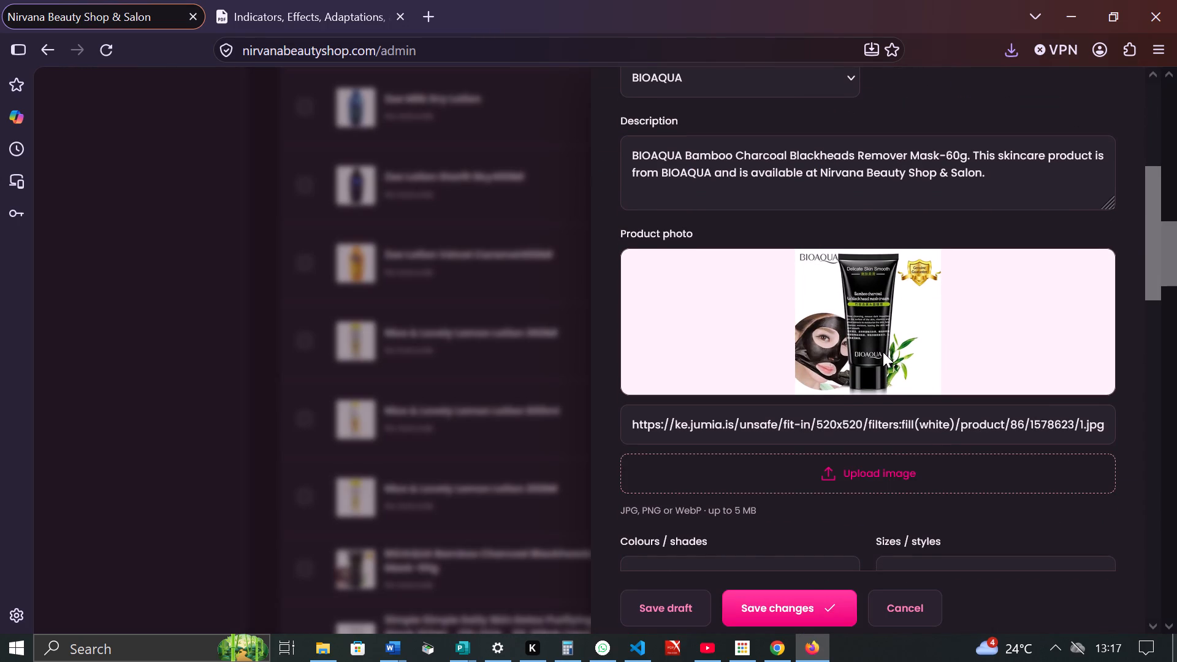
pyautogui.scroll(-1, 882, 370)
pyautogui.scroll(-1, 849, 489)
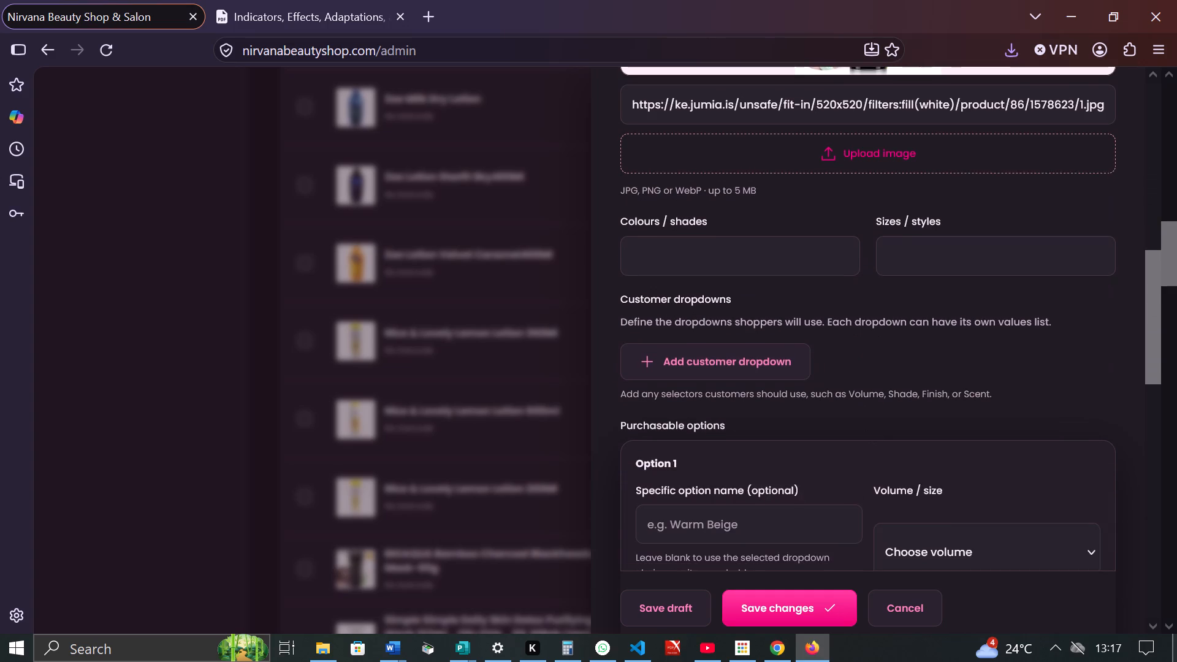
pyautogui.click(894, 486)
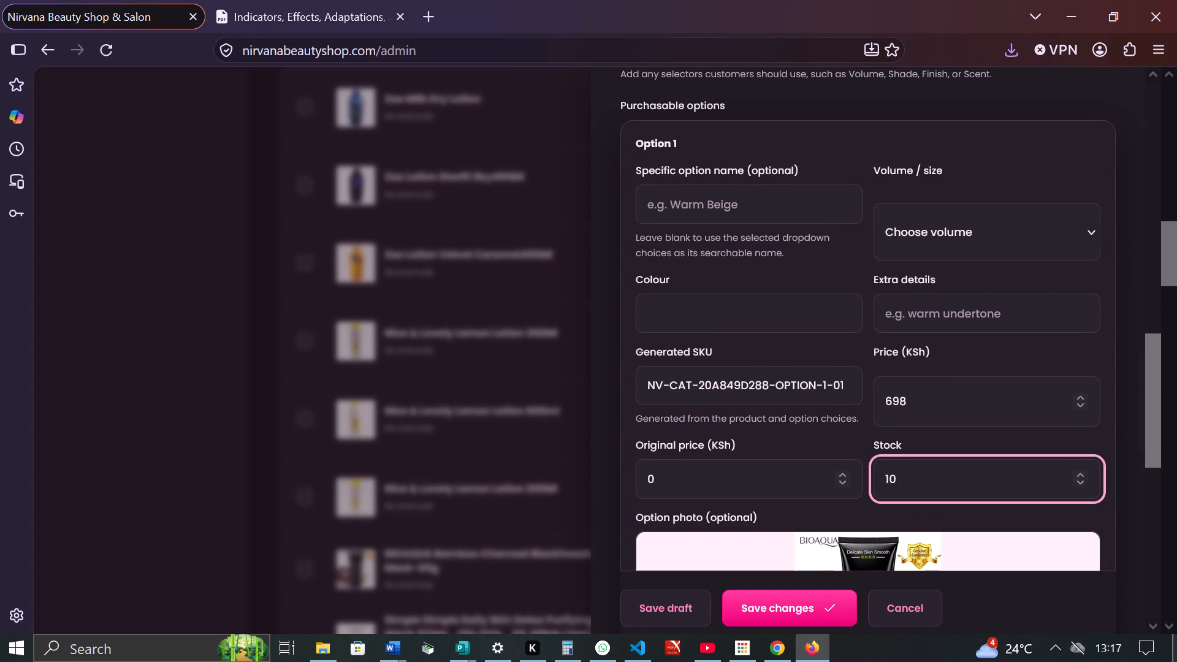
pyautogui.press('BackSpace')
pyautogui.press('BackSpace')
pyautogui.press('0')
pyautogui.click(820, 618)
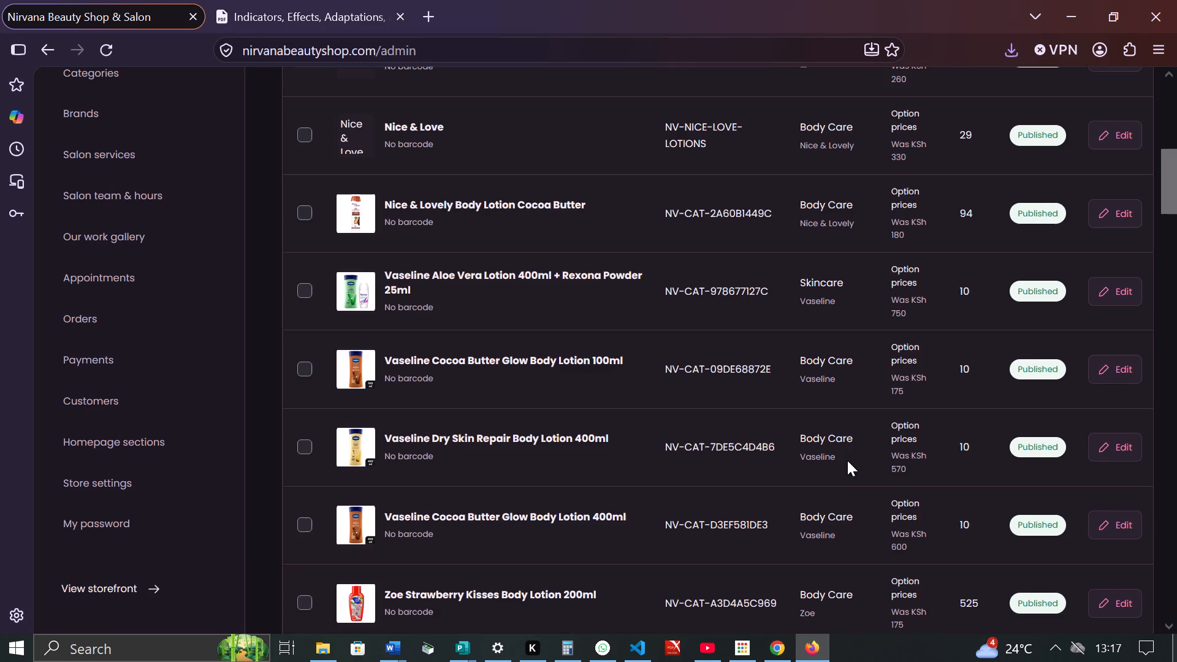
# Set Option 1's stock to 0 in the Simple Daily Skin Detox Purifying Facial Wash 150ml record and save the changes.
pyautogui.scroll(-2, 834, 457)
pyautogui.scroll(-1, 901, 481)
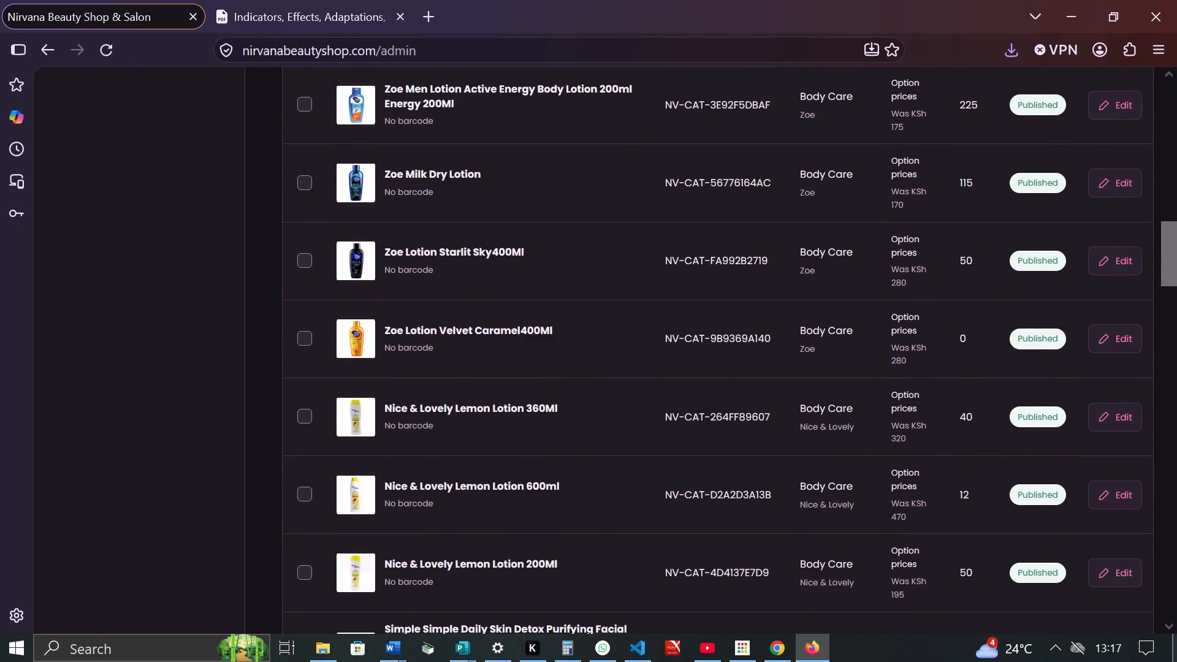
pyautogui.click(1110, 366)
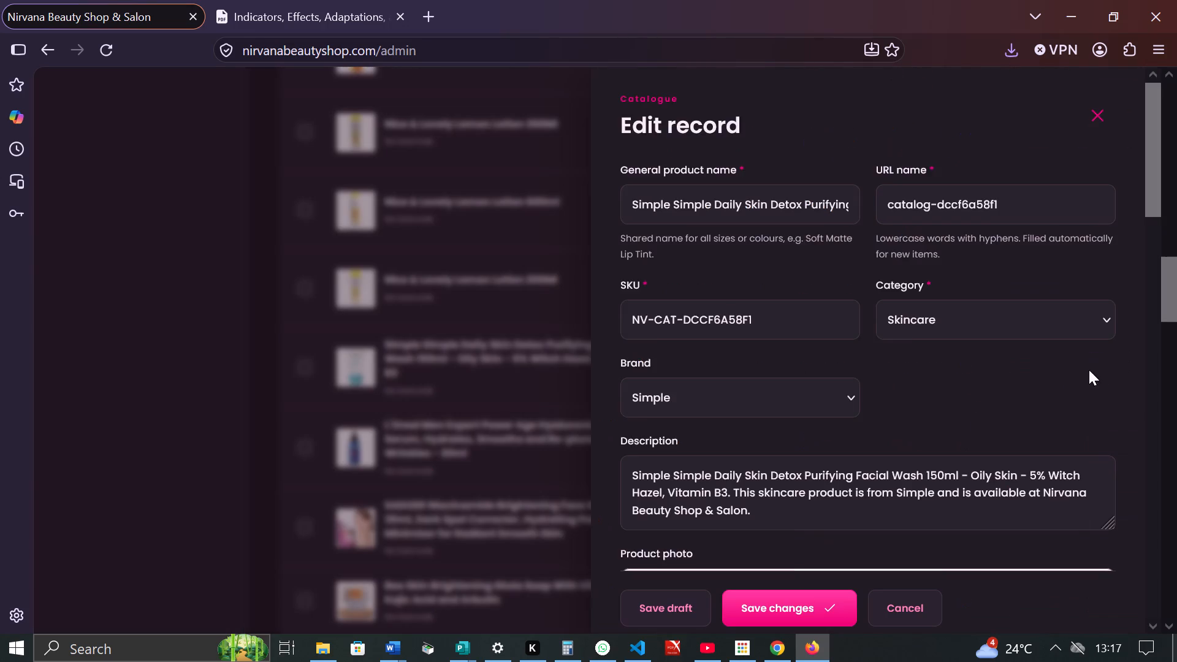
pyautogui.scroll(-1, 976, 397)
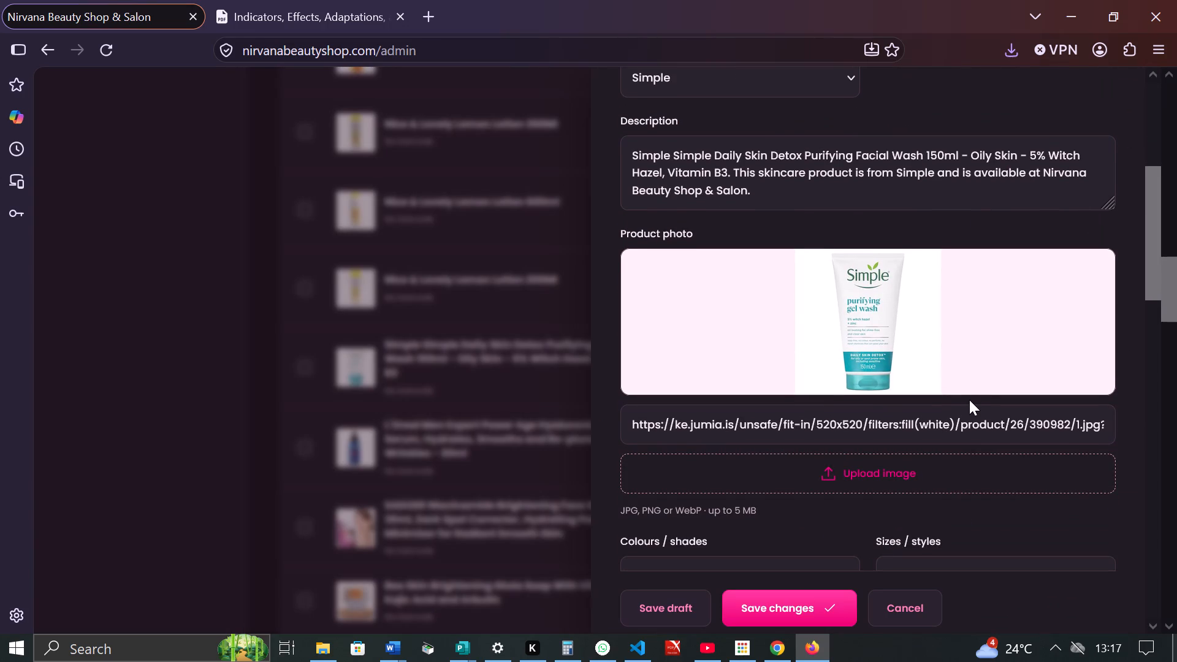
pyautogui.scroll(-1, 967, 378)
pyautogui.scroll(-1, 911, 416)
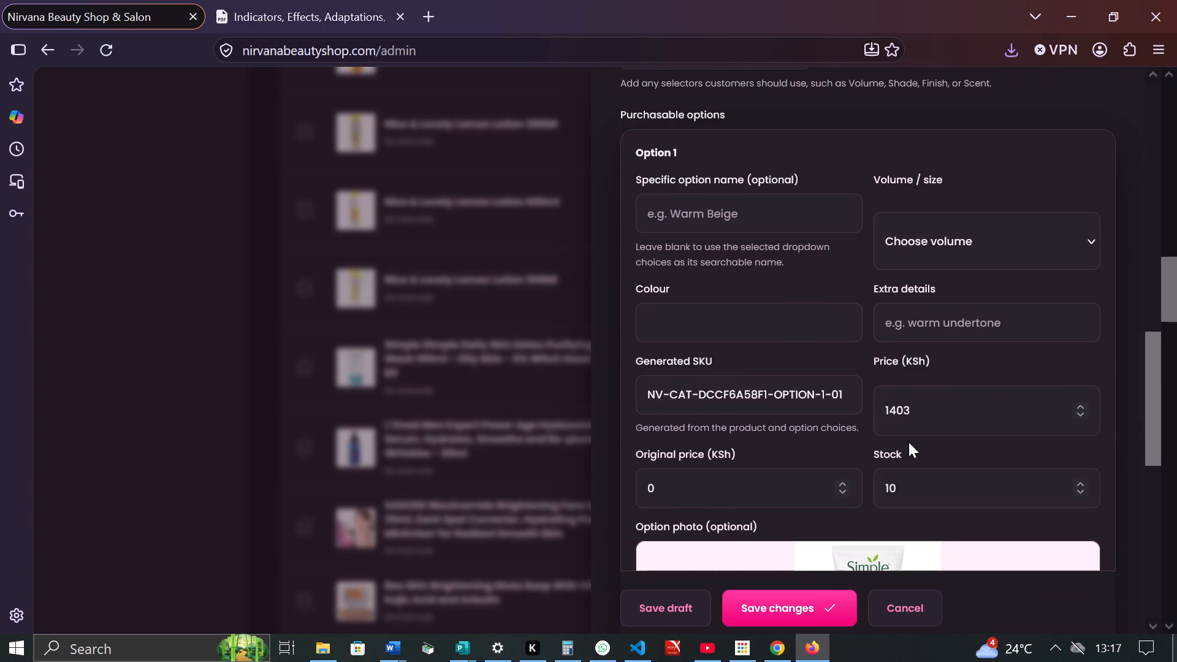
pyautogui.click(889, 479)
pyautogui.press('BackSpace')
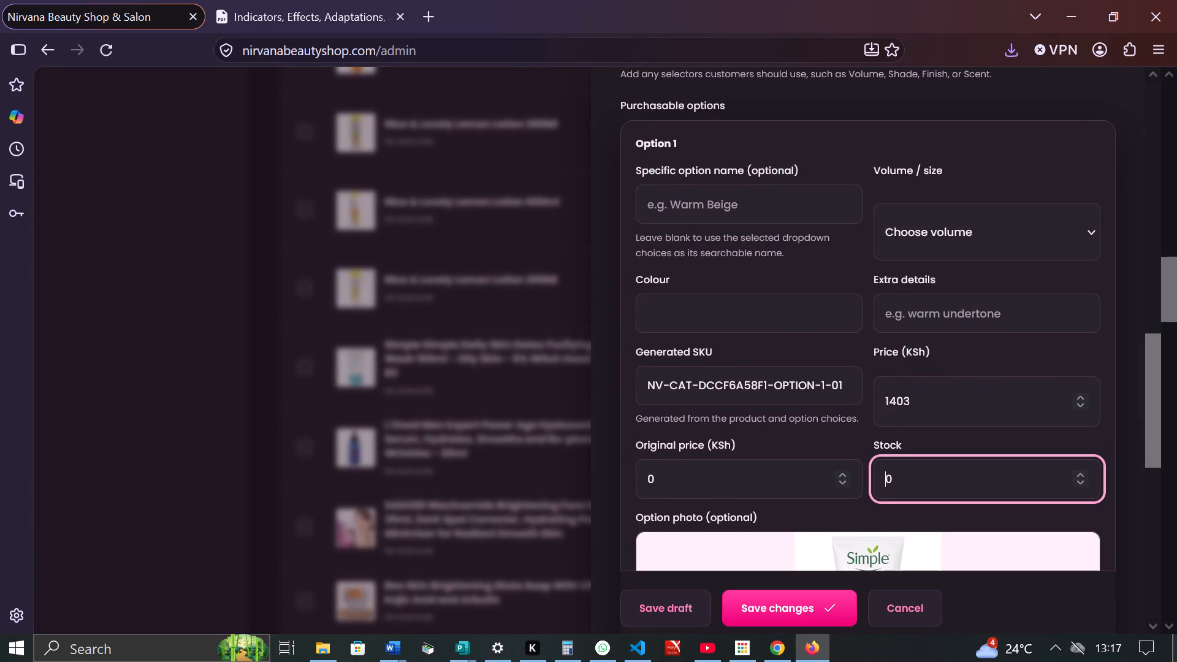
pyautogui.click(785, 602)
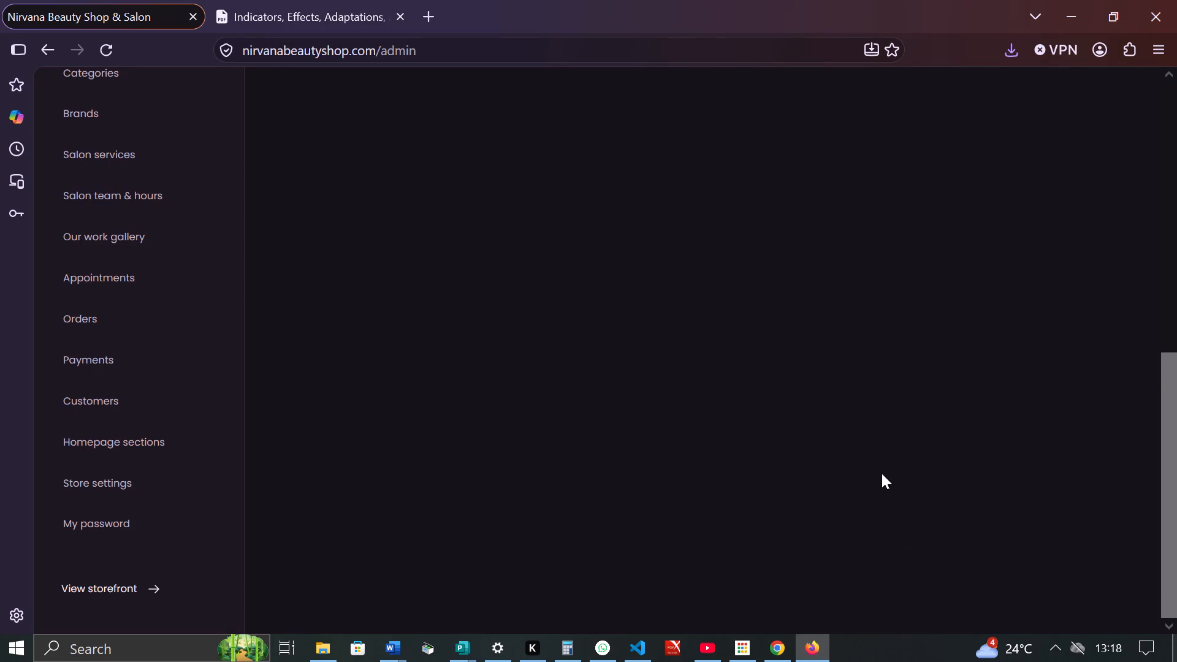
# Set Option 1's stock to 0 in the L'Oreal Men Expert Power Age Hyaluronic Acid Serum record and save the changes.
pyautogui.scroll(-2, 807, 346)
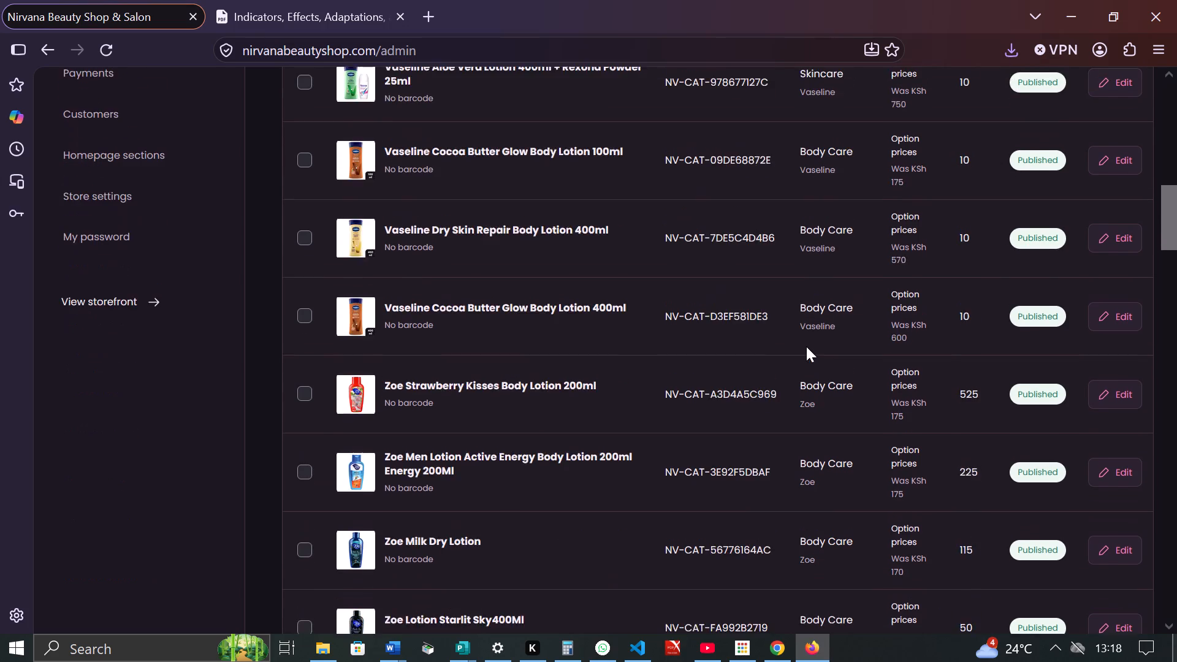
pyautogui.scroll(-1, 807, 350)
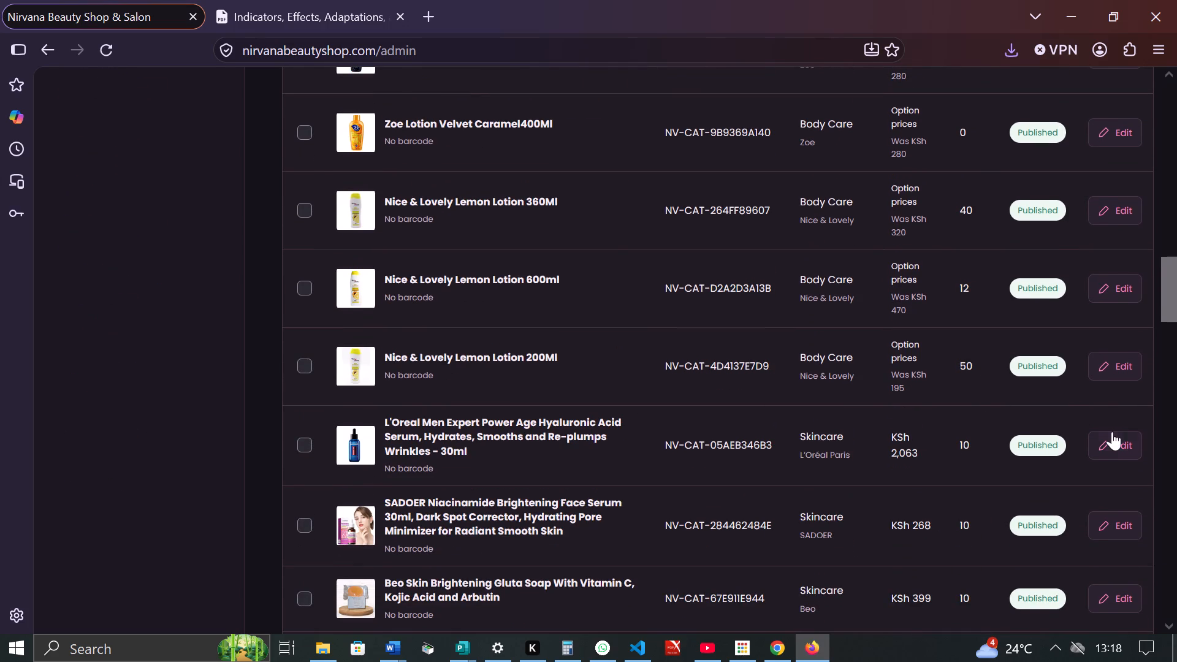
pyautogui.click(1111, 436)
pyautogui.scroll(-1, 793, 416)
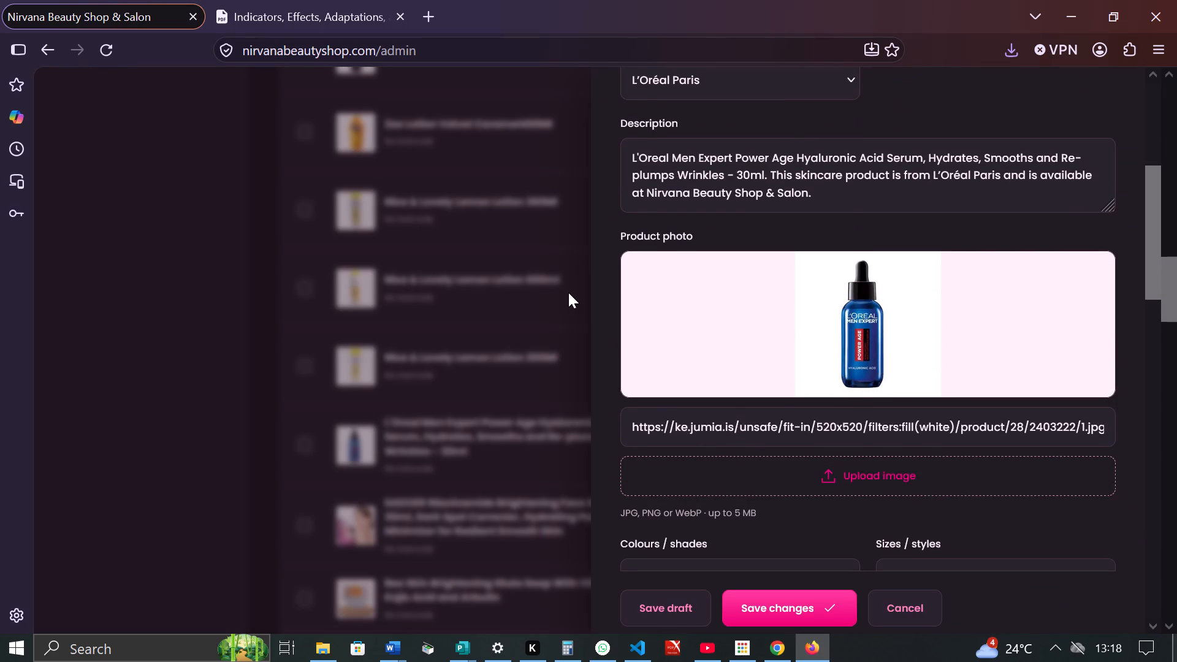
pyautogui.scroll(-2, 756, 321)
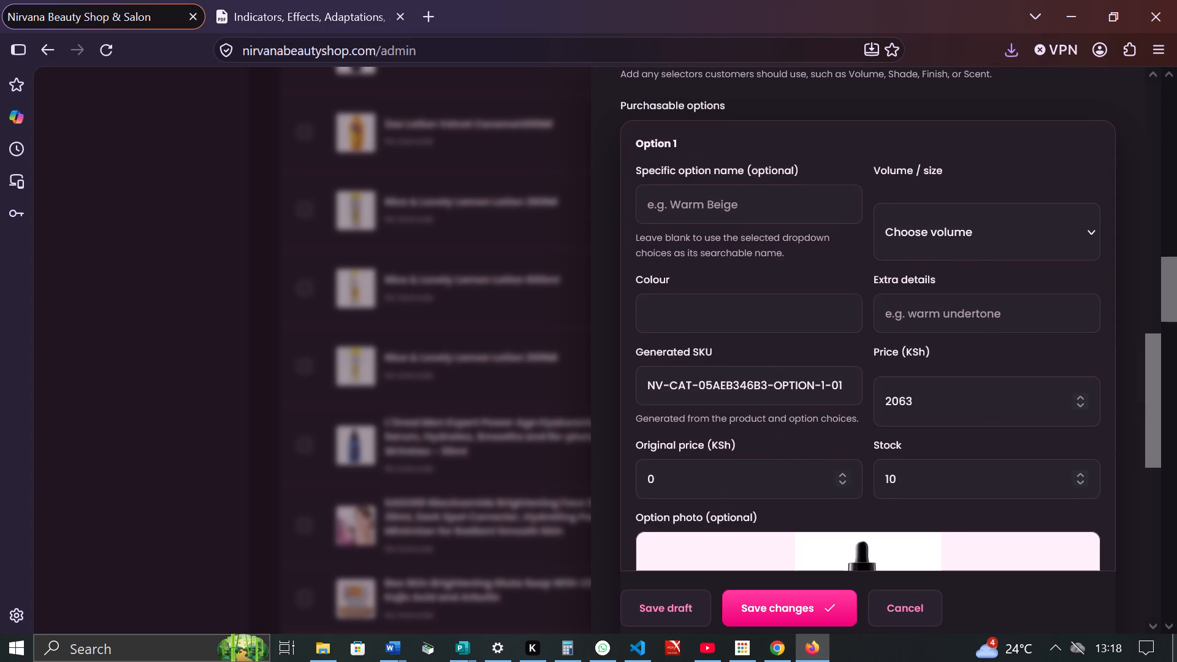
pyautogui.click(893, 478)
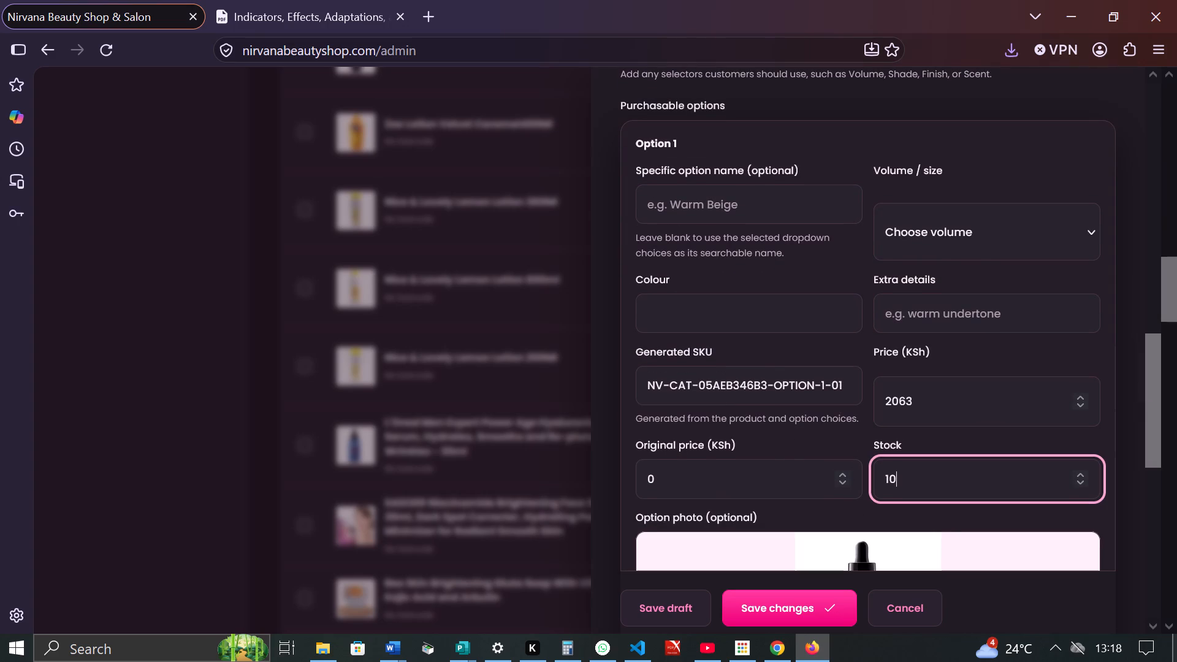
pyautogui.press('BackSpace')
pyautogui.press('BackSpace')
pyautogui.press('0')
pyautogui.click(810, 598)
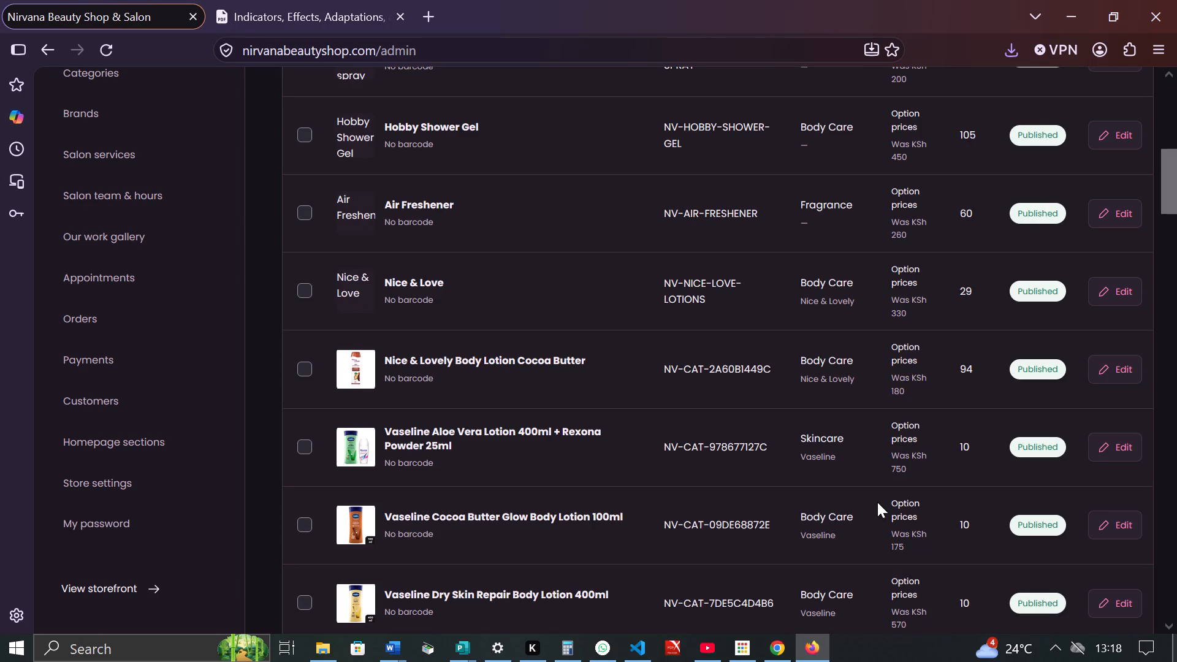
# Set Option 1's stock to 0 in the SADOER Niacinamide Brightening Face Serum 30ml record and save the changes.
pyautogui.scroll(-4, 780, 451)
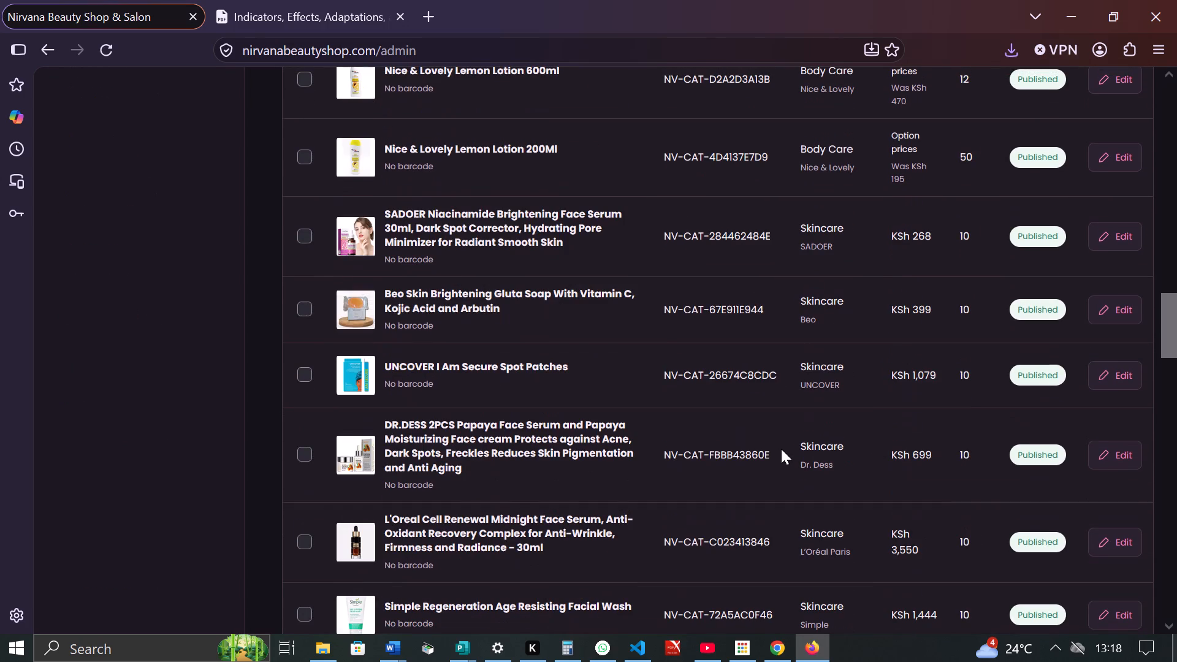
pyautogui.click(1100, 240)
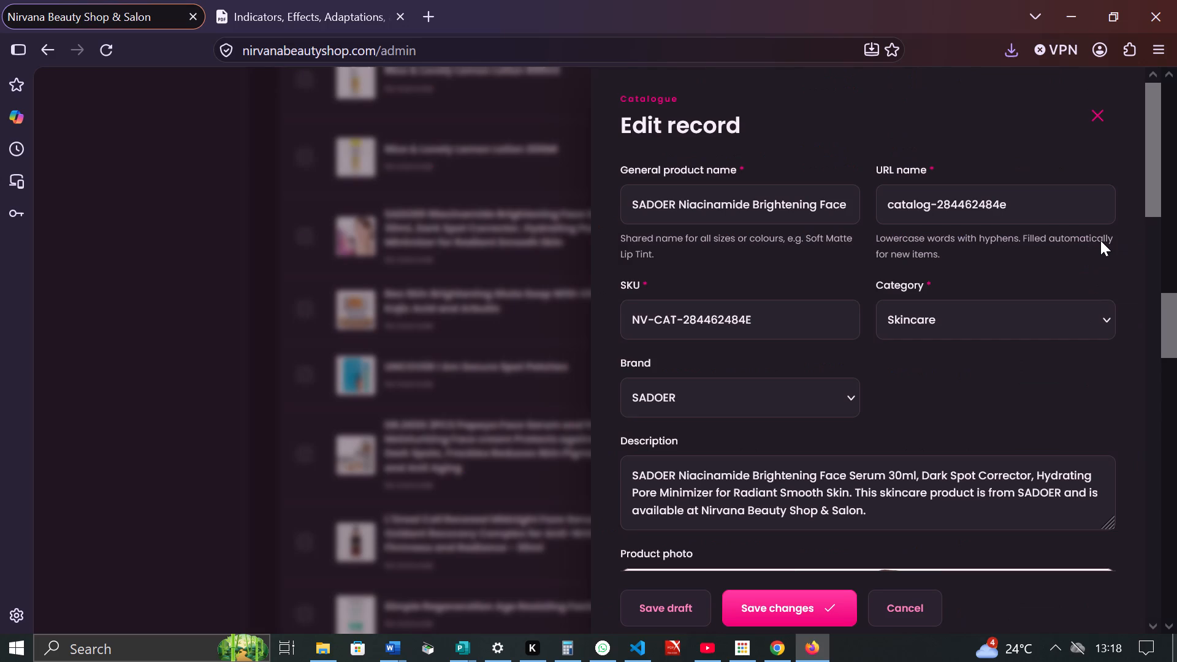
pyautogui.scroll(-1, 735, 337)
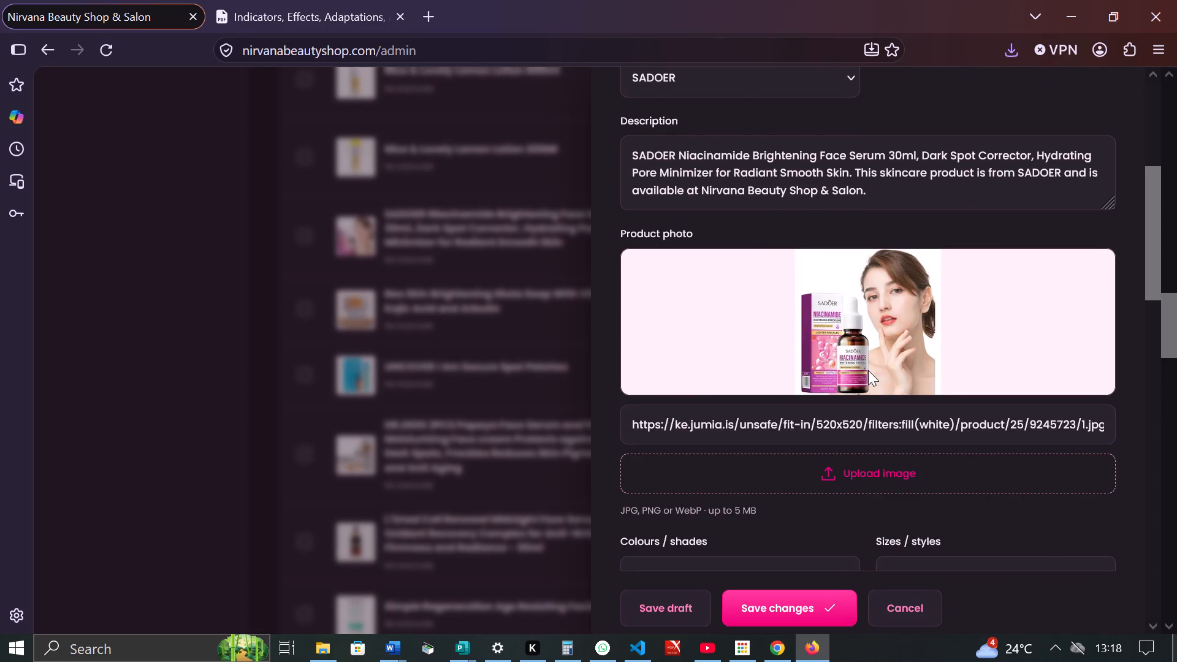
pyautogui.scroll(-2, 868, 357)
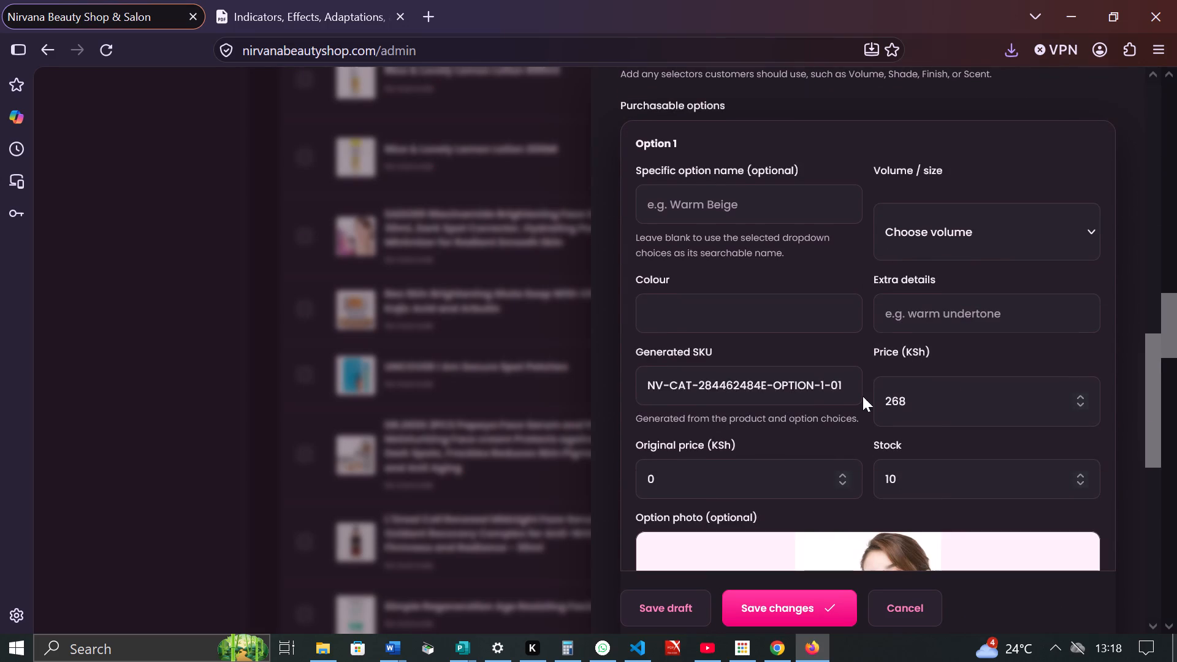
pyautogui.scroll(-1, 863, 414)
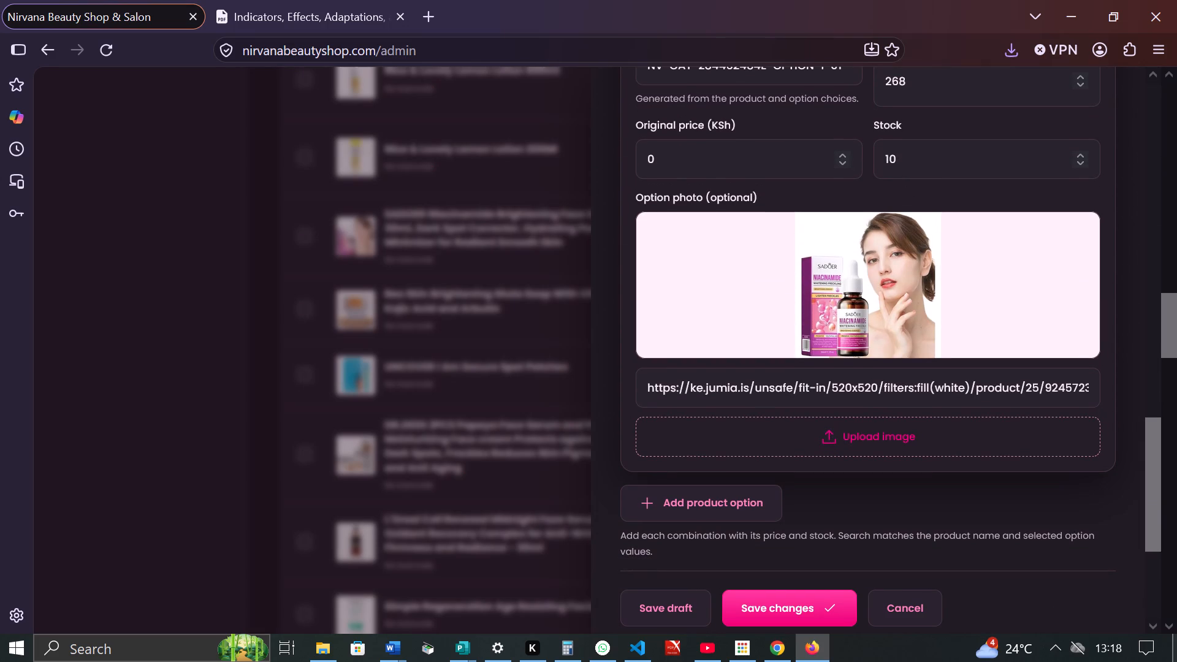
pyautogui.click(888, 157)
pyautogui.press('BackSpace')
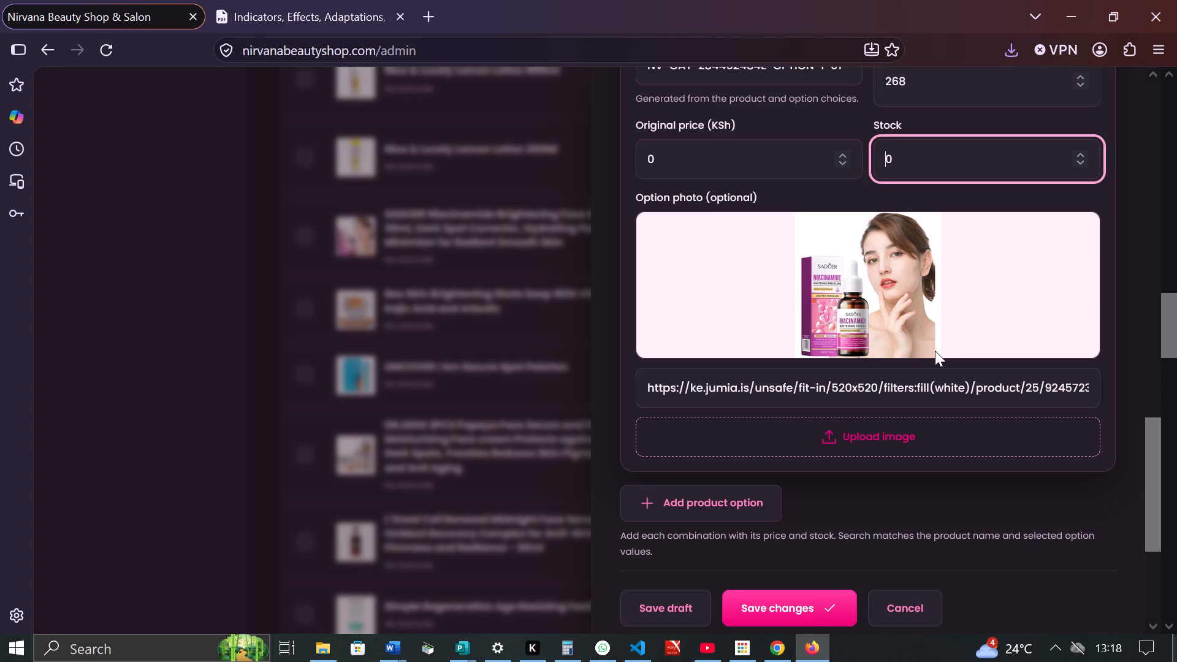
pyautogui.click(795, 617)
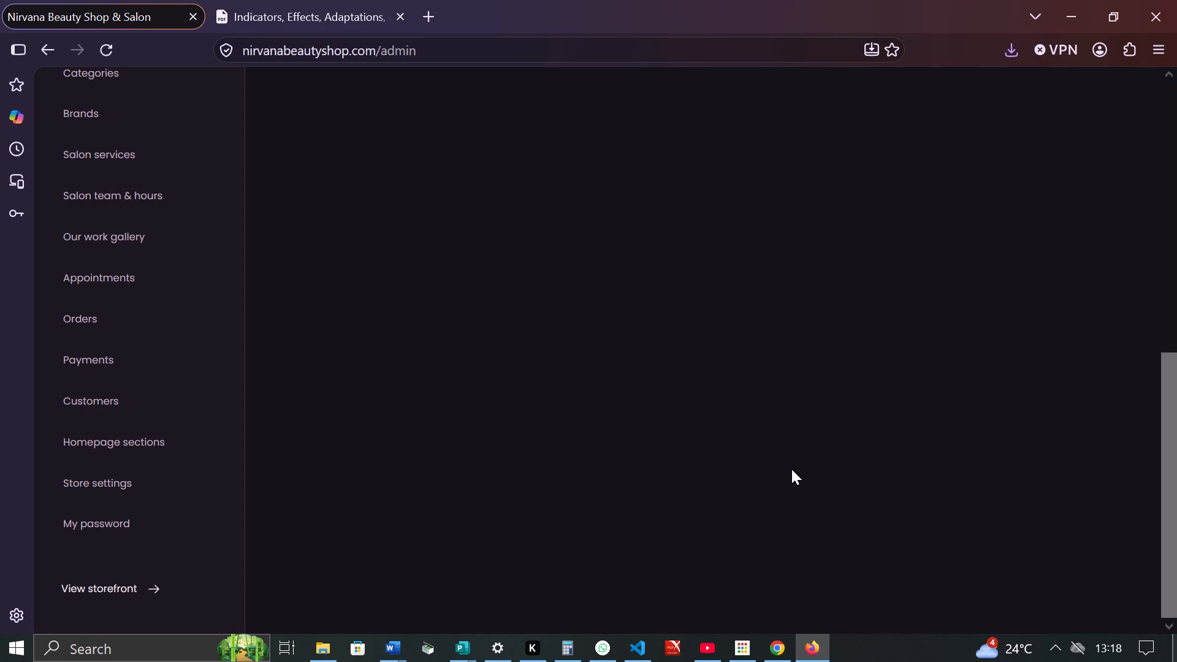
# Set Option 1's stock to 0 in the Beo Skin Brightening Gluta Soap record and save the changes.
pyautogui.scroll(-3, 674, 427)
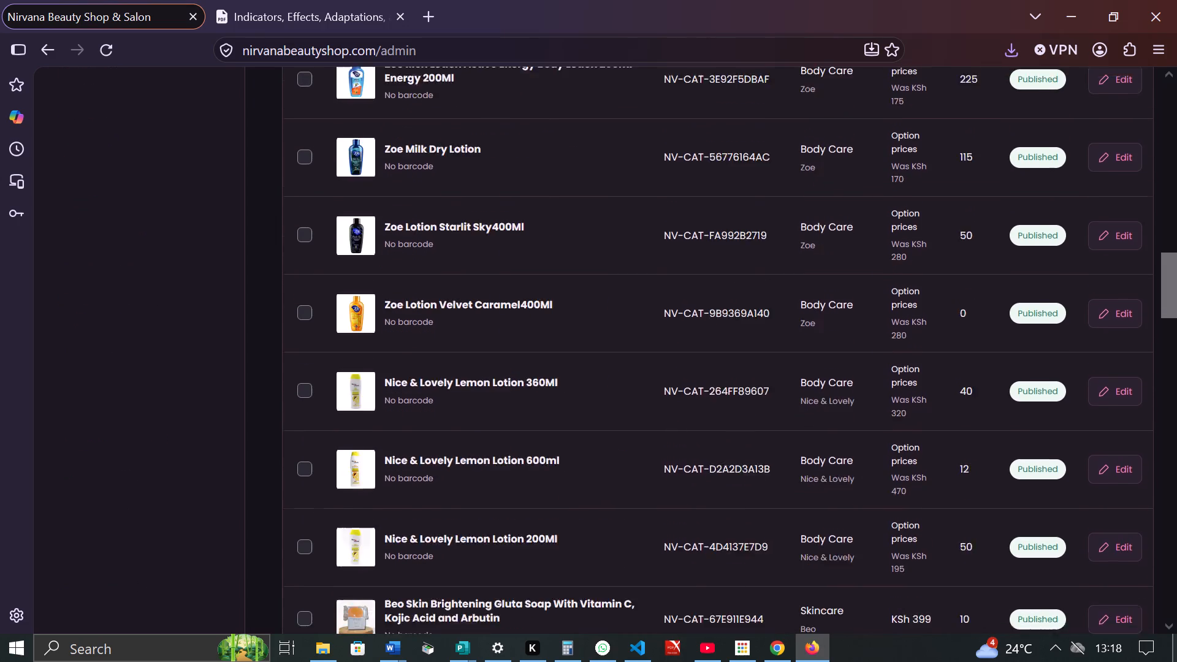
pyautogui.scroll(-2, 672, 425)
pyautogui.scroll(1, 680, 426)
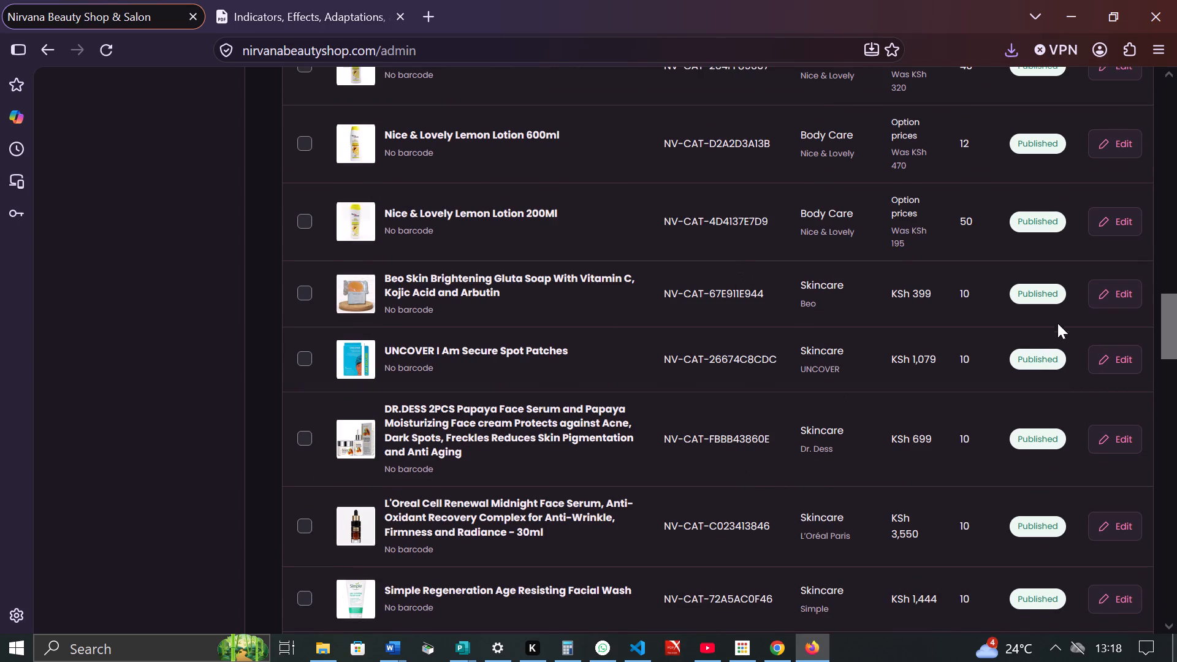
pyautogui.click(1110, 294)
pyautogui.scroll(-1, 950, 338)
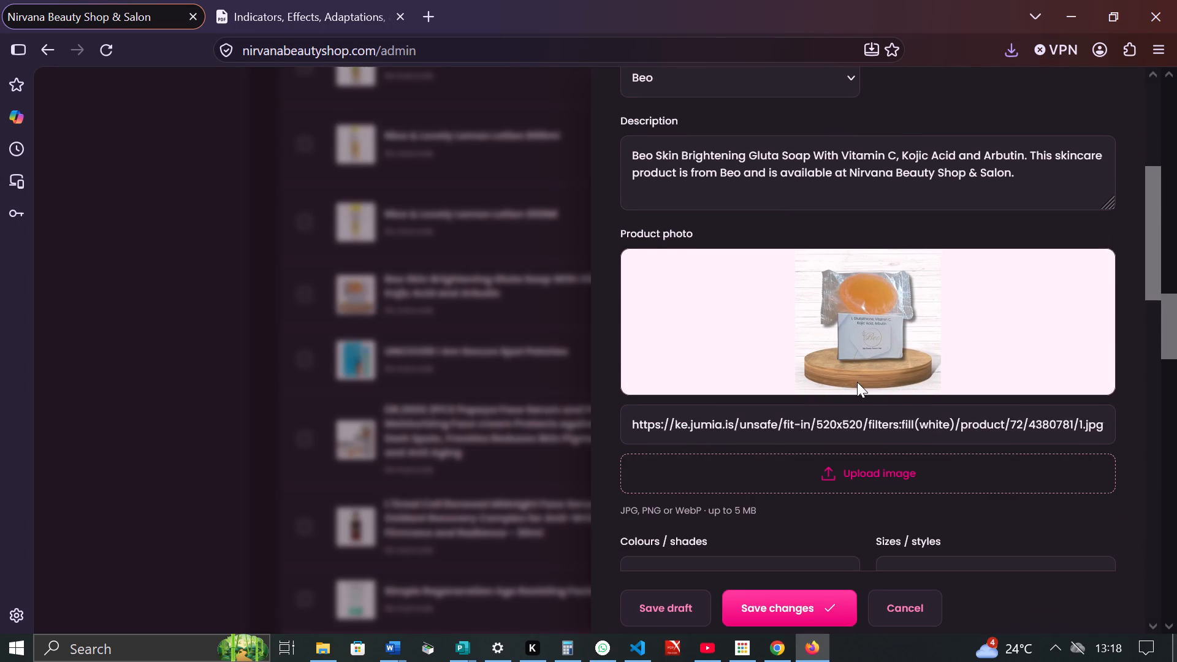
pyautogui.scroll(-1, 878, 389)
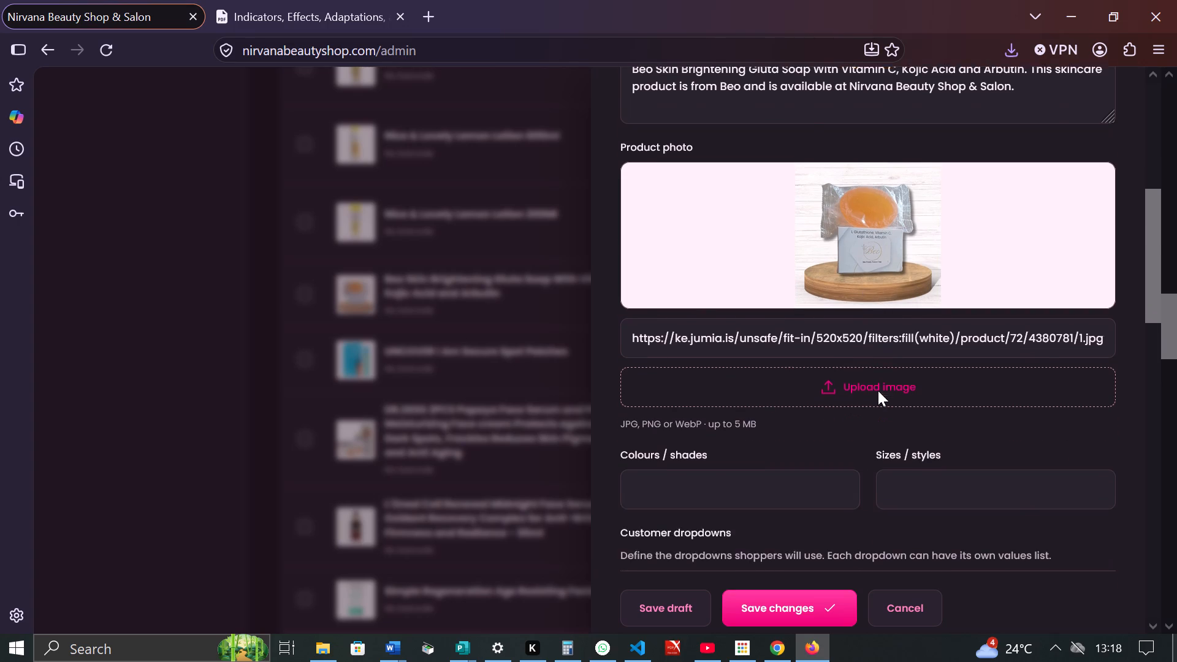
pyautogui.scroll(-1, 925, 529)
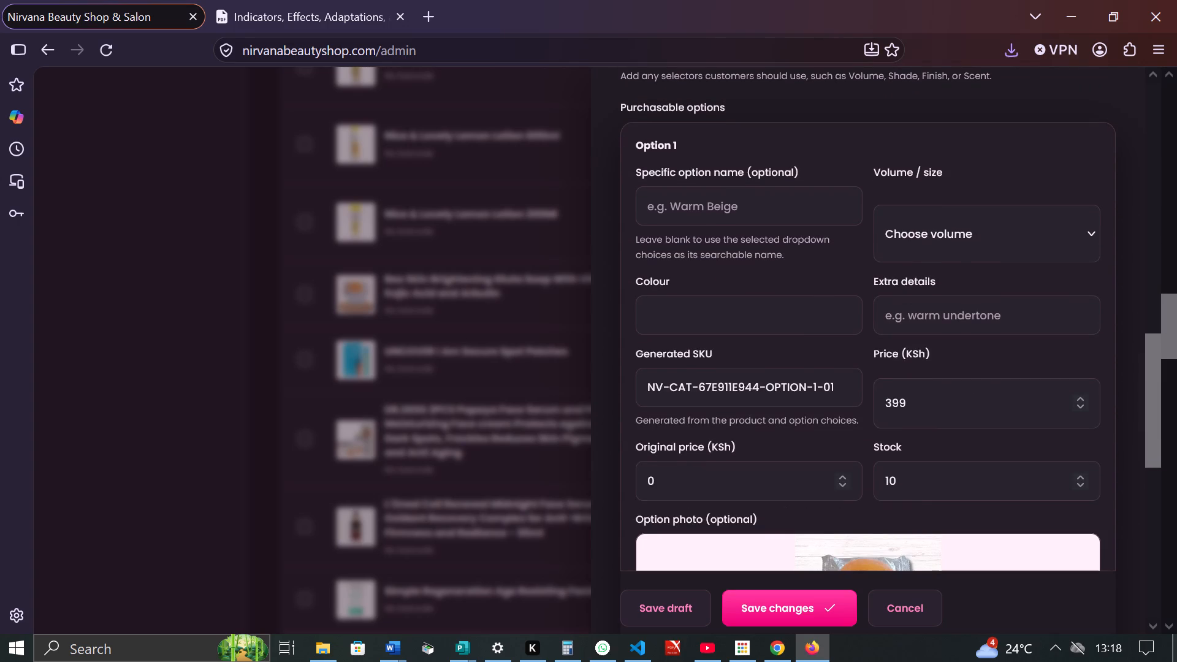
pyautogui.click(893, 471)
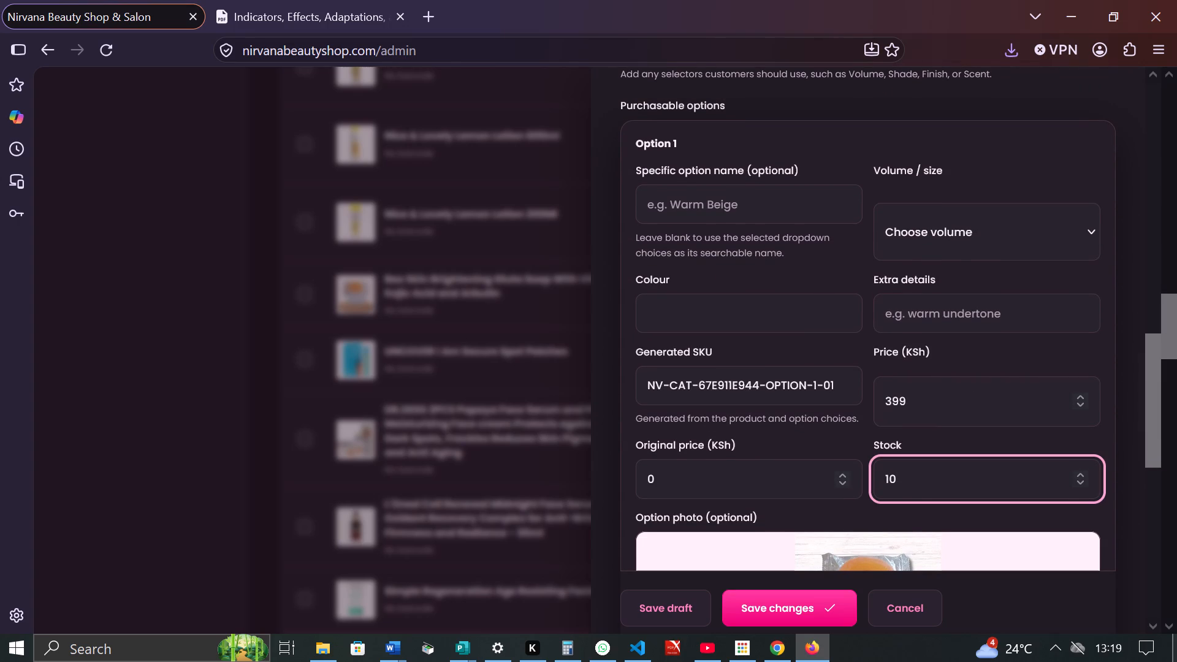
pyautogui.press('BackSpace')
pyautogui.press('BackSpace')
pyautogui.press('0')
pyautogui.click(813, 611)
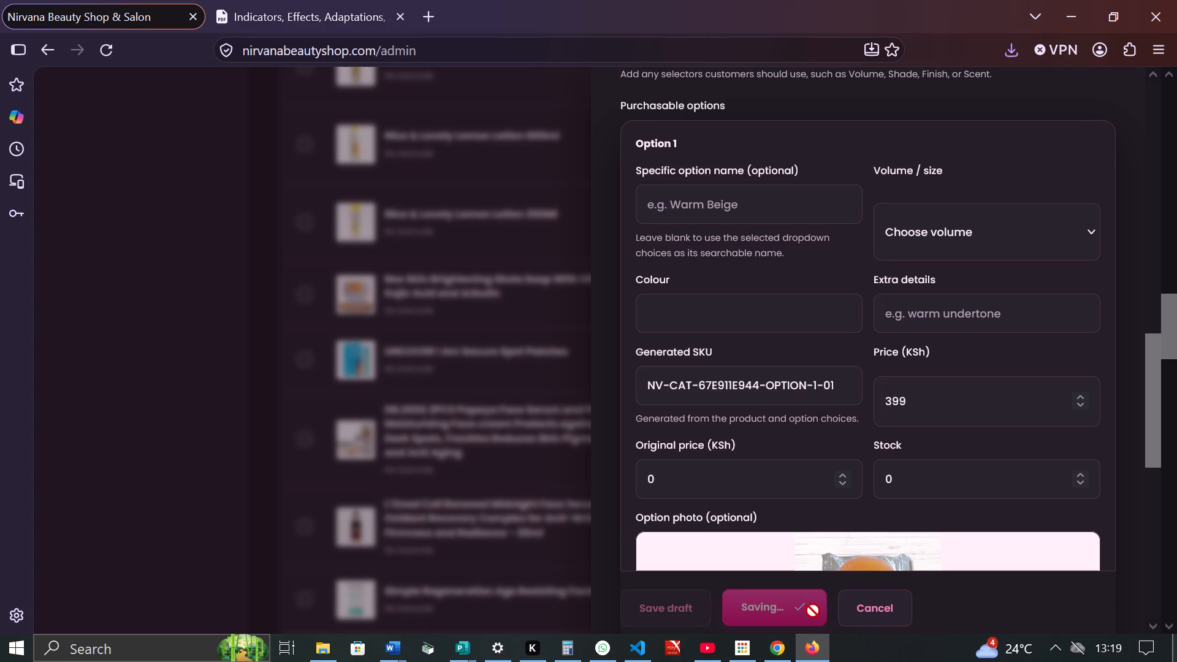
# Set Option 1's stock to 0 in the UNCOVER I Am Secure Spot Patches record.
pyautogui.scroll(1, 796, 476)
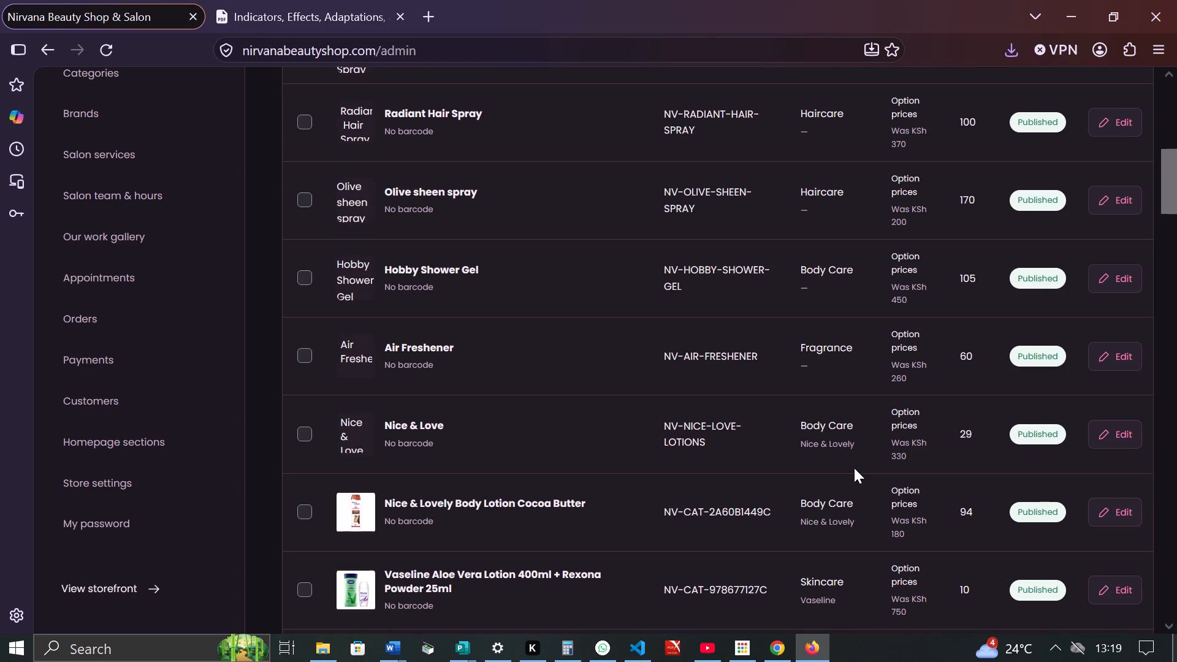
pyautogui.scroll(-4, 881, 506)
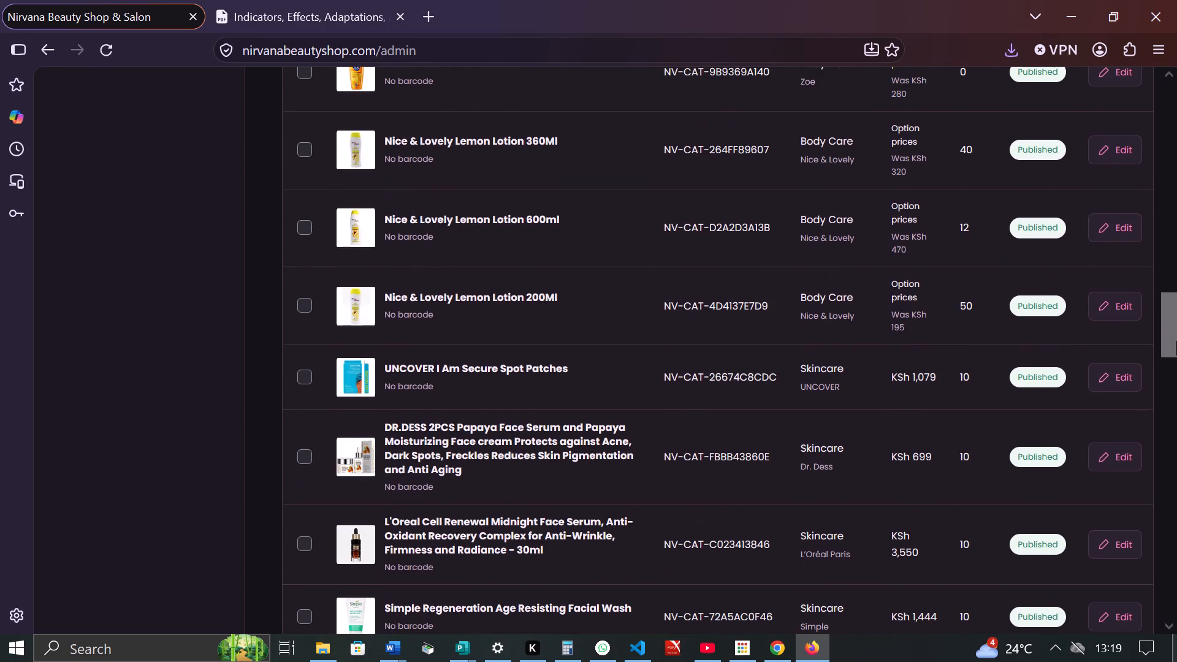
pyautogui.click(1124, 362)
pyautogui.scroll(-1, 924, 370)
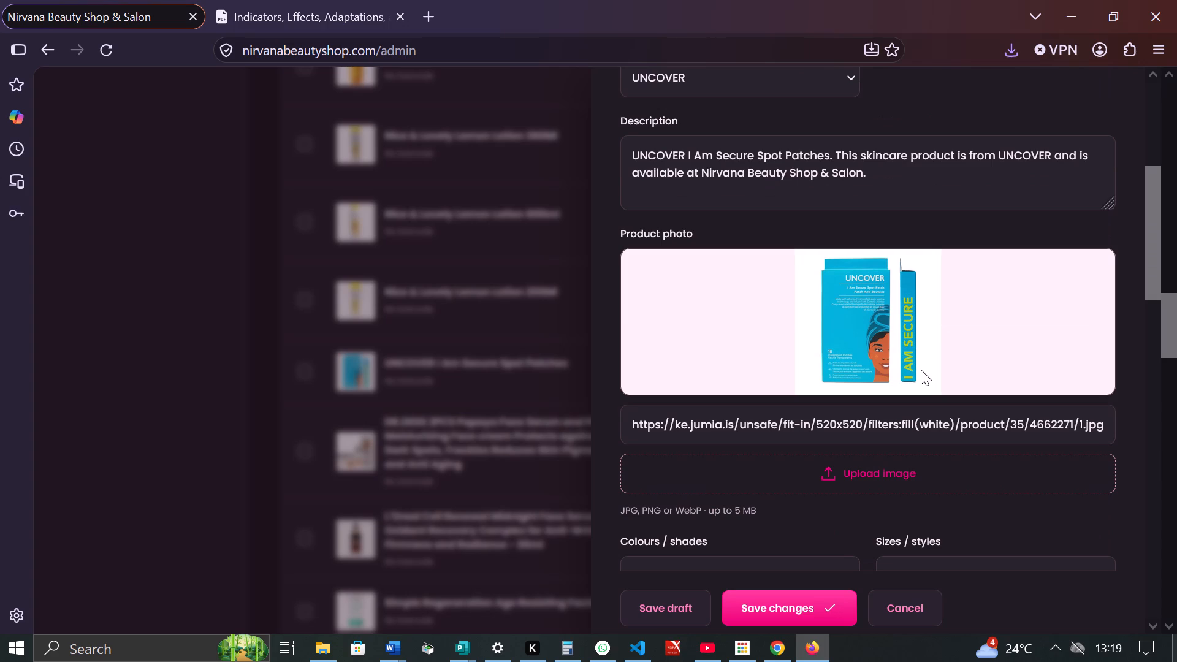
pyautogui.scroll(-1, 878, 343)
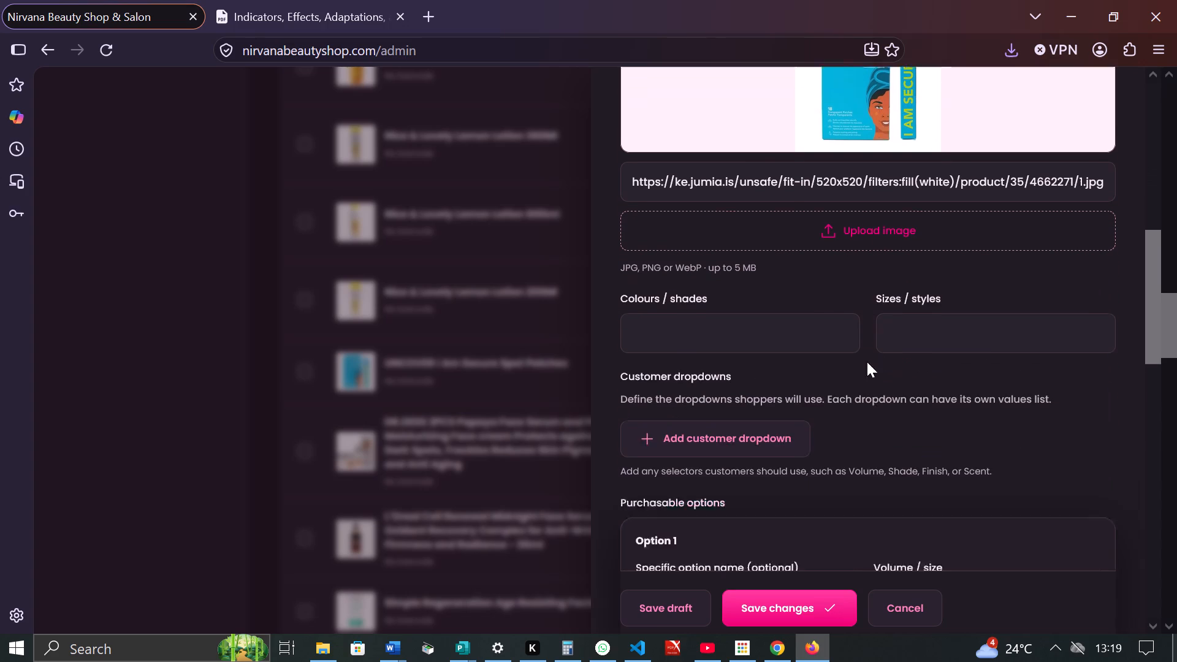
pyautogui.scroll(-1, 834, 470)
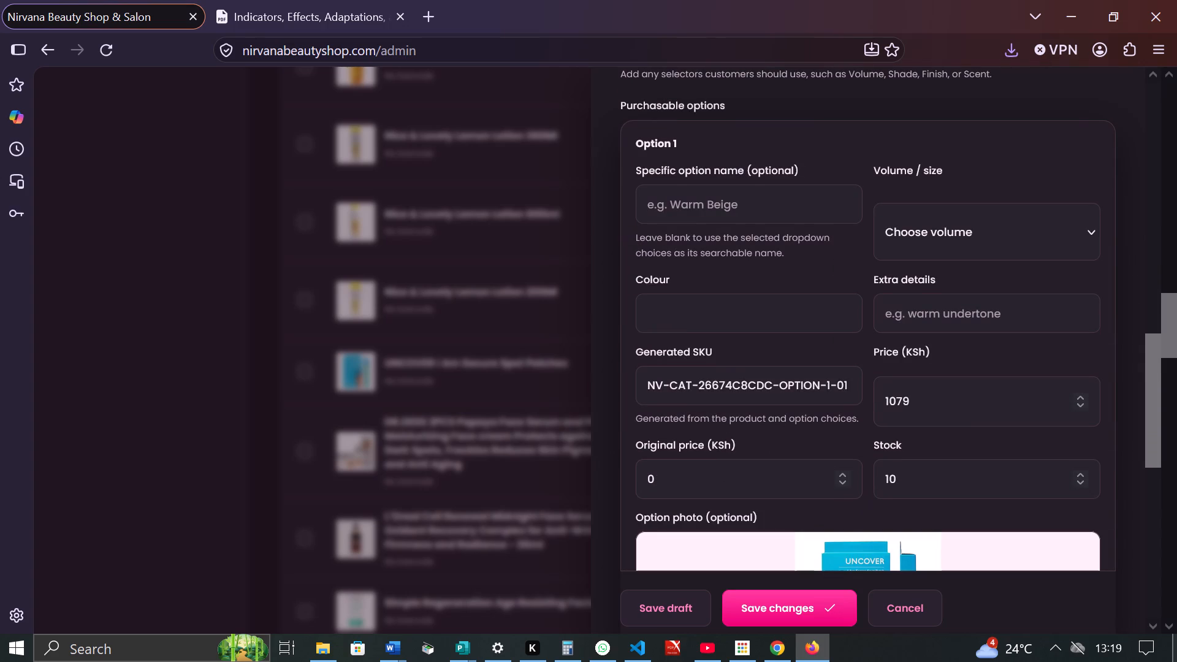
pyautogui.click(889, 480)
pyautogui.press('BackSpace')
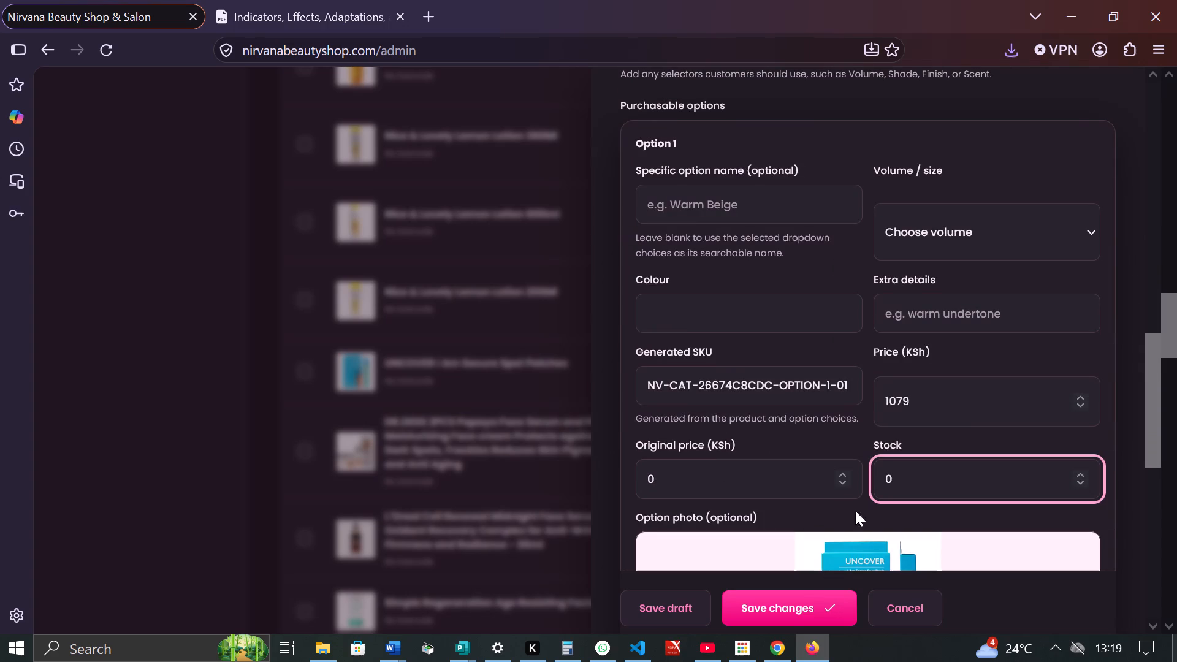
# Save the changes to the UNCOVER I Am Secure Spot Patches record.
pyautogui.click(785, 618)
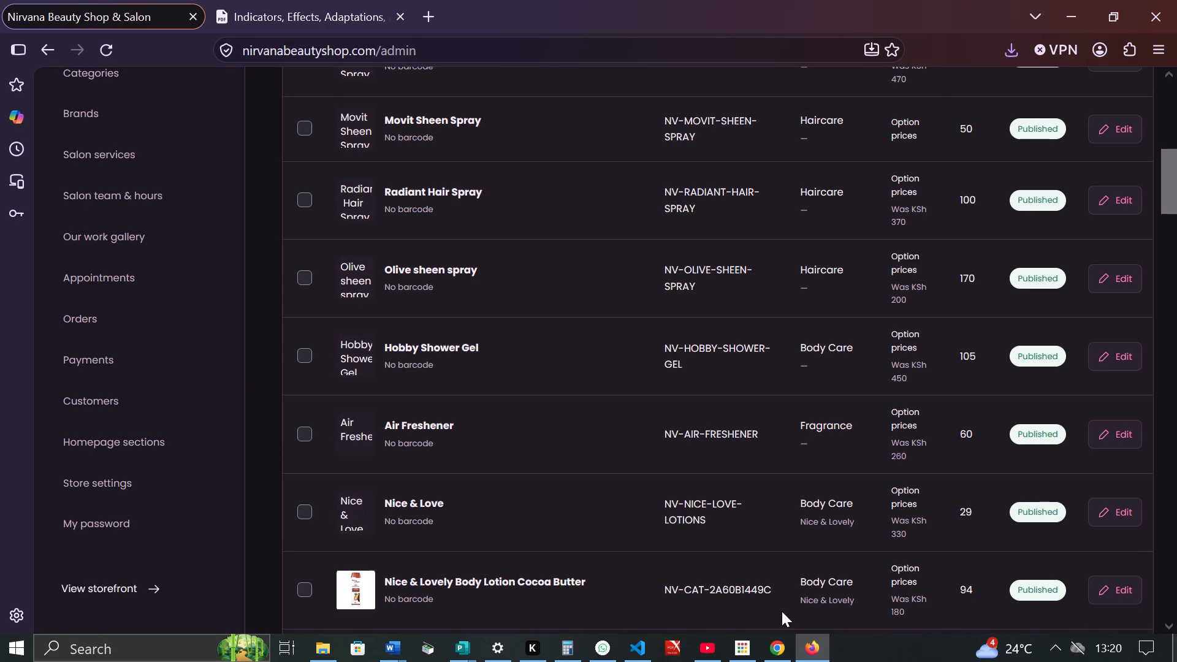
# Open the DR.DESS 2PCS Papaya Face Serum and Moisturizing Face cream record and start editing Option 1's stock.
pyautogui.scroll(-4, 999, 566)
pyautogui.click(1125, 462)
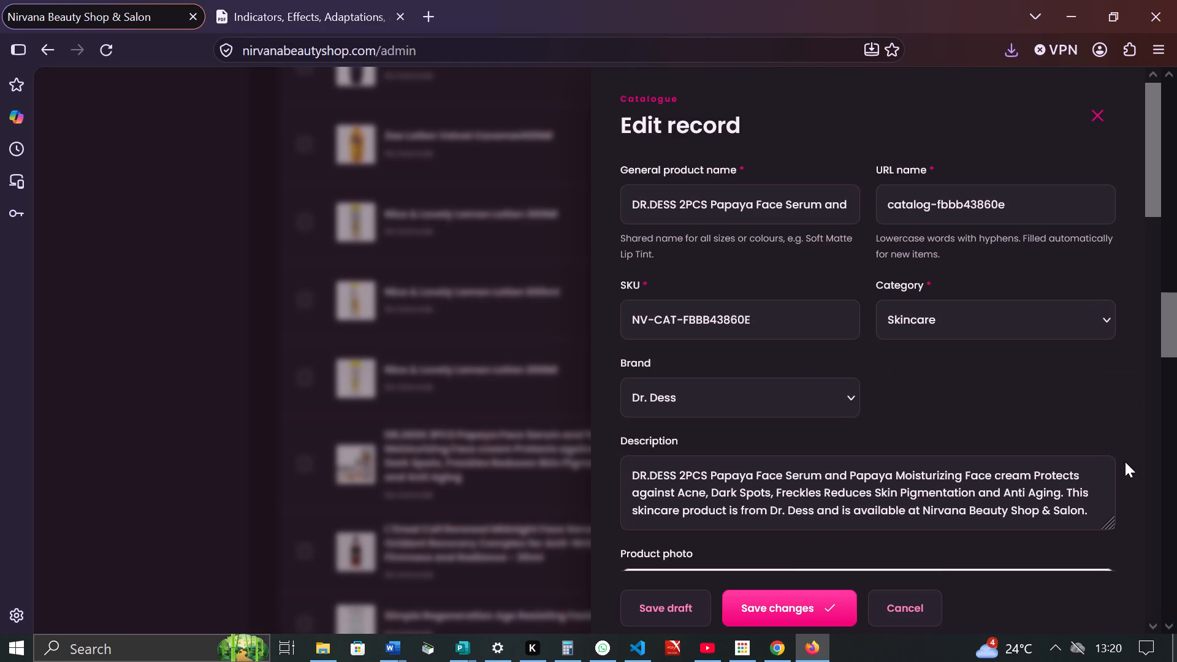
pyautogui.scroll(-1, 1027, 460)
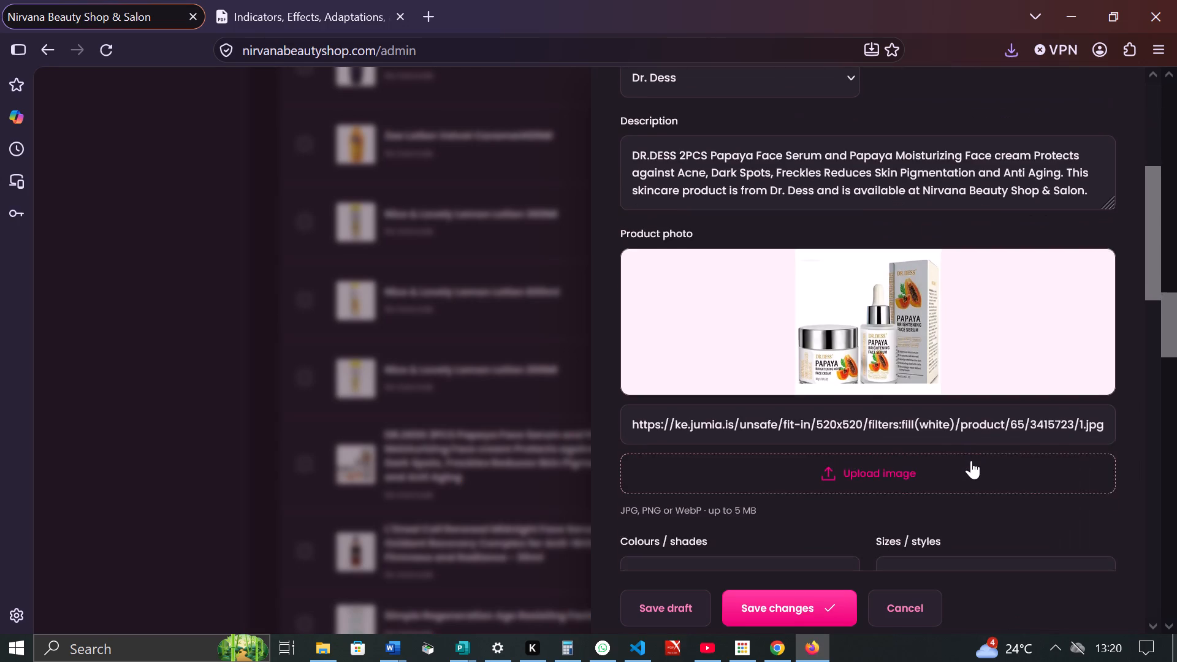
pyautogui.scroll(-1, 959, 464)
pyautogui.scroll(1, 959, 464)
pyautogui.click(1059, 654)
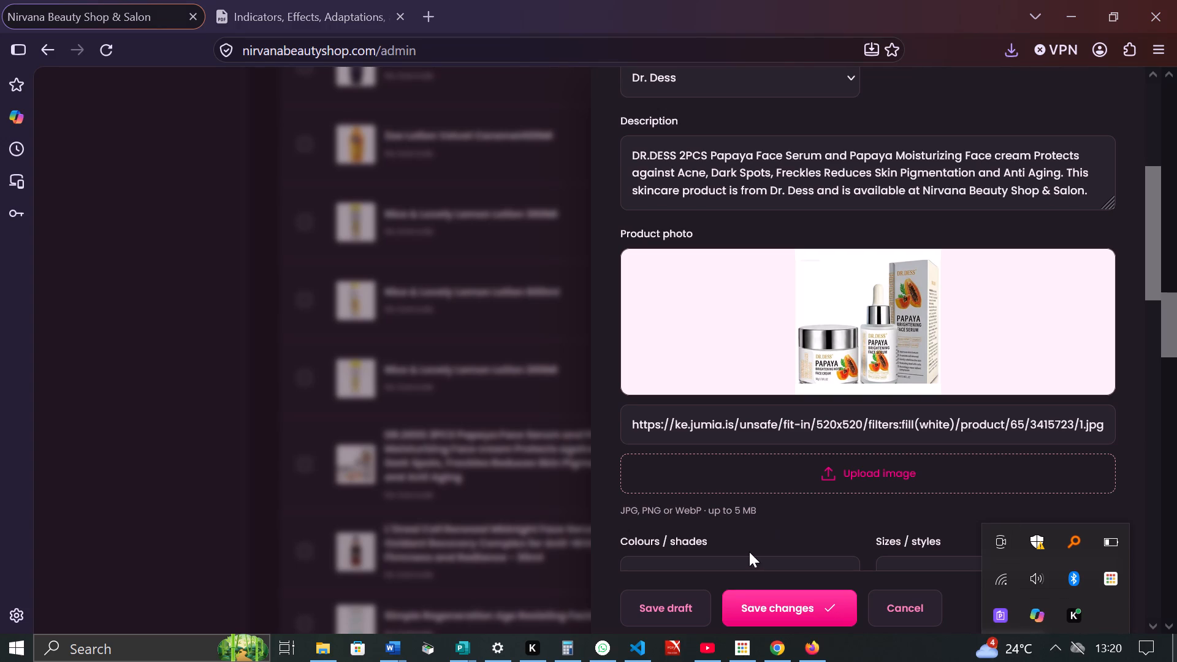
pyautogui.scroll(-2, 800, 482)
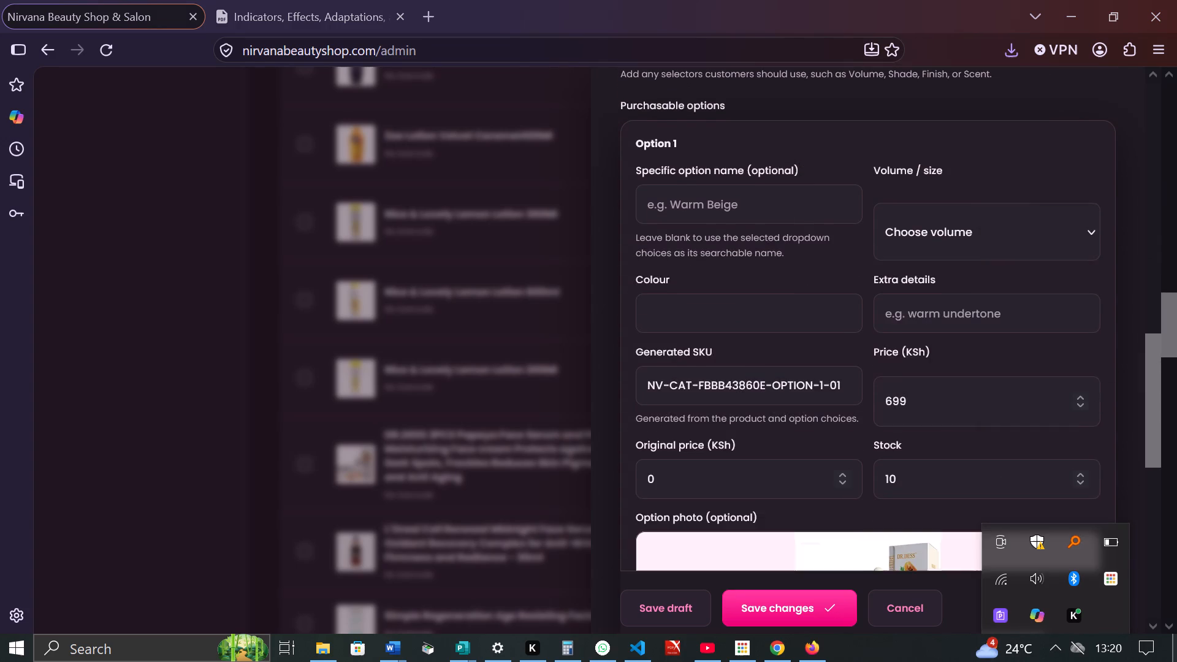
pyautogui.scroll(-1, 823, 463)
pyautogui.click(893, 156)
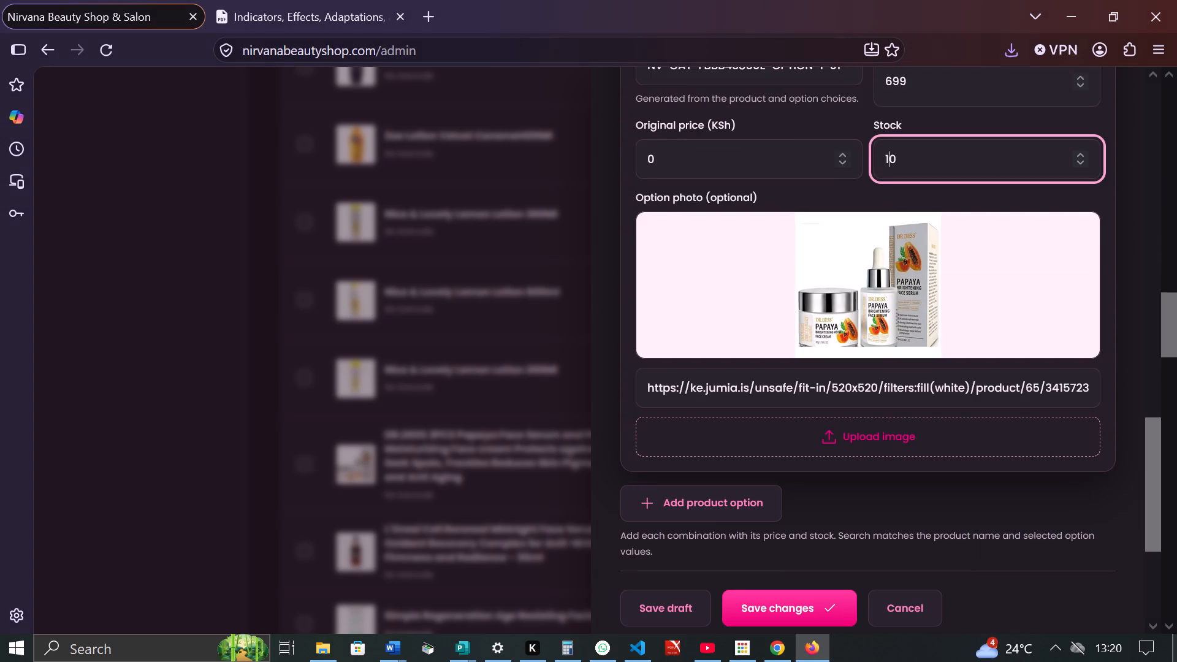
# Set Option 1's stock to 0 in the DR.DESS 2PCS Papaya Face Serum record and try to save the changes.
pyautogui.press('BackSpace')
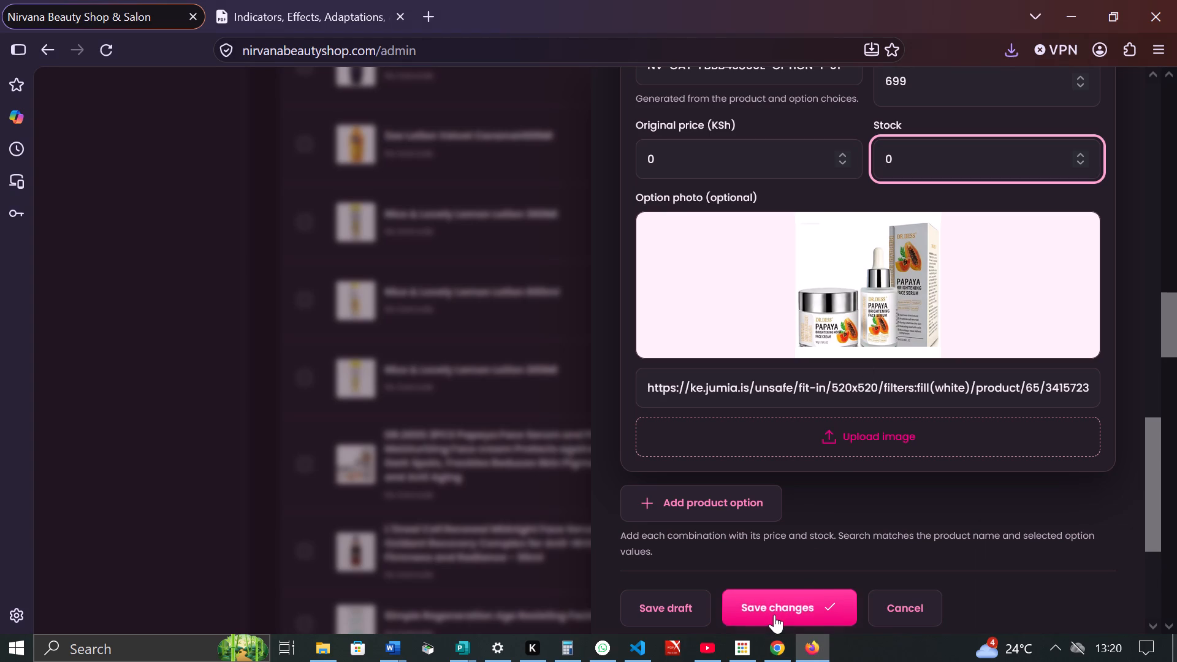
pyautogui.moveTo(776, 608); pyautogui.dragTo(778, 602)
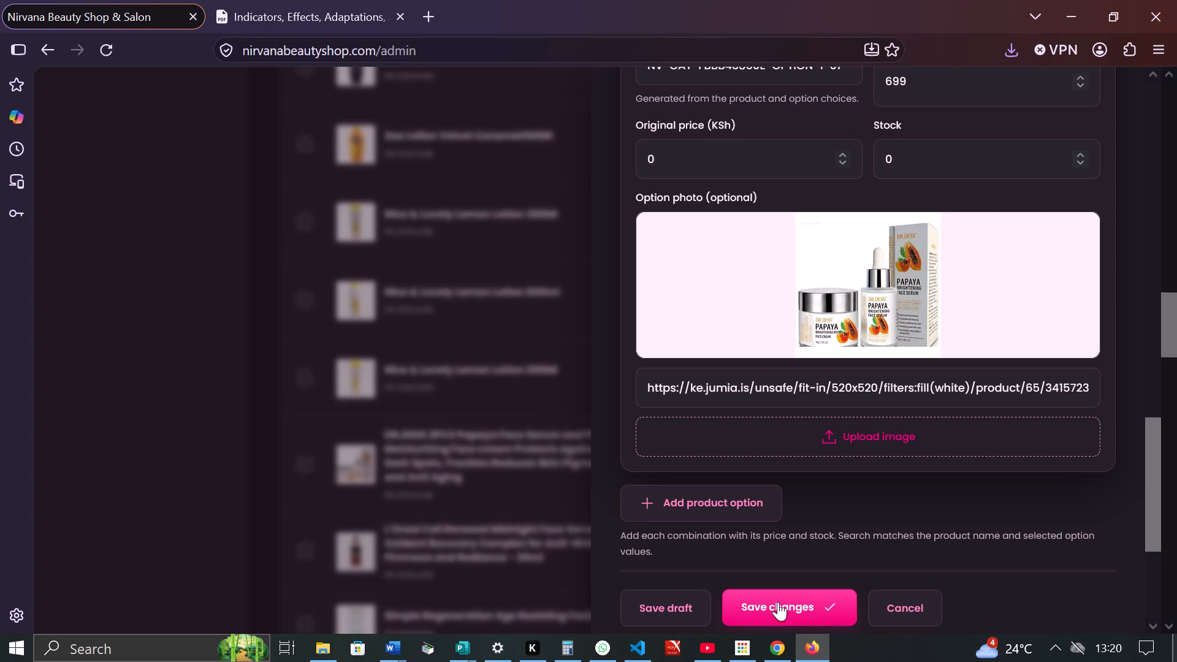
pyautogui.moveTo(778, 602); pyautogui.dragTo(791, 613)
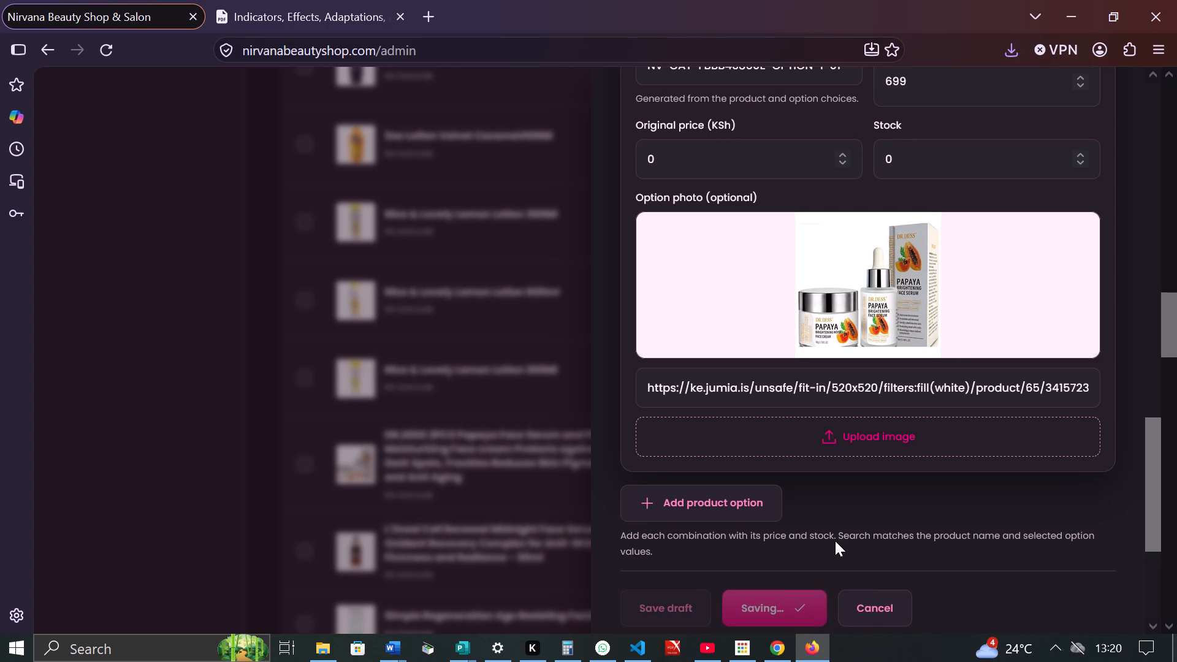
# Shorten the DR.DESS product's general name to end at "Papaya Face Serum and Papaya Moisturizing" and save the changes.
pyautogui.scroll(1, 866, 459)
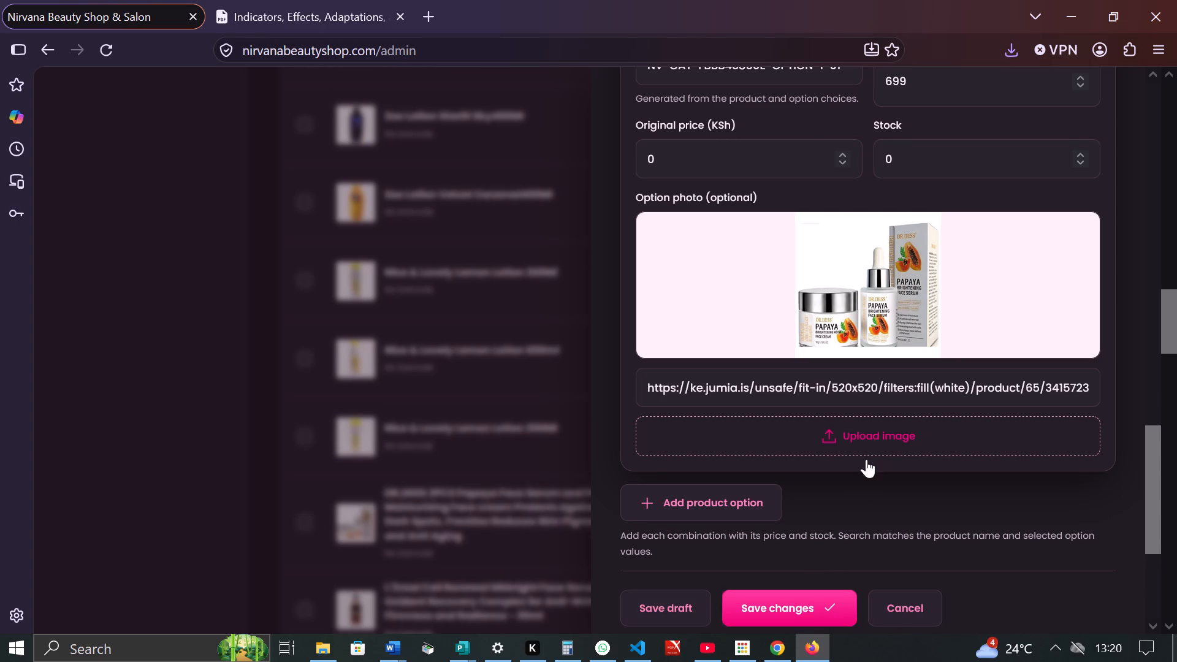
pyautogui.scroll(6, 866, 459)
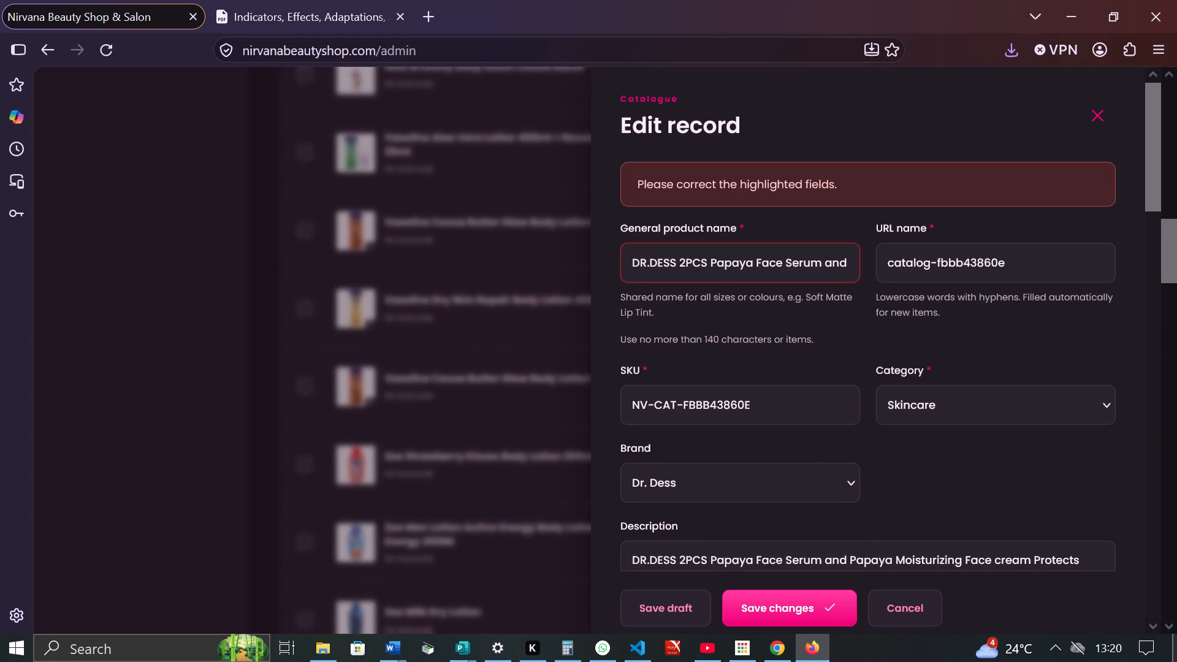
pyautogui.click(850, 264)
pyautogui.press('Right')
pyautogui.press('Right')
pyautogui.press('Right')
pyautogui.press('Right')
pyautogui.press('Right')
pyautogui.press('Right')
pyautogui.press('Right')
pyautogui.press('Right')
pyautogui.press('Right')
pyautogui.press('Right')
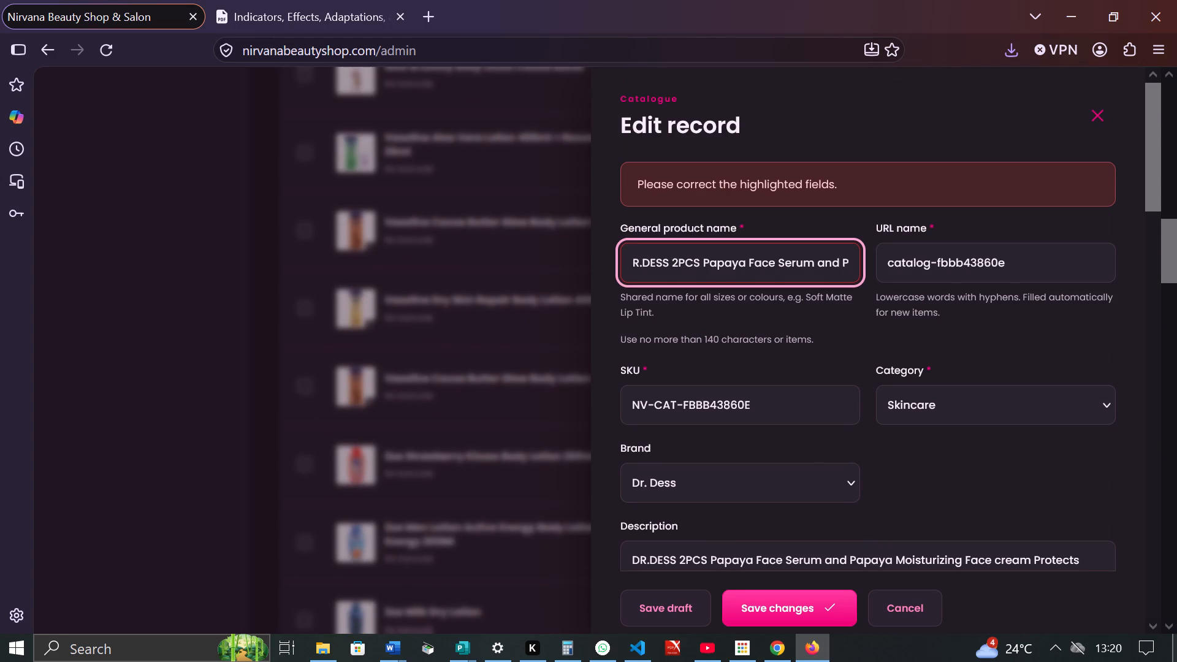
pyautogui.press('Right')
pyautogui.press('Right')
pyautogui.press('Right')
pyautogui.press('Right')
pyautogui.press('Right')
pyautogui.press('Right')
pyautogui.press('Right')
pyautogui.press('Right')
pyautogui.press('Right')
pyautogui.press('Right')
pyautogui.press('Right')
pyautogui.press('Right')
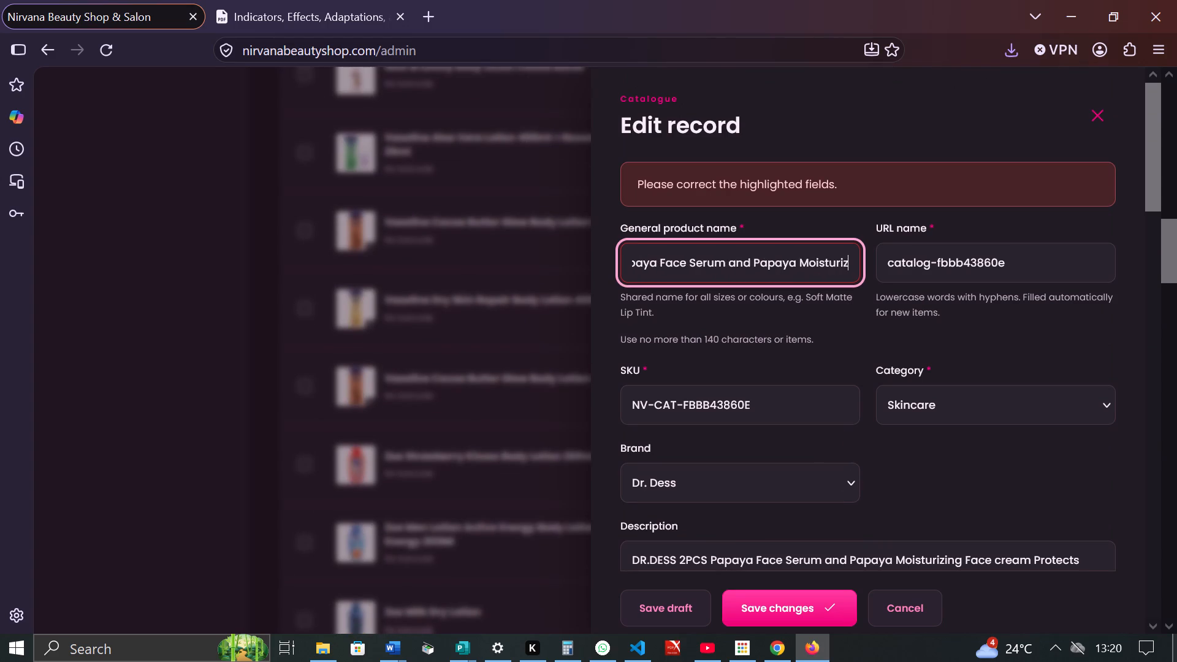
pyautogui.press('Right')
pyautogui.press('Right')
pyautogui.press('Right')
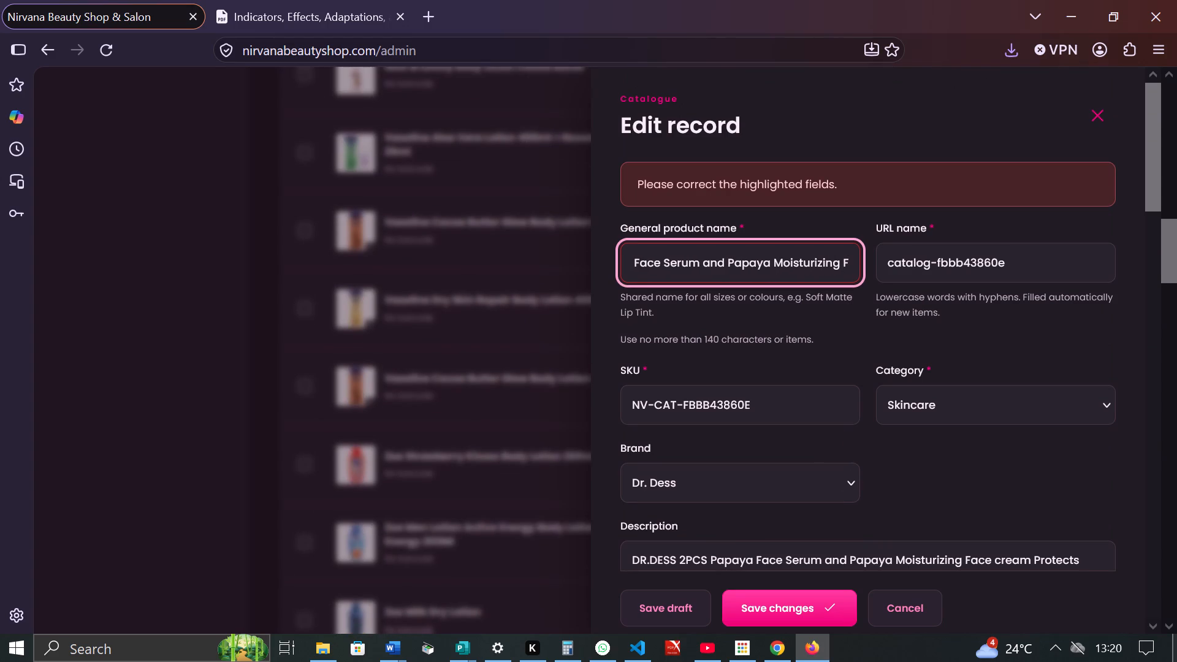
pyautogui.moveTo(843, 263); pyautogui.dragTo(891, 266)
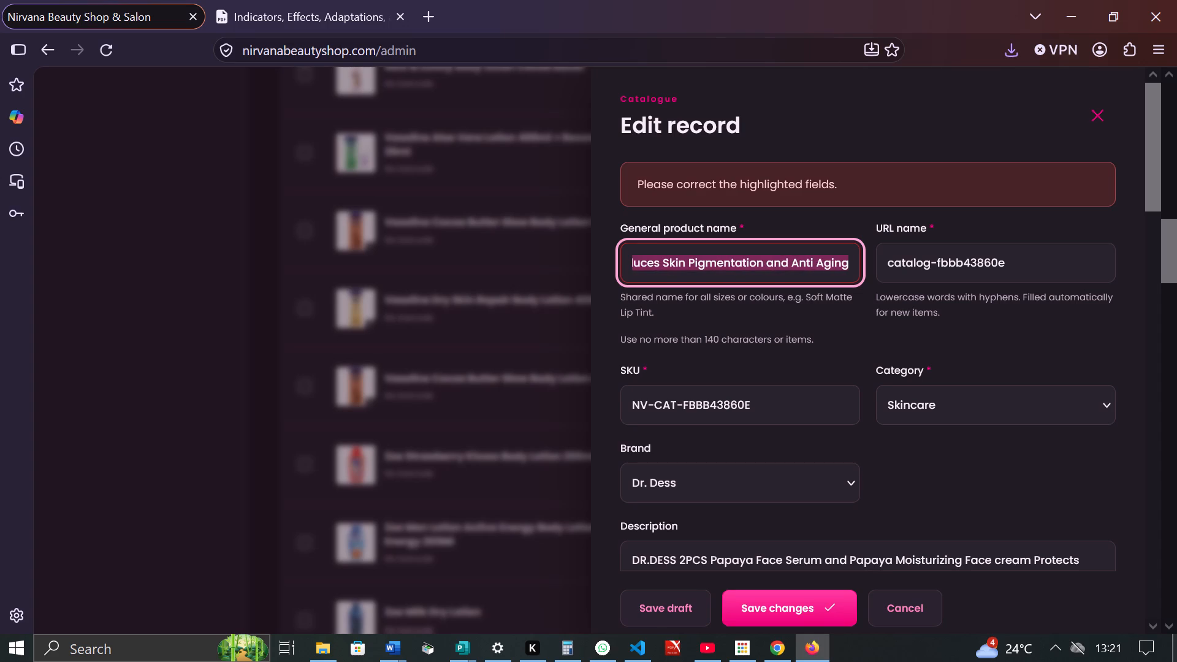
pyautogui.moveTo(891, 266); pyautogui.dragTo(810, 620)
pyautogui.press('BackSpace')
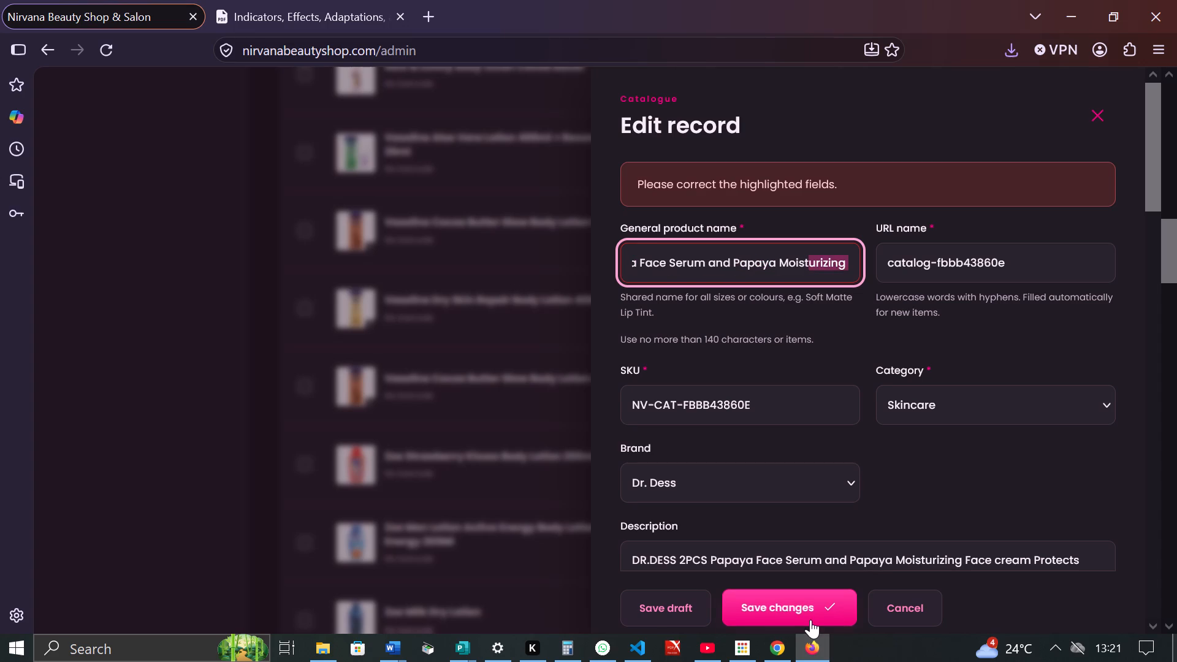
pyautogui.doubleClick(810, 620)
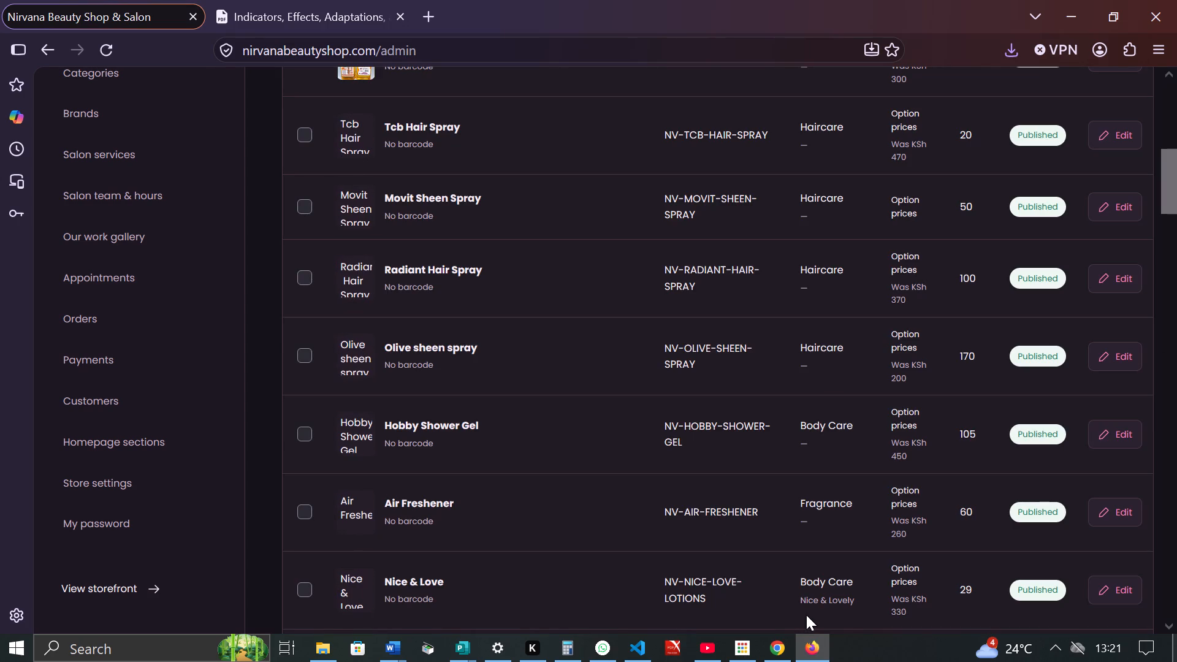
# Set Option 1's stock to 0 in the KORMESIC 24K Gold Sleeping Mask record and try to save the changes.
pyautogui.scroll(-6, 823, 546)
pyautogui.click(1107, 303)
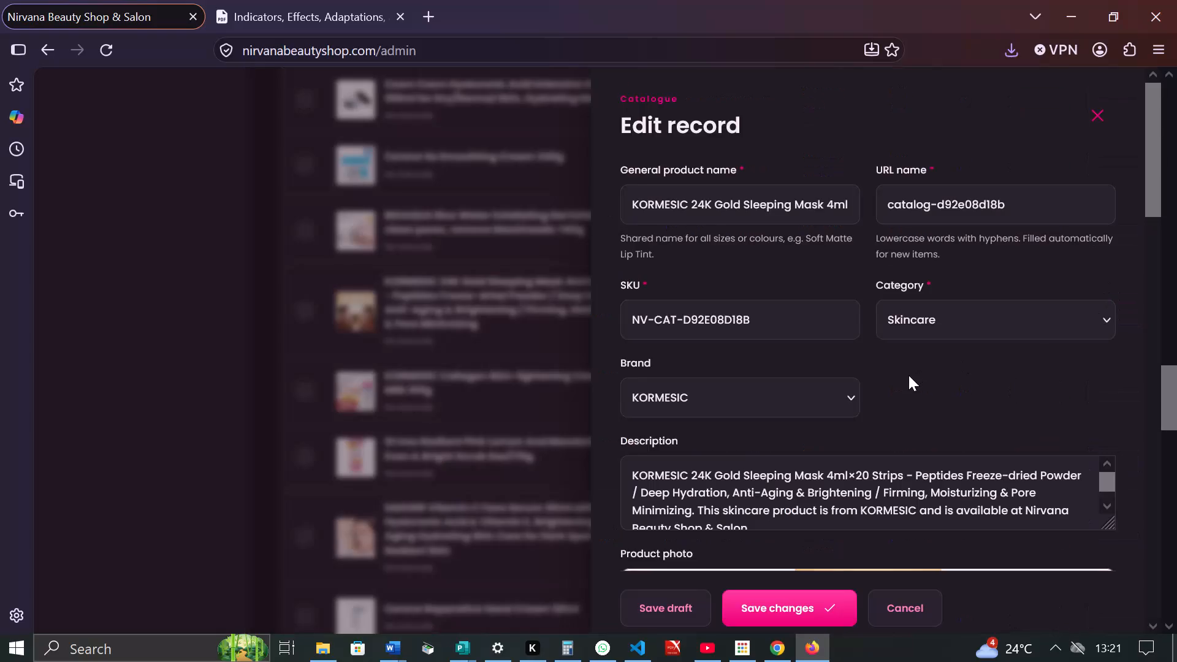
pyautogui.scroll(-1, 908, 375)
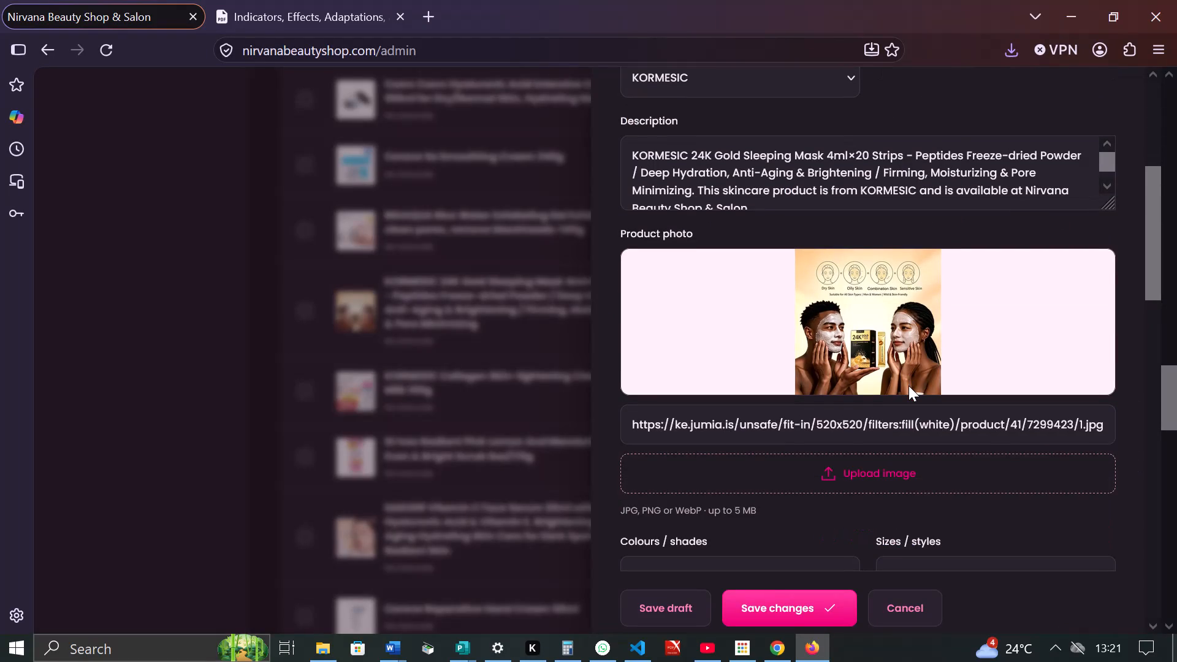
pyautogui.scroll(-2, 840, 420)
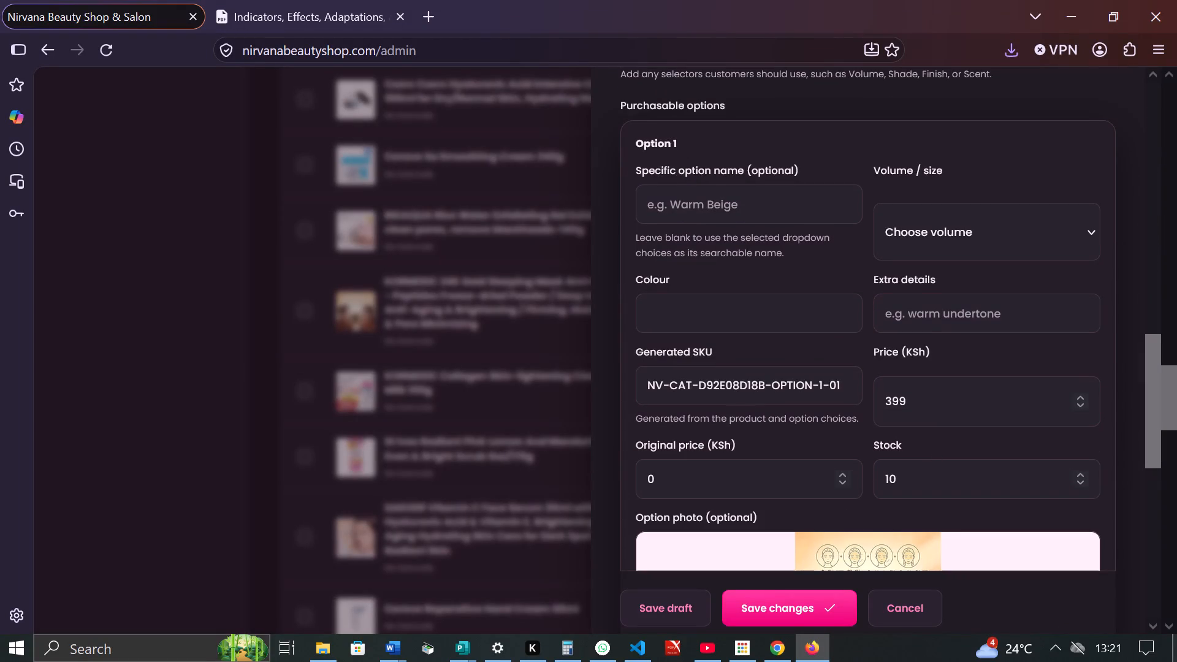
pyautogui.click(889, 480)
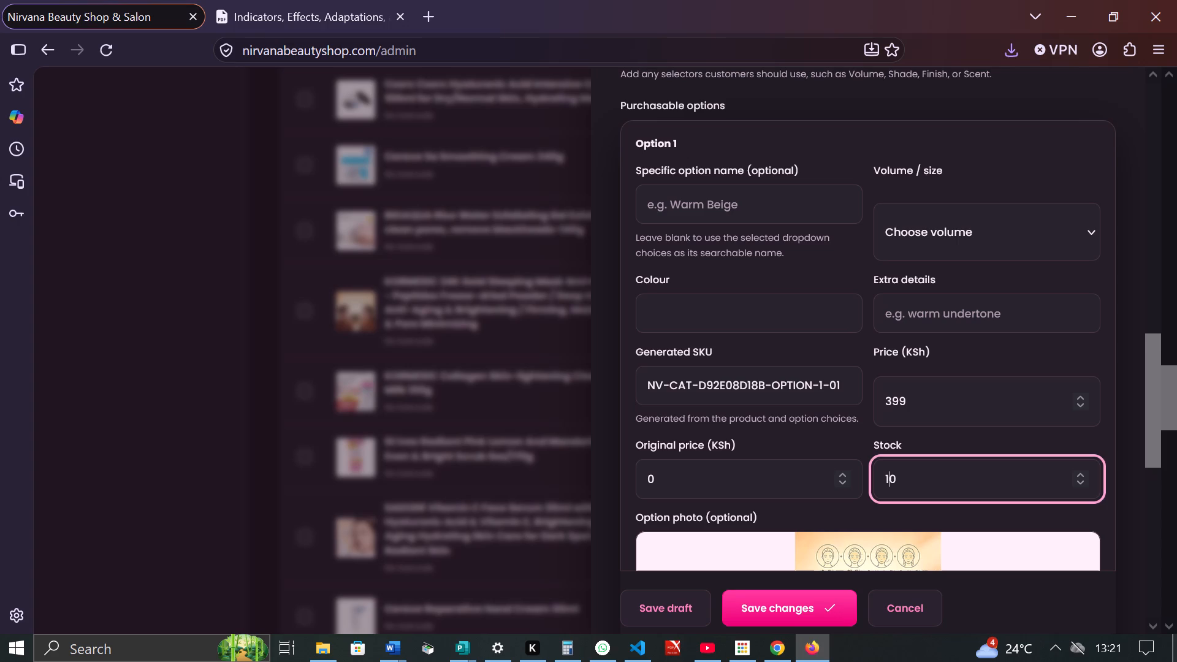
pyautogui.press('BackSpace')
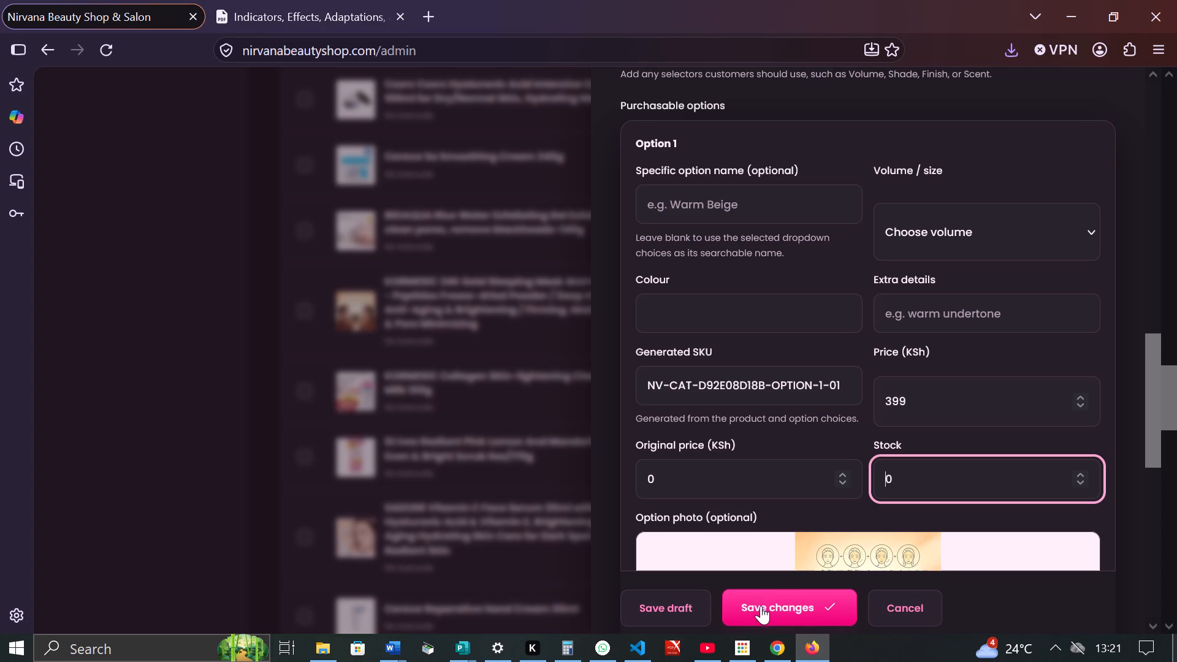
pyautogui.click(761, 607)
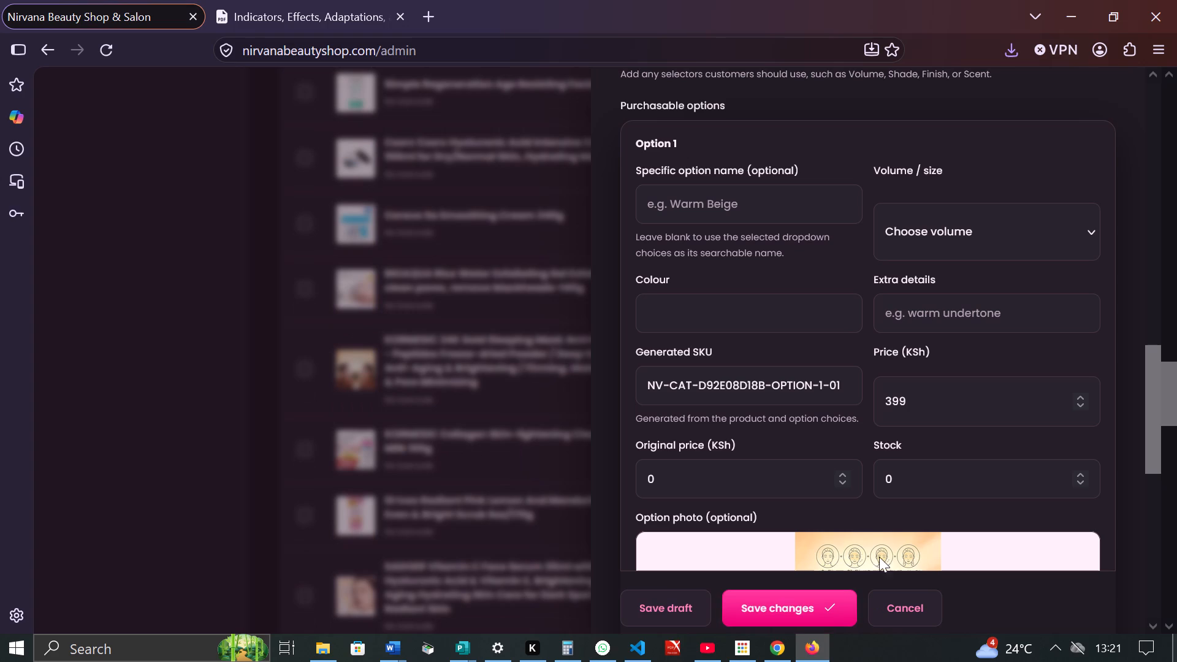
pyautogui.scroll(1, 890, 466)
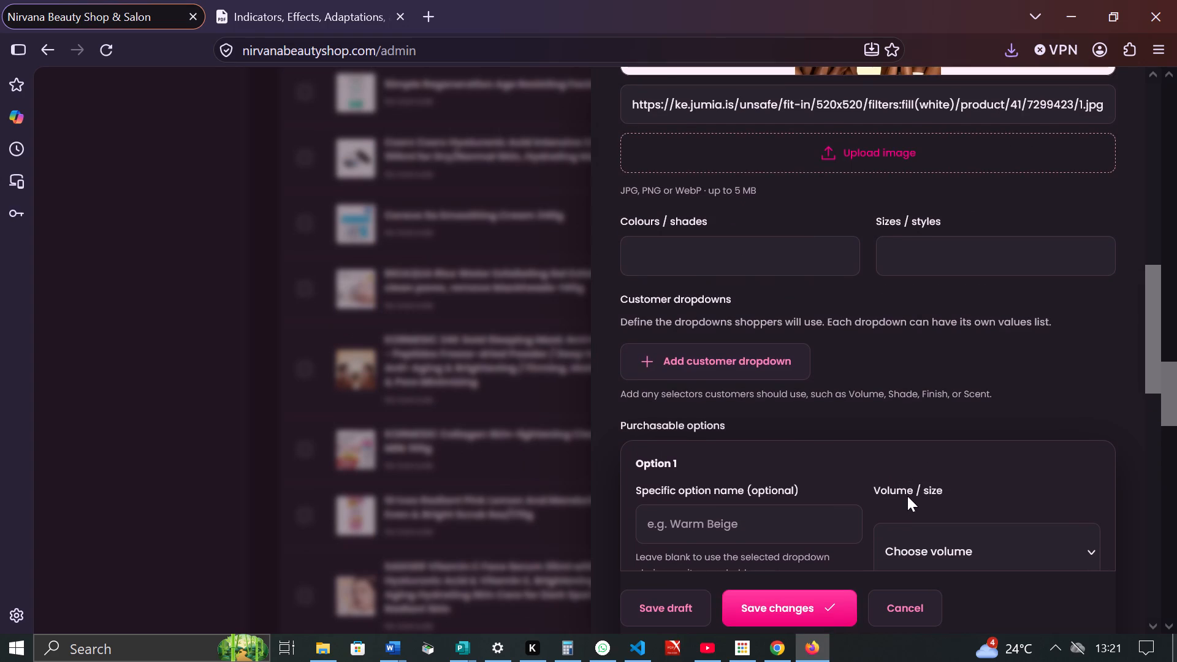
pyautogui.scroll(1, 901, 488)
pyautogui.scroll(-3, 901, 468)
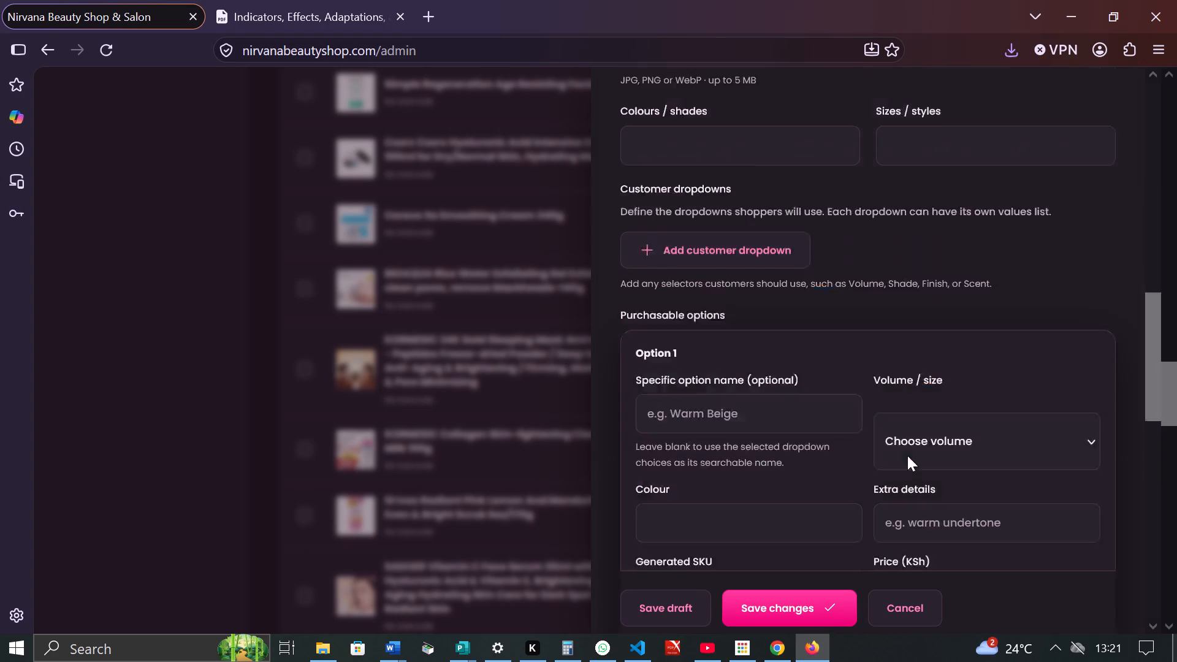
pyautogui.click(785, 608)
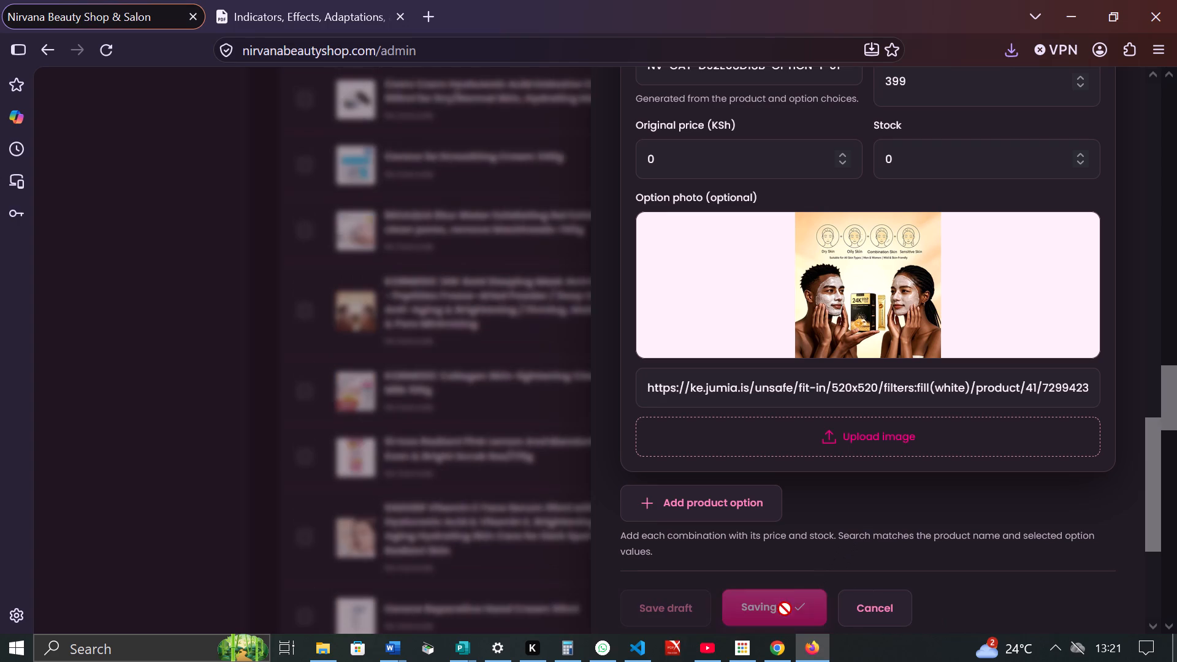
# Shorten the general product name to "KORMESIC 24K Gold Sleeping Mask 4ml" and save the changes.
pyautogui.scroll(6, 904, 411)
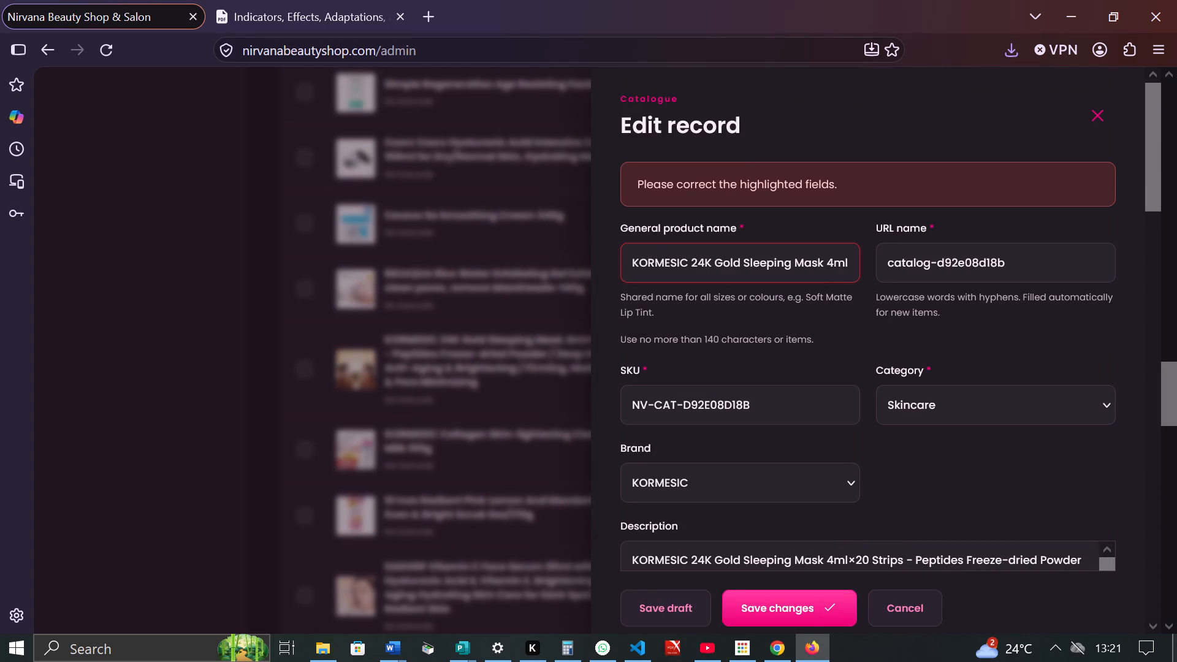
pyautogui.moveTo(850, 265); pyautogui.dragTo(876, 269)
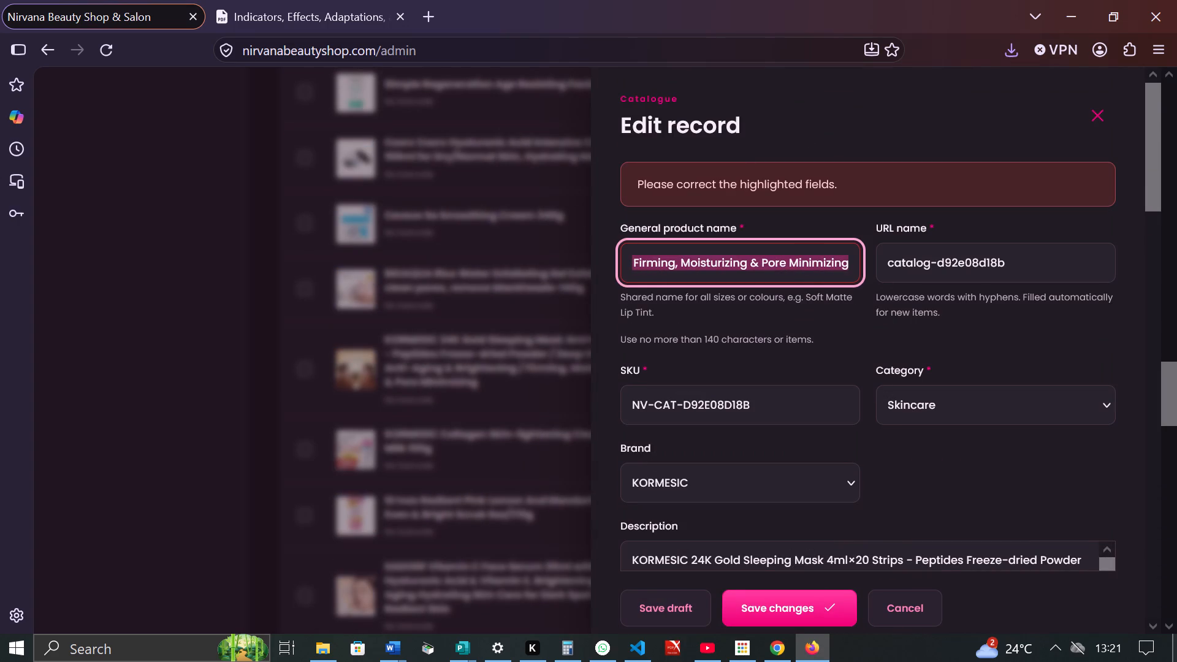
pyautogui.moveTo(876, 269); pyautogui.dragTo(804, 604)
pyautogui.press('BackSpace')
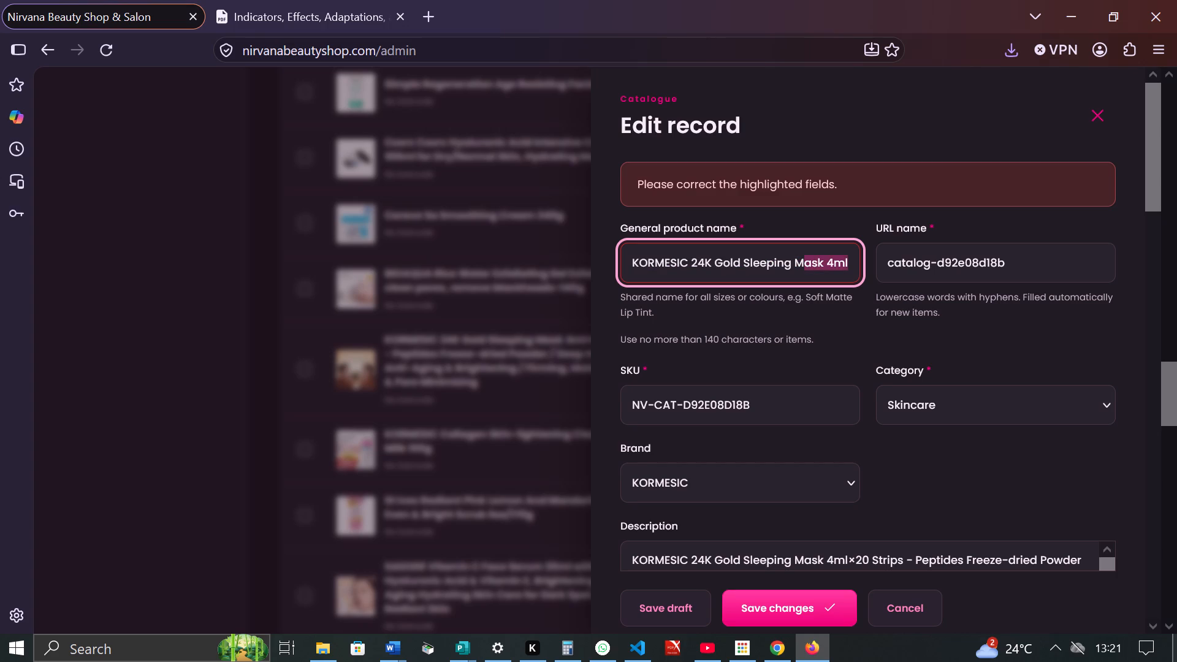
pyautogui.moveTo(804, 604); pyautogui.dragTo(800, 603)
pyautogui.click(800, 603)
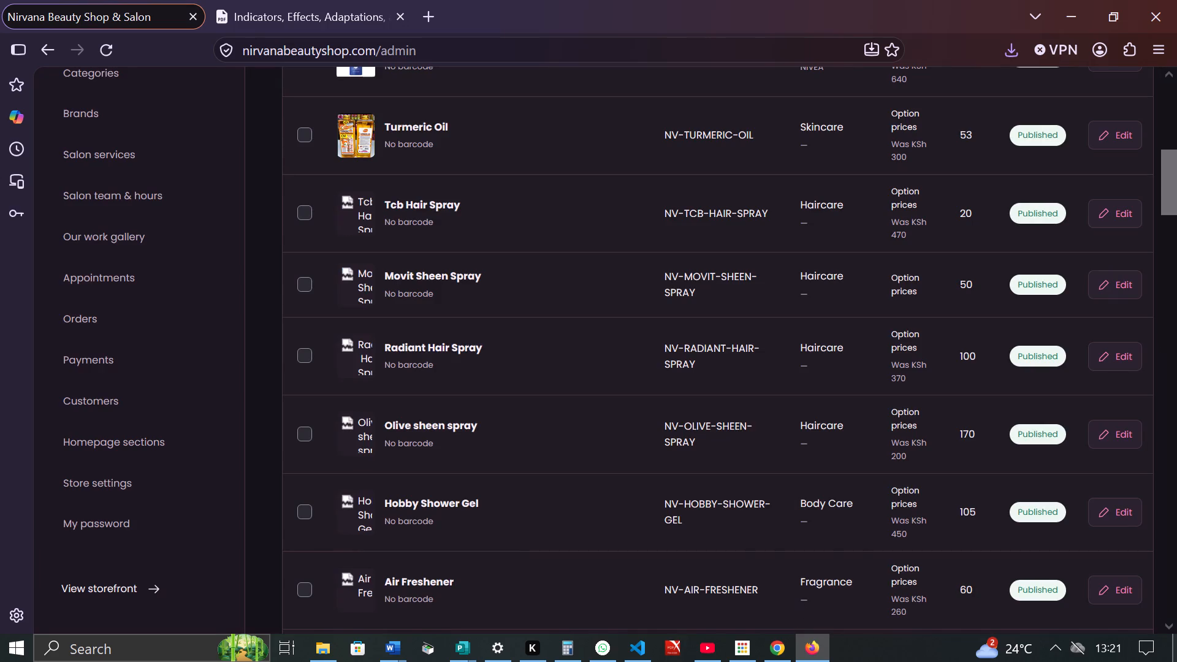
# Set Option 1's stock to 0 in the L'Oreal Cell Renewal Midnight Face Serum 30ml record and save the changes.
pyautogui.scroll(-4, 722, 539)
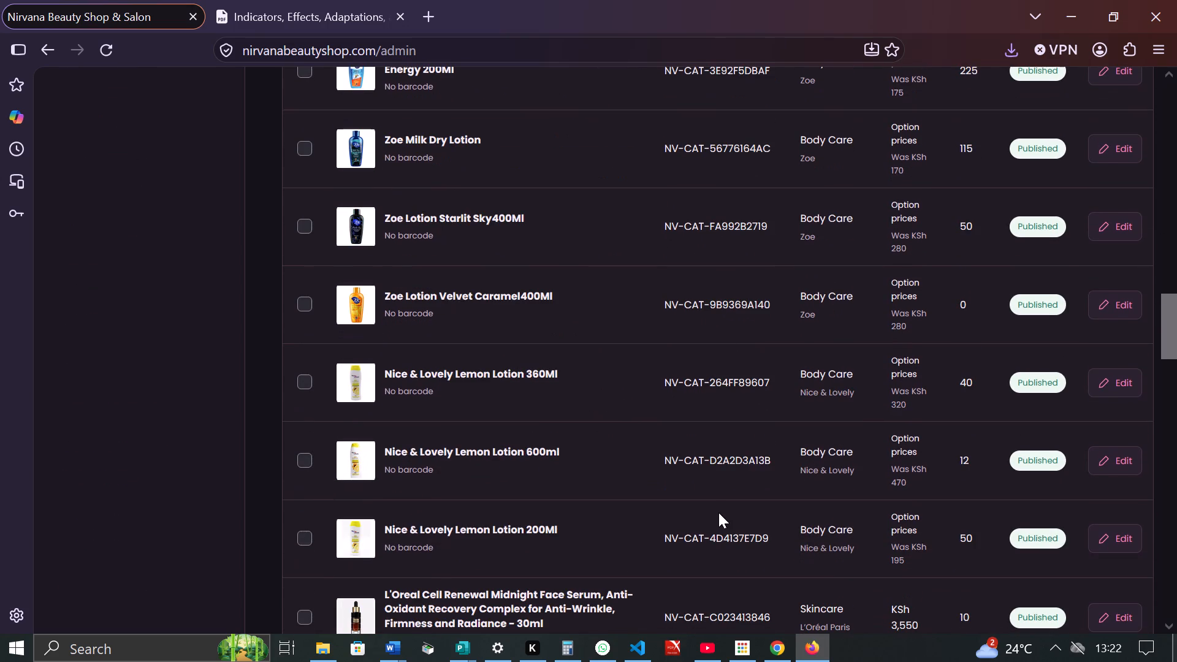
pyautogui.scroll(-1, 736, 524)
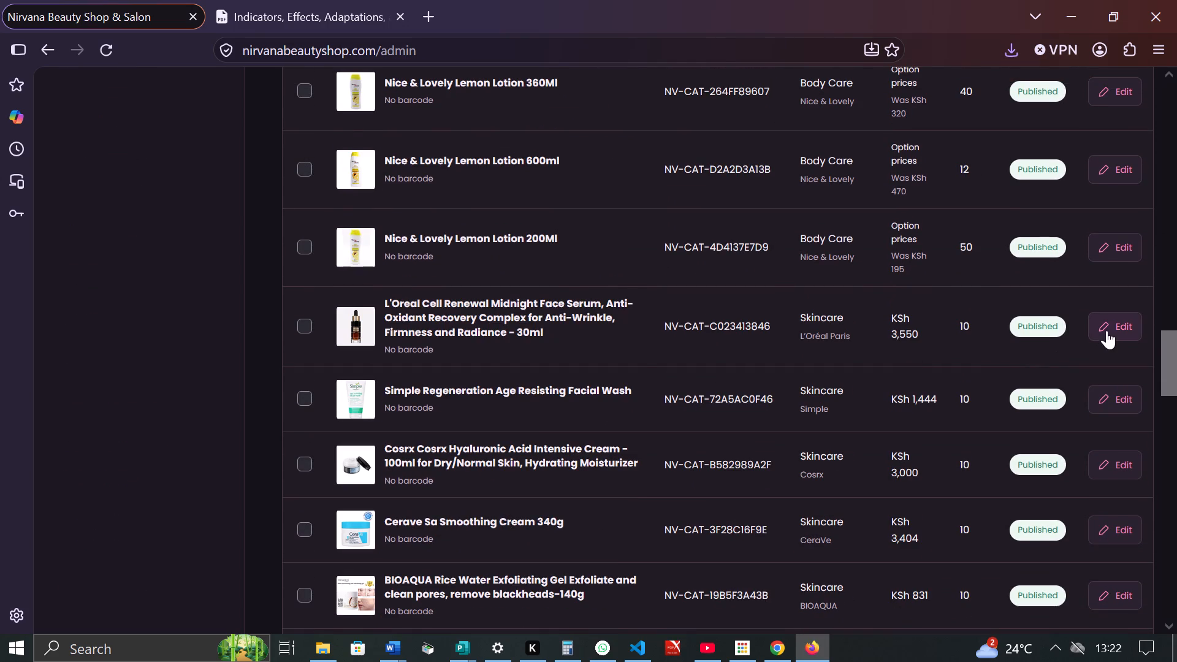
pyautogui.click(1109, 329)
pyautogui.scroll(-1, 864, 438)
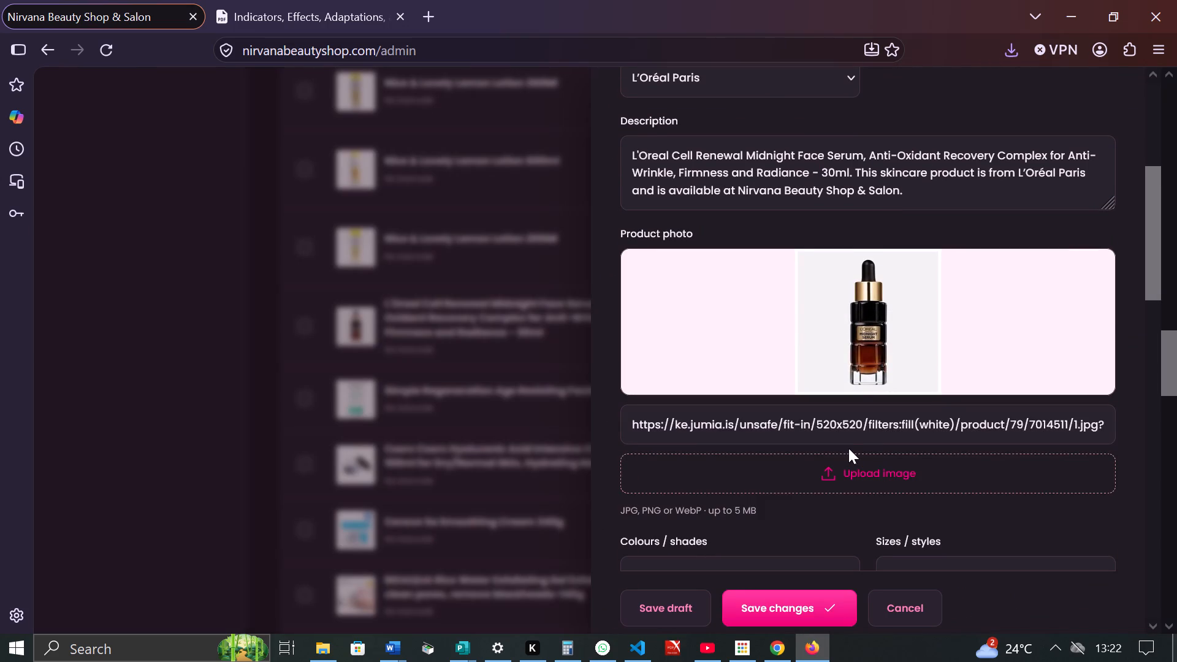
pyautogui.scroll(-1, 871, 416)
pyautogui.scroll(1, 872, 416)
pyautogui.scroll(-1, 823, 406)
pyautogui.scroll(-1, 845, 477)
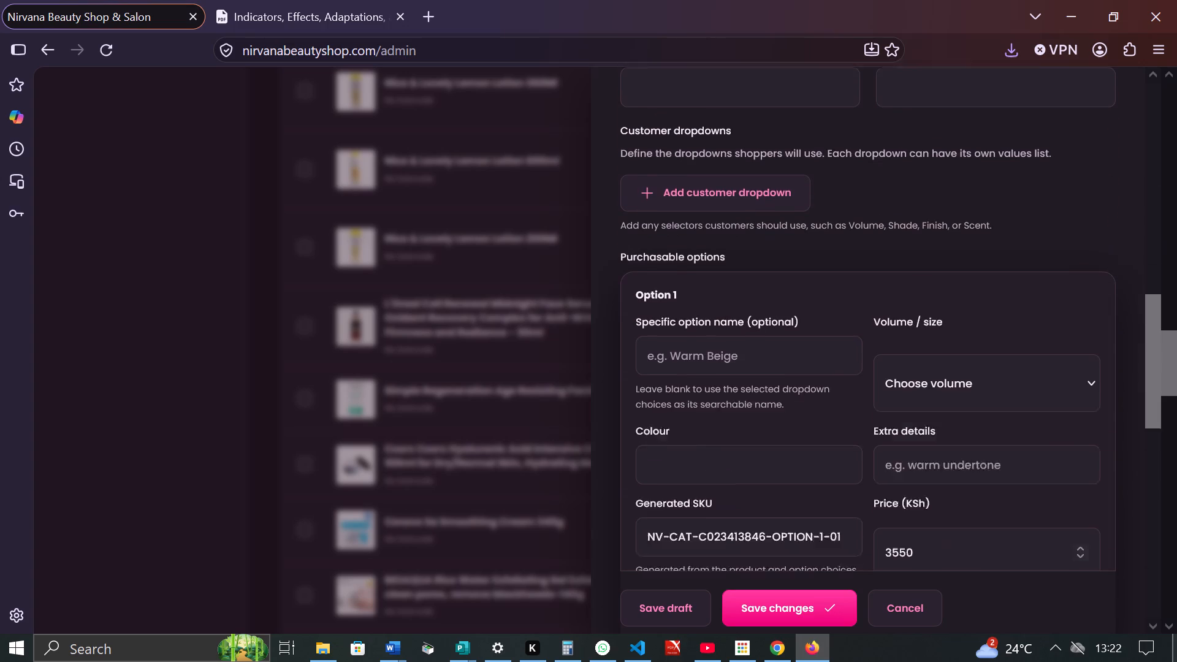
pyautogui.click(891, 481)
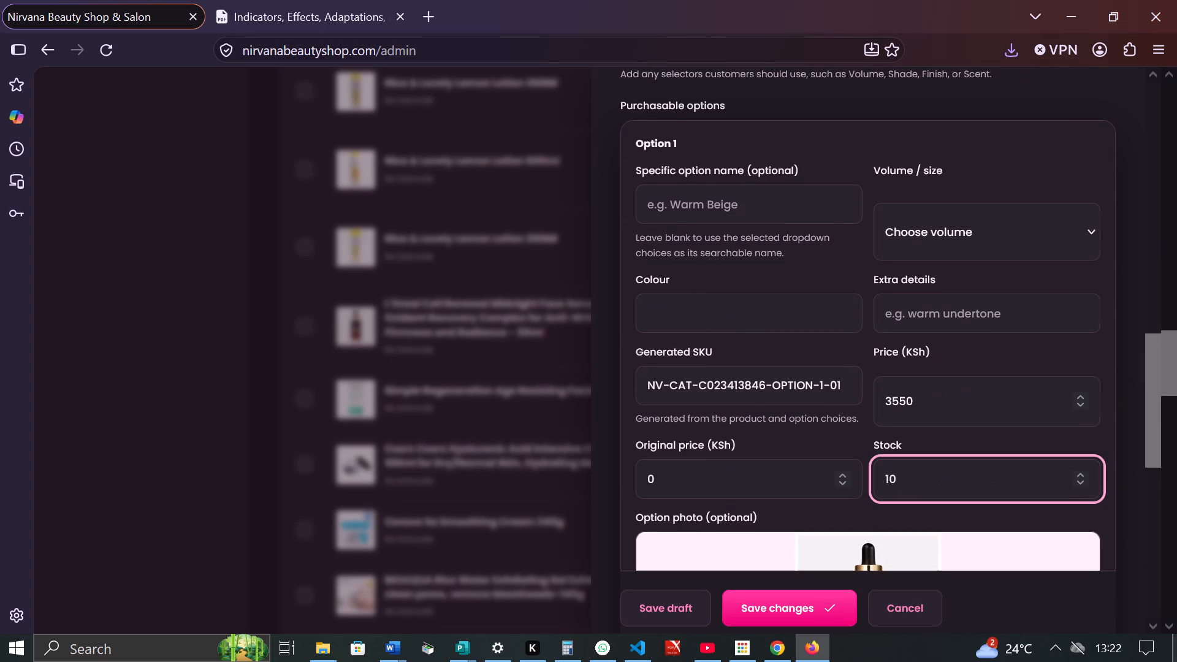
pyautogui.press('BackSpace')
pyautogui.scroll(3, 891, 481)
pyautogui.scroll(-1, 893, 479)
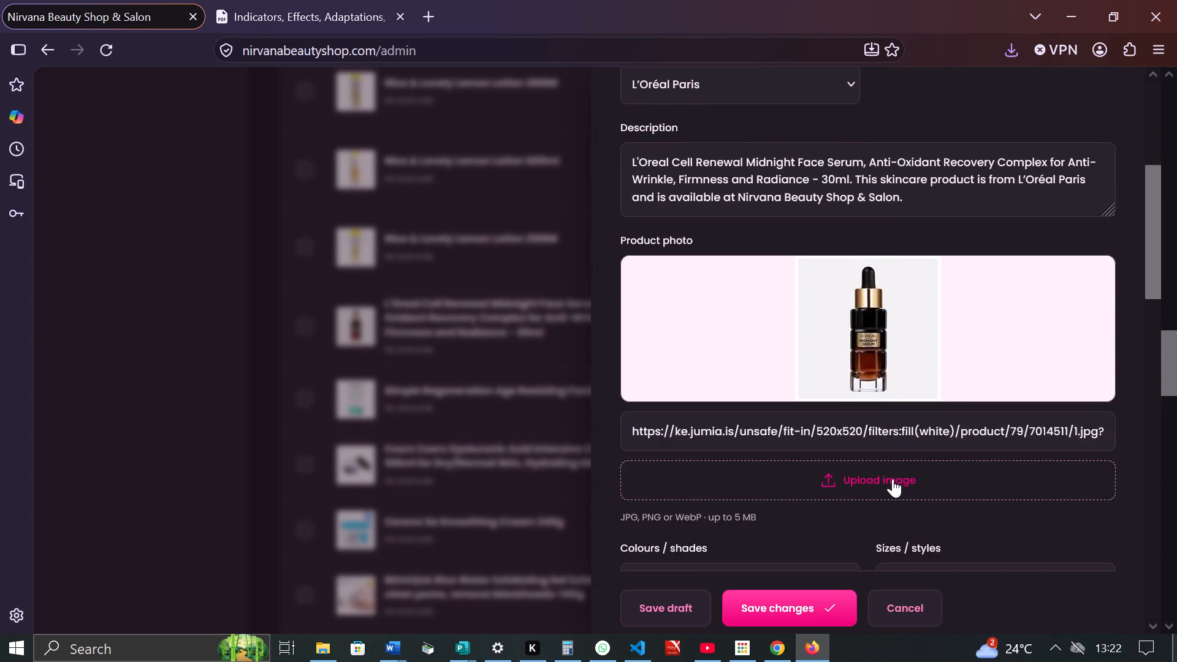
pyautogui.scroll(-3, 893, 479)
pyautogui.click(802, 609)
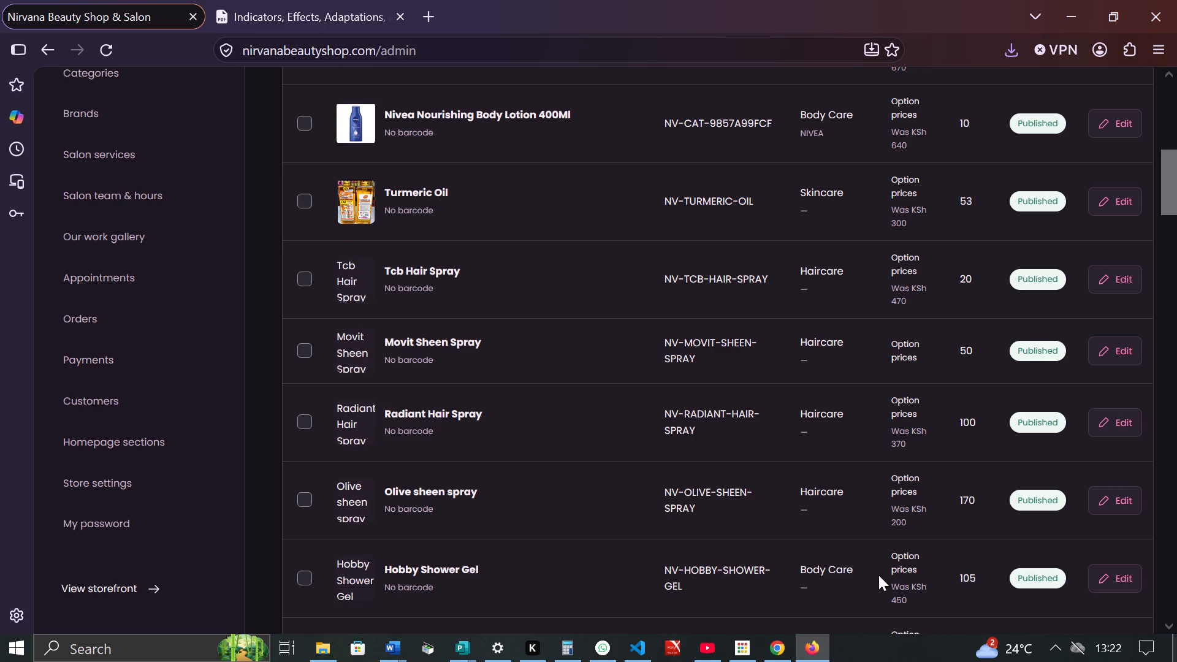
# Set Option 1's stock to 0 in the Simple Regeneration Age Resisting Facial Wash record and save the changes.
pyautogui.scroll(-5, 842, 432)
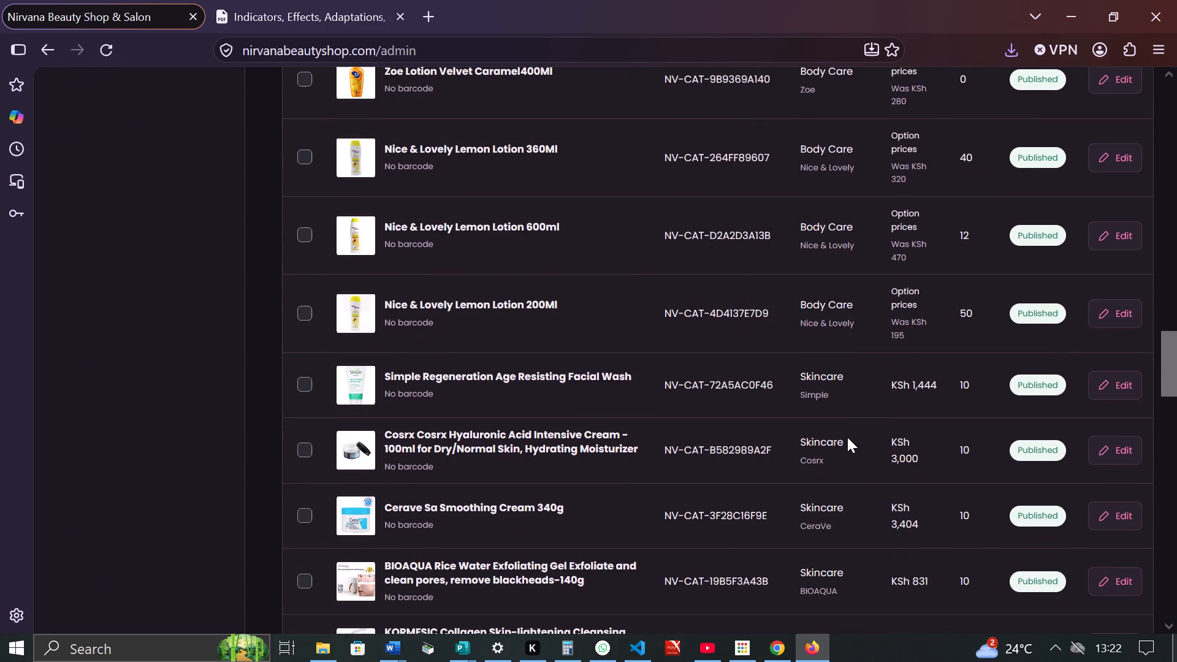
pyautogui.click(1117, 384)
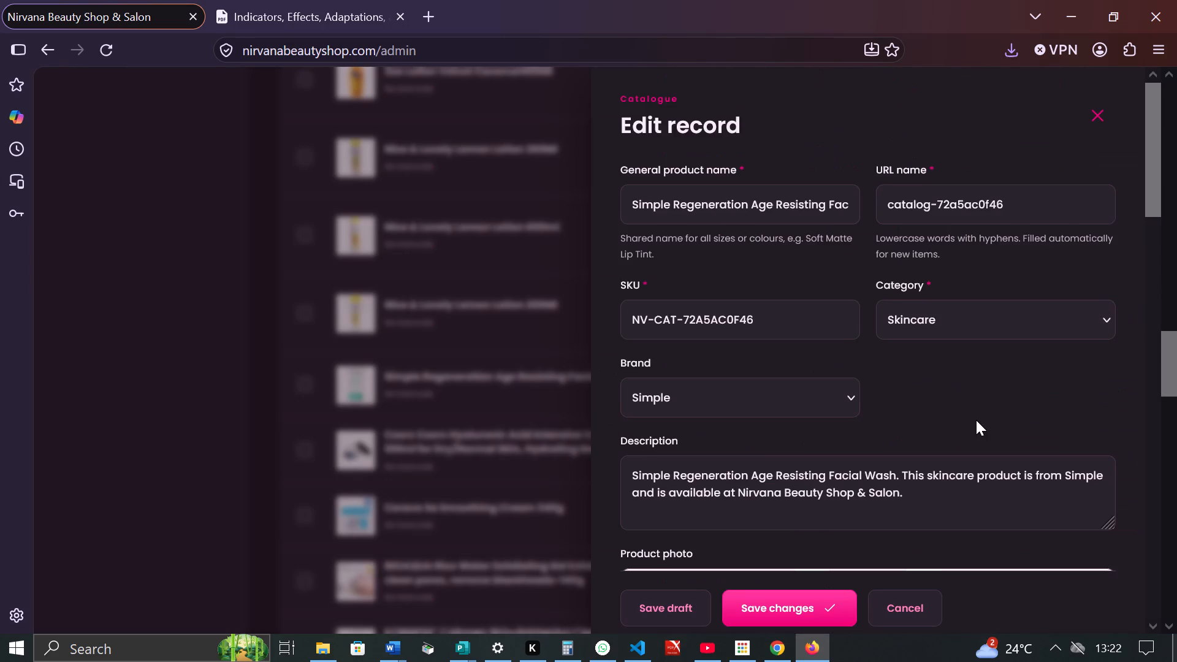
pyautogui.scroll(-1, 968, 424)
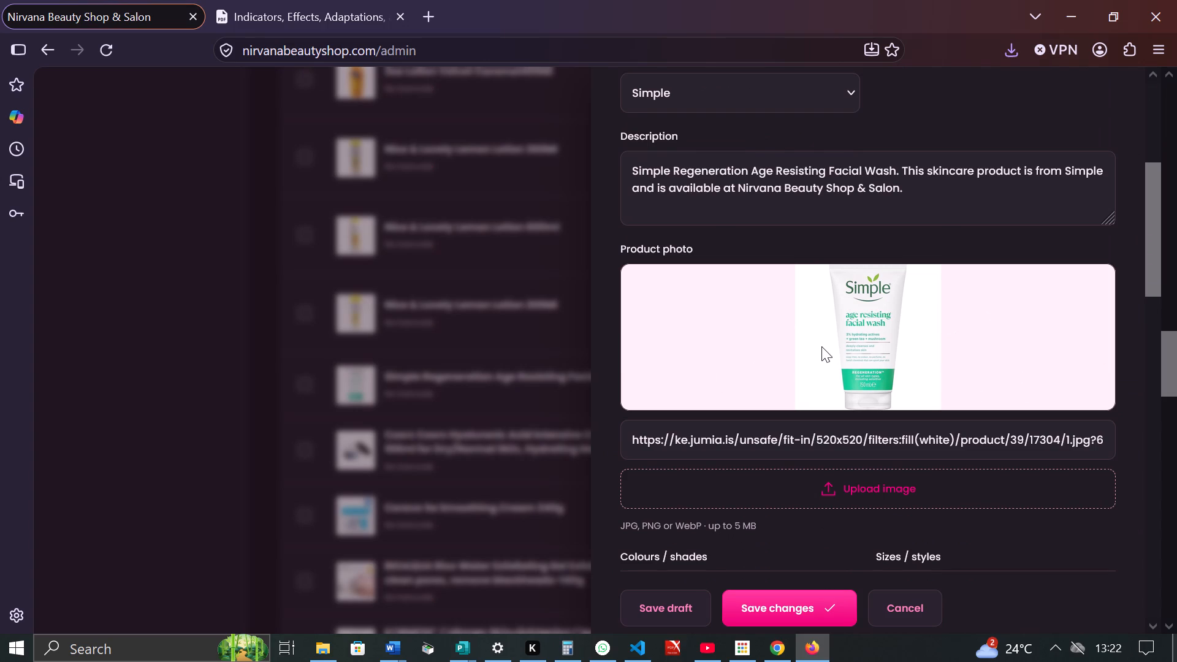
pyautogui.scroll(-1, 867, 335)
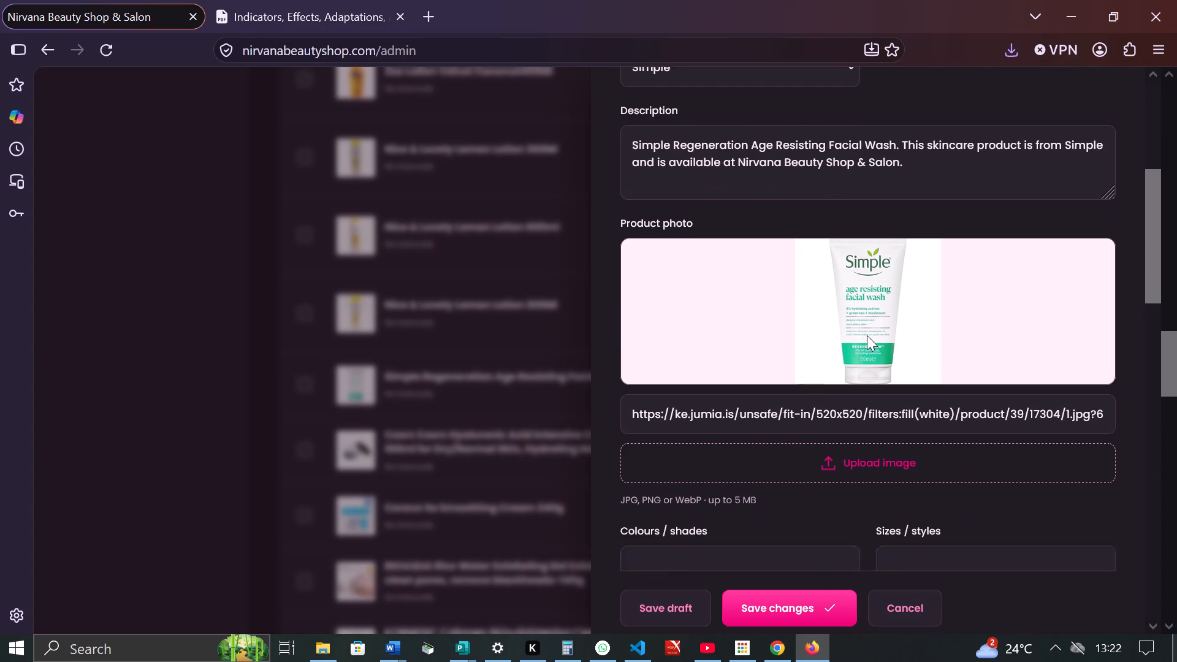
pyautogui.scroll(-1, 867, 337)
pyautogui.scroll(-1, 832, 441)
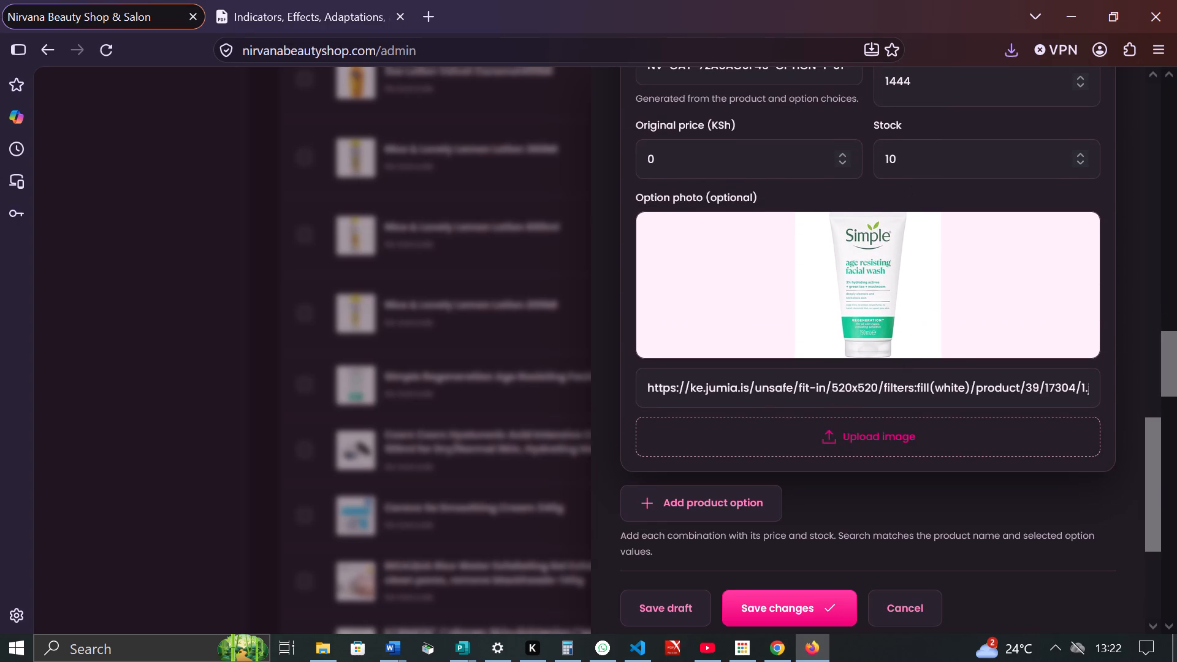
pyautogui.click(892, 169)
pyautogui.press('BackSpace')
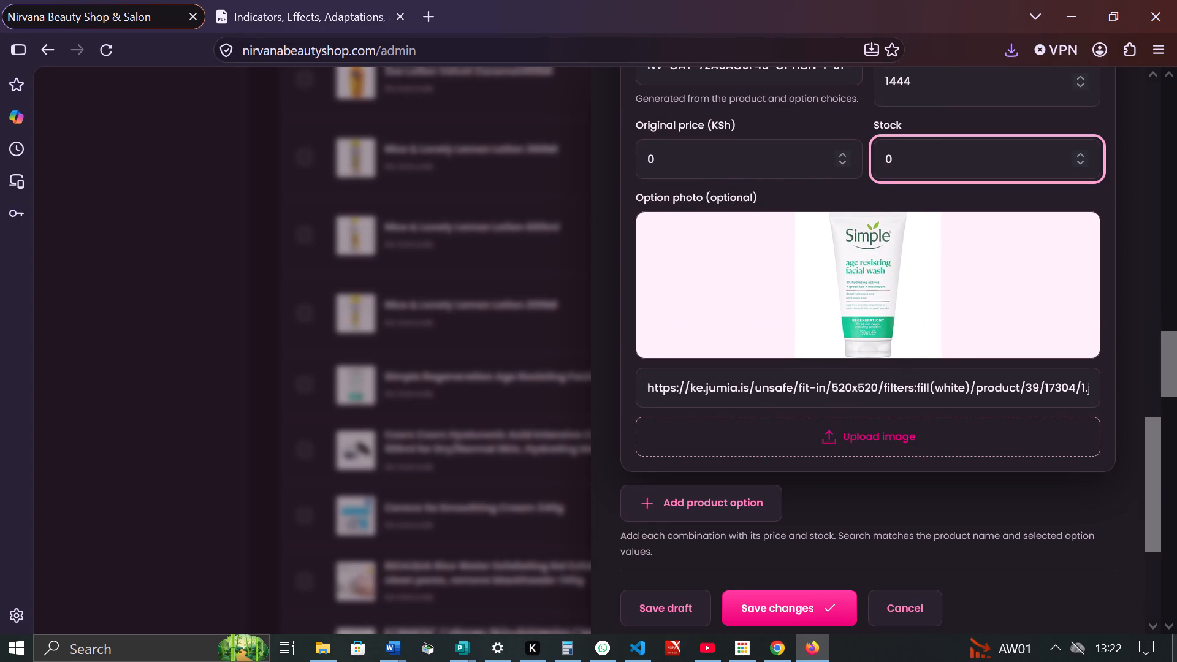
pyautogui.click(778, 613)
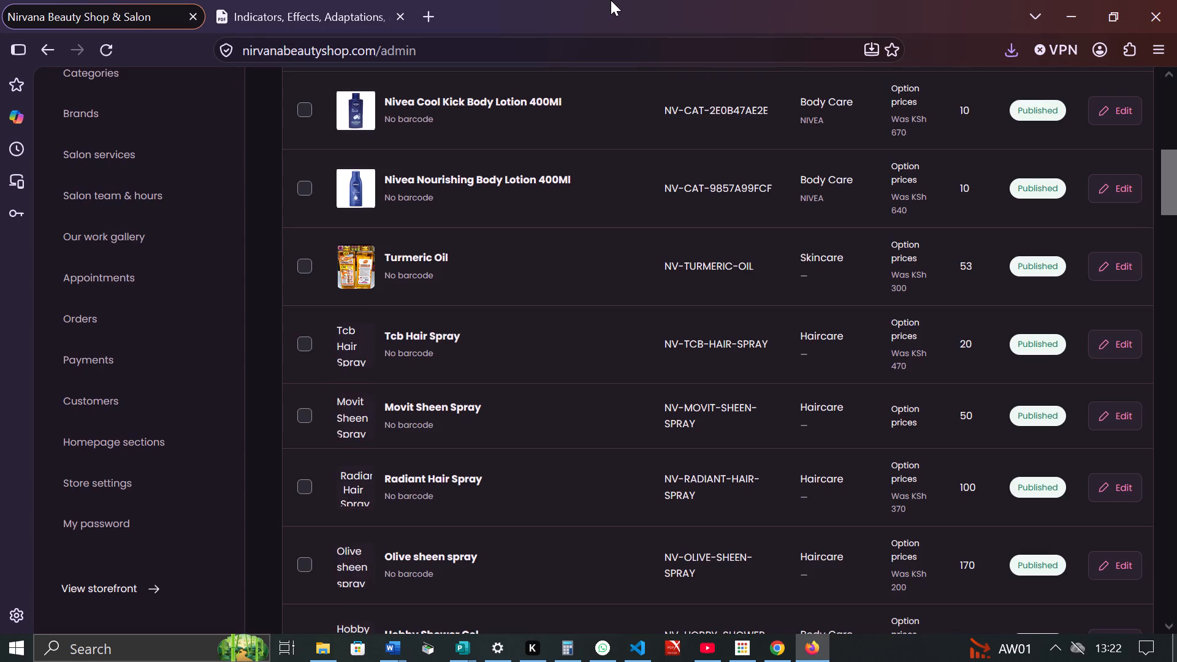
# Set Option 1's stock to 0 in the Cosrx Hyaluronic Acid Intensive Cream 100ml record and save the changes.
pyautogui.scroll(-5, 673, 198)
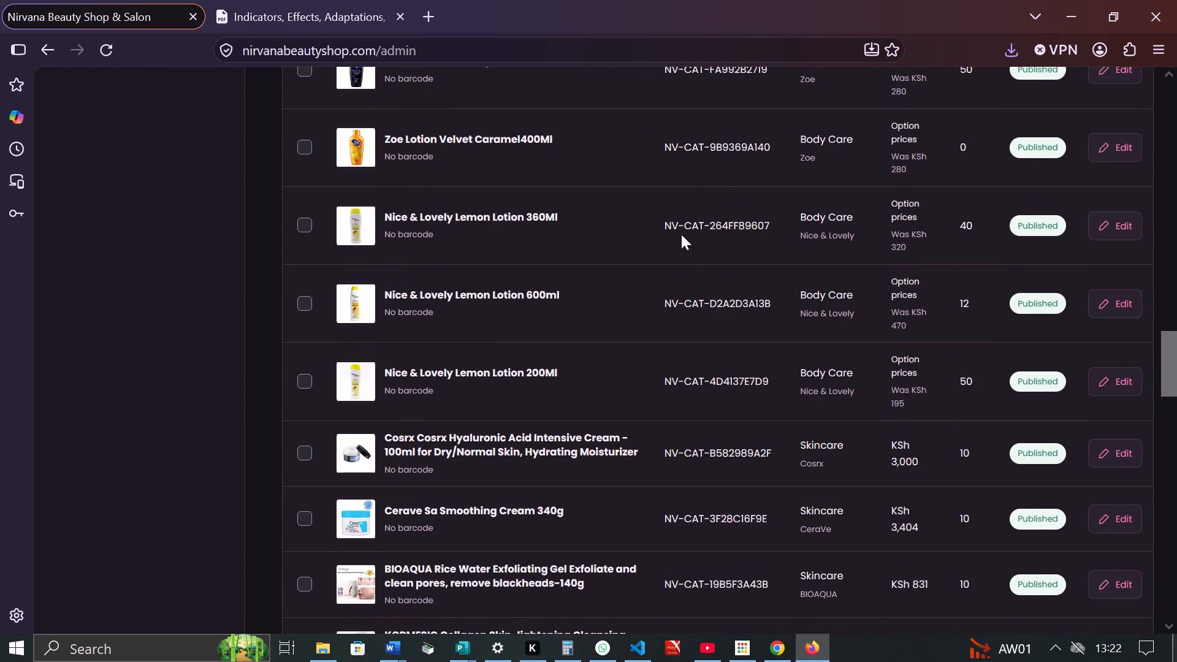
pyautogui.click(1136, 446)
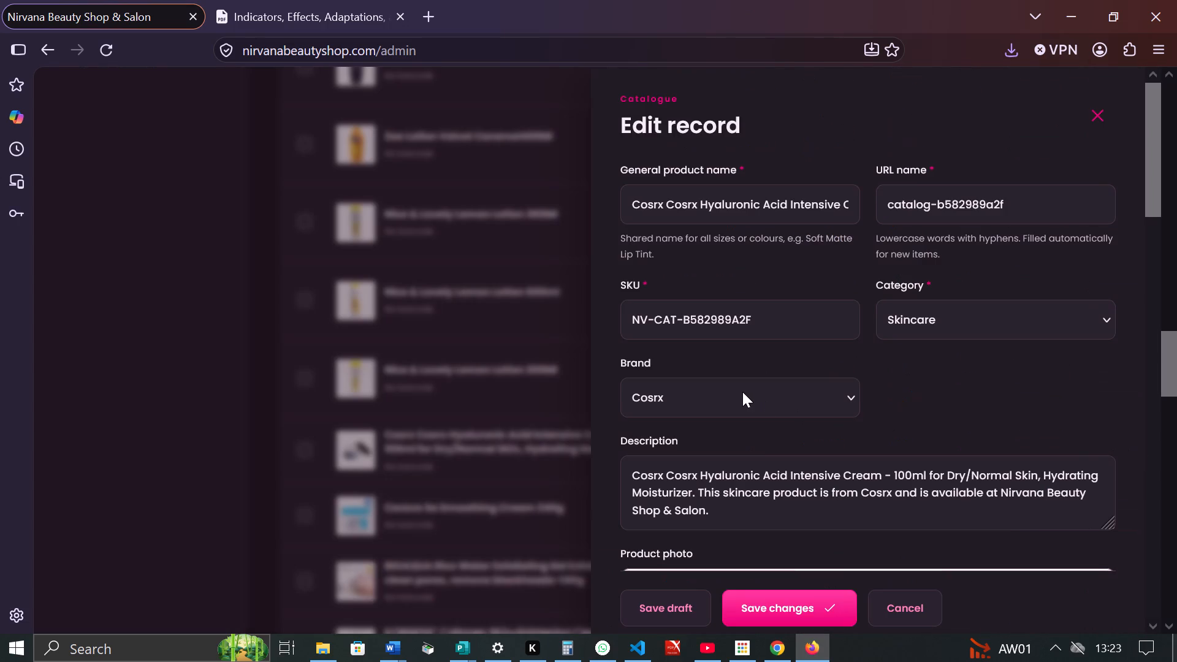
pyautogui.scroll(-2, 670, 364)
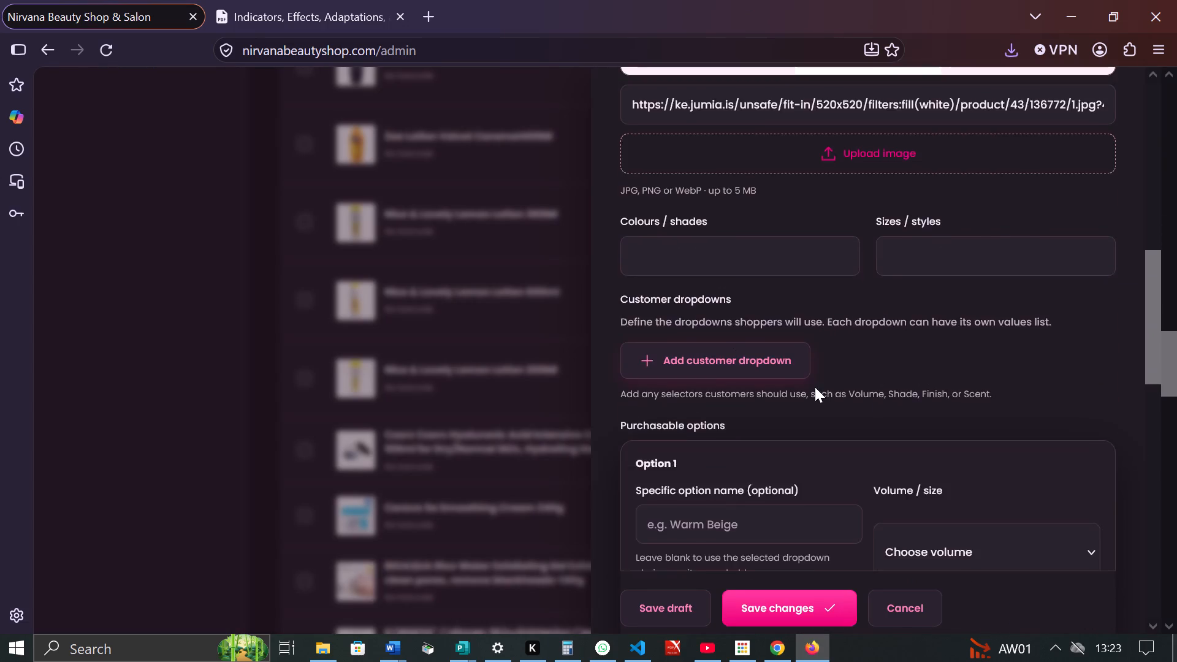
pyautogui.scroll(1, 815, 387)
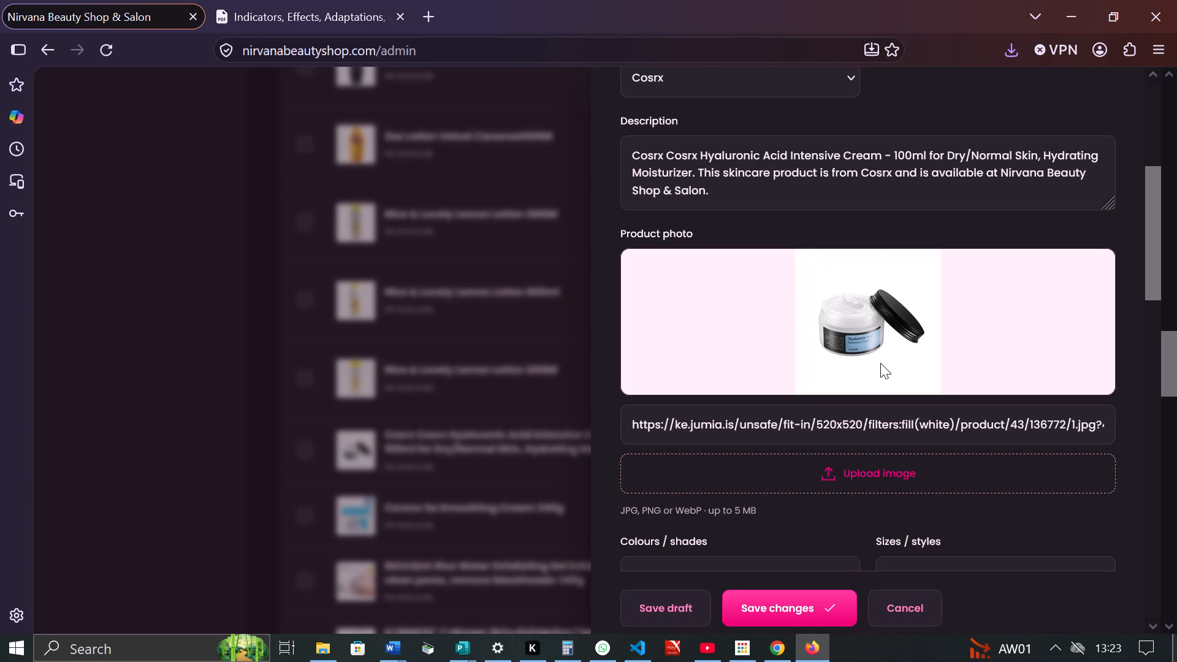
pyautogui.scroll(-1, 809, 471)
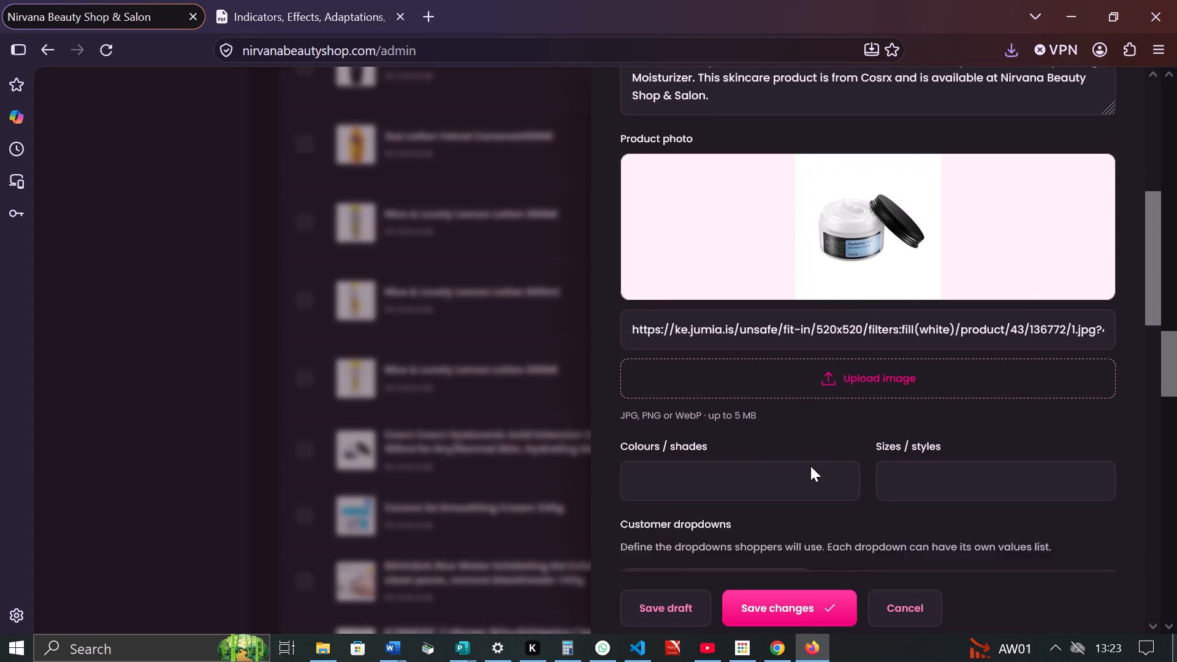
pyautogui.scroll(-1, 866, 501)
pyautogui.click(888, 479)
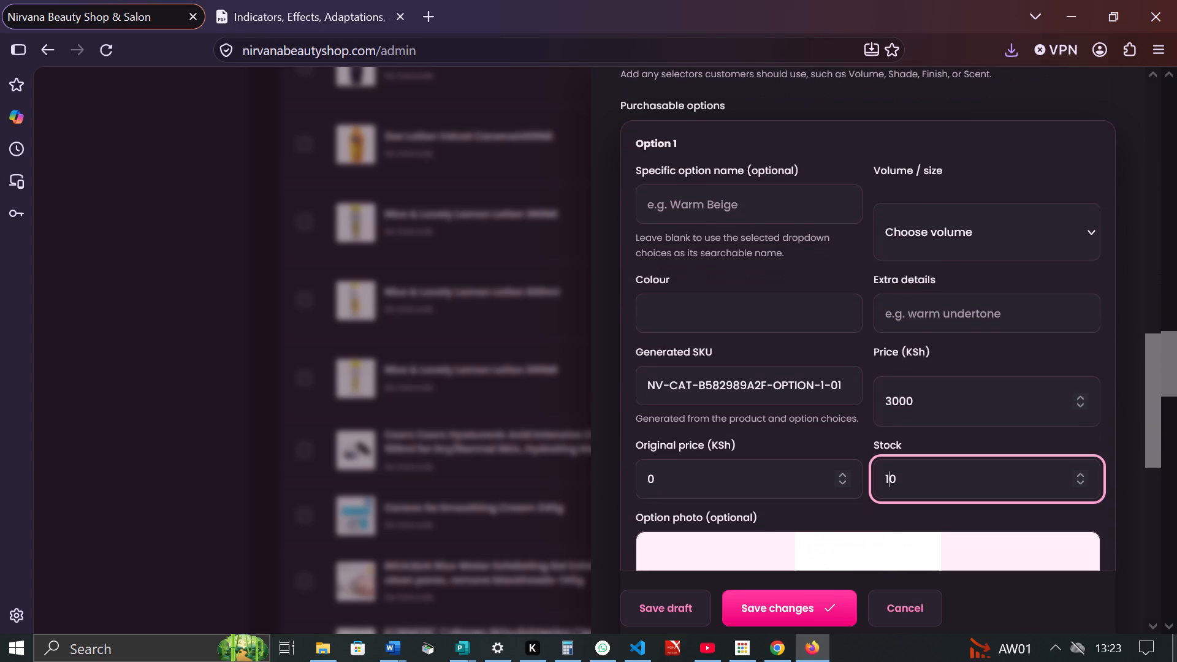
pyautogui.press('BackSpace')
pyautogui.click(811, 604)
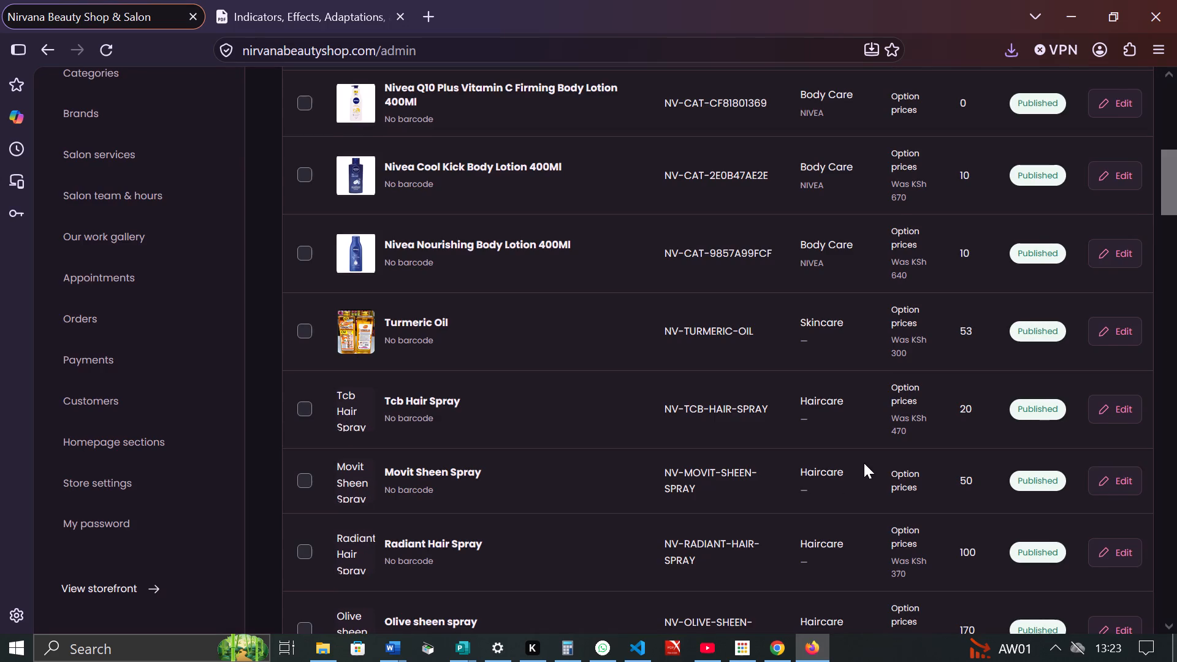
# Set Option 1's stock to 0 in the Cerave Sa Smoothing Cream 340g record and save the changes.
pyautogui.scroll(-6, 863, 464)
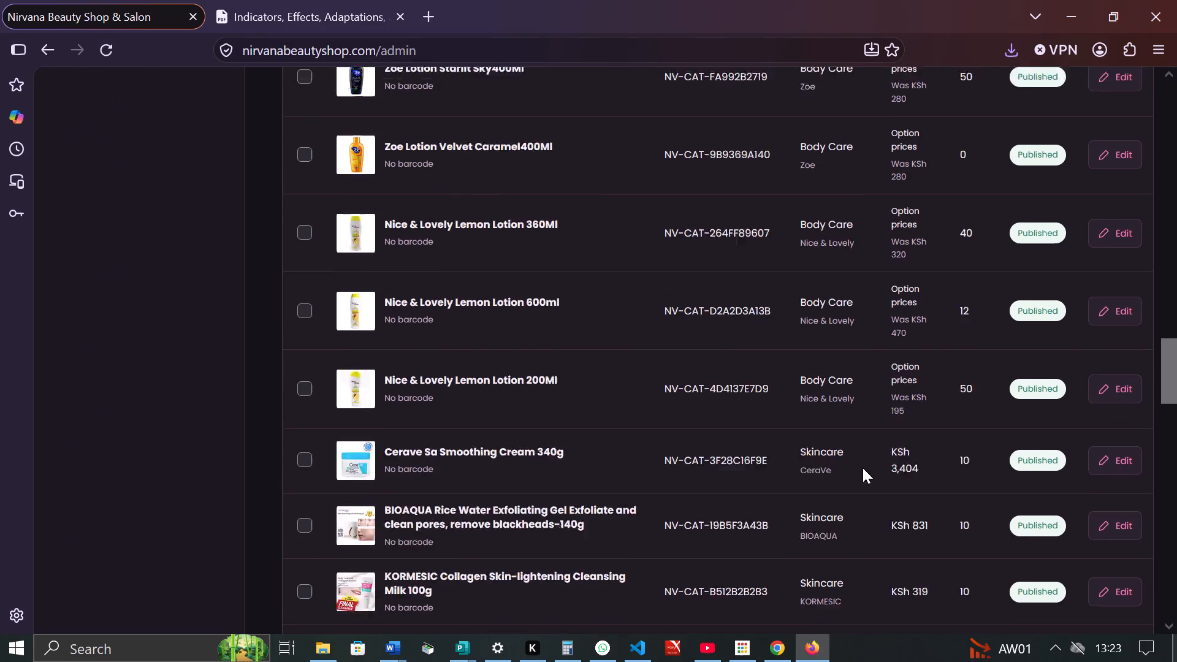
pyautogui.click(1106, 229)
pyautogui.scroll(-1, 950, 332)
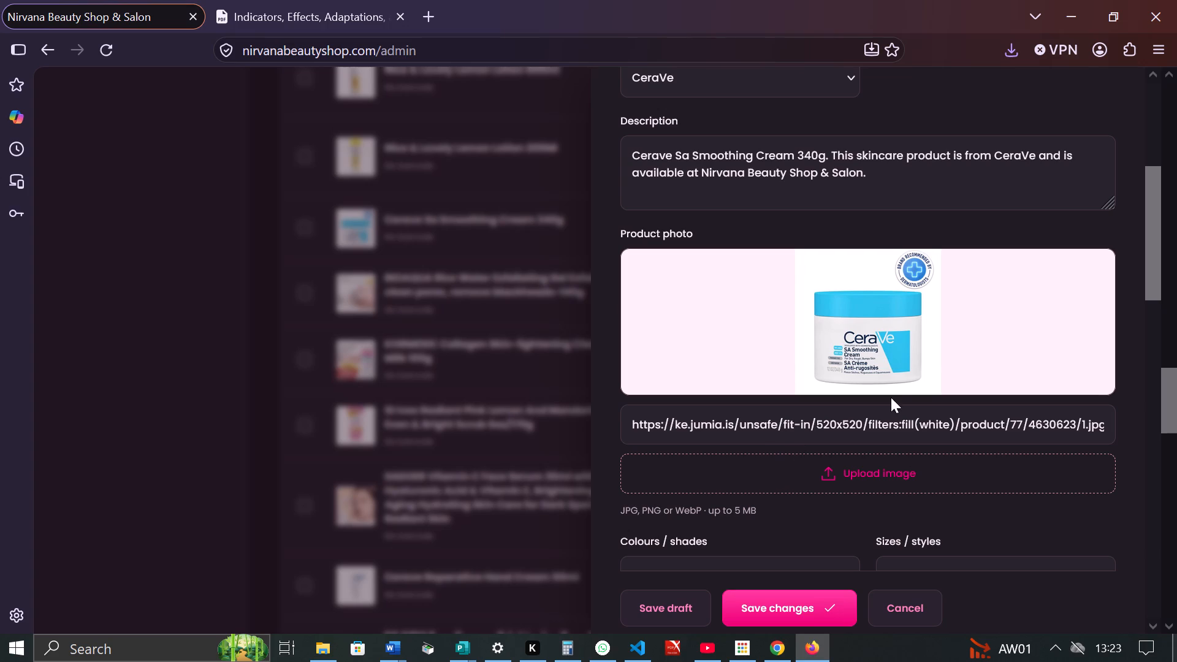
pyautogui.scroll(-2, 858, 449)
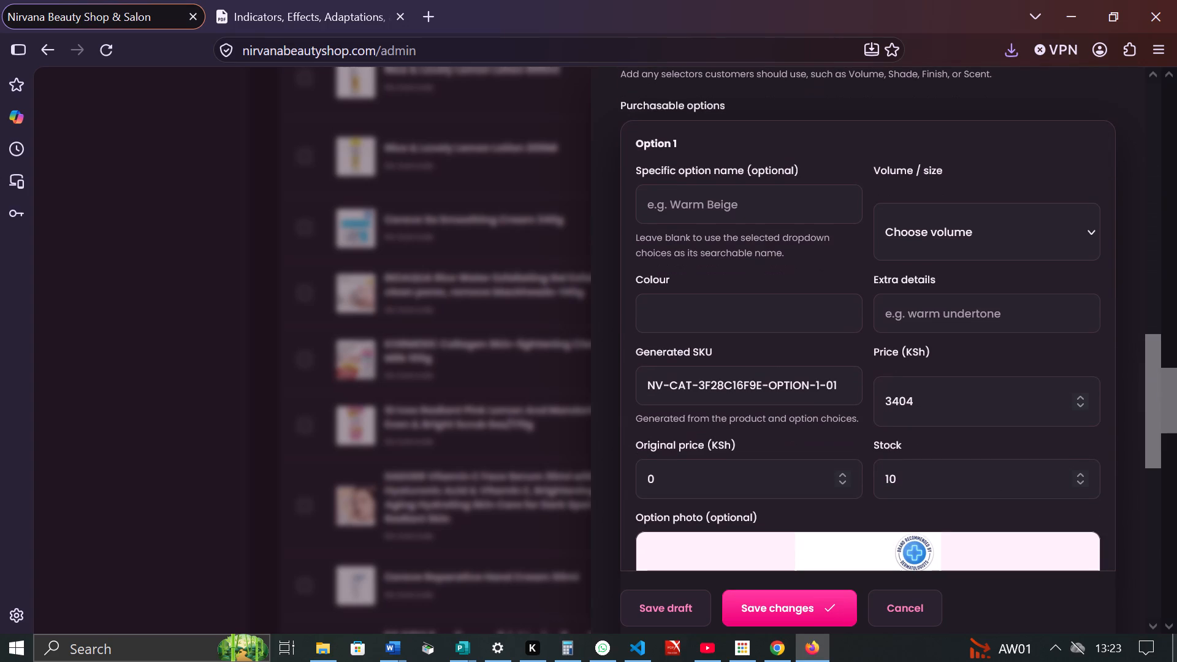
pyautogui.click(893, 478)
pyautogui.press('BackSpace')
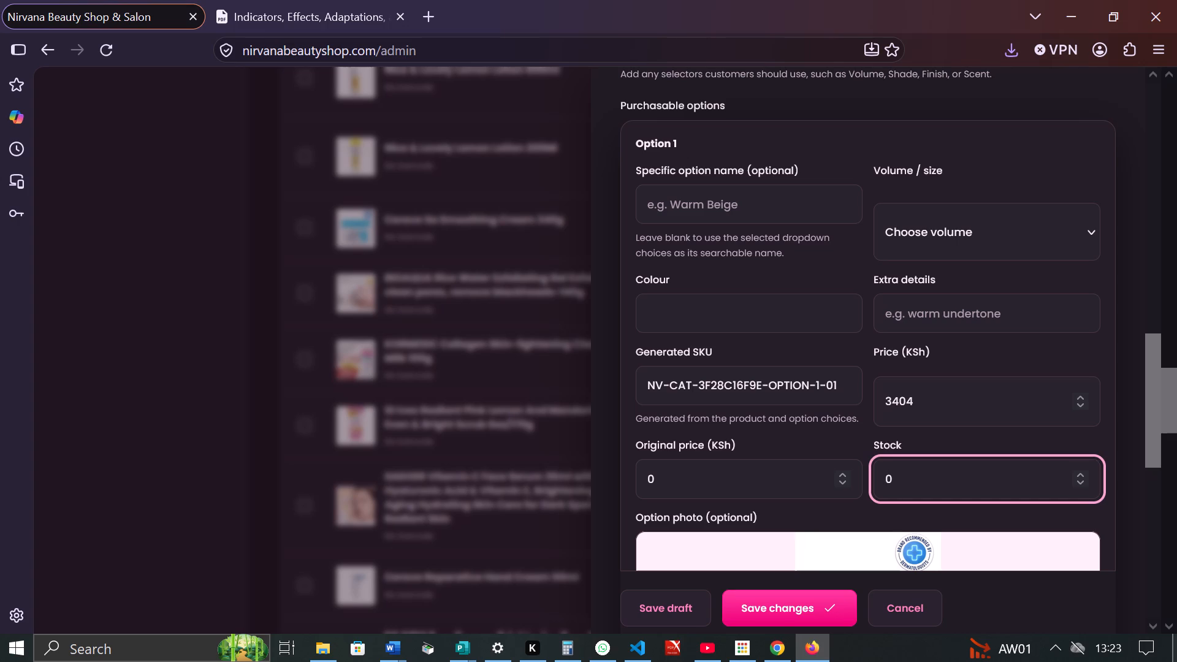
pyautogui.click(798, 604)
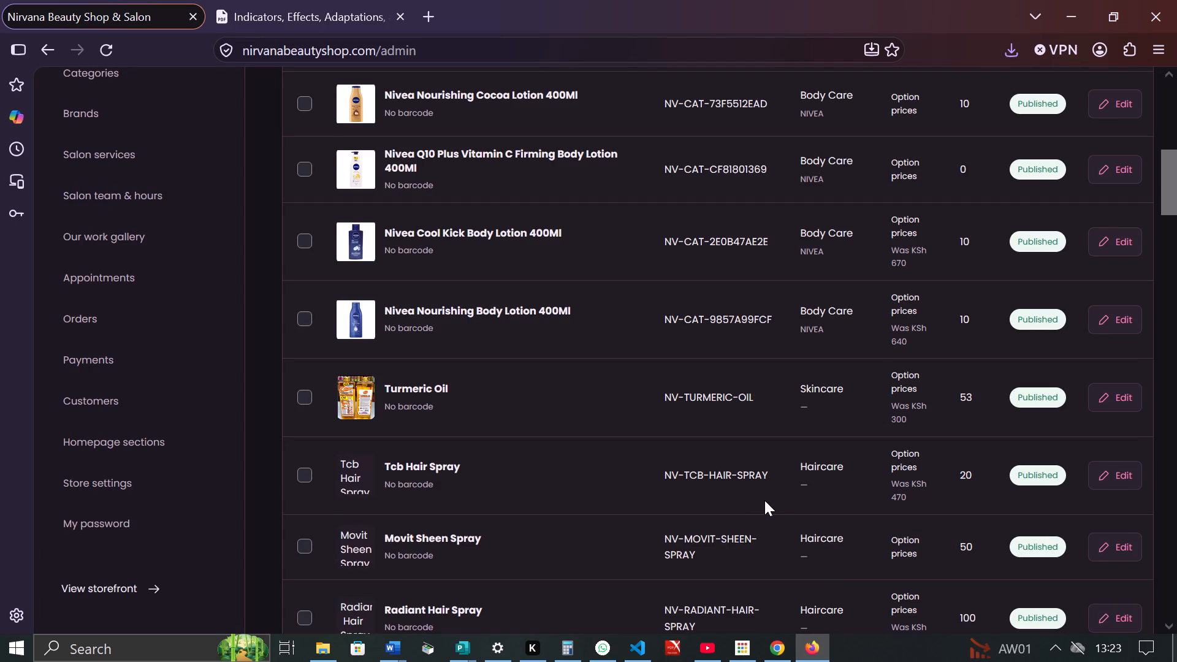
# Set Option 1's stock to 0 in the BIOAQUA Rice Water Exfoliating Gel 140g record and save the changes.
pyautogui.scroll(-2, 769, 502)
pyautogui.scroll(-1, 907, 469)
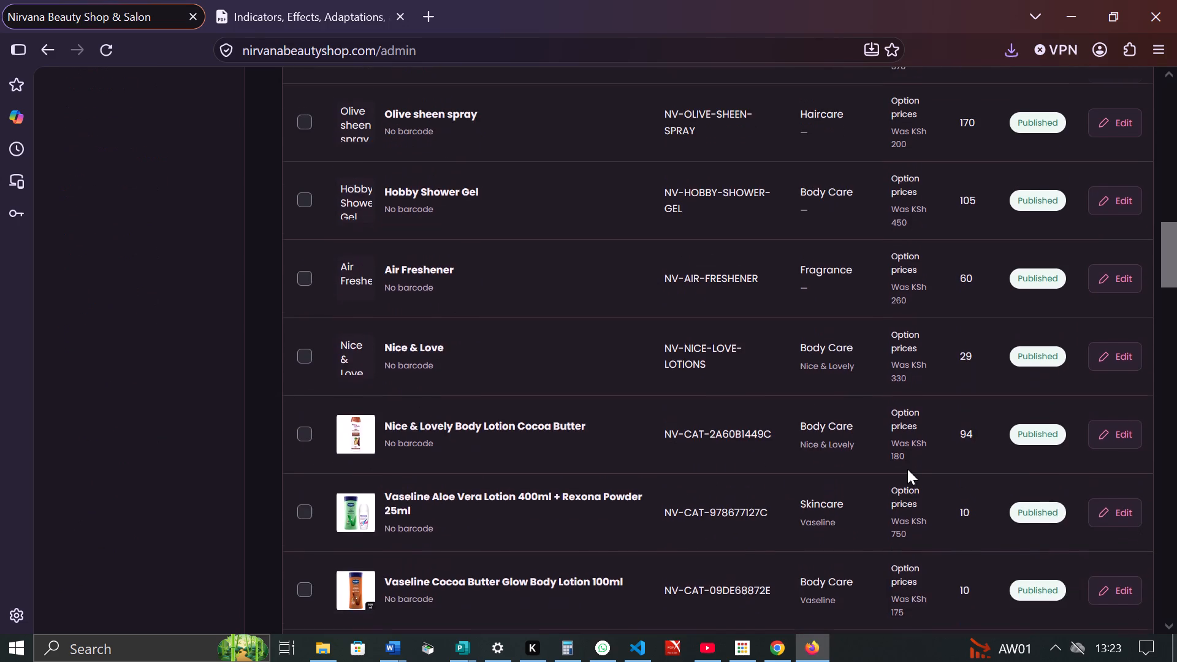
pyautogui.scroll(-2, 886, 474)
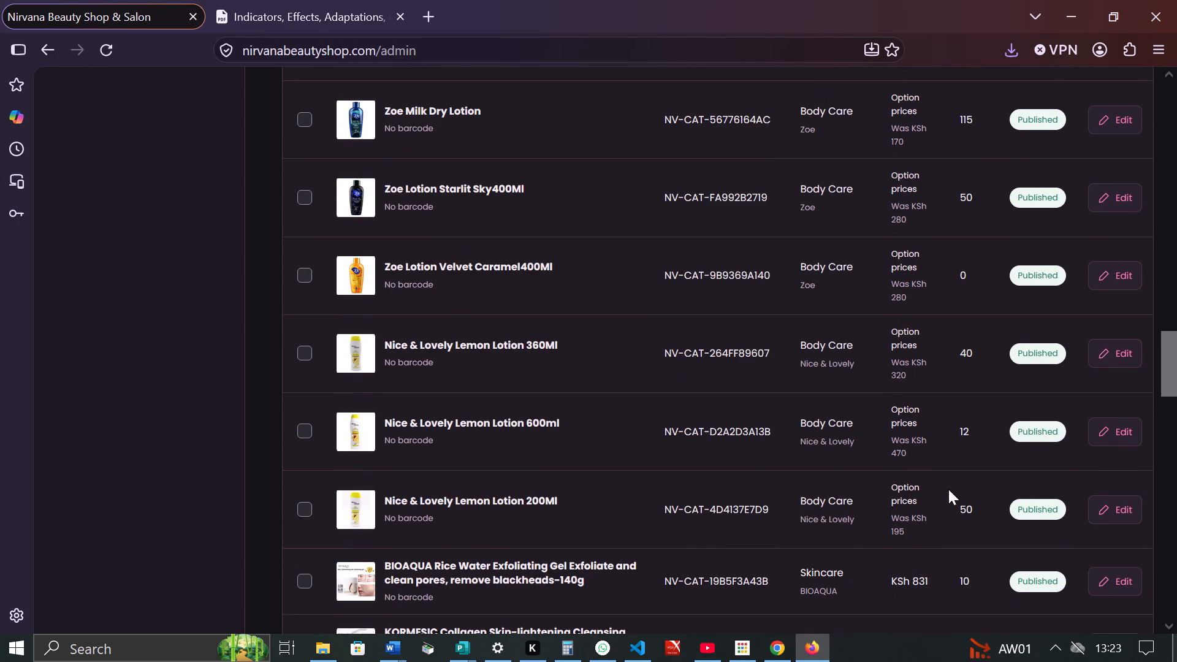
pyautogui.click(1115, 579)
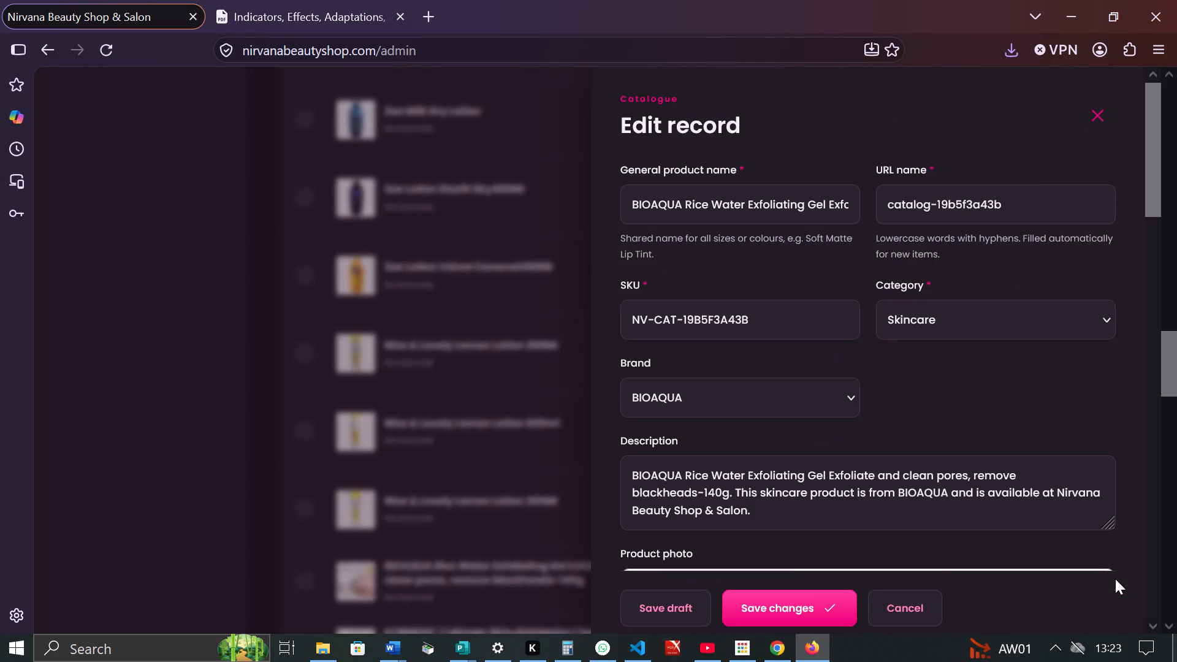
pyautogui.scroll(-1, 956, 537)
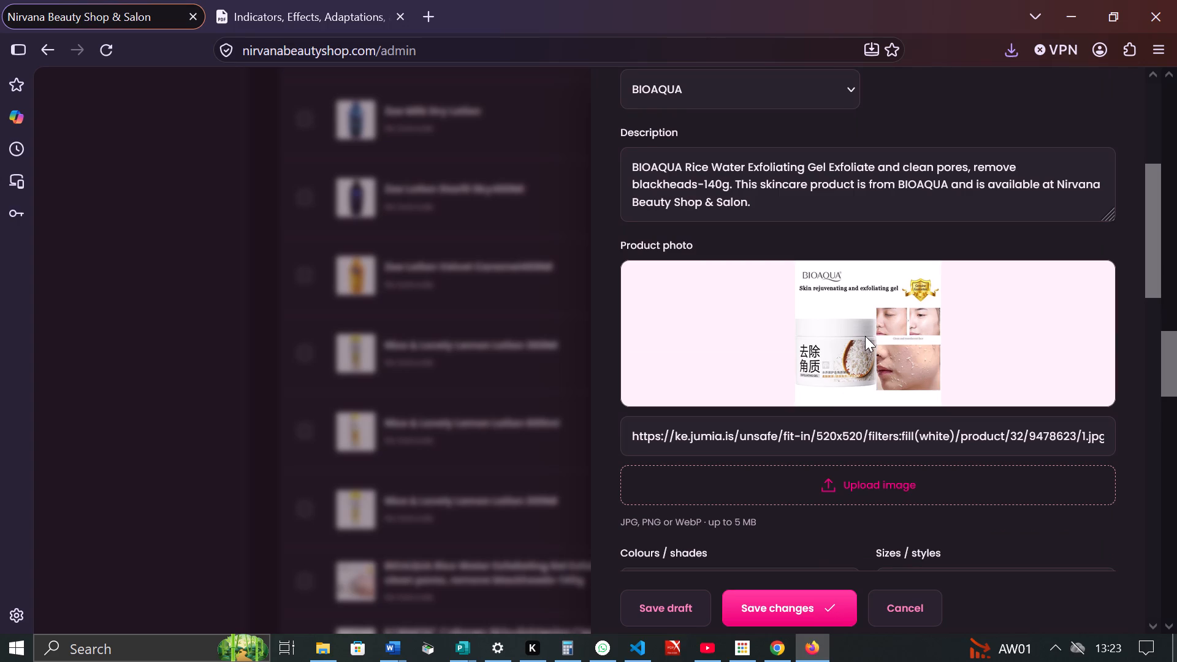
pyautogui.scroll(-2, 877, 475)
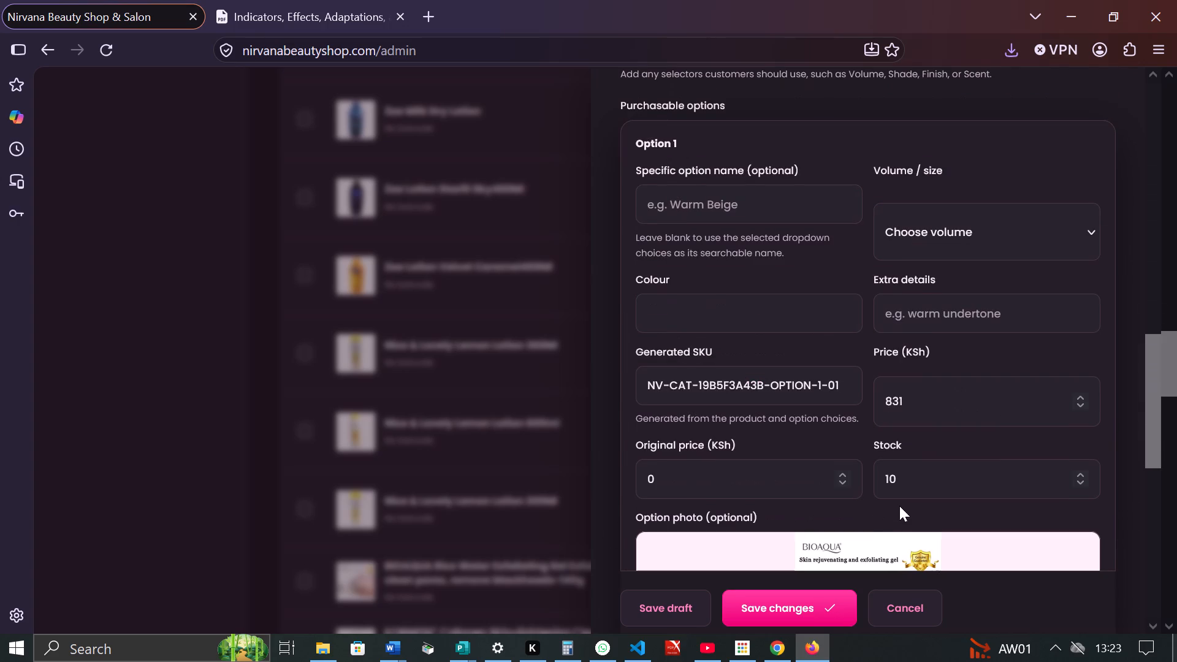
pyautogui.click(890, 479)
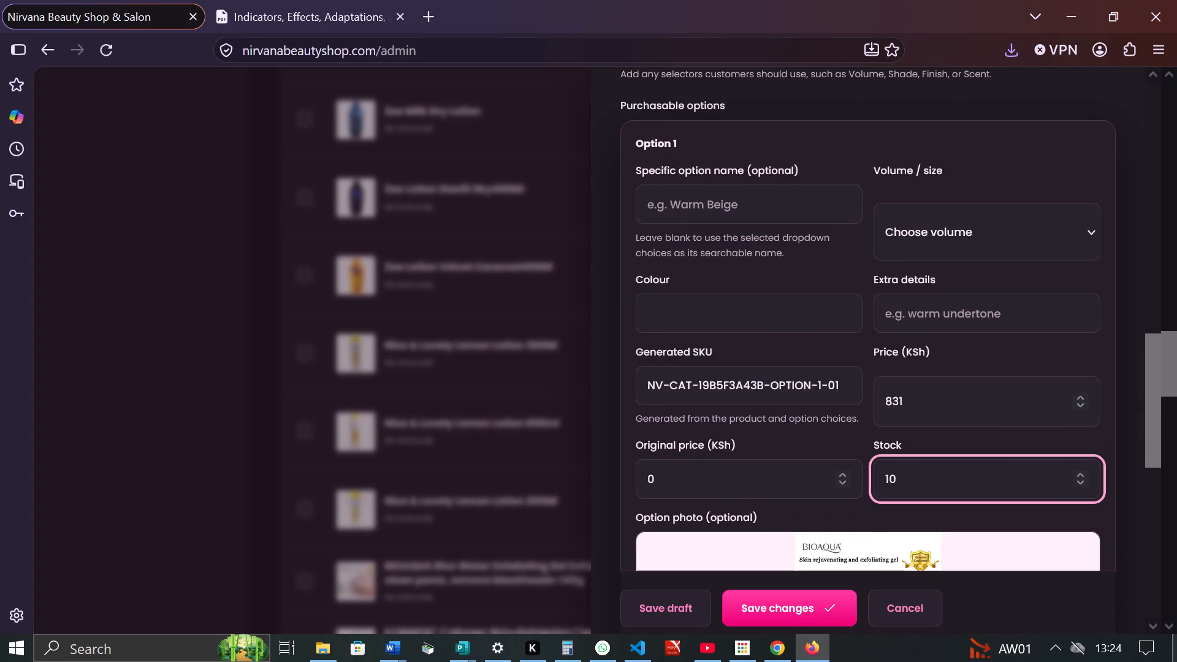
pyautogui.press('BackSpace')
pyautogui.click(777, 615)
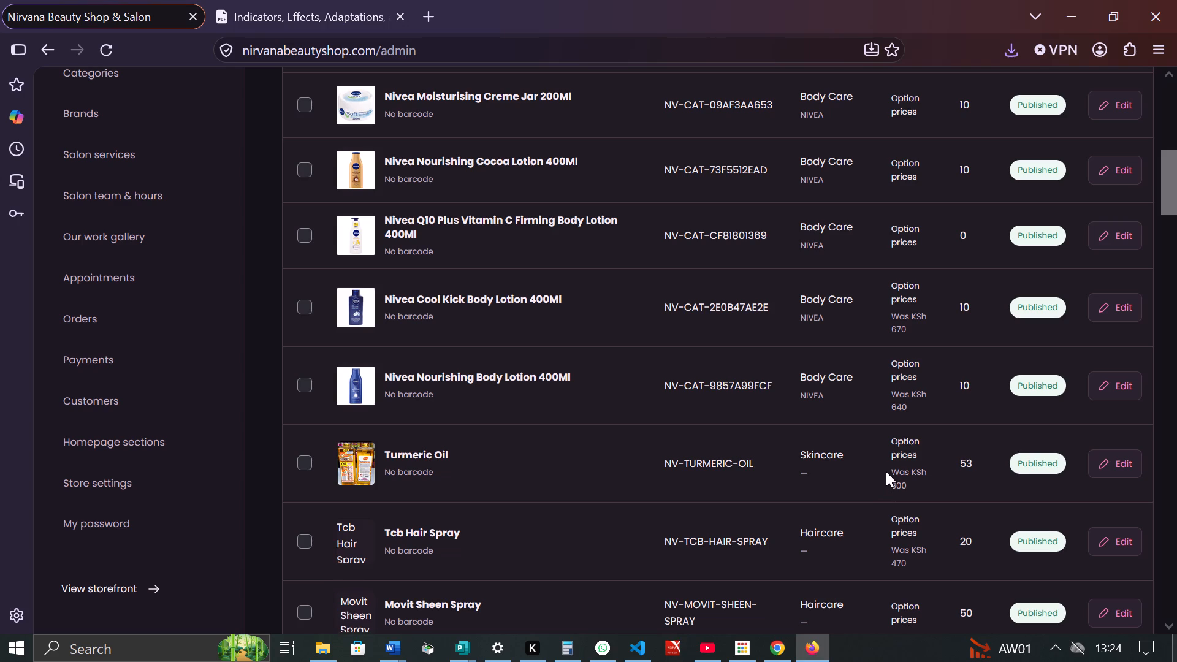
# Set Option 1's stock to 0 in the KORMESIC Collagen Skin-lightening Cleansing Milk 100g record and save the changes.
pyautogui.scroll(-4, 870, 462)
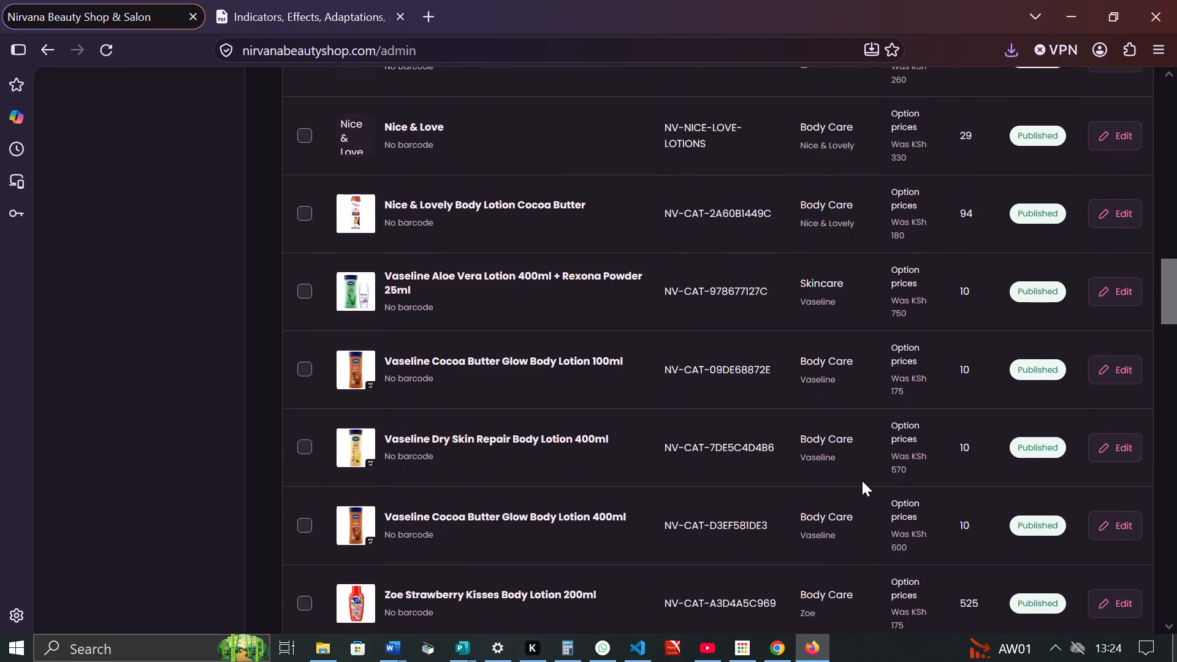
pyautogui.scroll(-2, 866, 482)
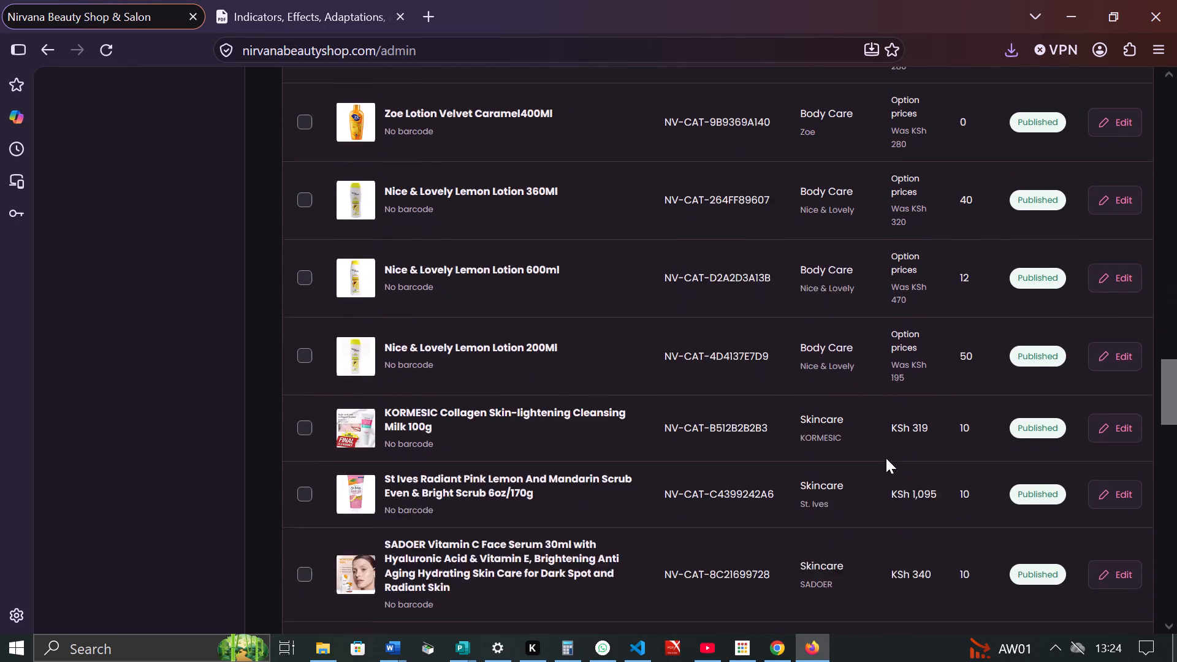
pyautogui.click(1107, 358)
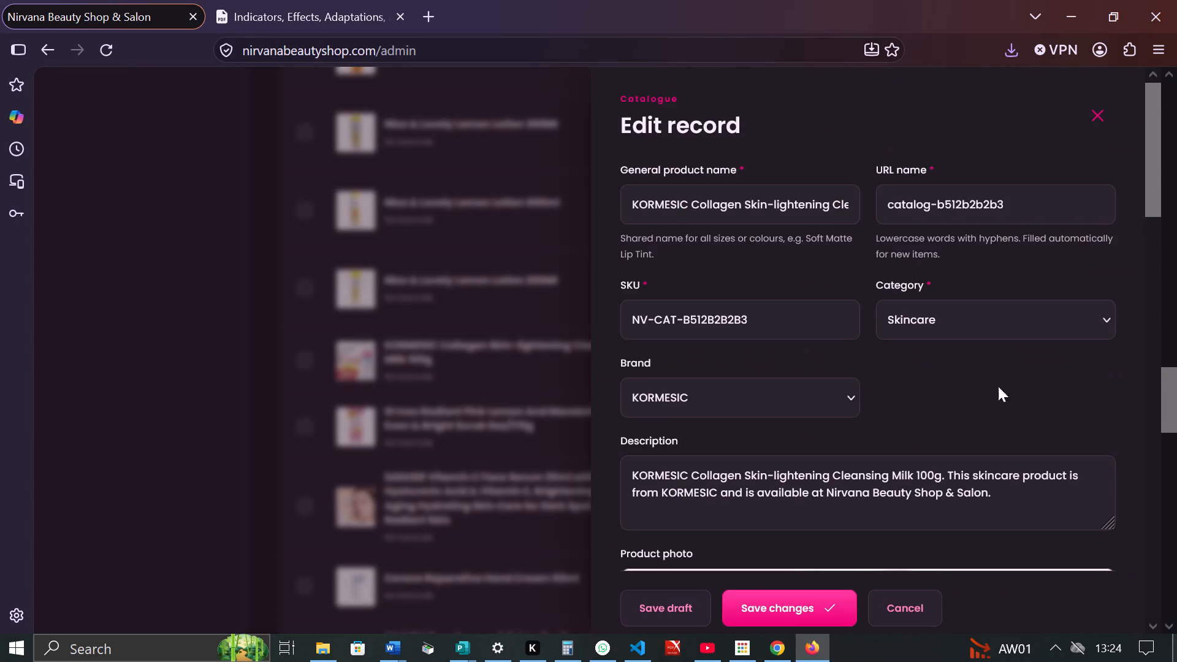
pyautogui.scroll(-2, 886, 416)
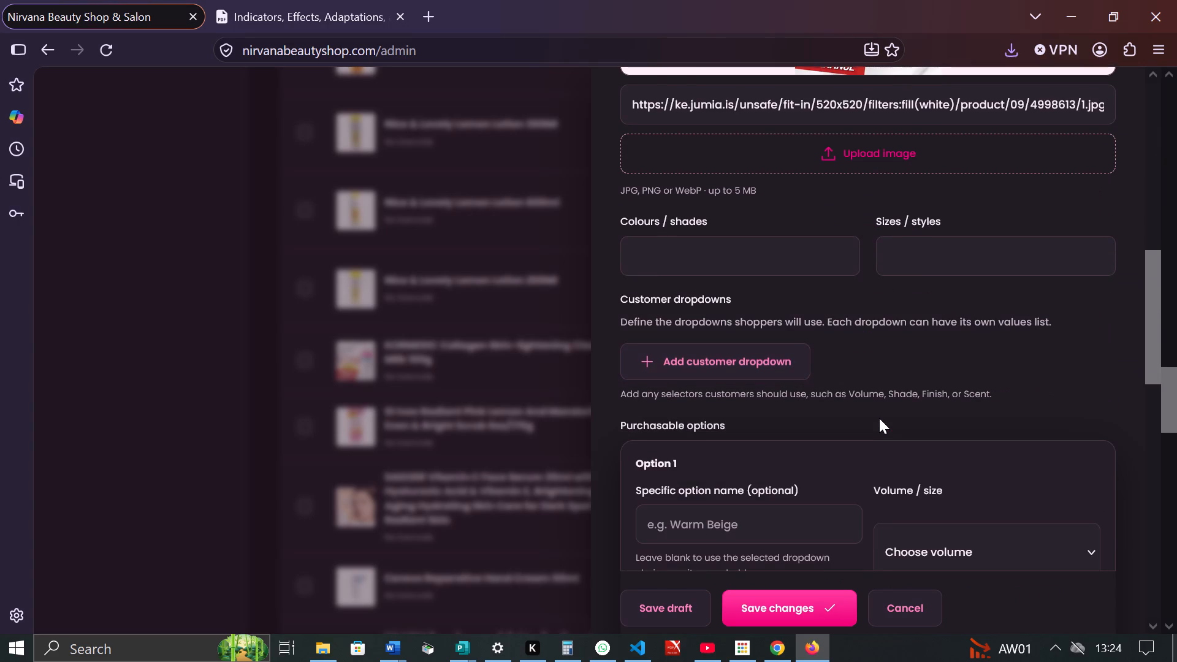
pyautogui.scroll(-1, 864, 459)
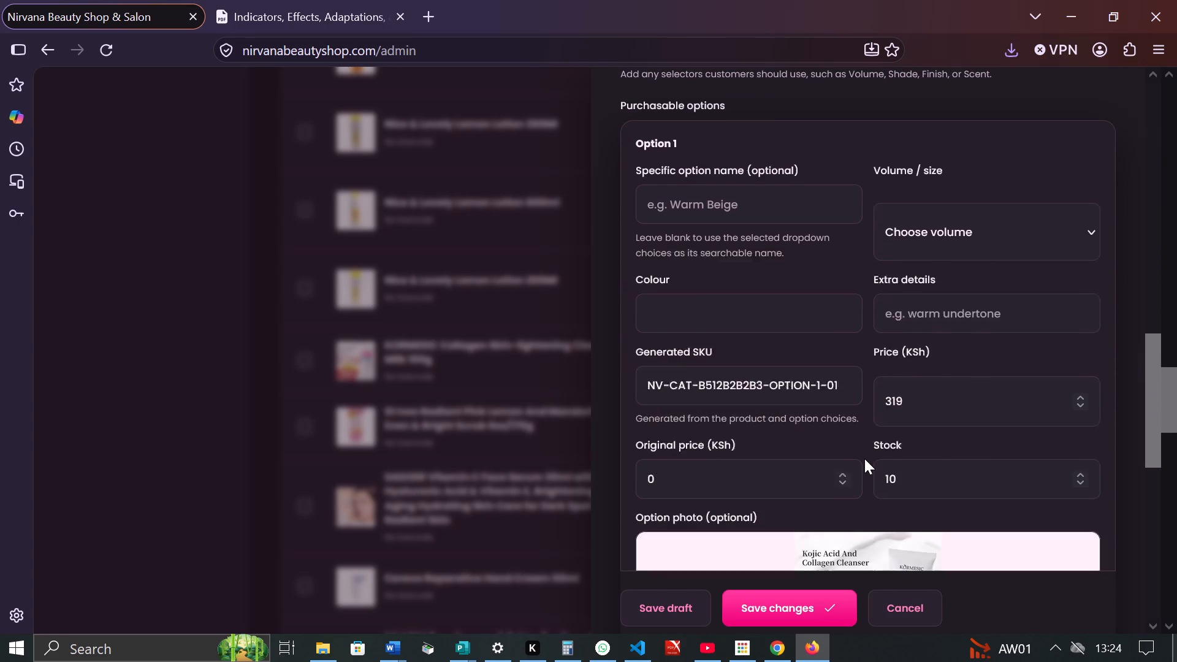
pyautogui.scroll(-1, 878, 452)
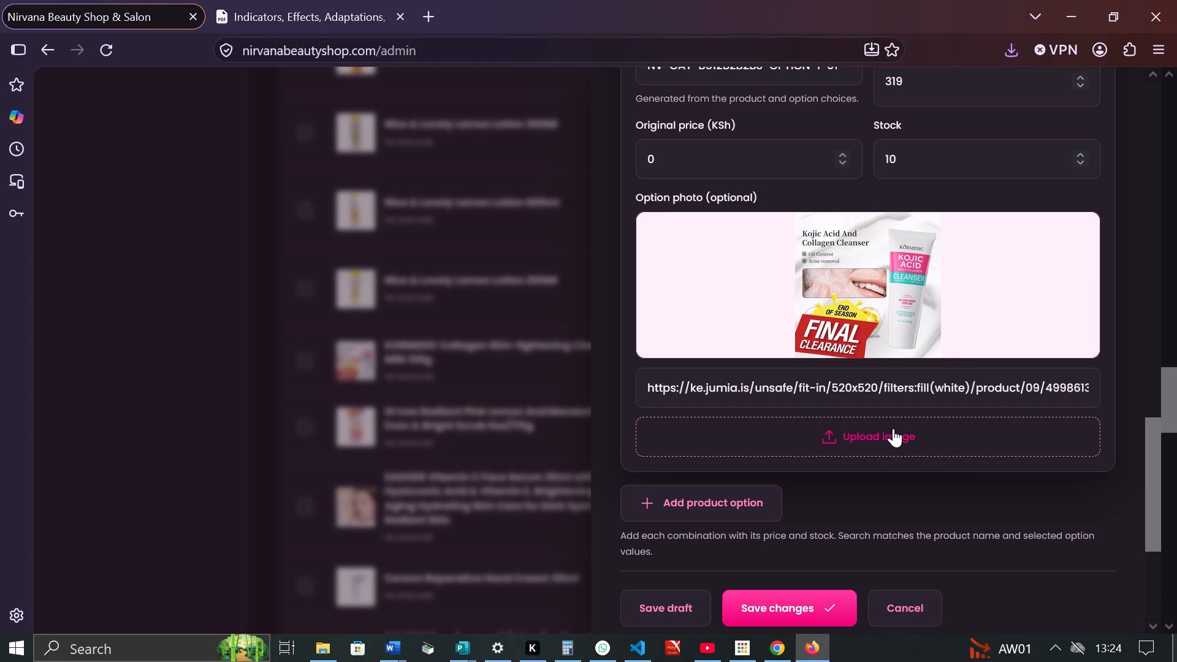
pyautogui.scroll(-2, 870, 430)
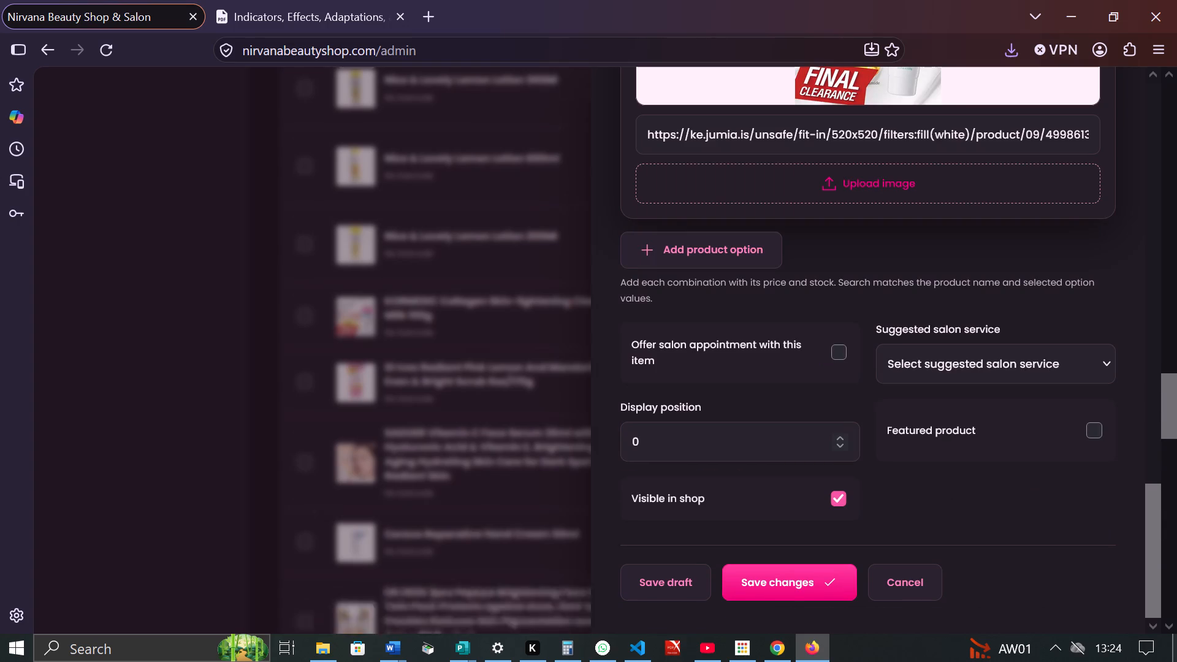
pyautogui.scroll(2, 863, 454)
pyautogui.scroll(1, 1007, 411)
pyautogui.scroll(1, 942, 384)
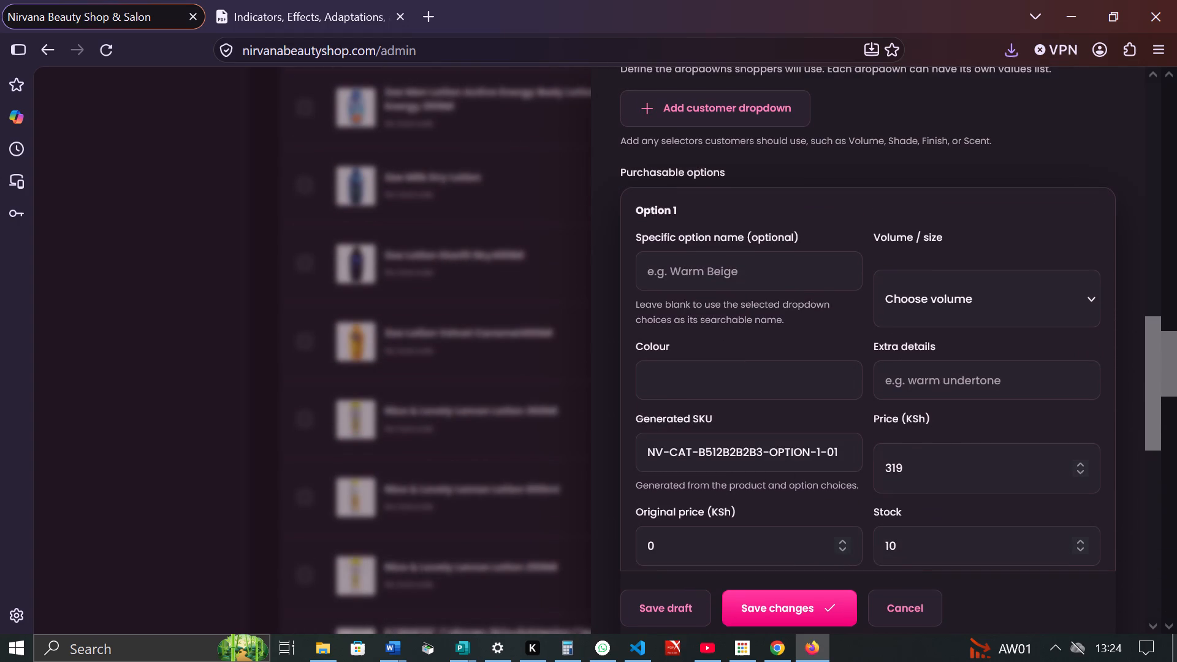
pyautogui.click(891, 550)
pyautogui.press('BackSpace')
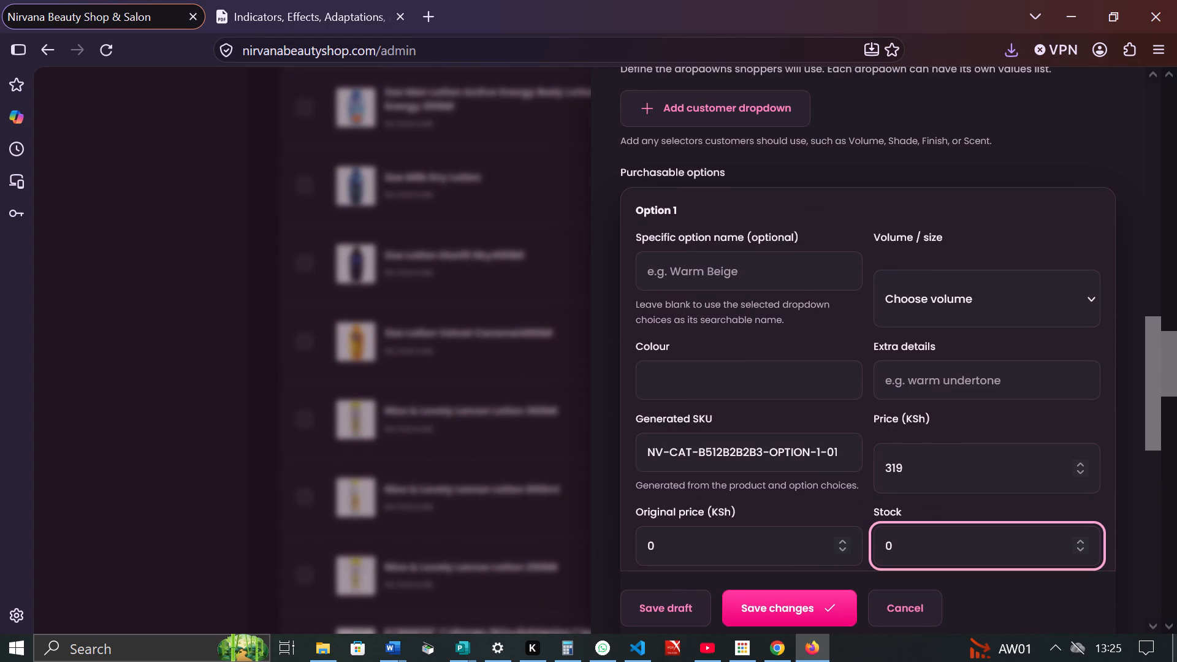
pyautogui.click(755, 619)
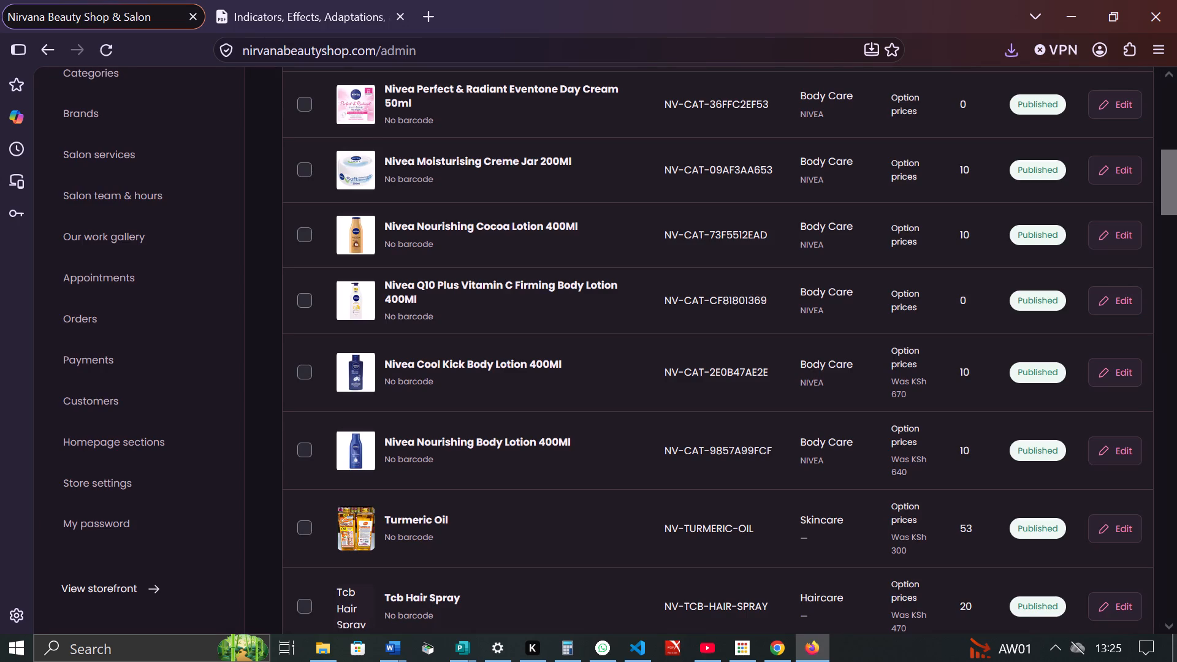
# Set Option 1's stock to 0 in the DR.DESS 2pcs Papaya Brightening Face Serum record and try to save the changes.
pyautogui.scroll(-2, 769, 368)
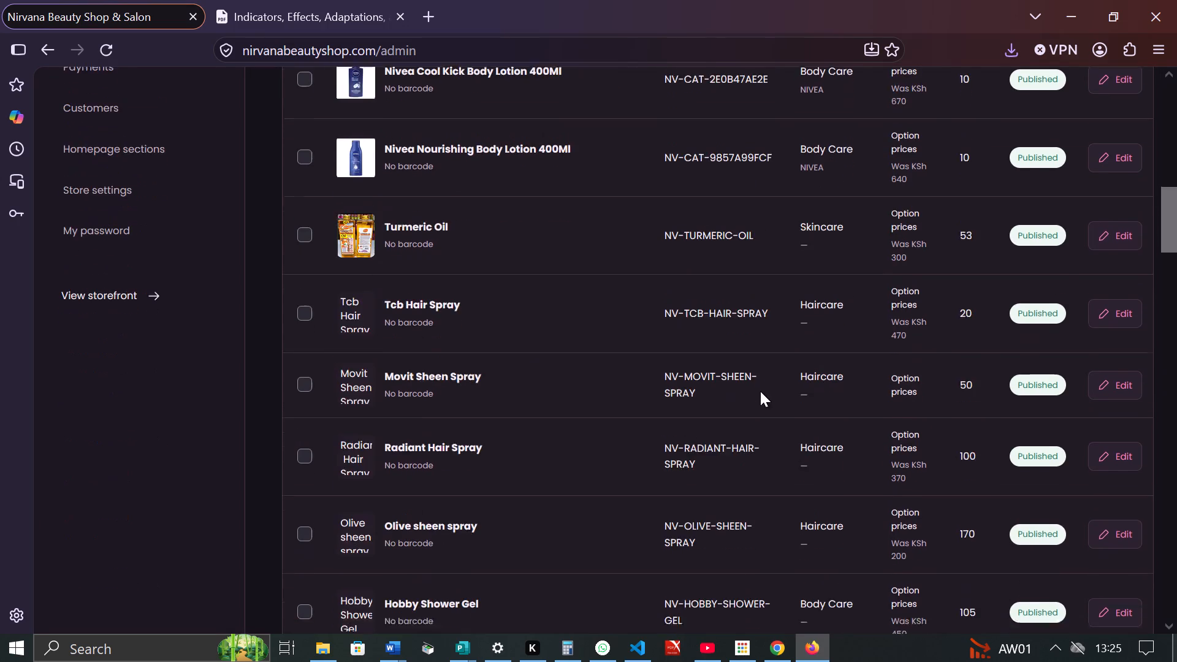
pyautogui.scroll(-5, 760, 391)
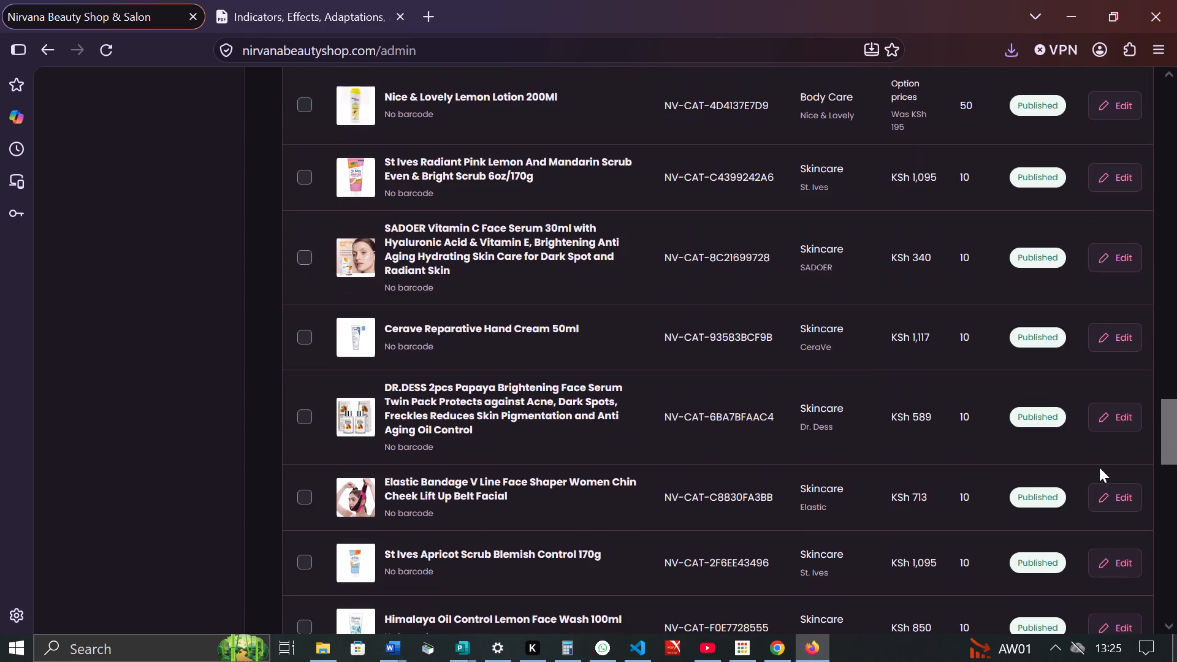
pyautogui.click(1116, 422)
pyautogui.scroll(-1, 1041, 429)
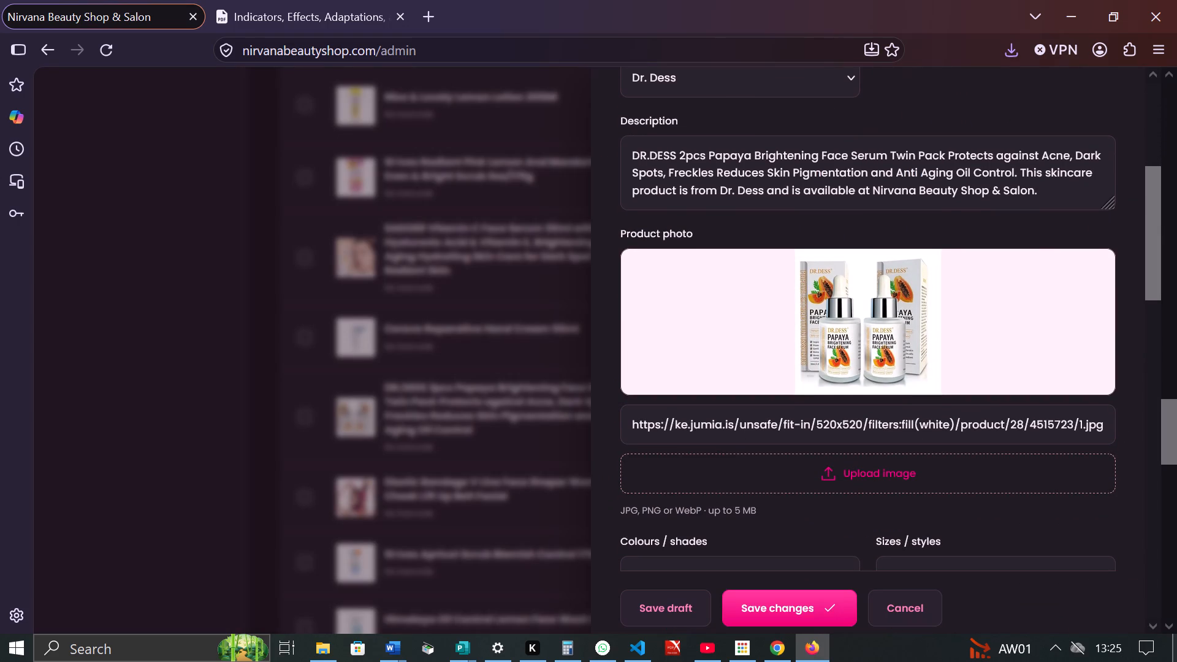
pyautogui.scroll(-2, 989, 439)
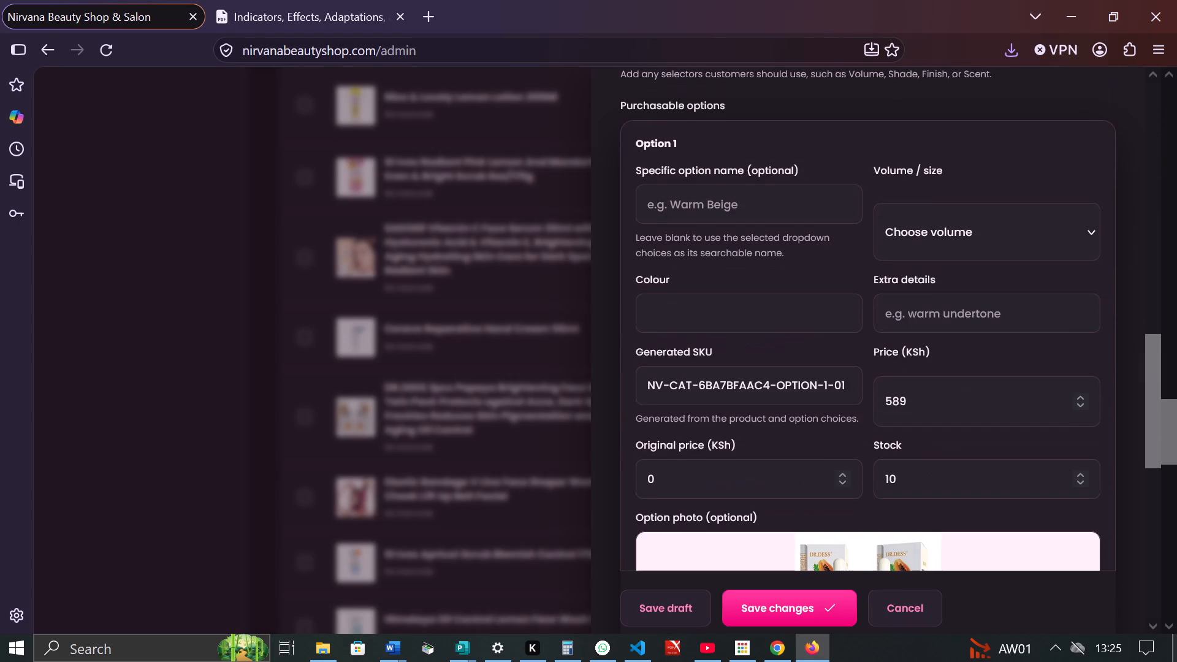
pyautogui.click(889, 486)
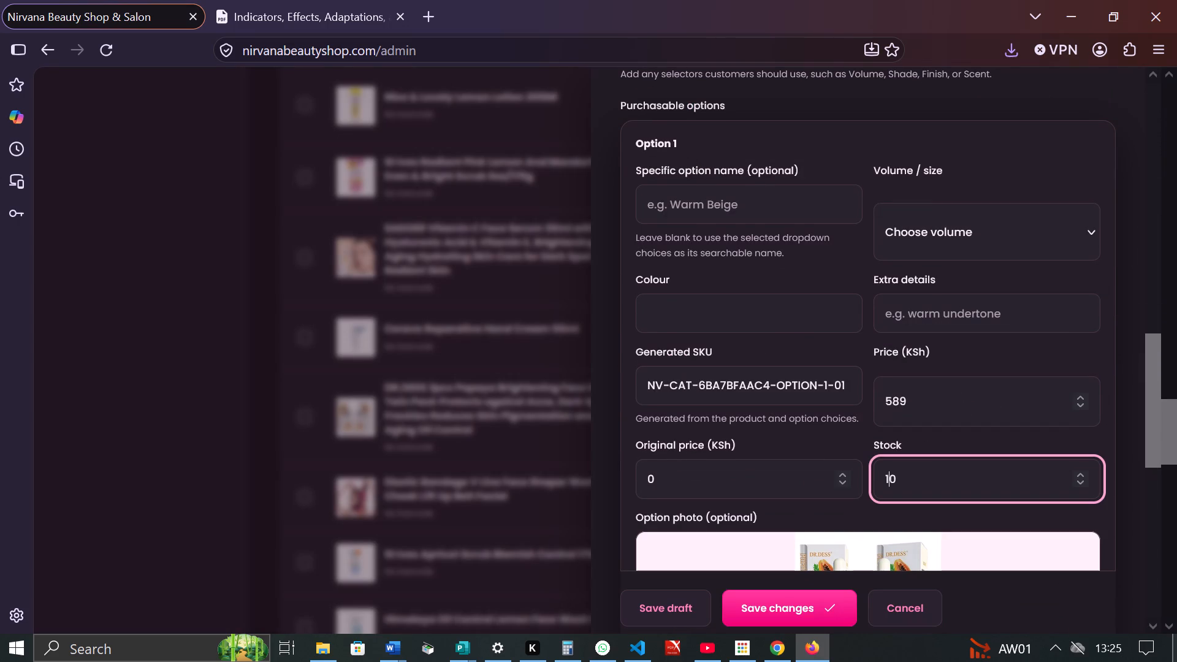
pyautogui.press('BackSpace')
pyautogui.scroll(-1, 888, 485)
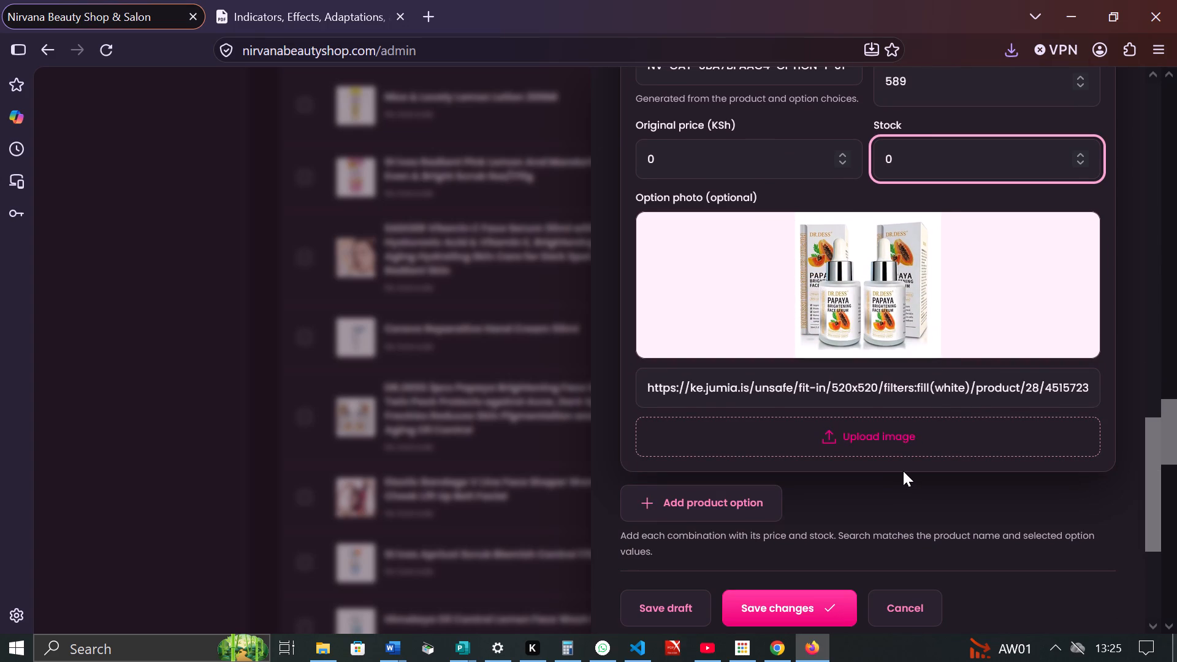
pyautogui.click(774, 610)
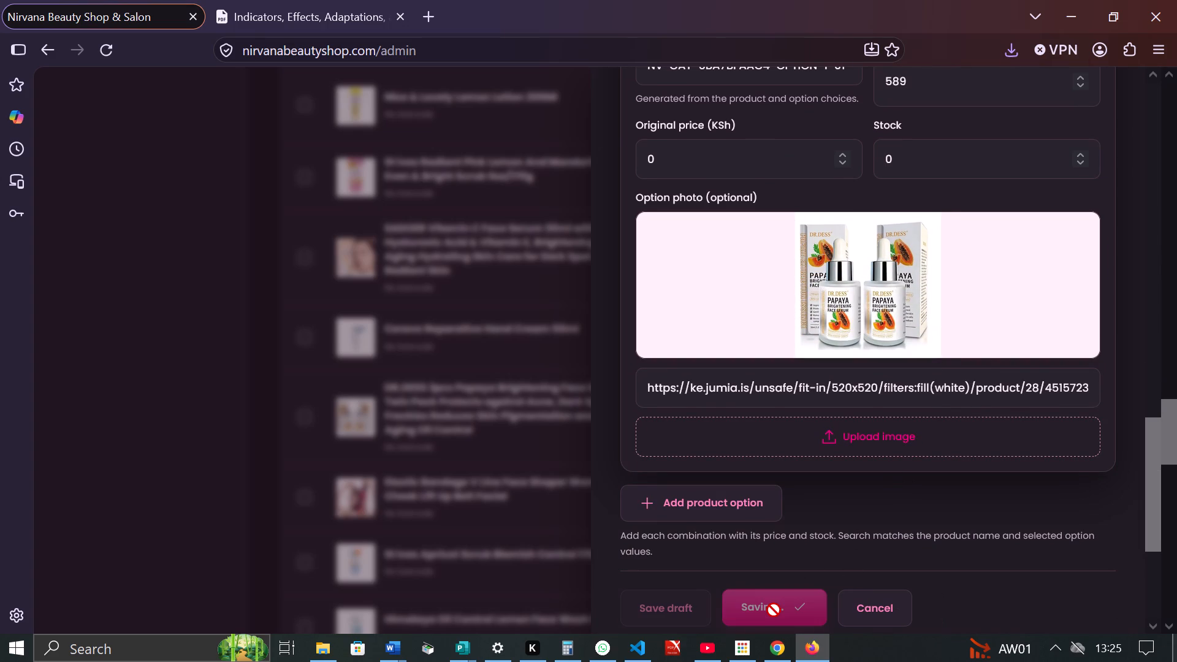
# Shorten the general product name to "DR.DESS 2pcs Papaya Brightening Face" and save the changes.
pyautogui.scroll(5, 876, 510)
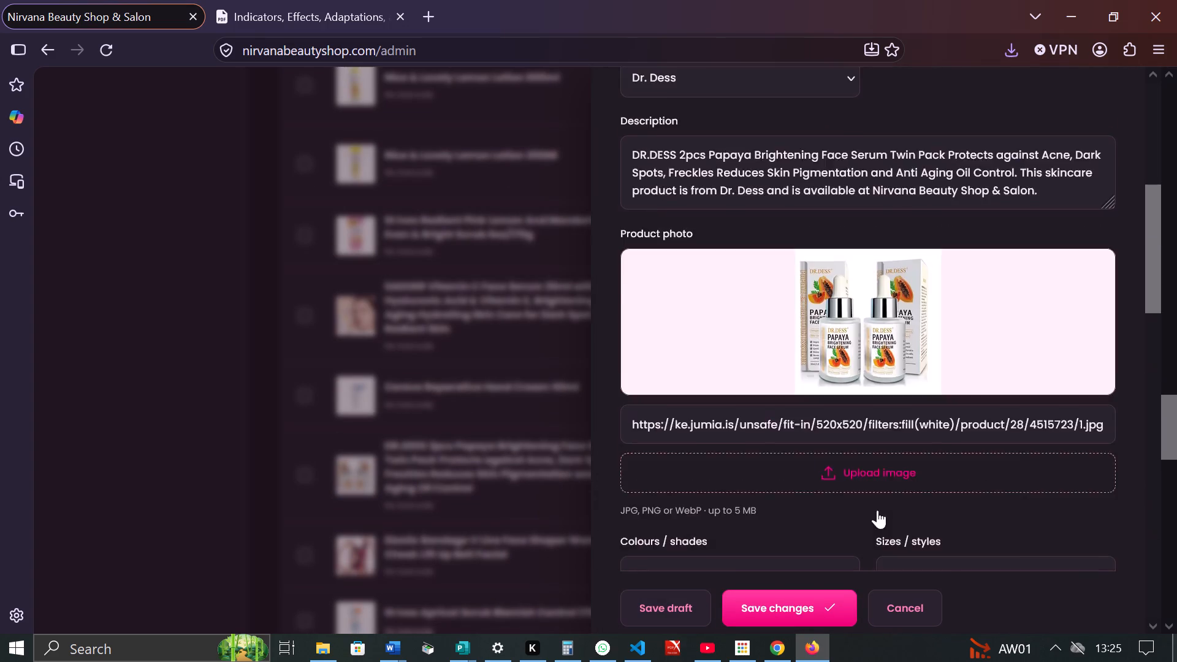
pyautogui.moveTo(850, 259); pyautogui.dragTo(869, 262)
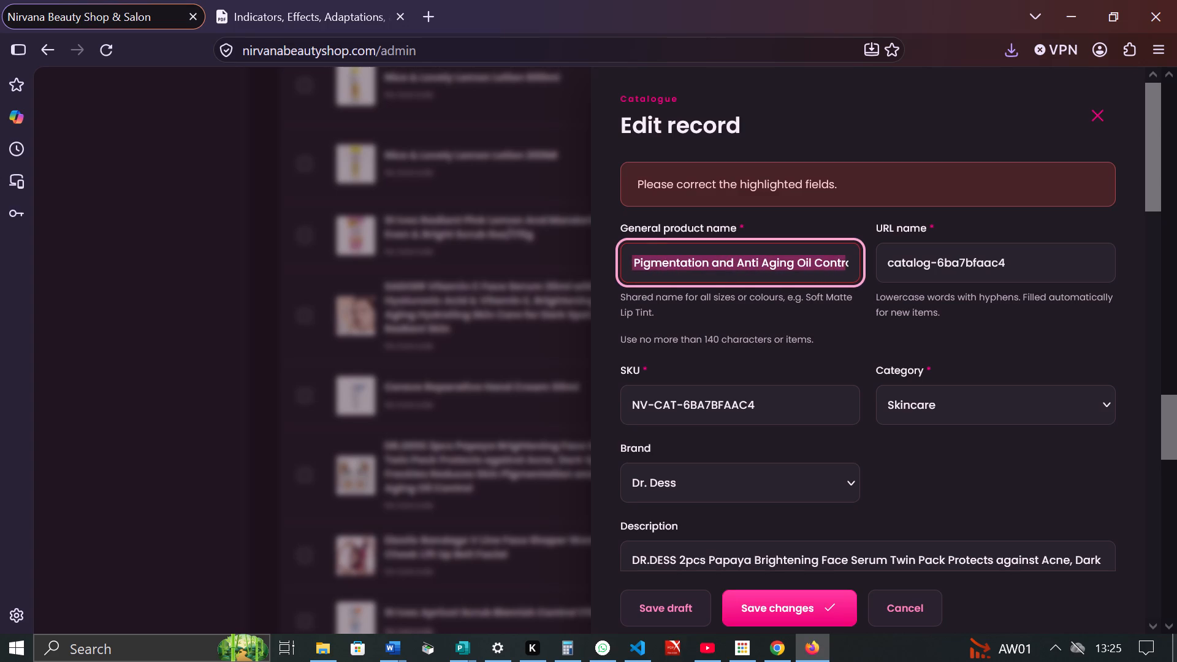
pyautogui.moveTo(869, 262); pyautogui.dragTo(782, 589)
pyautogui.press('BackSpace')
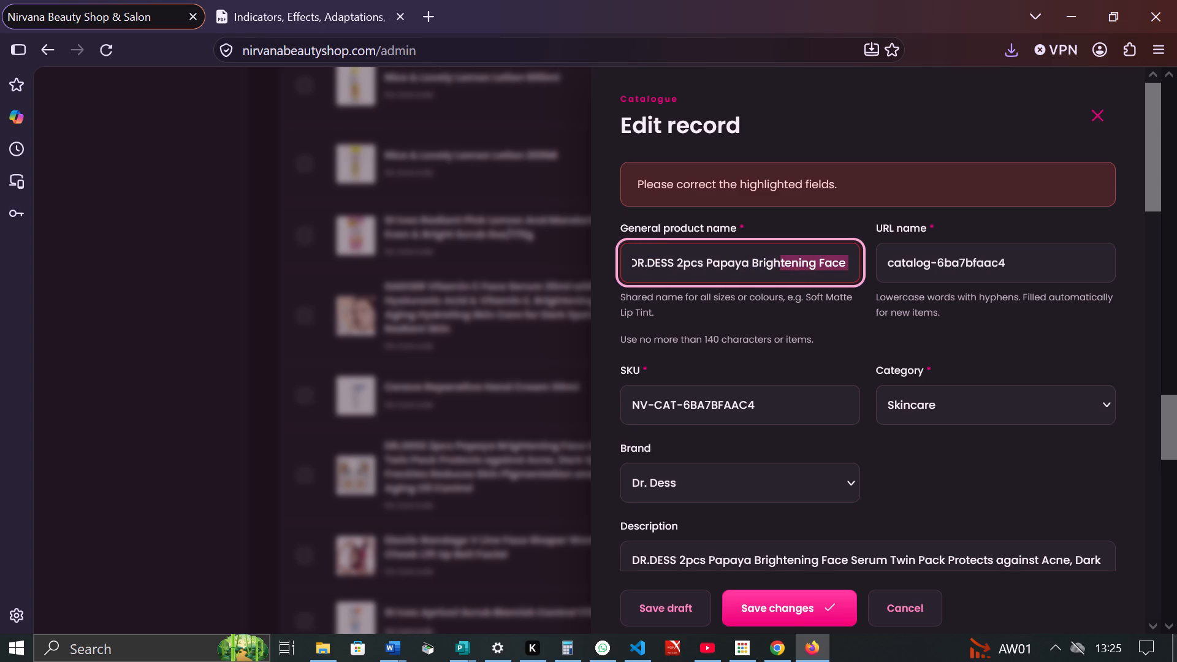
pyautogui.moveTo(782, 589); pyautogui.dragTo(768, 607)
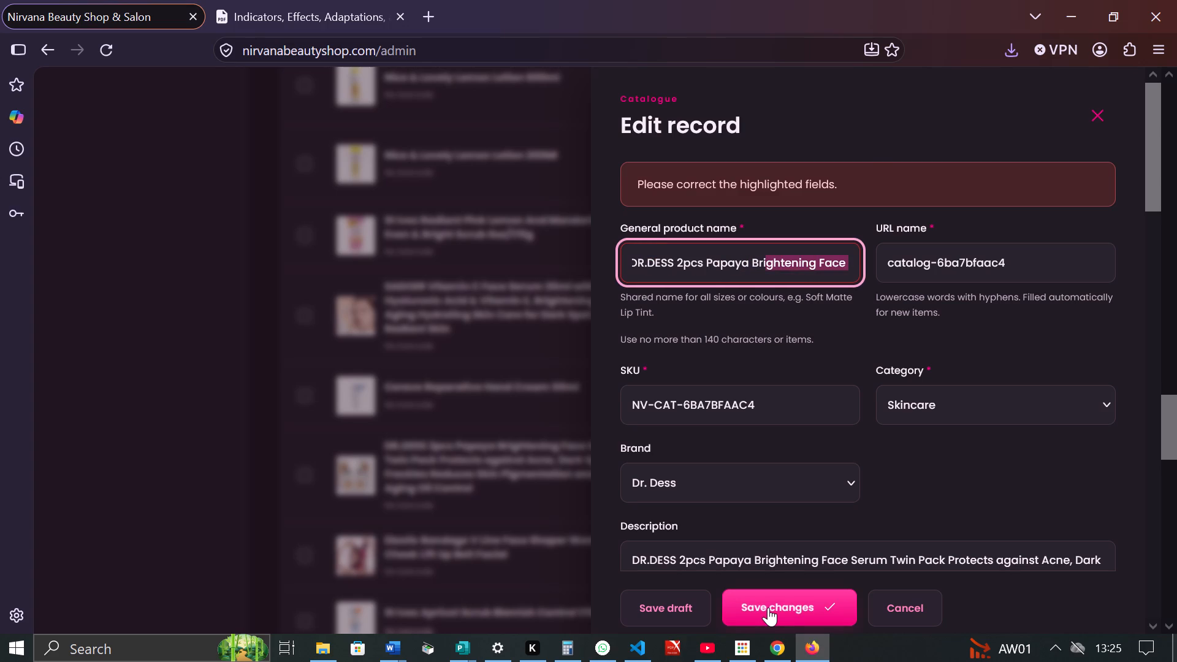
pyautogui.click(768, 607)
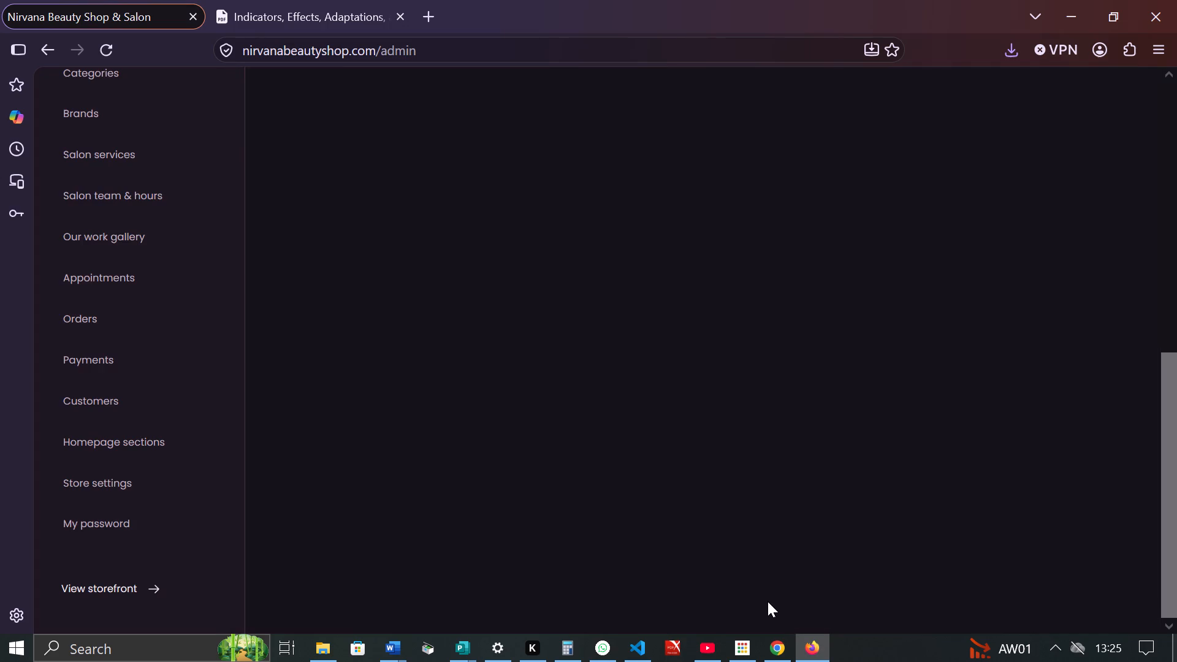
# Set Option 1's stock to 0 in the St Ives Radiant Pink Lemon And Mandarin Scrub record and save the changes.
pyautogui.scroll(-3, 790, 504)
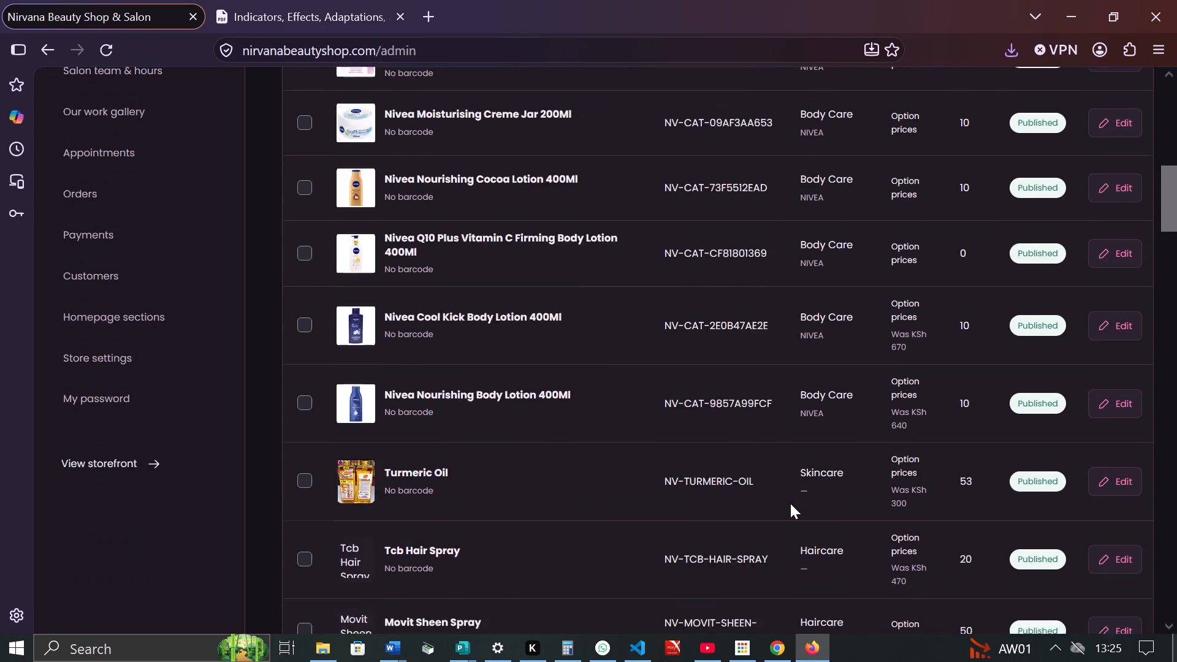
pyautogui.scroll(-4, 790, 503)
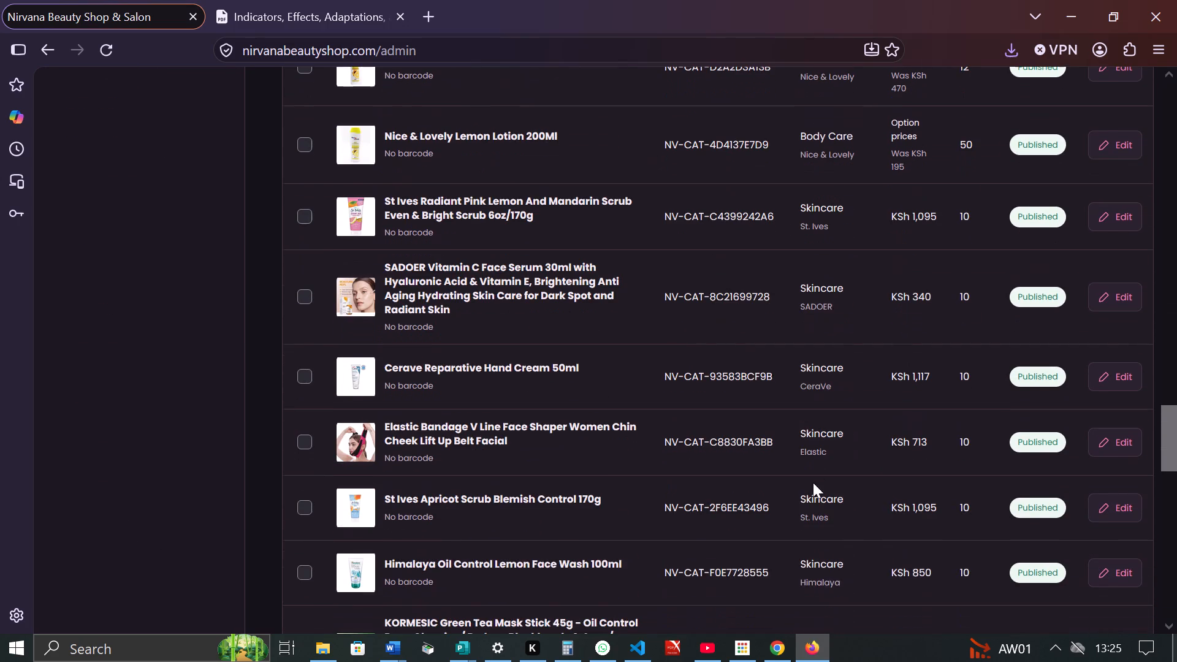
pyautogui.click(1133, 211)
pyautogui.scroll(-1, 865, 314)
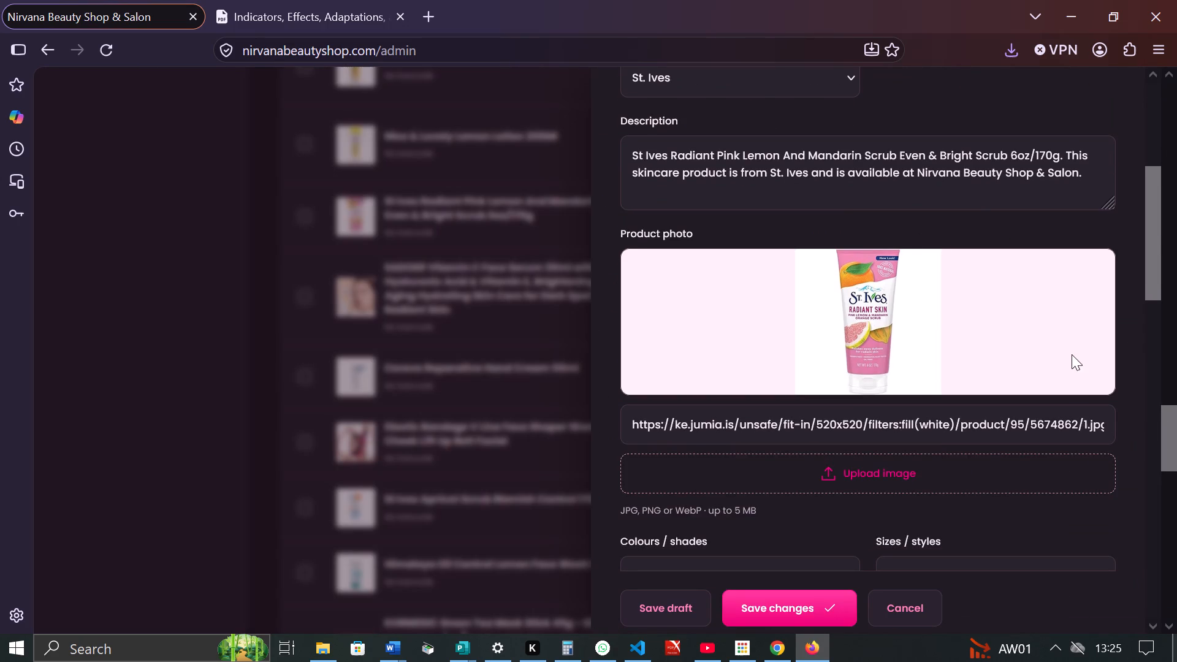
pyautogui.scroll(-2, 947, 458)
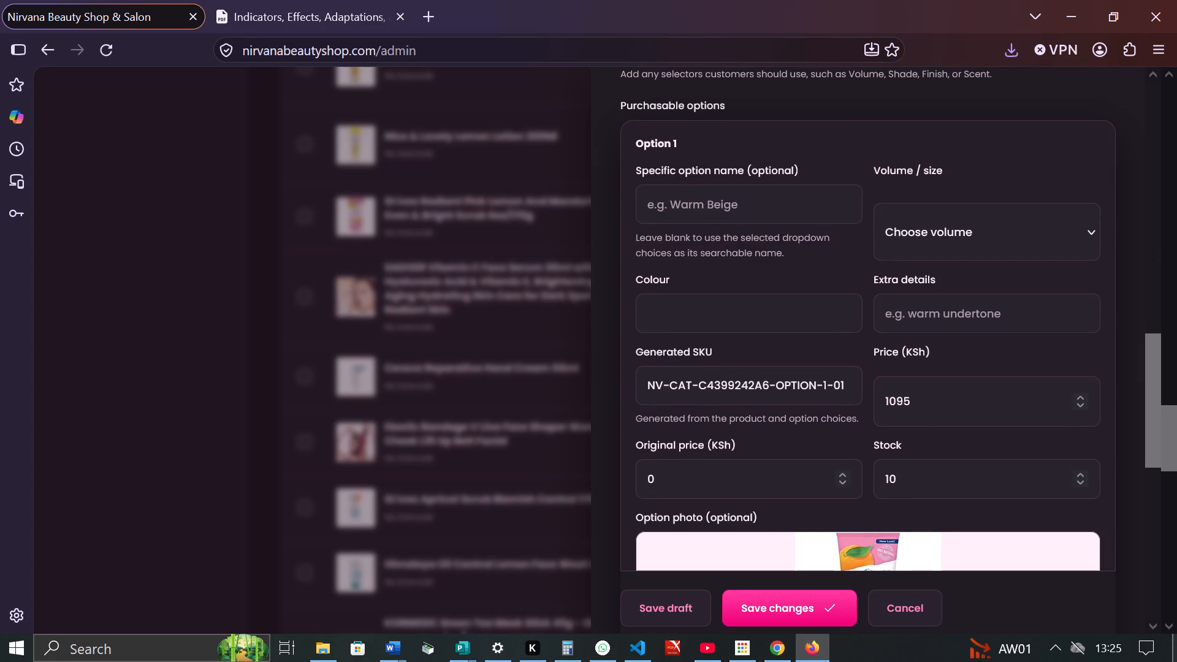
pyautogui.click(891, 482)
pyautogui.press('BackSpace')
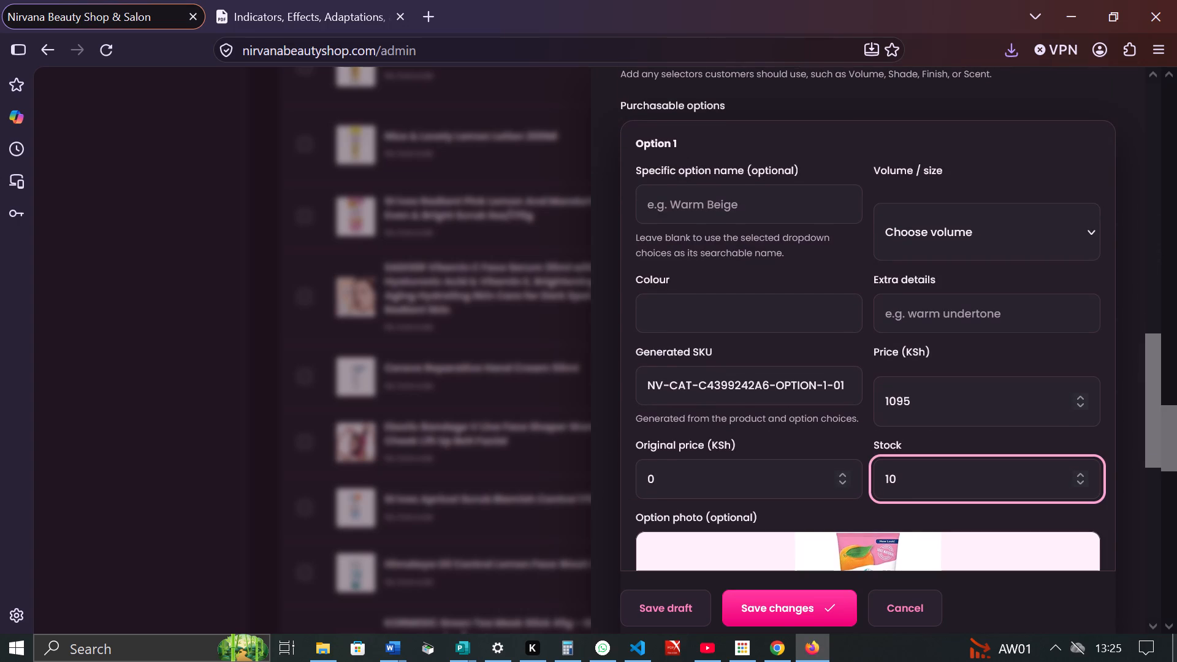
pyautogui.click(779, 617)
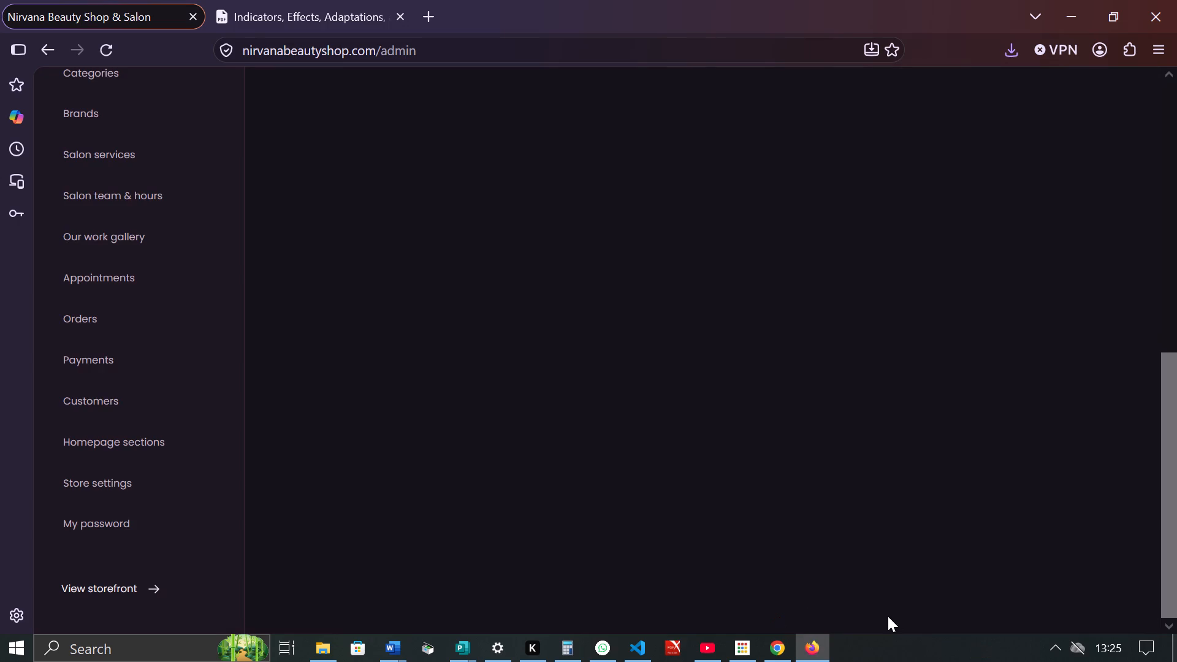
# Set Option 1's stock to 0 in the SADOER Vitamin C Face Serum 30ml record and save the changes.
pyautogui.scroll(-4, 808, 403)
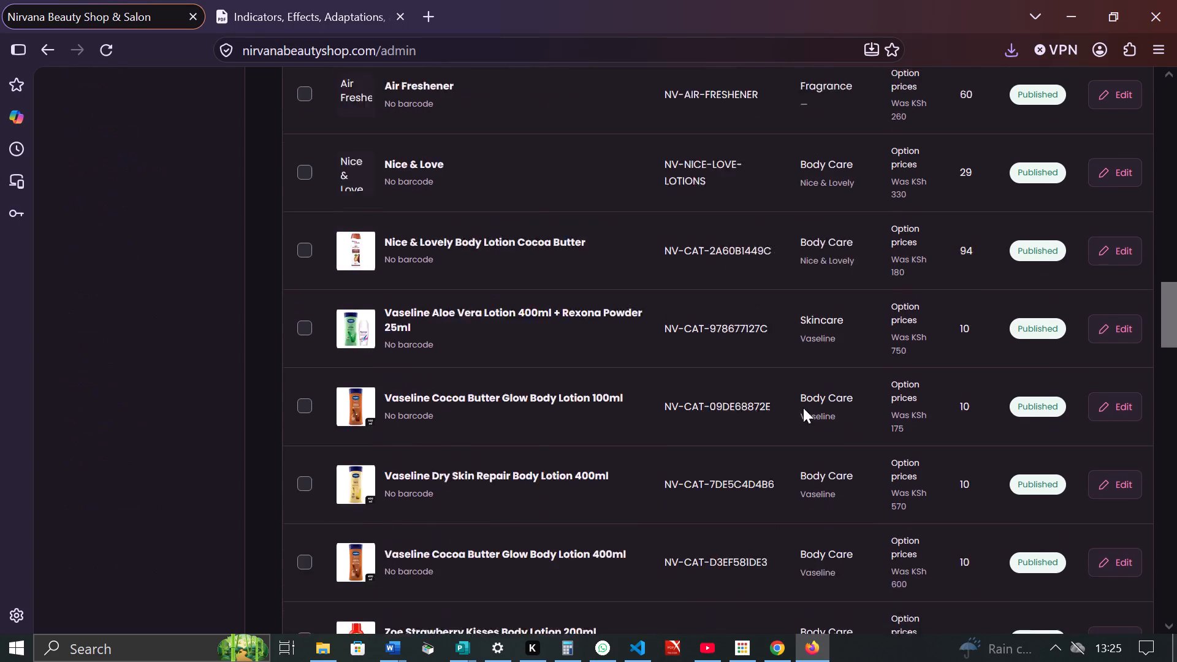
pyautogui.scroll(-3, 798, 443)
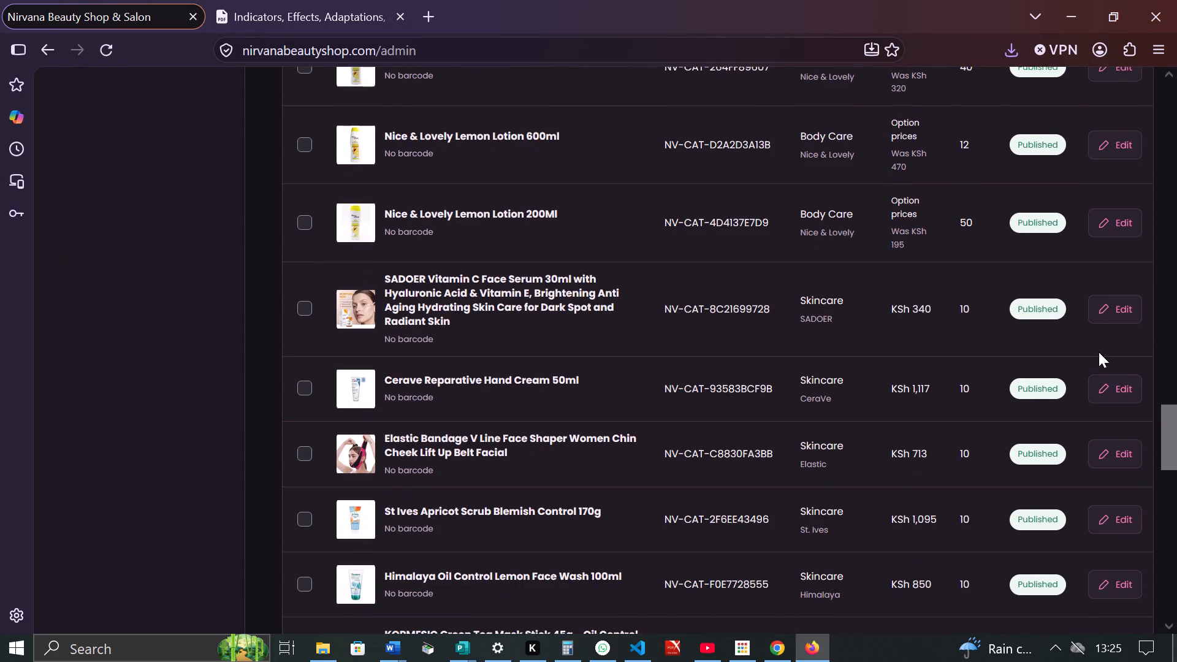
pyautogui.click(1098, 309)
pyautogui.scroll(-1, 916, 349)
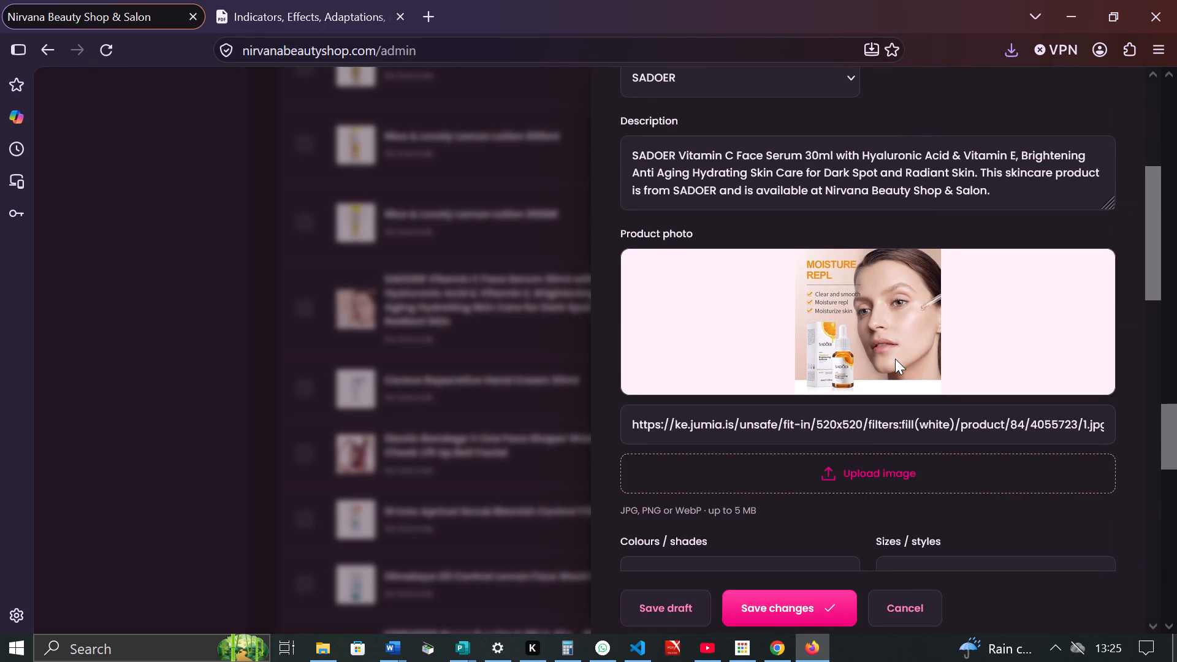
pyautogui.scroll(-2, 895, 359)
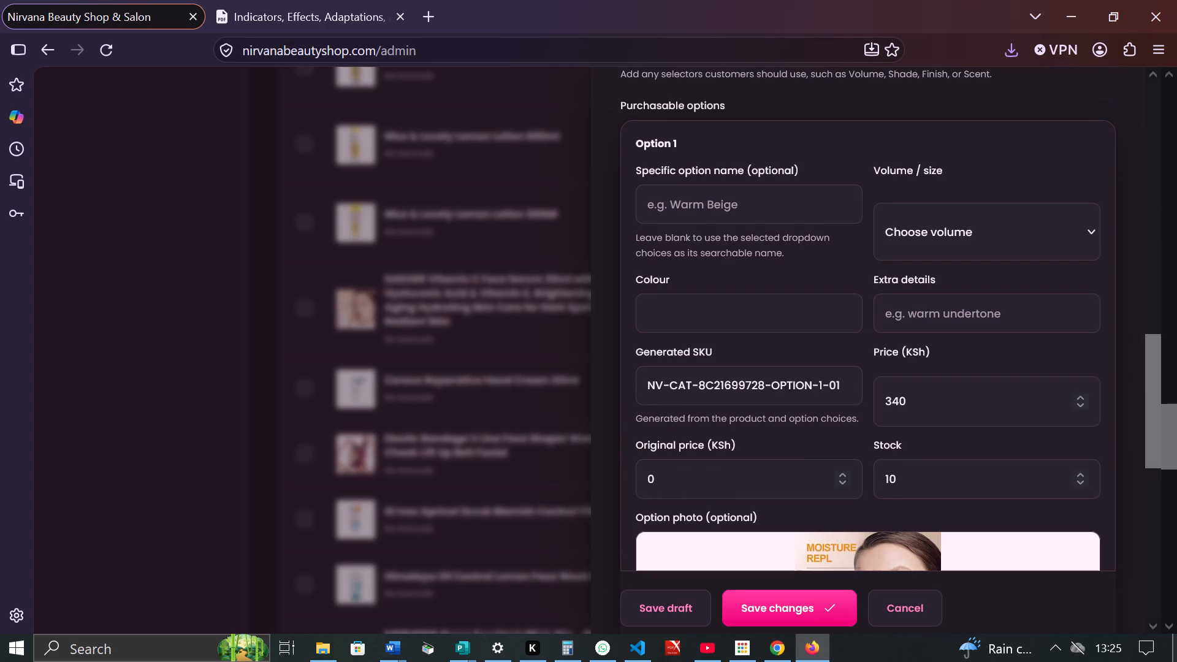
pyautogui.click(891, 479)
pyautogui.press('BackSpace')
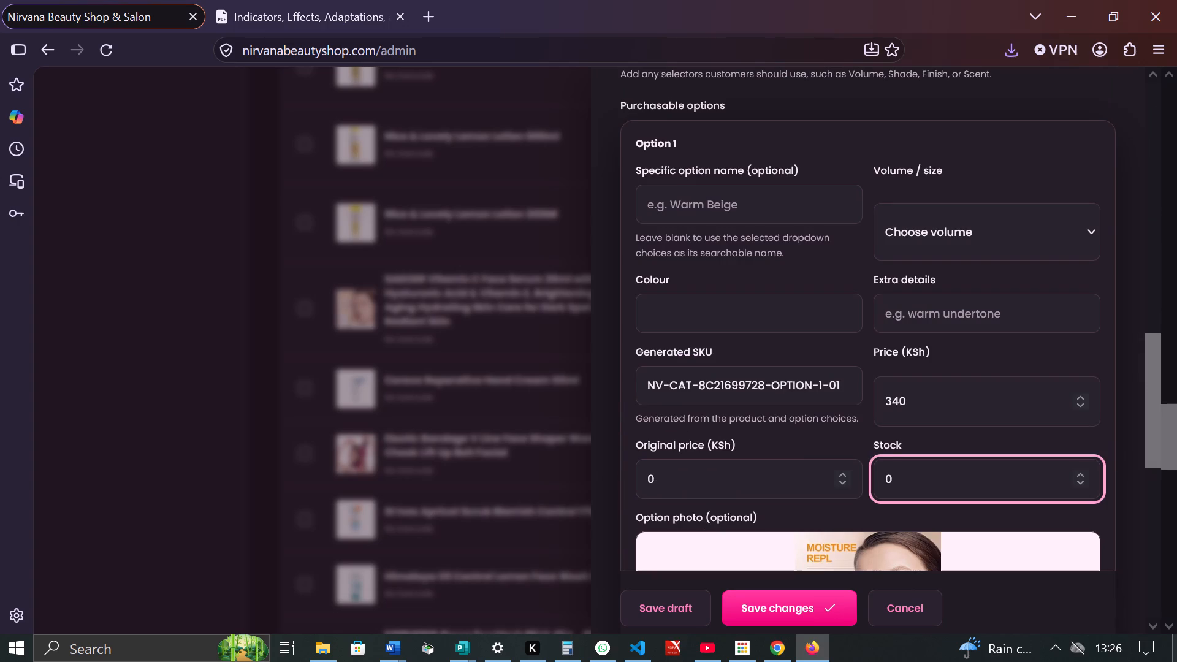
pyautogui.click(816, 606)
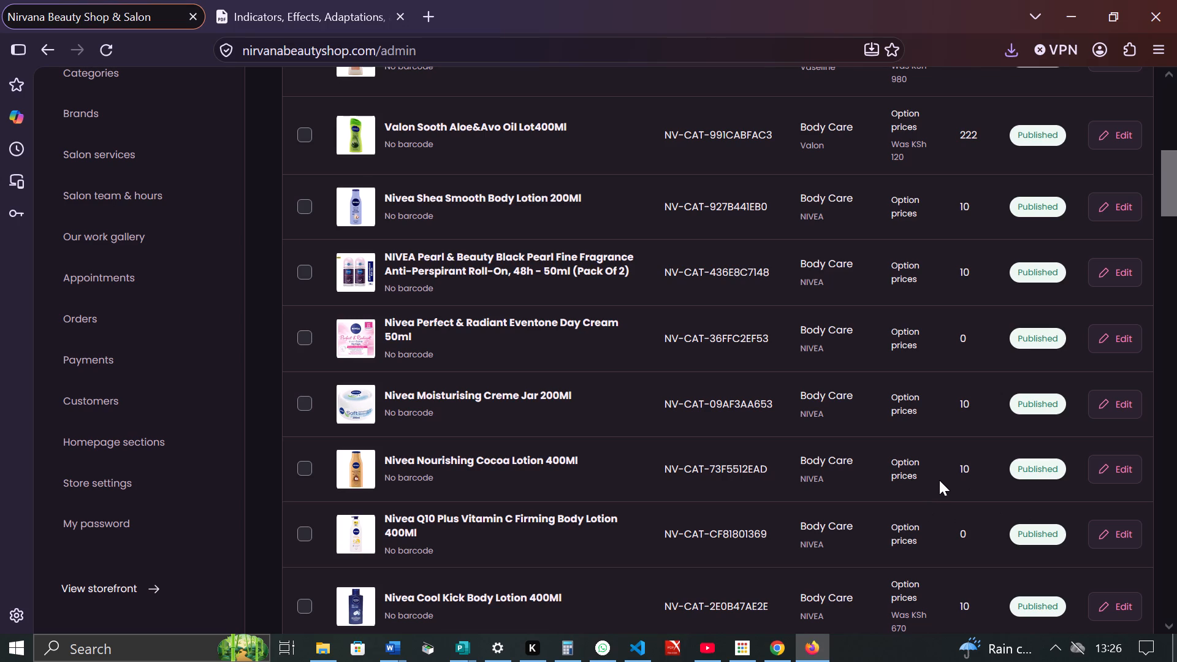
# Set Option 1's stock to 0 in the Cerave Reparative Hand Cream 50ml record and save the changes.
pyautogui.scroll(-2, 1042, 418)
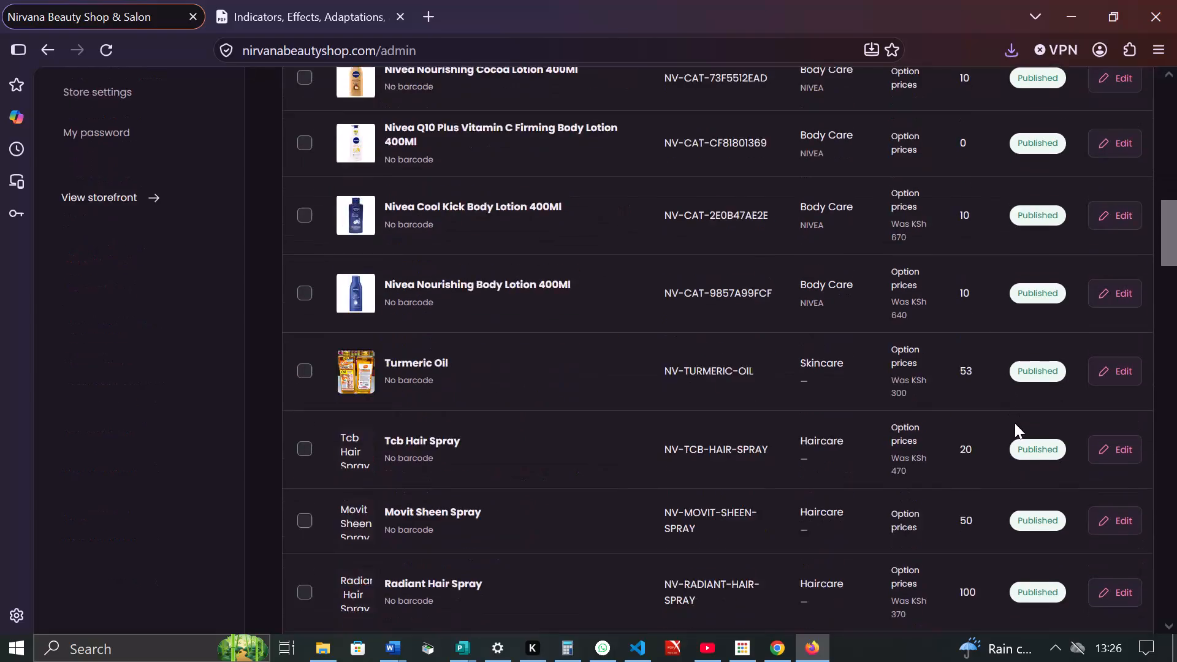
pyautogui.scroll(-1, 677, 406)
pyautogui.scroll(-1, 734, 422)
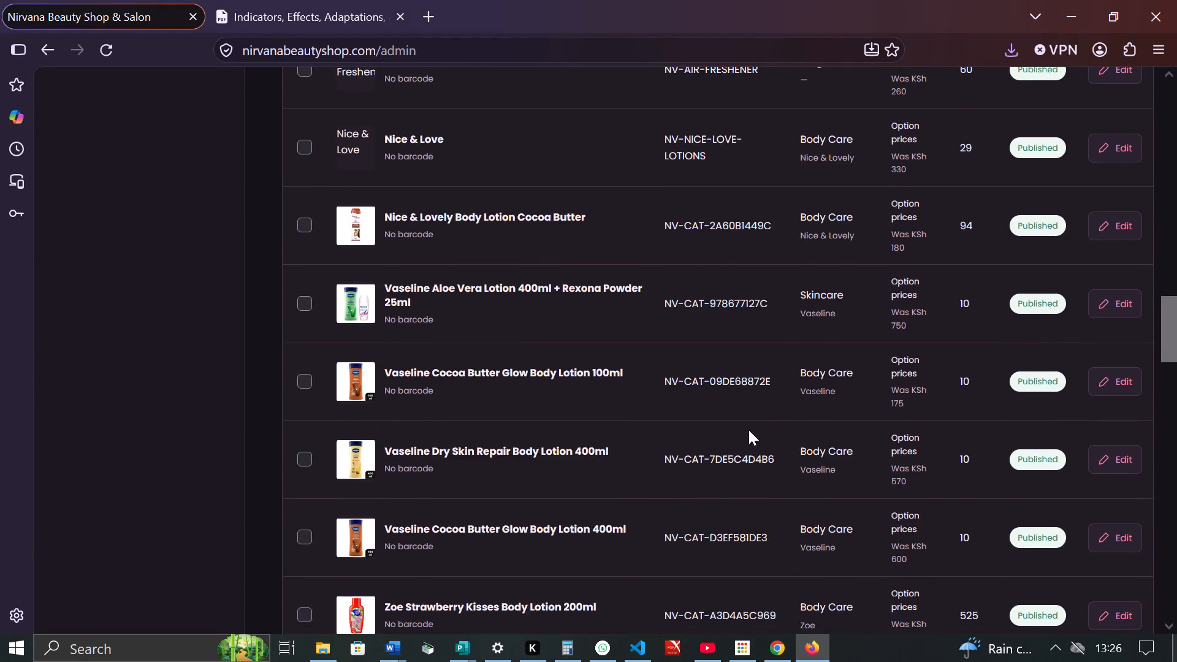
pyautogui.scroll(-3, 749, 436)
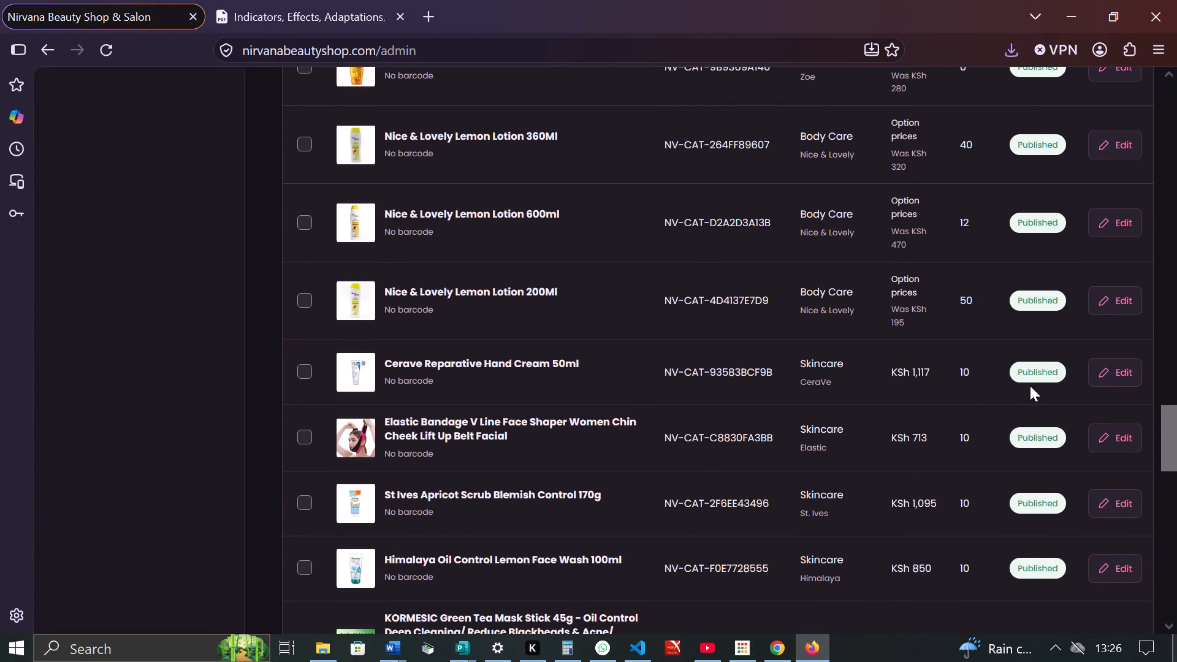
pyautogui.doubleClick(1099, 378)
pyautogui.scroll(-1, 947, 411)
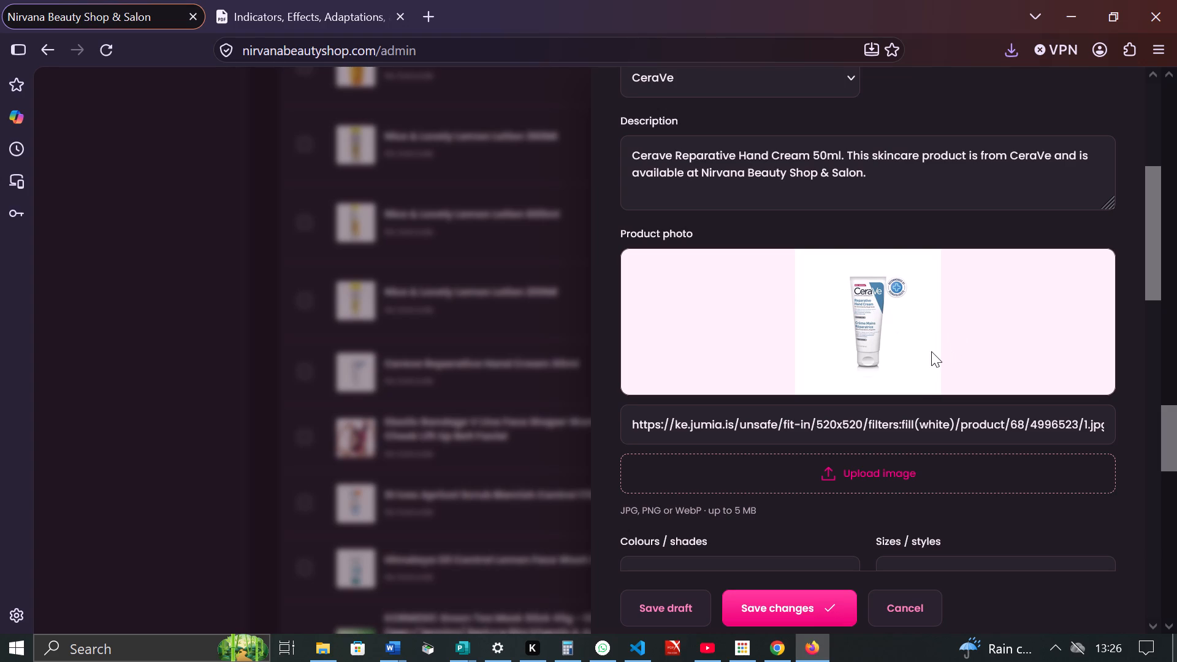
pyautogui.scroll(-2, 915, 383)
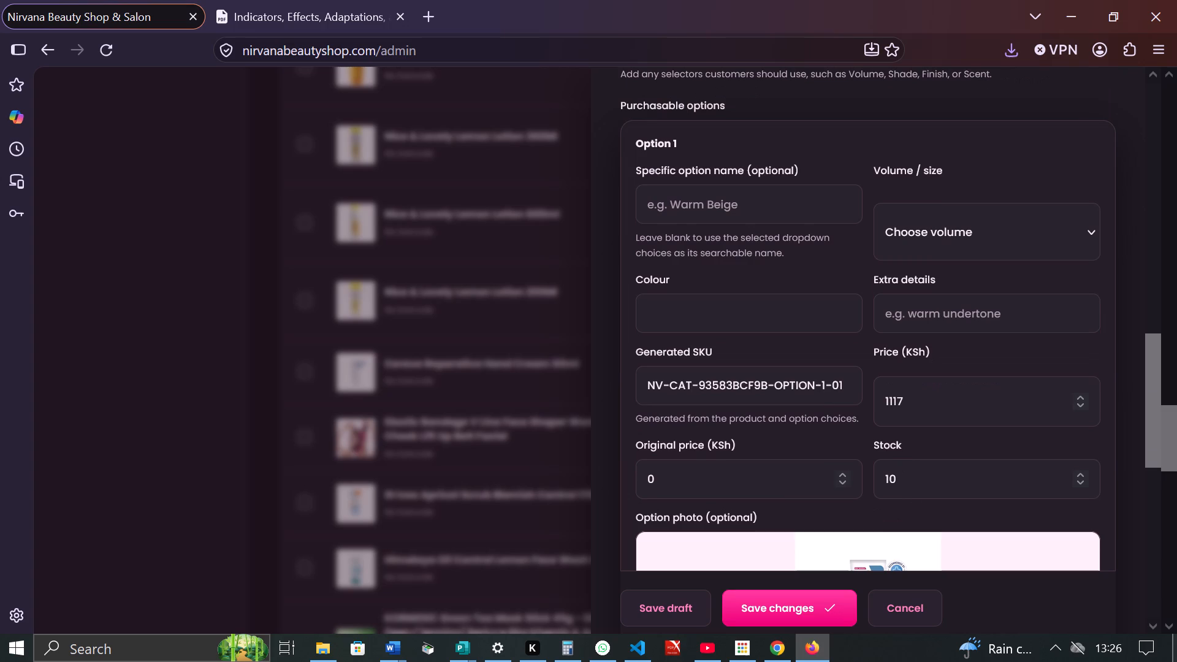
pyautogui.click(891, 480)
pyautogui.press('BackSpace')
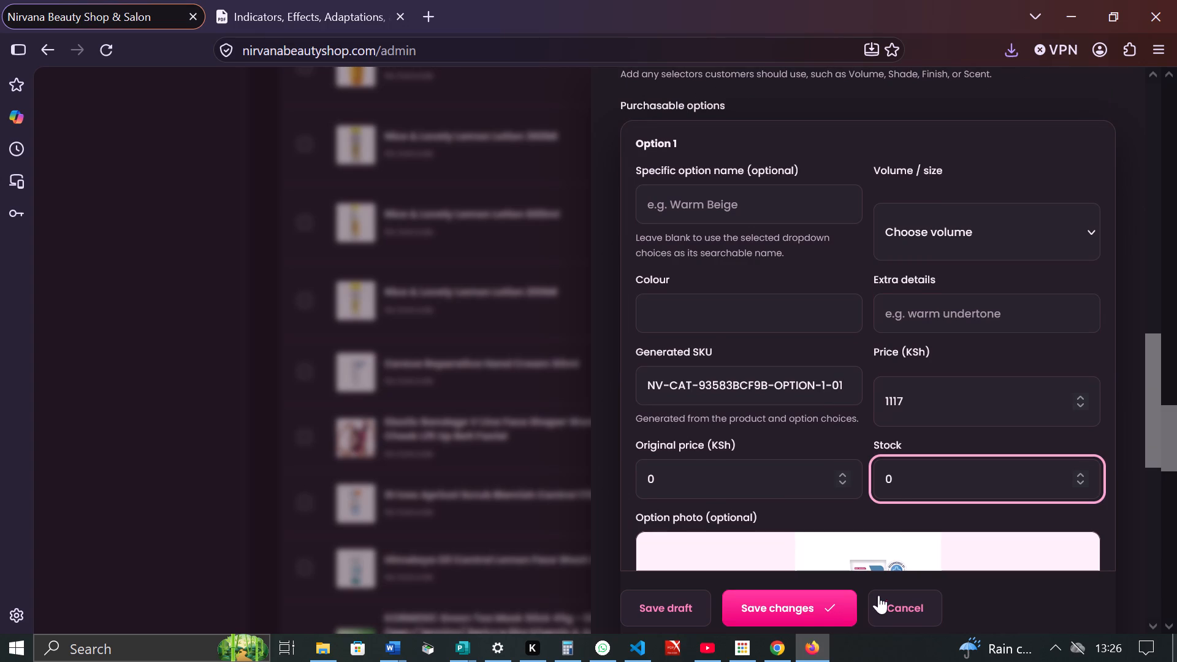
pyautogui.click(812, 618)
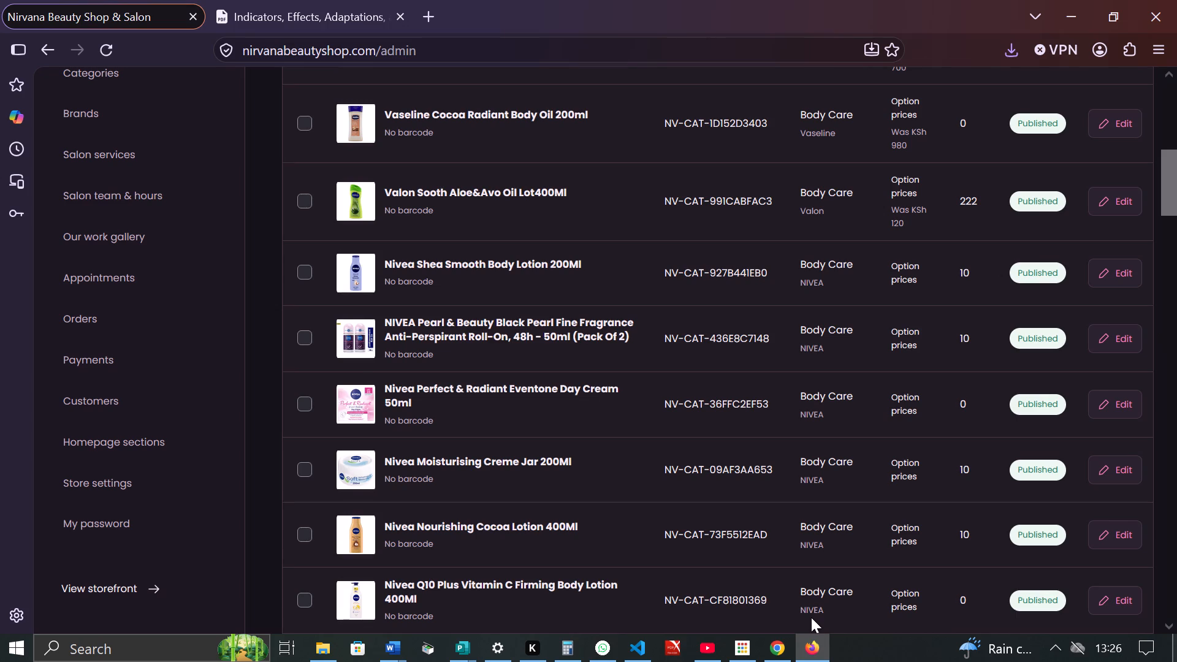
# Set Option 1's stock to 0 in the Elastic Bandage V Line Face Shaper record and save the changes.
pyautogui.scroll(-6, 912, 603)
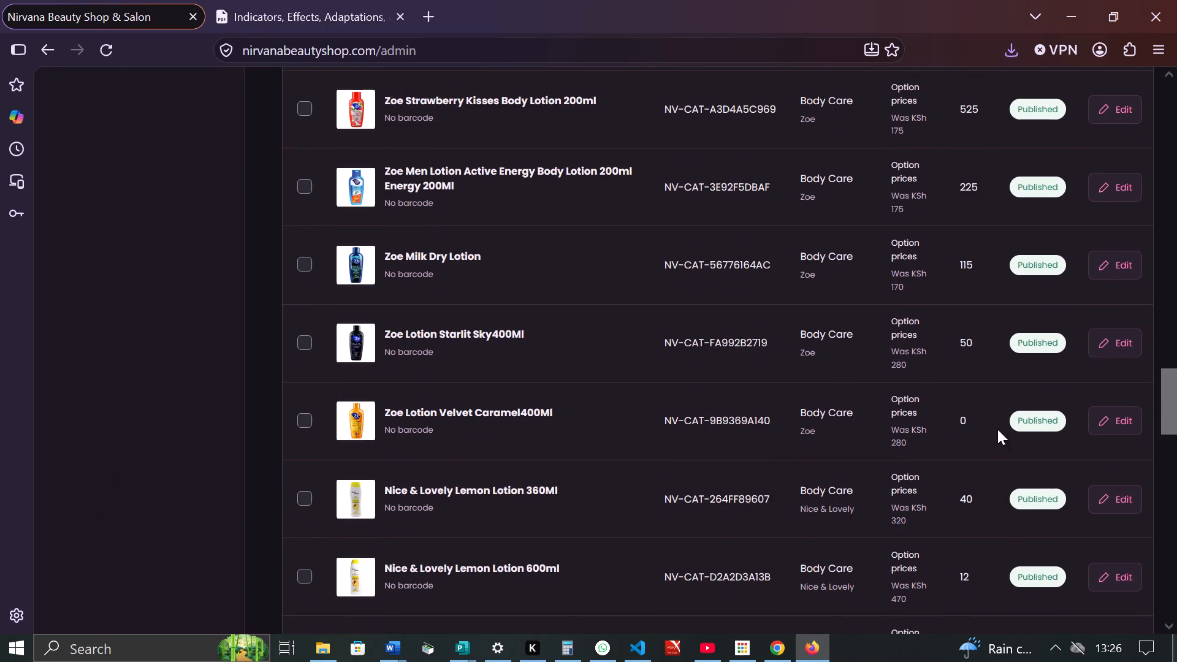
pyautogui.scroll(-1, 980, 411)
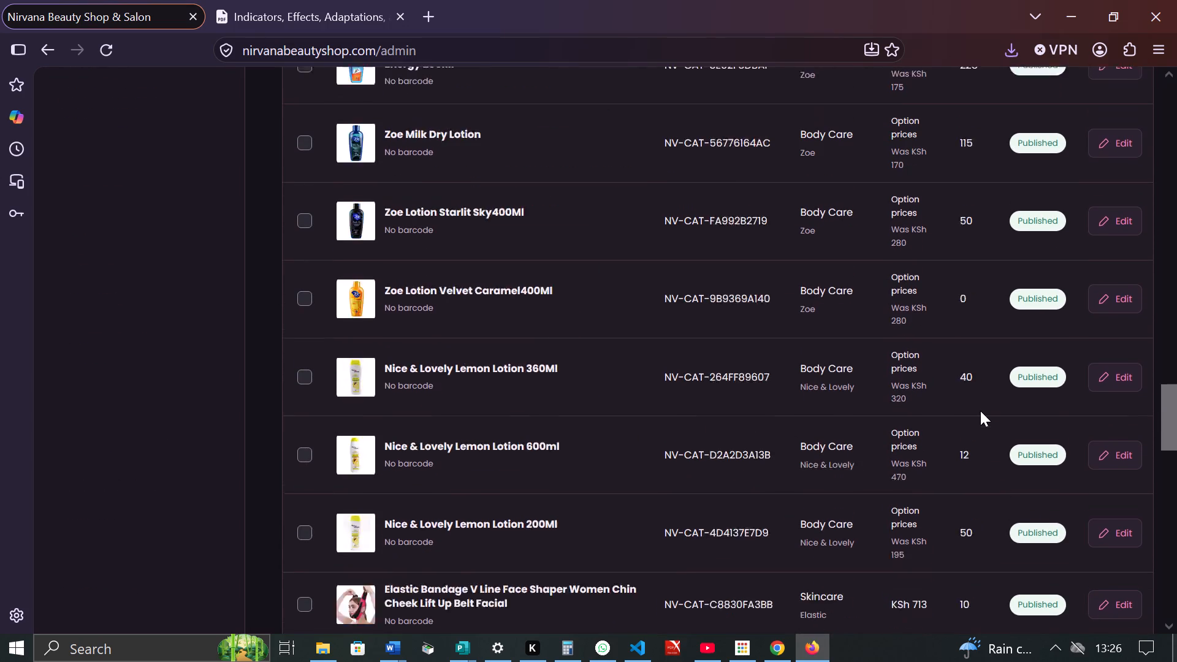
pyautogui.click(1129, 441)
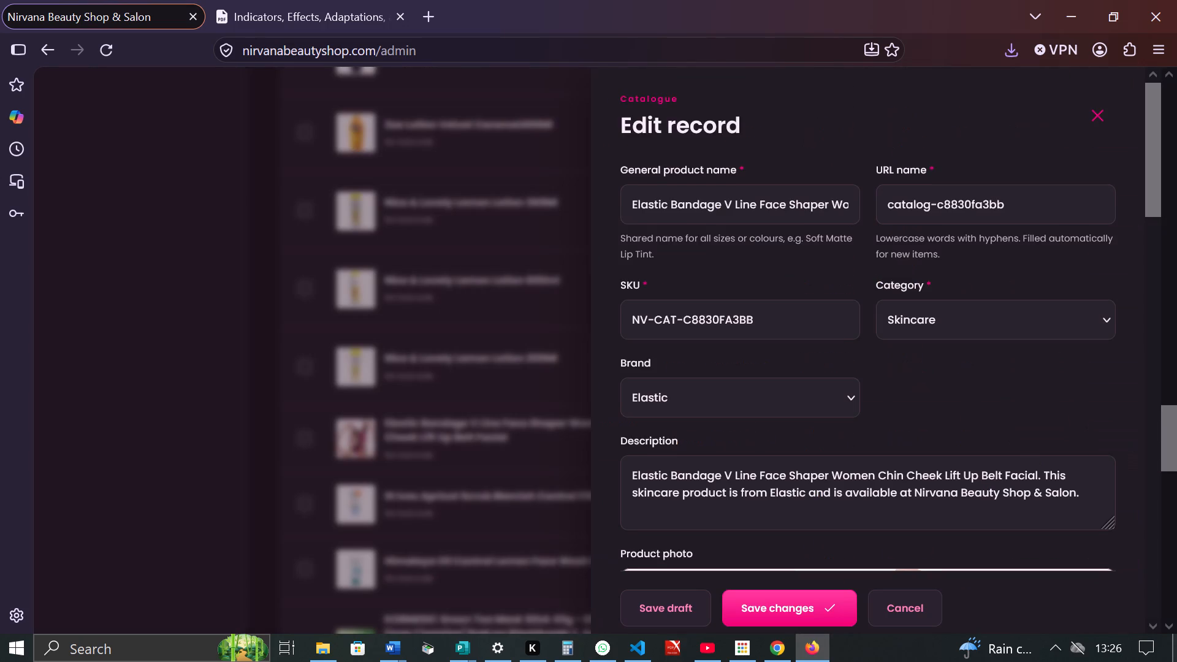
pyautogui.scroll(-1, 1004, 459)
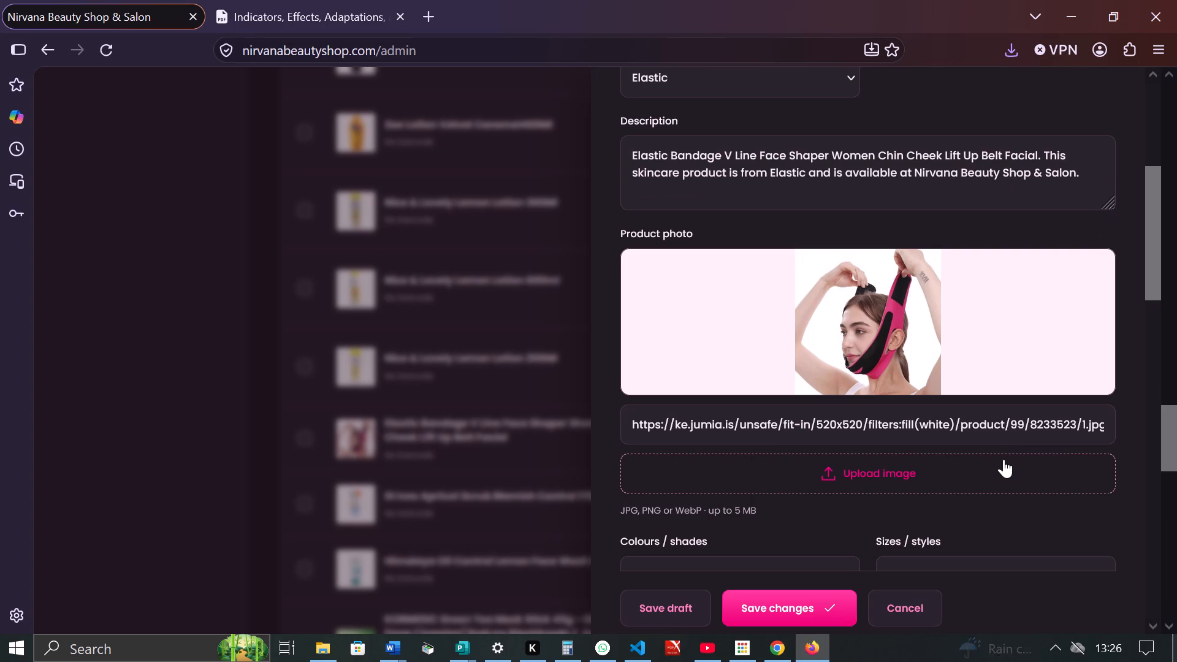
pyautogui.scroll(-2, 913, 344)
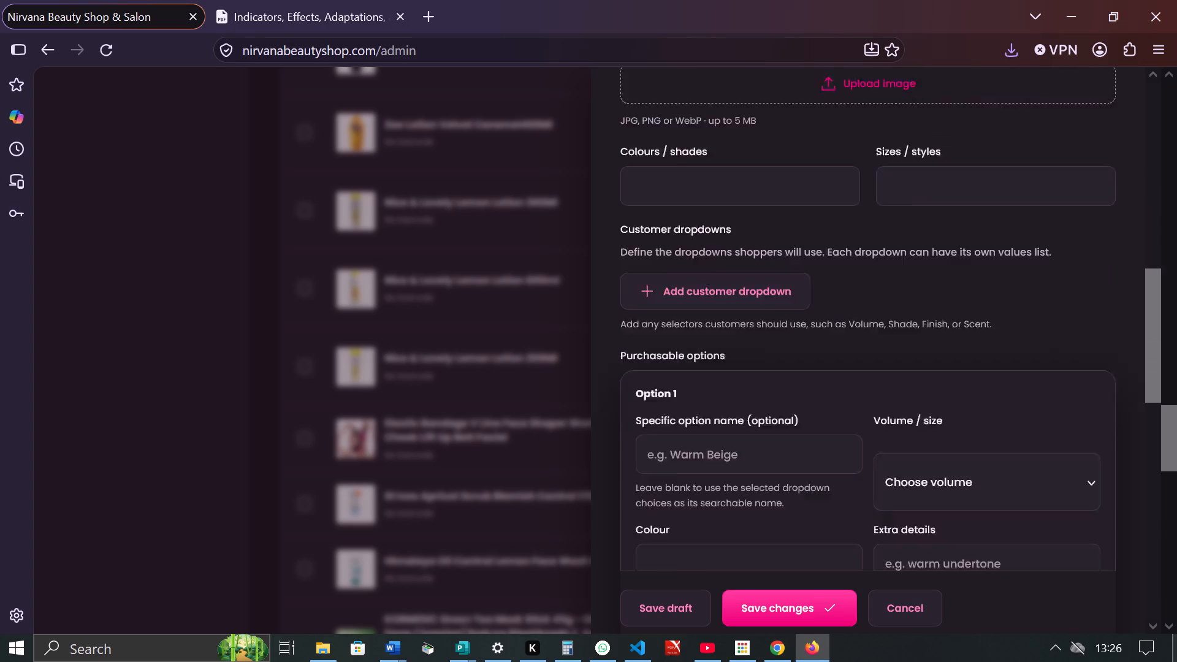
pyautogui.click(893, 483)
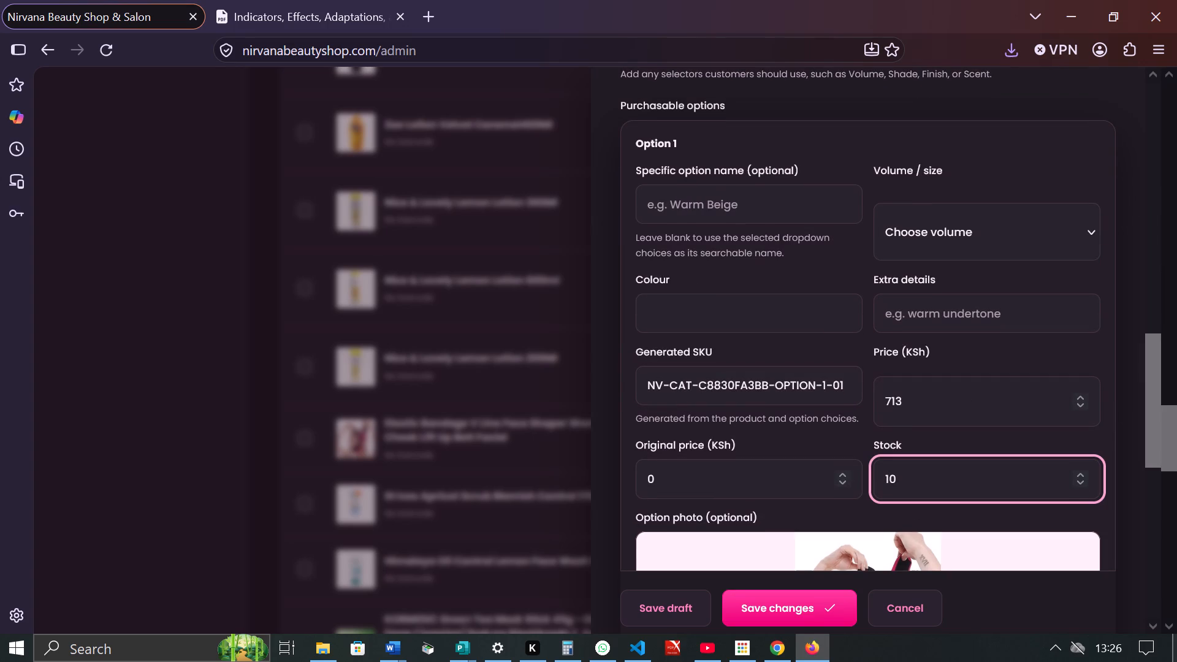
pyautogui.press('BackSpace')
pyautogui.click(799, 601)
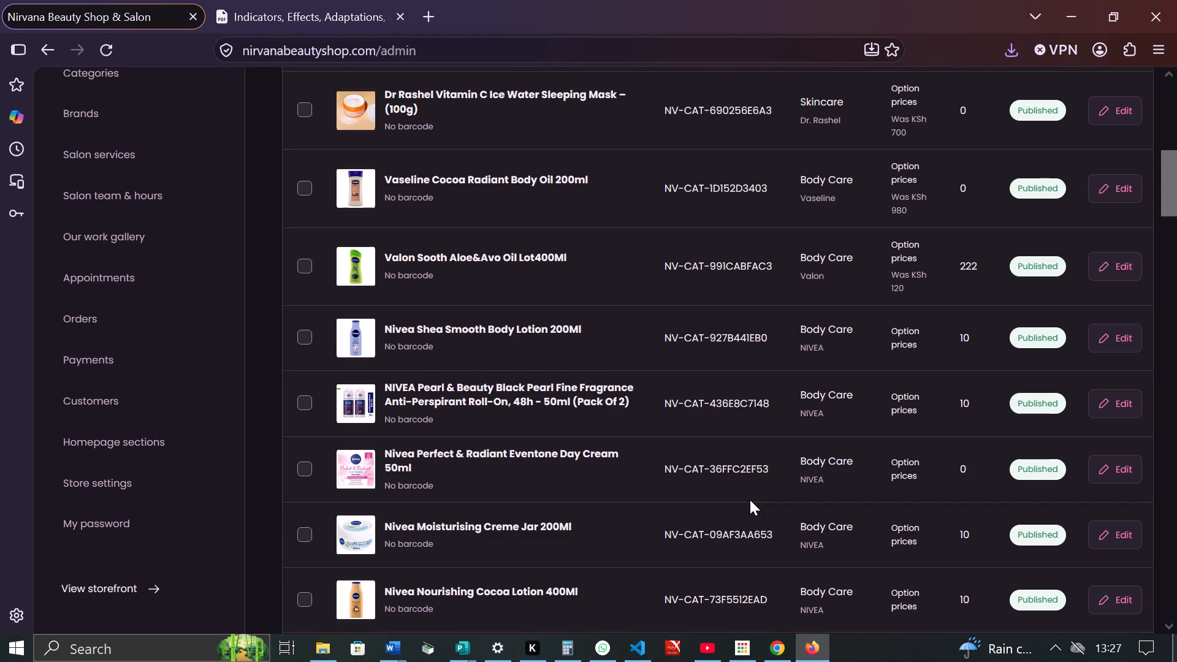
# Set Option 1's stock to 0 in the St Ives Apricot Scrub Blemish Control 170g record and save the changes.
pyautogui.scroll(-4, 773, 473)
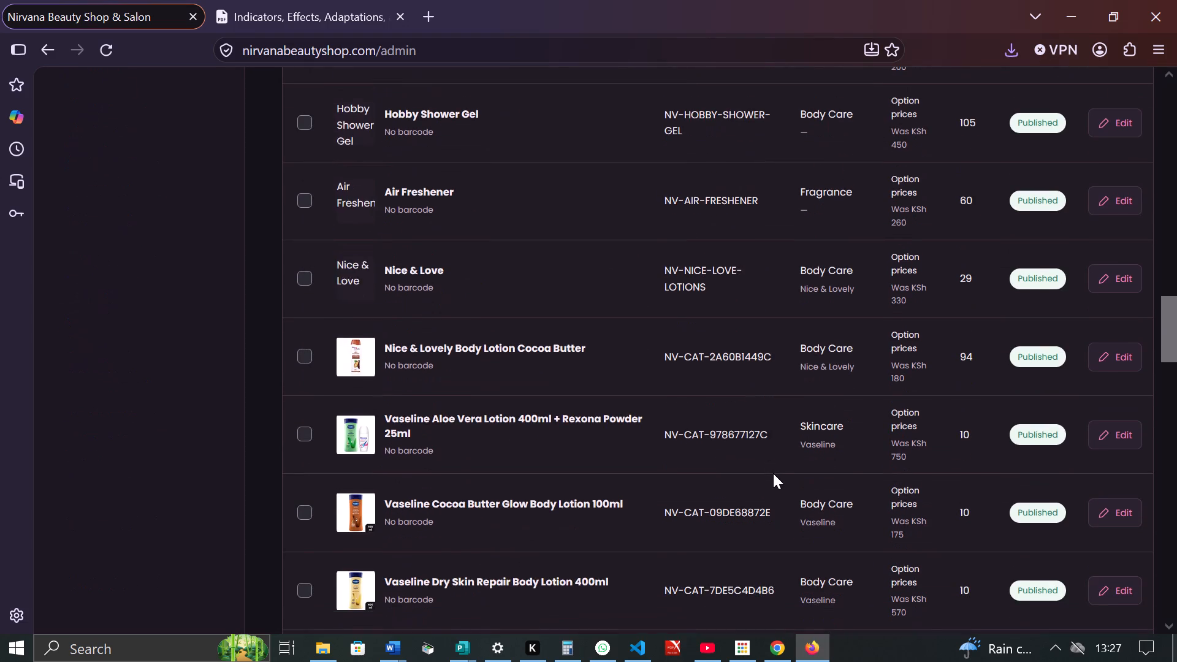
pyautogui.scroll(-2, 775, 470)
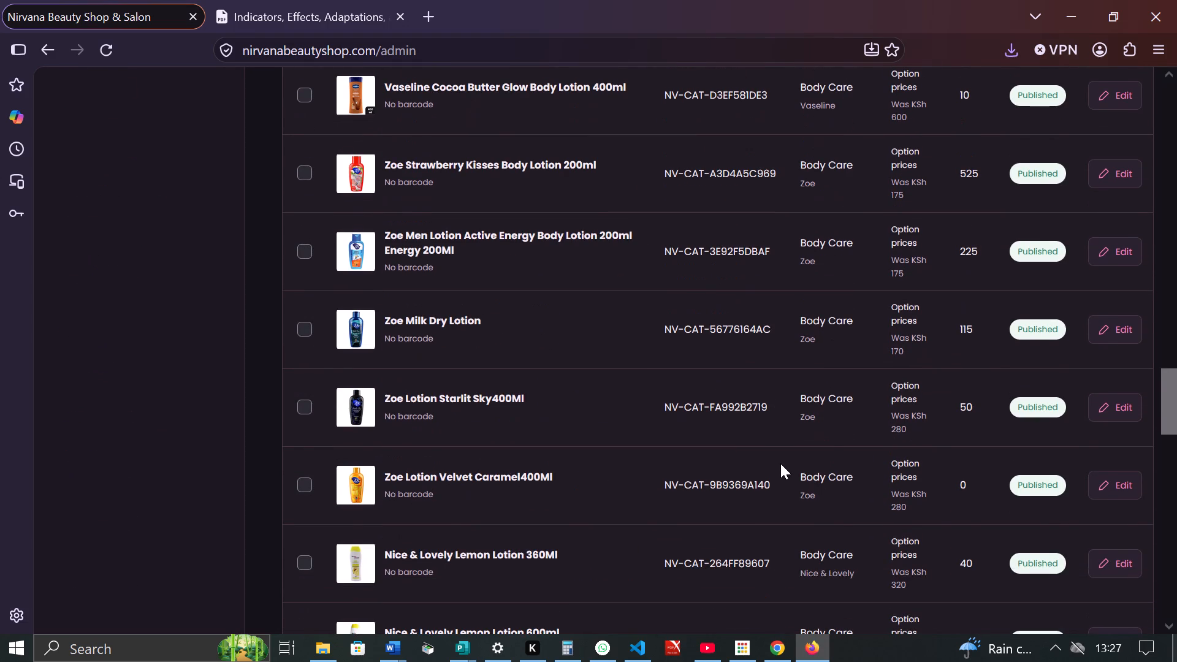
pyautogui.scroll(-1, 780, 463)
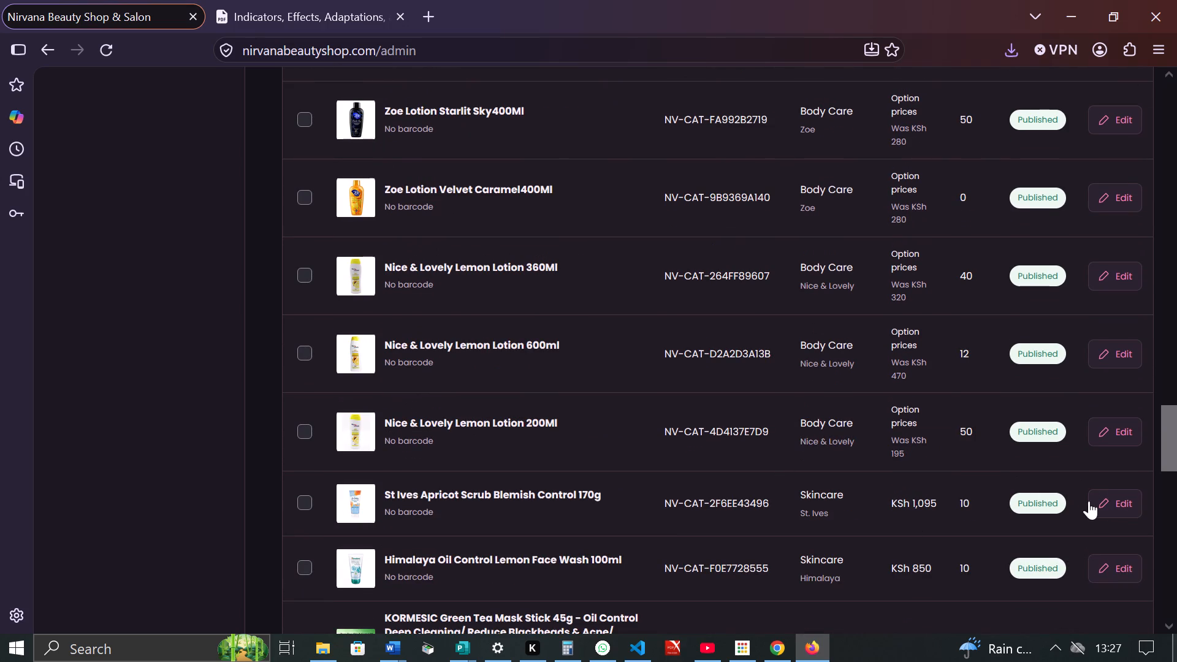
pyautogui.click(1105, 501)
pyautogui.scroll(-1, 1037, 489)
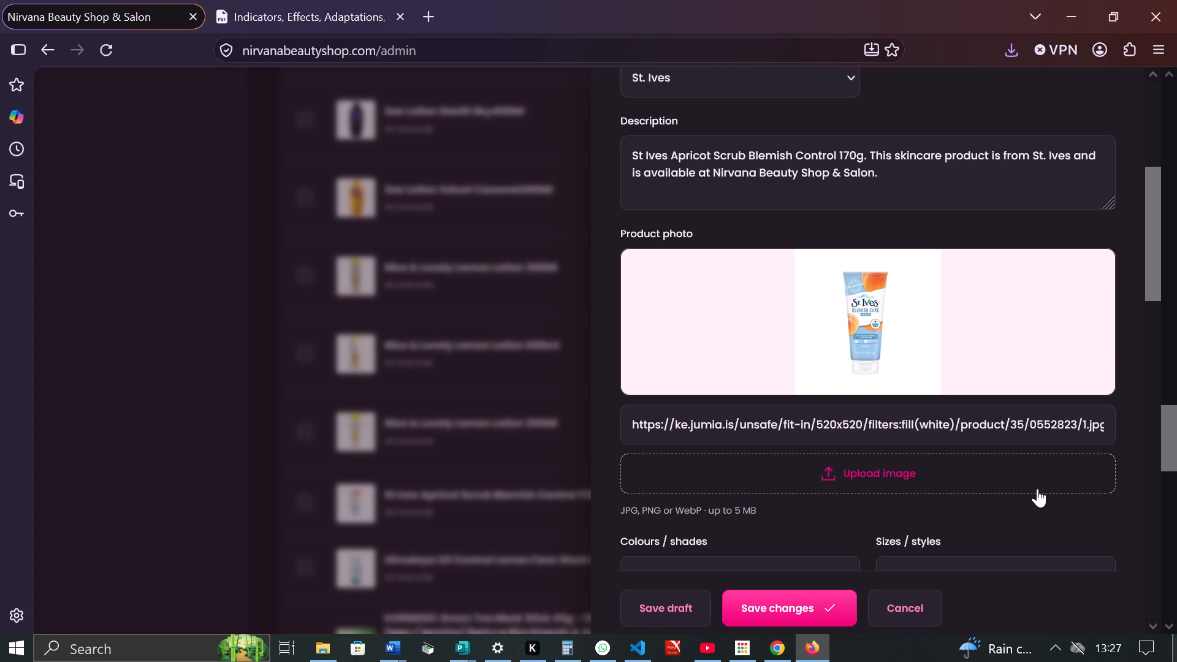
pyautogui.scroll(-2, 1037, 485)
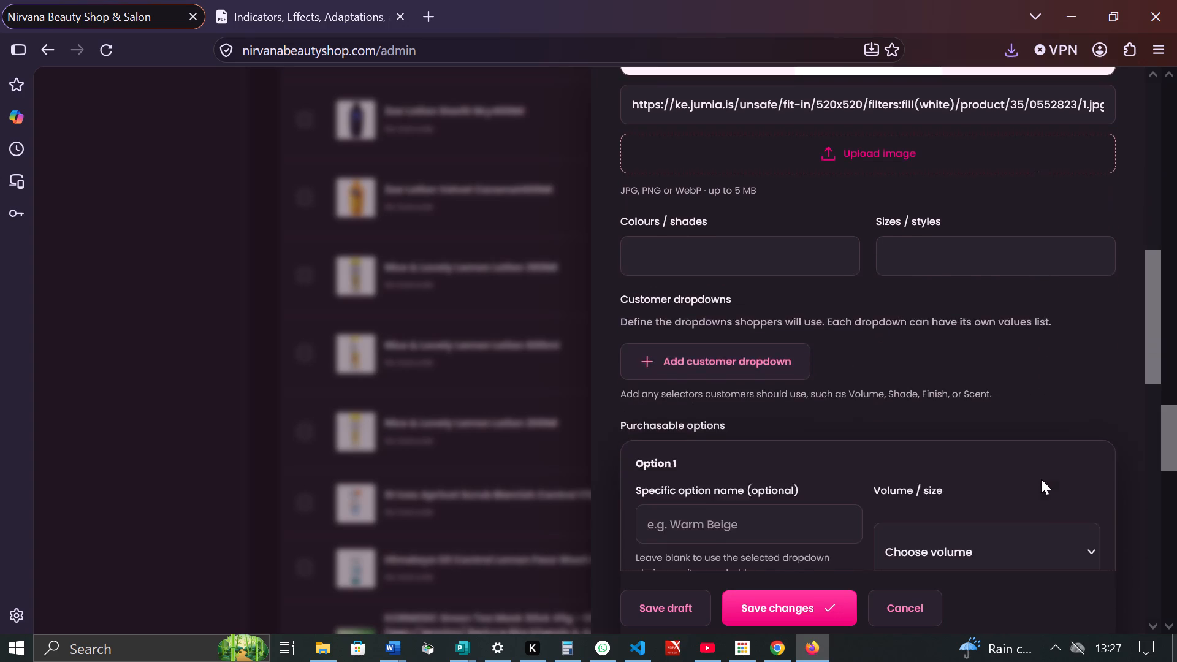
pyautogui.scroll(-1, 1041, 479)
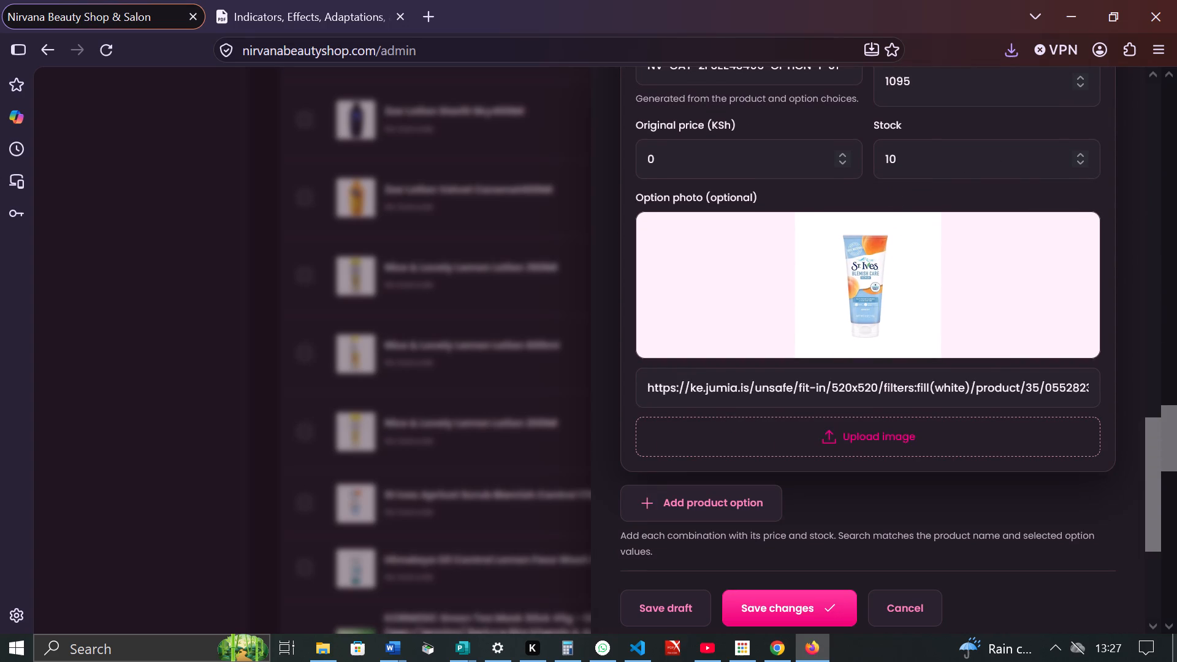
pyautogui.moveTo(893, 154); pyautogui.dragTo(893, 153)
pyautogui.press('BackSpace')
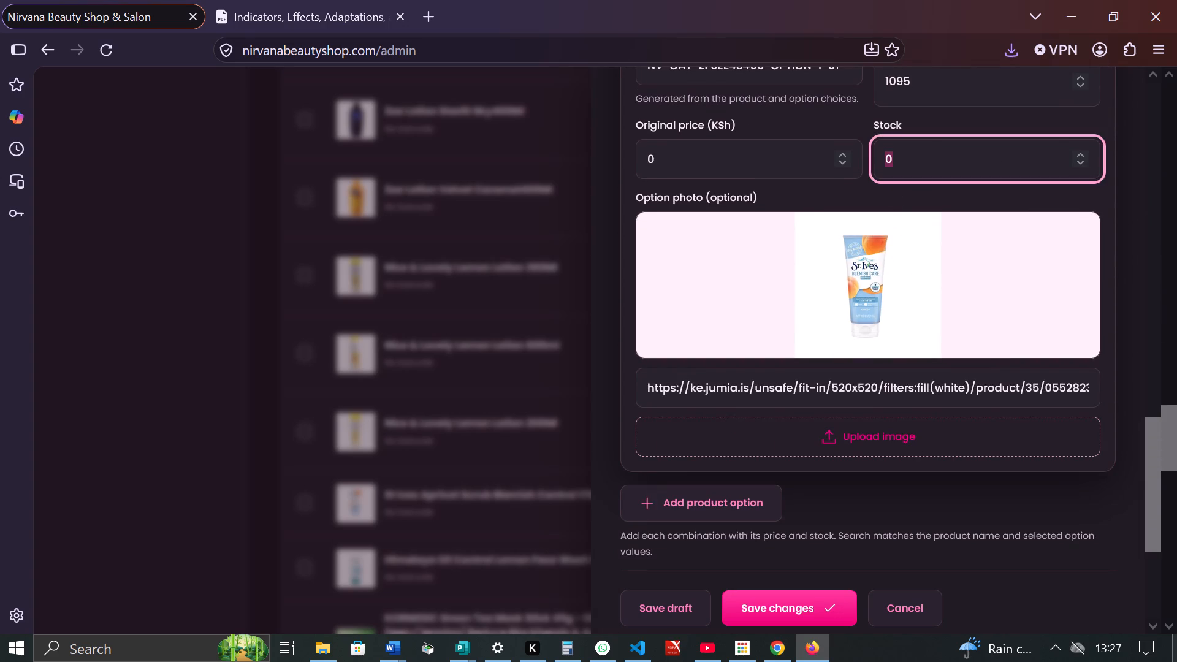
pyautogui.moveTo(893, 153); pyautogui.dragTo(780, 611)
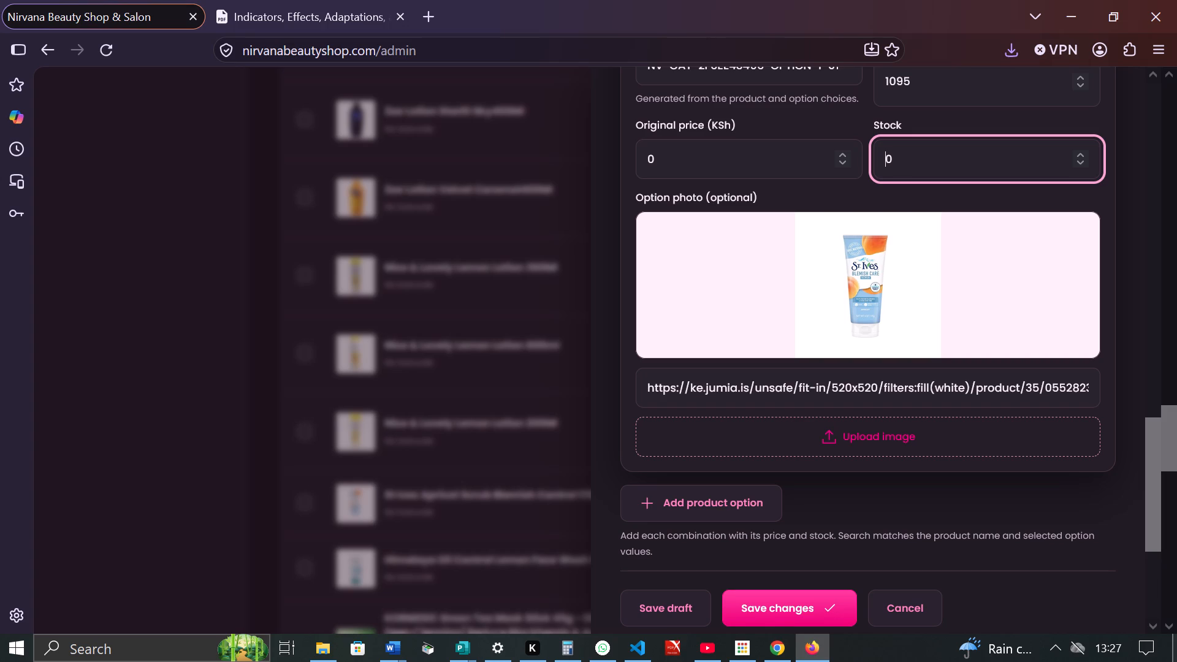
pyautogui.moveTo(780, 611); pyautogui.dragTo(781, 611)
pyautogui.click(781, 611)
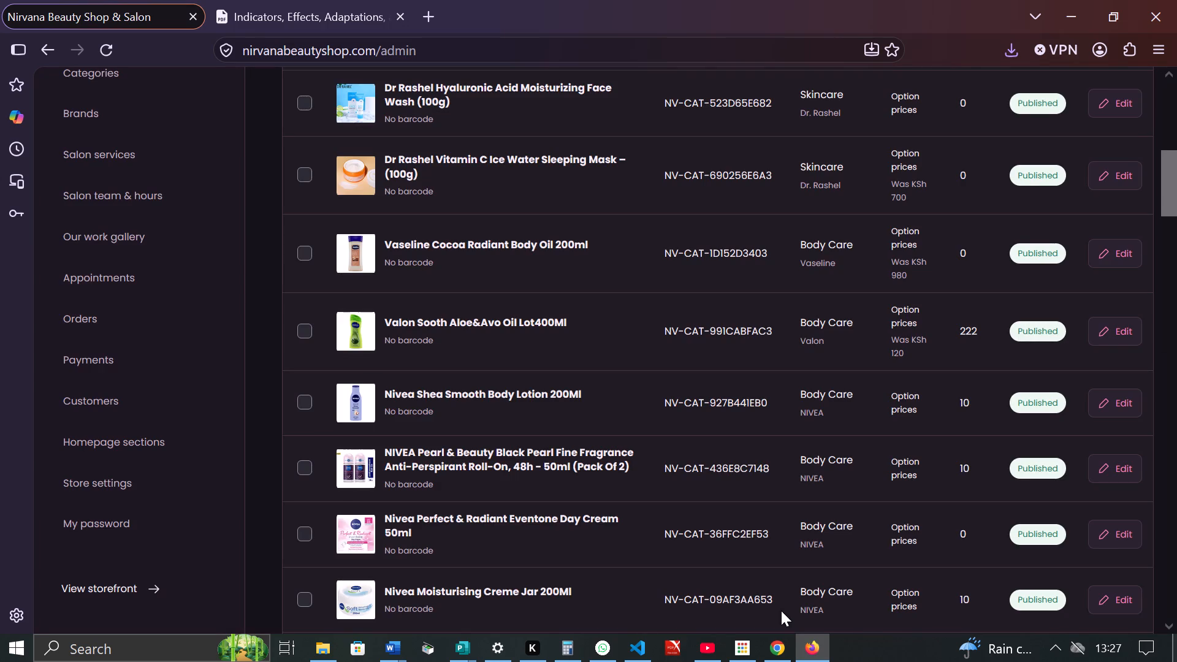
# Set Option 1's stock to 0 in the KORMESIC 24K Gold Anti-Aging Brightening Set record and save the changes.
pyautogui.scroll(-1, 800, 379)
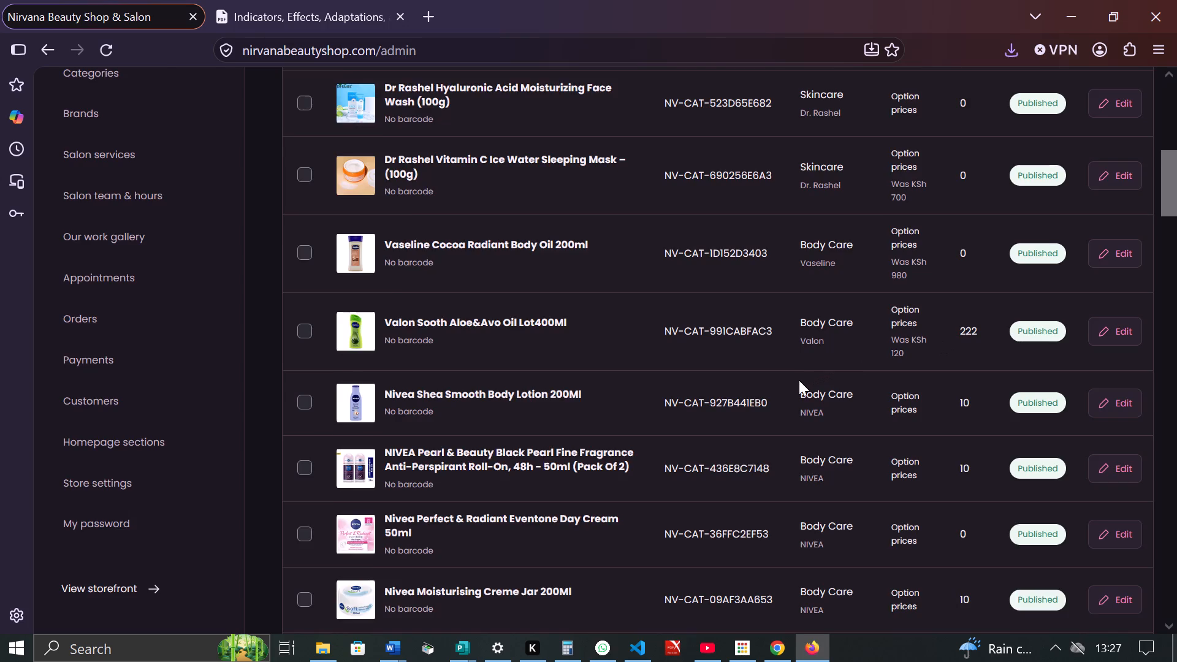
pyautogui.scroll(-8, 796, 382)
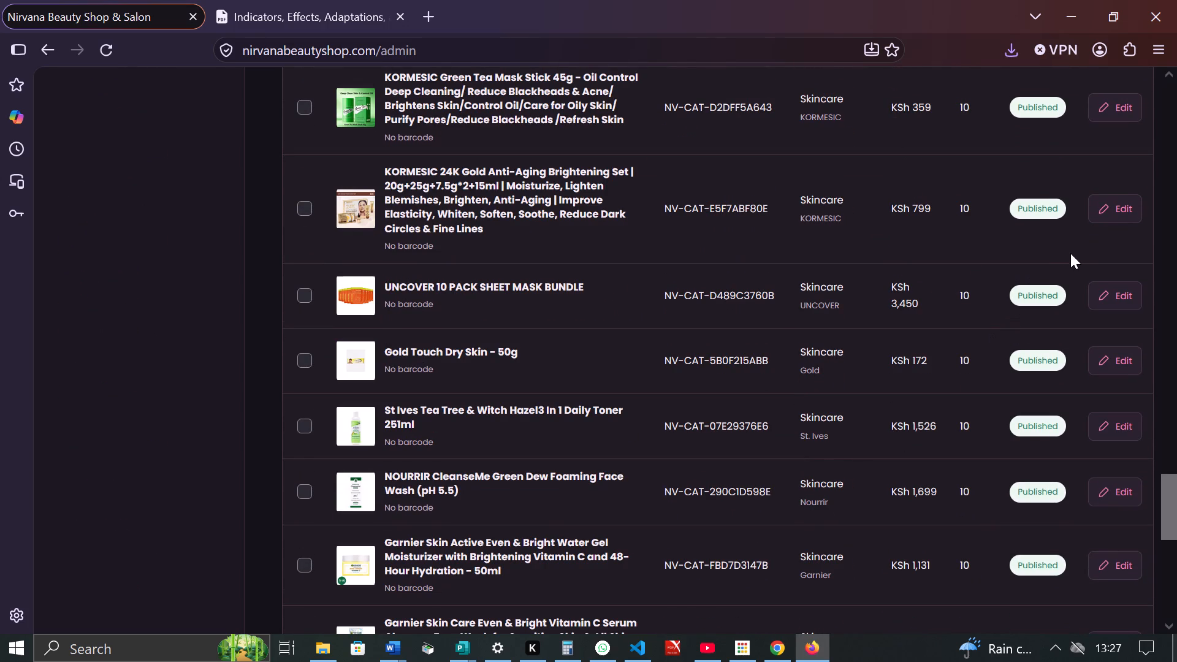
pyautogui.click(1118, 177)
pyautogui.scroll(-1, 966, 302)
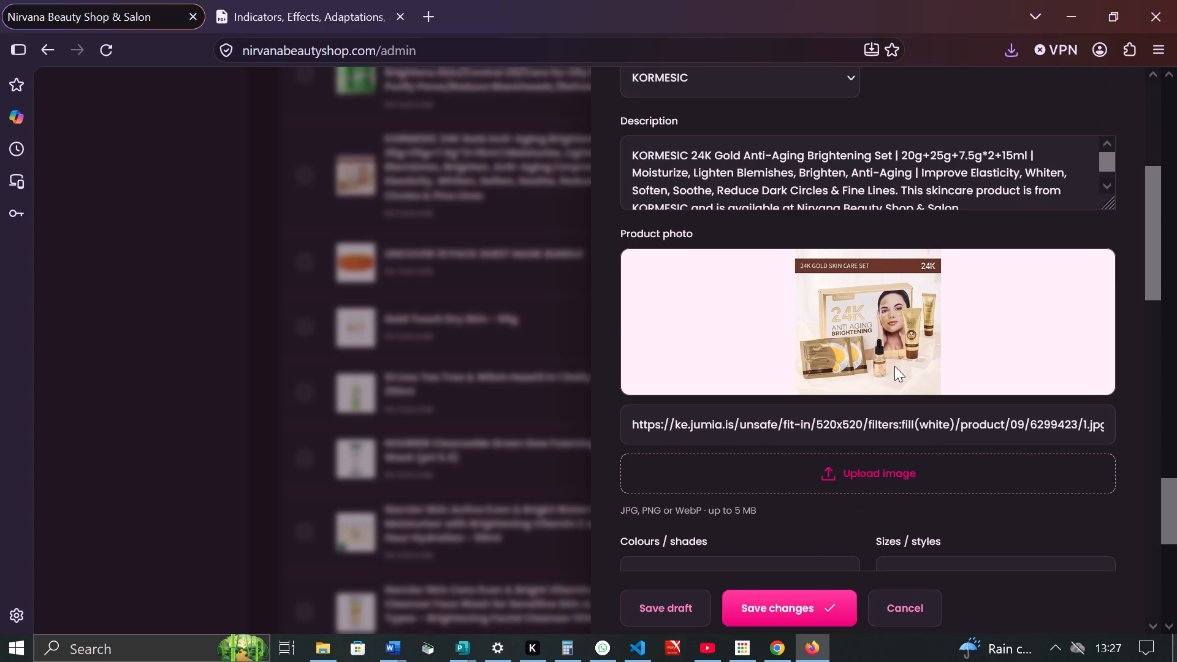
pyautogui.scroll(-2, 894, 366)
pyautogui.click(892, 479)
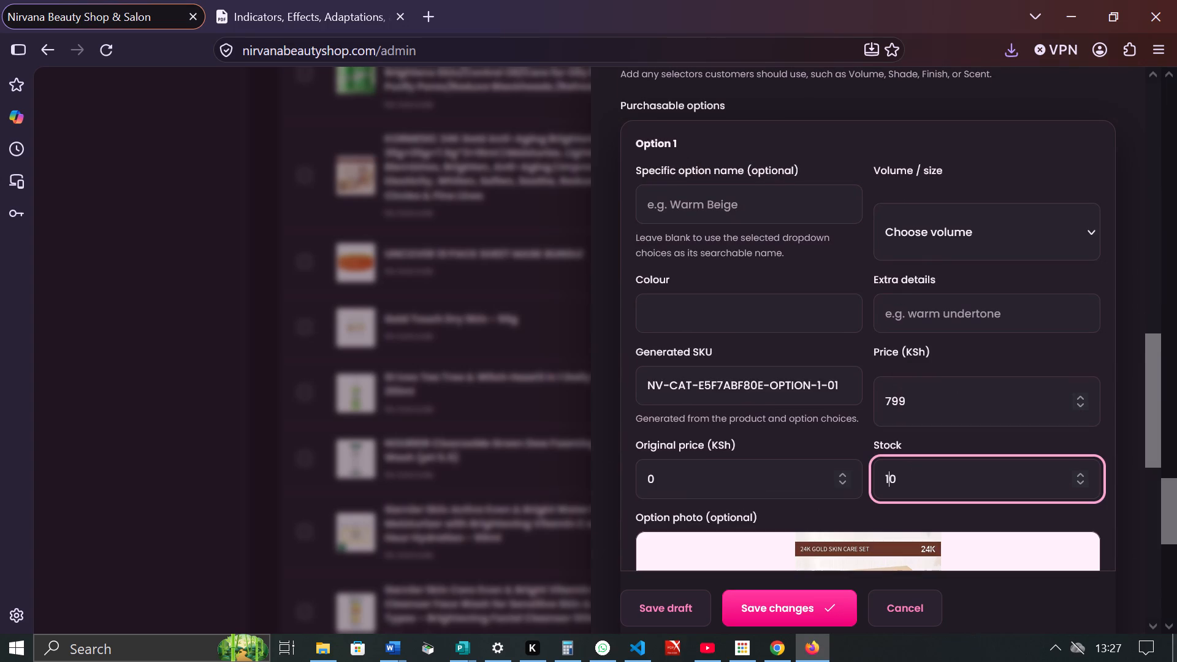
pyautogui.press('BackSpace')
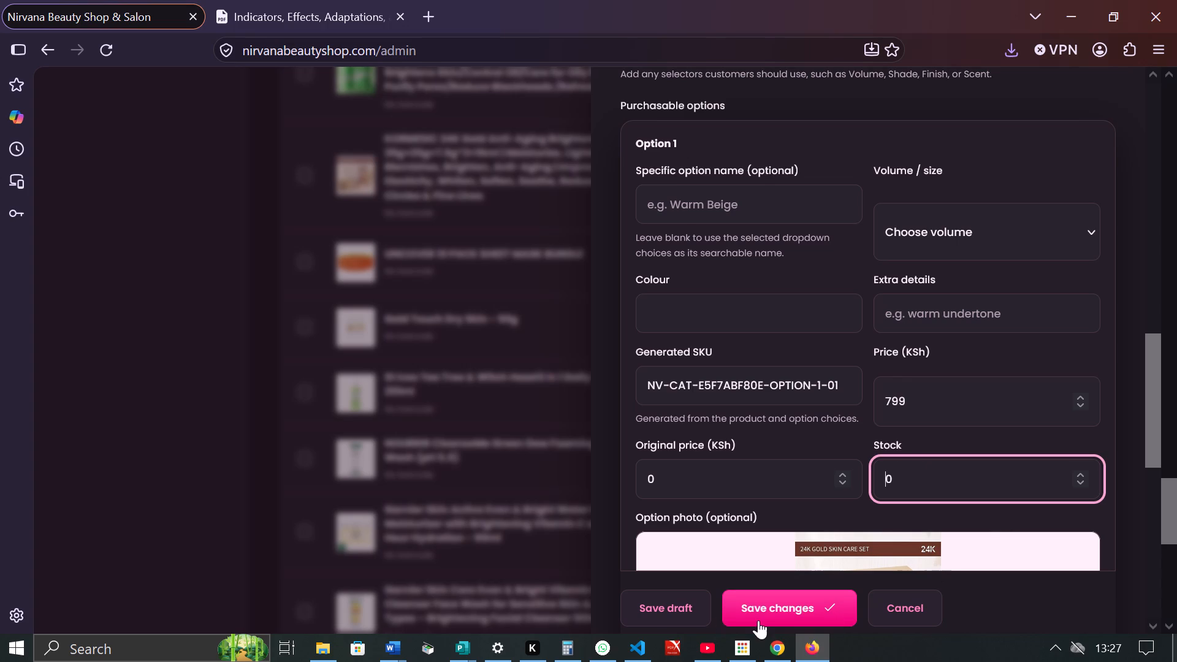
pyautogui.click(760, 617)
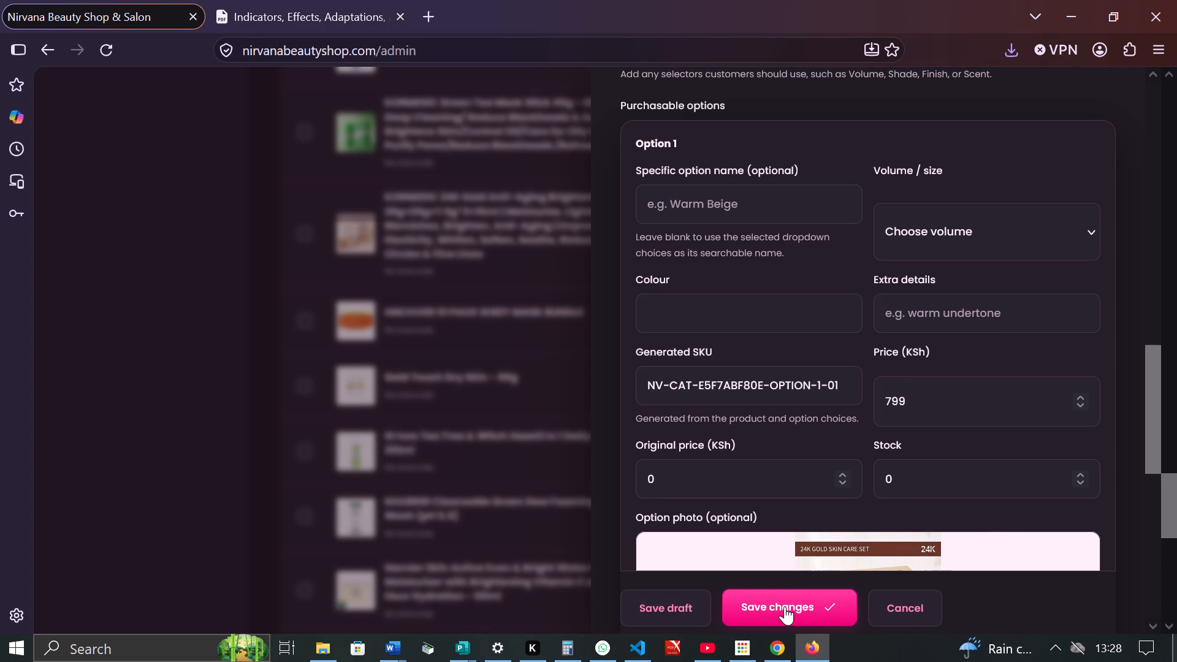
# Shorten the general product name to "KORMESIC 24K Gold Anti-Aging Brightening Set | 20g+25g+7.5g*2+15ml" and save the changes.
pyautogui.scroll(3, 844, 511)
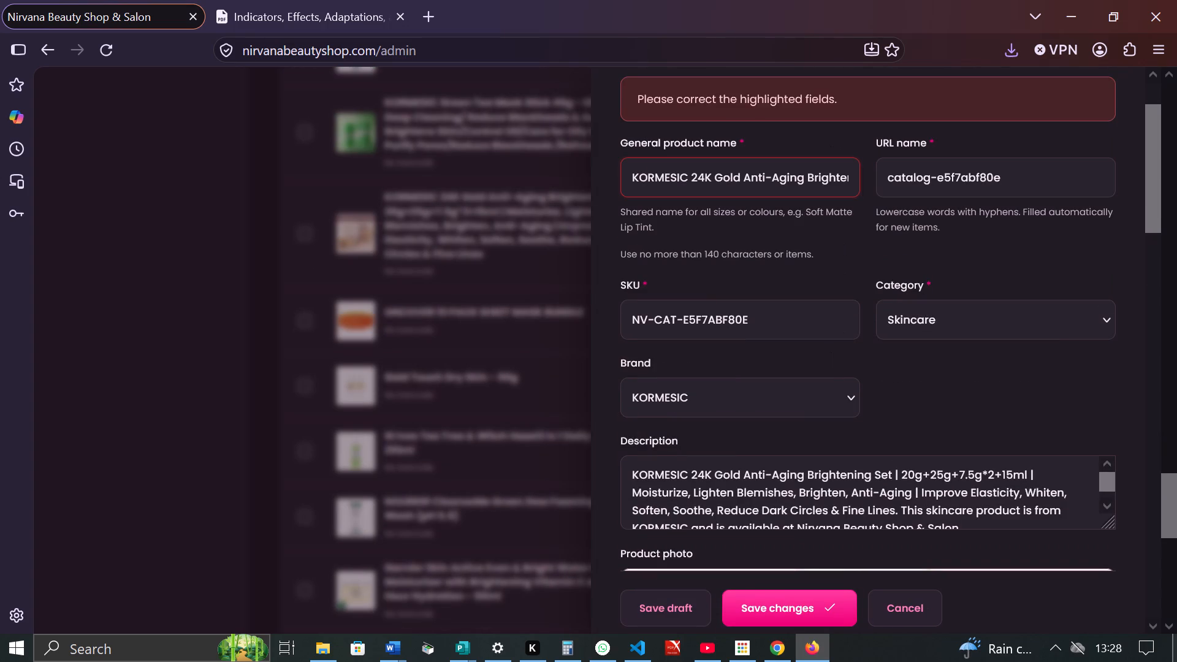
pyautogui.doubleClick(852, 181)
pyautogui.press('Right')
pyautogui.press('Right')
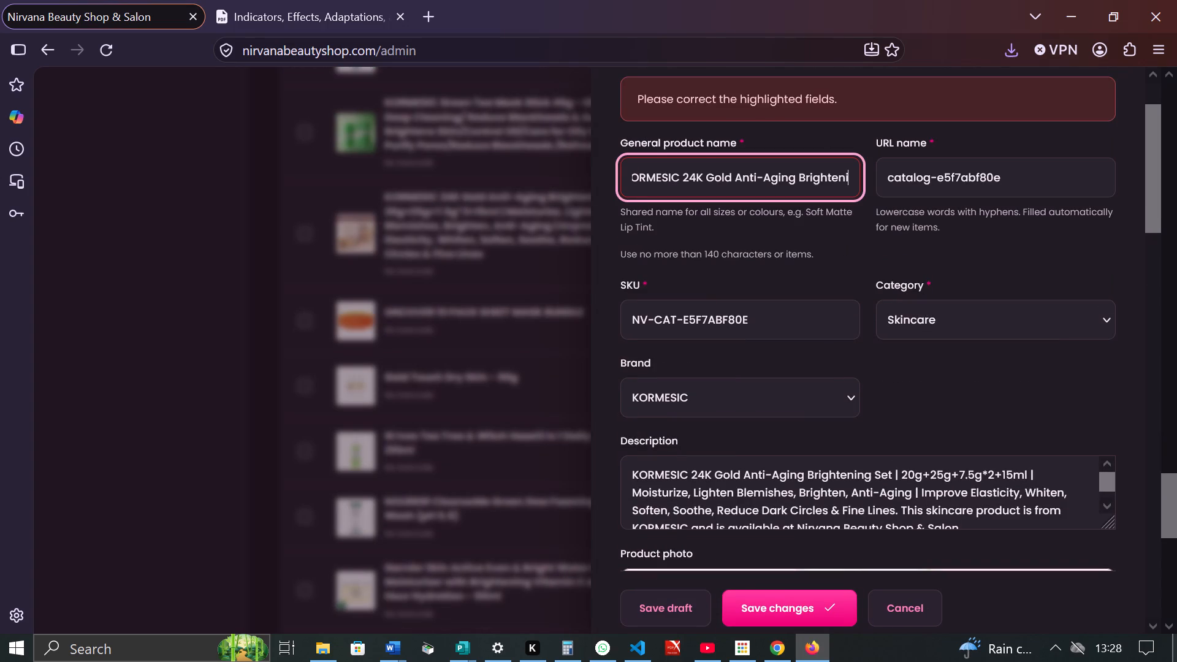
pyautogui.press('Right')
pyautogui.press('Right')
pyautogui.press('Right')
pyautogui.press('Right')
pyautogui.press('Right')
pyautogui.press('Right')
pyautogui.press('Right')
pyautogui.press('Right')
pyautogui.press('Right')
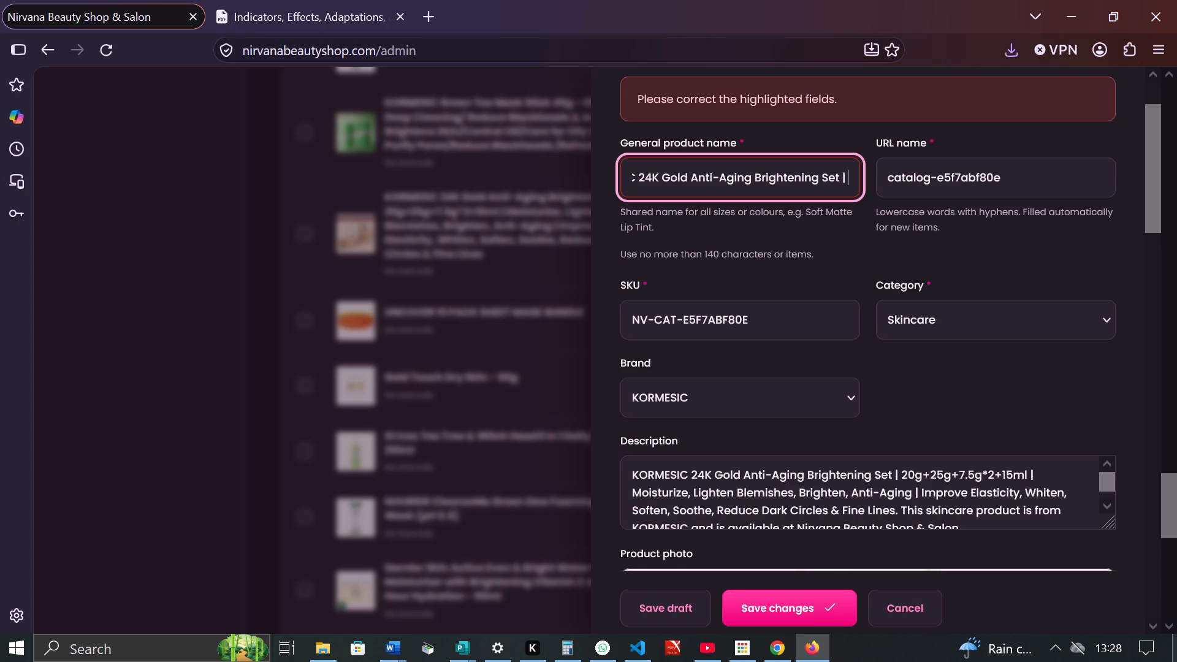
pyautogui.press('Right')
pyautogui.press('Right')
pyautogui.press('Right')
pyautogui.press('Right')
pyautogui.press('Right')
pyautogui.press('Right')
pyautogui.press('Right')
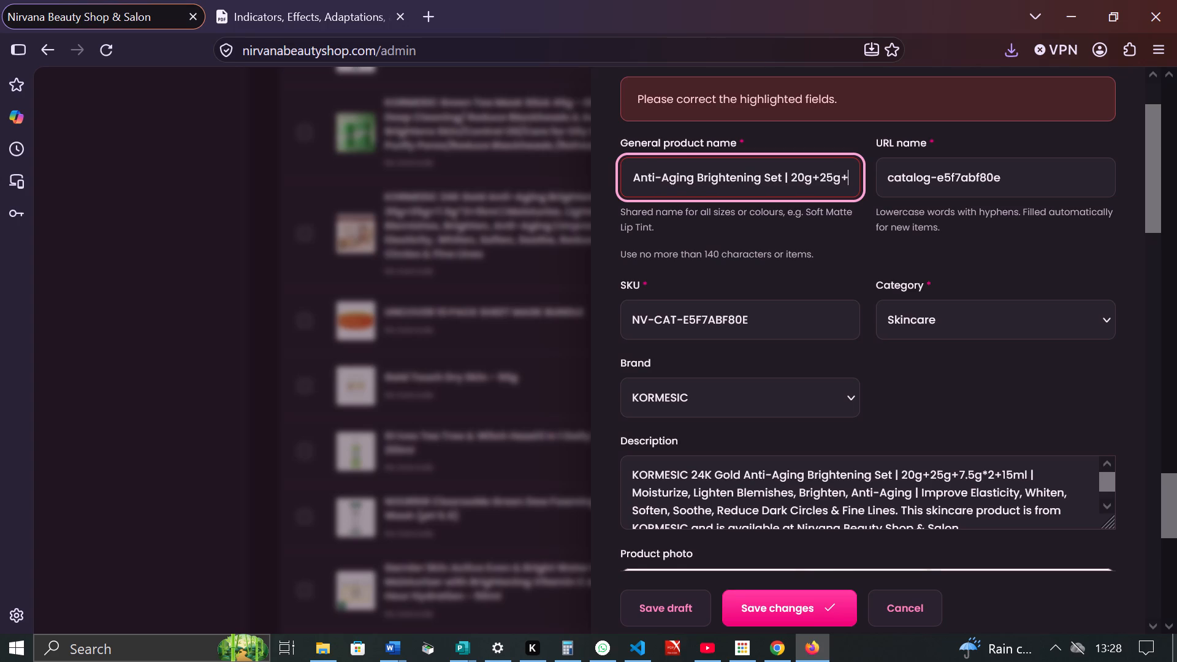
pyautogui.press('Right')
pyautogui.press('Right')
pyautogui.press('Right')
pyautogui.press('Right')
pyautogui.press('Right')
pyautogui.press('Right')
pyautogui.press('Right')
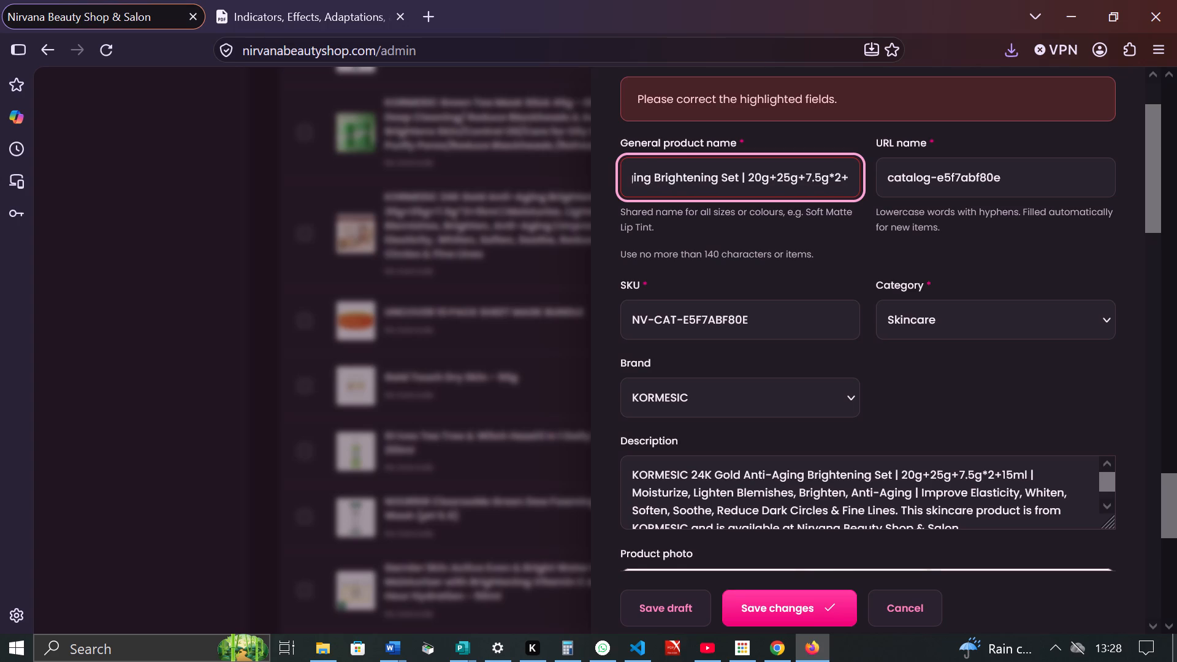
pyautogui.press('Right')
pyautogui.press('Right')
pyautogui.press('Right')
pyautogui.press('Right')
pyautogui.press('Right')
pyautogui.press('Right')
pyautogui.press('Right')
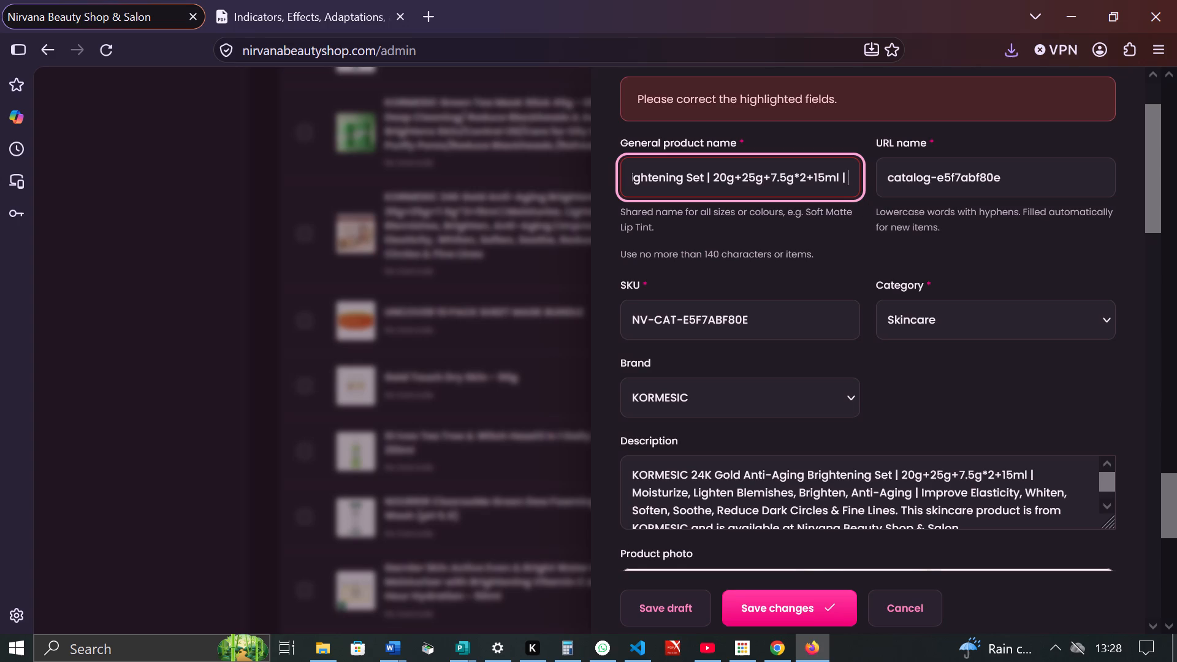
pyautogui.moveTo(843, 176); pyautogui.dragTo(867, 185)
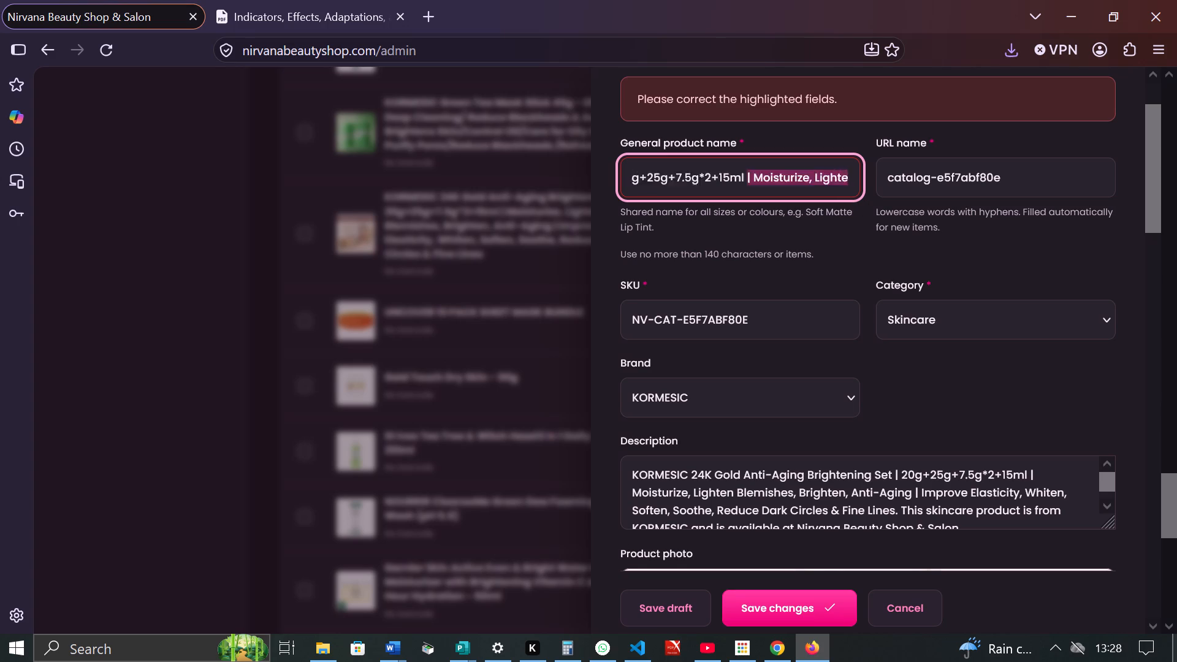
pyautogui.moveTo(867, 185); pyautogui.dragTo(875, 183)
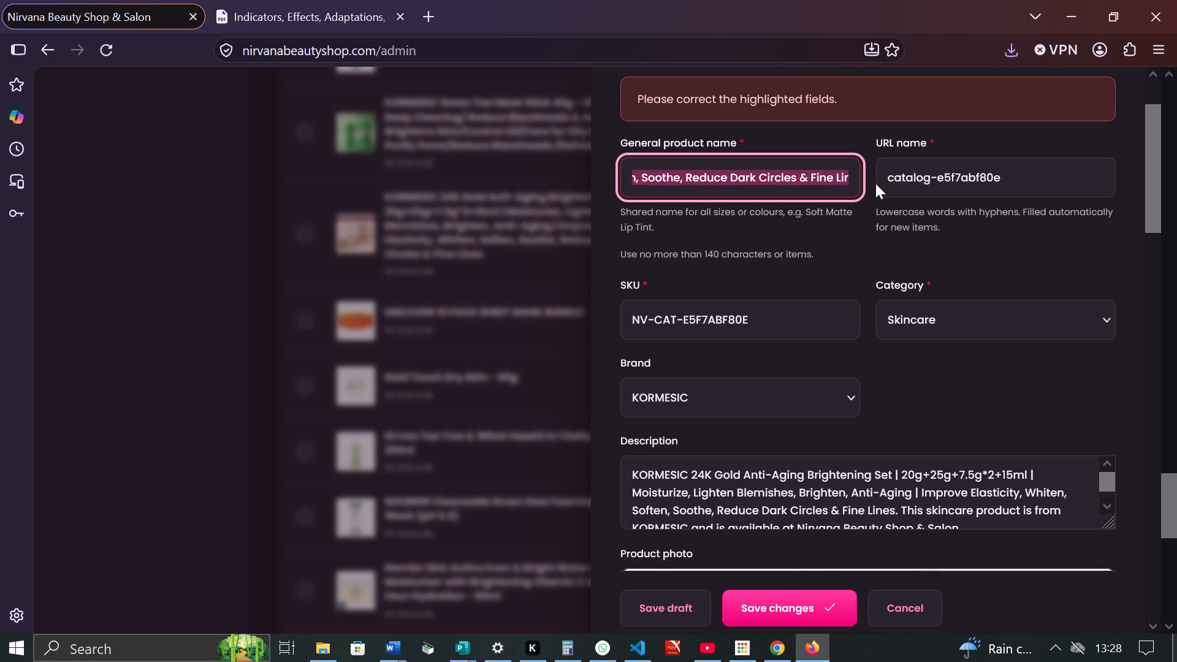
pyautogui.press('BackSpace')
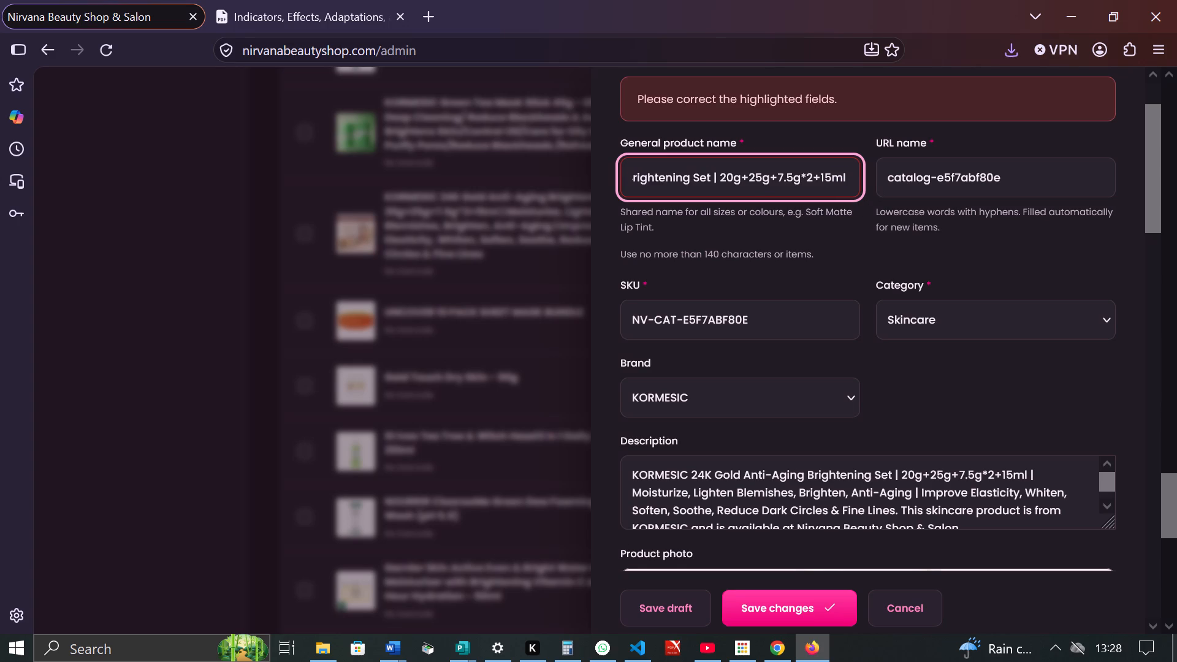
pyautogui.click(792, 599)
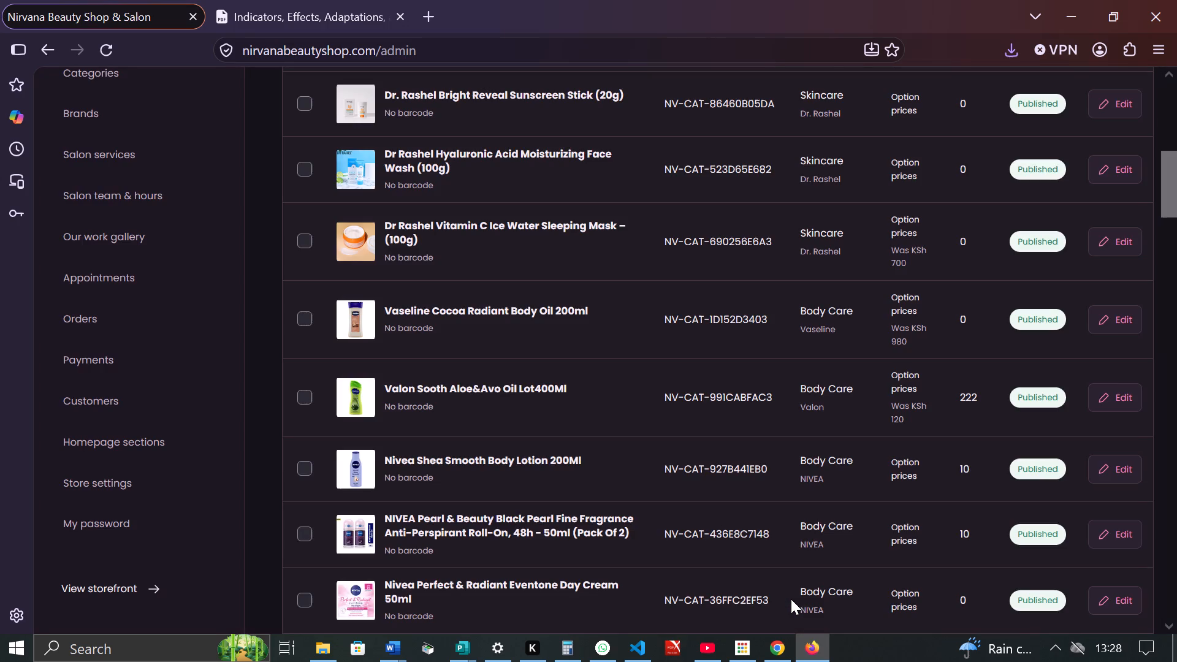
# Set Option 1's stock to 0 in the Himalaya Oil Control Lemon Face Wash 100ml record and save the changes.
pyautogui.scroll(-4, 906, 391)
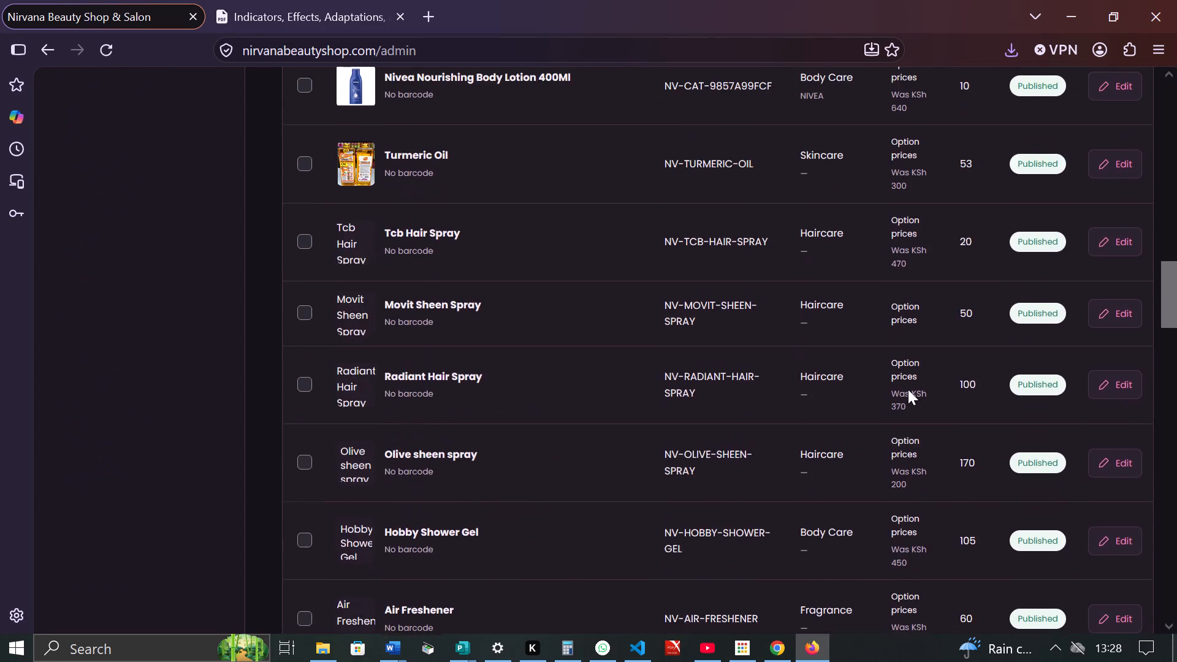
pyautogui.scroll(-3, 908, 389)
pyautogui.scroll(-1, 719, 421)
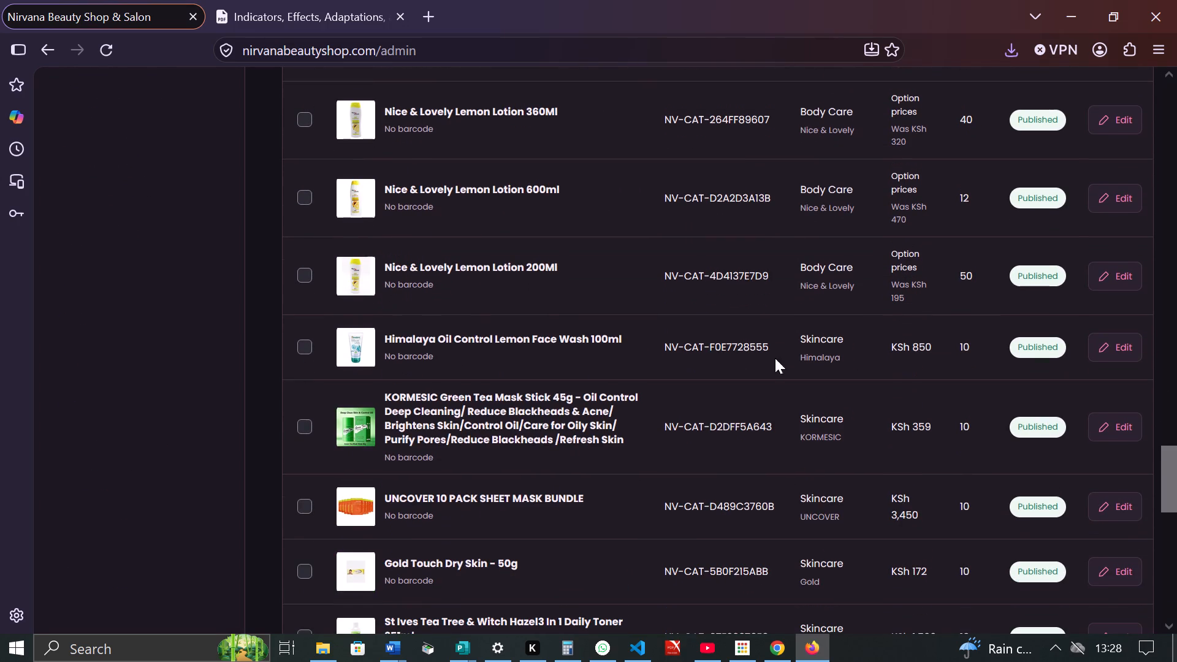
pyautogui.click(1116, 351)
pyautogui.scroll(-1, 1029, 374)
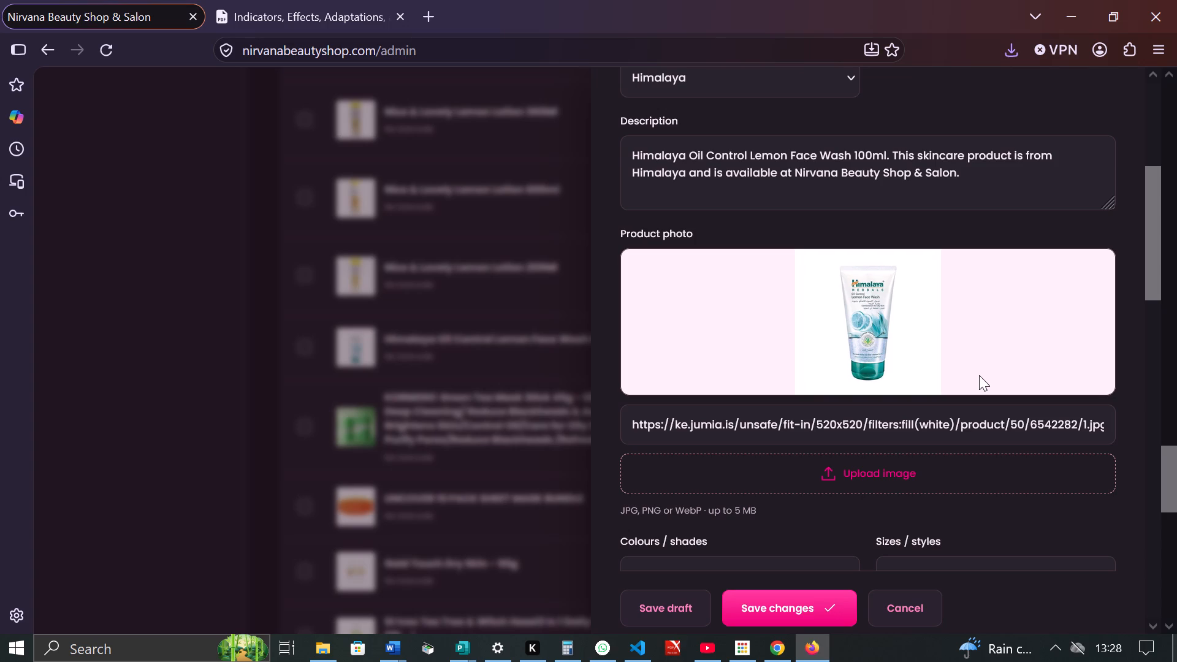
pyautogui.scroll(-3, 946, 348)
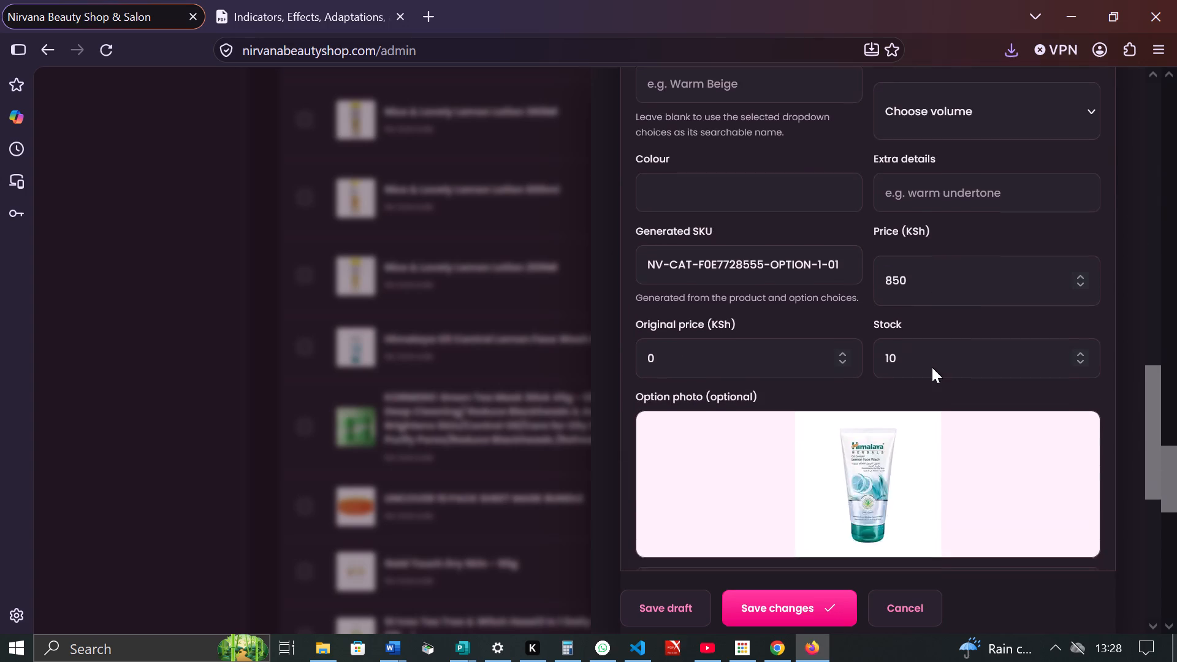
pyautogui.click(888, 158)
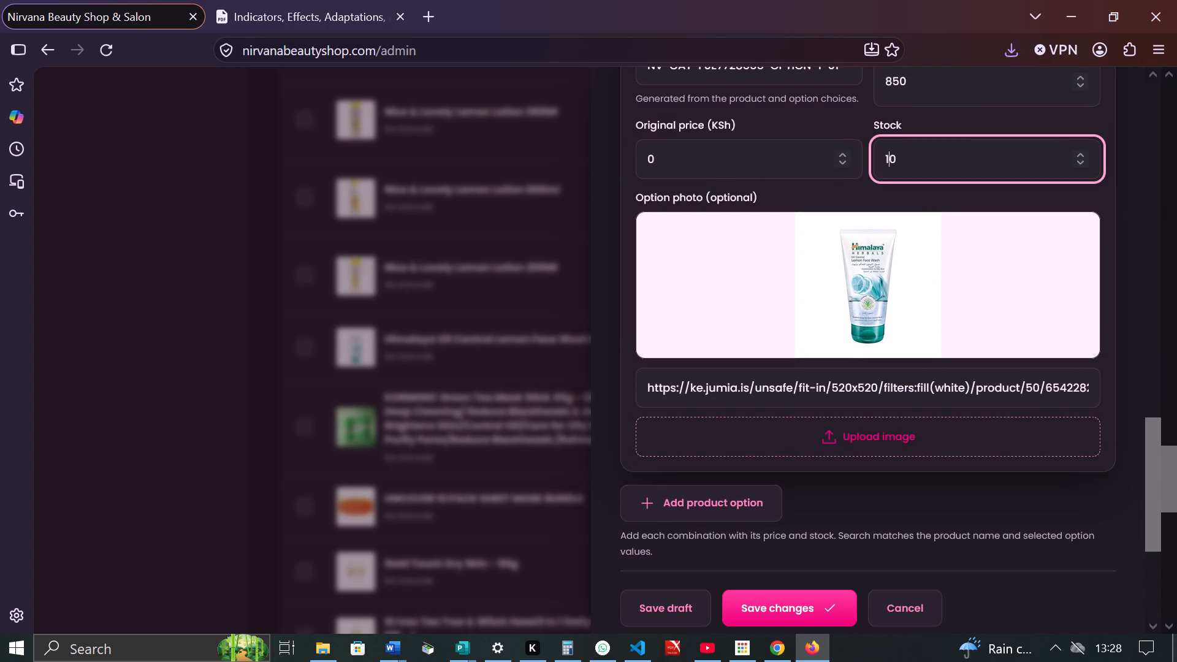
pyautogui.press('BackSpace')
pyautogui.click(772, 606)
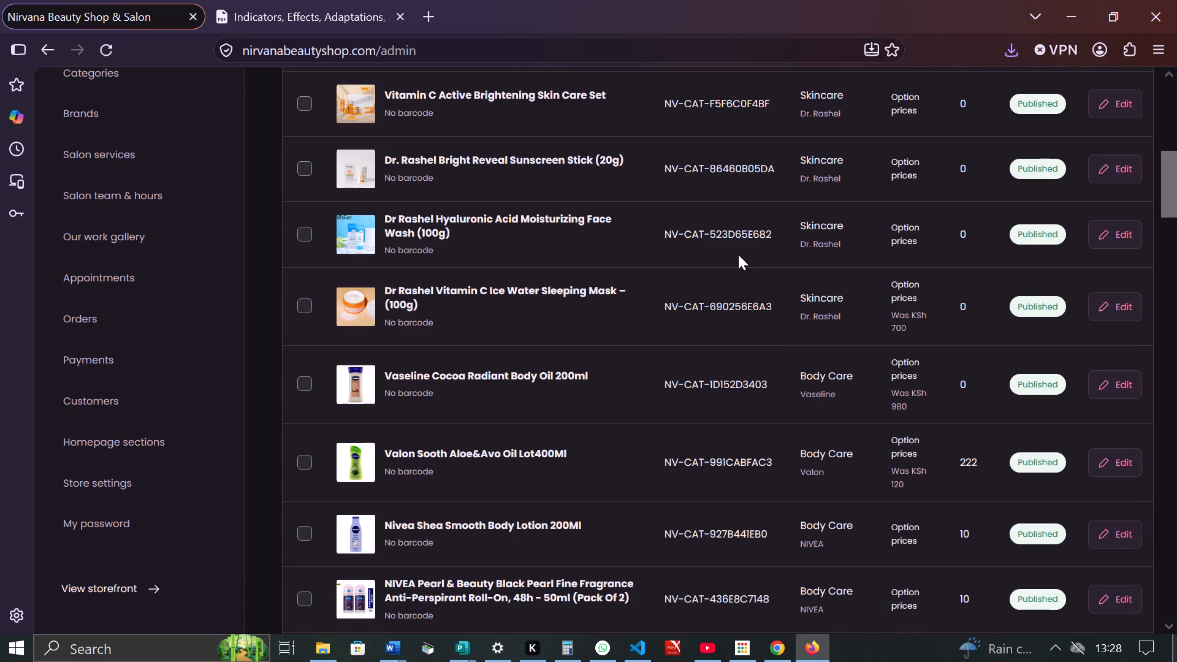
# Set Option 1's stock to 0 in the KORMESIC Green Tea Mask Stick 45g record and save the changes.
pyautogui.scroll(-4, 783, 372)
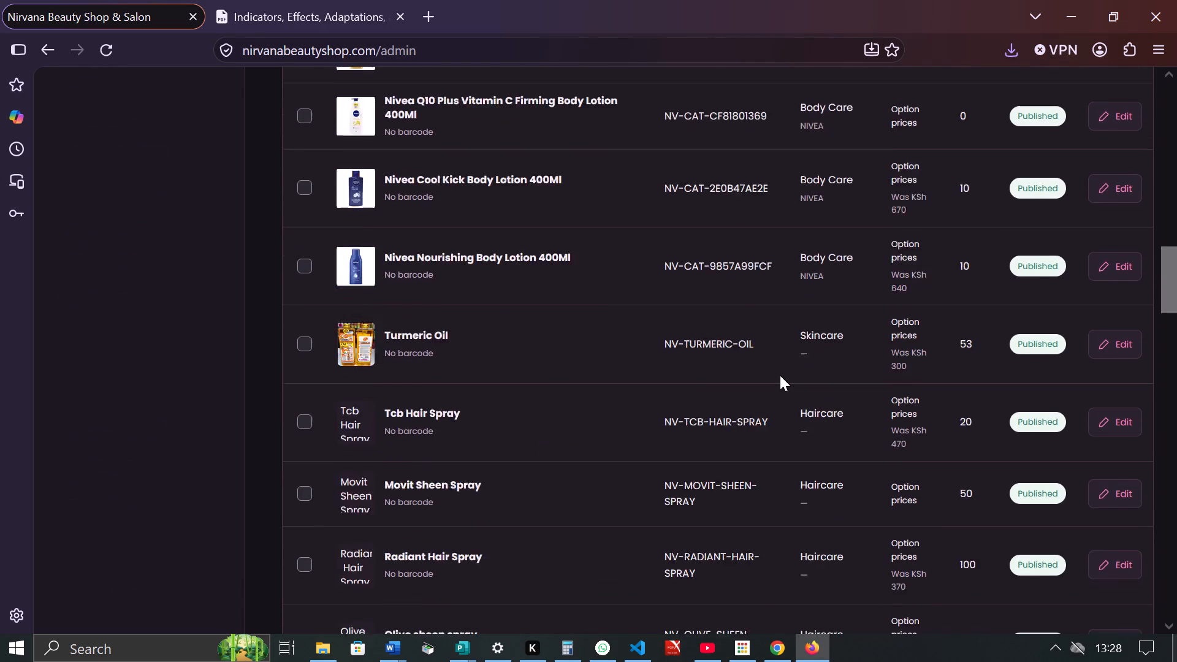
pyautogui.scroll(-3, 750, 369)
pyautogui.scroll(-1, 698, 360)
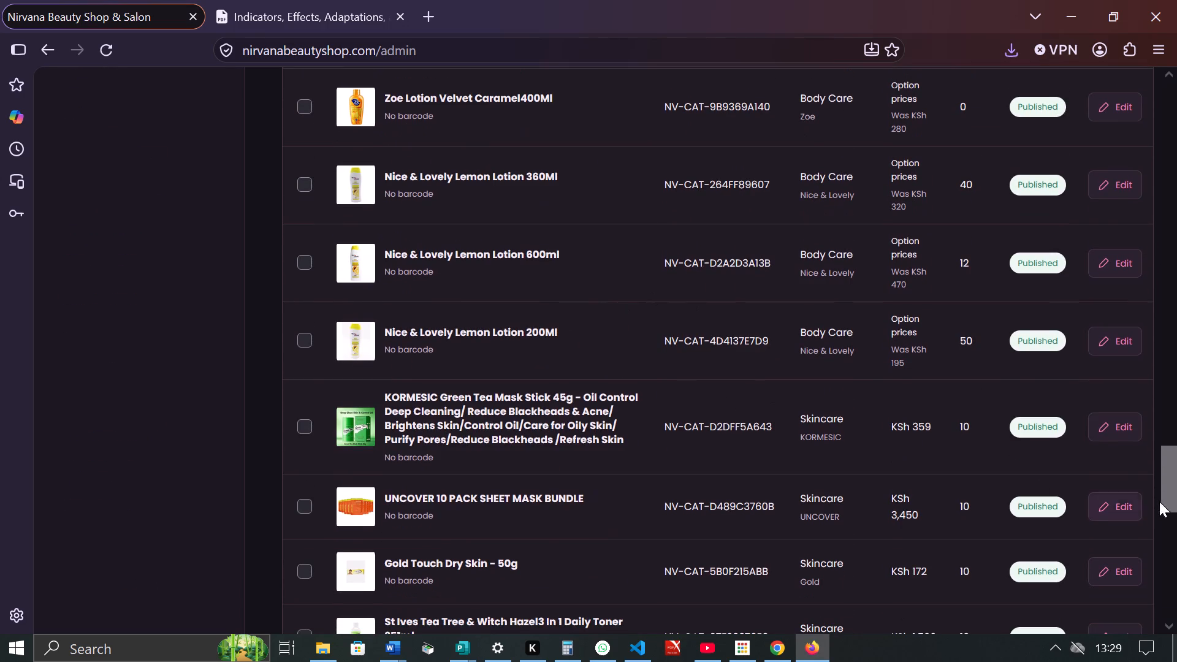
pyautogui.click(1108, 433)
pyautogui.scroll(-2, 889, 394)
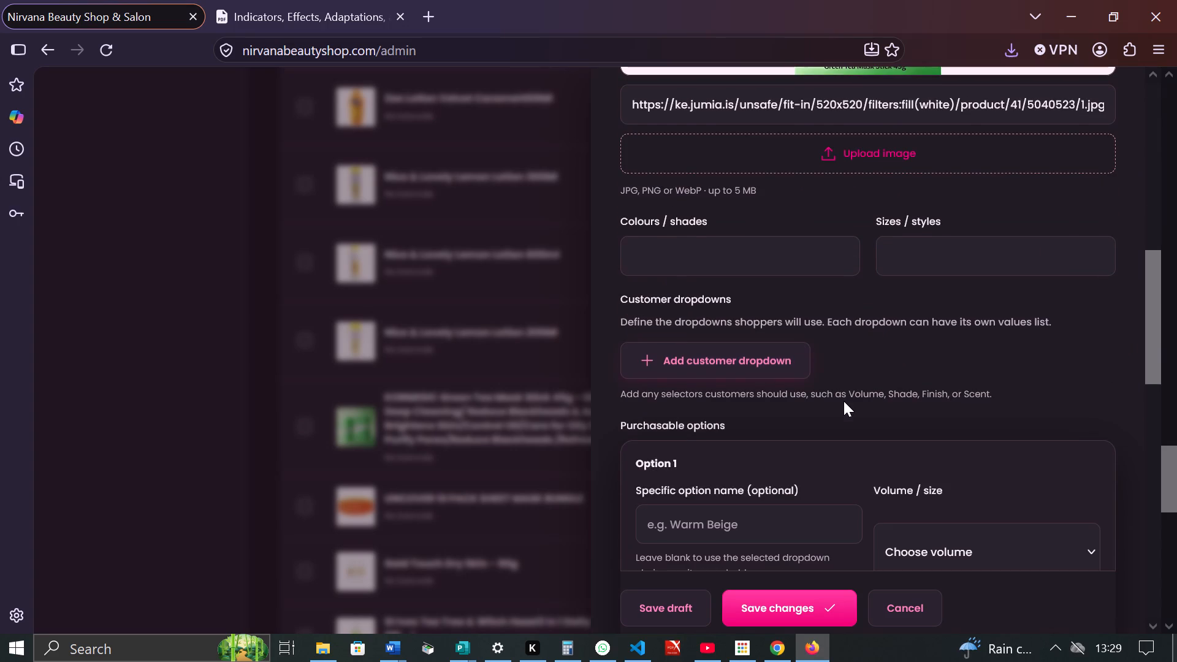
pyautogui.scroll(-2, 844, 401)
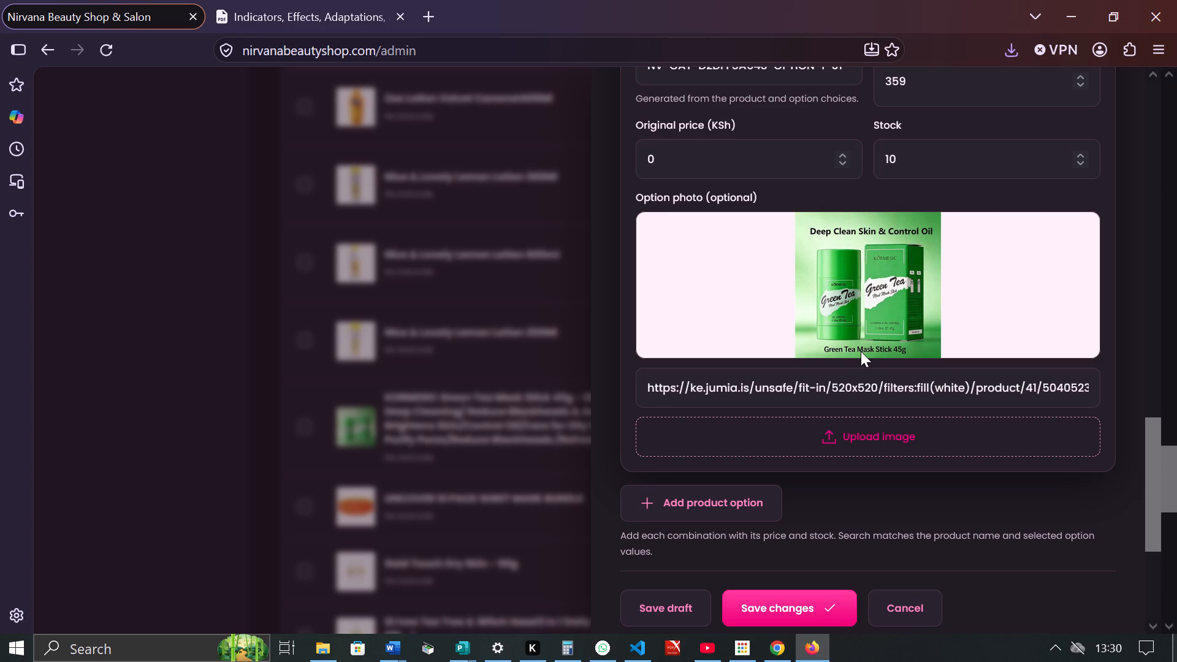
pyautogui.scroll(-1, 872, 362)
pyautogui.scroll(-1, 844, 428)
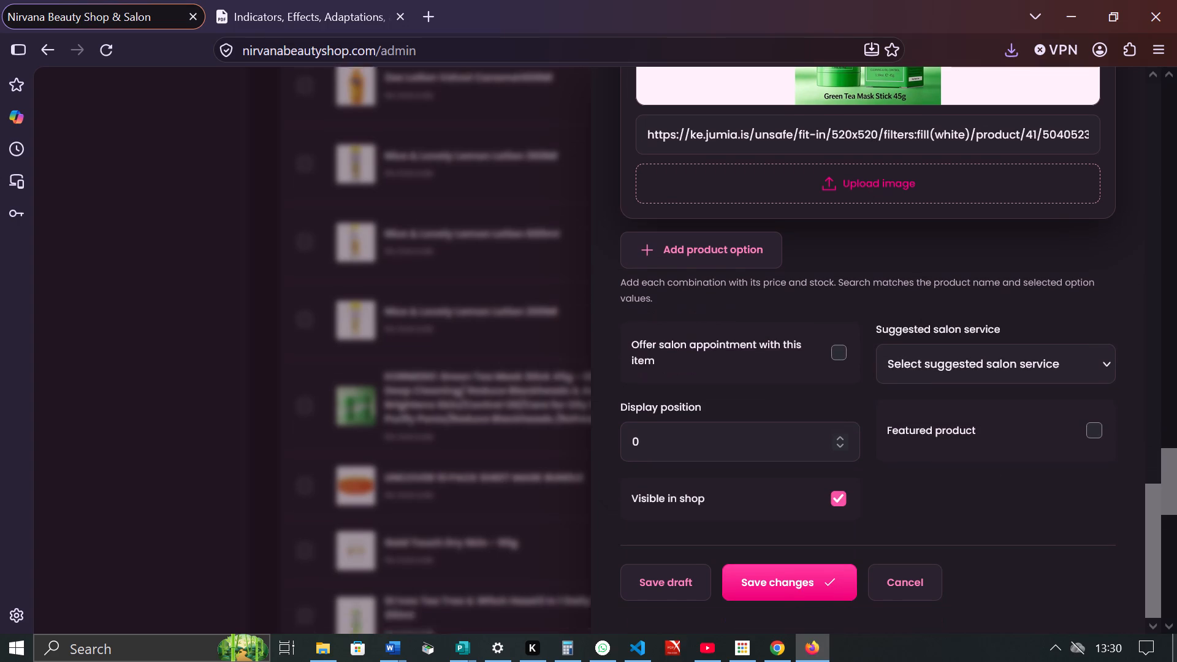
pyautogui.scroll(1, 925, 375)
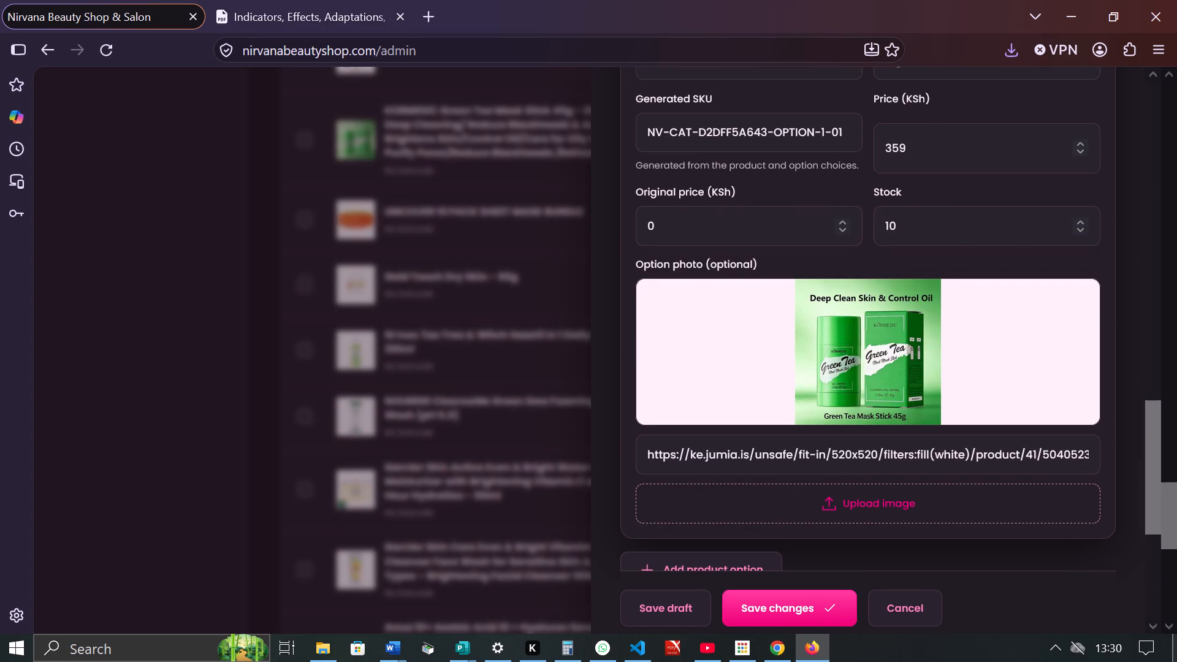
pyautogui.click(892, 227)
pyautogui.press('BackSpace')
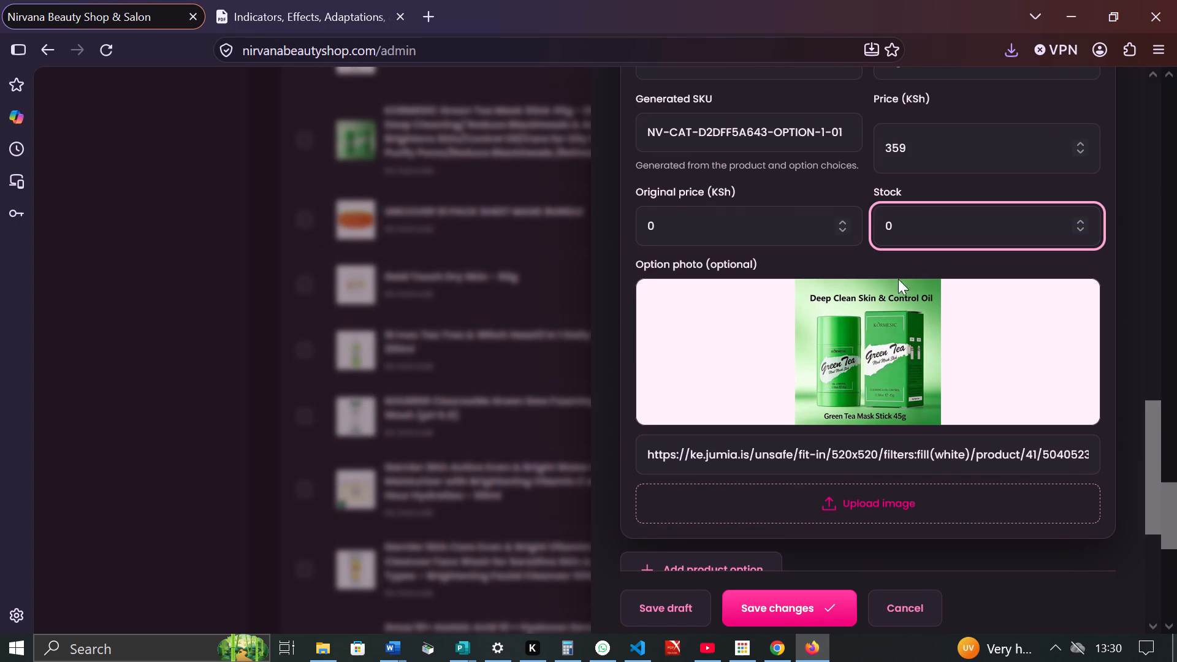
pyautogui.click(779, 606)
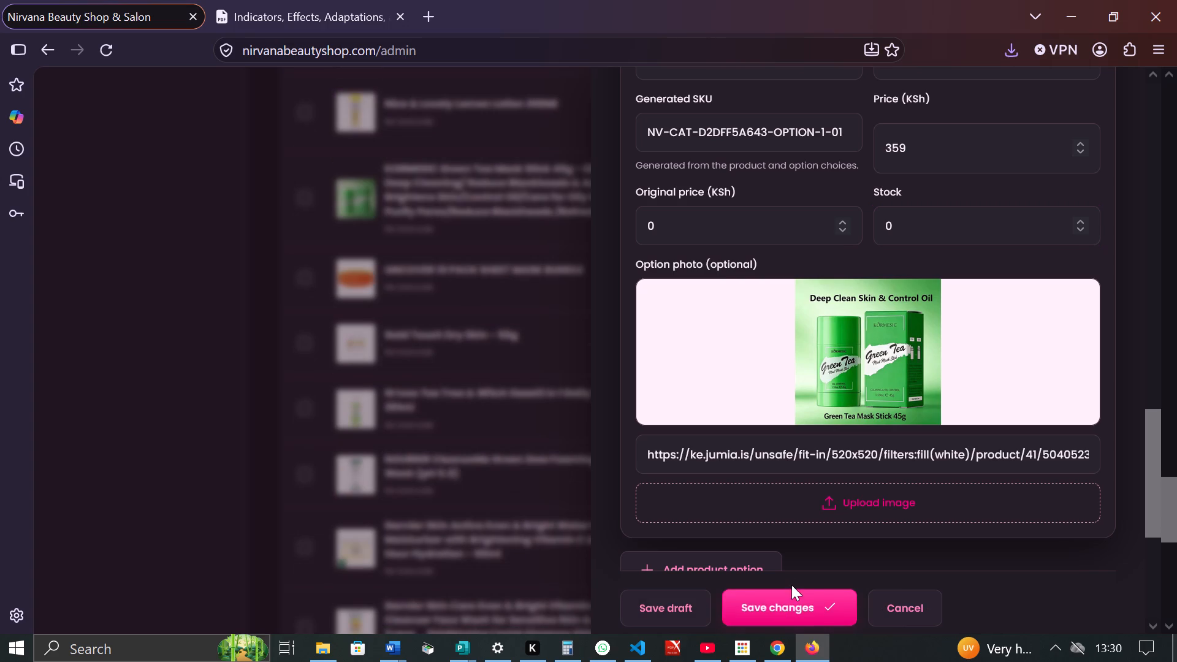
# Shorten the general product name to "KORMESIC Green Tea Mask Stick 45g" and save the changes.
pyautogui.scroll(1, 872, 508)
pyautogui.scroll(3, 836, 450)
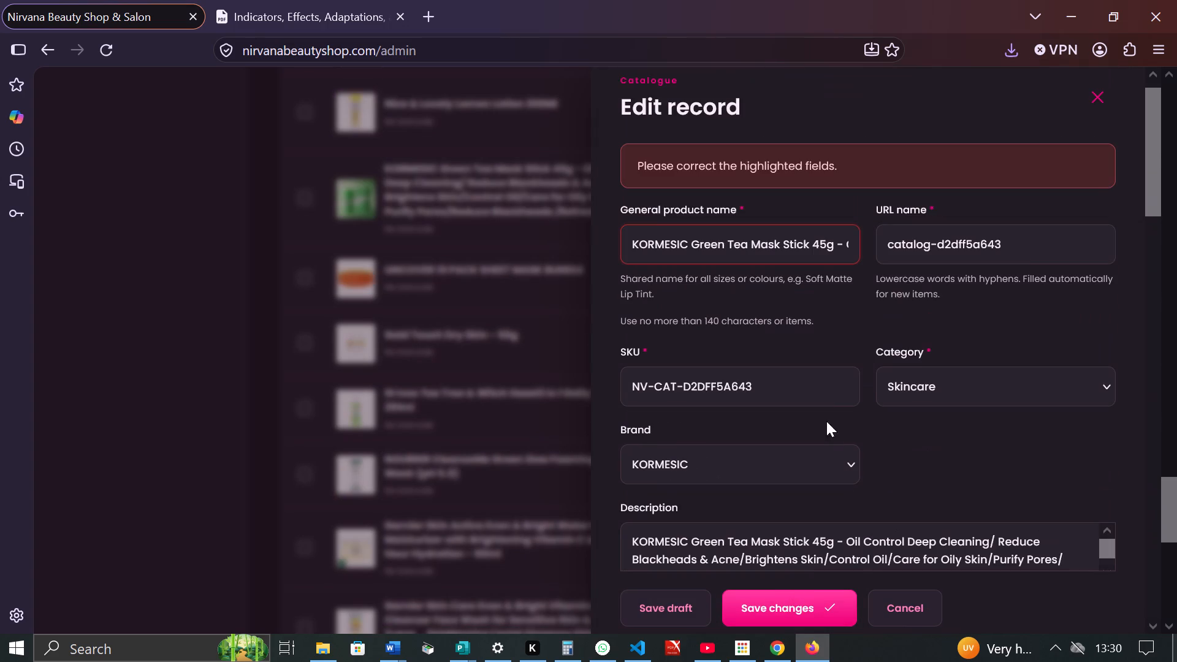
pyautogui.moveTo(837, 241); pyautogui.dragTo(869, 248)
pyautogui.click(896, 255)
pyautogui.click(802, 251)
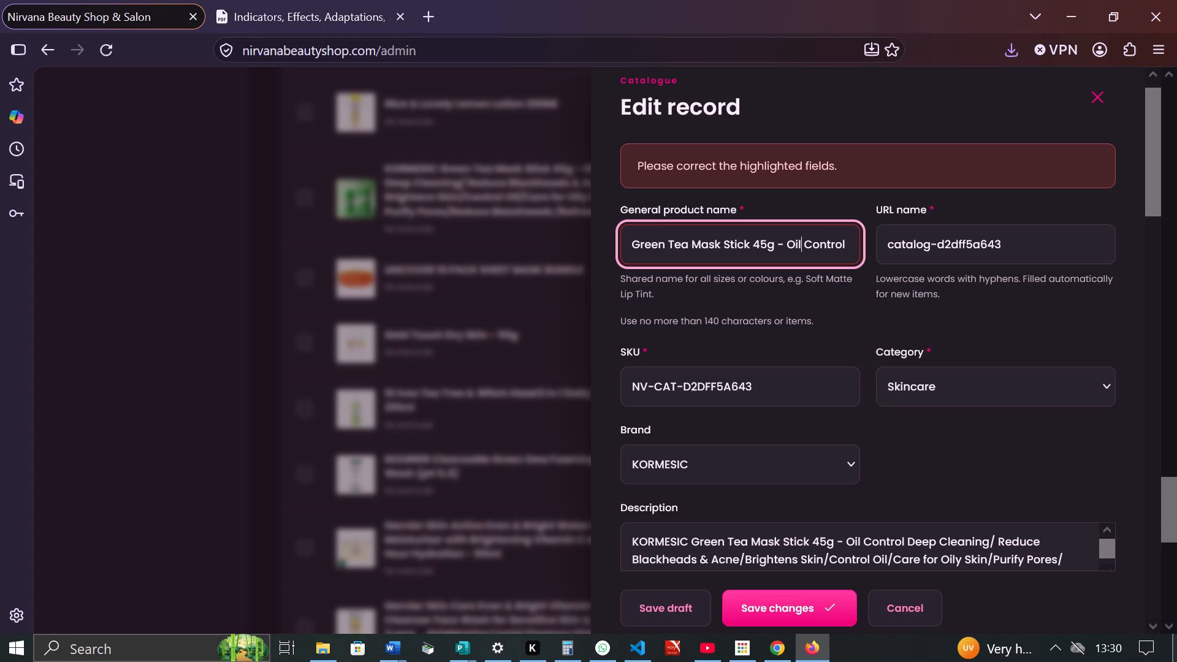
pyautogui.moveTo(777, 245); pyautogui.dragTo(847, 261)
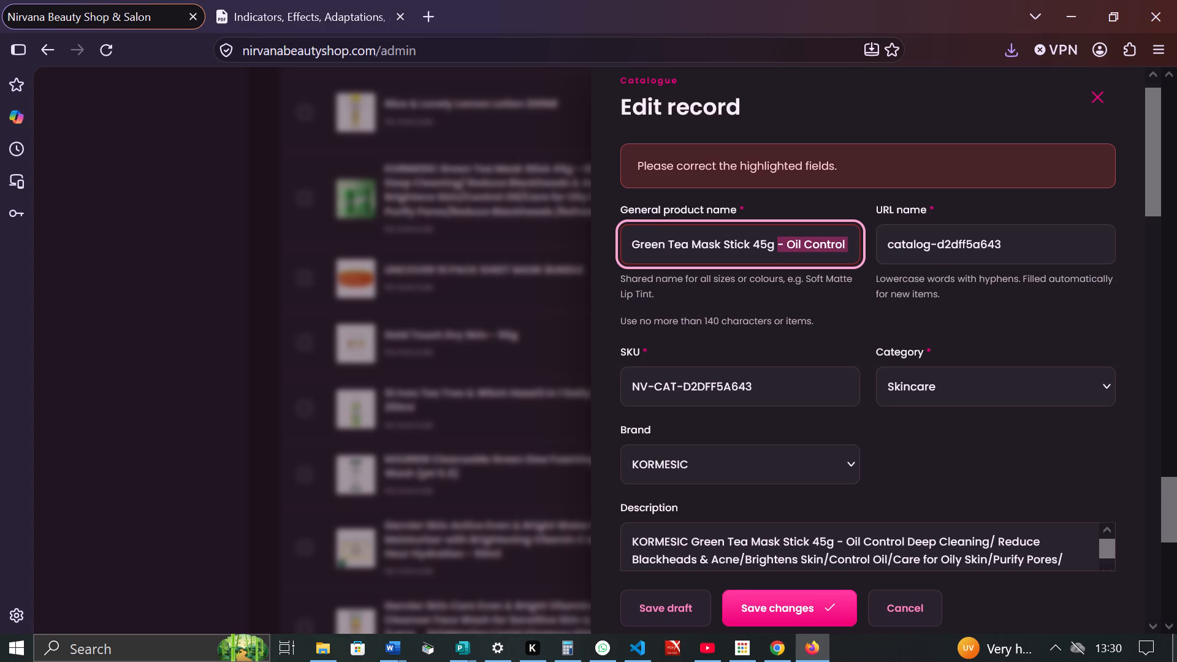
pyautogui.moveTo(847, 261); pyautogui.dragTo(839, 245)
pyautogui.press('BackSpace')
pyautogui.moveTo(839, 245); pyautogui.dragTo(873, 242)
pyautogui.press('BackSpace')
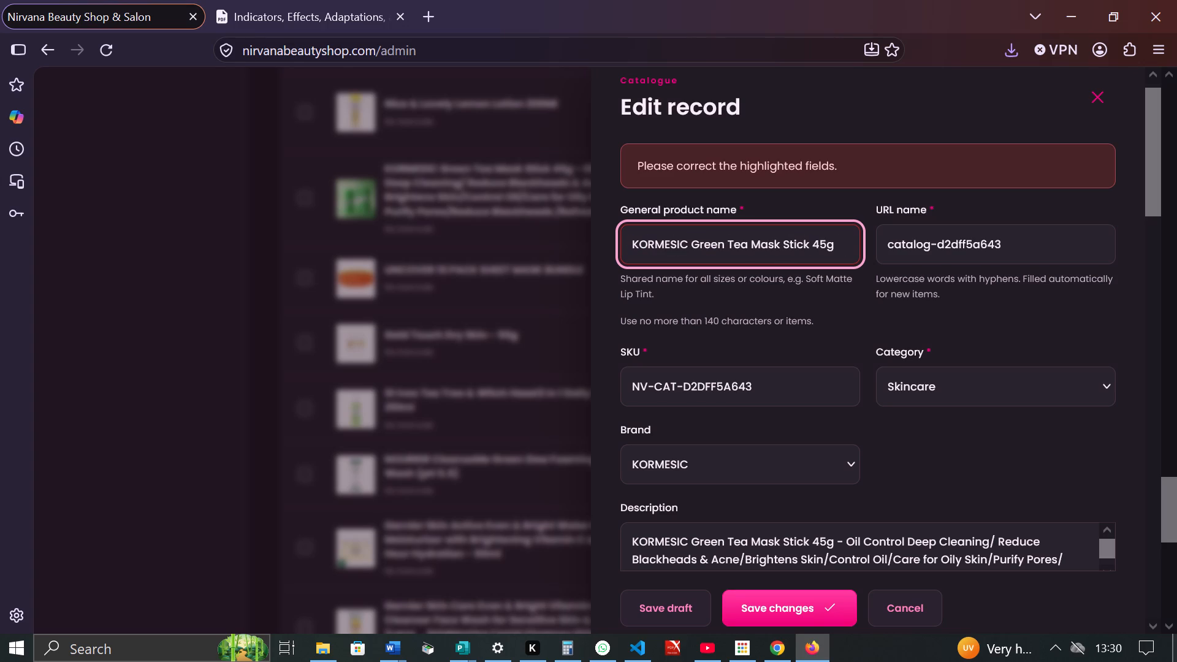
pyautogui.moveTo(873, 242); pyautogui.dragTo(793, 616)
pyautogui.click(793, 616)
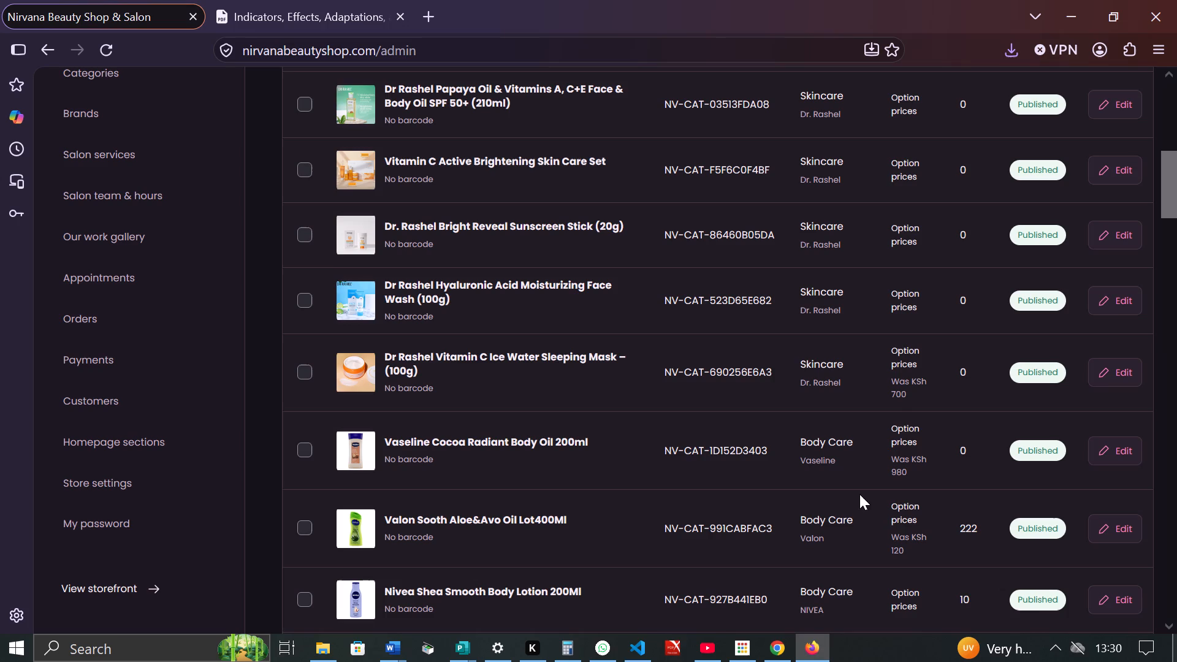
# Open the UNCOVER 10 PACK SHEET MASK BUNDLE record for editing and go to its purchasable options.
pyautogui.scroll(-2, 817, 375)
pyautogui.scroll(-3, 715, 418)
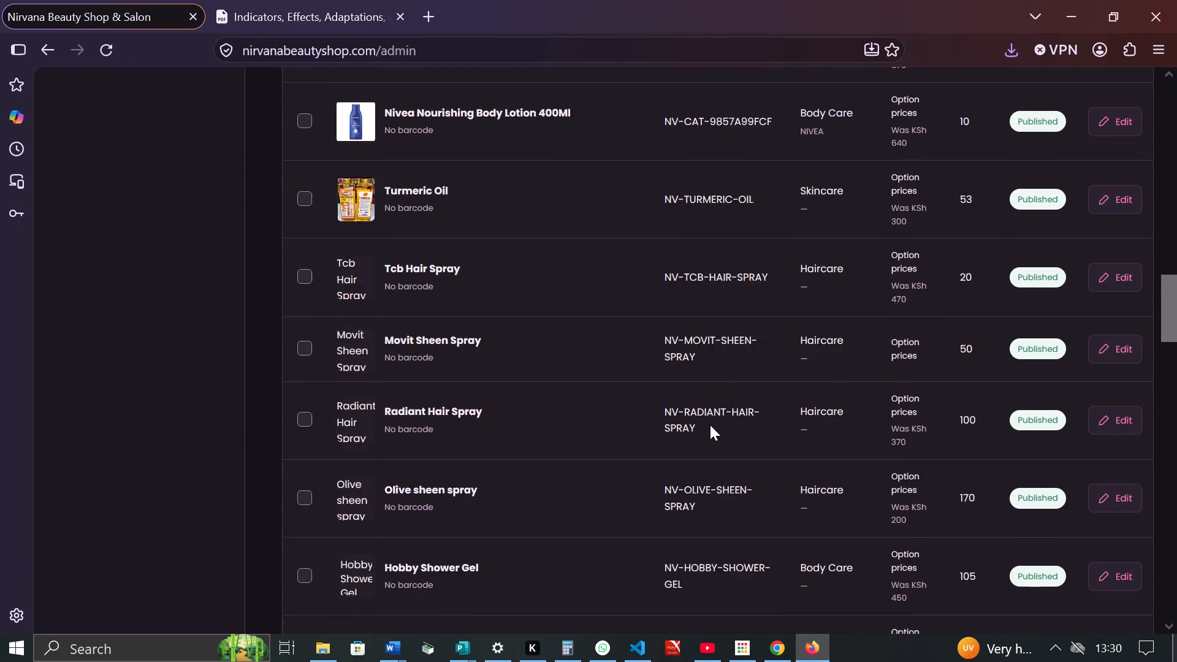
pyautogui.scroll(-3, 709, 437)
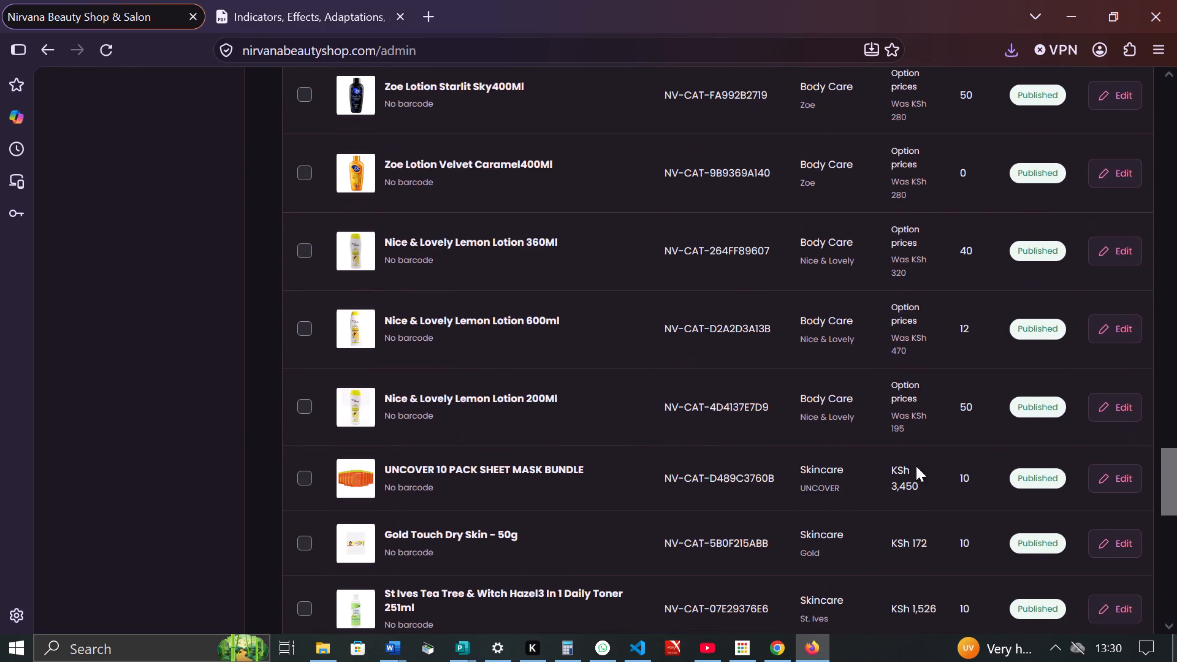
pyautogui.click(1118, 474)
pyautogui.scroll(-1, 996, 443)
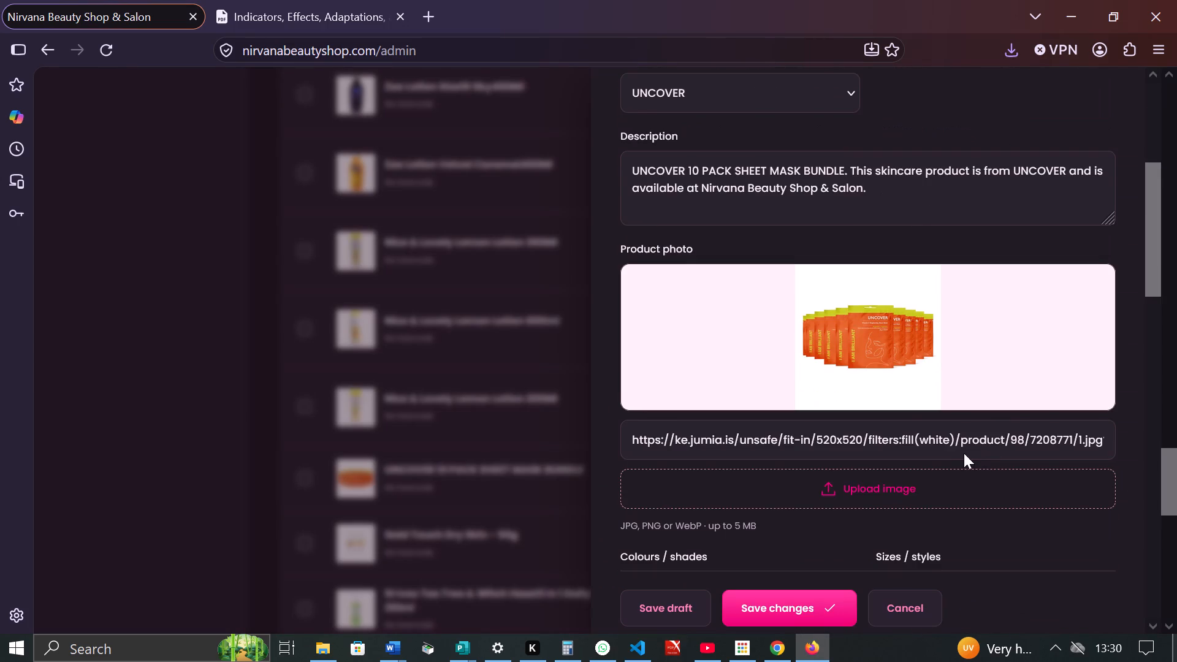
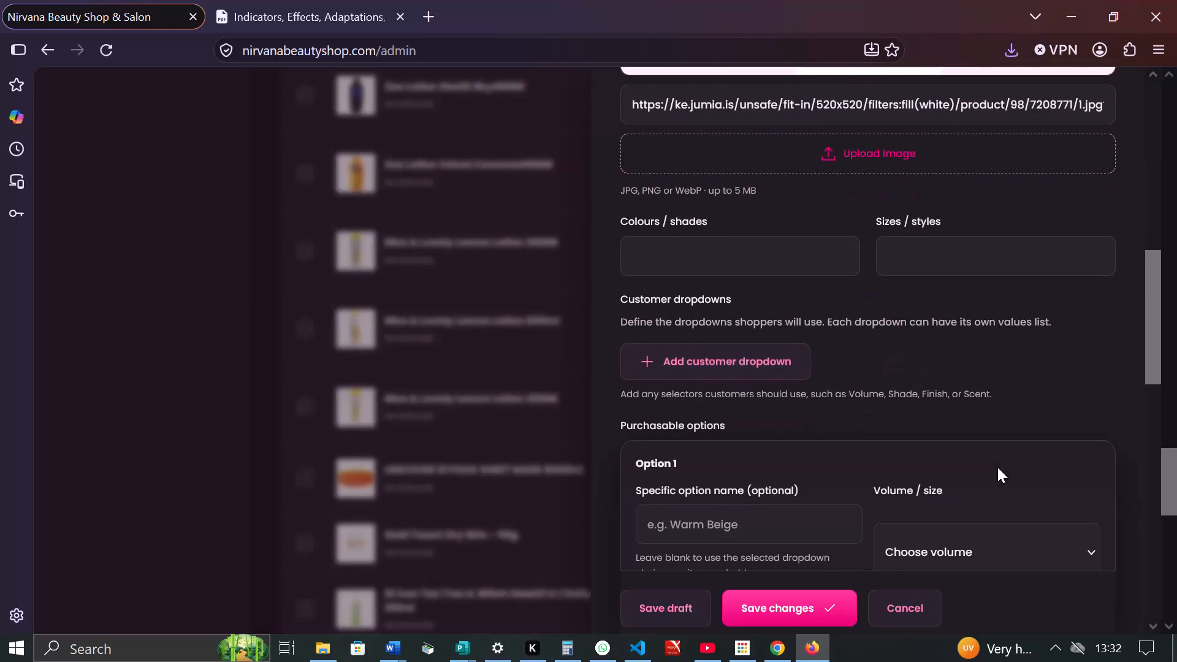
# Set Option 1's stock to 0 in the UNCOVER 10 PACK SHEET MASK BUNDLE record and save the changes.
pyautogui.scroll(-1, 926, 489)
pyautogui.click(889, 476)
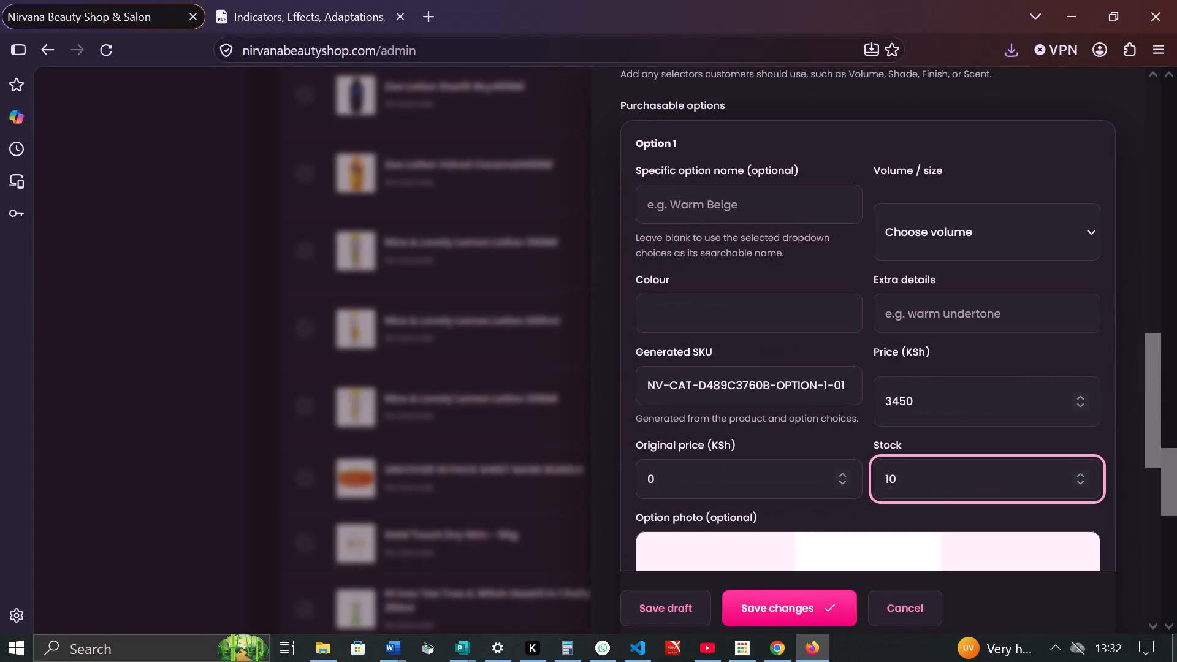
pyautogui.press('BackSpace')
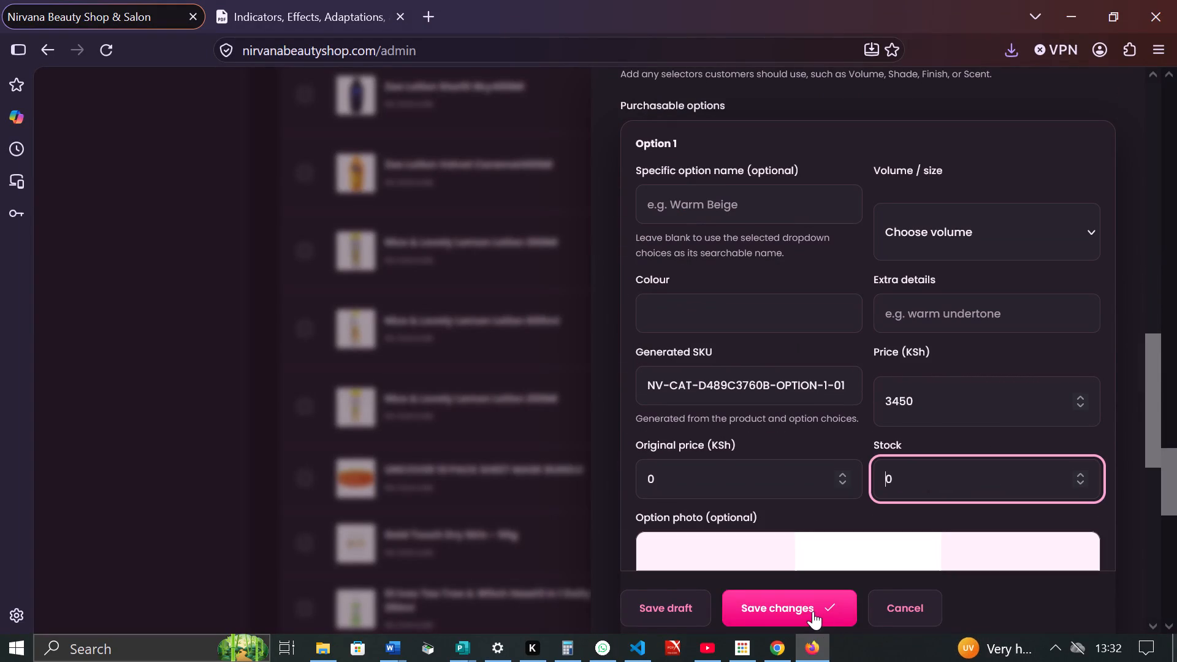
pyautogui.click(813, 611)
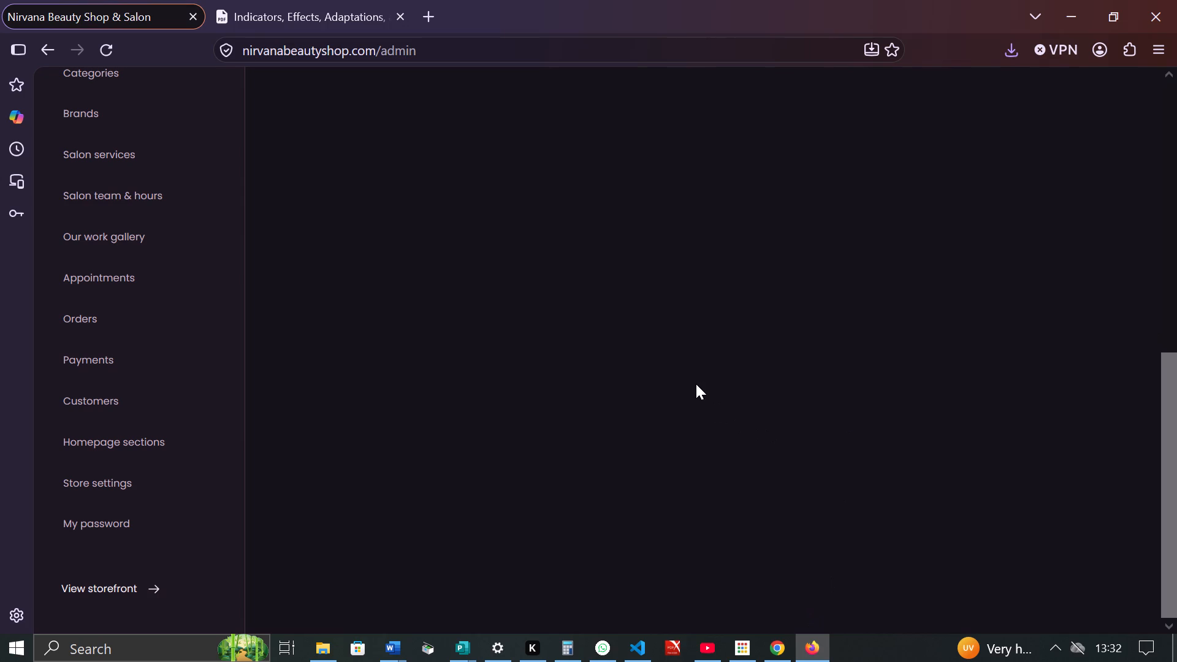
# Set Option 1's stock to 0 in the St Ives Tea Tree & Witch Hazel3 In 1 Daily Toner 251ml record and save the changes.
pyautogui.scroll(-1, 506, 404)
pyautogui.scroll(2, 590, 411)
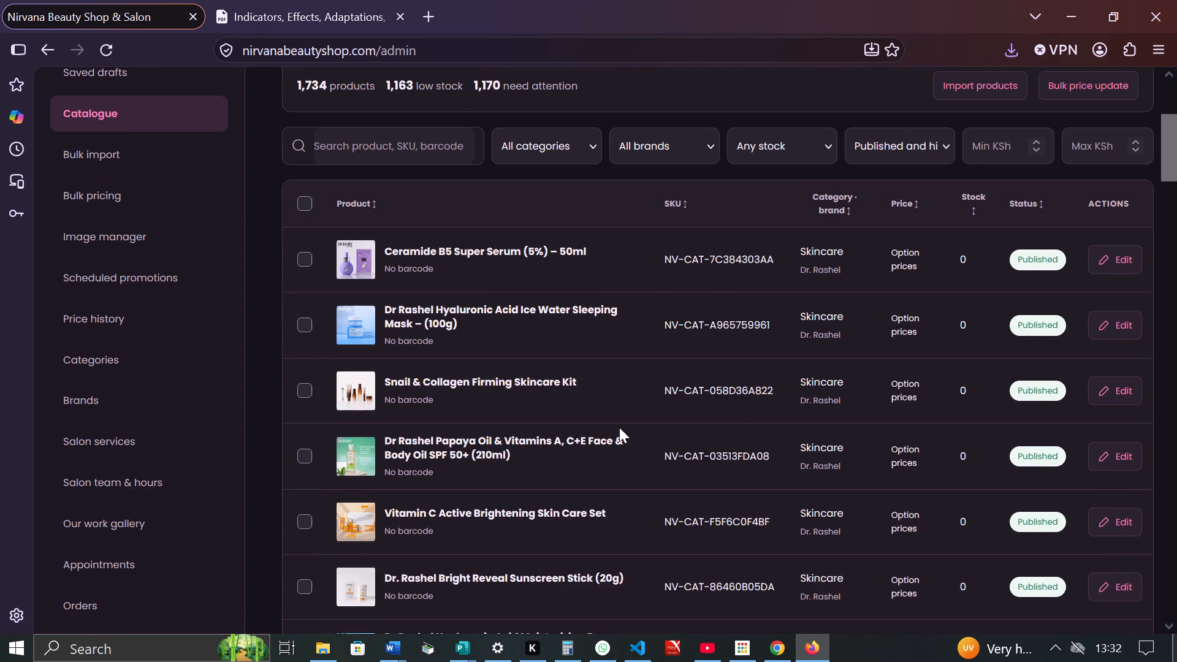
pyautogui.scroll(-2, 691, 386)
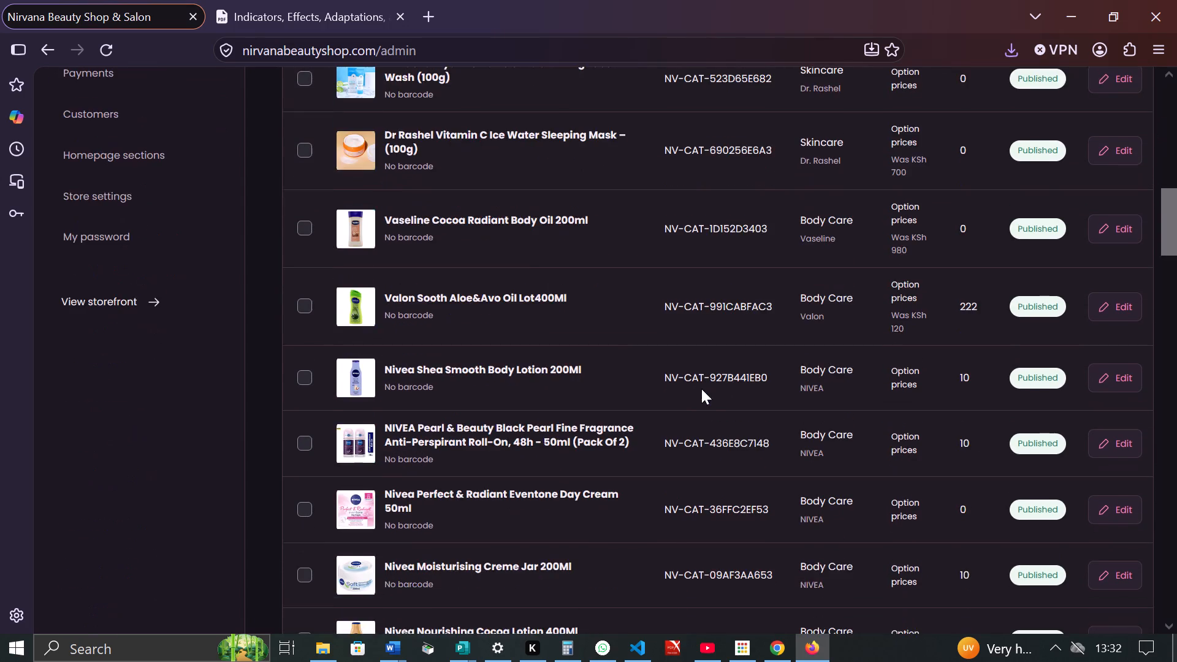
pyautogui.scroll(-8, 704, 394)
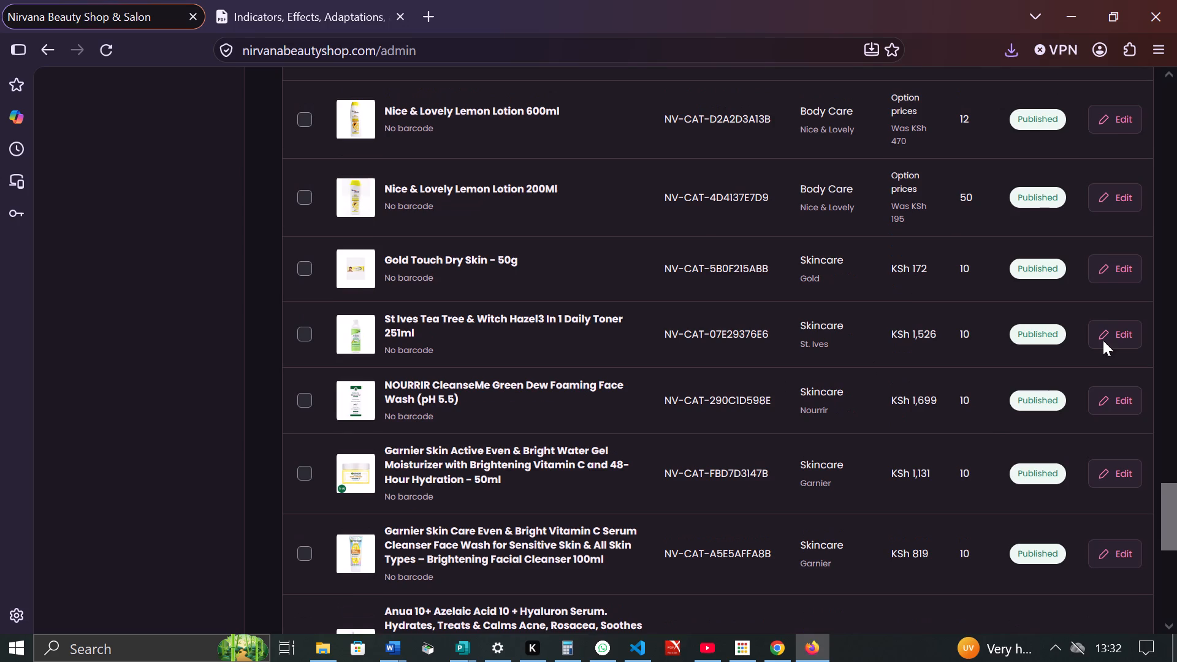
pyautogui.click(1117, 331)
pyautogui.scroll(-1, 905, 394)
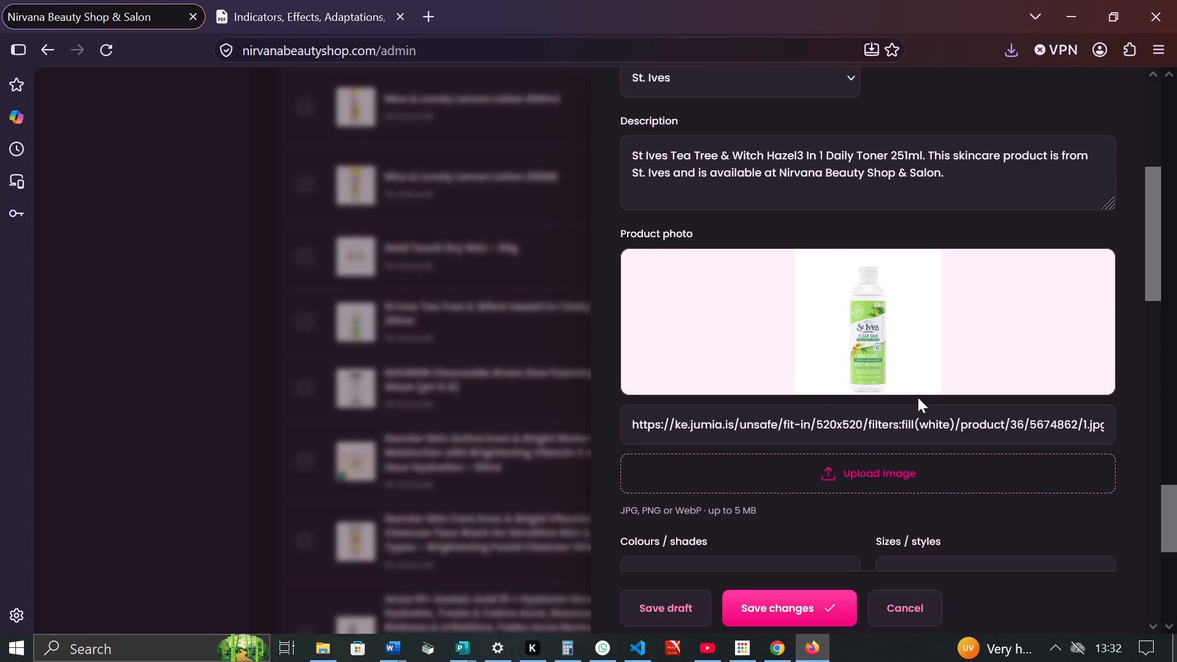
pyautogui.scroll(-3, 918, 397)
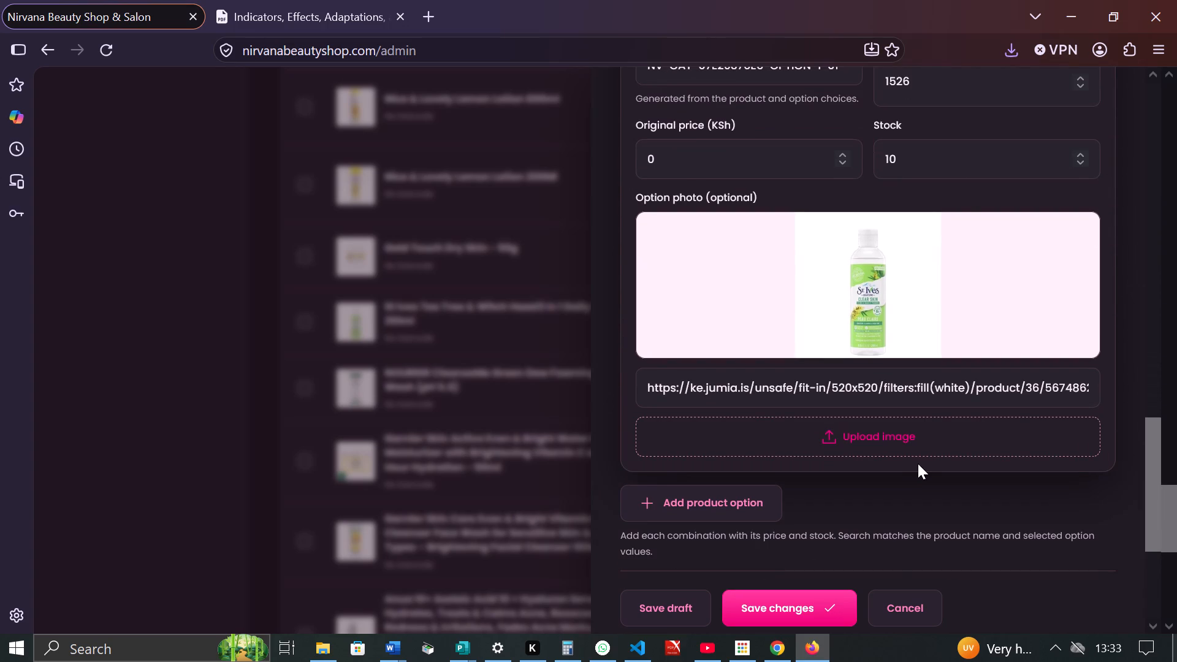
pyautogui.click(890, 157)
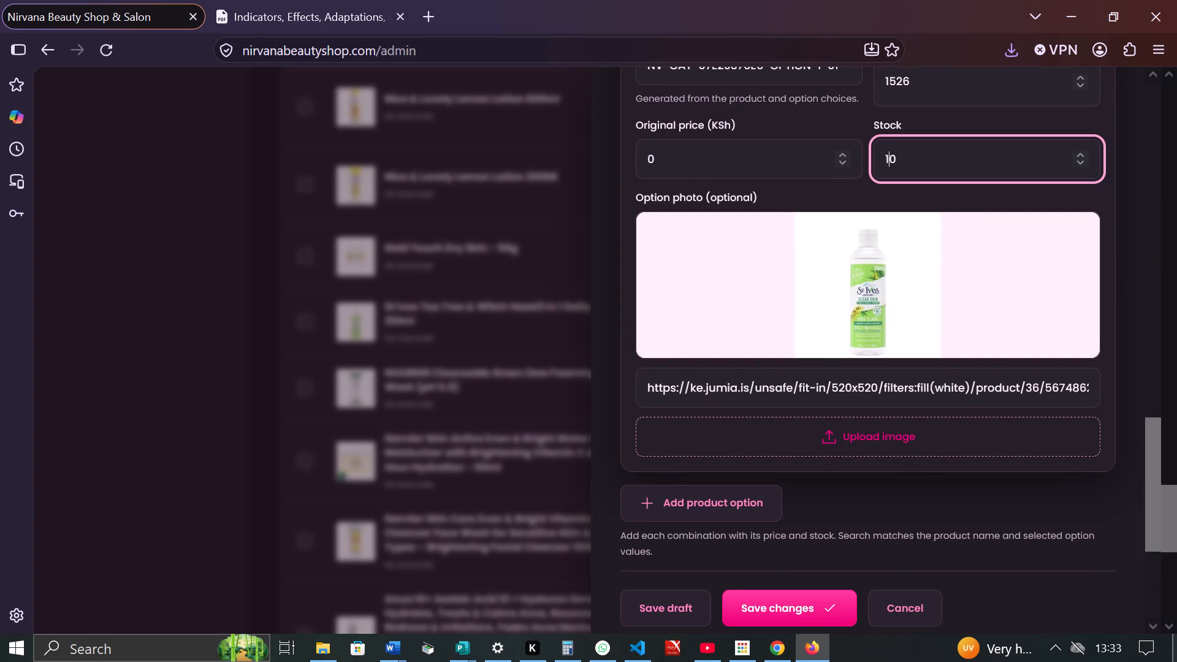
pyautogui.press('BackSpace')
pyautogui.click(781, 599)
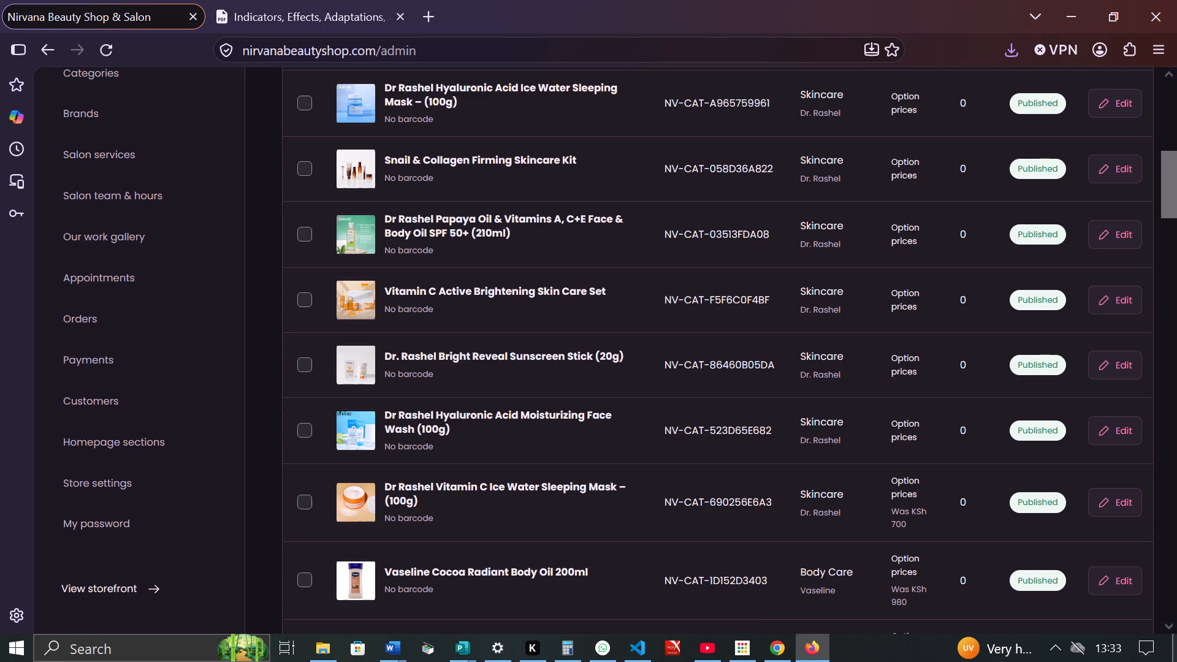
# Set Option 1's stock to 0 in the Gold Touch Dry Skin - 50g record and save the changes.
pyautogui.scroll(-3, 931, 544)
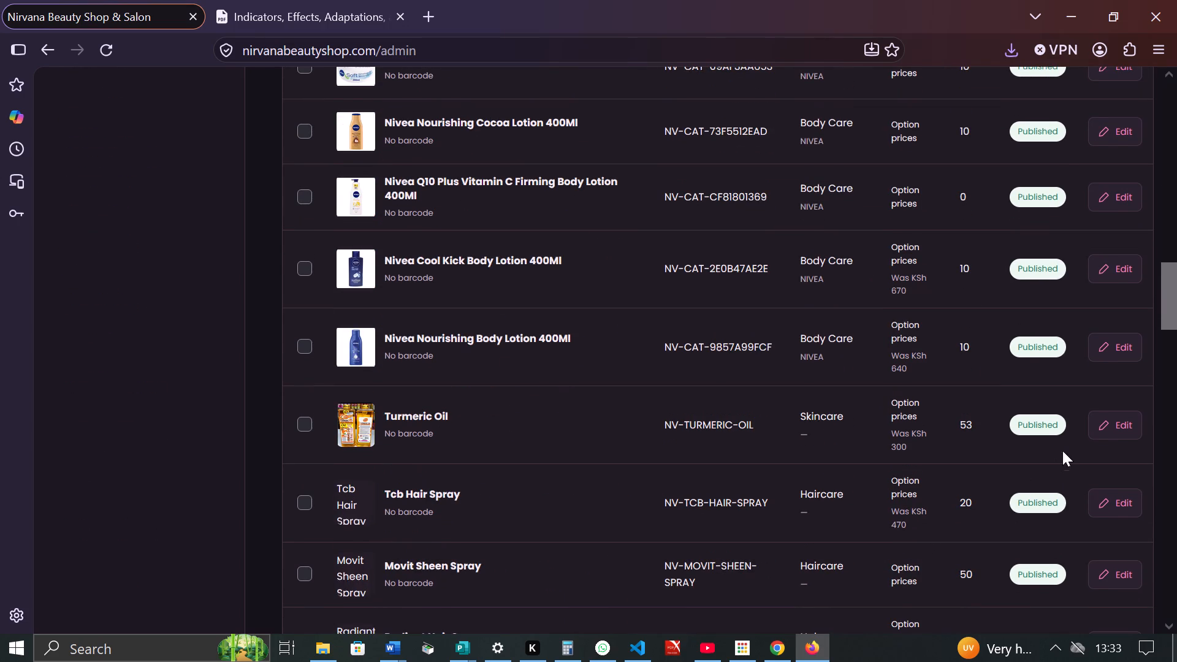
pyautogui.scroll(-3, 988, 489)
pyautogui.scroll(-1, 951, 452)
pyautogui.scroll(-1, 1014, 432)
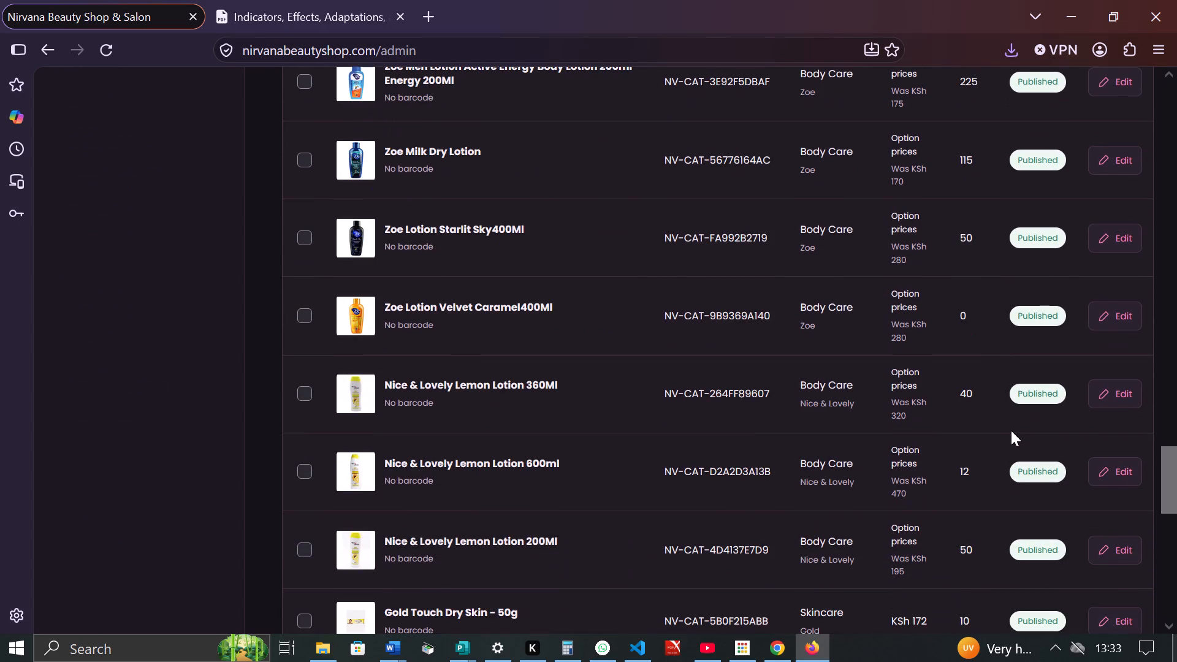
pyautogui.scroll(-1, 999, 450)
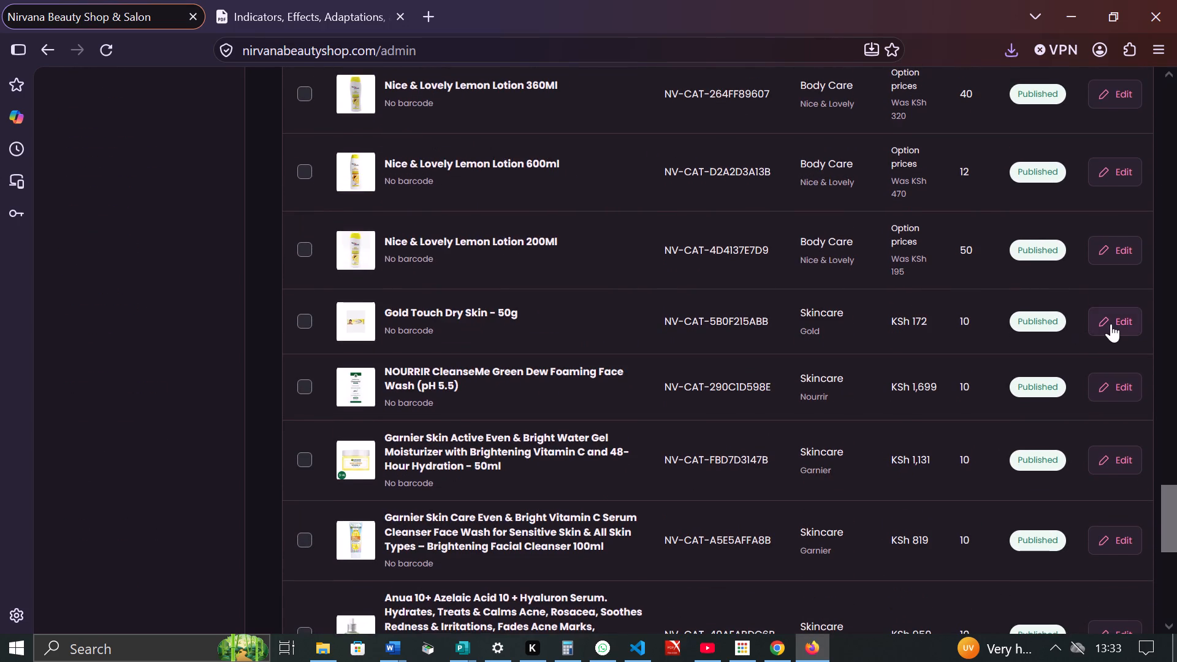
pyautogui.click(1111, 324)
pyautogui.scroll(-1, 983, 385)
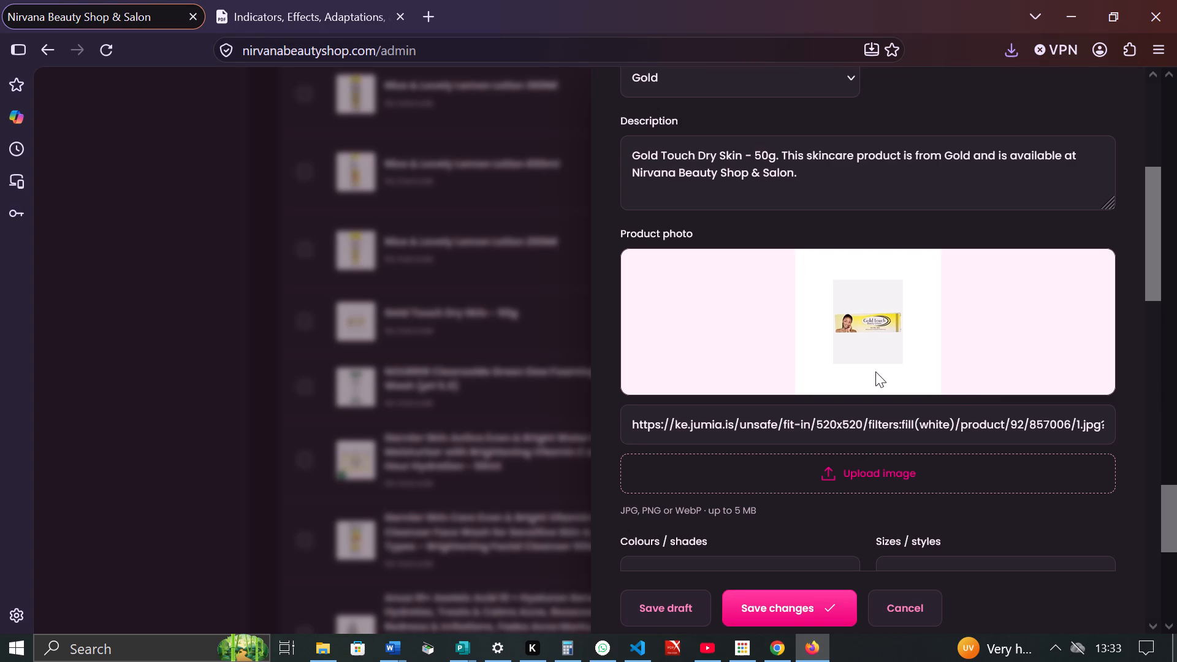
pyautogui.scroll(-3, 872, 376)
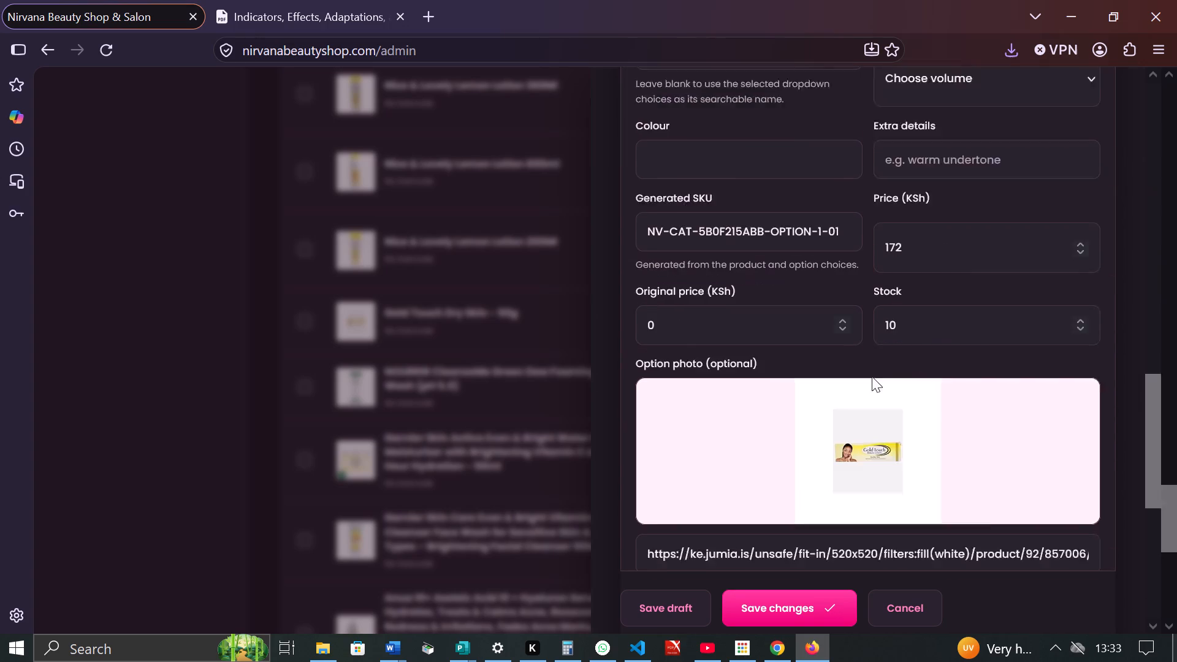
pyautogui.click(889, 167)
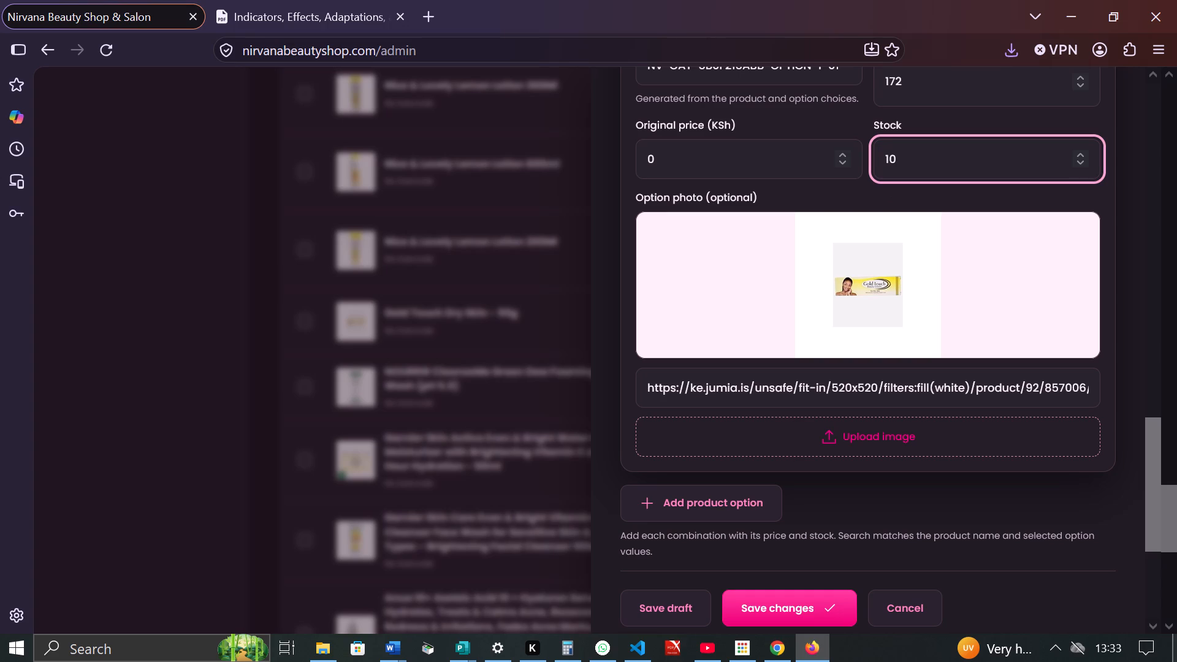
pyautogui.press('BackSpace')
pyautogui.click(762, 609)
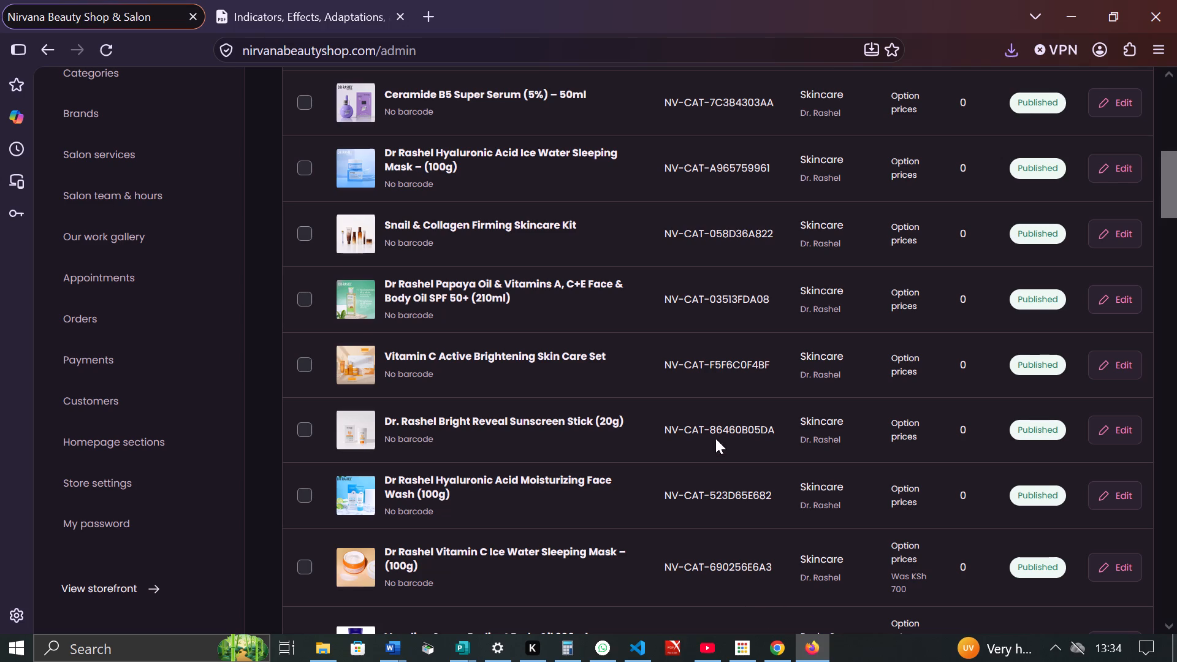
# Set Option 1's stock to 0 in the NOURRIR CleanseMe Green Dew Foaming Face Wash (pH 5.5) record and save the changes.
pyautogui.scroll(-4, 733, 449)
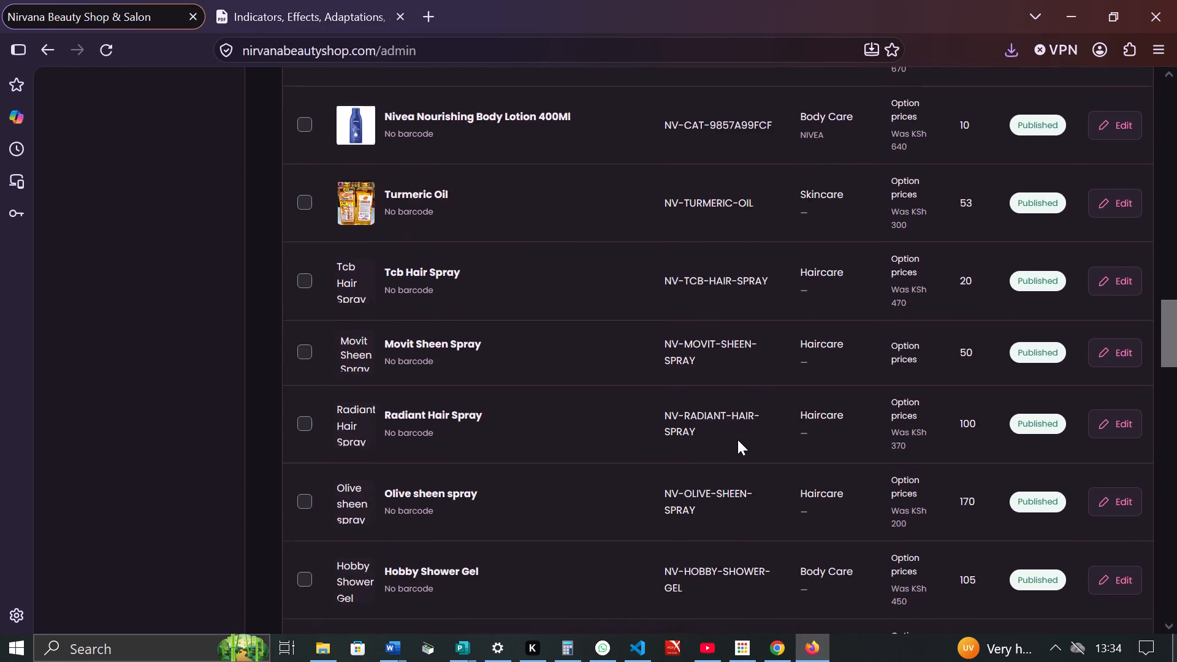
pyautogui.scroll(-2, 737, 439)
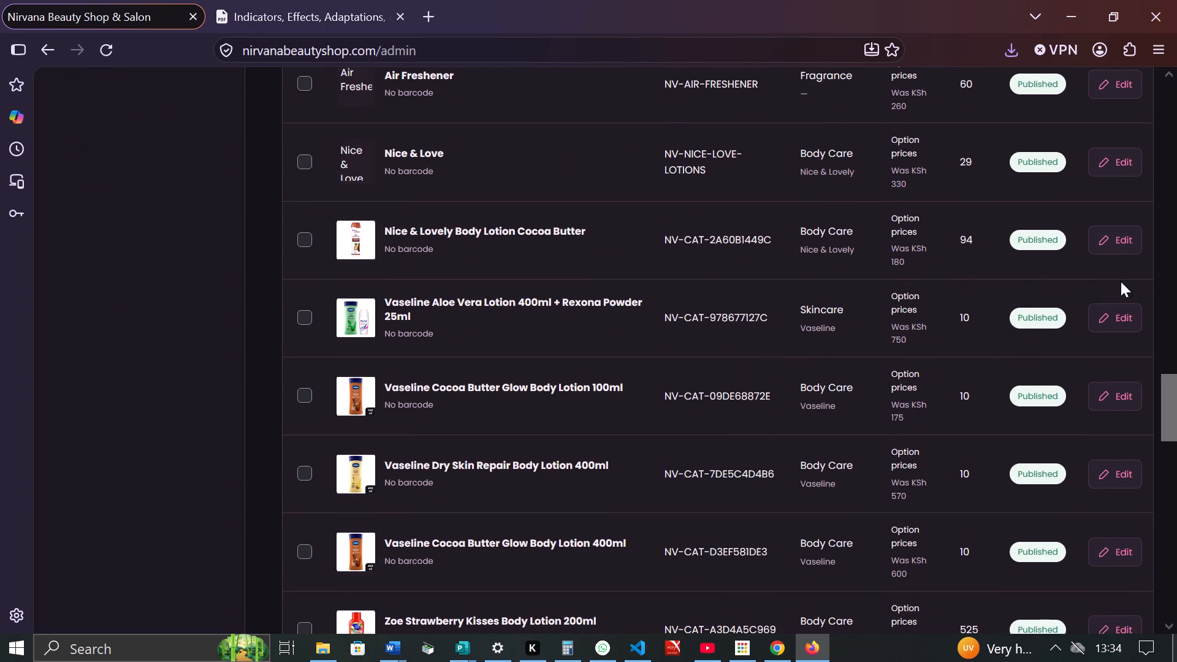
pyautogui.scroll(-2, 913, 466)
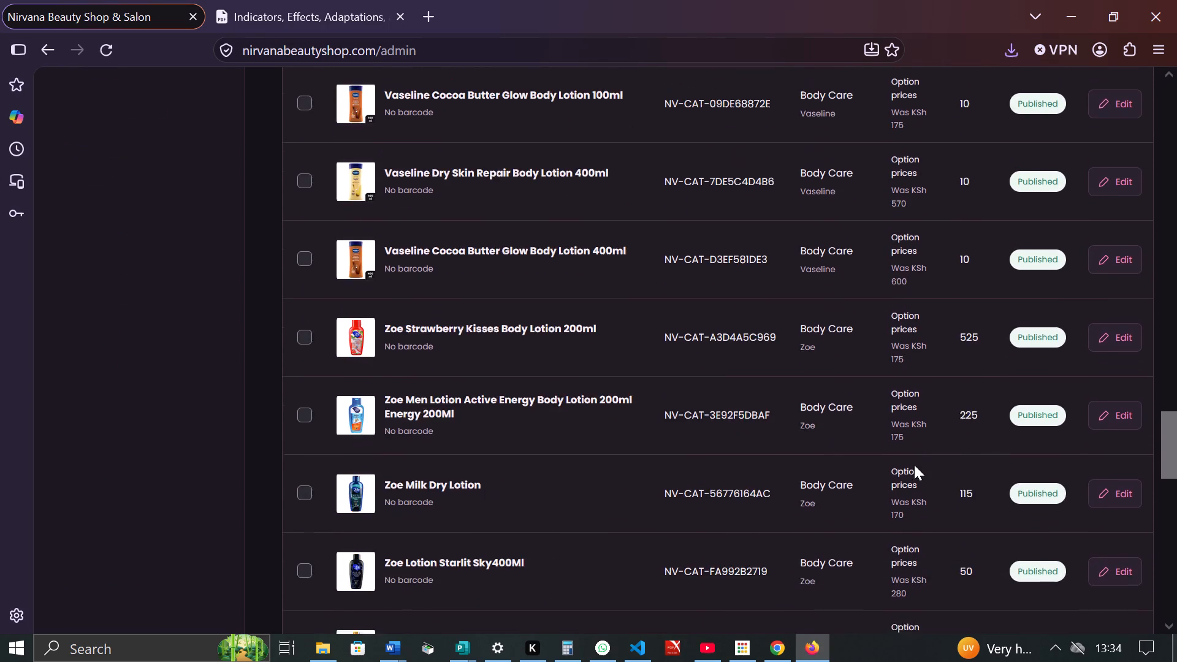
pyautogui.scroll(-1, 916, 455)
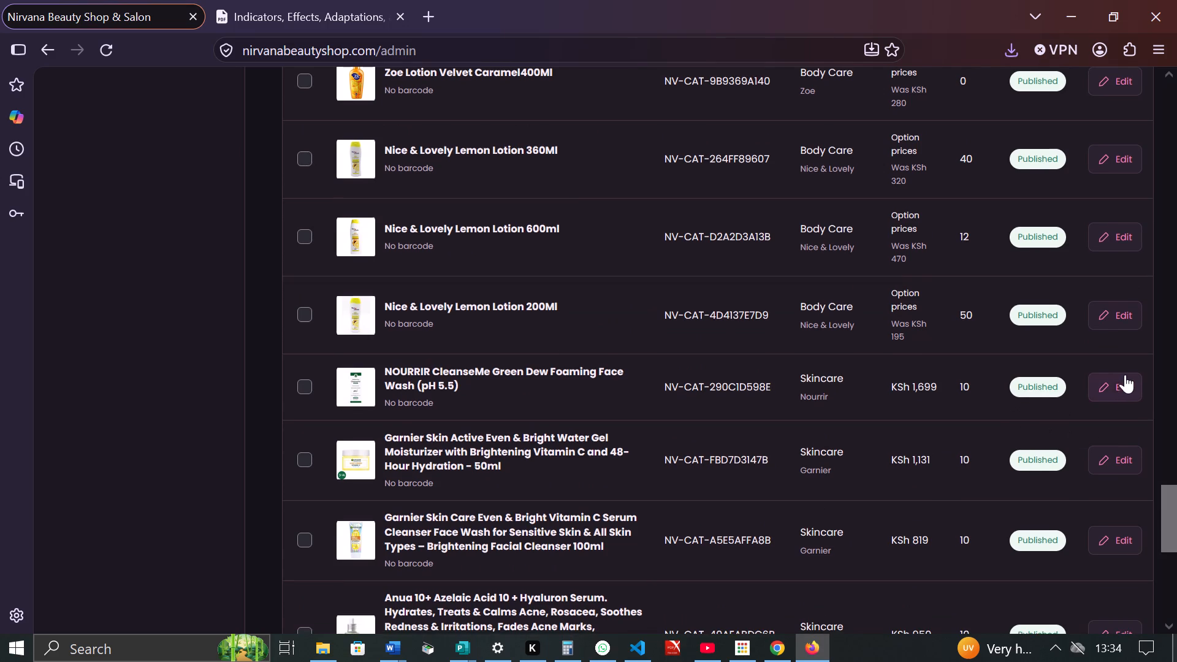
pyautogui.click(1113, 387)
pyautogui.scroll(-1, 885, 389)
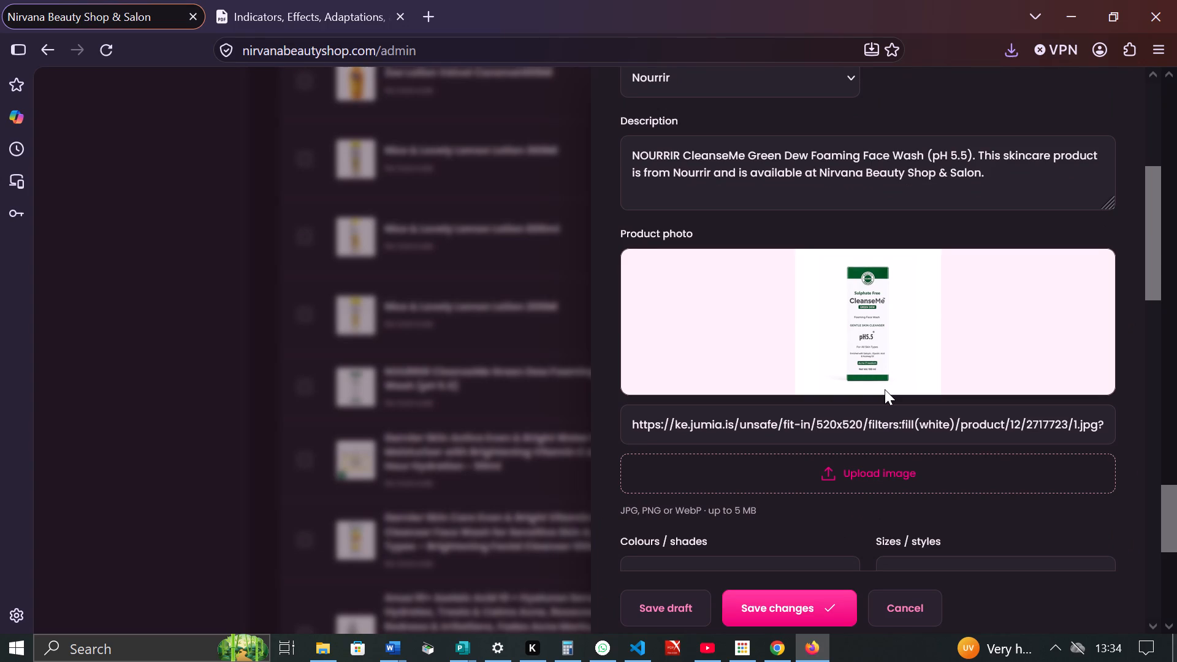
pyautogui.scroll(-3, 846, 436)
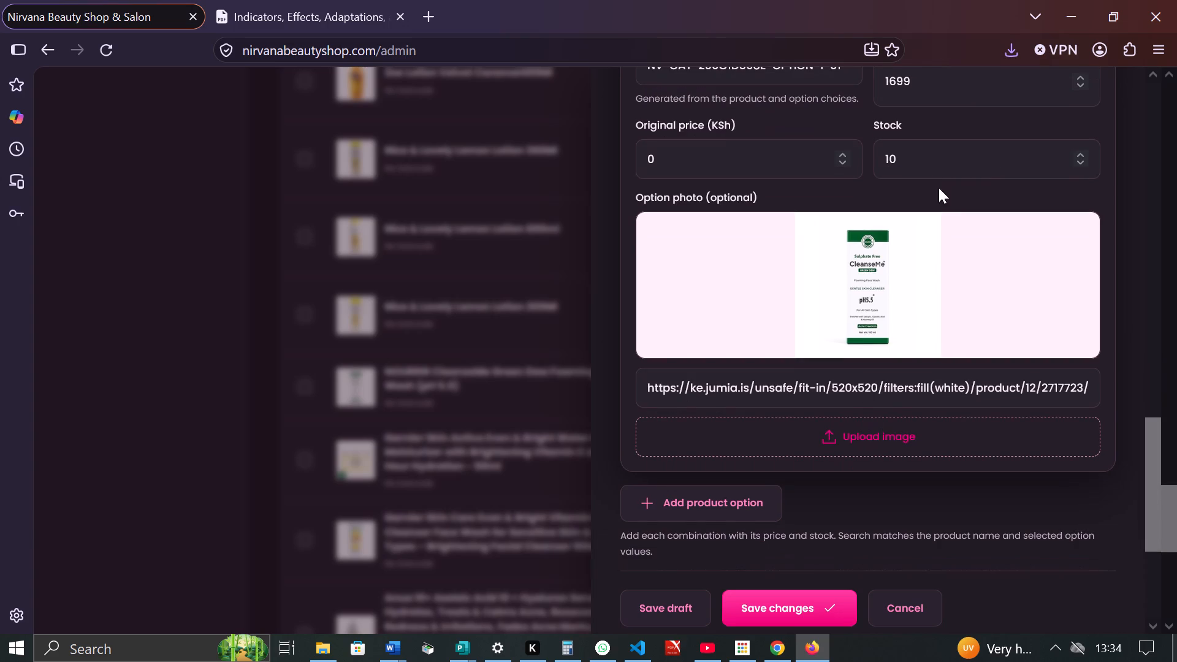
pyautogui.click(889, 154)
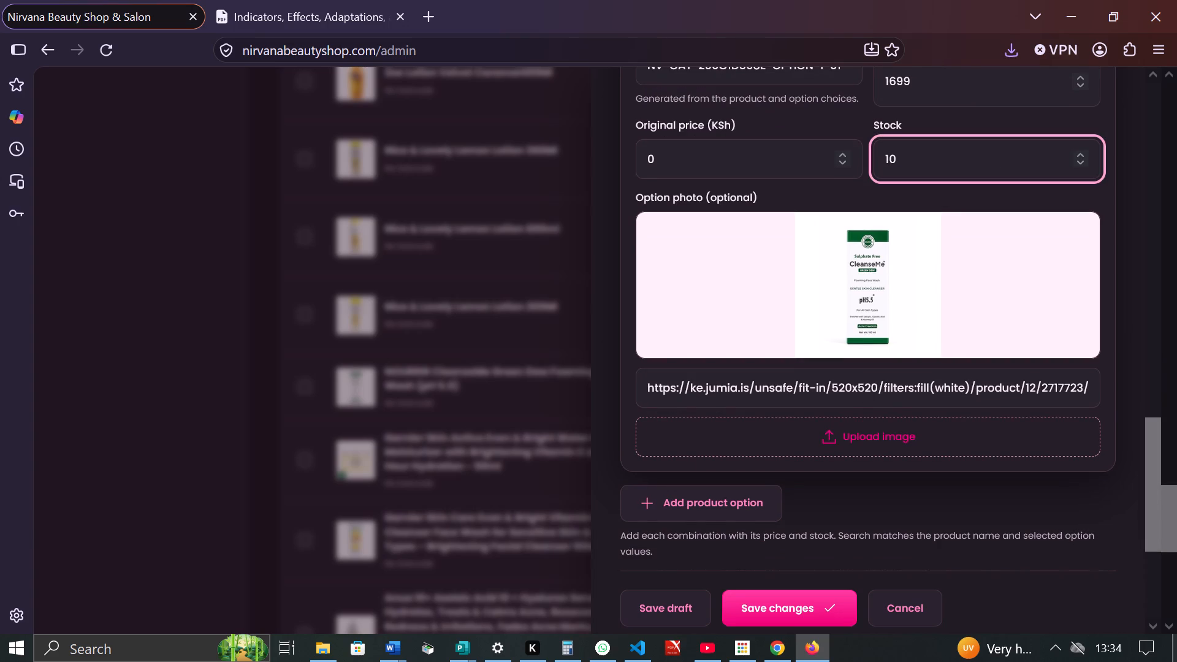
pyautogui.press('BackSpace')
pyautogui.click(797, 616)
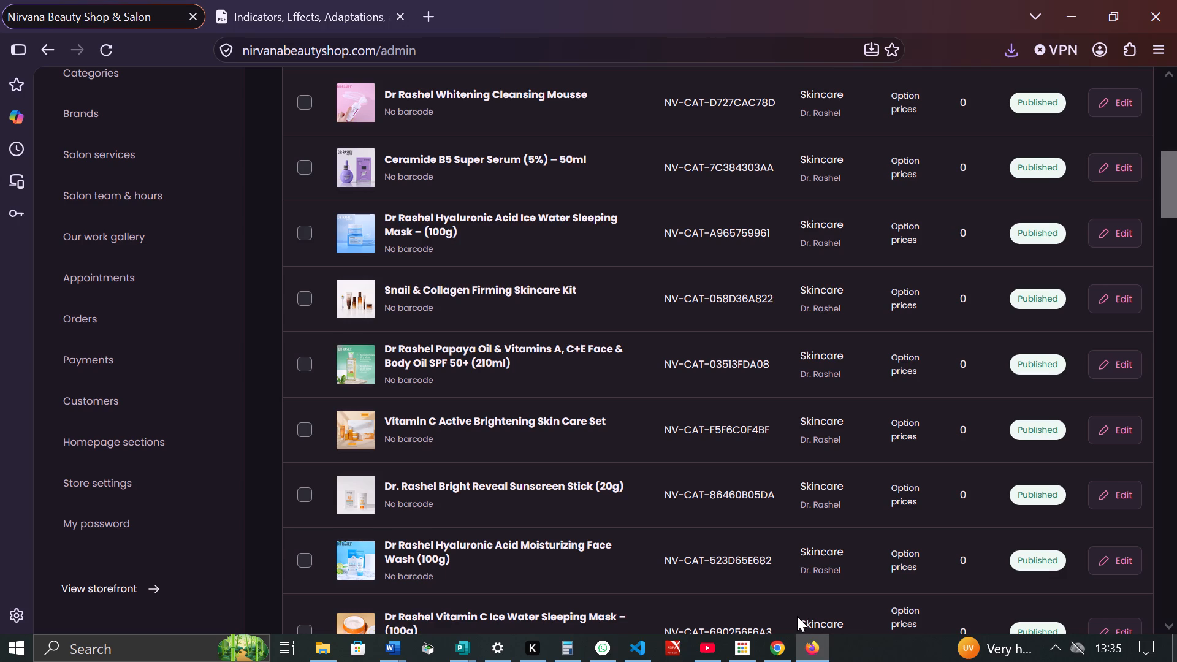
# Set Option 1's stock to 0 in the Garnier Skin Active Even & Bright Water Gel Moisturizer 50ml record and save the changes.
pyautogui.scroll(1, 806, 601)
pyautogui.scroll(-9, 761, 584)
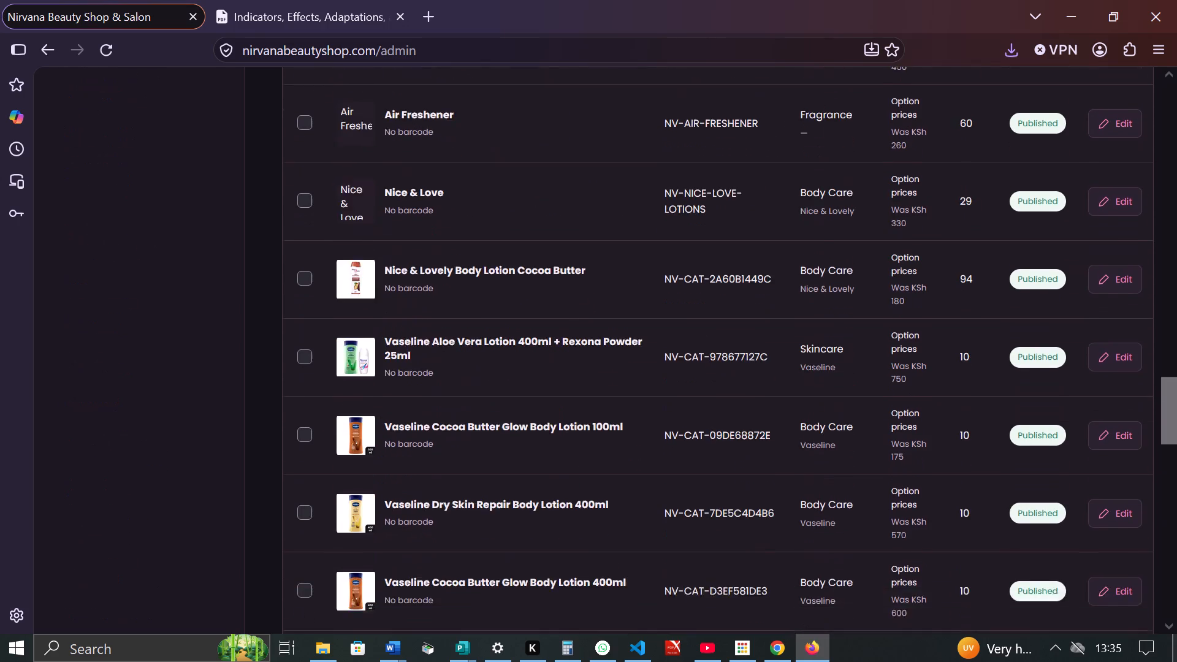
pyautogui.scroll(-2, 764, 546)
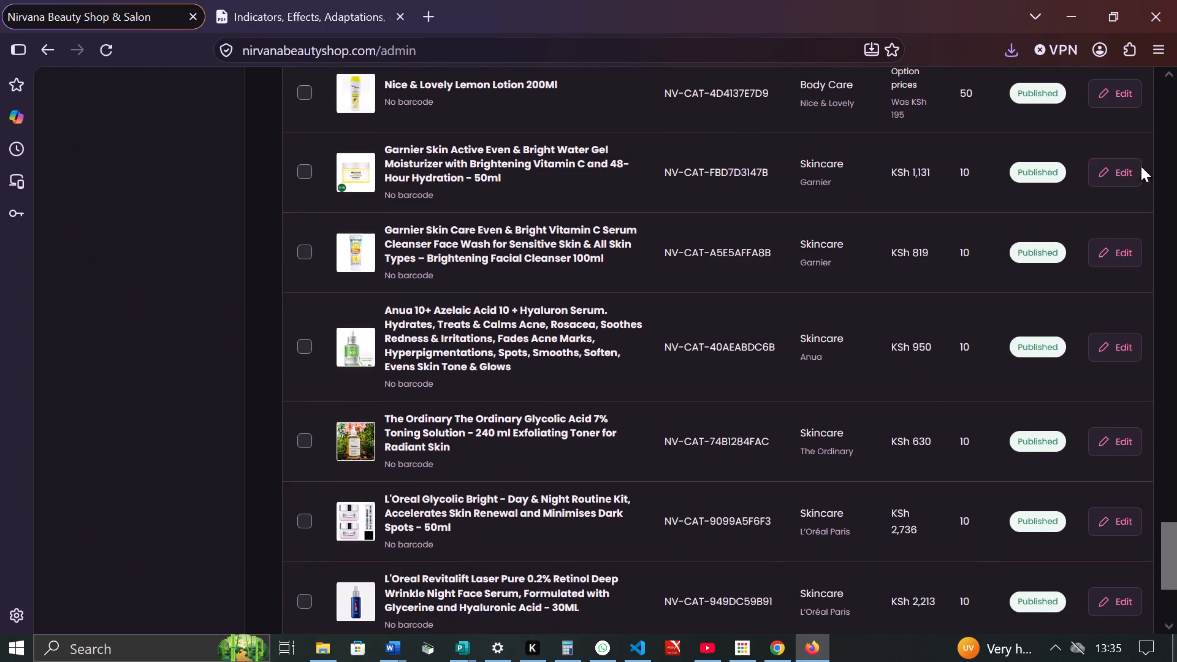
pyautogui.click(1131, 166)
pyautogui.scroll(-1, 984, 258)
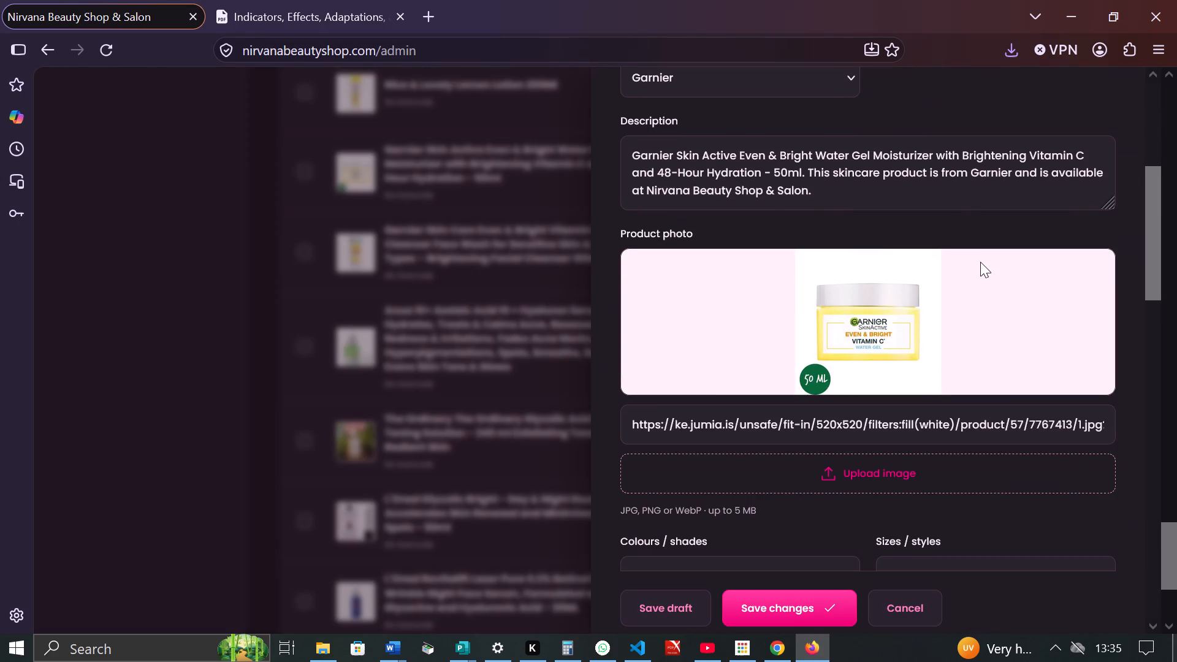
pyautogui.scroll(-3, 973, 268)
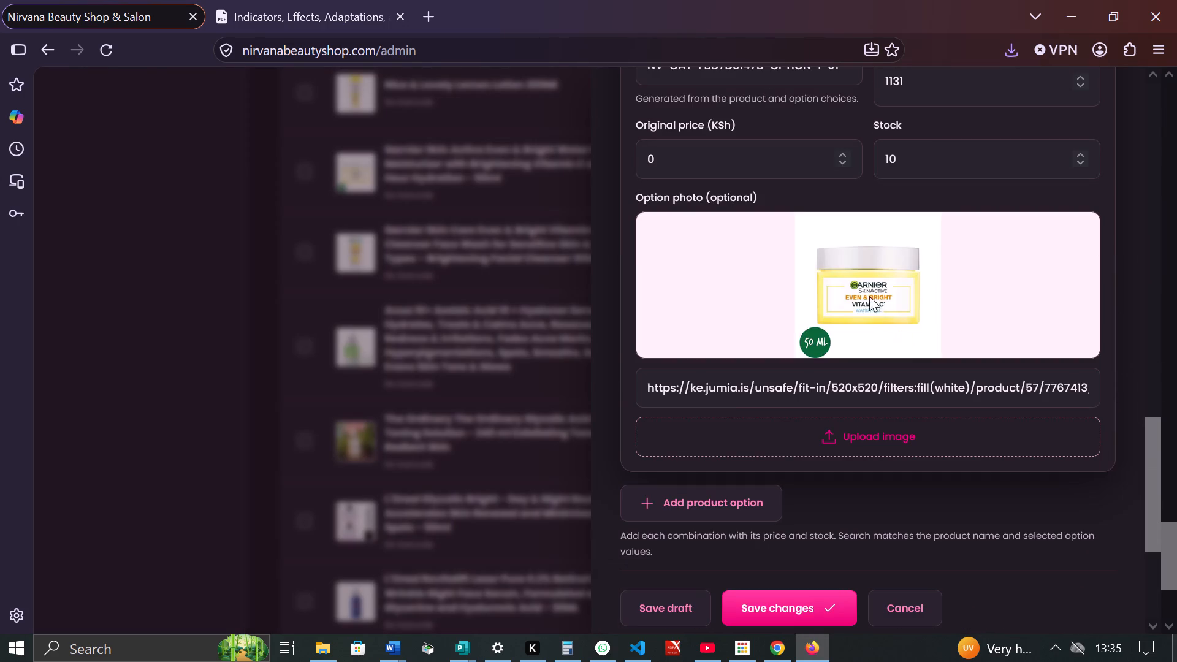
pyautogui.click(893, 161)
pyautogui.press('BackSpace')
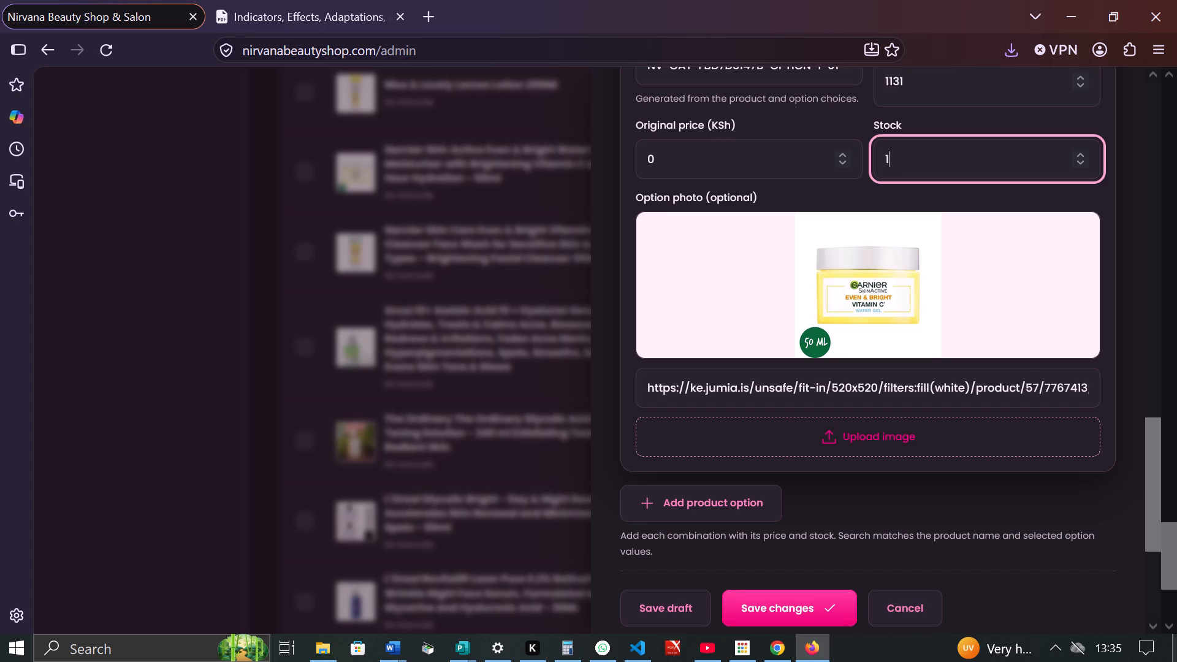
pyautogui.press('BackSpace')
pyautogui.press('0')
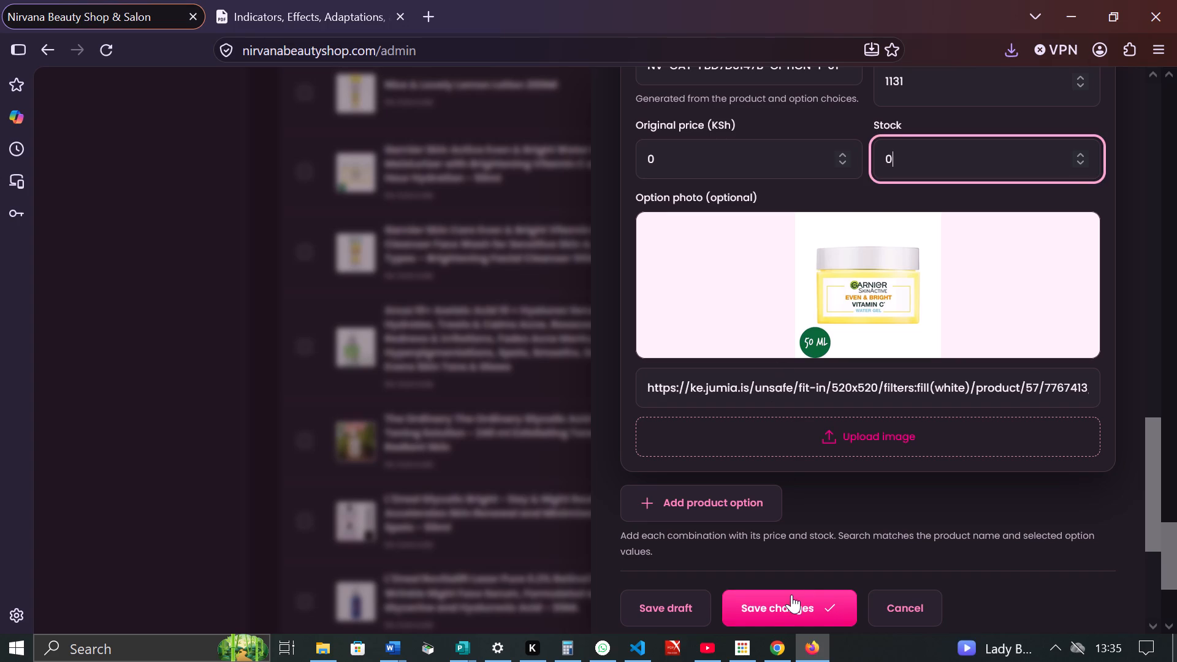
pyautogui.click(791, 595)
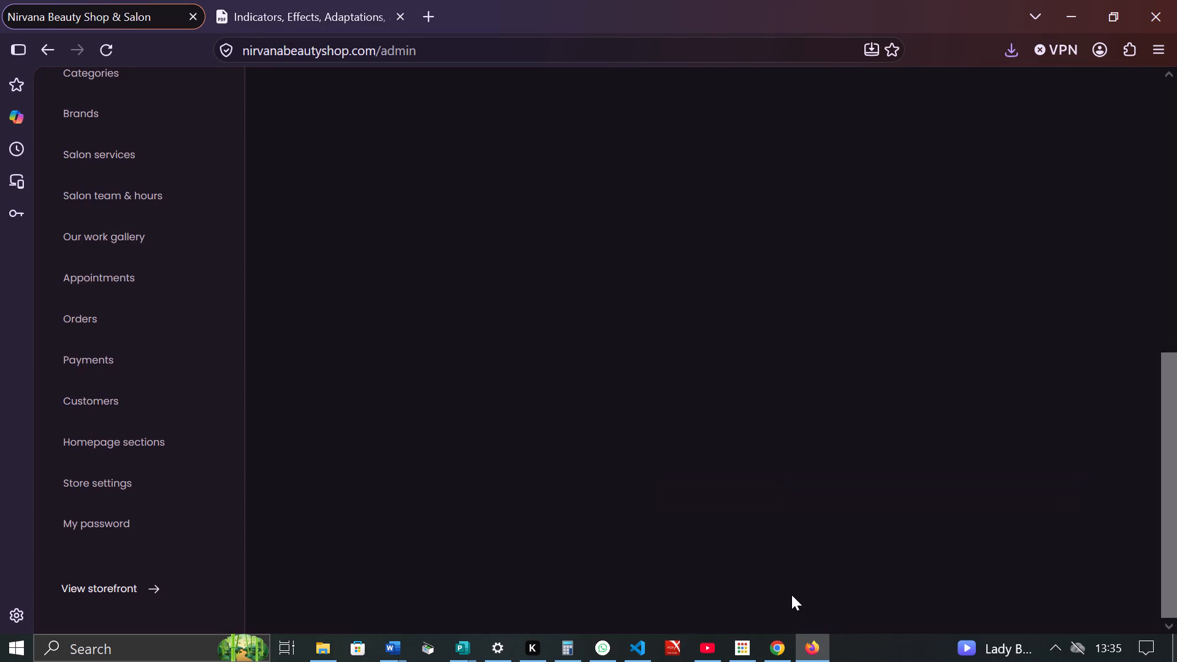
# Set Option 1's stock to 0 in the Garnier Even & Bright Vitamin C Serum Cleanser Face Wash 100ml record and save the changes.
pyautogui.scroll(-5, 760, 430)
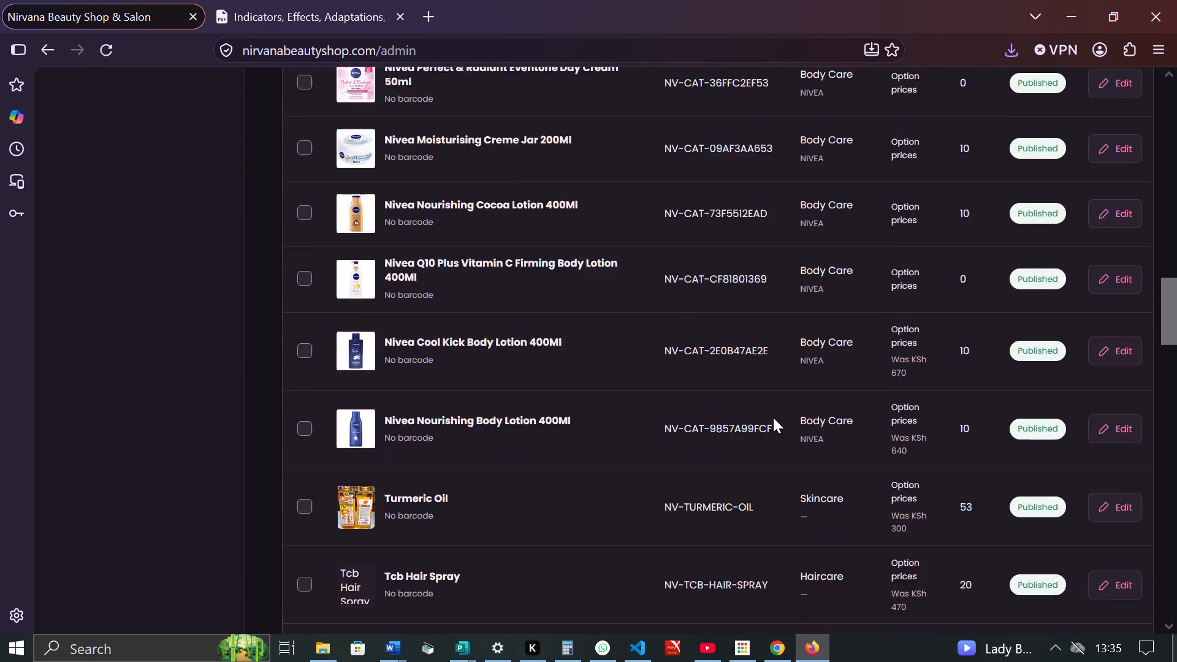
pyautogui.scroll(-4, 773, 417)
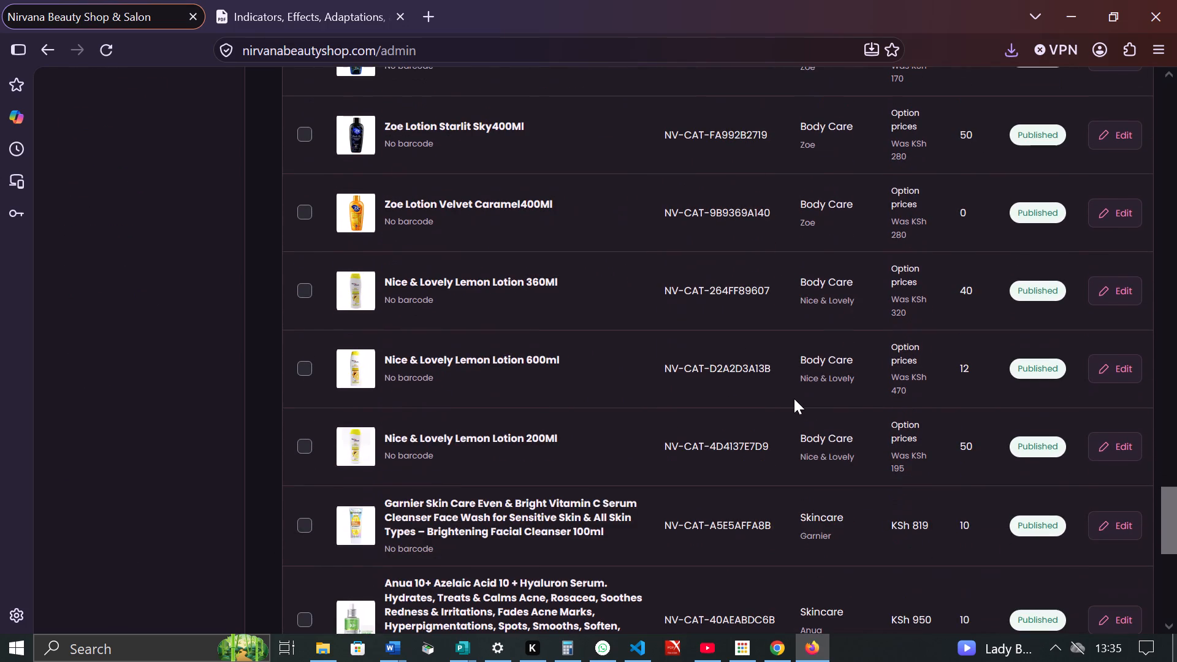
pyautogui.click(1108, 523)
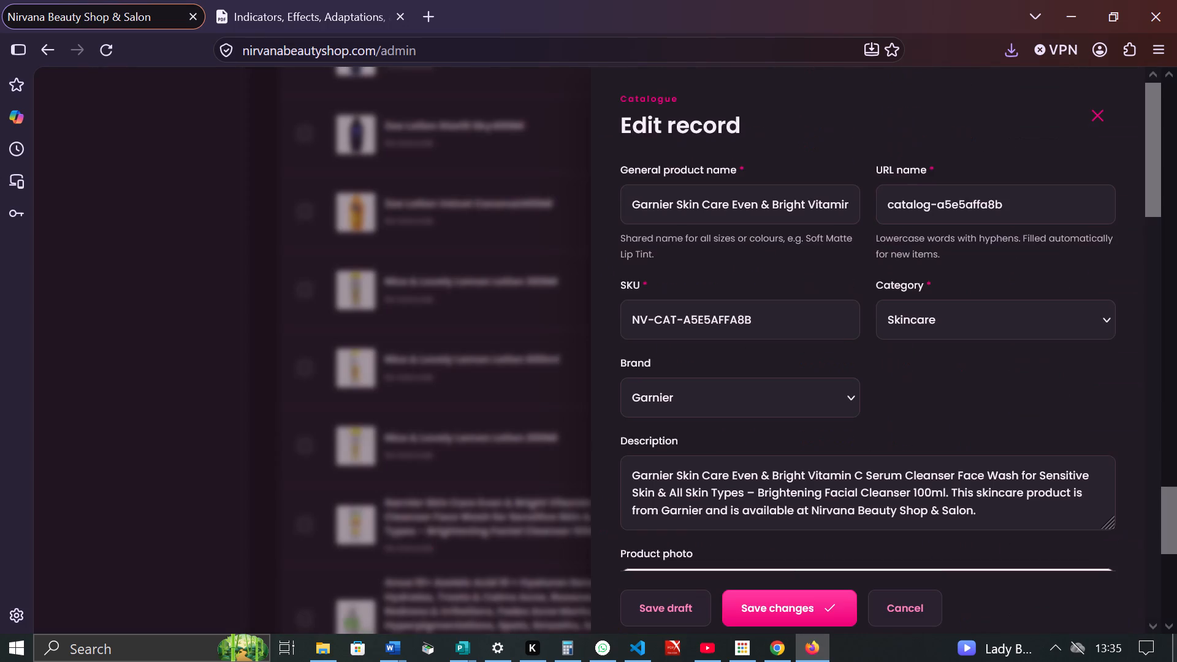
pyautogui.scroll(-1, 893, 470)
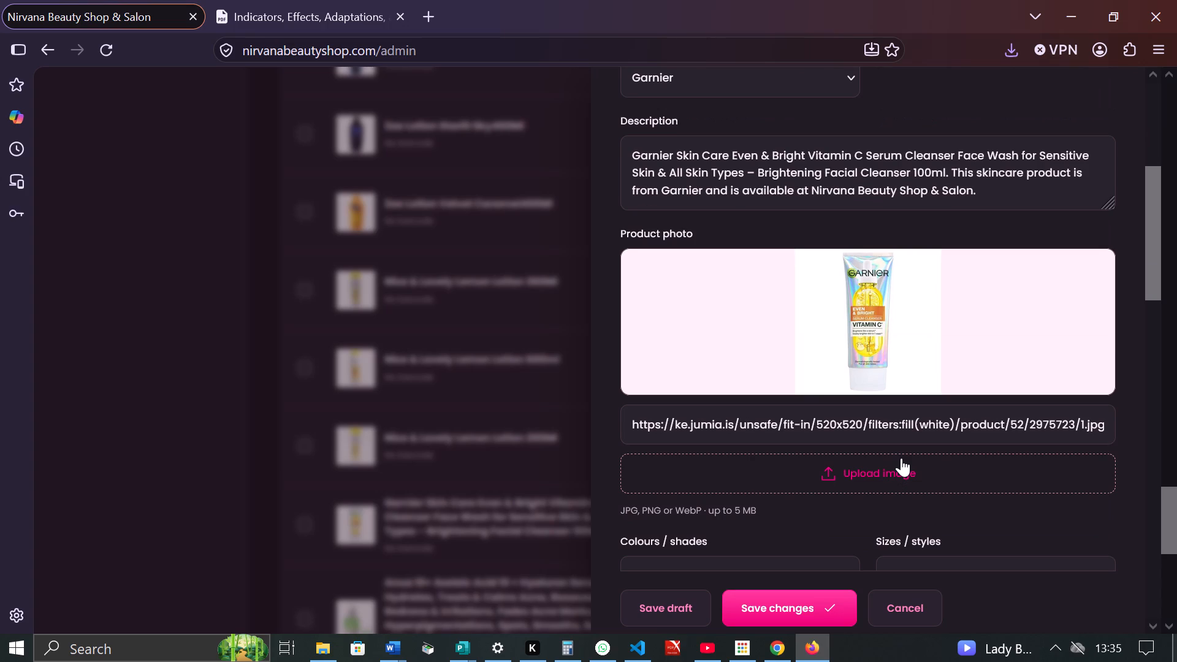
pyautogui.scroll(-1, 1166, 637)
pyautogui.scroll(-2, 1009, 512)
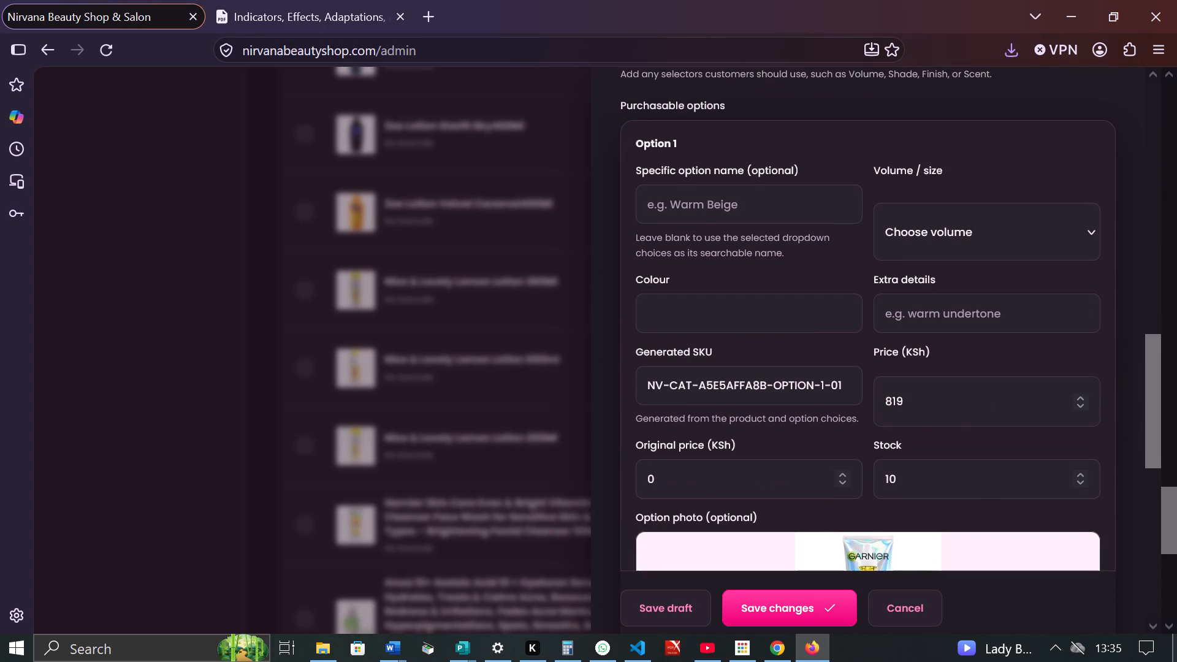
pyautogui.click(889, 481)
pyautogui.press('BackSpace')
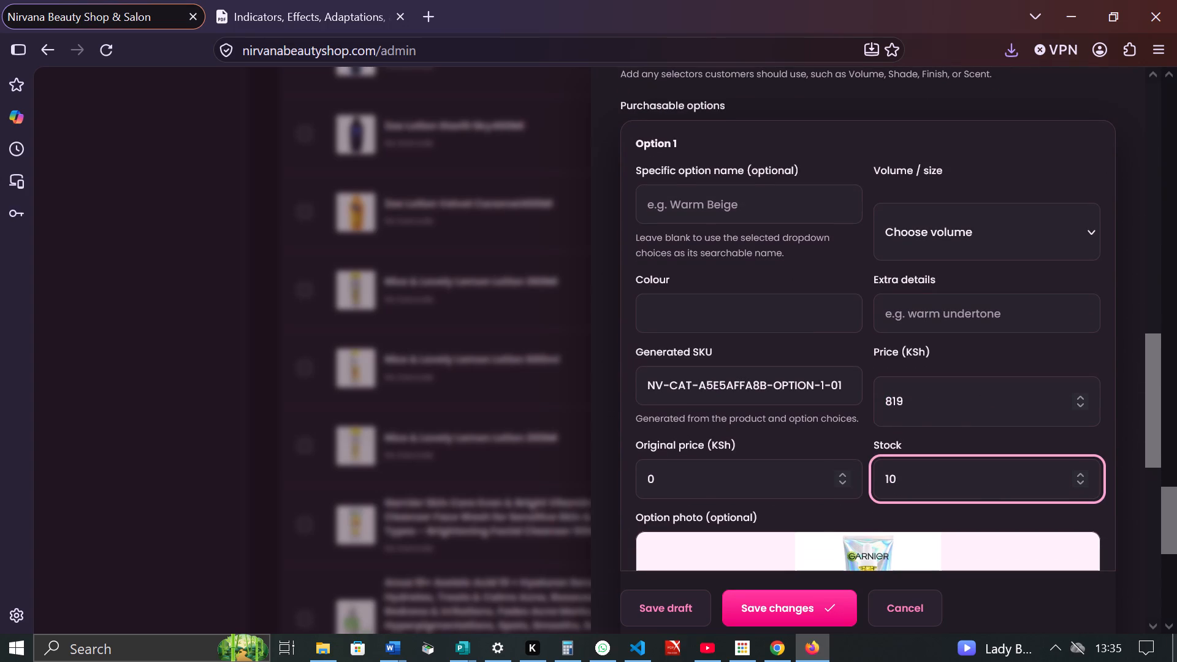
pyautogui.click(777, 605)
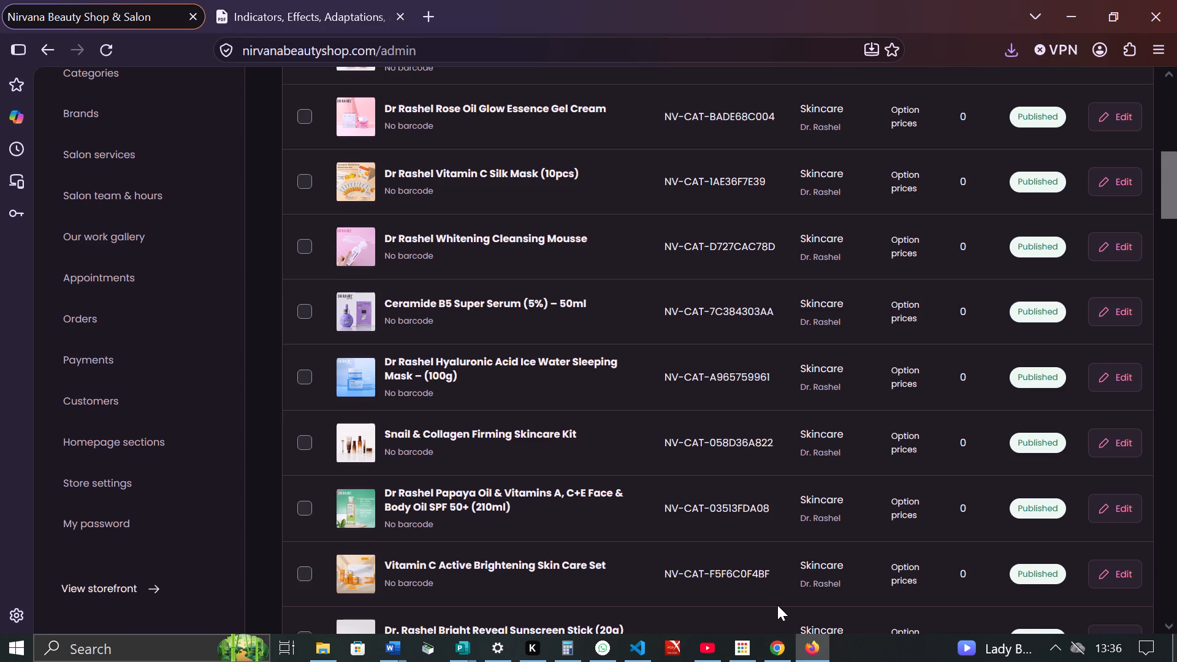
# Set Option 1's stock to 0 in the Anua 10+ Azelaic Acid 10 + Hyaluron Serum record and try to save the changes.
pyautogui.scroll(-8, 707, 373)
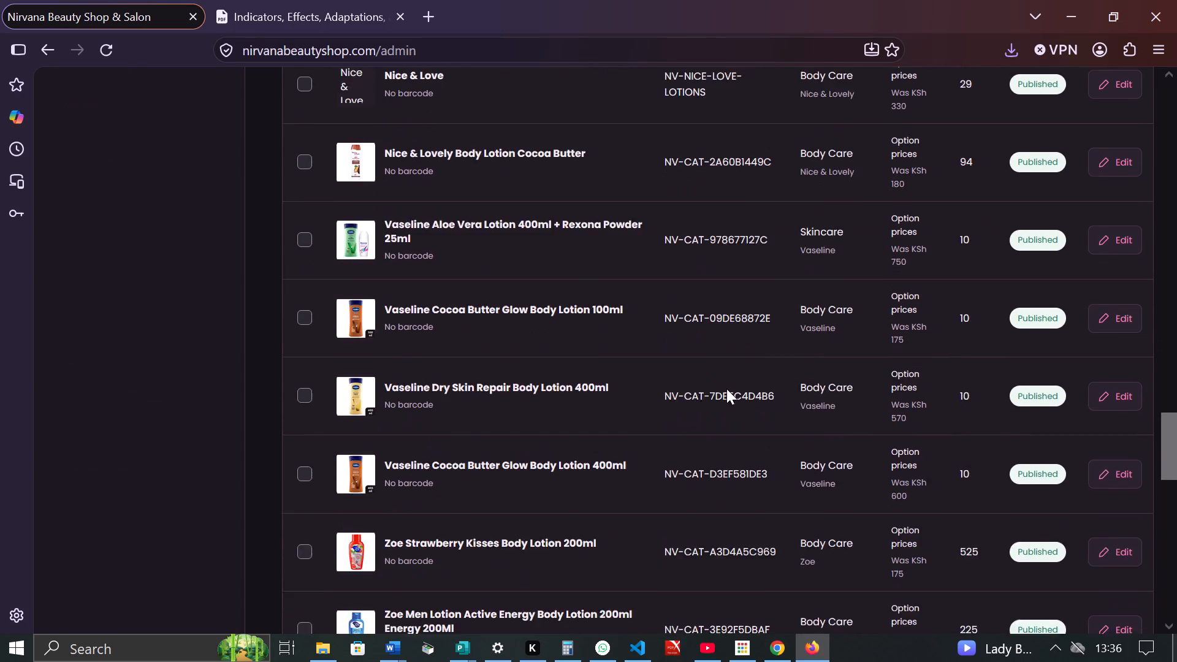
pyautogui.scroll(-4, 726, 389)
pyautogui.scroll(1, 723, 394)
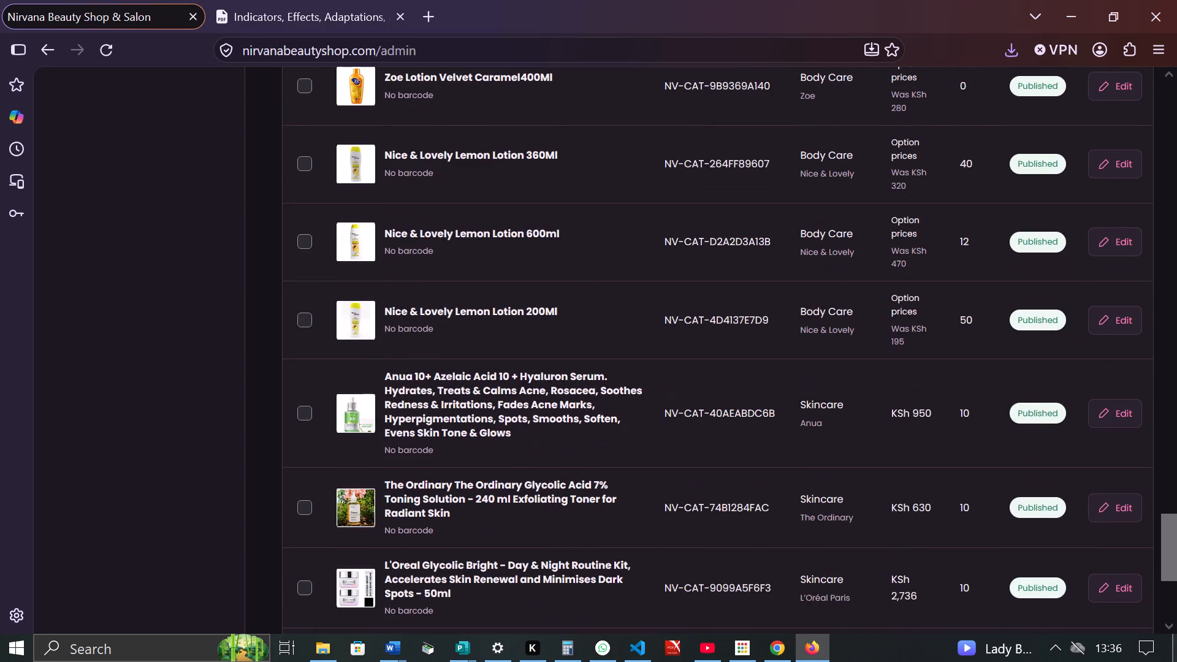
pyautogui.click(1115, 416)
pyautogui.scroll(-1, 1011, 419)
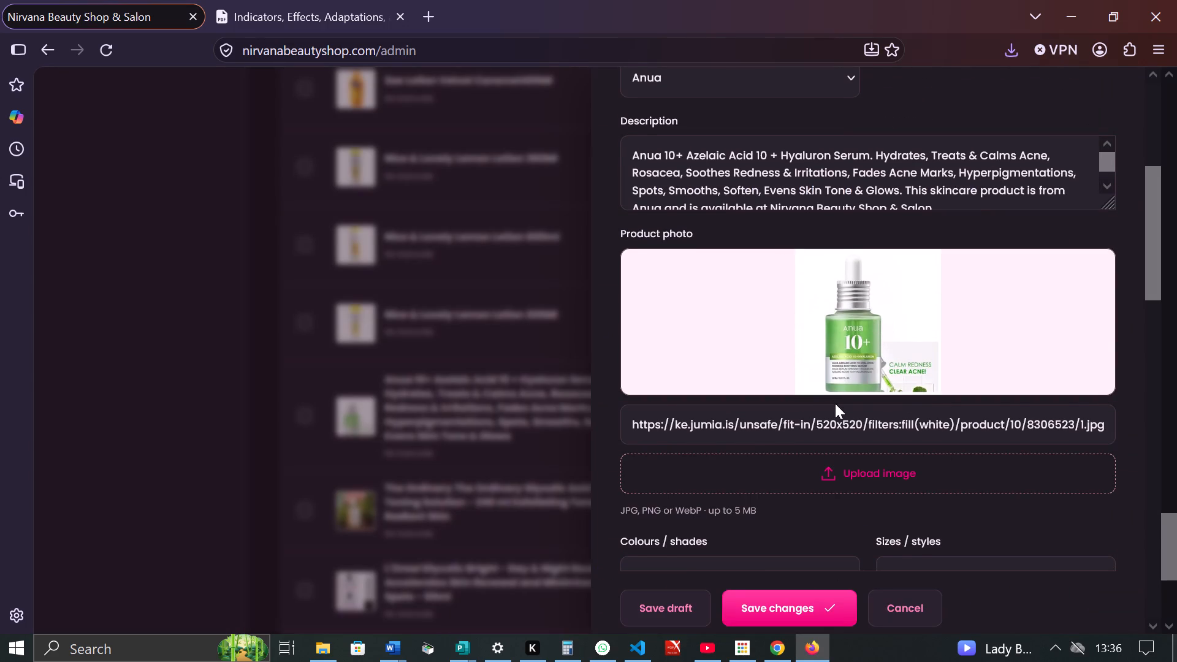
pyautogui.scroll(-2, 835, 403)
pyautogui.click(894, 481)
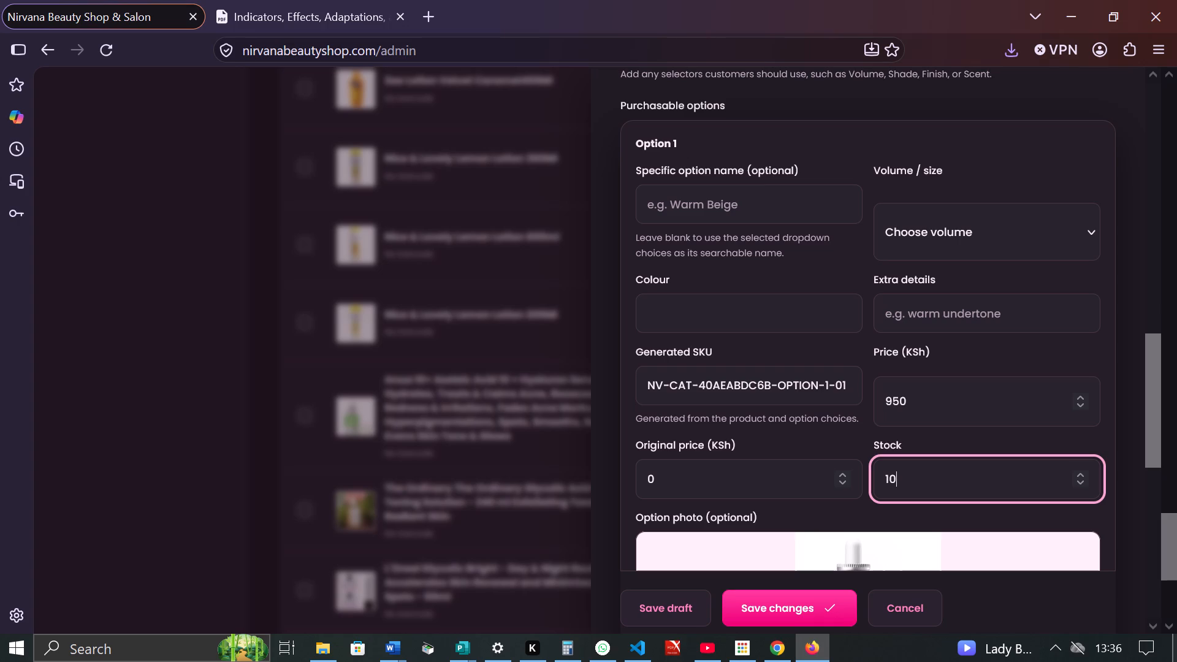
pyautogui.press('BackSpace')
pyautogui.press('BackSpace')
pyautogui.press('BackSpace')
pyautogui.press('0')
pyautogui.click(791, 608)
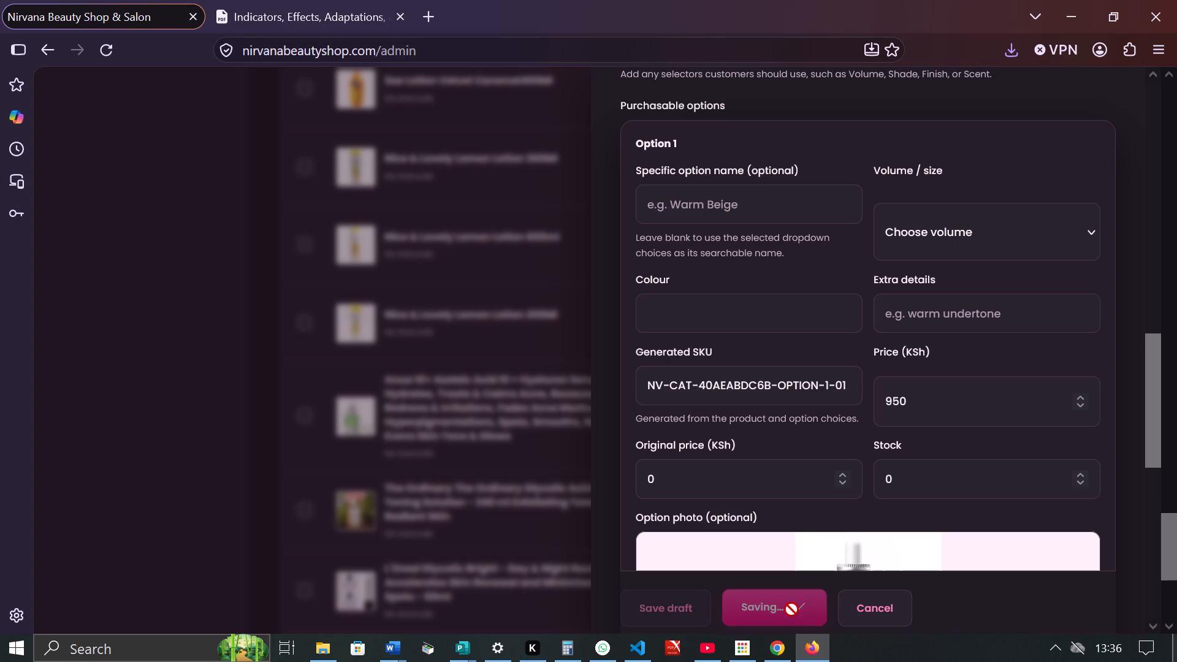
# Shorten the Anua serum's general product name to "Anua 10+ Azelaic Acid 10" and save the changes.
pyautogui.scroll(2, 833, 553)
pyautogui.scroll(1, 826, 489)
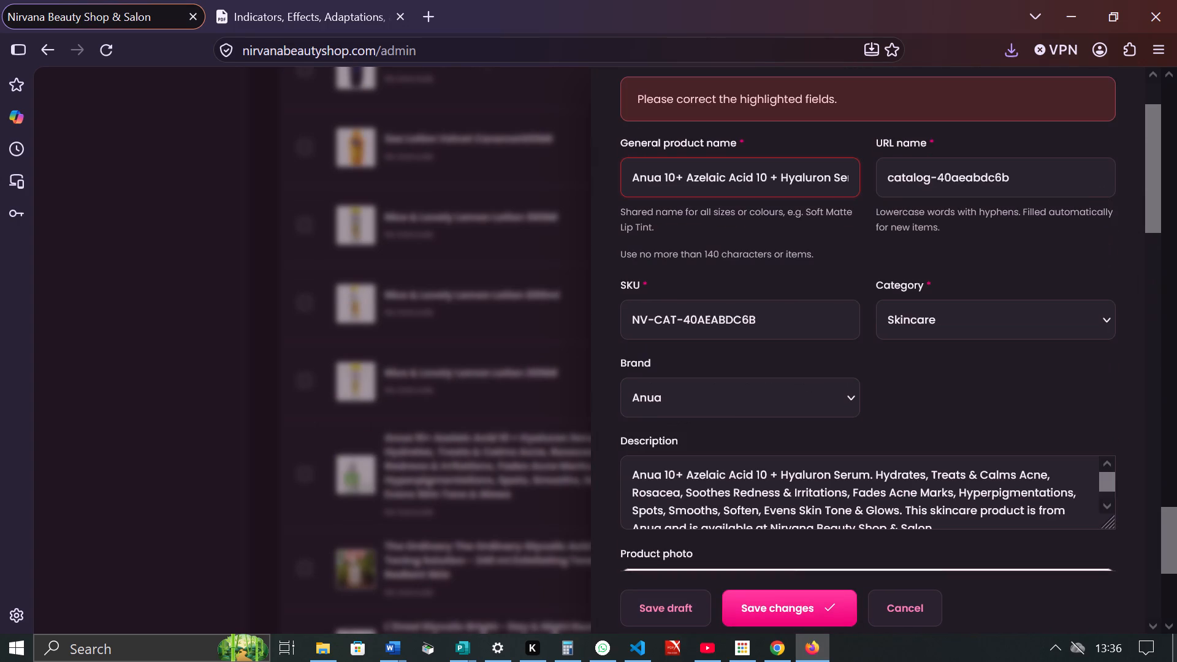
pyautogui.moveTo(771, 172); pyautogui.dragTo(797, 176)
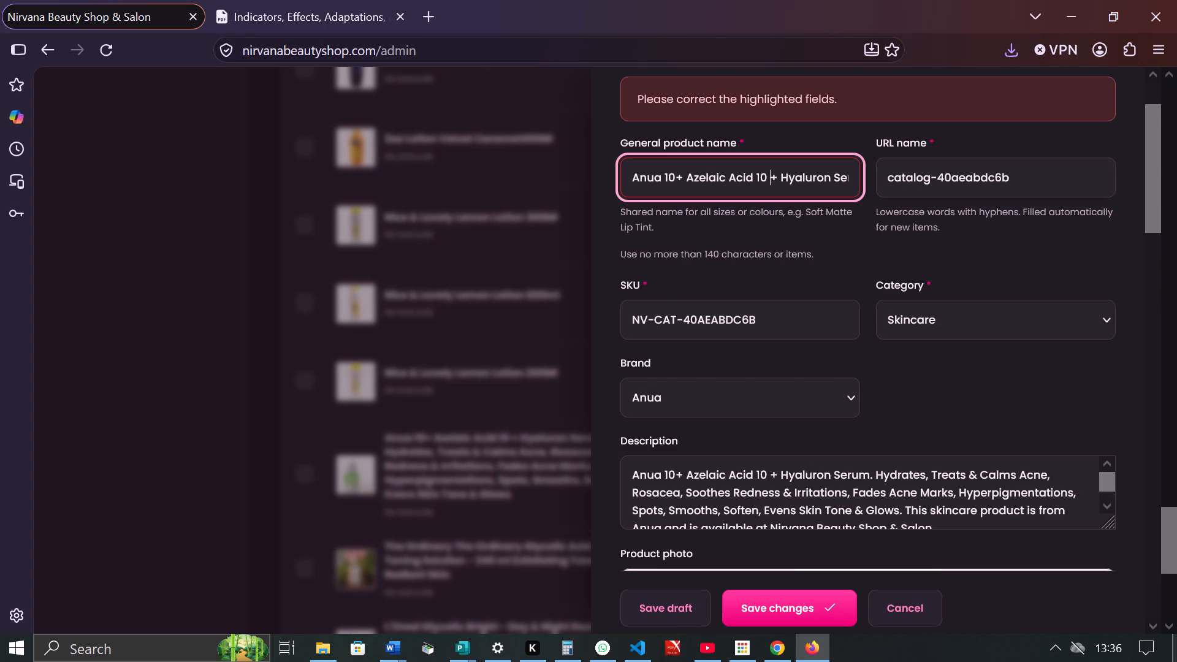
pyautogui.moveTo(797, 176); pyautogui.dragTo(894, 197)
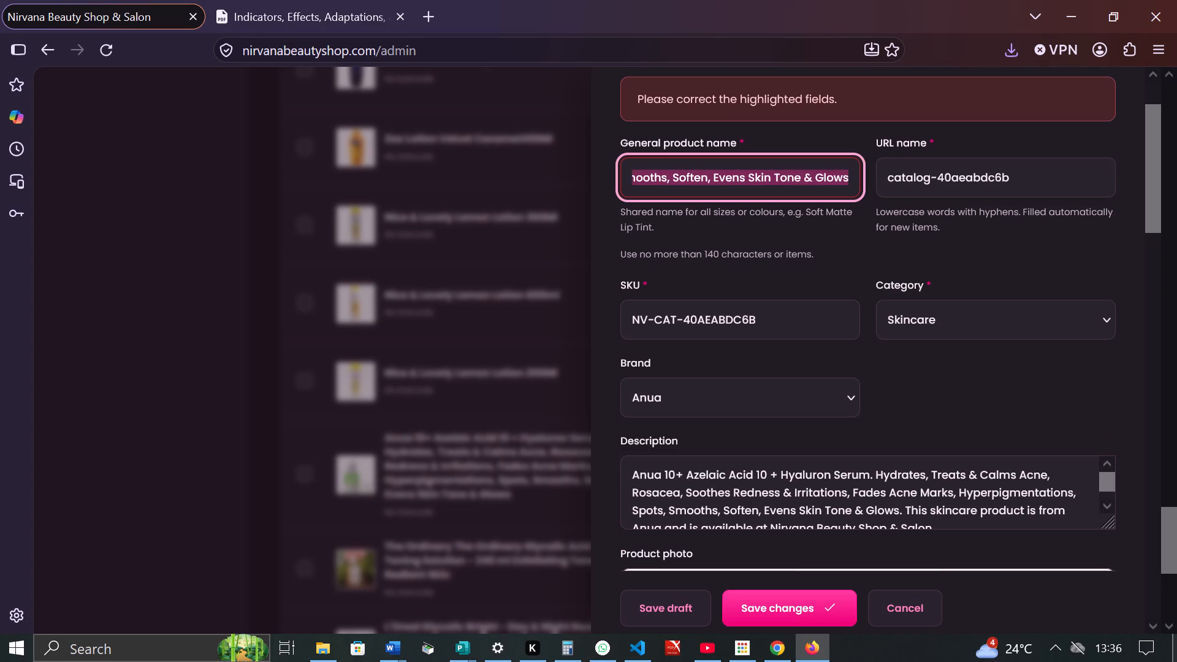
pyautogui.moveTo(894, 197); pyautogui.dragTo(815, 596)
pyautogui.press('BackSpace')
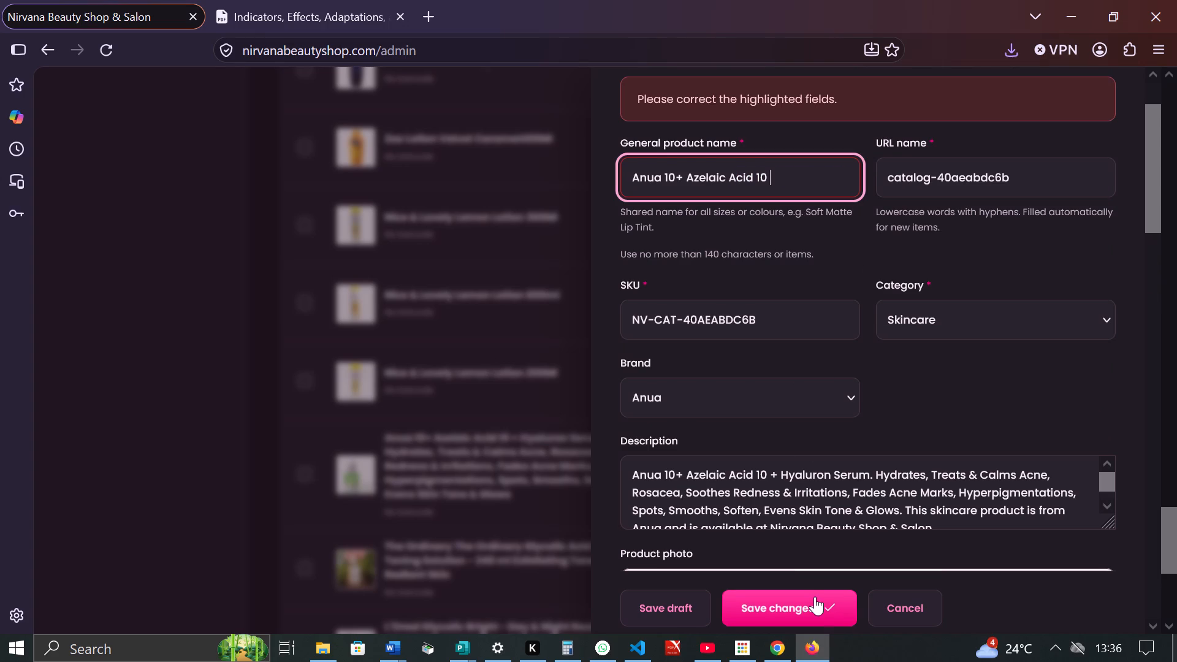
pyautogui.click(815, 597)
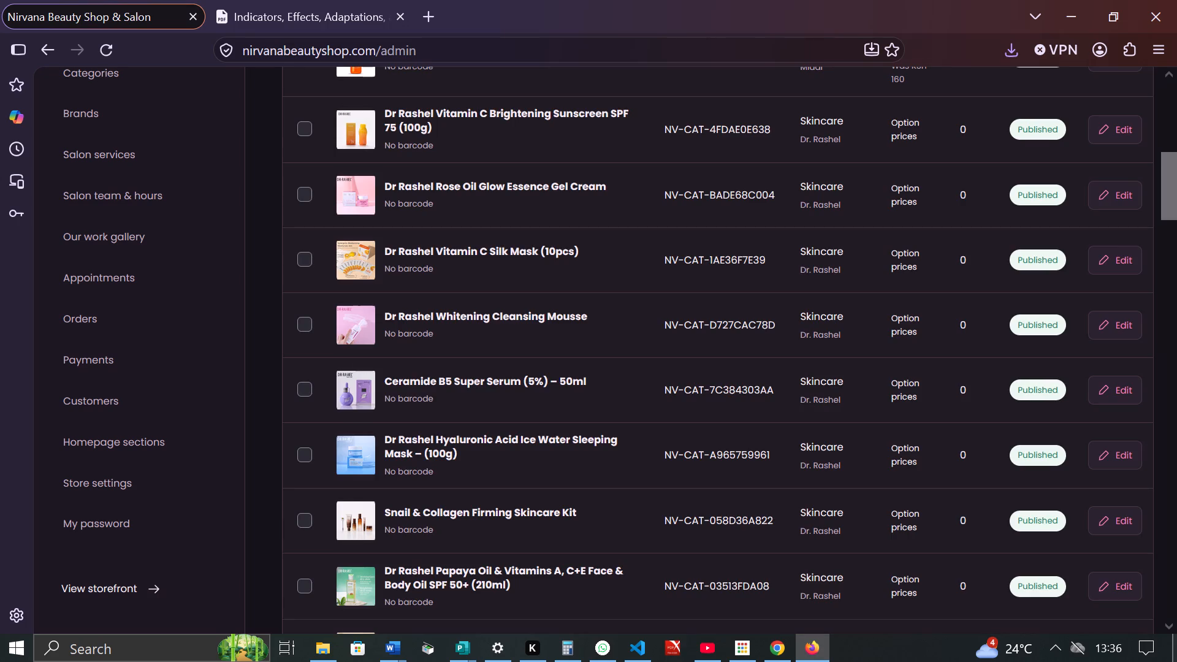
# Set Option 1's stock to 0 in The Ordinary Glycolic Acid 7% Toning Solution 240 ml record and save the changes.
pyautogui.scroll(-5, 894, 408)
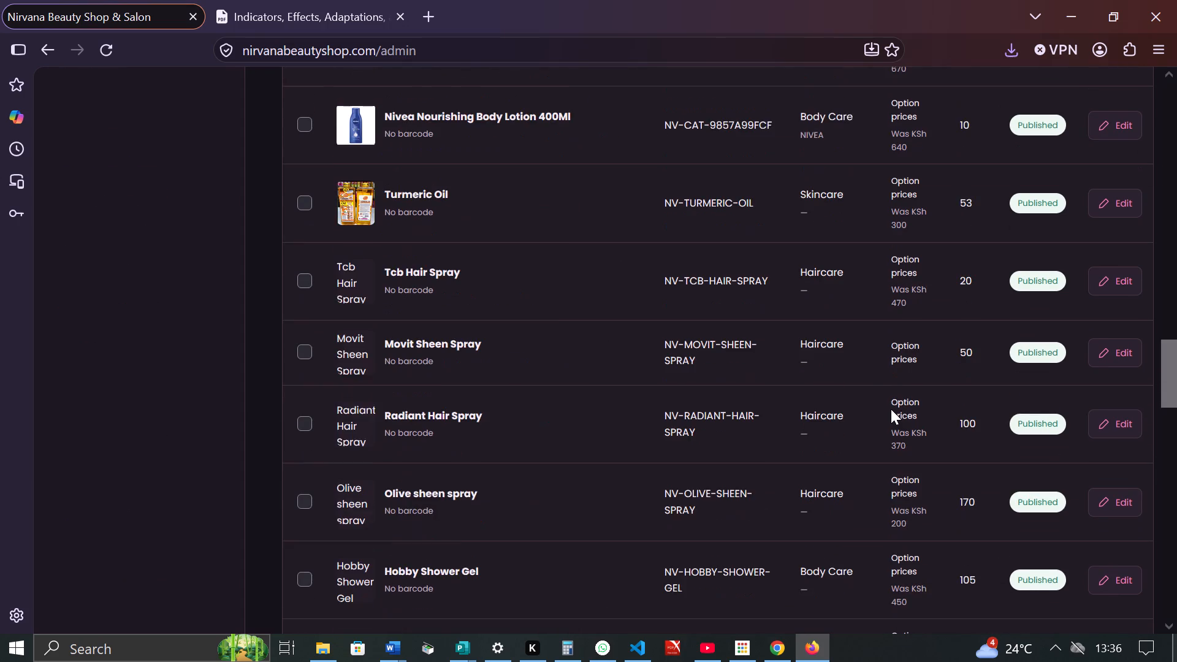
pyautogui.scroll(-10, 891, 409)
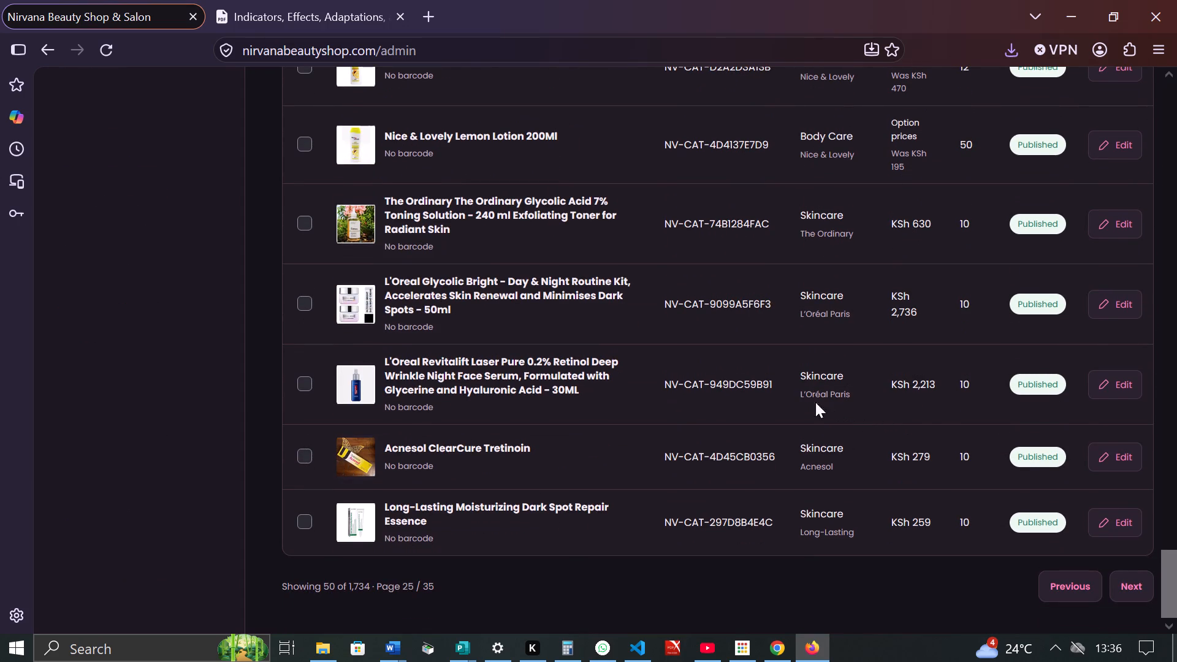
pyautogui.click(1116, 223)
pyautogui.scroll(-1, 715, 388)
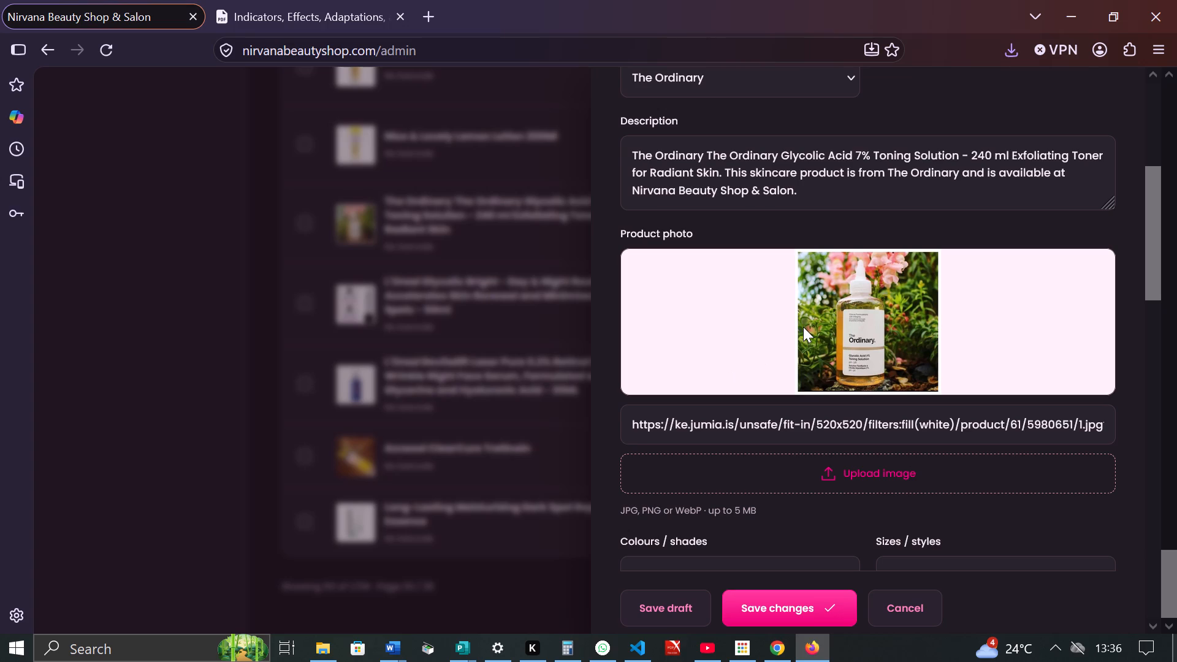
pyautogui.scroll(-3, 878, 467)
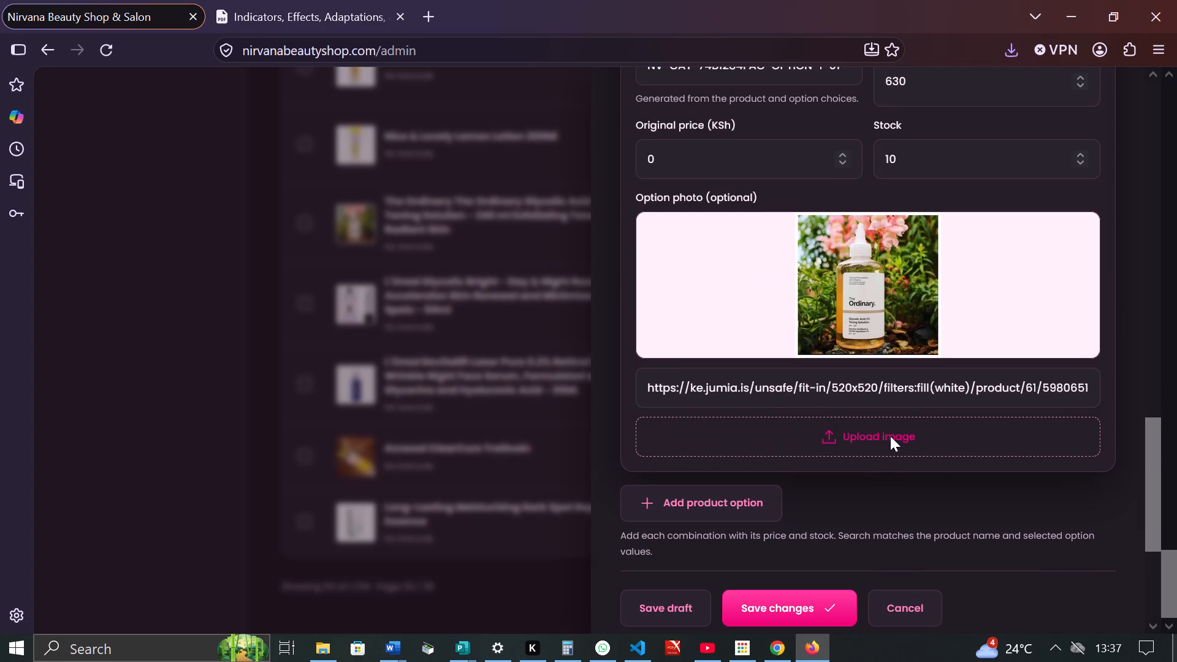
pyautogui.click(892, 157)
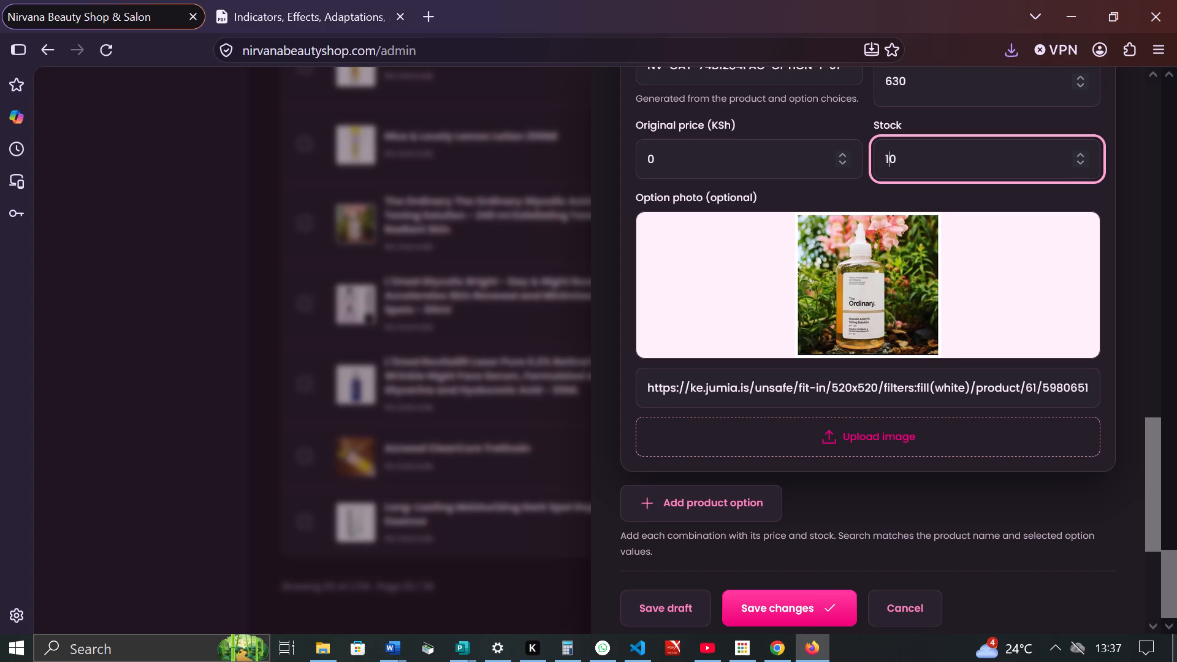
pyautogui.press('BackSpace')
pyautogui.click(772, 616)
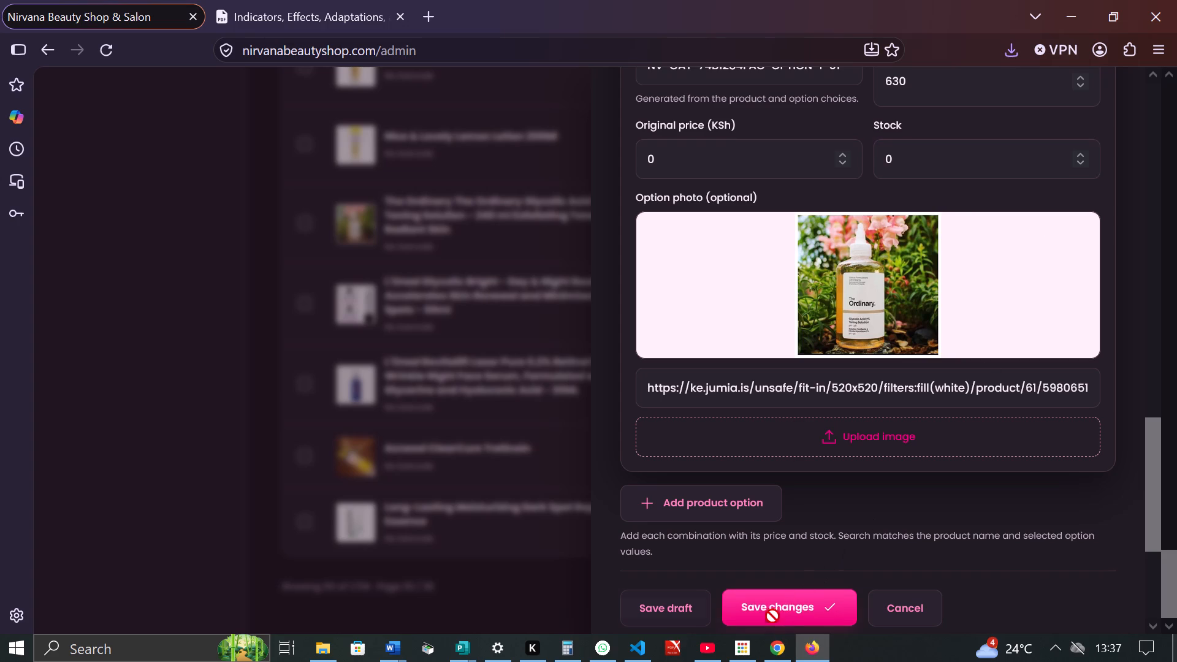
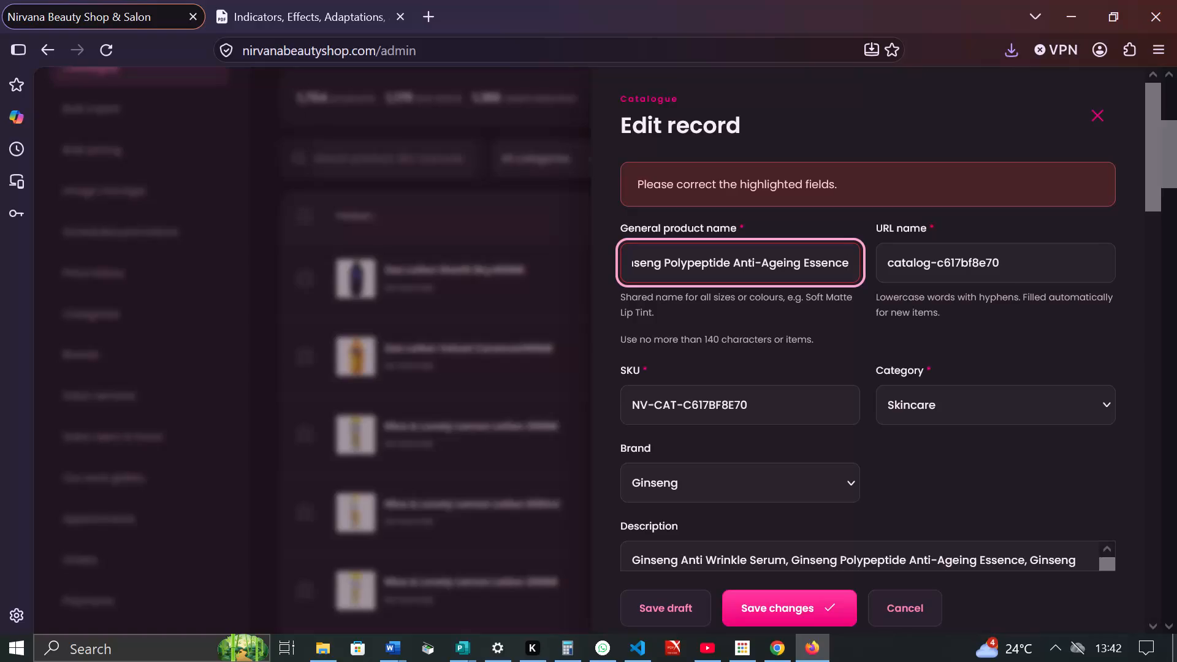
# Save the changes to the Ginseng Polypeptide Anti-Ageing Essence record.
pyautogui.click(798, 623)
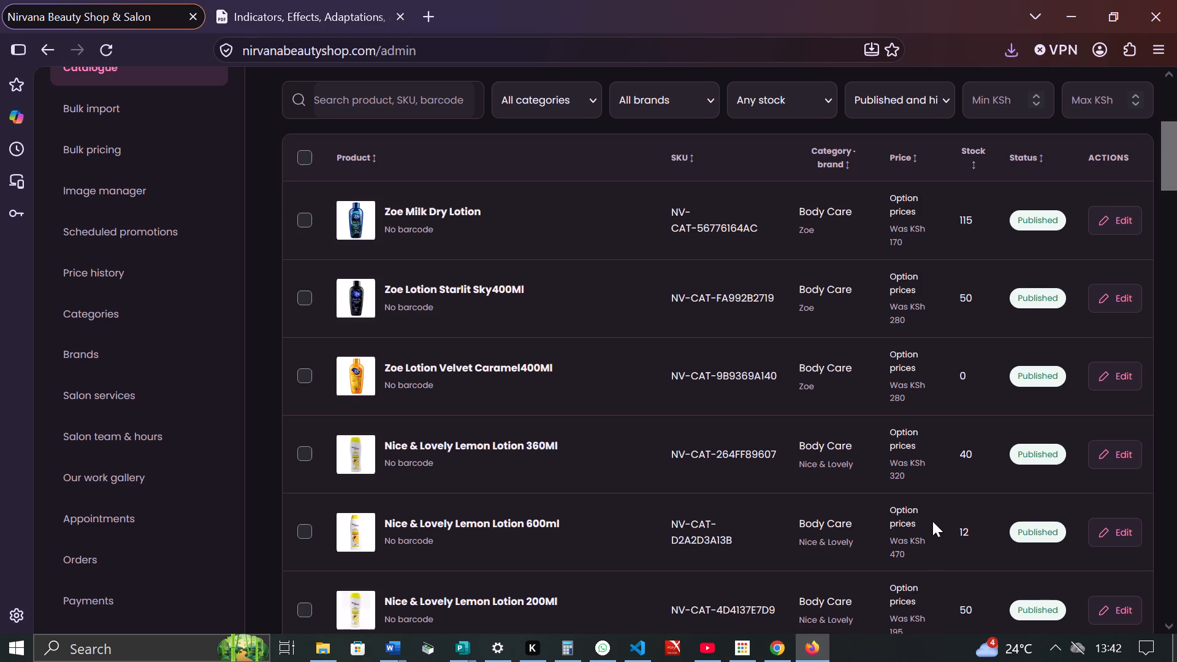
# Set Option 1's stock to 0 in the Bo-tox Bee Venom Cream record and try to save the changes.
pyautogui.scroll(-1, 806, 492)
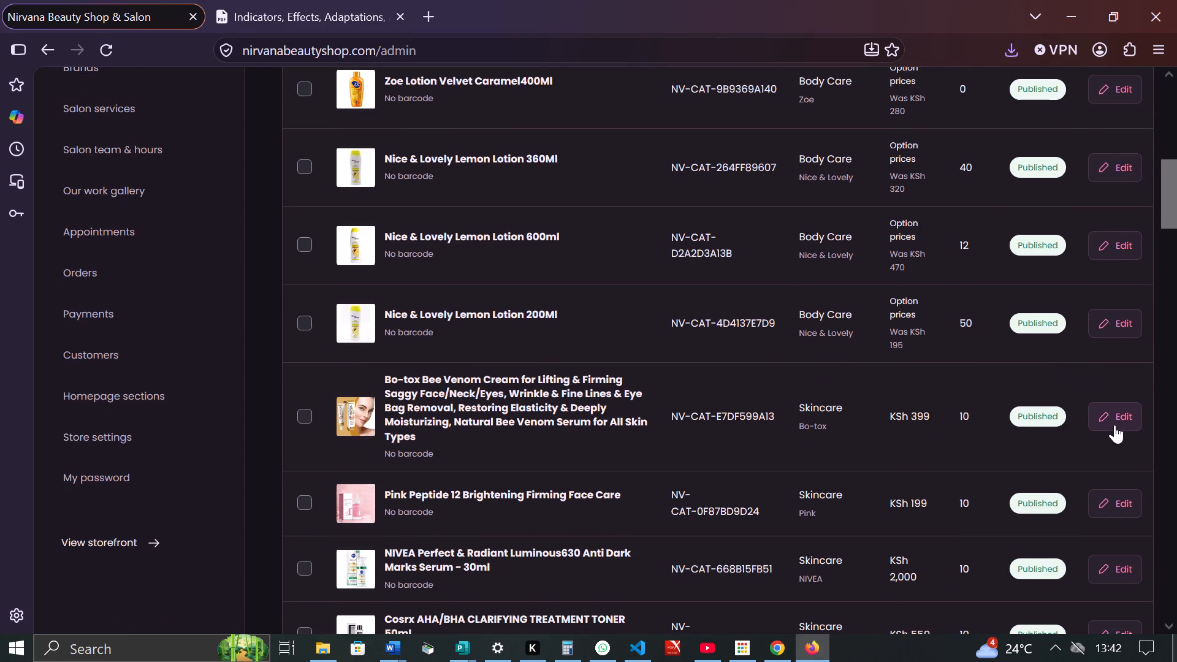
pyautogui.click(1114, 422)
pyautogui.scroll(-2, 922, 465)
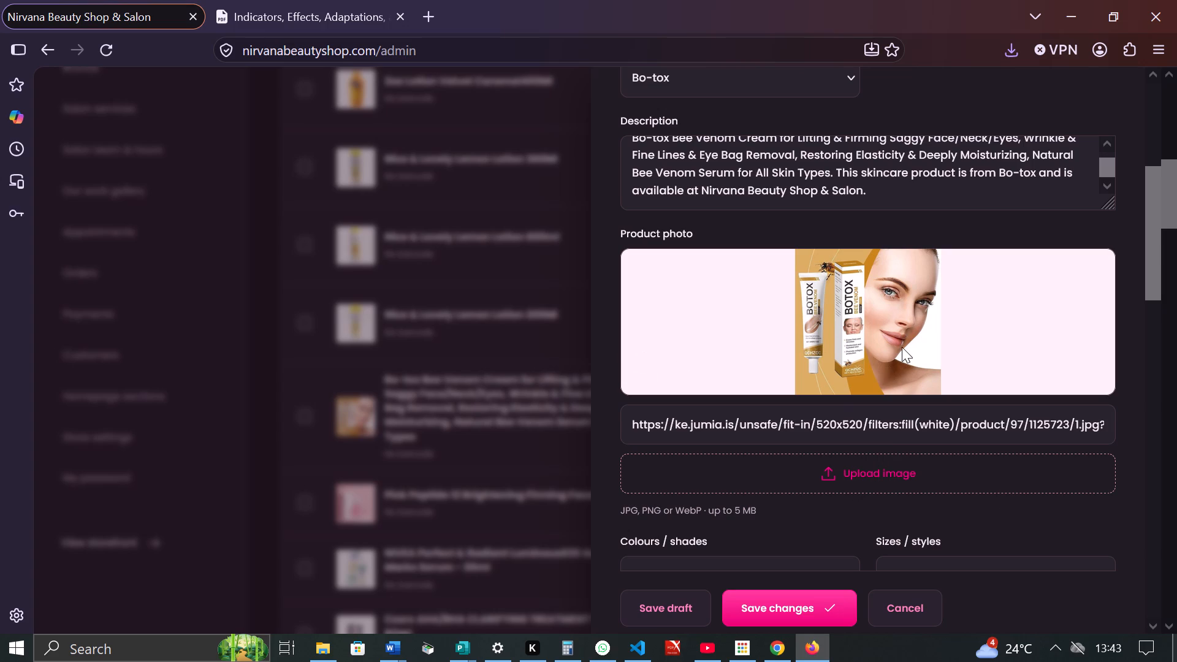
pyautogui.scroll(-1, 886, 368)
pyautogui.scroll(-1, 922, 464)
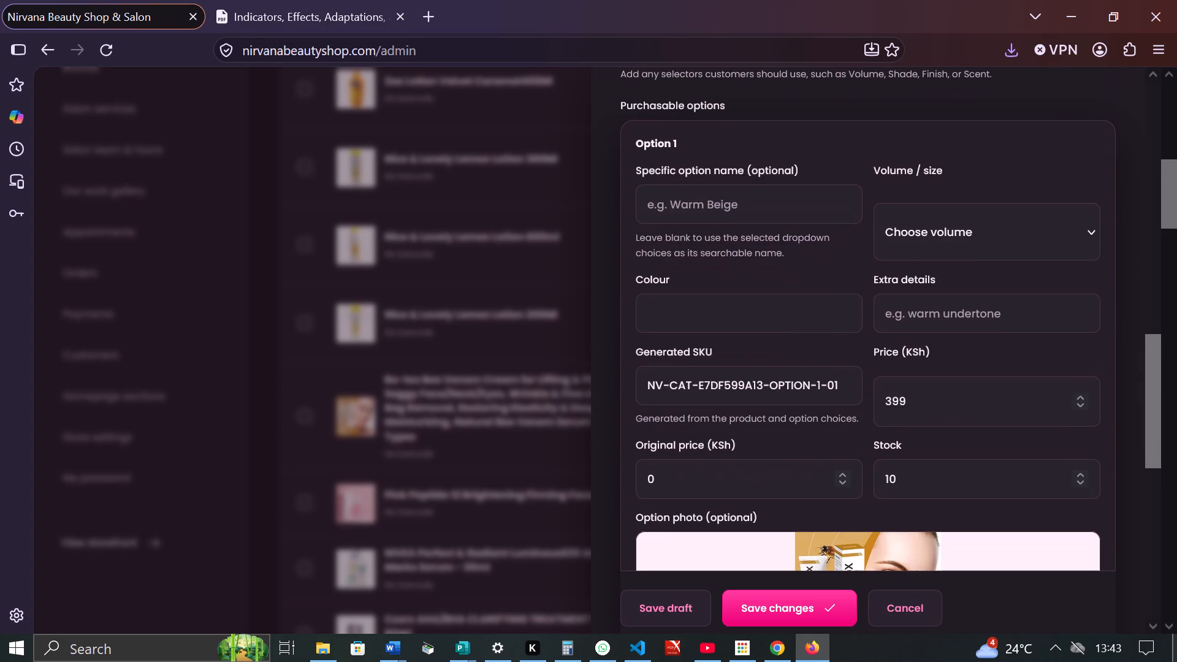
pyautogui.click(890, 480)
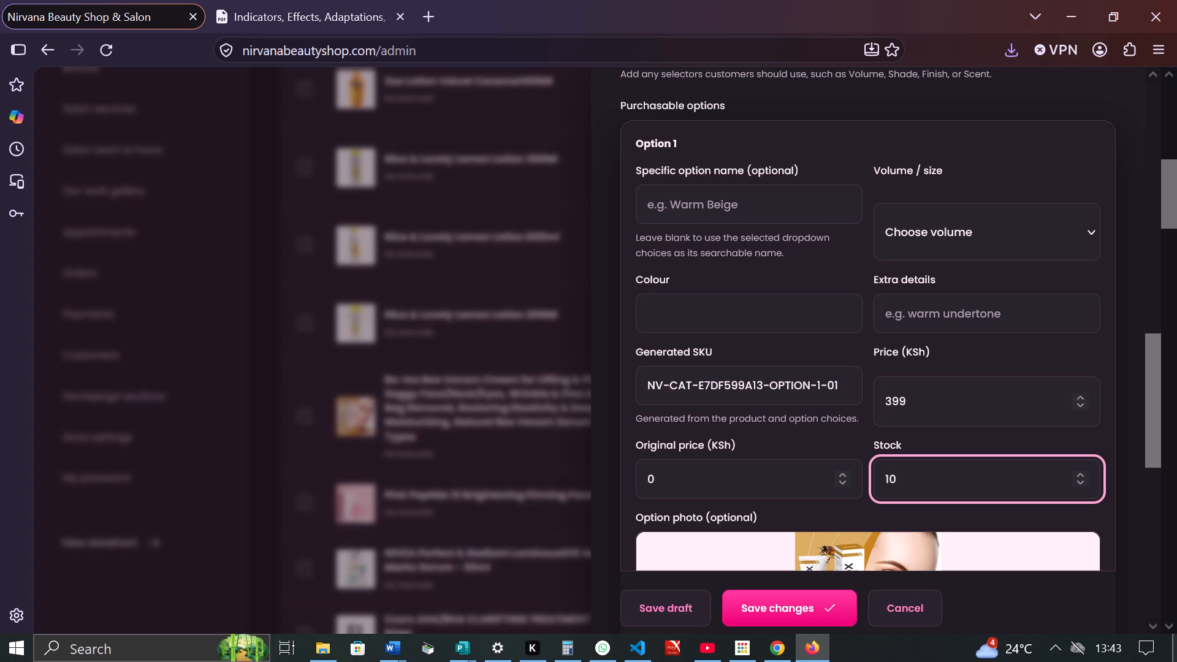
pyautogui.press('BackSpace')
pyautogui.click(795, 611)
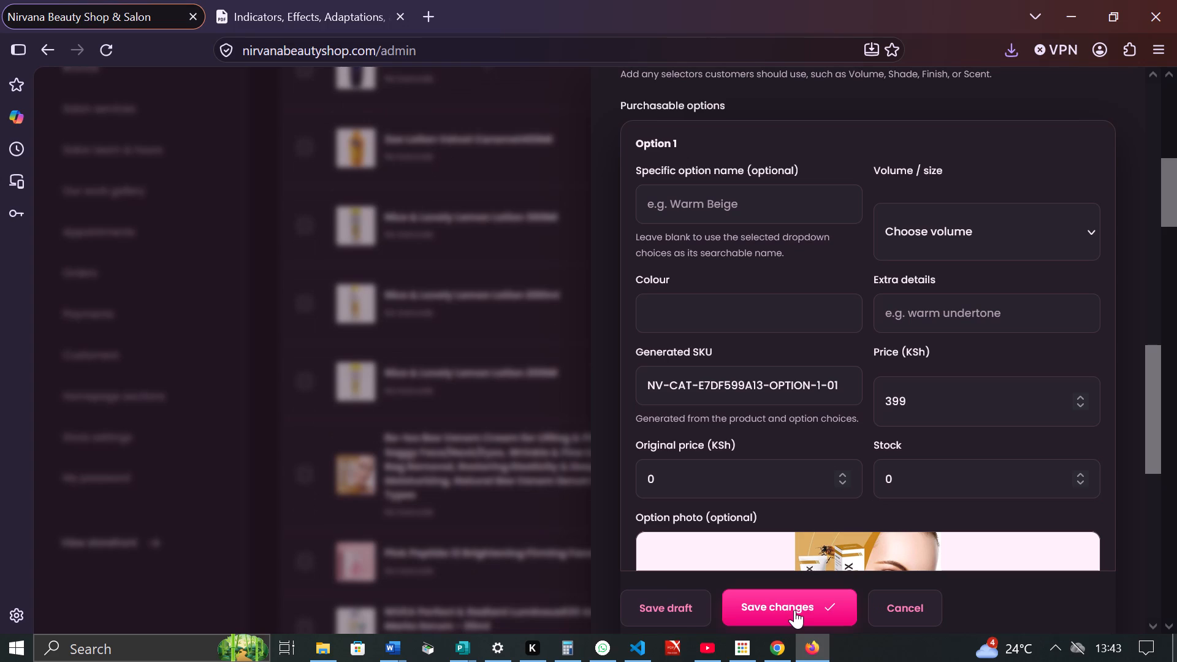
# Shorten the Bo-tox cream's general product name to "Bo-tox Bee Venom Cream for Lifting & Firming Saggy" and save the changes.
pyautogui.scroll(-1, 768, 61)
pyautogui.scroll(-1, 834, 372)
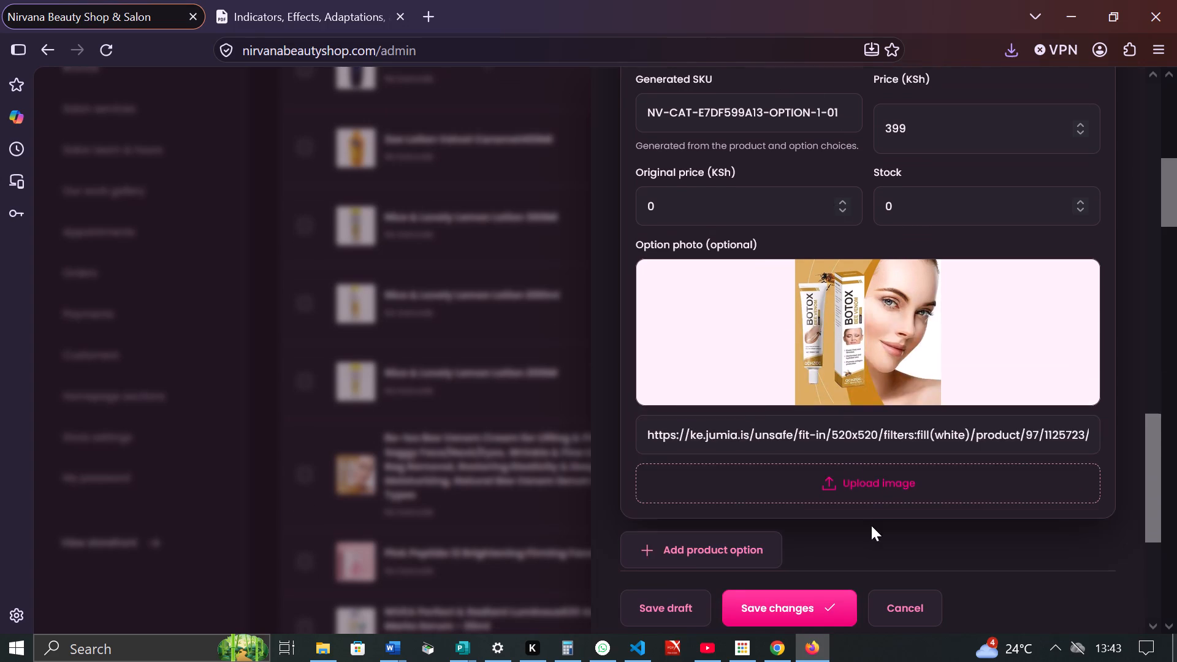
pyautogui.scroll(7, 897, 471)
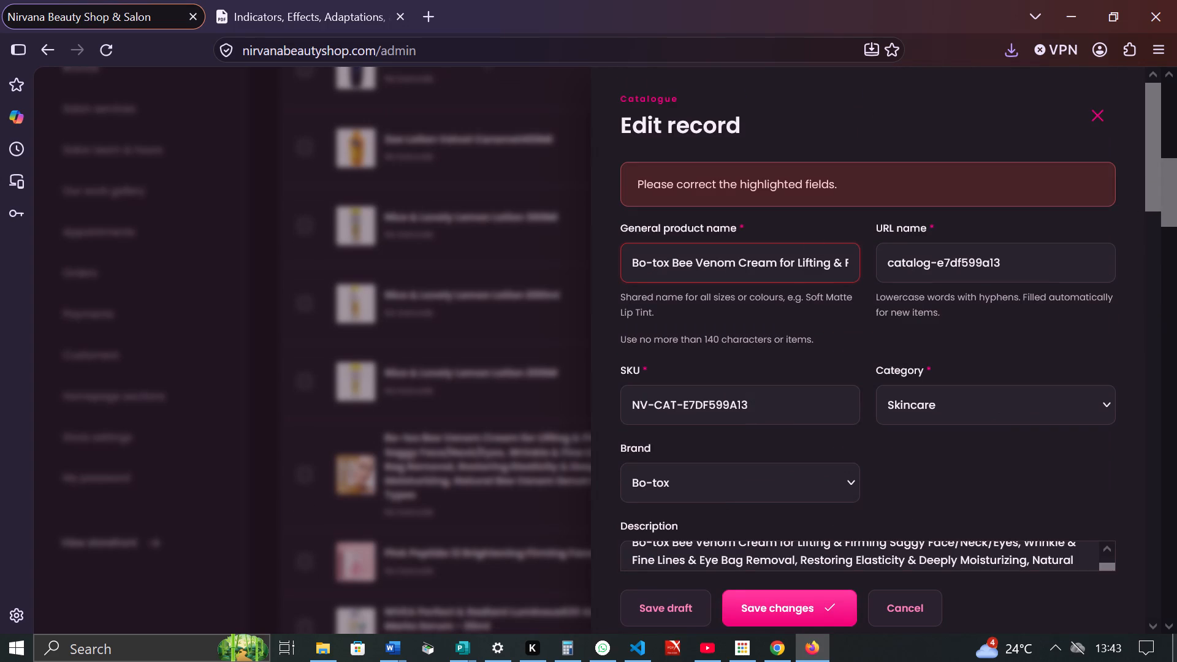
pyautogui.click(846, 264)
pyautogui.press('Right')
pyautogui.press('Right')
pyautogui.press('Right')
pyautogui.press('Right')
pyautogui.press('Right')
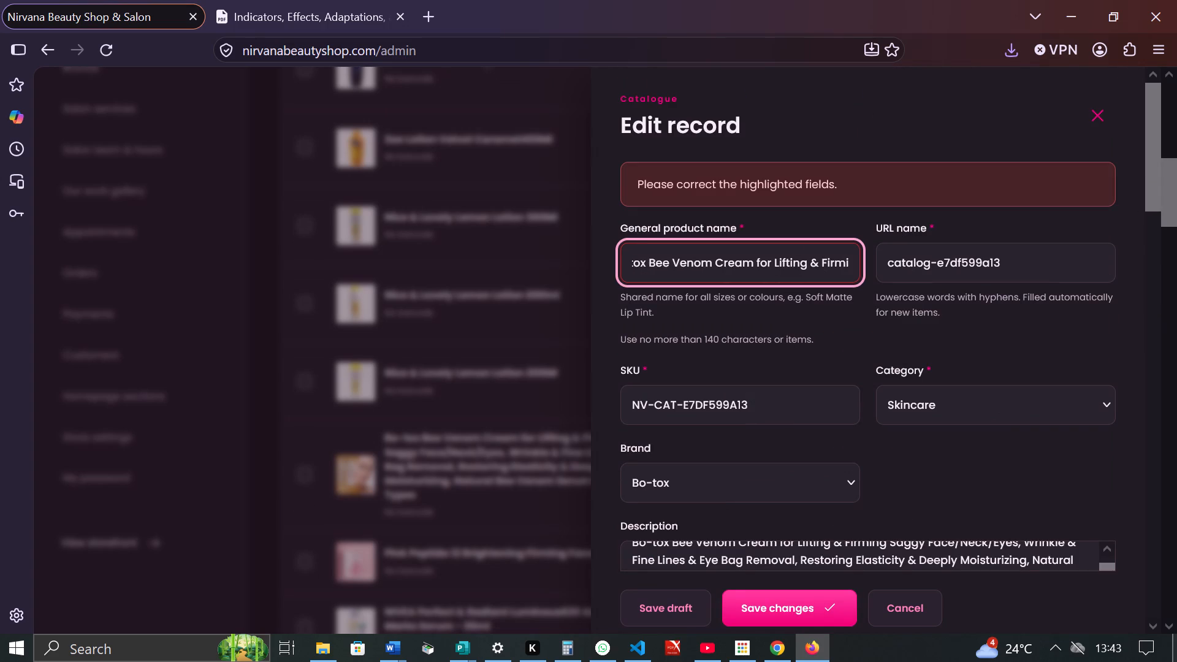
pyautogui.press('Right')
pyautogui.press('Right')
pyautogui.press('Right')
pyautogui.press('Right')
pyautogui.press('Right')
pyautogui.press('Right')
pyautogui.press('Right')
pyautogui.press('Right')
pyautogui.press('Right')
pyautogui.press('Right')
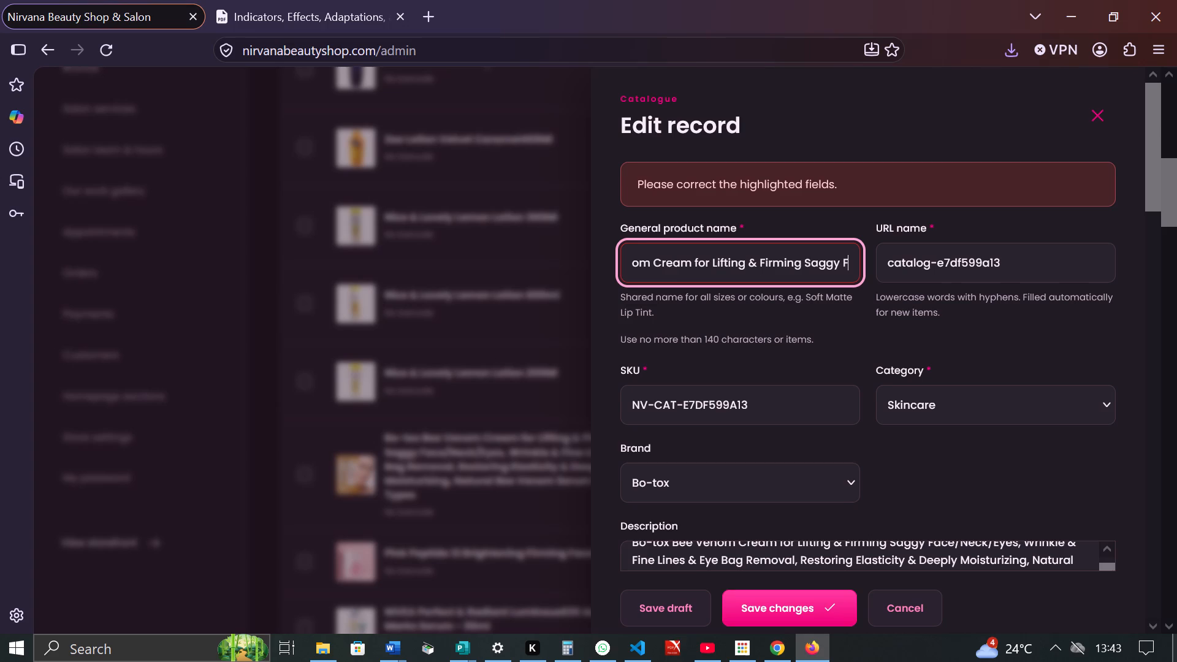
pyautogui.press('Right')
pyautogui.press('Right')
pyautogui.press('Right')
pyautogui.press('Right')
pyautogui.press('Right')
pyautogui.press('Right')
pyautogui.press('Right')
pyautogui.press('Right')
pyautogui.press('Right')
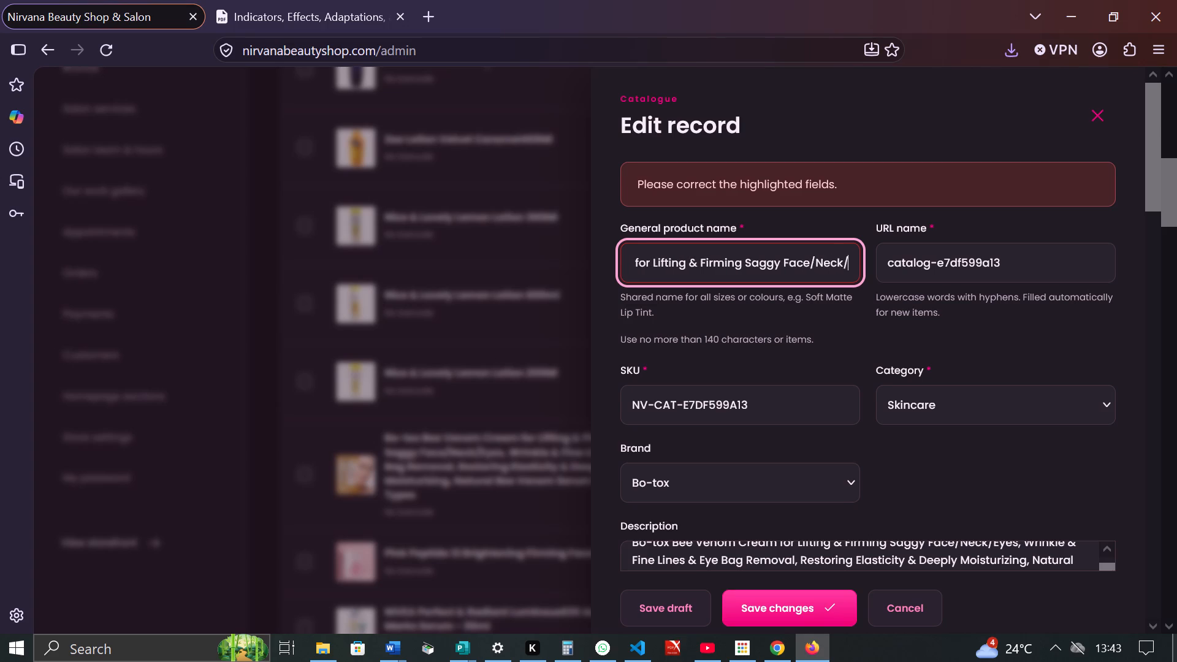
pyautogui.moveTo(785, 262); pyautogui.dragTo(849, 258)
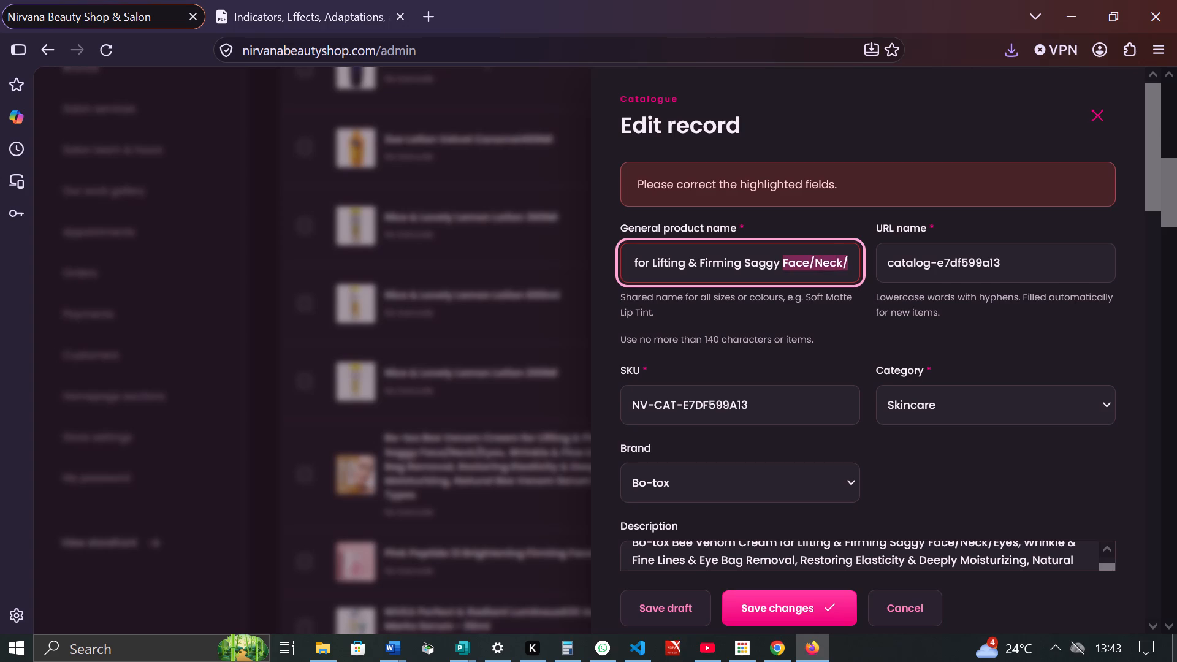
pyautogui.moveTo(849, 258); pyautogui.dragTo(872, 261)
pyautogui.press('BackSpace')
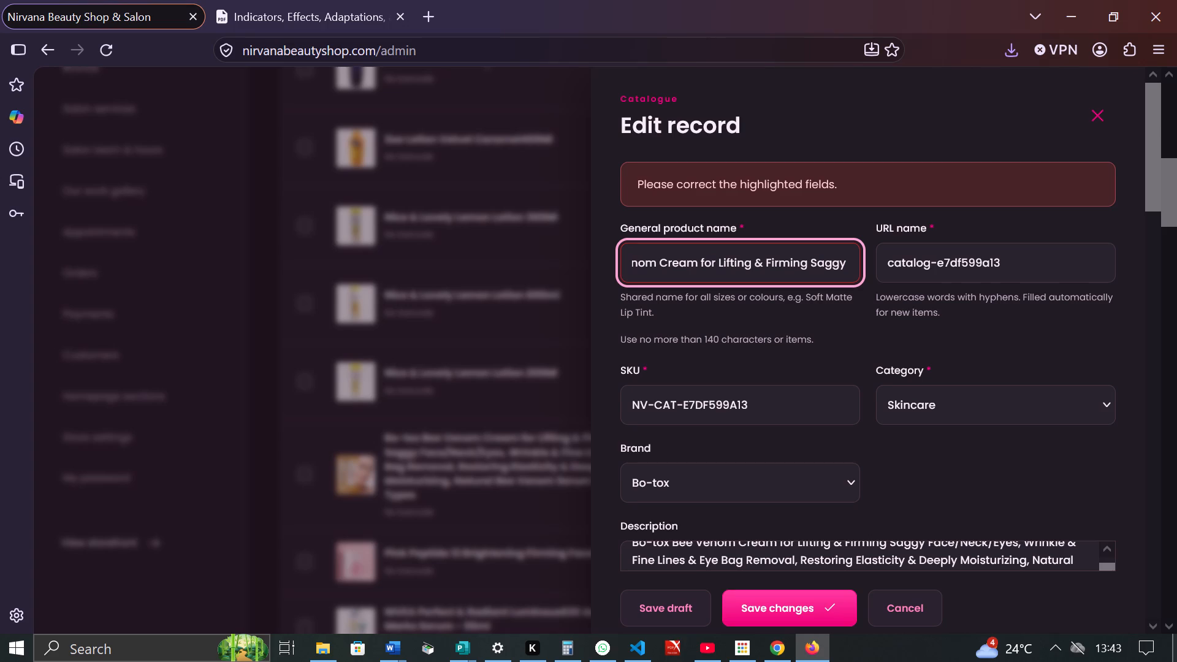
pyautogui.moveTo(872, 261); pyautogui.dragTo(769, 622)
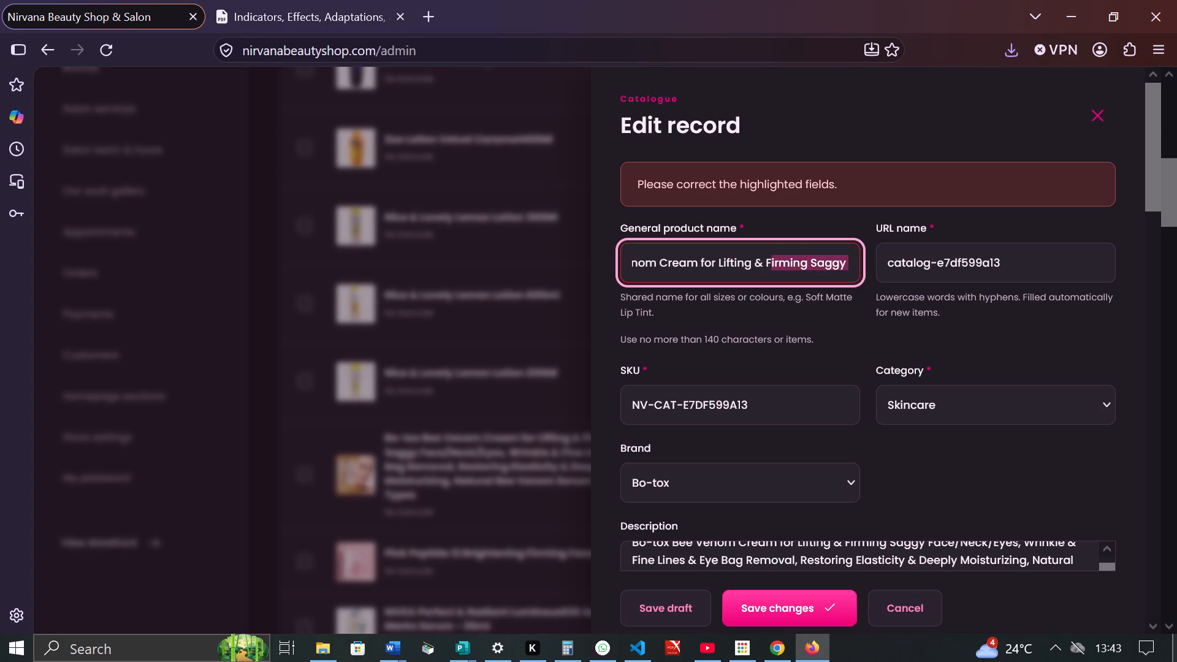
pyautogui.moveTo(769, 622); pyautogui.dragTo(769, 615)
pyautogui.click(769, 608)
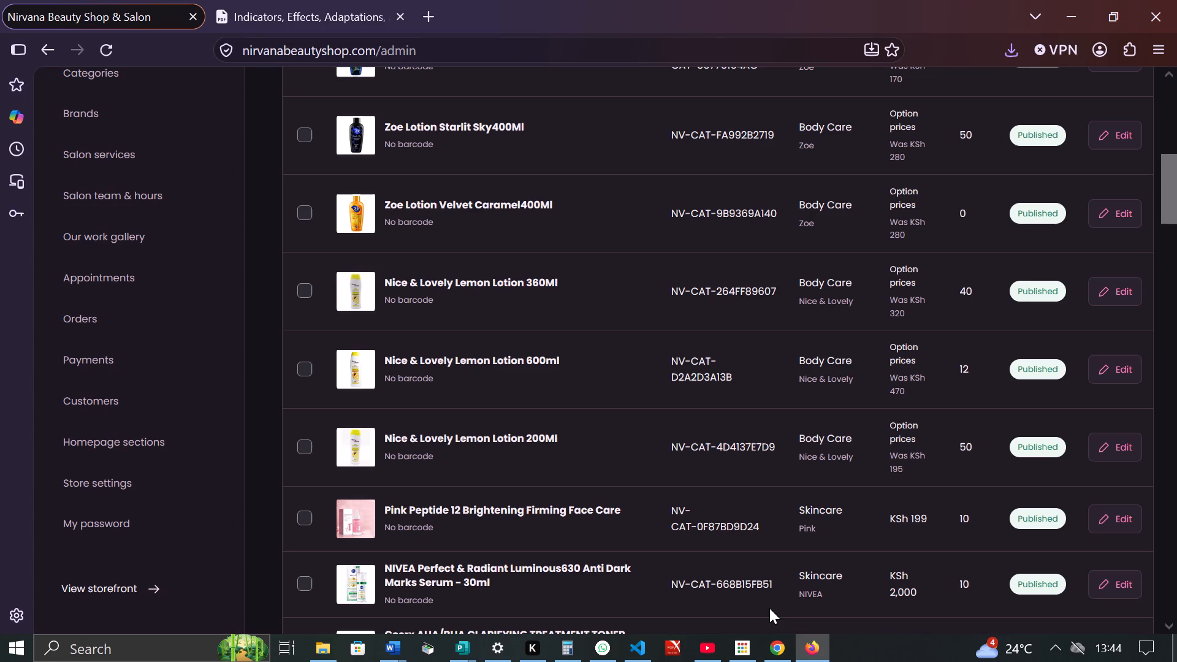
# Set Option 1's stock to 0 in the Pink Peptide 12 Brightening Firming Face Care record and save the changes.
pyautogui.click(1118, 510)
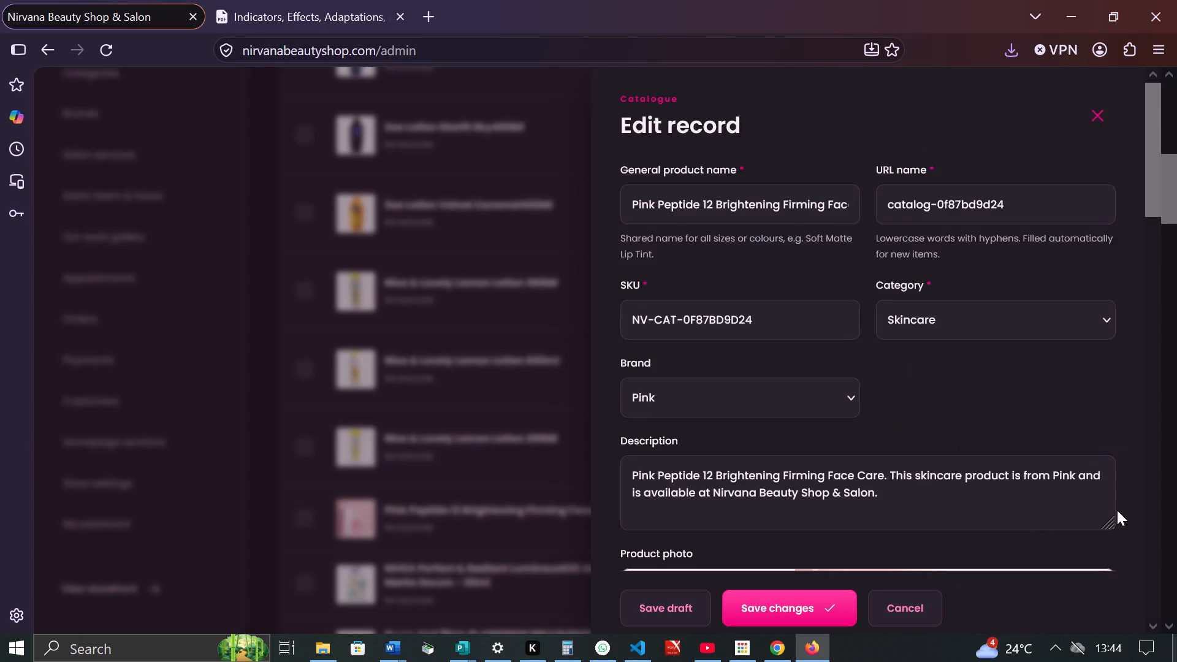
pyautogui.scroll(-1, 965, 495)
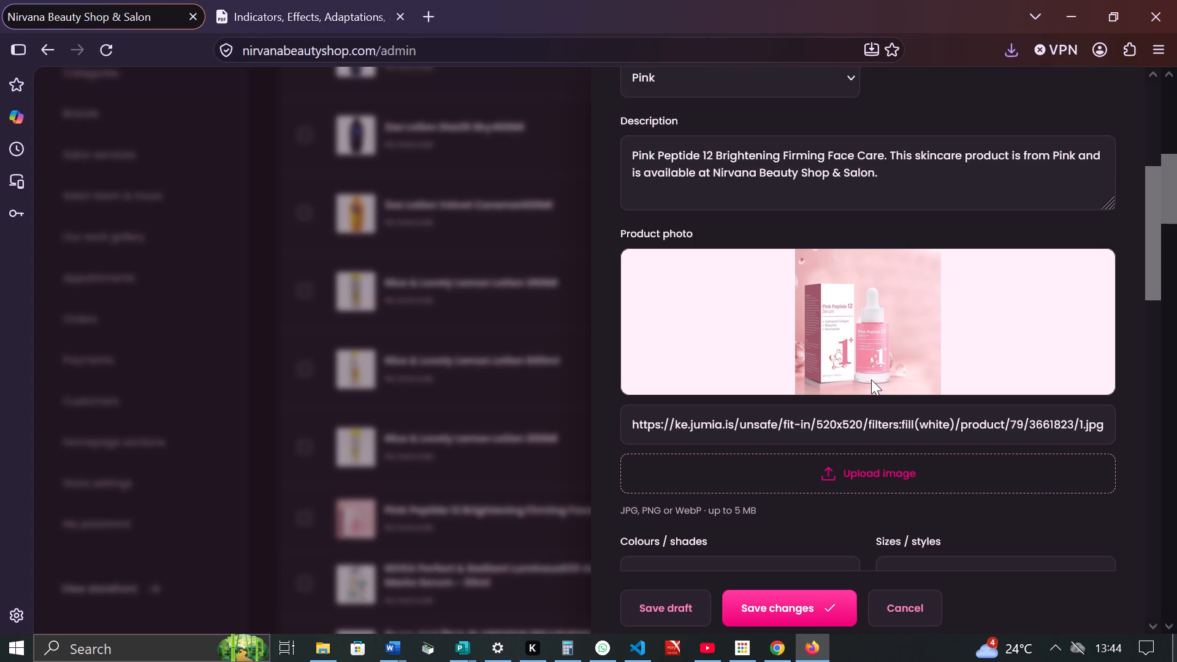
pyautogui.scroll(-1, 867, 414)
pyautogui.scroll(-1, 859, 474)
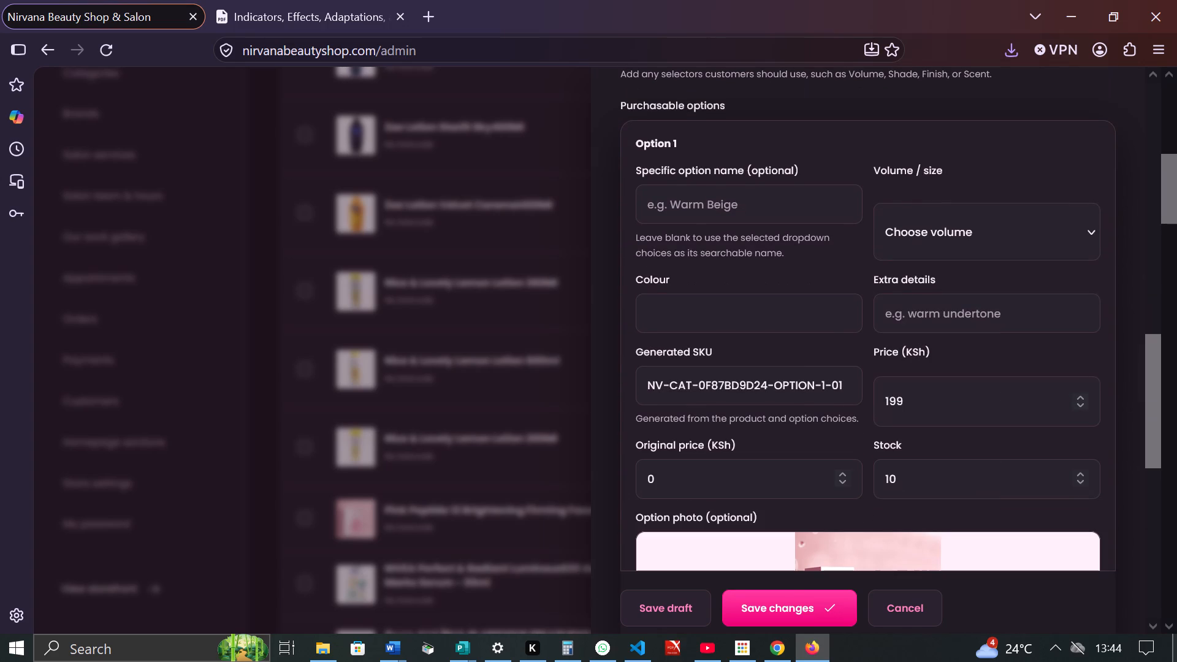
pyautogui.click(893, 488)
pyautogui.press('BackSpace')
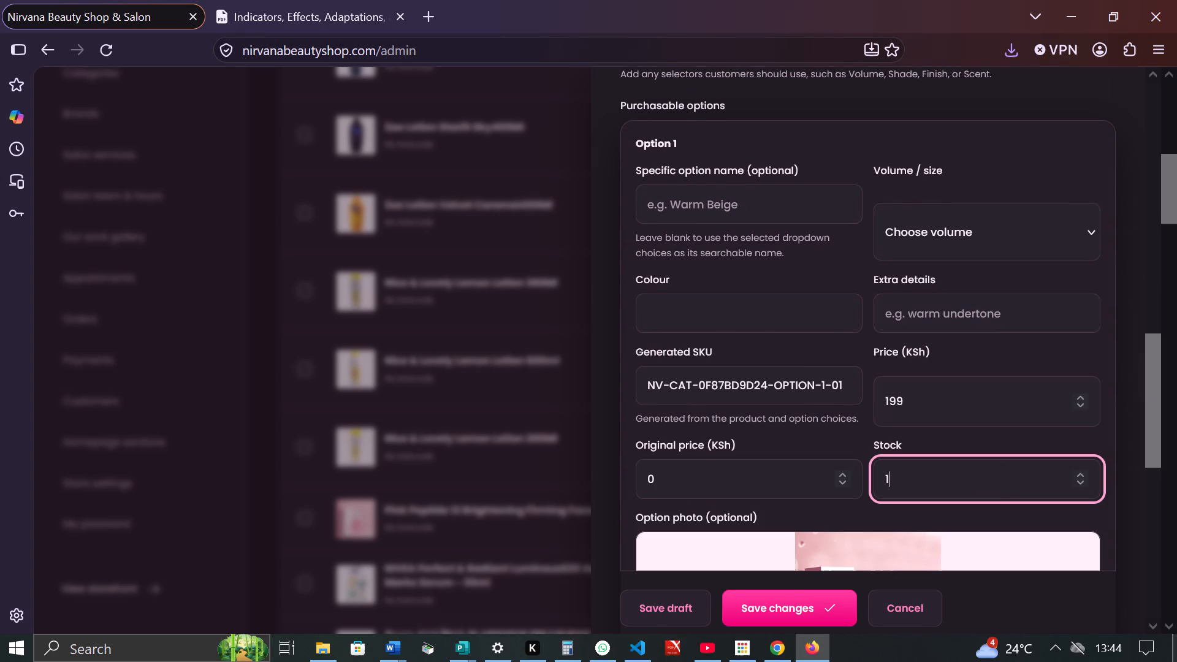
pyautogui.press('0')
pyautogui.press('BackSpace')
pyautogui.press('BackSpace')
pyautogui.press('0')
pyautogui.click(756, 613)
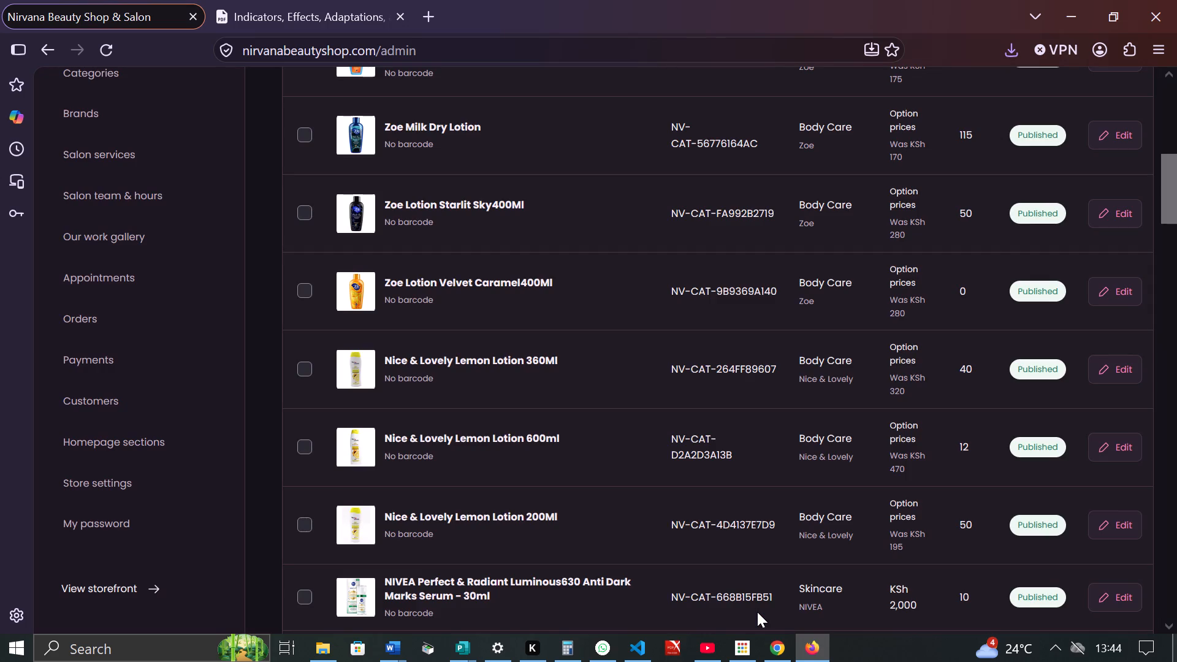
# Set Option 1's stock to 0 in the NIVEA Perfect & Radiant Luminous630 Anti Dark Marks Serum 30ml record and save the changes.
pyautogui.click(1127, 591)
pyautogui.scroll(-1, 1000, 570)
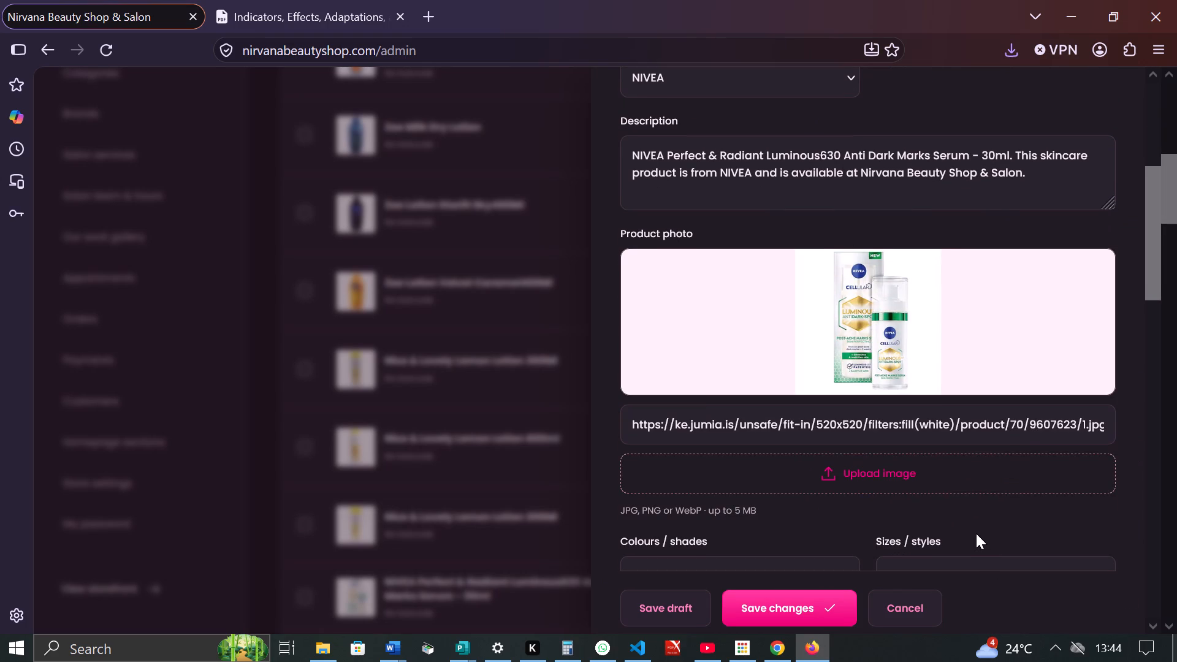
pyautogui.scroll(-2, 927, 521)
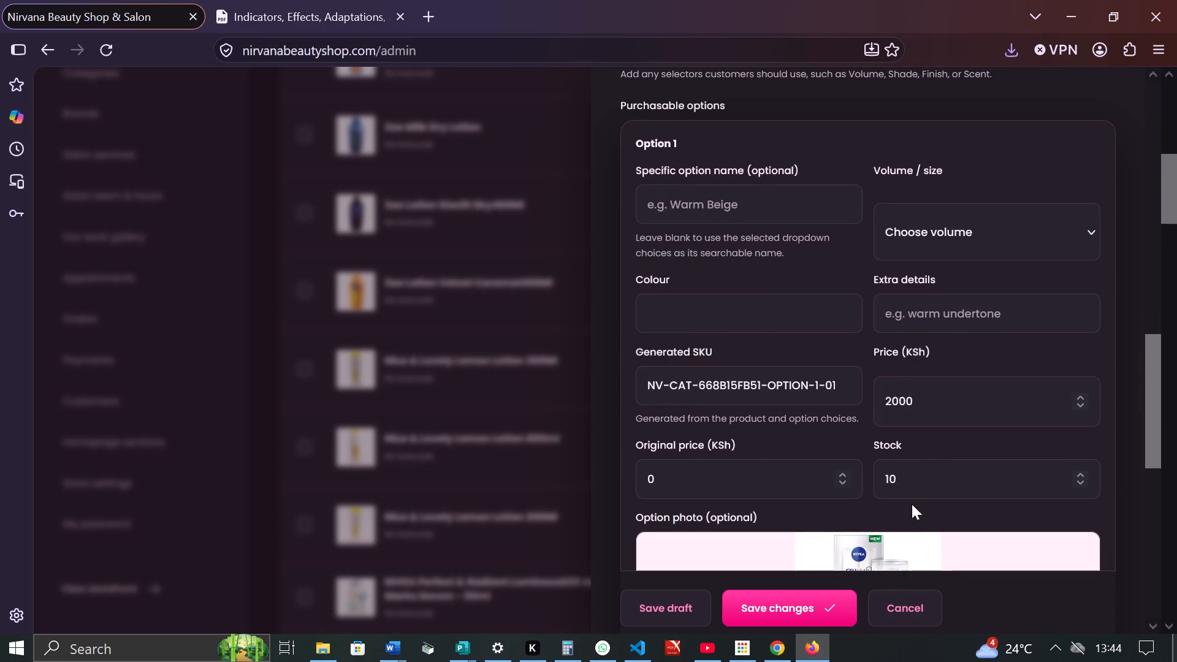
pyautogui.click(889, 477)
pyautogui.press('BackSpace')
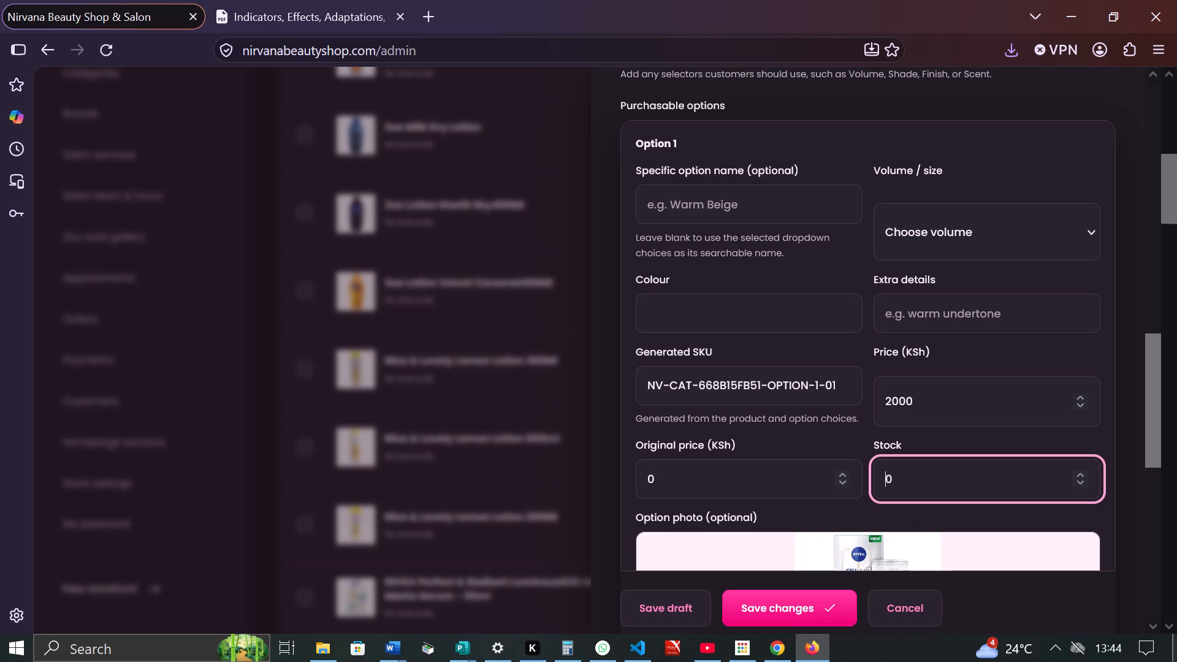
pyautogui.click(785, 589)
pyautogui.click(782, 606)
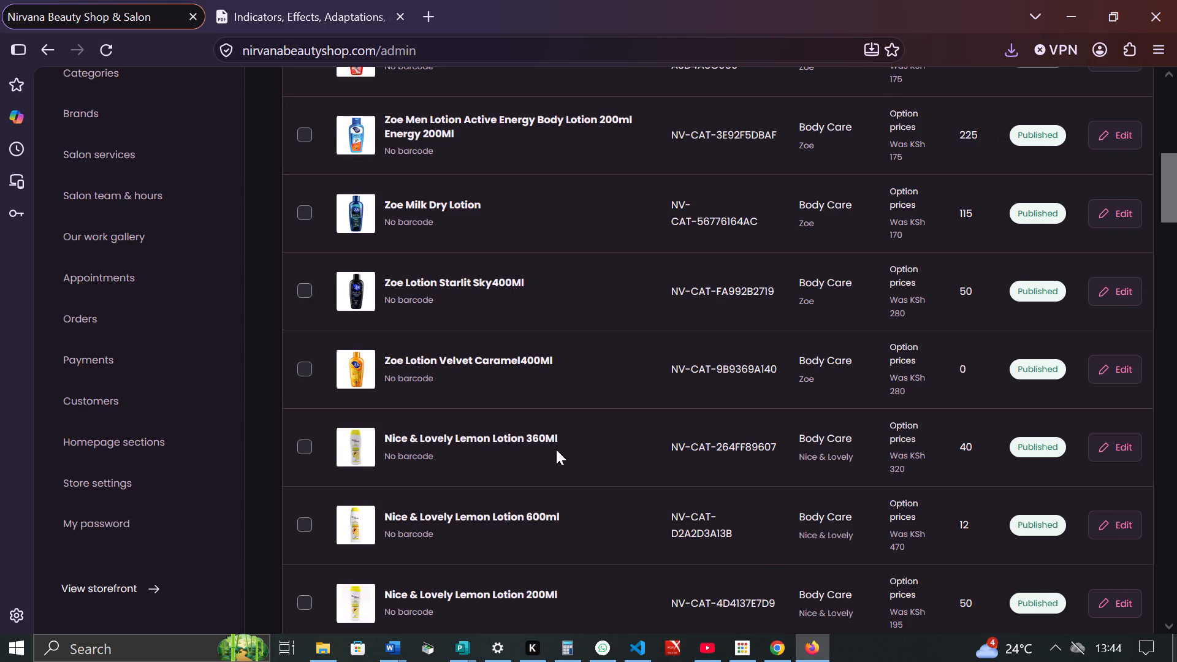
# Set Option 1's stock to 0 in the Cosrx AHA/BHA Clarifying Treatment Toner 50ml record and save the changes.
pyautogui.scroll(-1, 556, 449)
pyautogui.click(1097, 389)
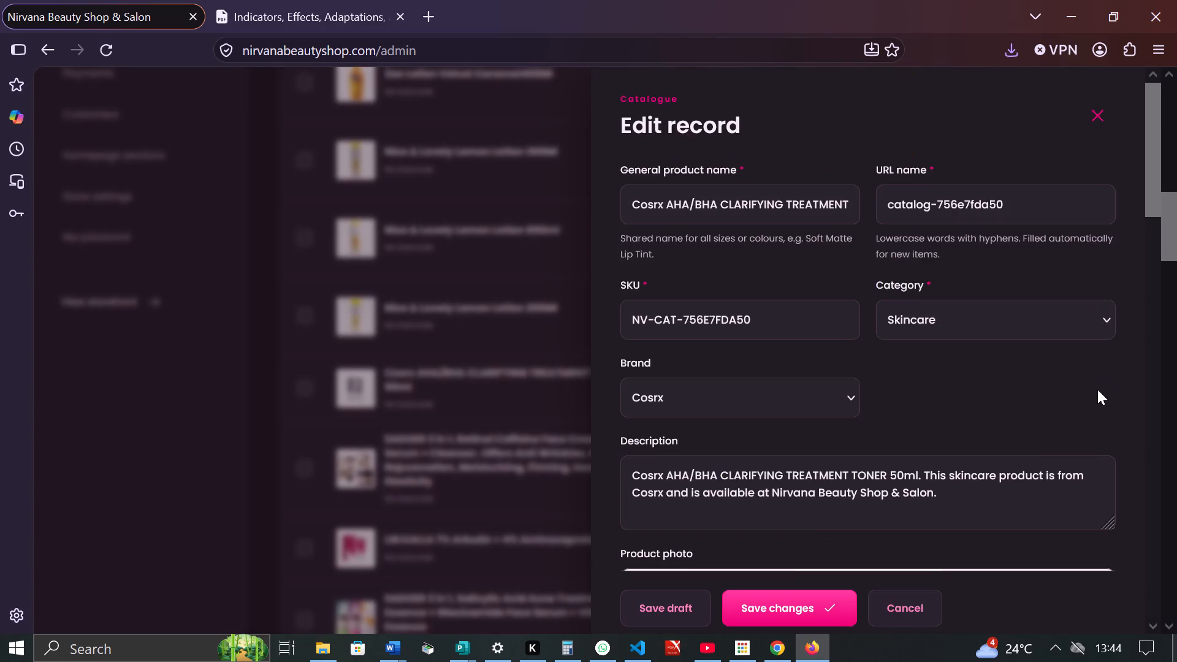
pyautogui.scroll(-1, 887, 391)
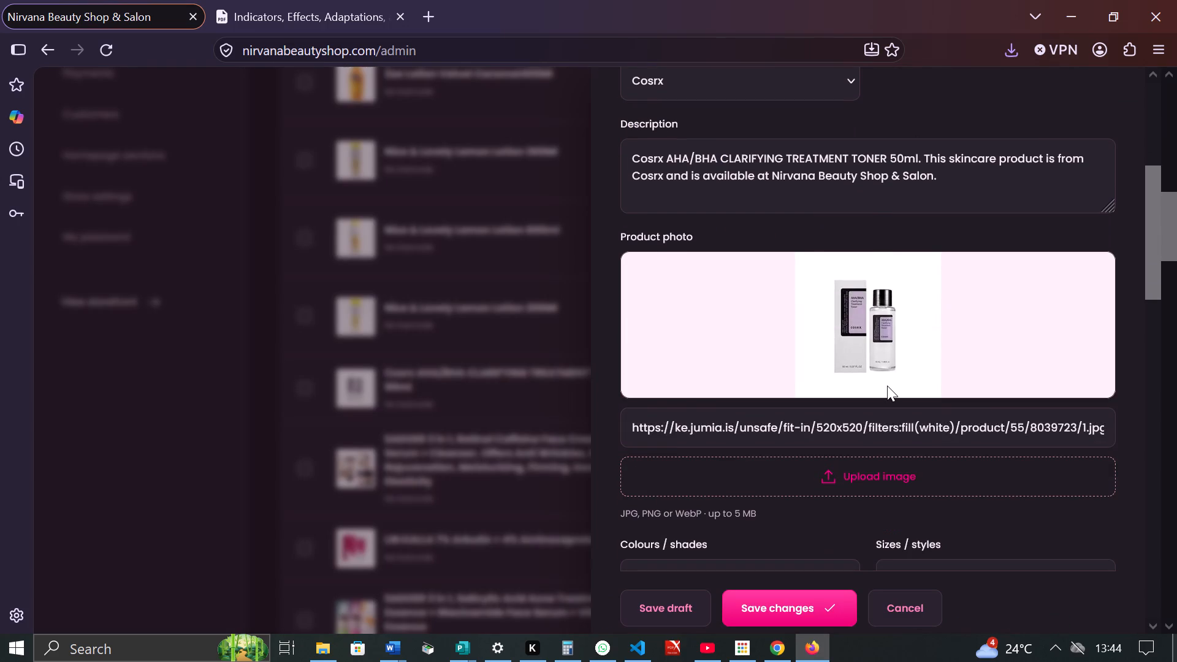
pyautogui.scroll(-1, 888, 381)
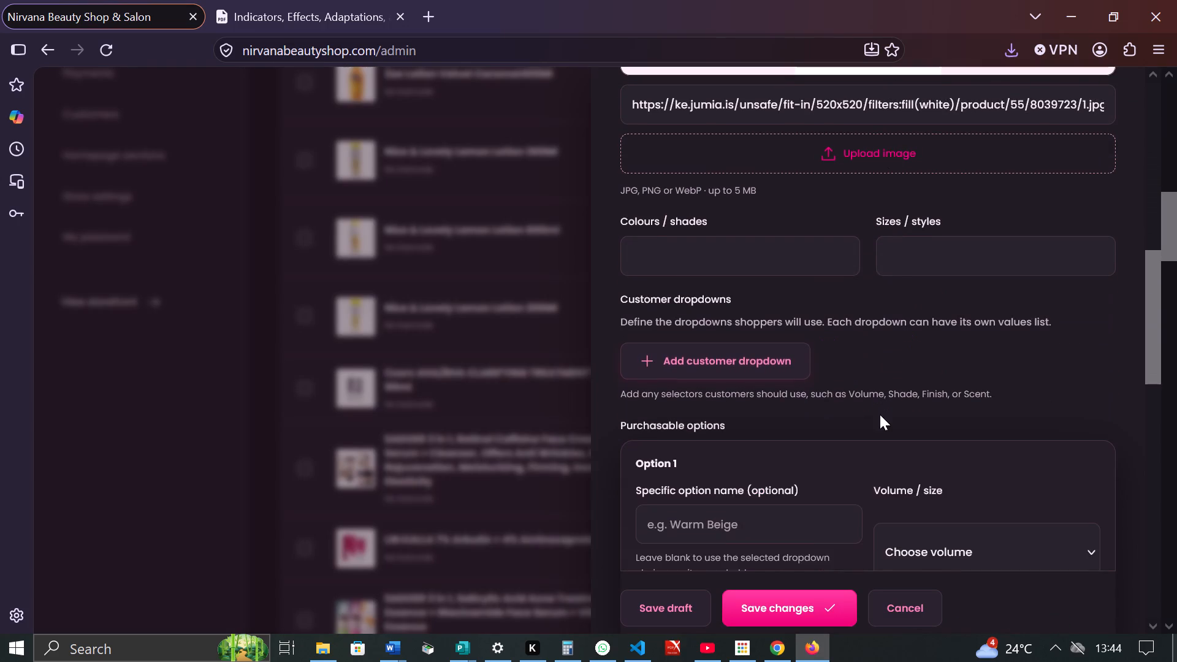
pyautogui.scroll(-1, 880, 414)
pyautogui.click(891, 481)
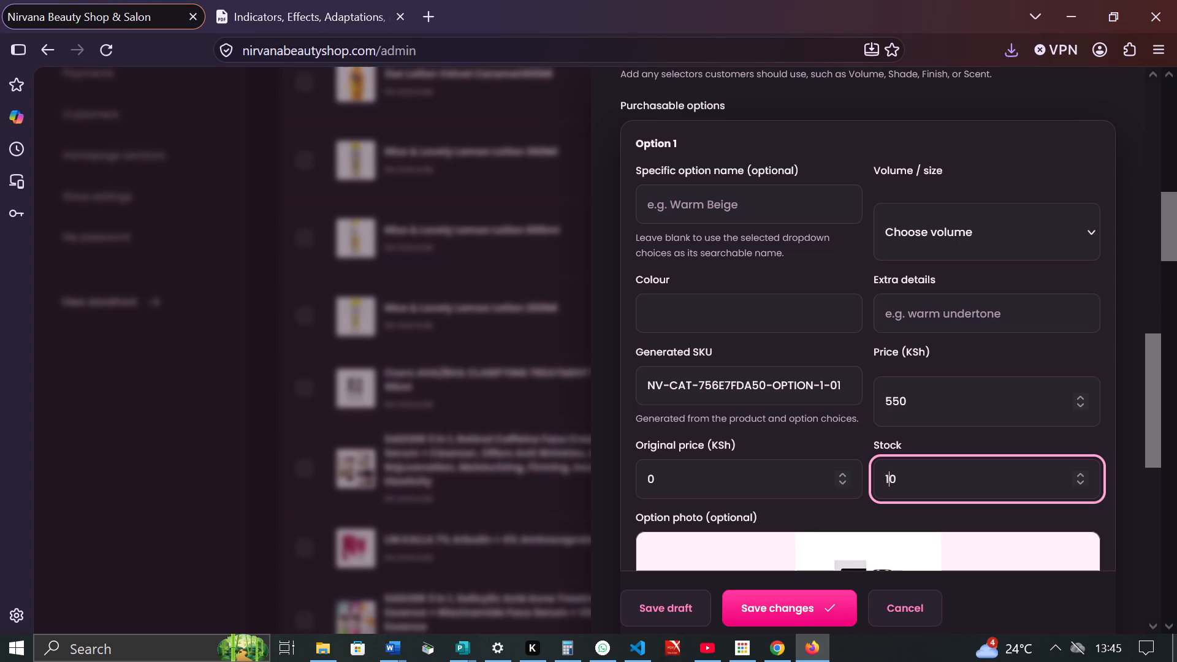
pyautogui.press('BackSpace')
pyautogui.scroll(-1, 876, 464)
pyautogui.click(798, 603)
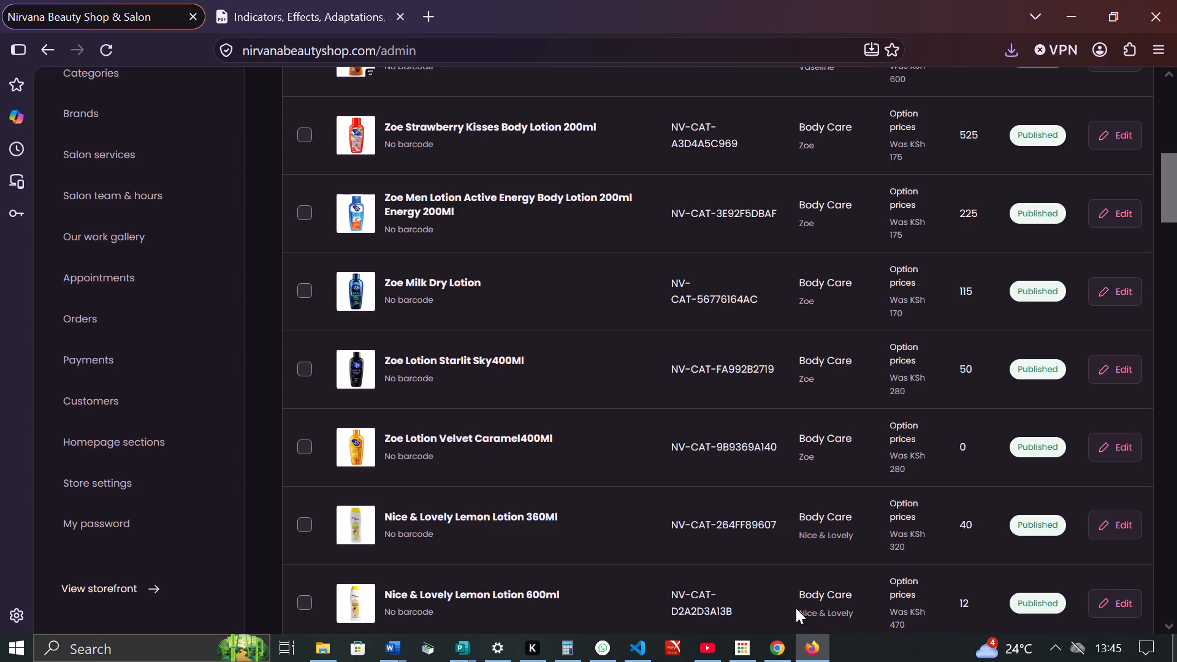
# Set Option 1's stock to 0 in the SADOER 3 in 1 Retinol Caffeine record and try to save the changes.
pyautogui.scroll(-1, 695, 536)
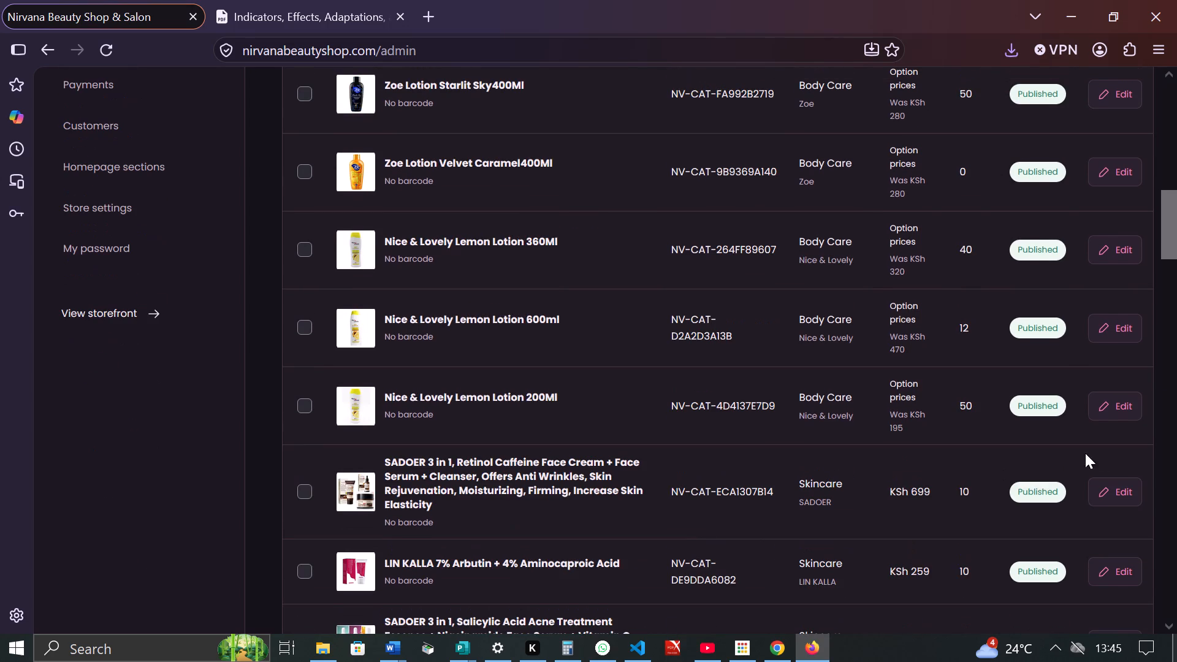
pyautogui.click(1109, 476)
pyautogui.scroll(-1, 940, 476)
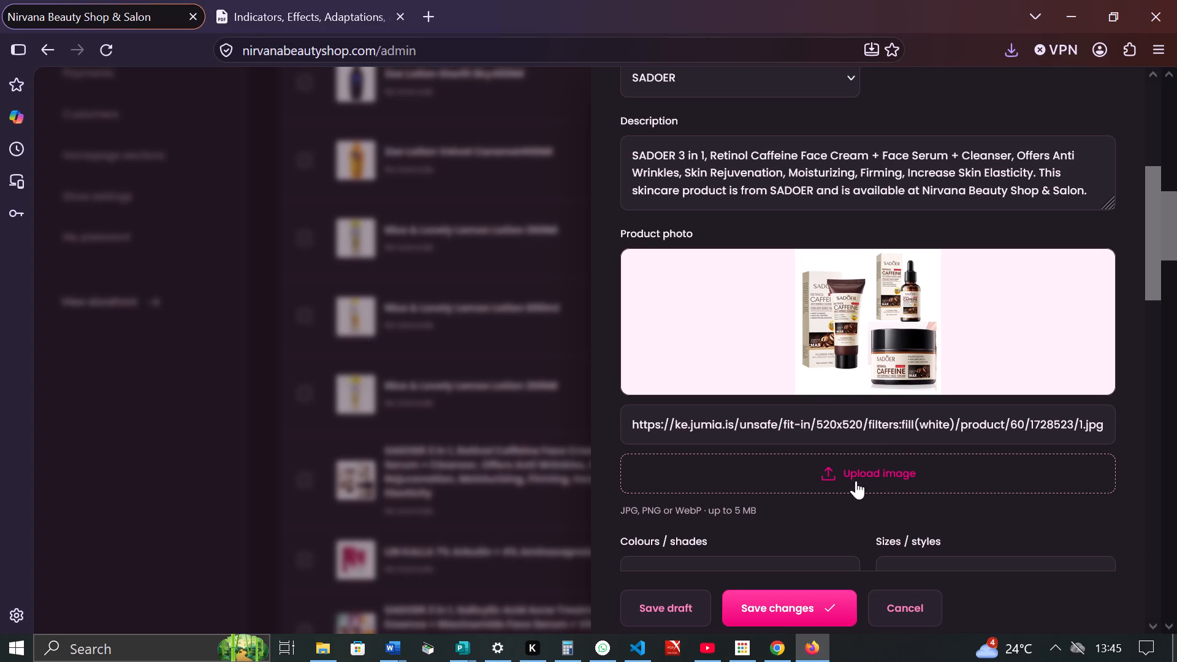
pyautogui.scroll(-2, 856, 481)
pyautogui.click(891, 481)
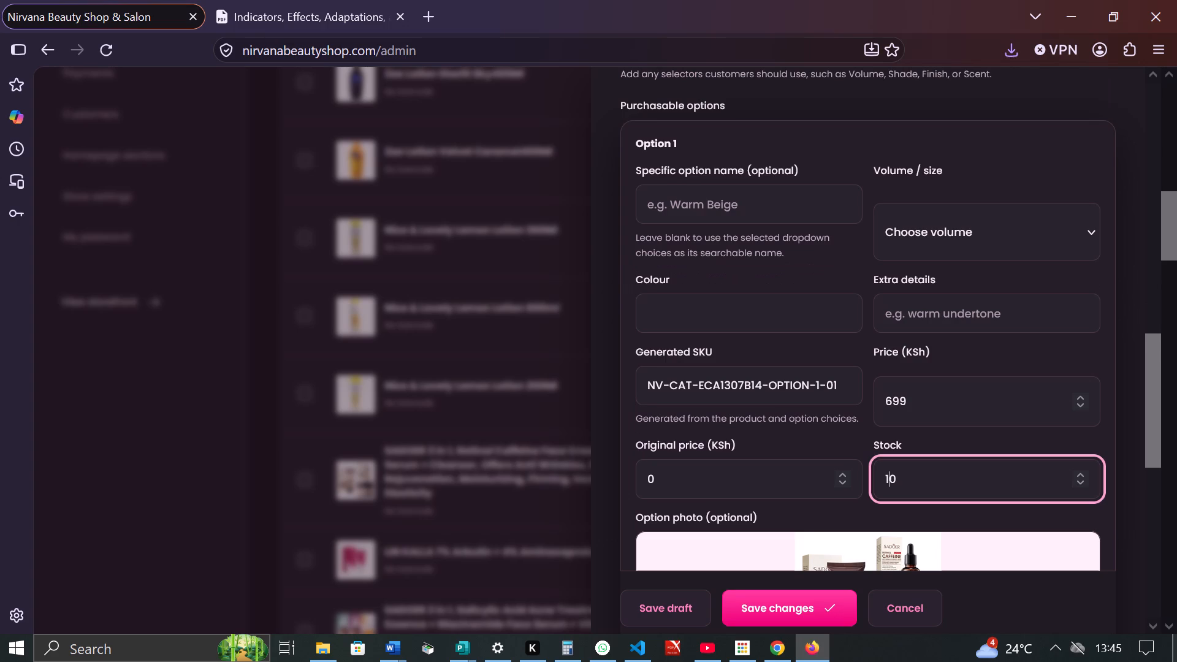
pyautogui.press('BackSpace')
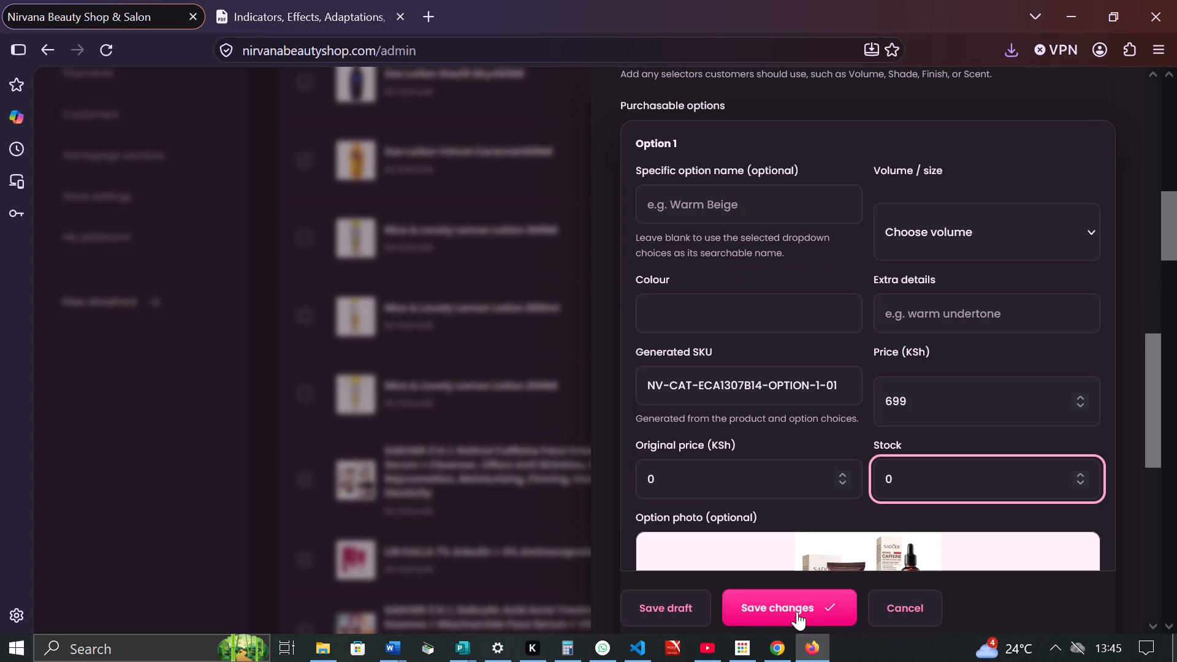
pyautogui.click(797, 612)
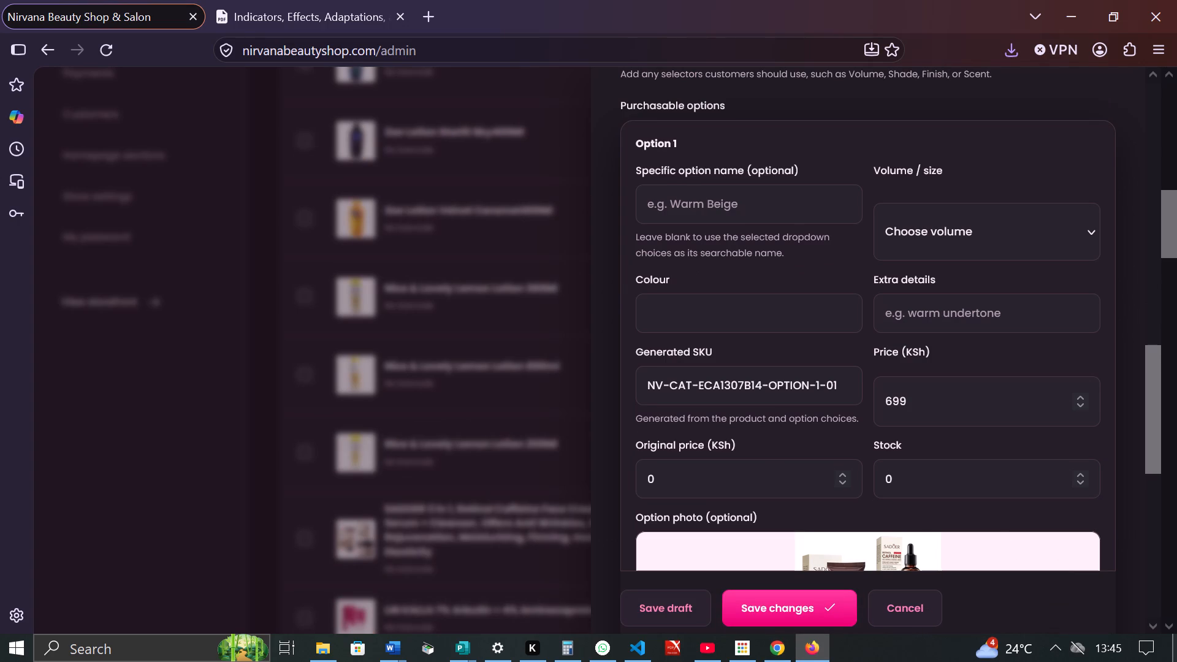
# Shorten this record's general product name to "SADOER 3 in 1, Retinol Caffeine Face Cream" and save the changes.
pyautogui.scroll(5, 905, 484)
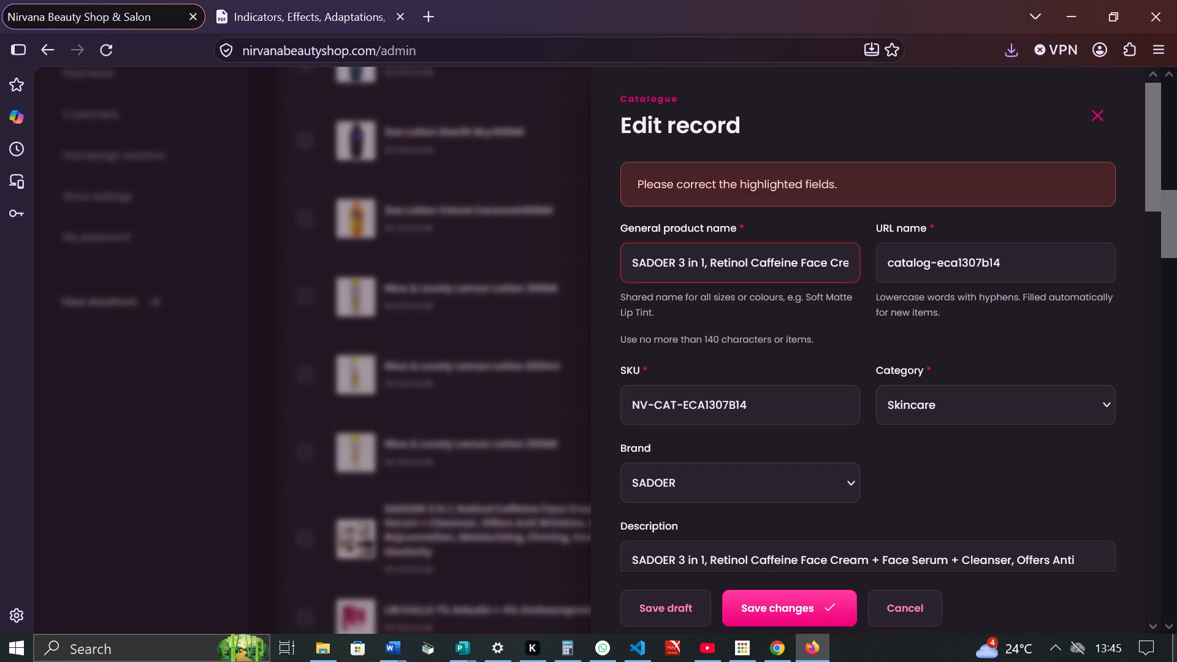
pyautogui.click(847, 262)
pyautogui.press('Right')
pyautogui.press('Right')
pyautogui.press('Right')
pyautogui.press('Right')
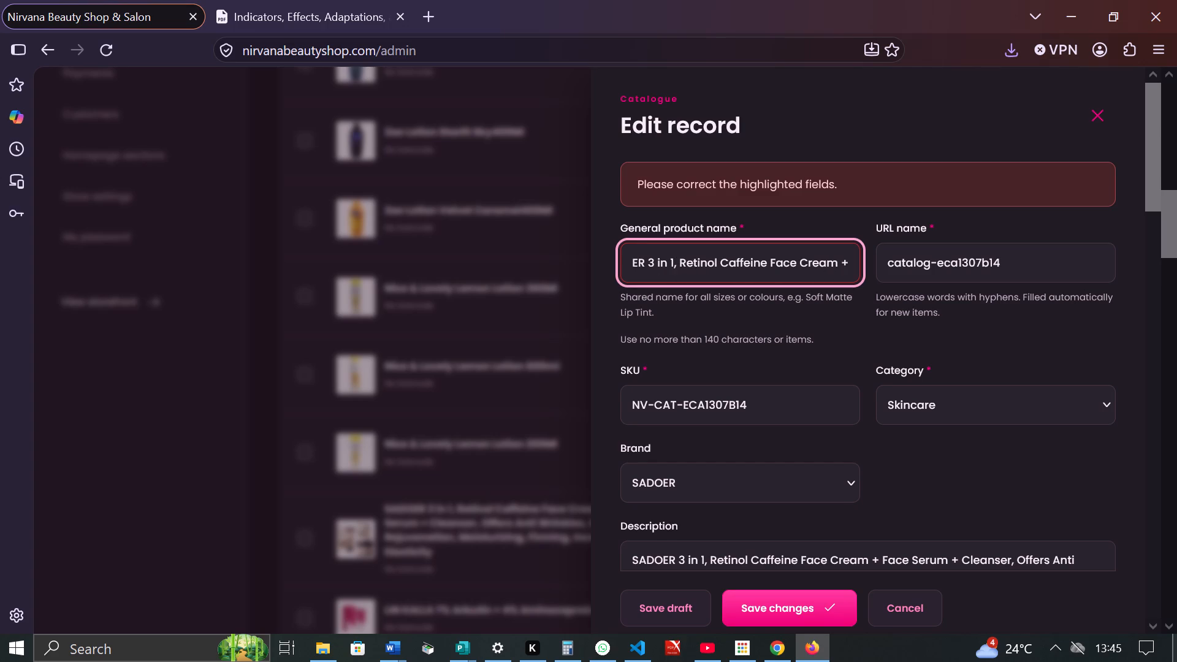
pyautogui.moveTo(839, 265); pyautogui.dragTo(894, 278)
pyautogui.press('BackSpace')
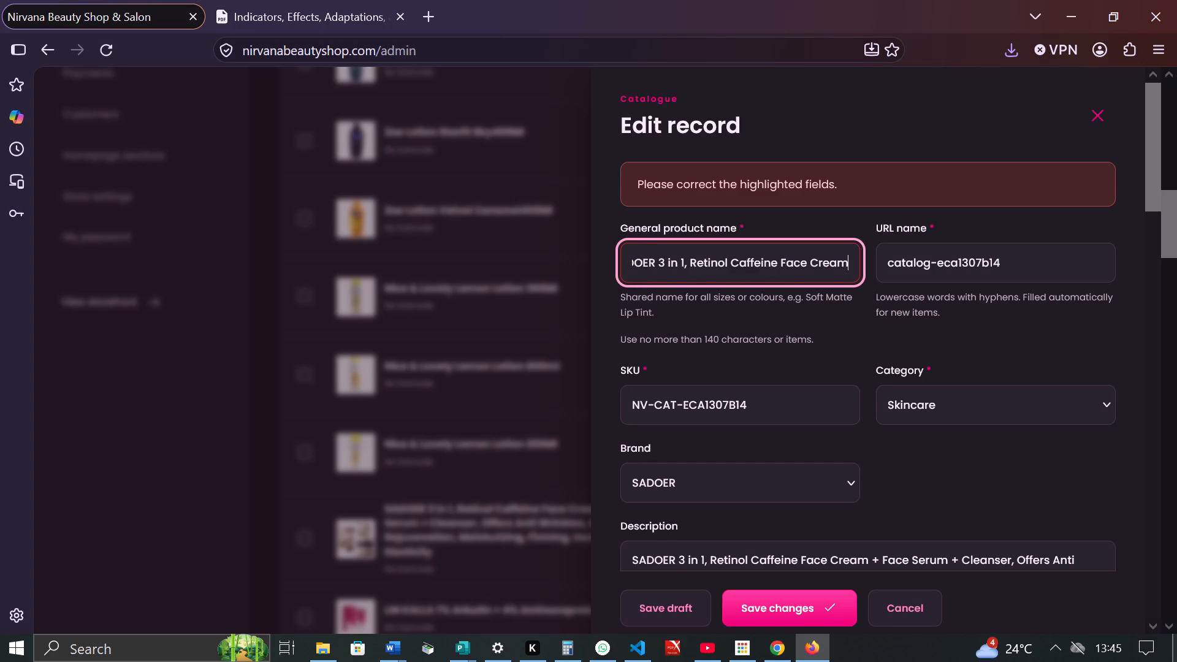
pyautogui.click(782, 612)
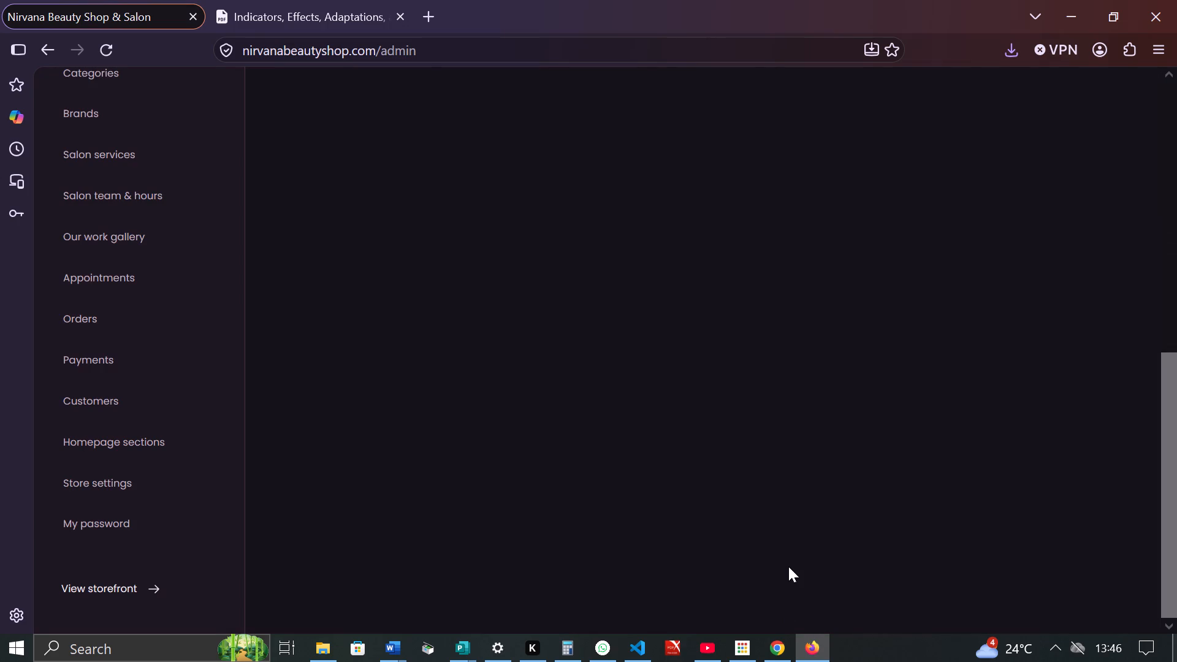
# Set Option 1's stock to 0 in the LIN KALLA 7% Arbutin + 4% Aminocaproic Acid record and save the changes.
pyautogui.scroll(-1, 746, 428)
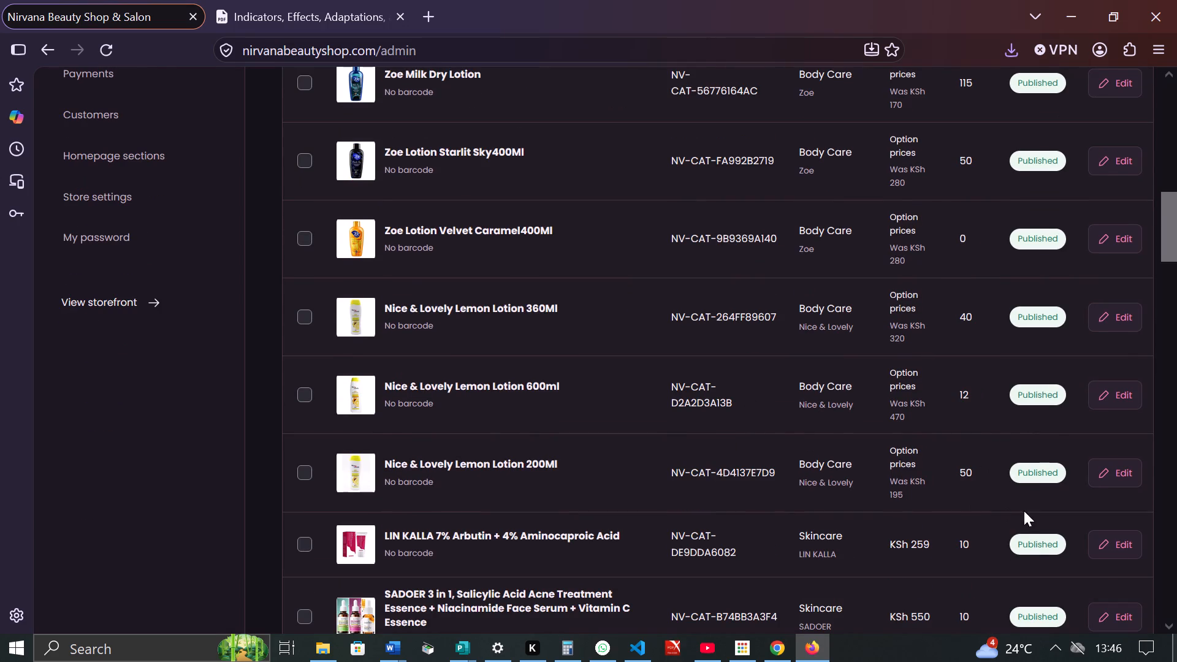
pyautogui.click(1103, 542)
pyautogui.scroll(-1, 852, 493)
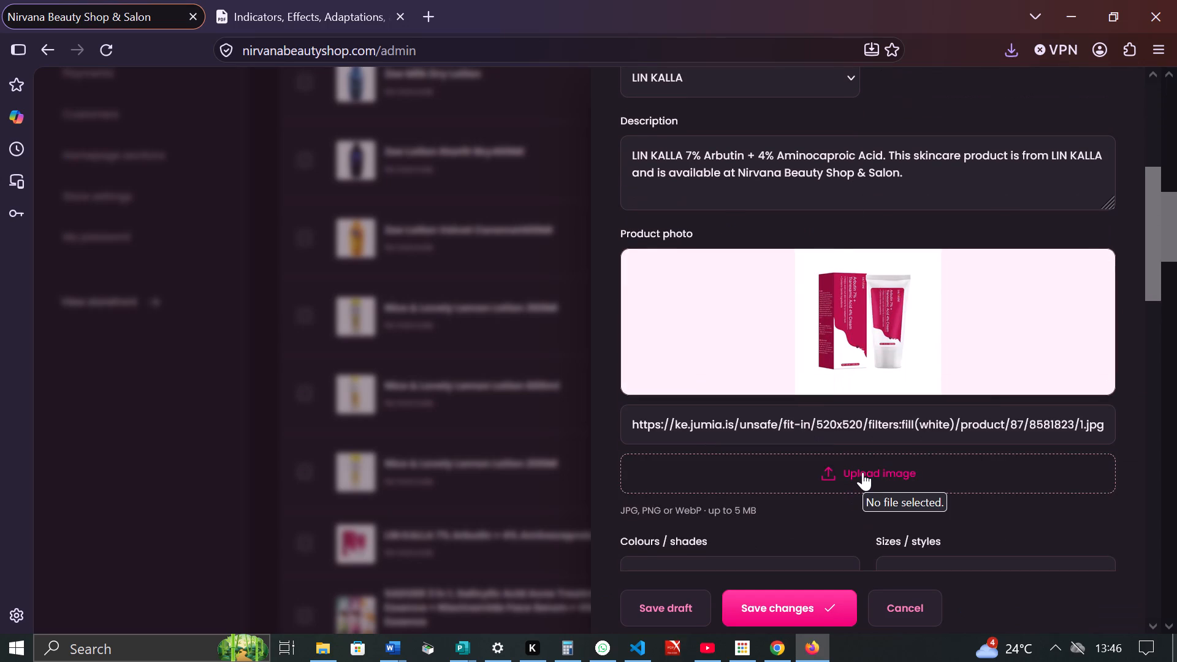
pyautogui.scroll(-1, 864, 417)
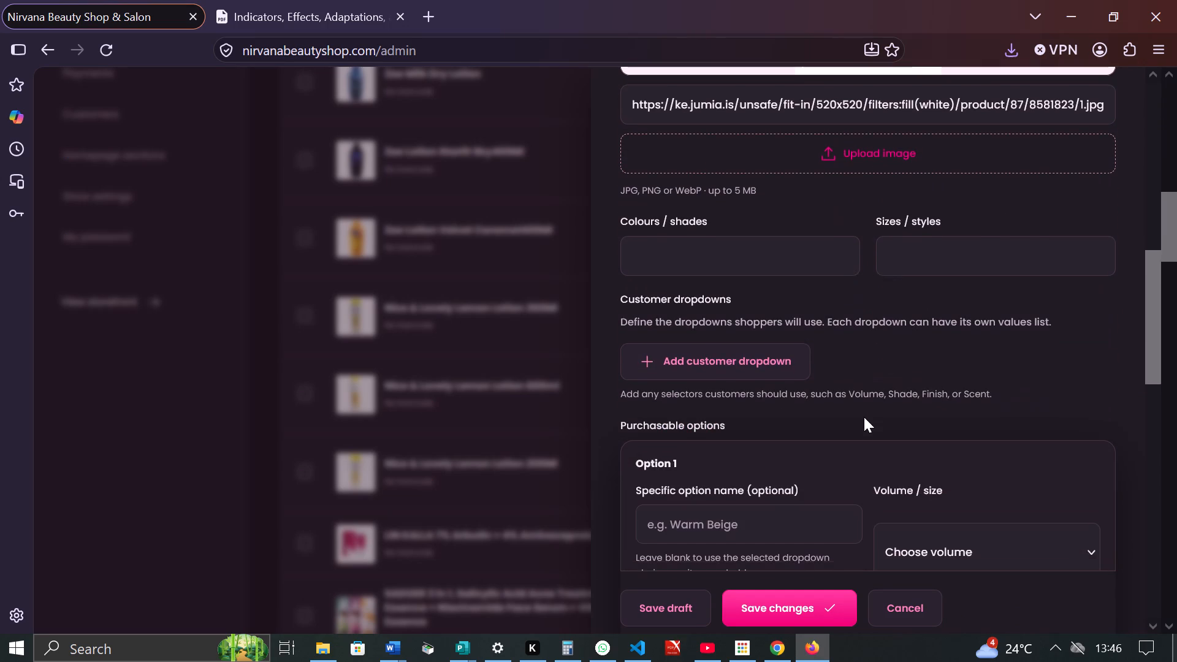
pyautogui.scroll(-1, 864, 447)
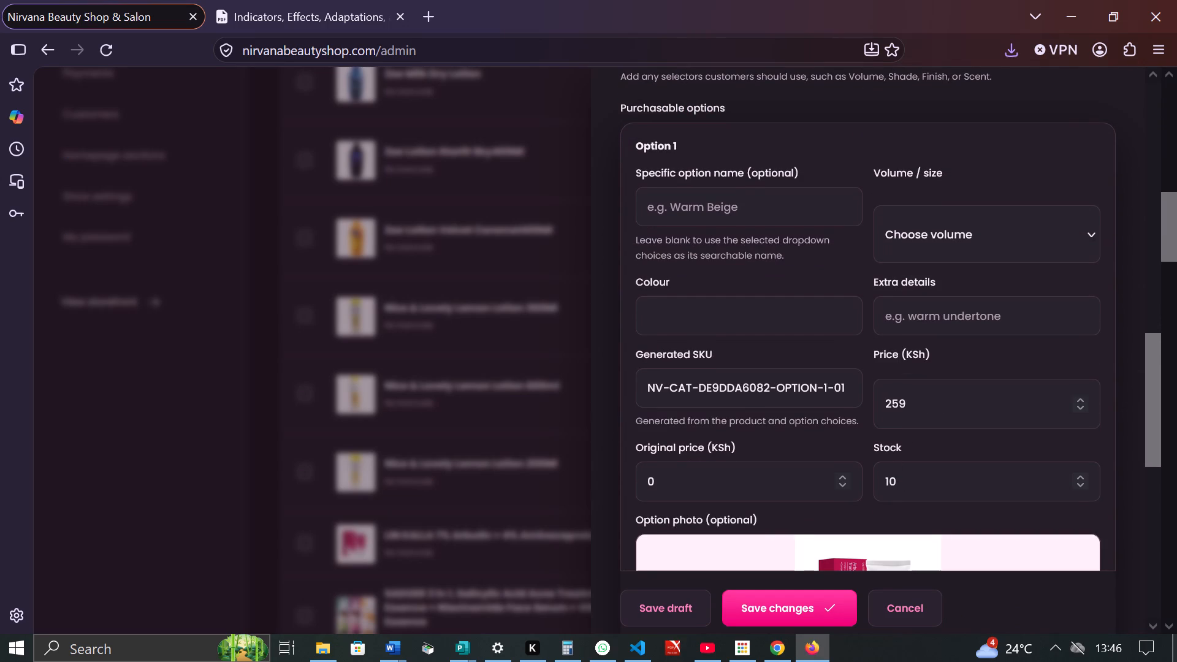
pyautogui.click(889, 481)
pyautogui.press('BackSpace')
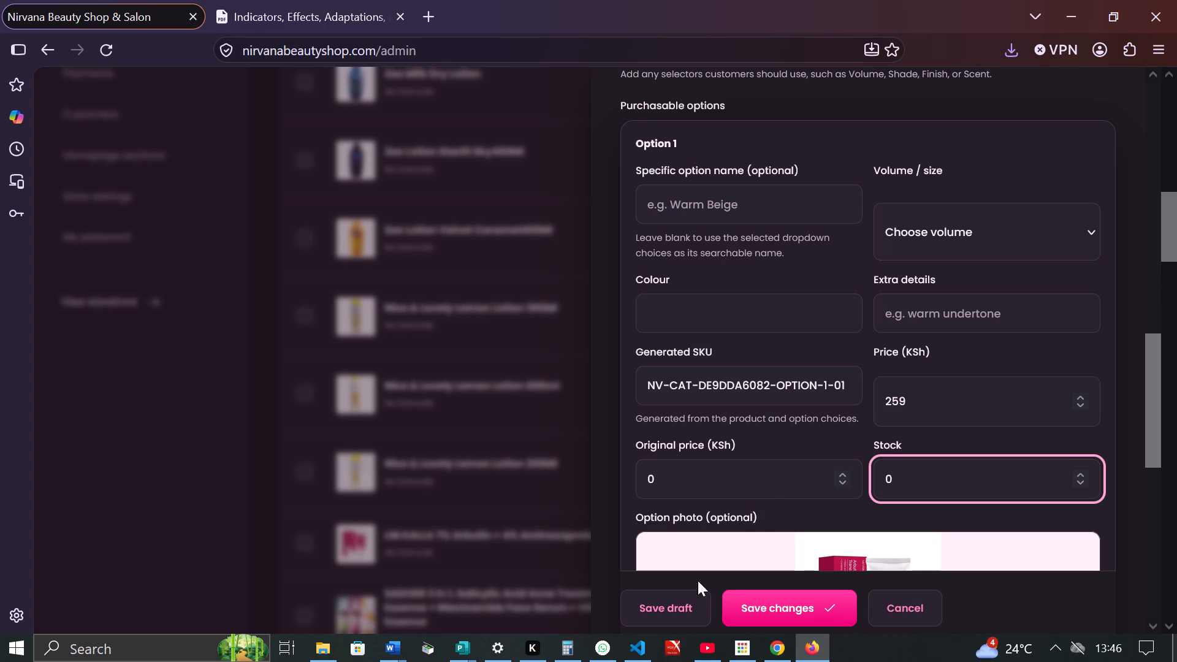
pyautogui.click(818, 616)
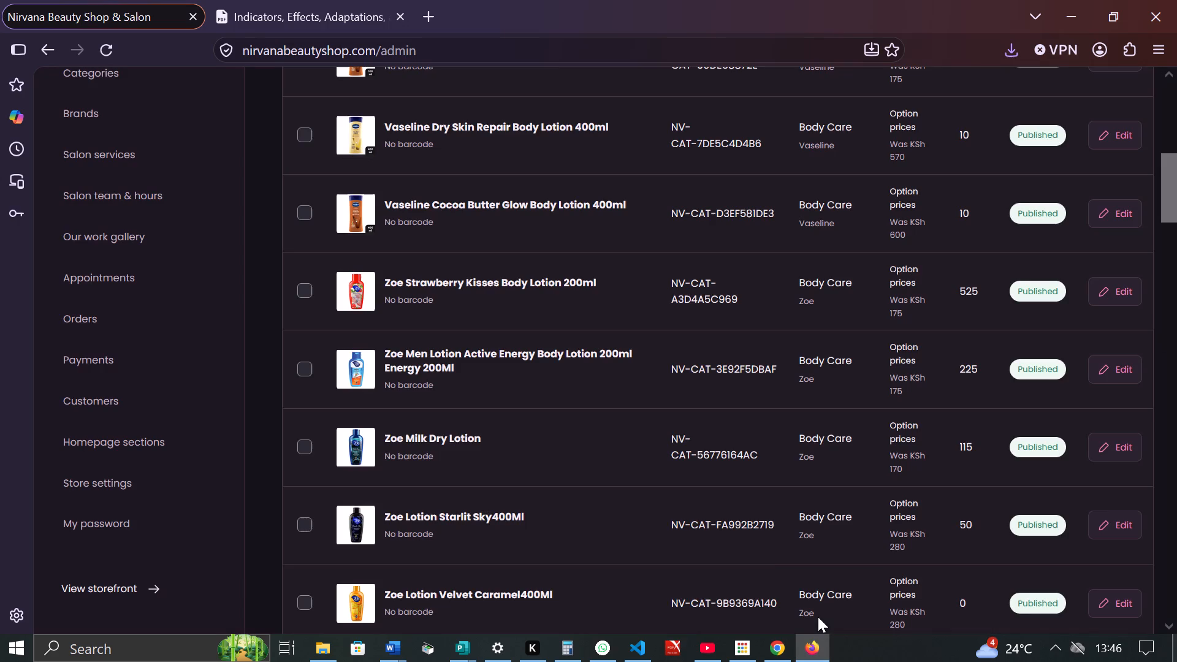
# Set Option 1's stock to 0 in the SADOER 3 in 1 Salicylic Acid Acne Treatment Essence record and save the changes.
pyautogui.scroll(-2, 790, 560)
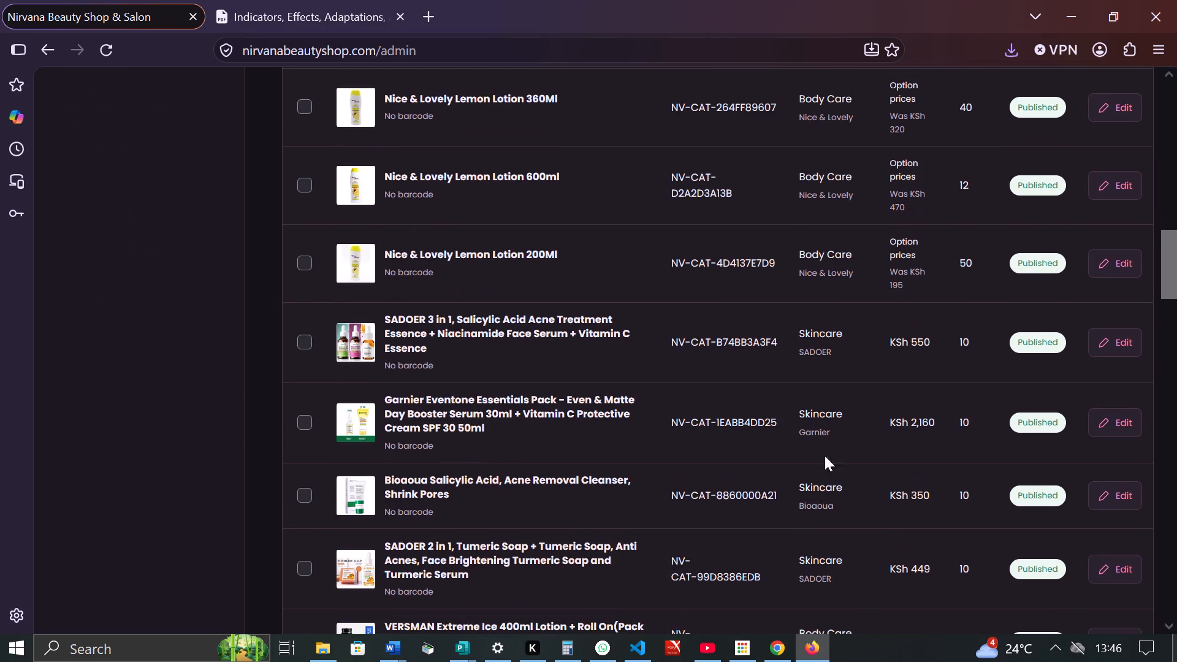
pyautogui.click(1109, 335)
pyautogui.scroll(-1, 1004, 363)
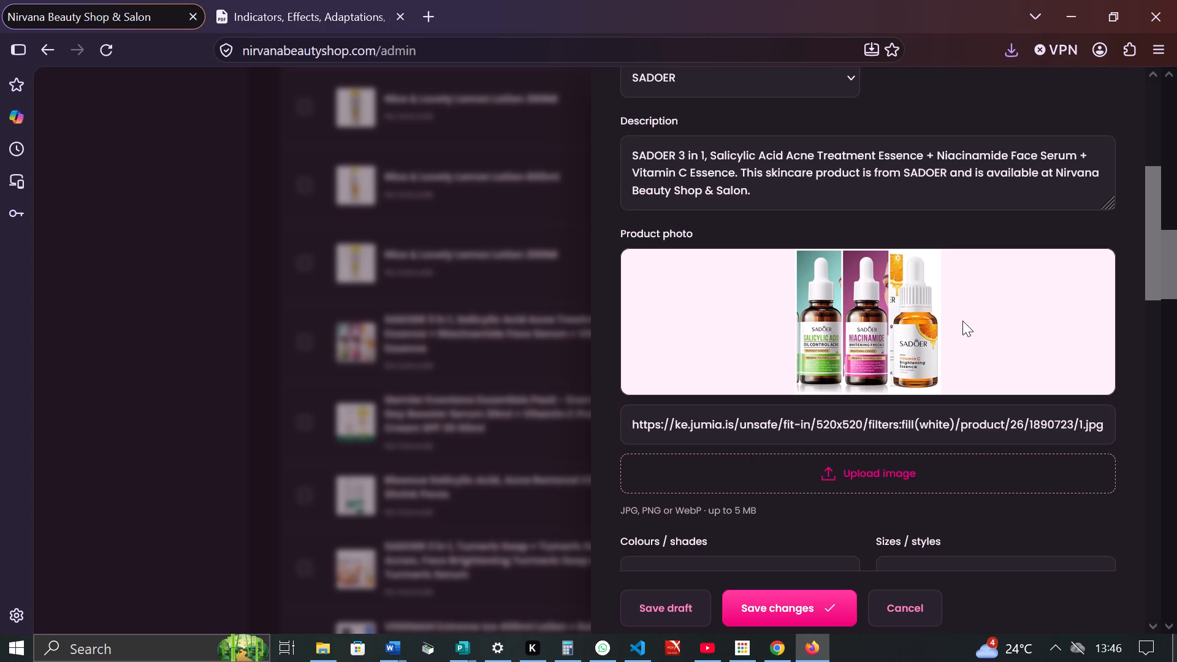
pyautogui.scroll(-2, 960, 318)
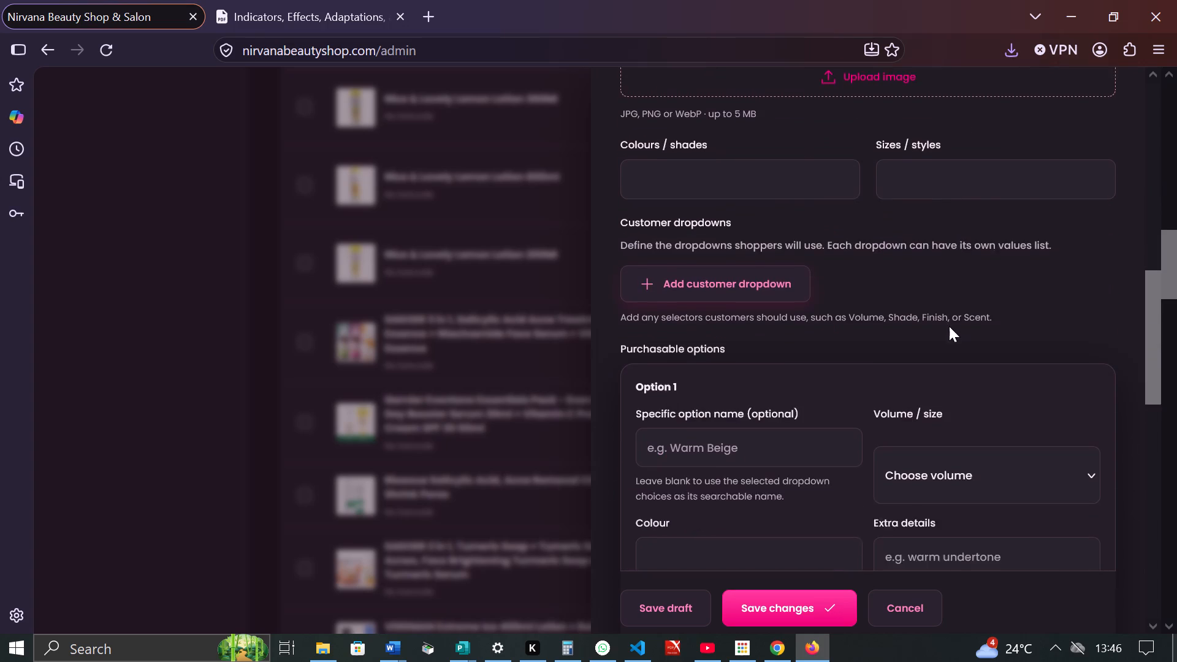
pyautogui.click(894, 479)
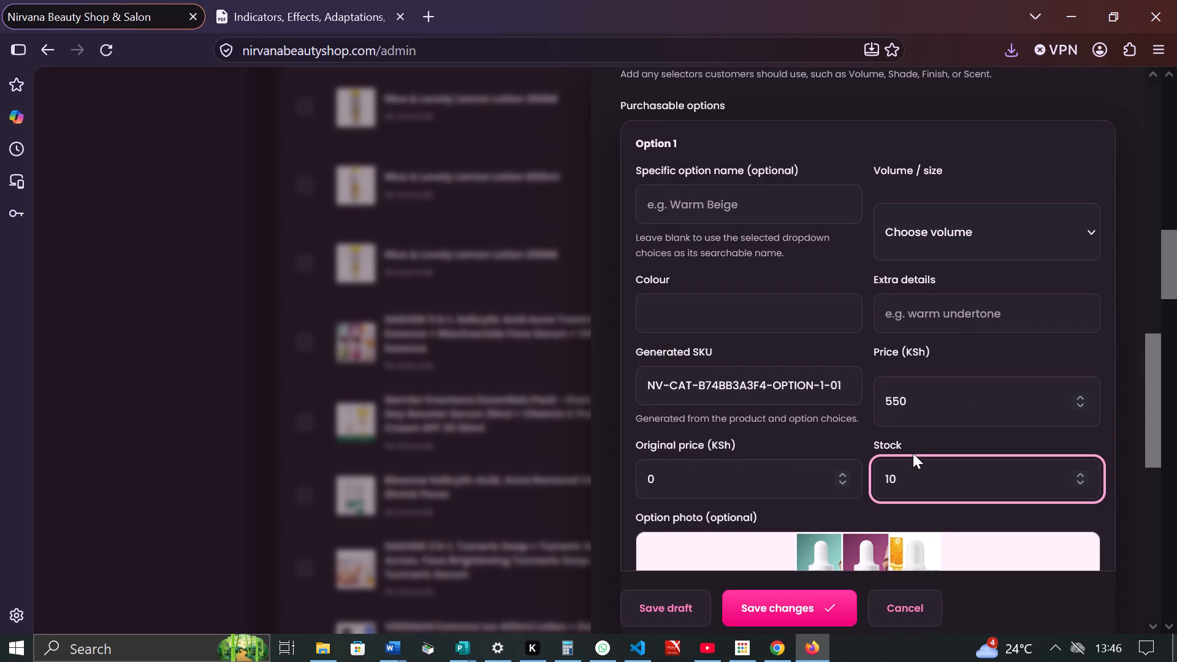
pyautogui.press('BackSpace')
pyautogui.press('BackSpace')
pyautogui.press('0')
pyautogui.click(787, 609)
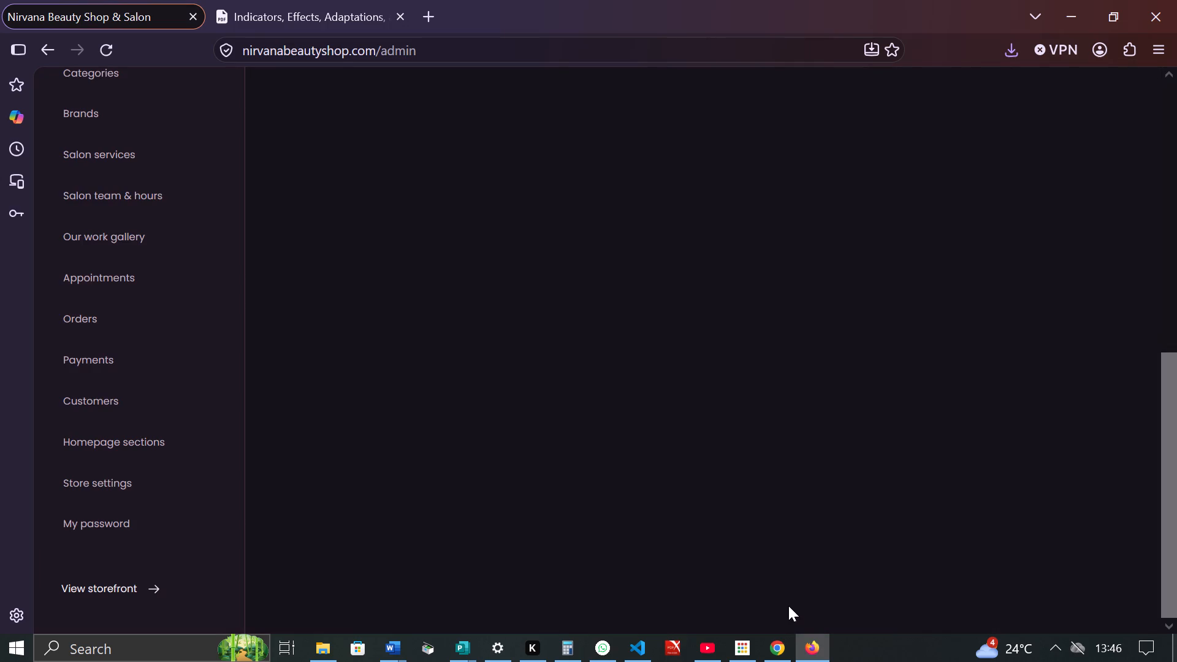
# Set Option 1's stock to 0 in the Garnier Eventone Essentials Pack record and save the changes.
pyautogui.scroll(-3, 785, 570)
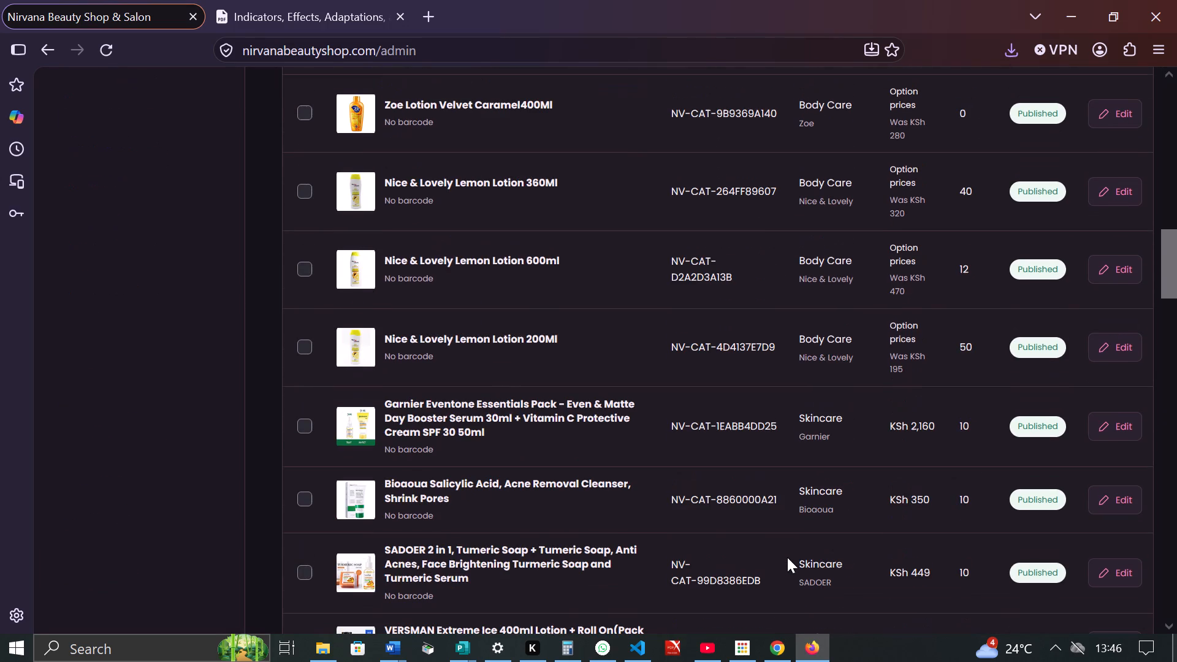
pyautogui.click(1105, 417)
pyautogui.scroll(-1, 986, 446)
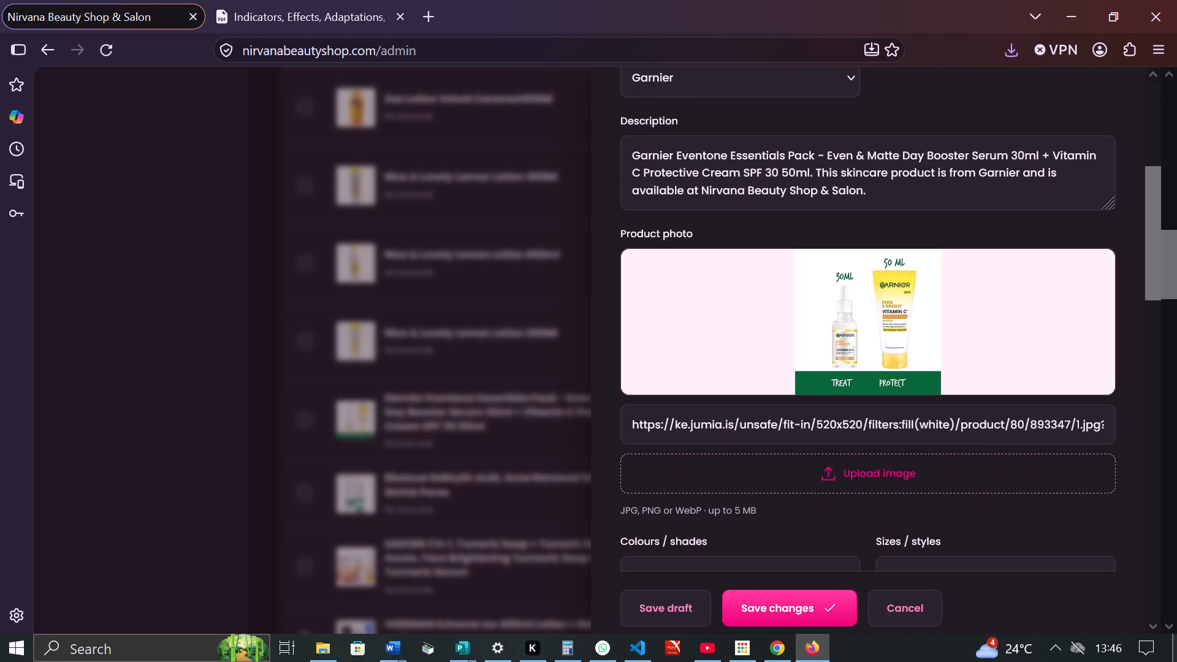
pyautogui.scroll(-2, 983, 447)
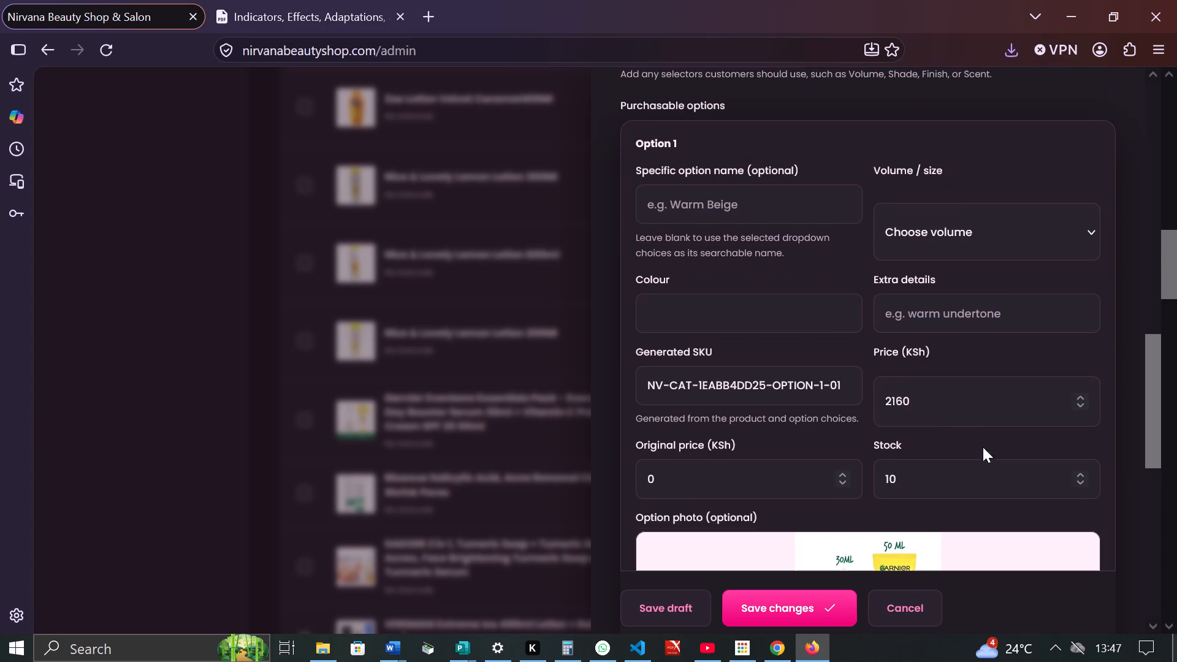
pyautogui.click(890, 482)
pyautogui.press('BackSpace')
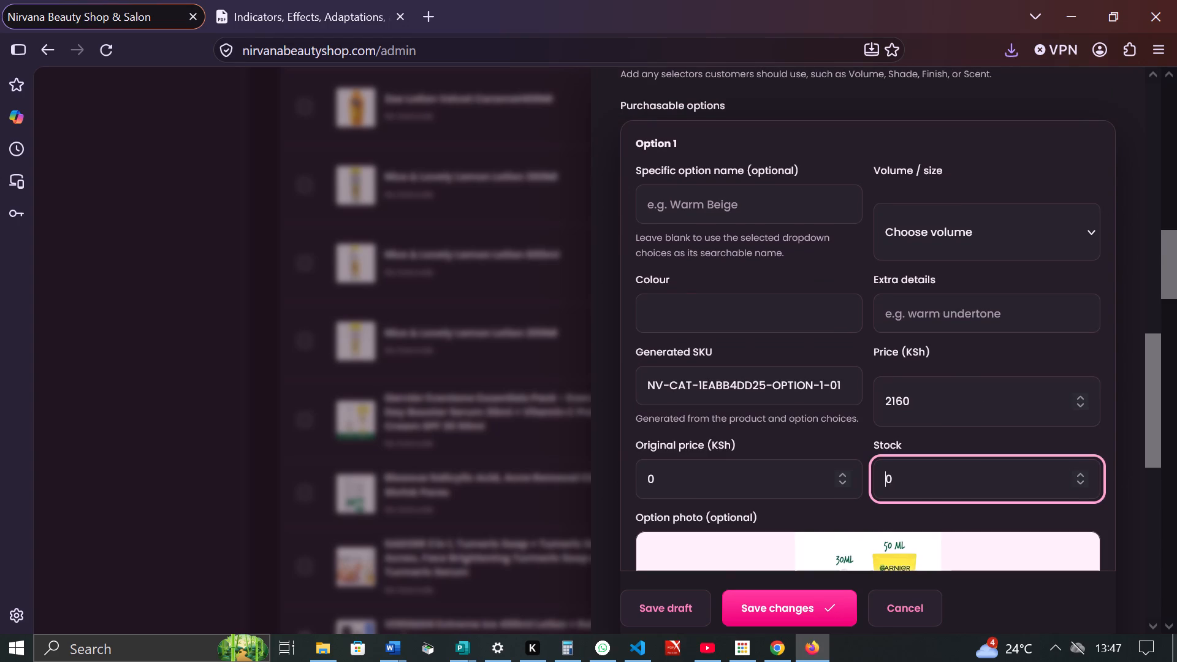
pyautogui.click(756, 611)
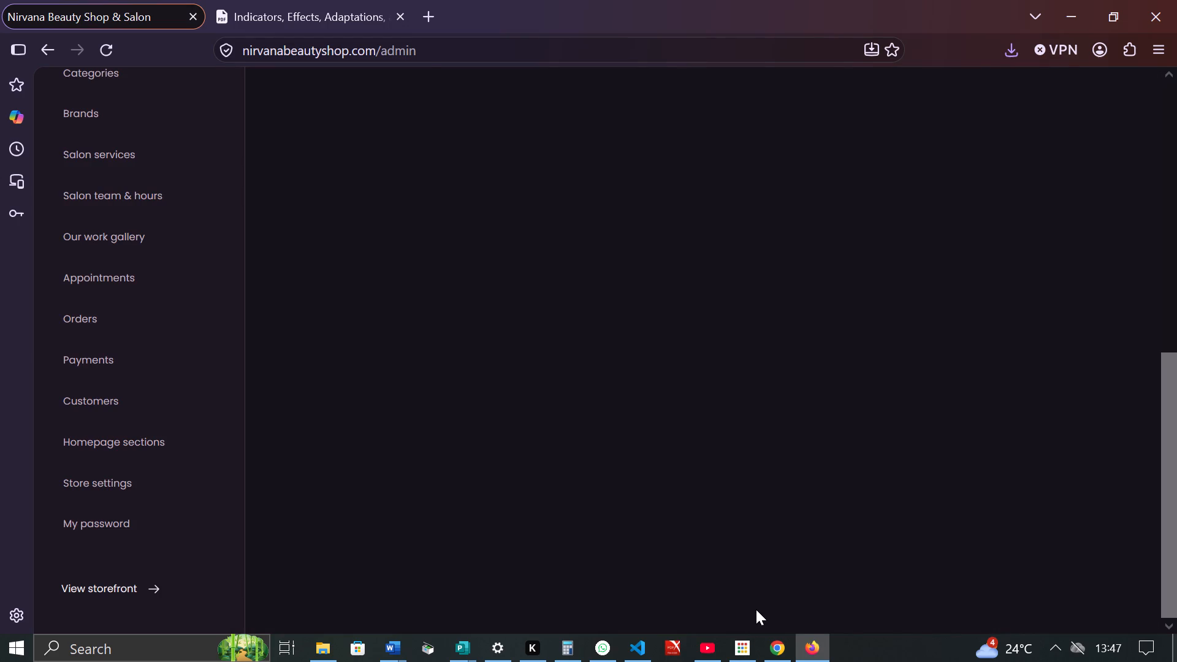
# Set Option 1's stock to 0 in the Bioaoua Salicylic Acid Acne Removal Cleanser record and save the changes.
pyautogui.scroll(-2, 807, 563)
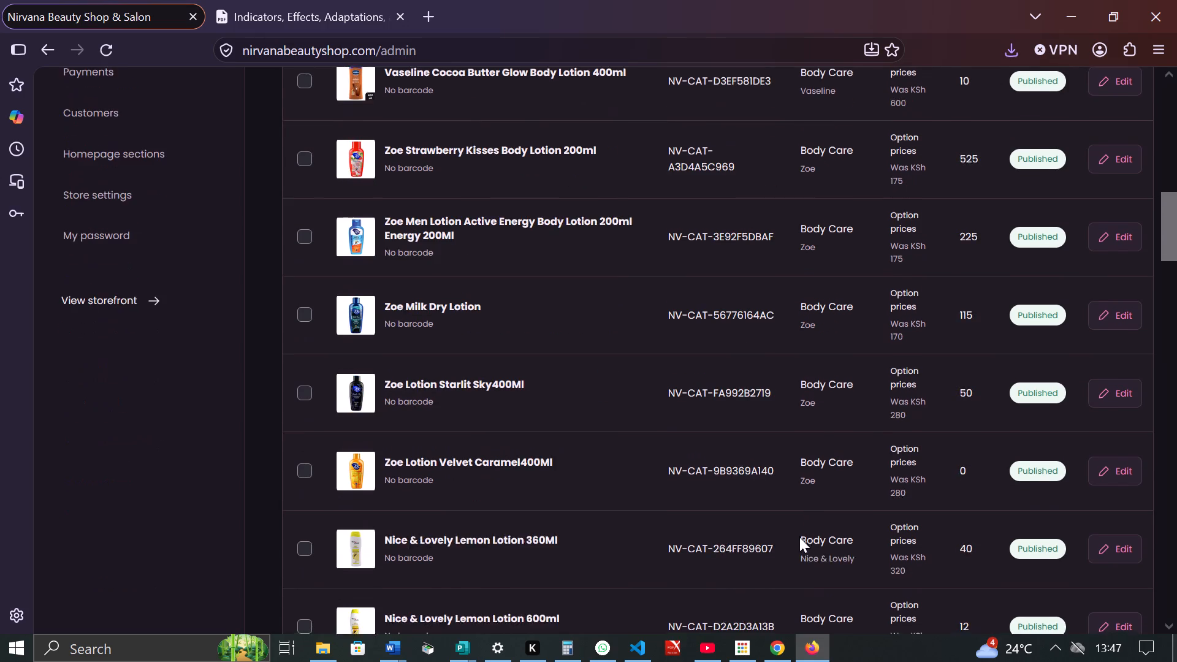
pyautogui.click(1105, 485)
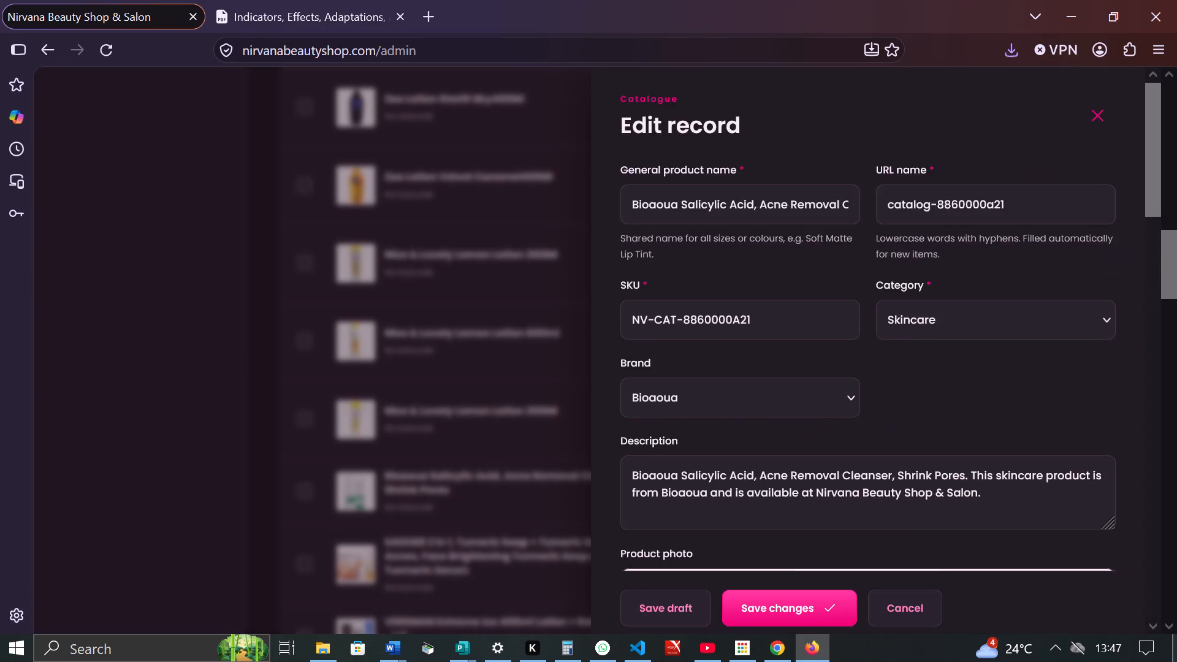
pyautogui.scroll(-1, 987, 487)
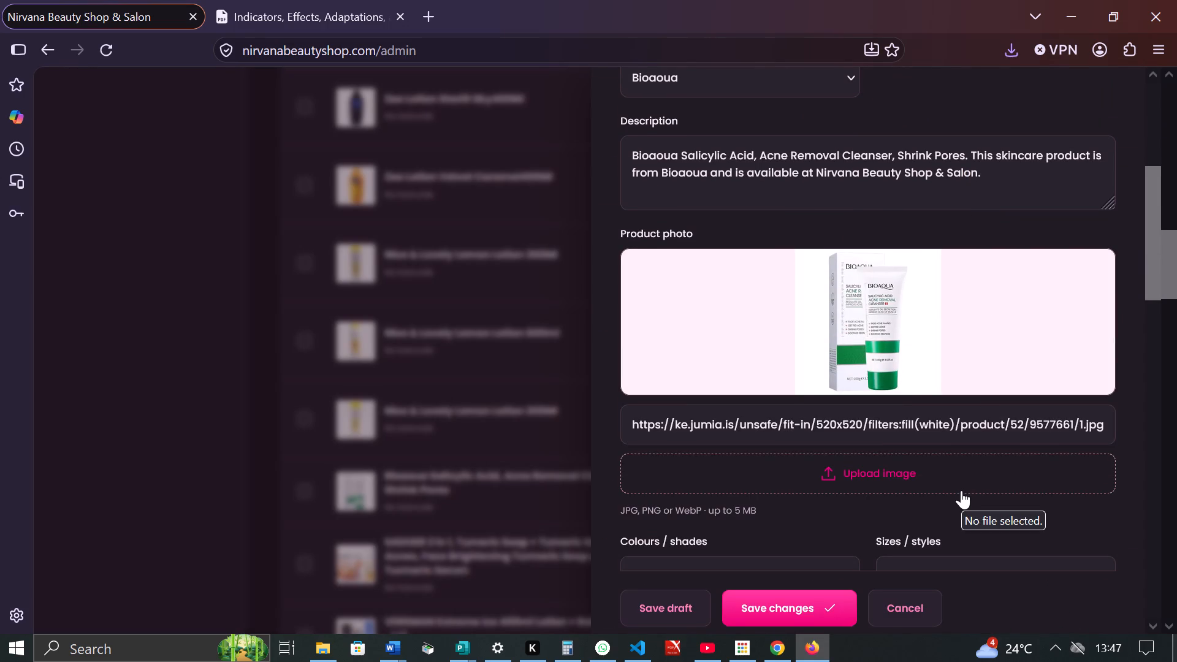
pyautogui.scroll(-1, 961, 493)
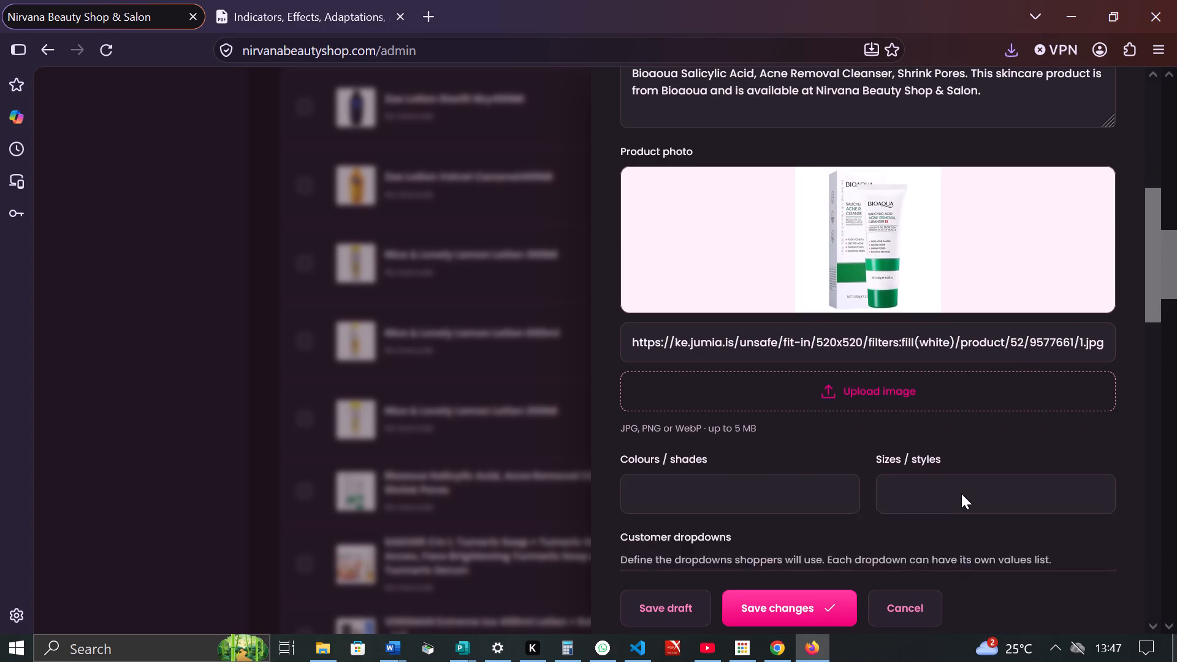
pyautogui.scroll(-1, 961, 493)
pyautogui.click(890, 485)
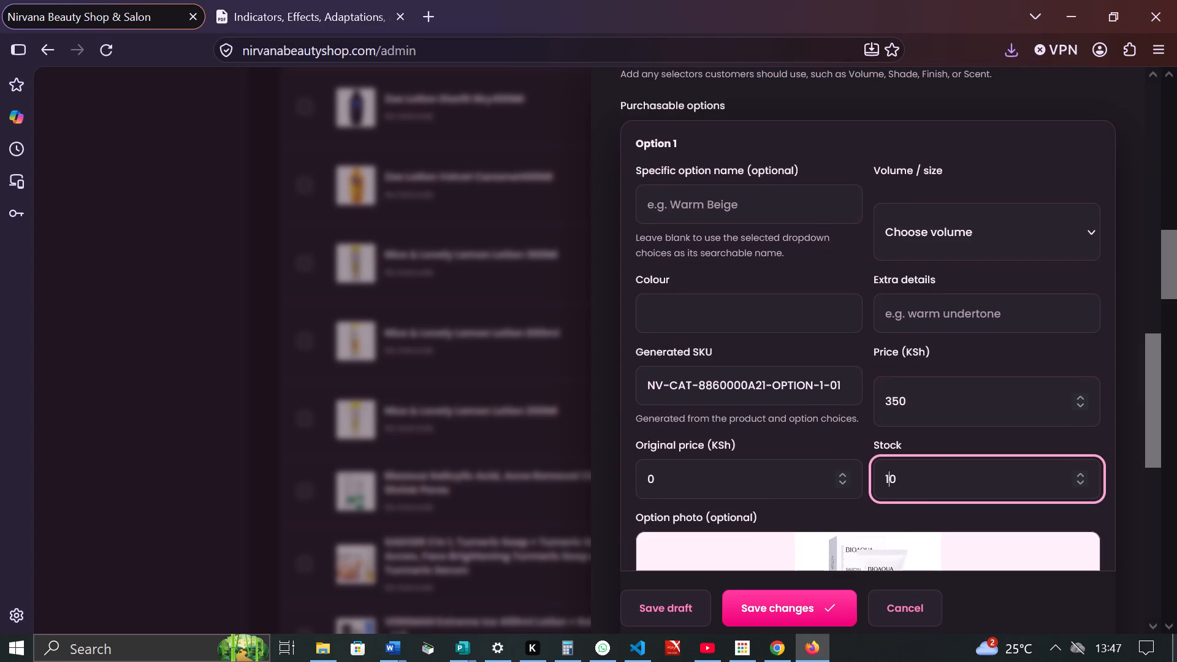
pyautogui.press('BackSpace')
pyautogui.click(758, 601)
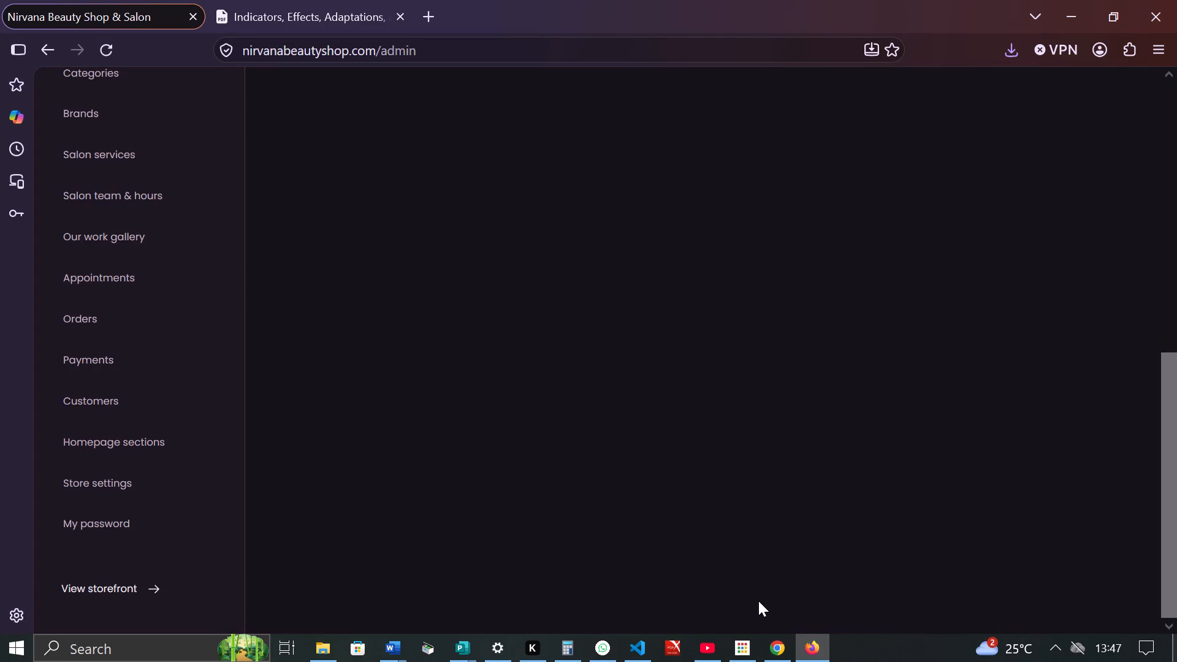
# Set Option 1's stock to 0 in the SADOER 2 in 1 Tumeric Soap record and save the changes.
pyautogui.scroll(-2, 710, 446)
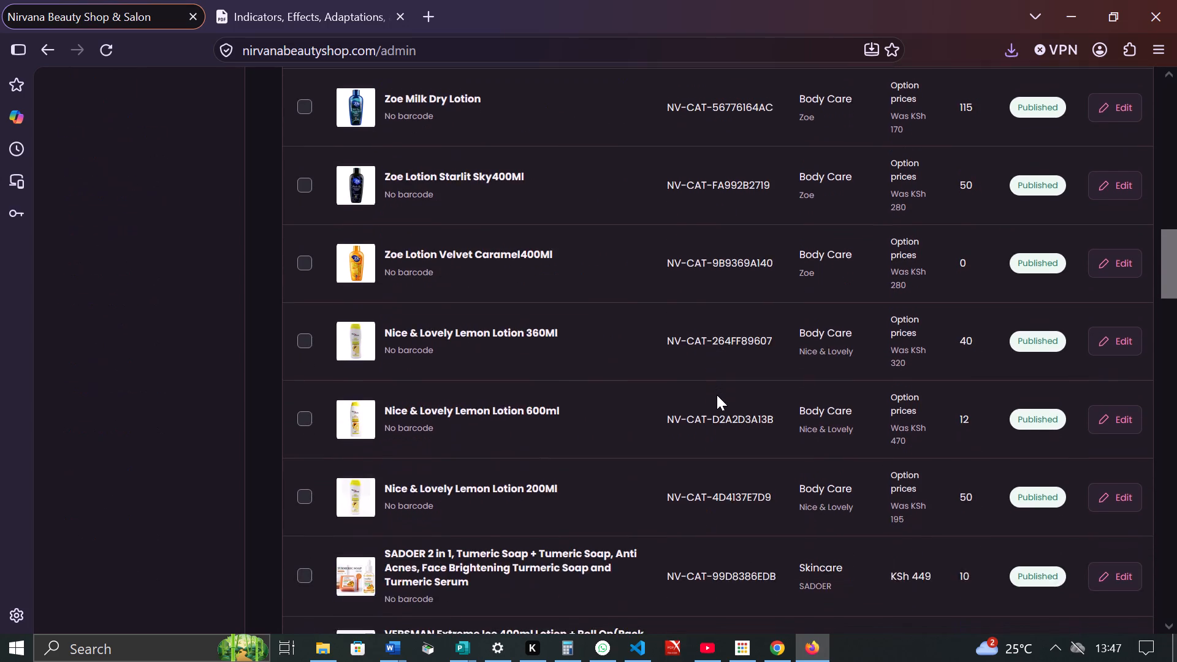
pyautogui.scroll(-1, 717, 395)
pyautogui.click(1114, 294)
pyautogui.scroll(-2, 1005, 319)
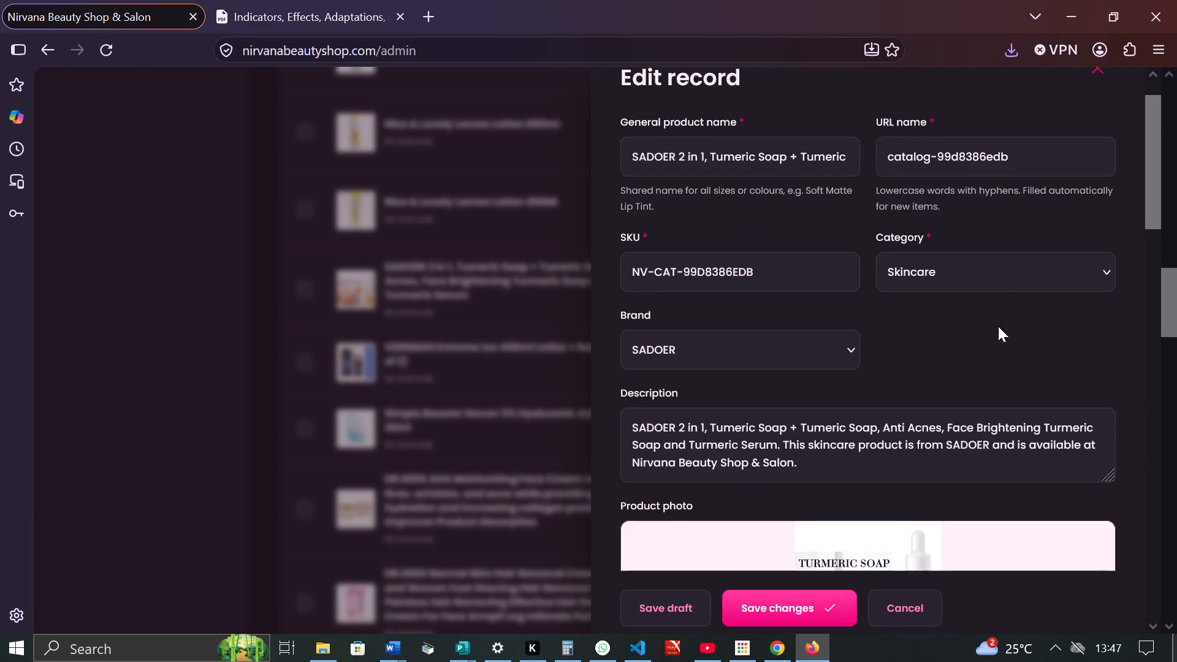
pyautogui.scroll(2, 989, 338)
pyautogui.scroll(-1, 968, 400)
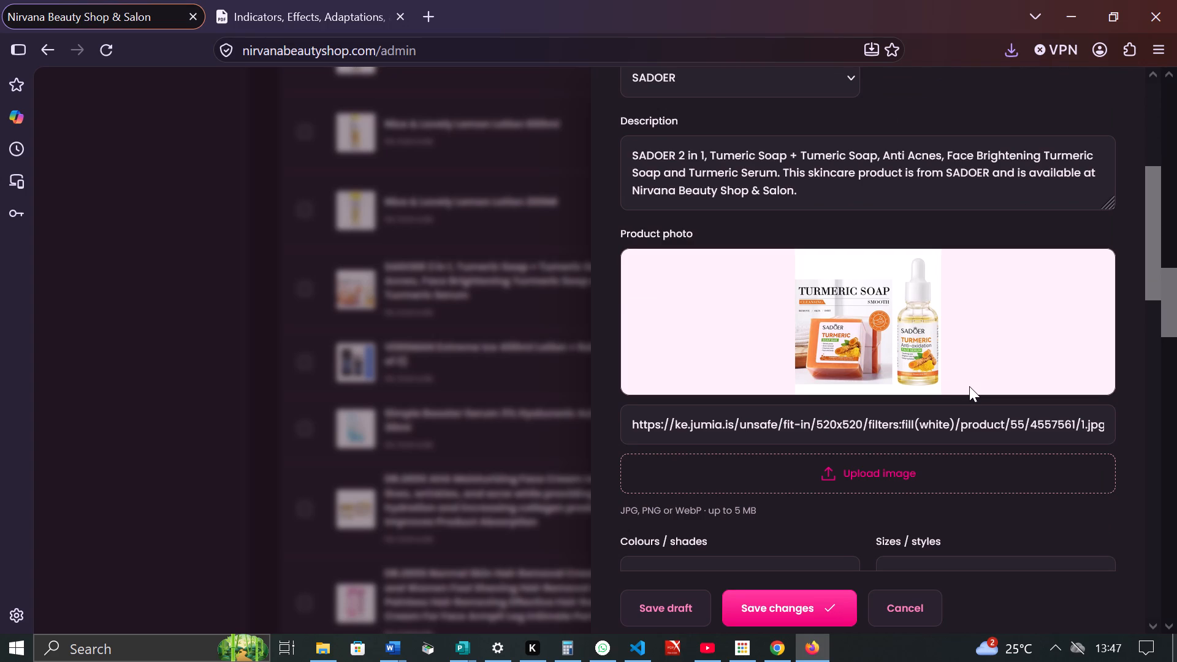
pyautogui.scroll(-1, 969, 386)
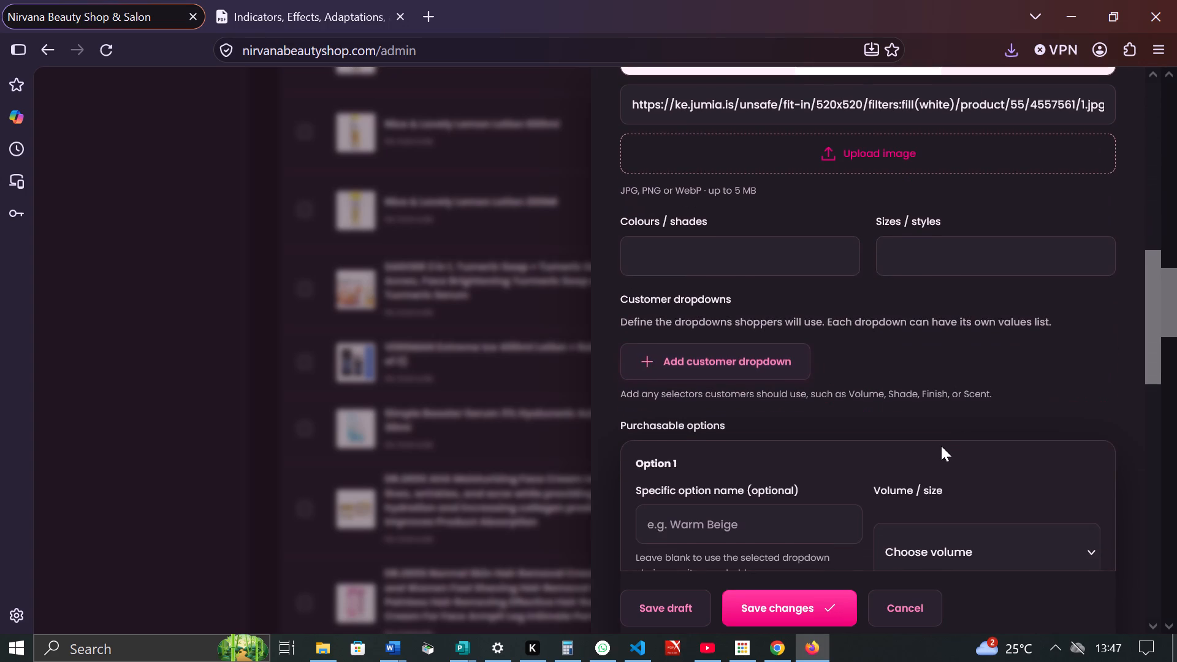
pyautogui.scroll(-1, 939, 452)
pyautogui.click(889, 482)
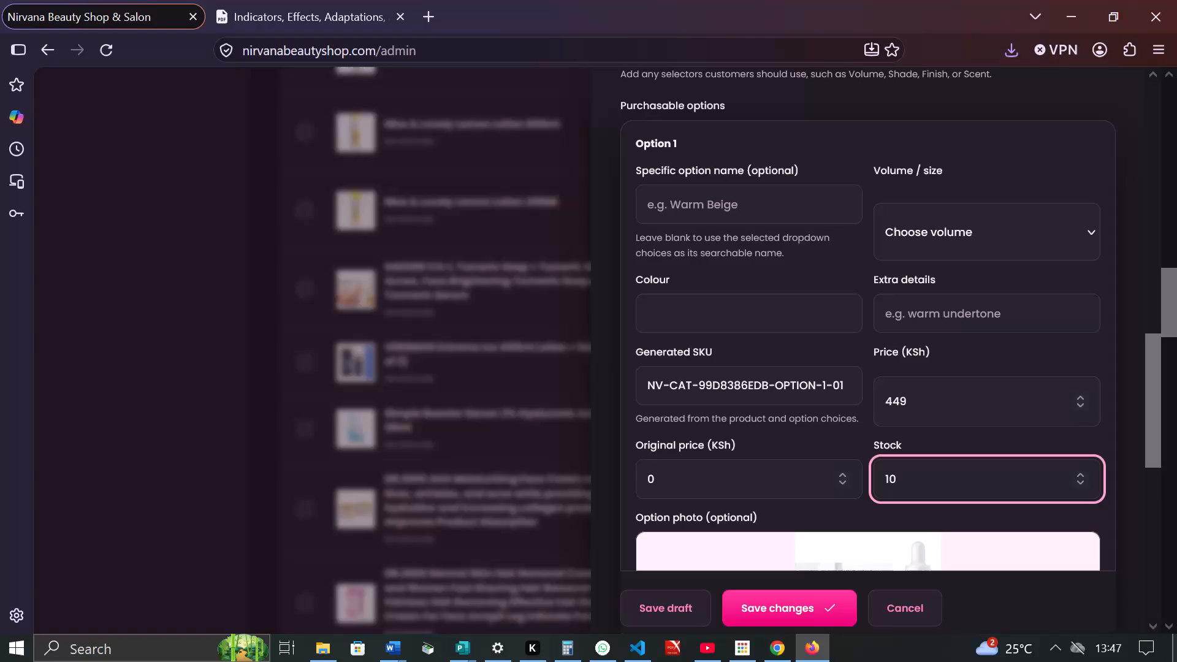
pyautogui.press('BackSpace')
pyautogui.click(813, 603)
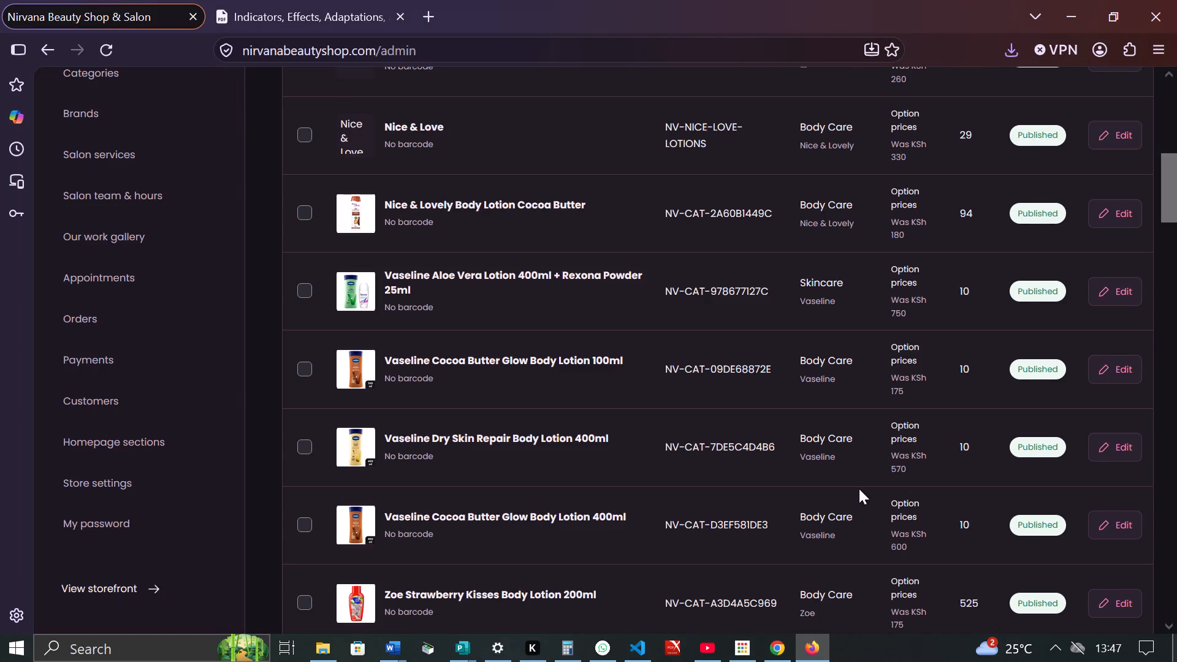
# Set Option 1's stock to 0 in the VERSMAN Extreme Ice 400ml Lotion + Roll On record and save the changes.
pyautogui.scroll(-2, 856, 490)
pyautogui.scroll(-1, 813, 436)
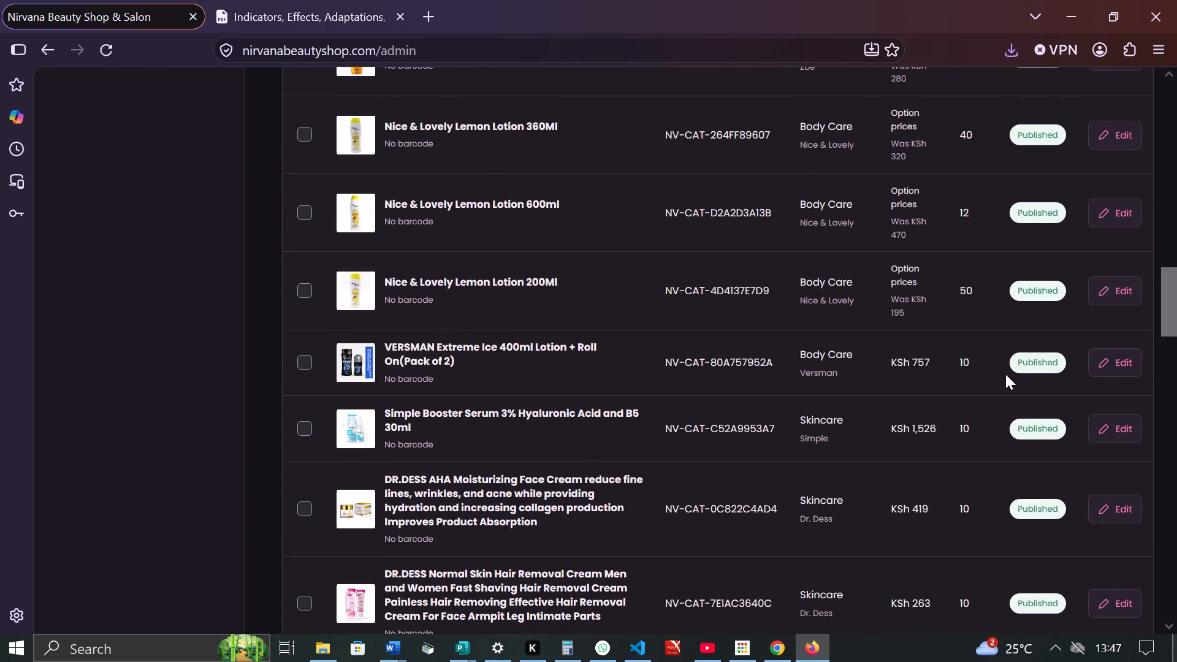
pyautogui.click(1099, 359)
pyautogui.scroll(-1, 976, 405)
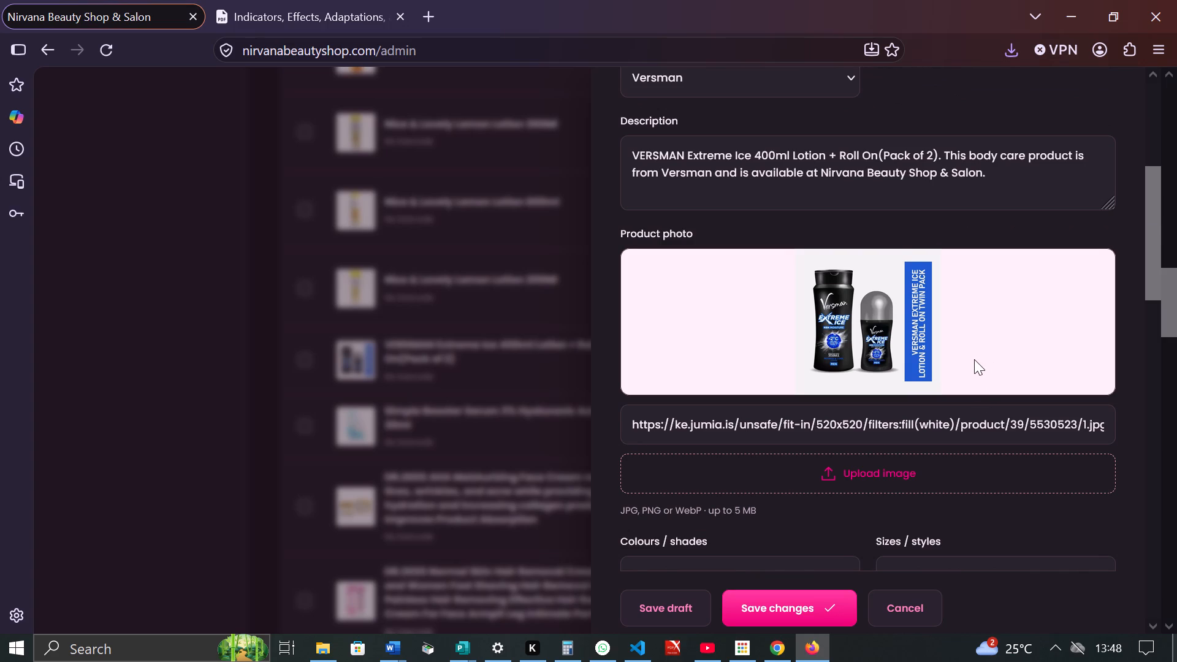
pyautogui.scroll(-1, 974, 359)
pyautogui.scroll(-1, 962, 485)
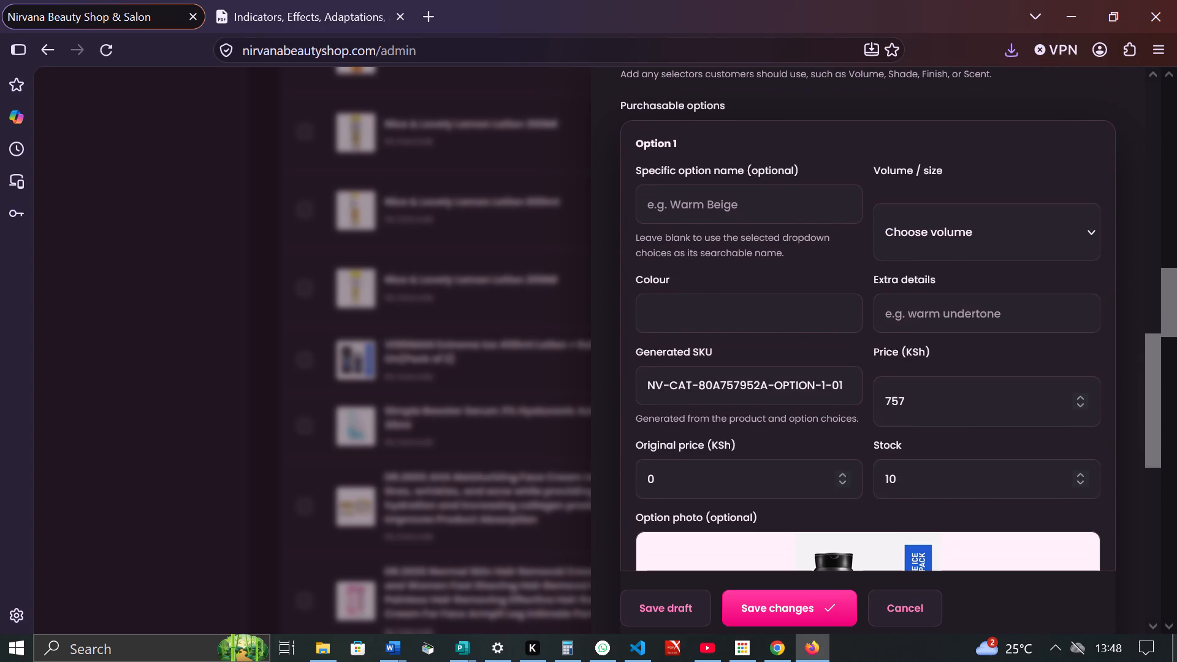
pyautogui.click(888, 481)
pyautogui.press('BackSpace')
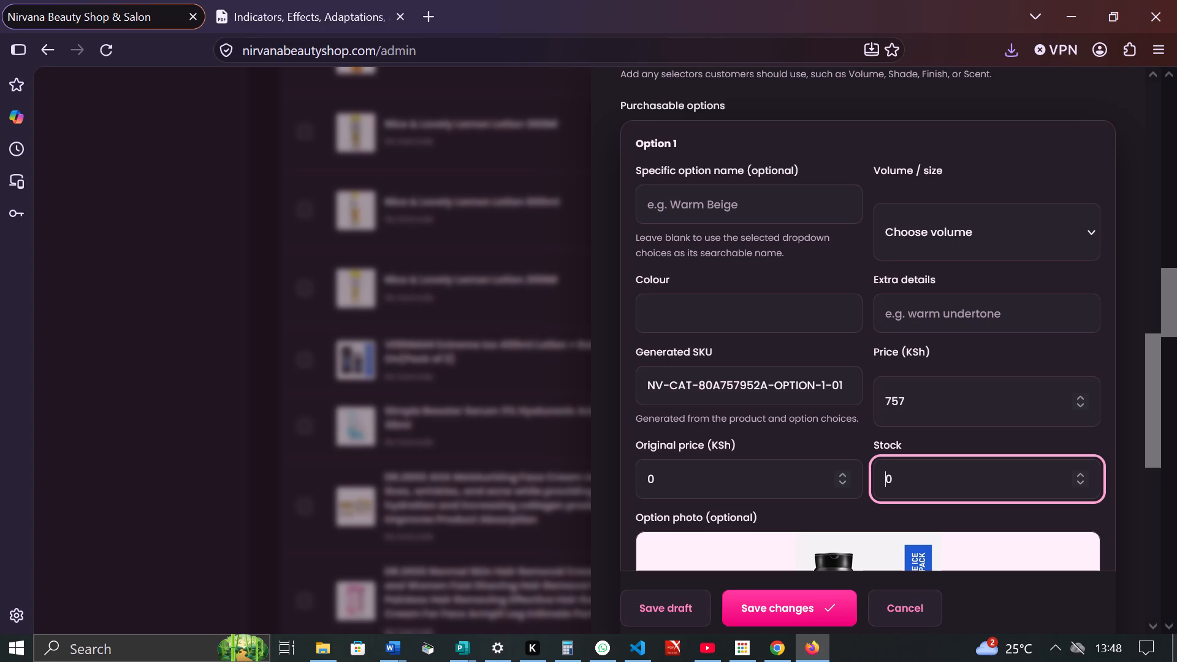
pyautogui.scroll(-1, 850, 463)
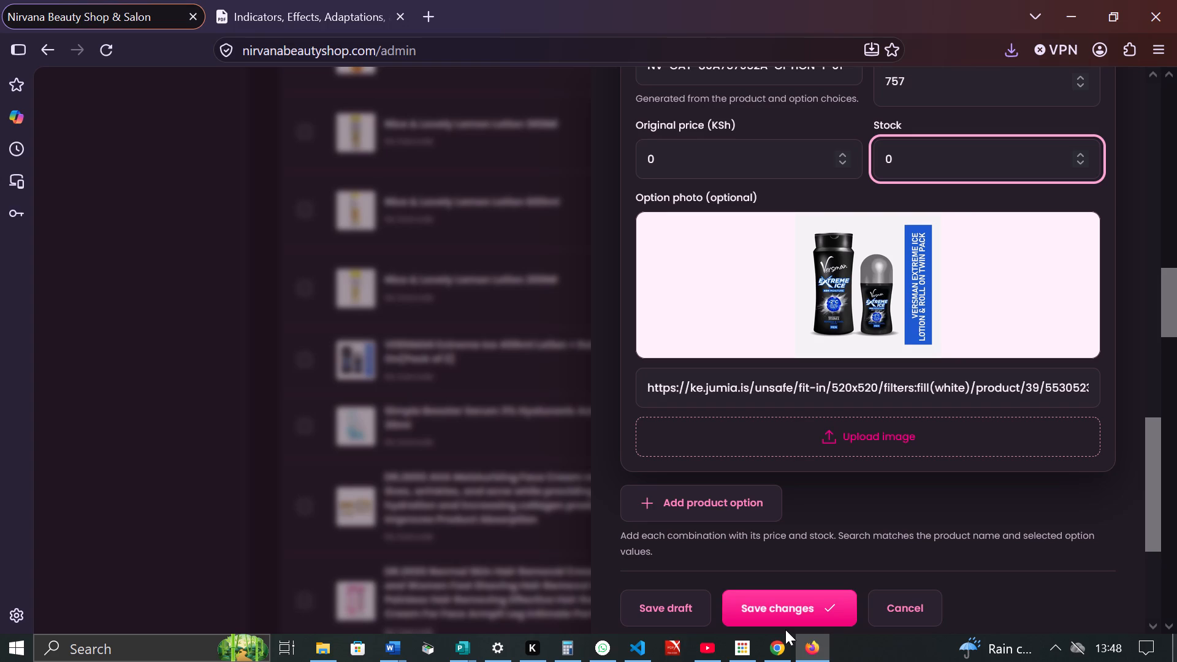
pyautogui.click(787, 605)
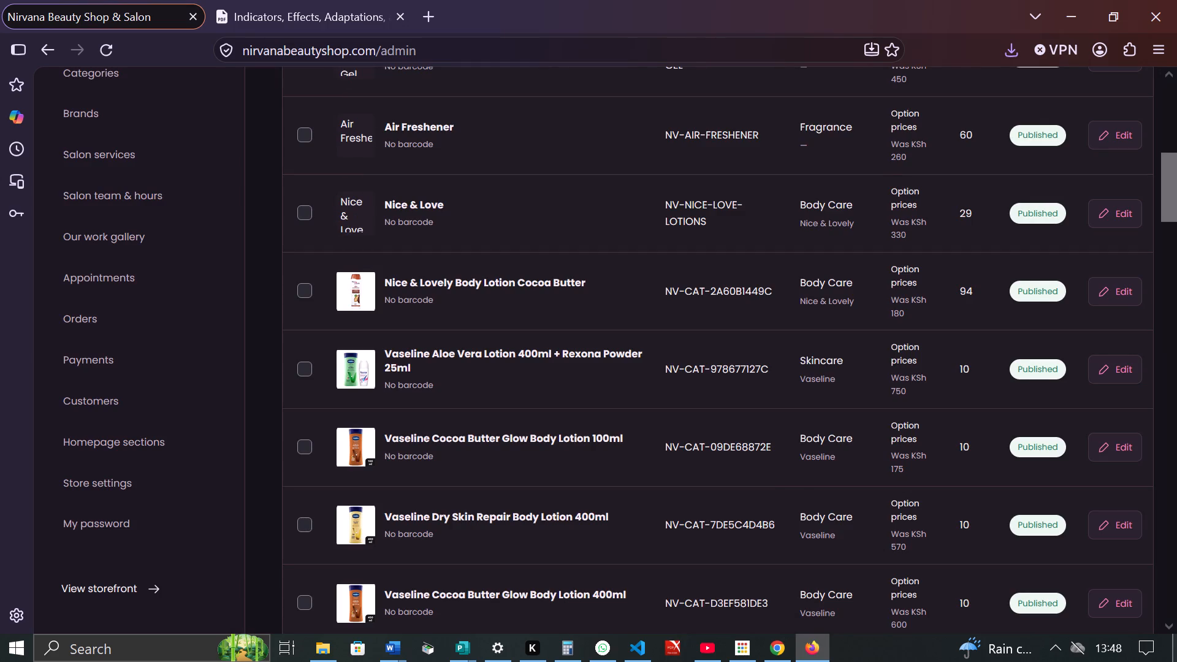
# Set Option 1's stock to 0 in the Simple Booster Serum 3% Hyaluronic Acid and B5 record and save the changes.
pyautogui.scroll(-3, 784, 471)
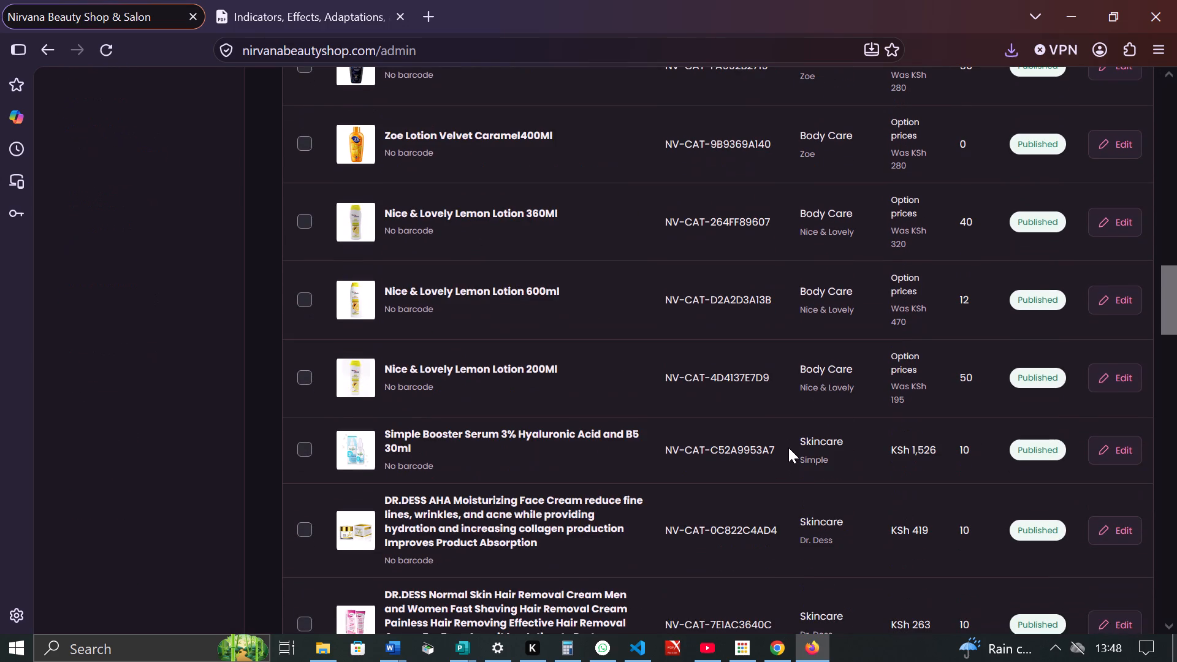
pyautogui.click(1097, 434)
pyautogui.scroll(-1, 1076, 432)
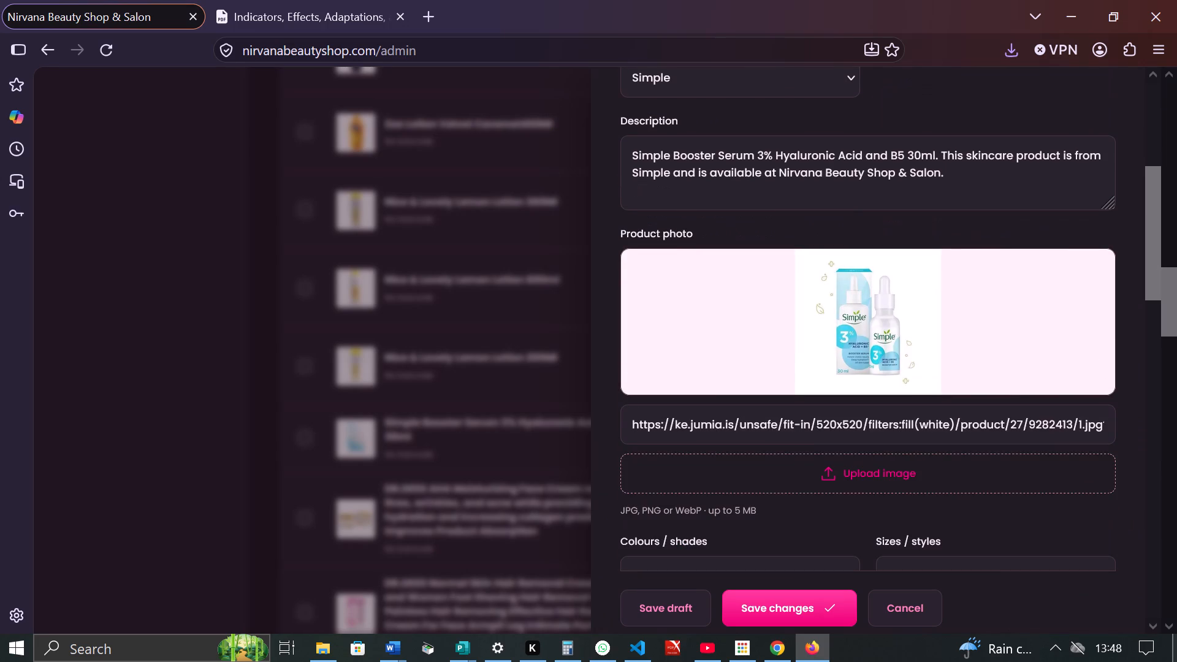
pyautogui.scroll(-2, 867, 294)
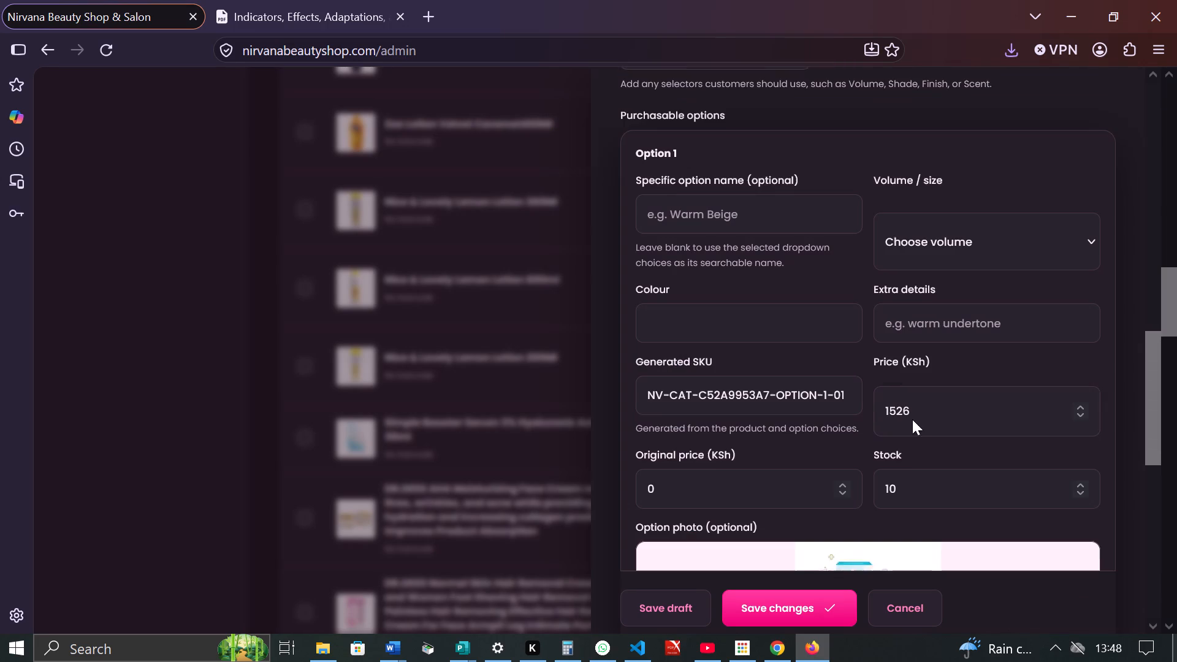
pyautogui.click(893, 481)
pyautogui.press('BackSpace')
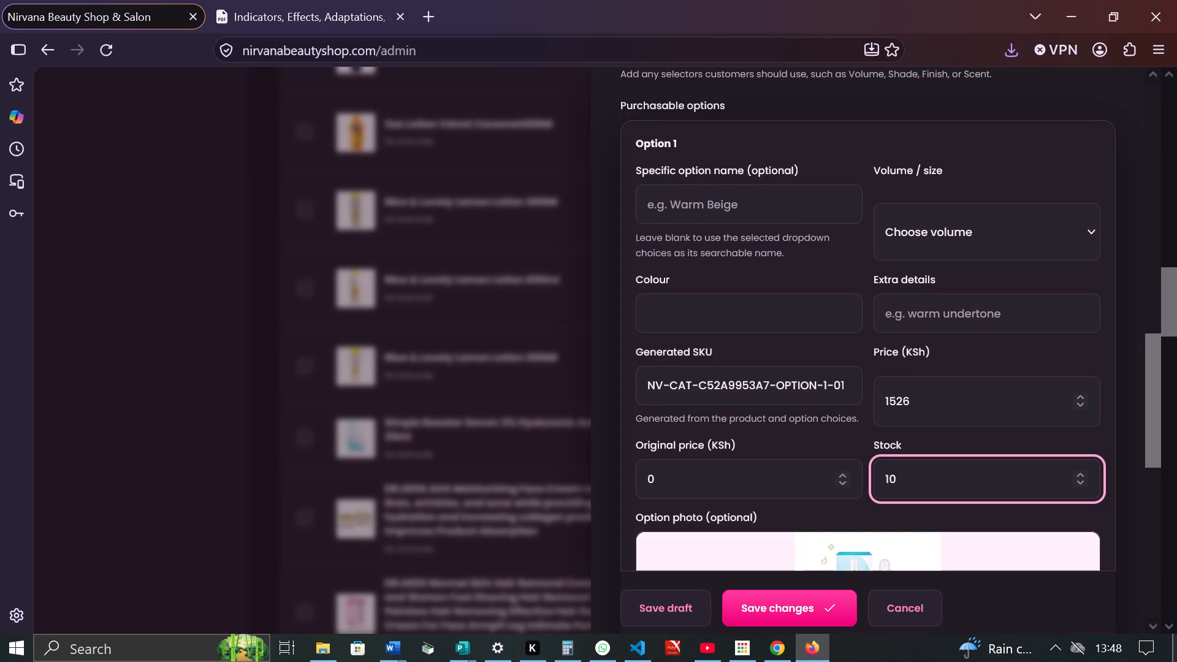
pyautogui.click(787, 607)
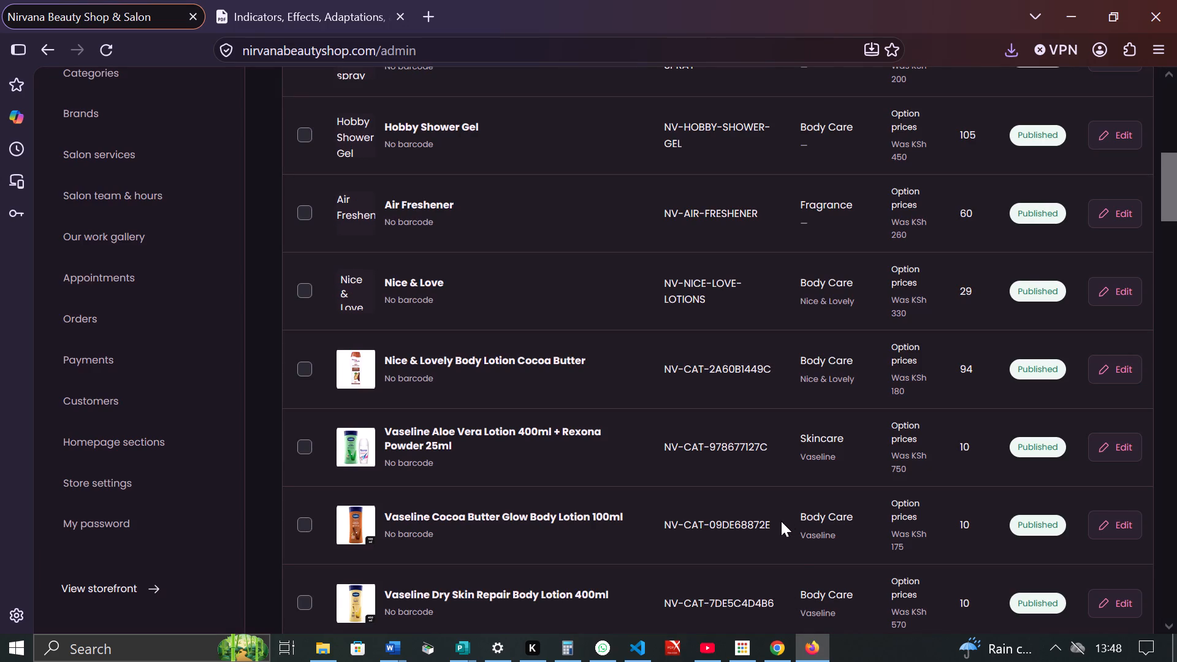
# In the DR.DESS AHA Moisturizing Face Cream record, set Option 1's price to KSh 500 and original price to KSh 530.
pyautogui.scroll(-3, 781, 521)
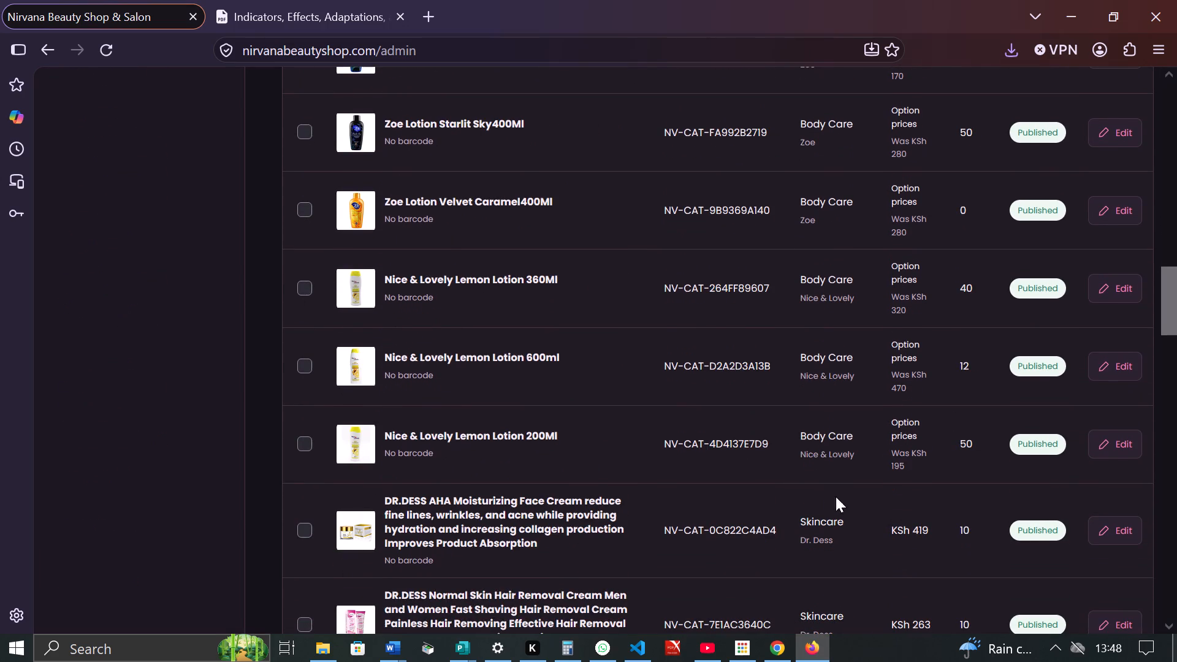
pyautogui.click(1118, 535)
pyautogui.scroll(-1, 1041, 517)
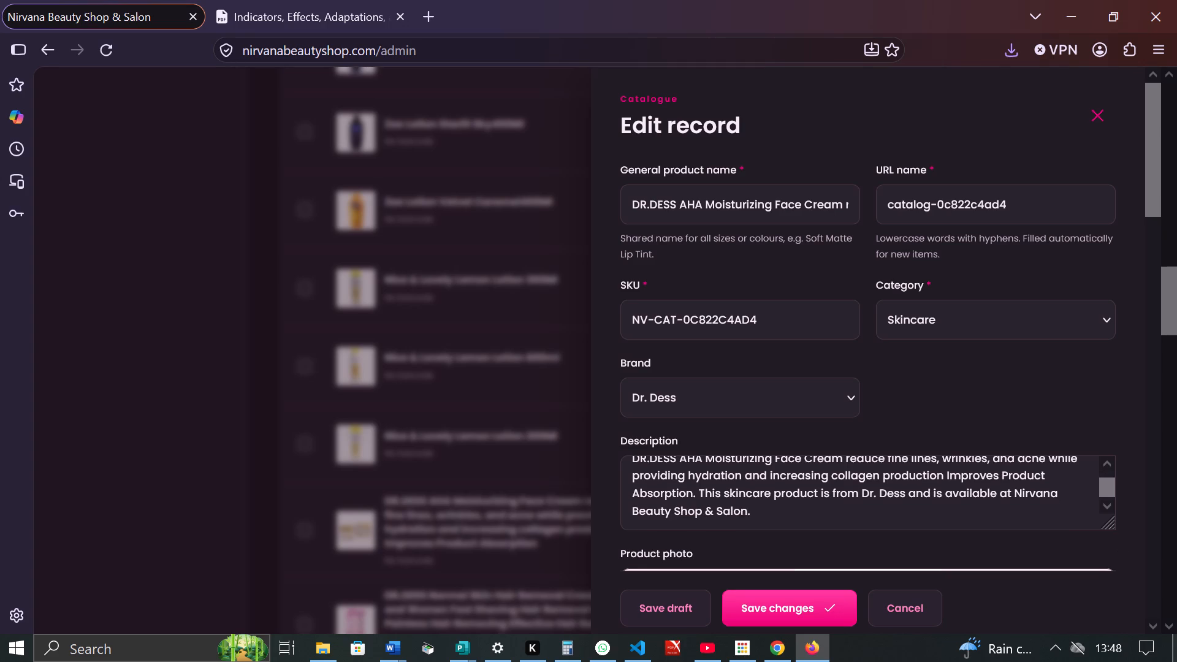
pyautogui.scroll(-1, 1038, 516)
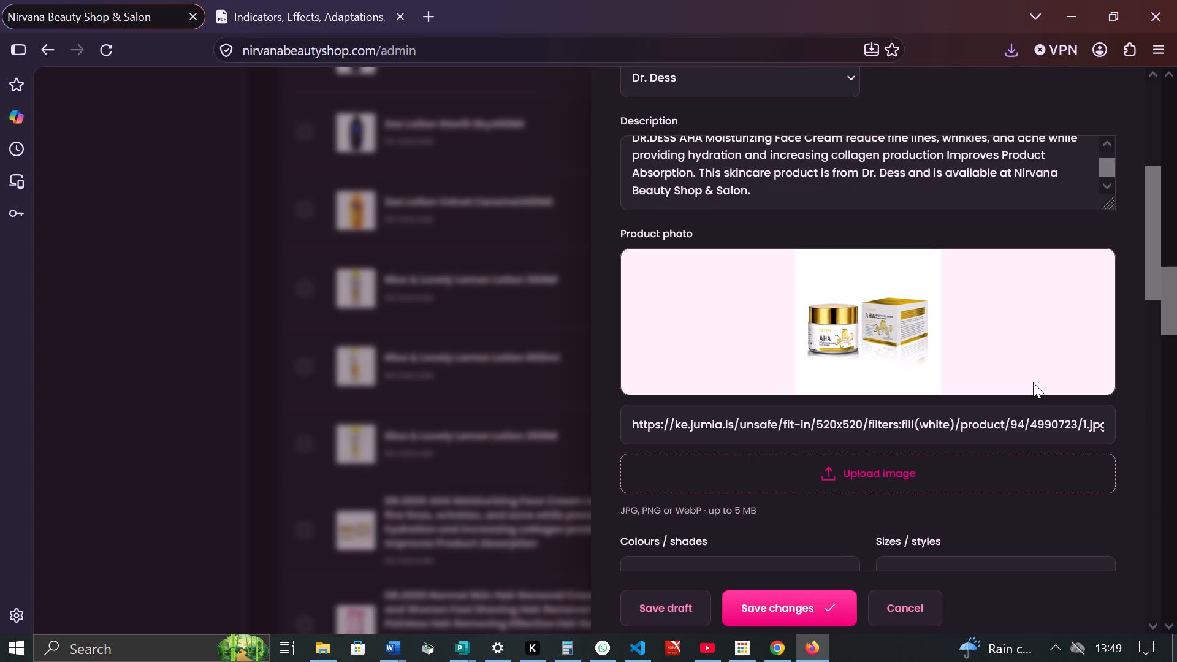
pyautogui.scroll(-2, 993, 355)
pyautogui.click(912, 409)
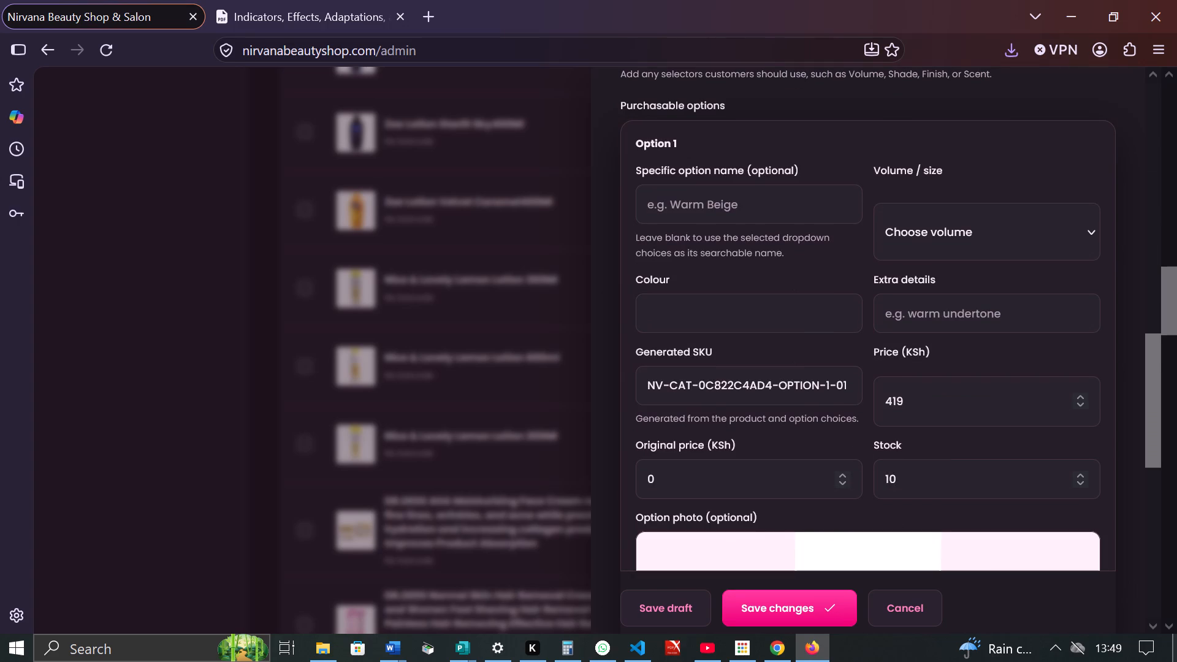
pyautogui.press('BackSpace')
pyautogui.press('BackSpace')
pyautogui.press('BackSpace')
pyautogui.press('BackSpace')
pyautogui.press('5')
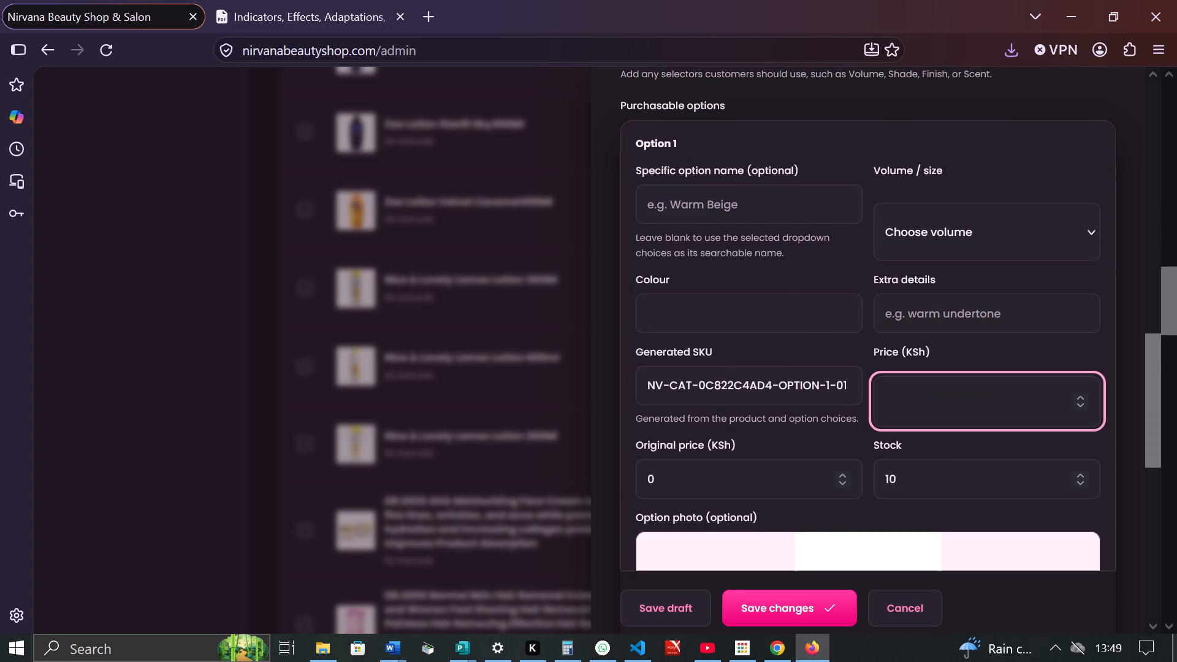
pyautogui.press('0')
pyautogui.press('0')
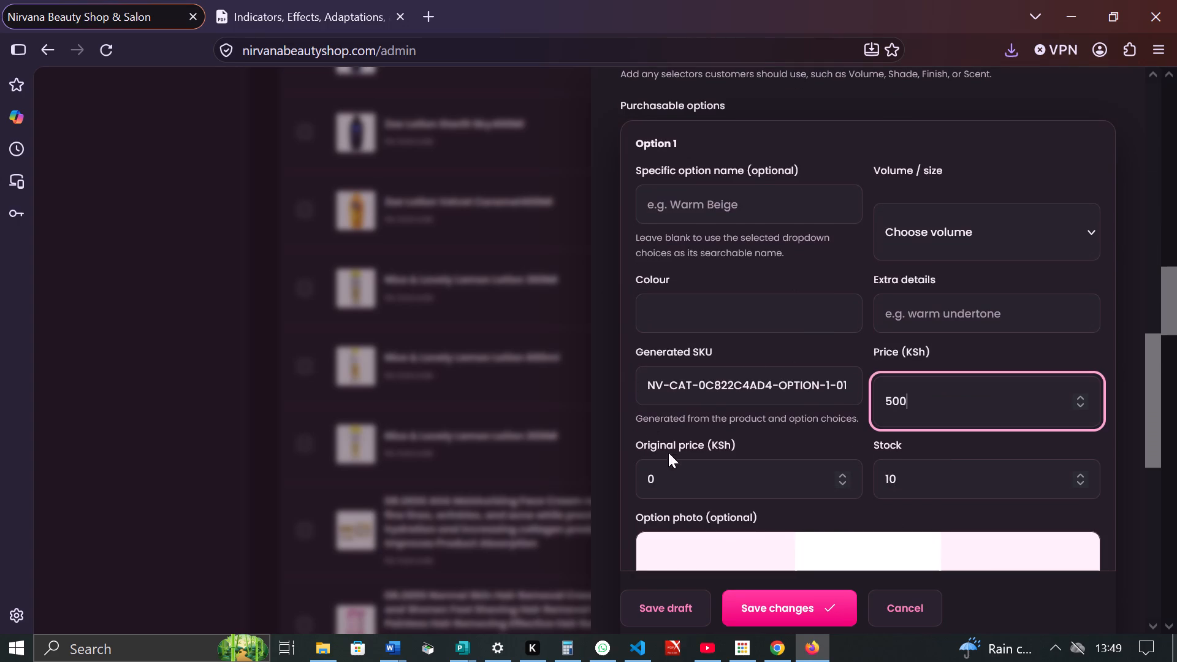
pyautogui.click(670, 464)
pyautogui.press('BackSpace')
pyautogui.write('530')
# Set Option 1's stock to 2 in the DR.DESS AHA record and try to save the changes.
pyautogui.click(906, 462)
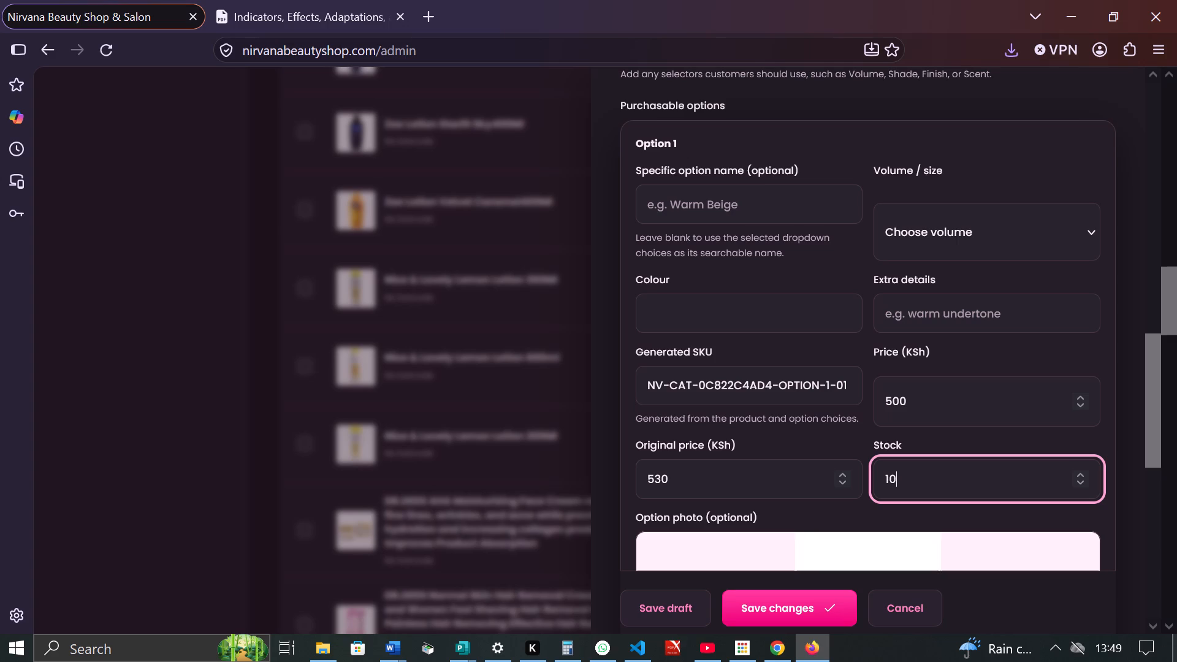
pyautogui.press('BackSpace')
pyautogui.press('BackSpace')
pyautogui.press('3')
pyautogui.press('BackSpace')
pyautogui.press('2')
pyautogui.click(823, 605)
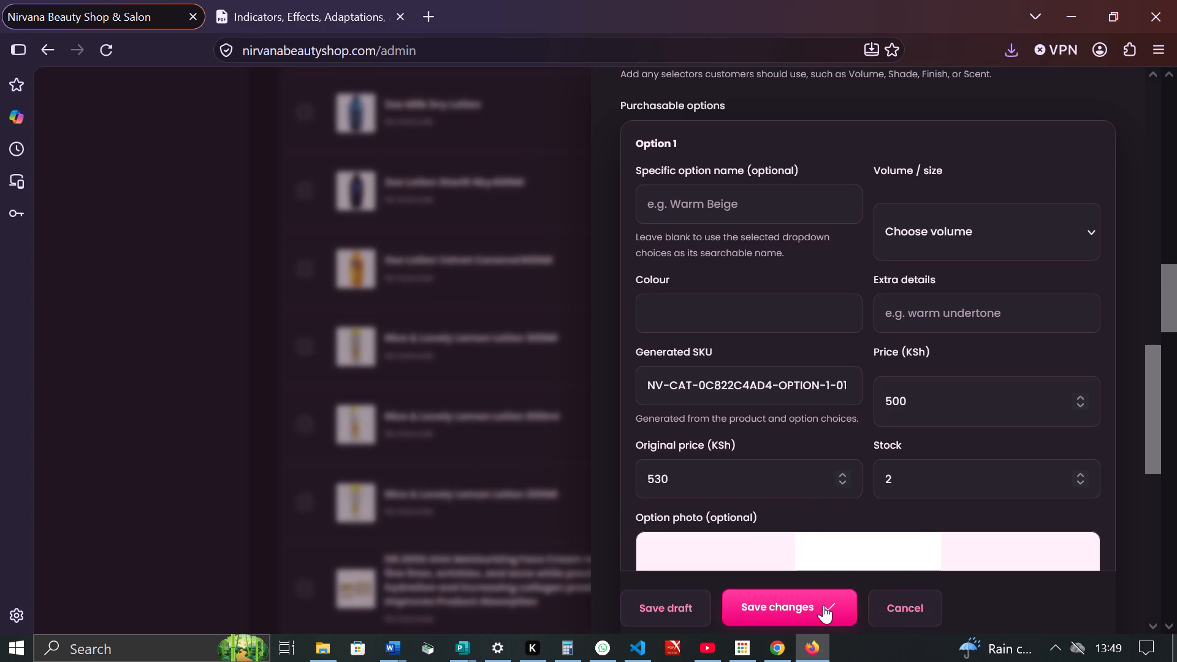
# Shorten the general product name to "DR.DESS AHA Moisturizing Face Cream" and save the changes.
pyautogui.scroll(-1, 825, 557)
pyautogui.scroll(3, 829, 546)
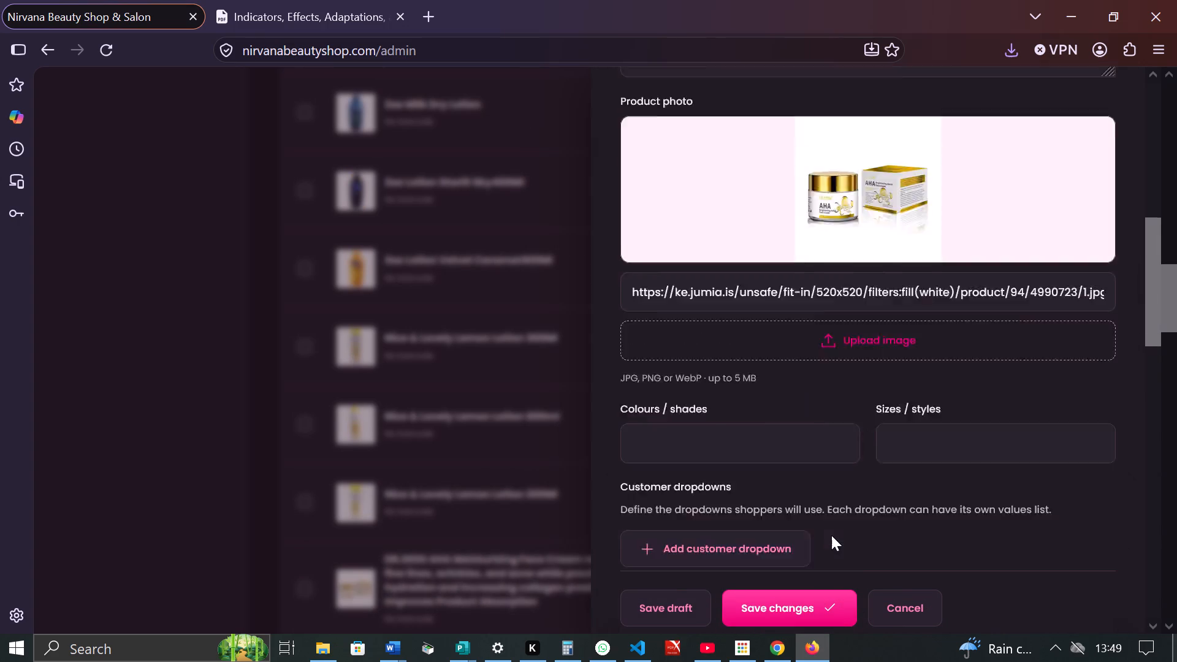
pyautogui.scroll(4, 831, 535)
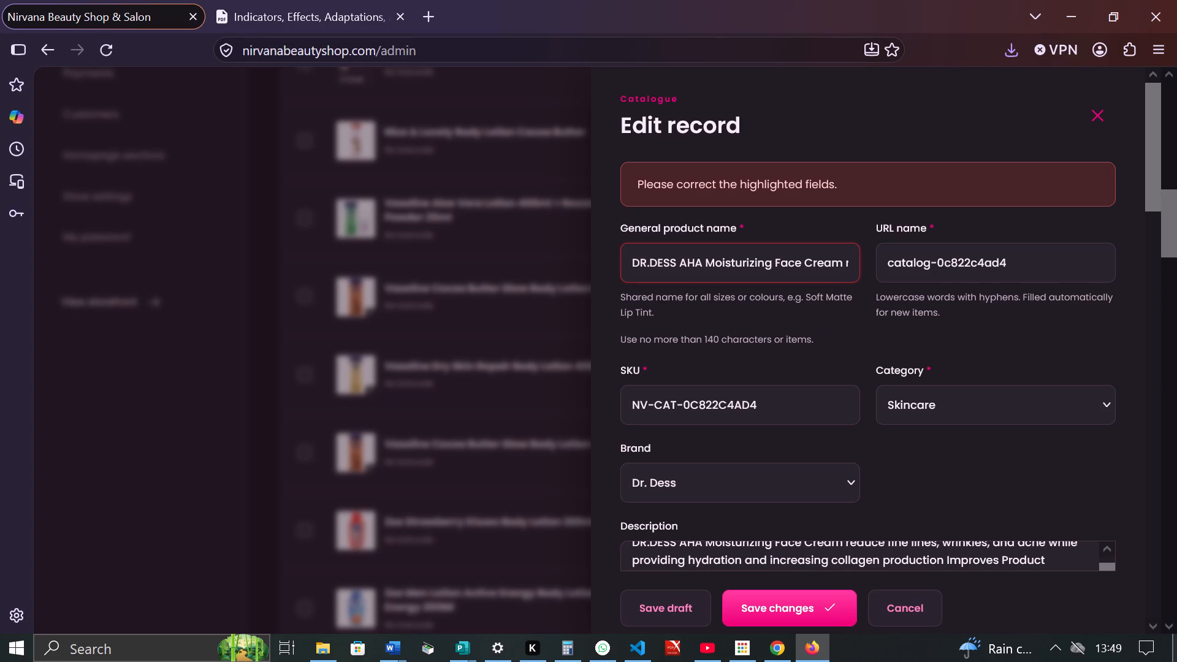
pyautogui.moveTo(848, 261); pyautogui.dragTo(861, 259)
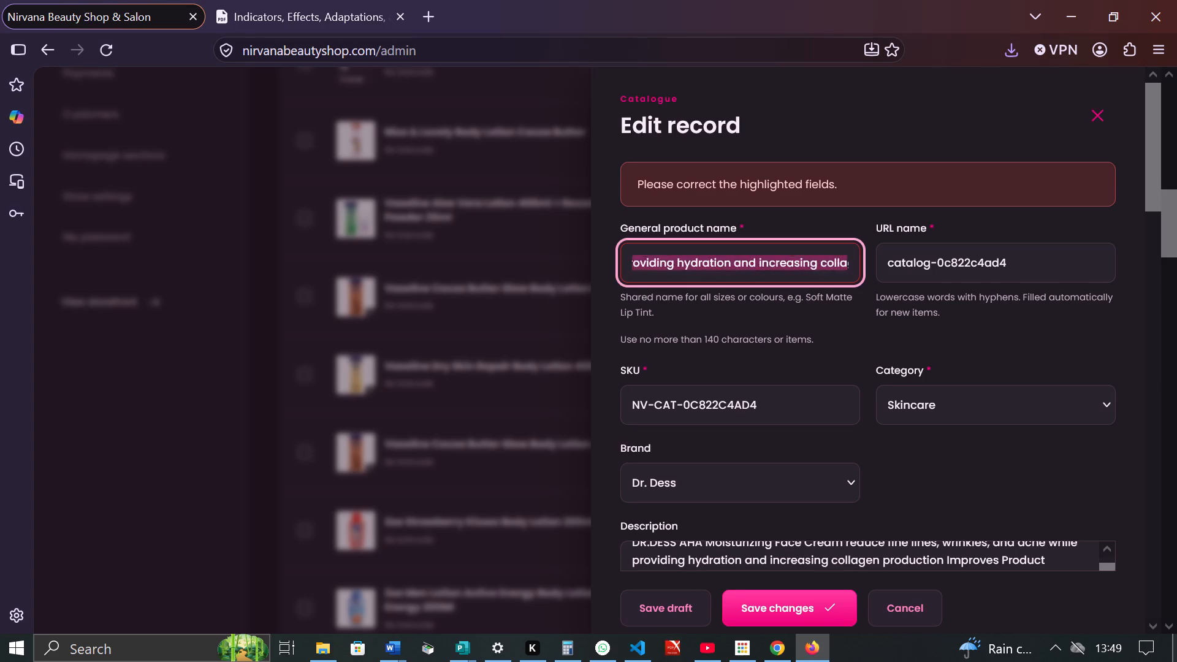
pyautogui.moveTo(861, 259); pyautogui.dragTo(860, 274)
pyautogui.press('BackSpace')
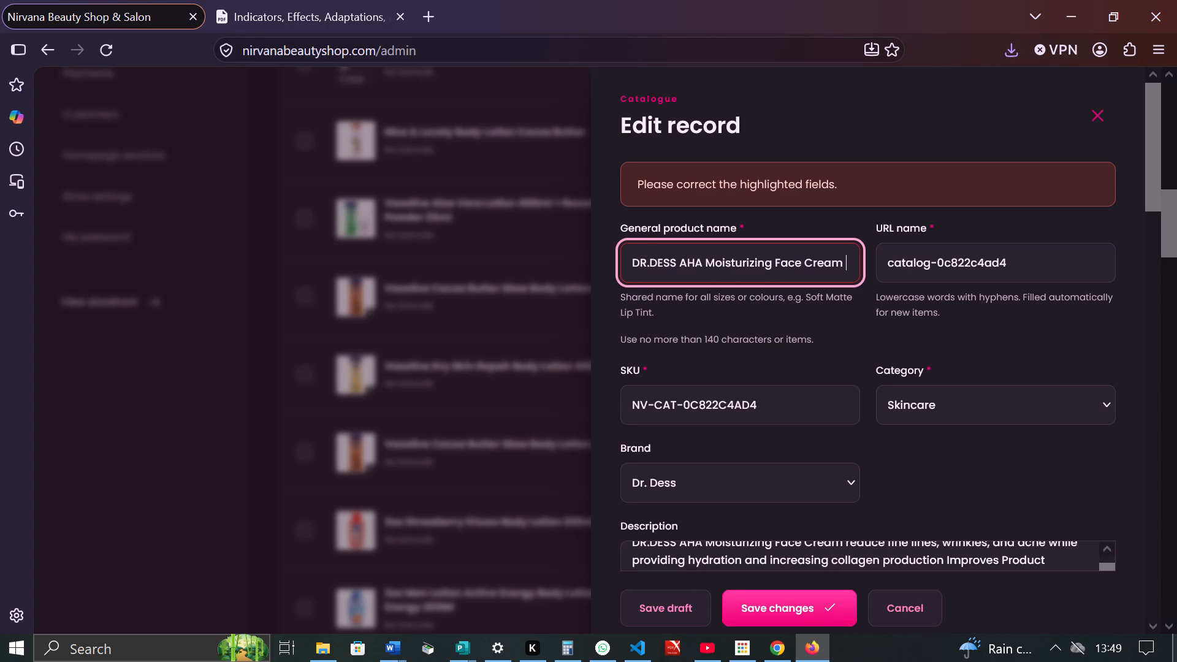
pyautogui.moveTo(860, 274); pyautogui.dragTo(773, 601)
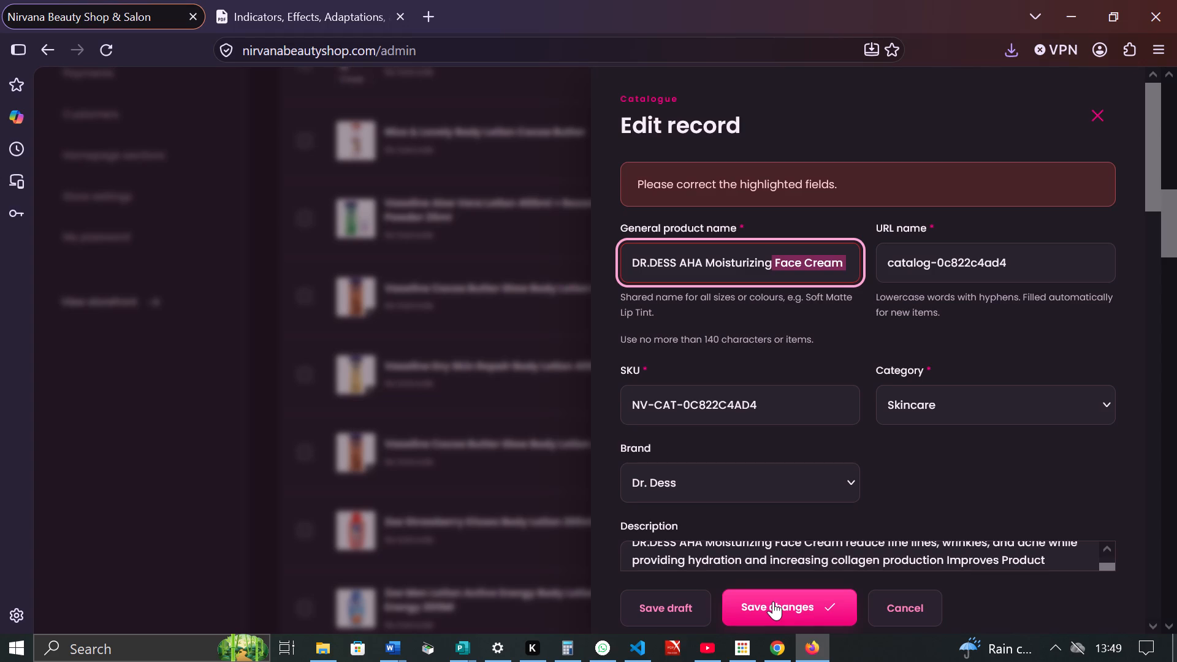
pyautogui.click(817, 599)
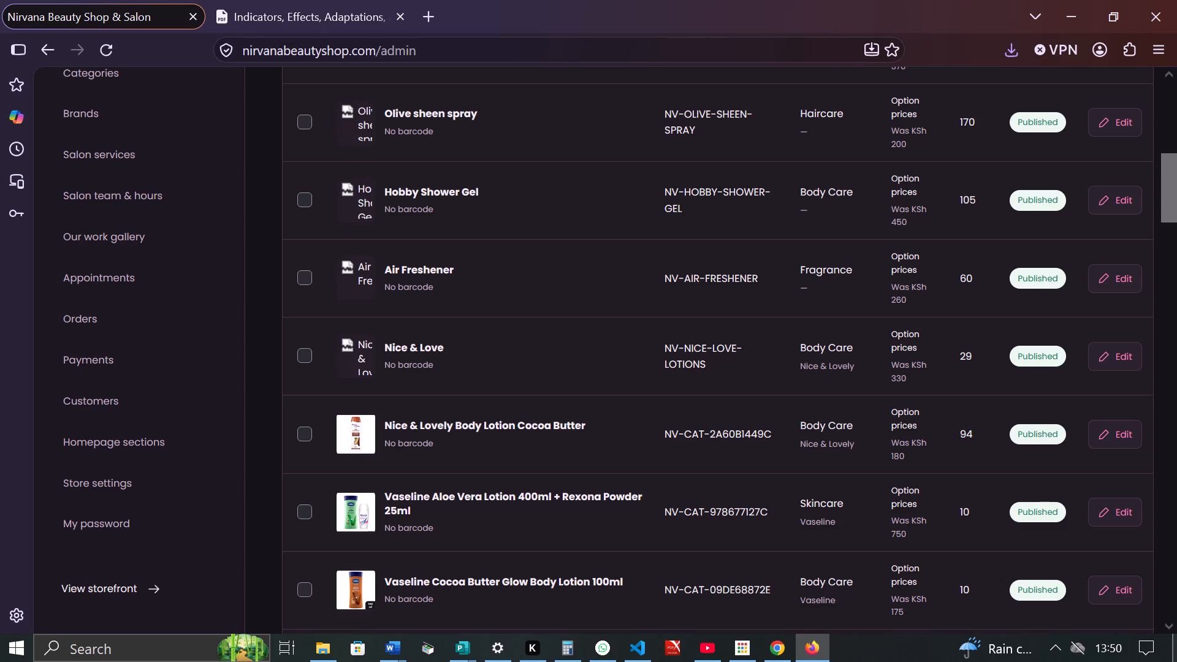
# Set Option 1's stock to 0 in the DR.DESS Normal Skin Hair Removal Cream record and save the changes.
pyautogui.scroll(-2, 818, 596)
pyautogui.scroll(-3, 846, 641)
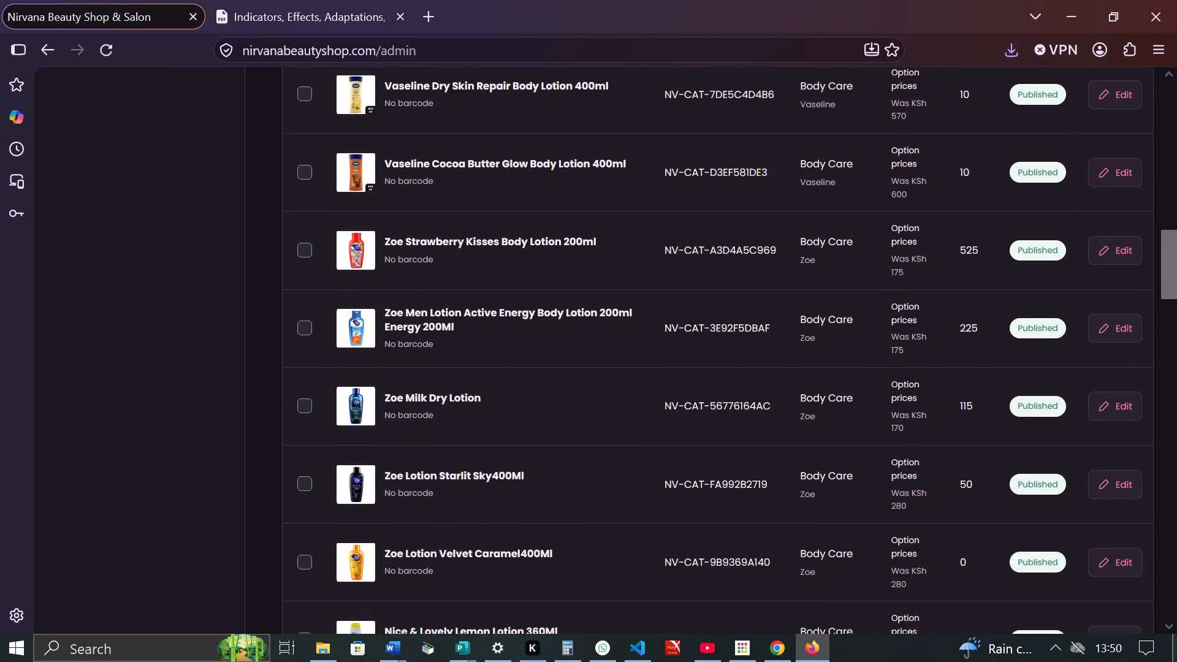
pyautogui.scroll(-2, 834, 576)
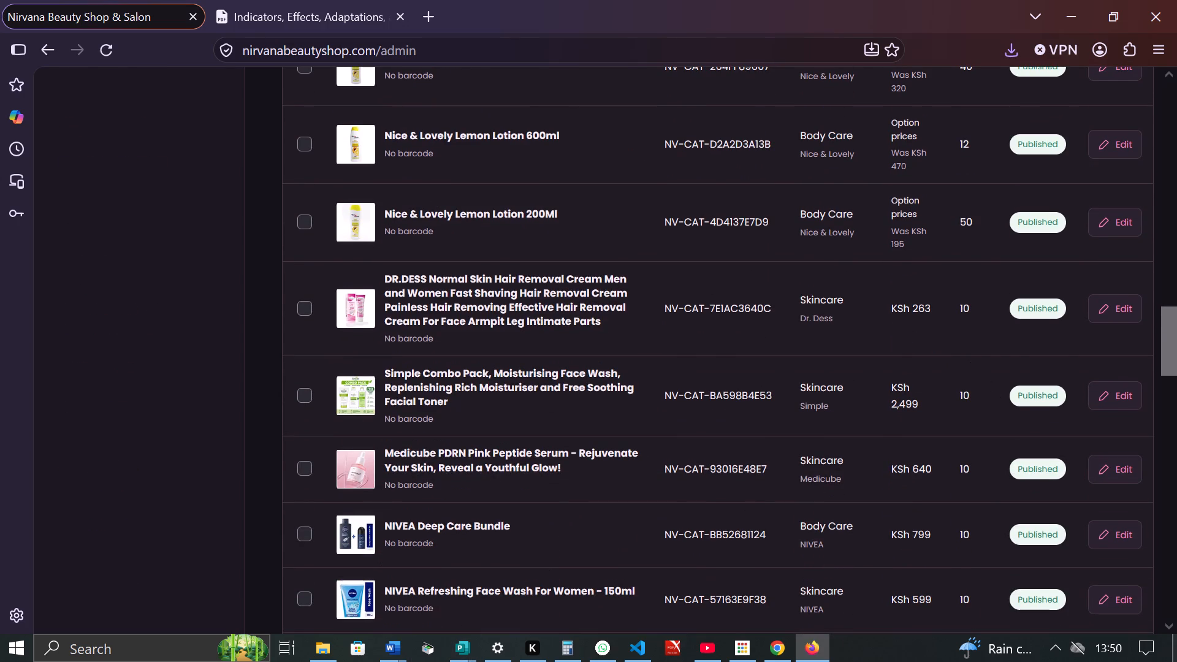
pyautogui.click(1110, 310)
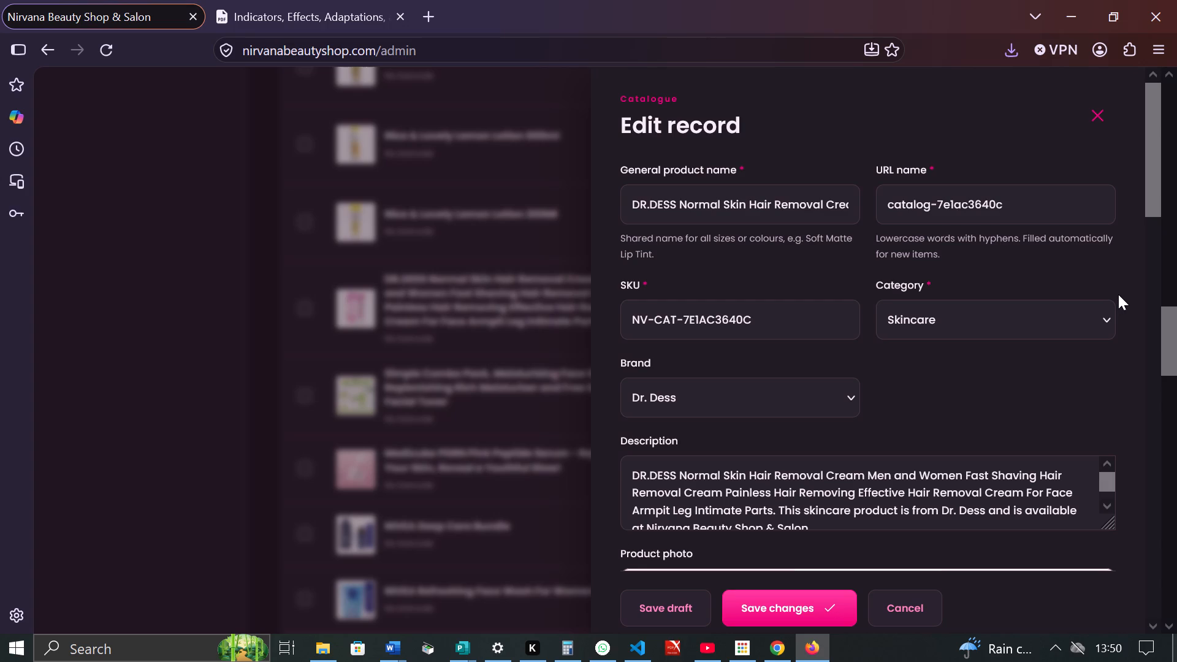
pyautogui.scroll(-2, 1011, 305)
pyautogui.scroll(1, 957, 357)
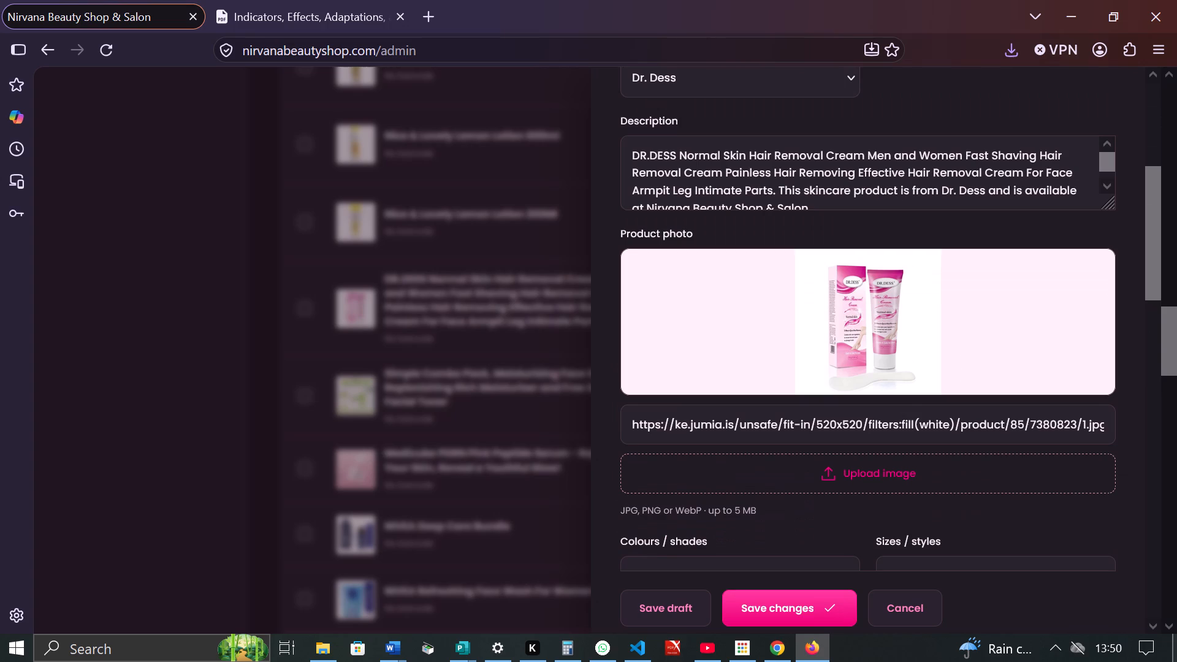
pyautogui.scroll(-1, 865, 425)
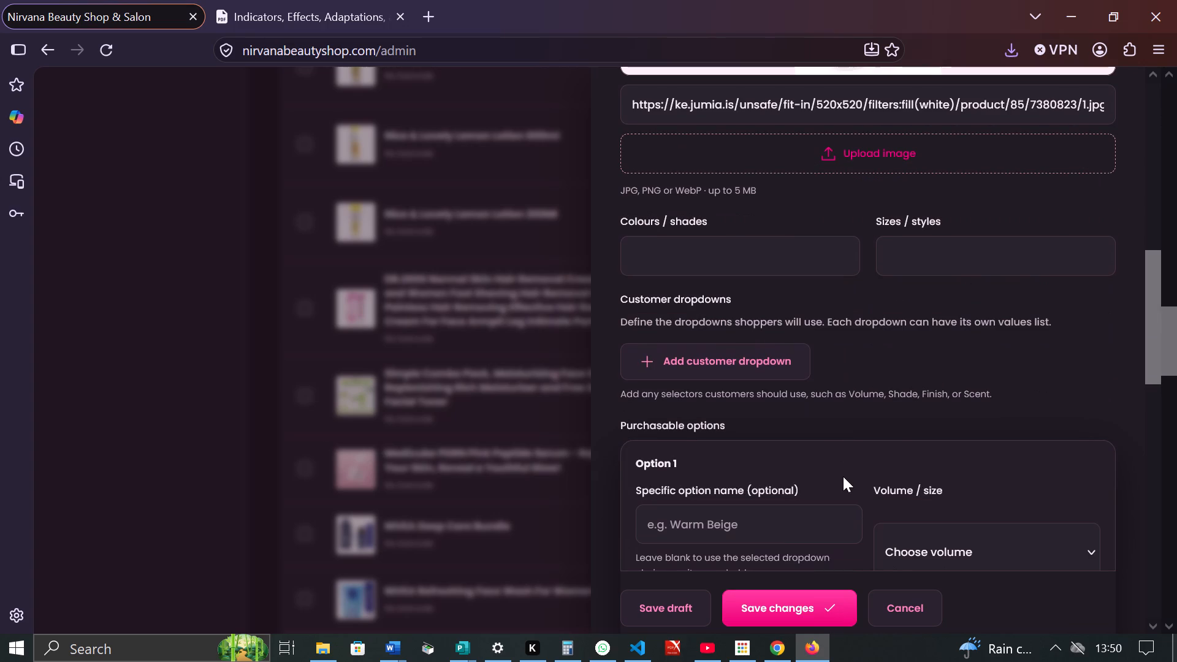
pyautogui.scroll(-1, 850, 452)
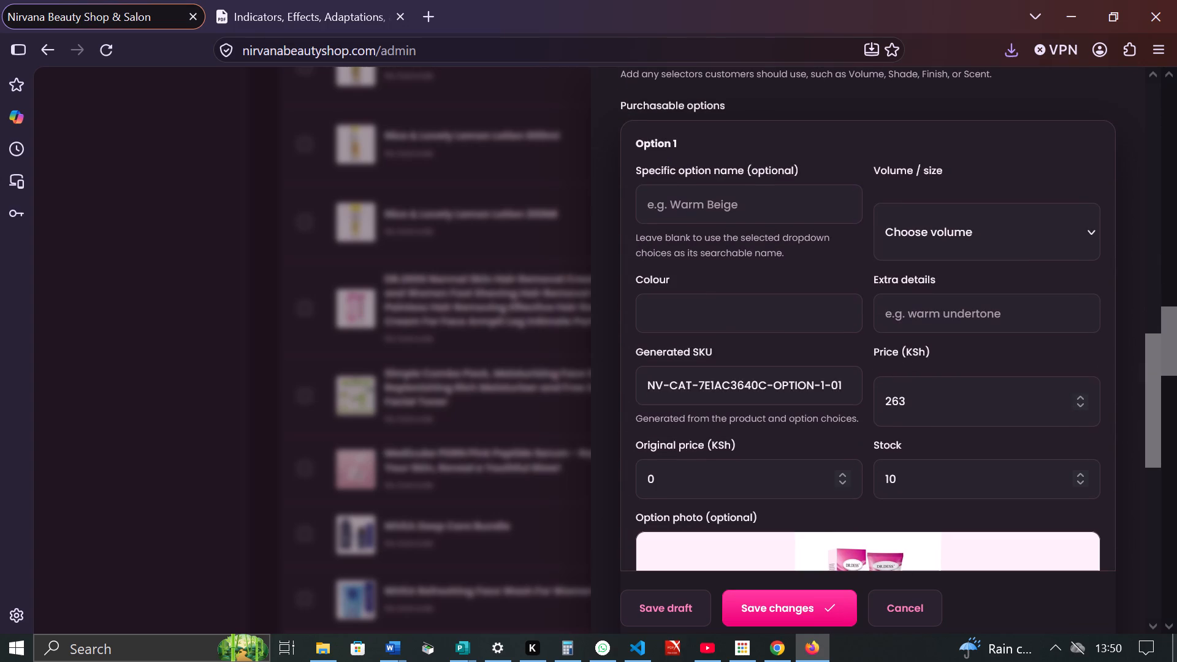
pyautogui.click(891, 481)
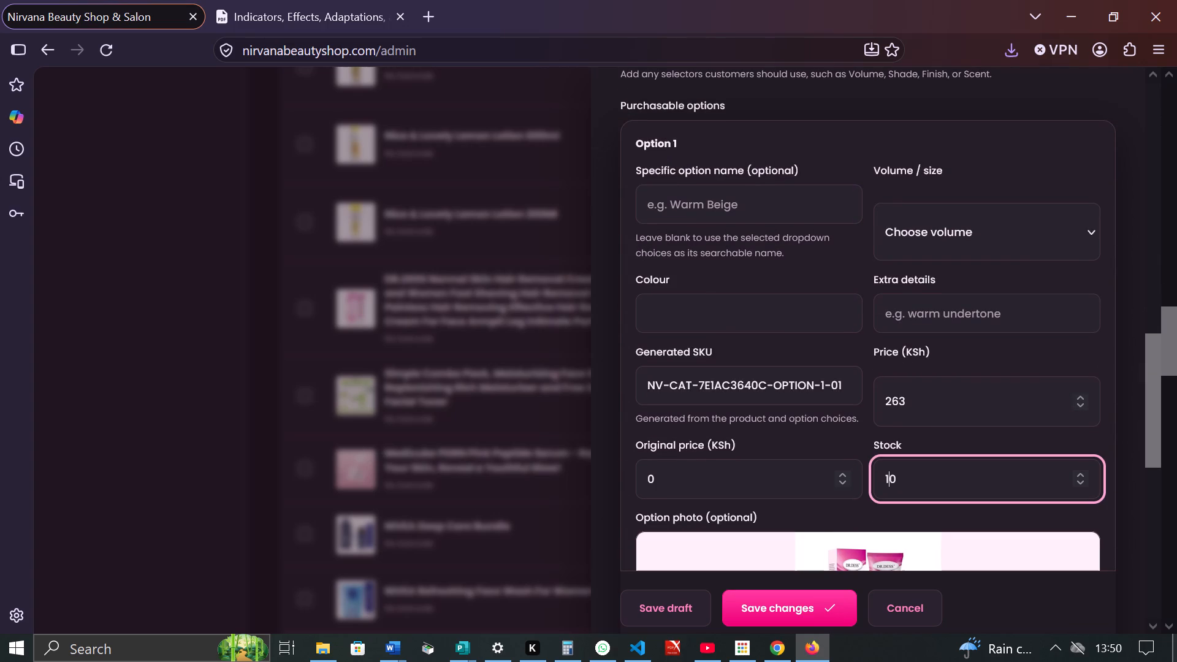
pyautogui.press('BackSpace')
# Try saving the hair removal cream record, shorten its general product name to "DR.DESS Normal Skin Hair Removal Cream", and save again.
pyautogui.click(806, 606)
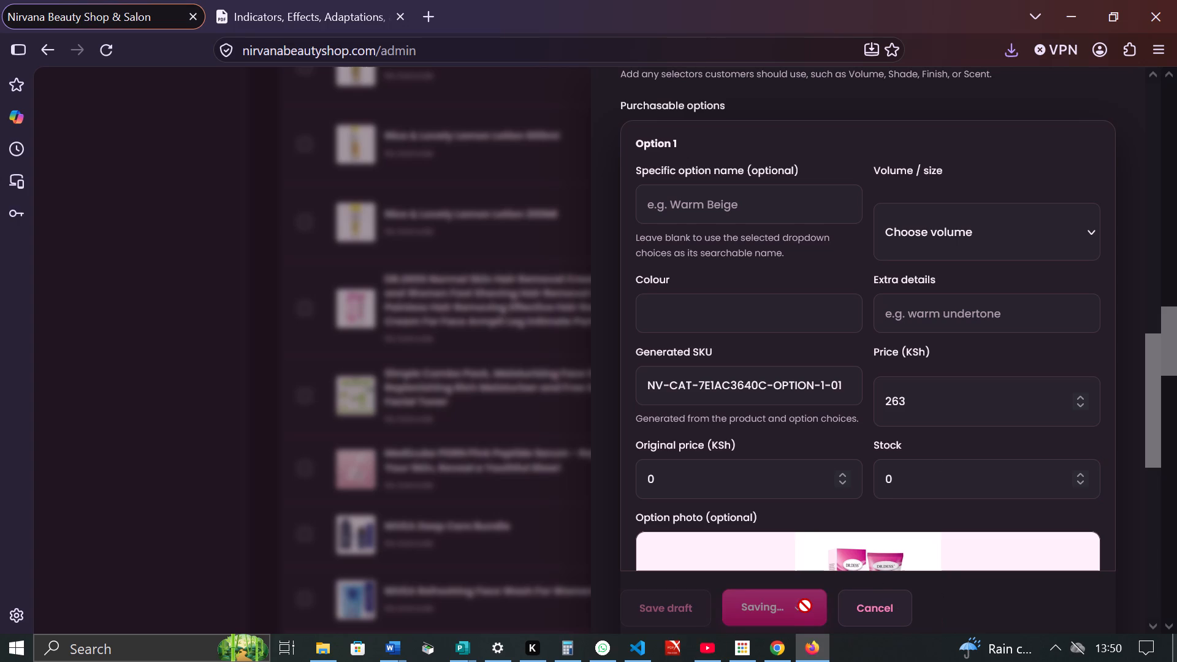
pyautogui.scroll(2, 806, 547)
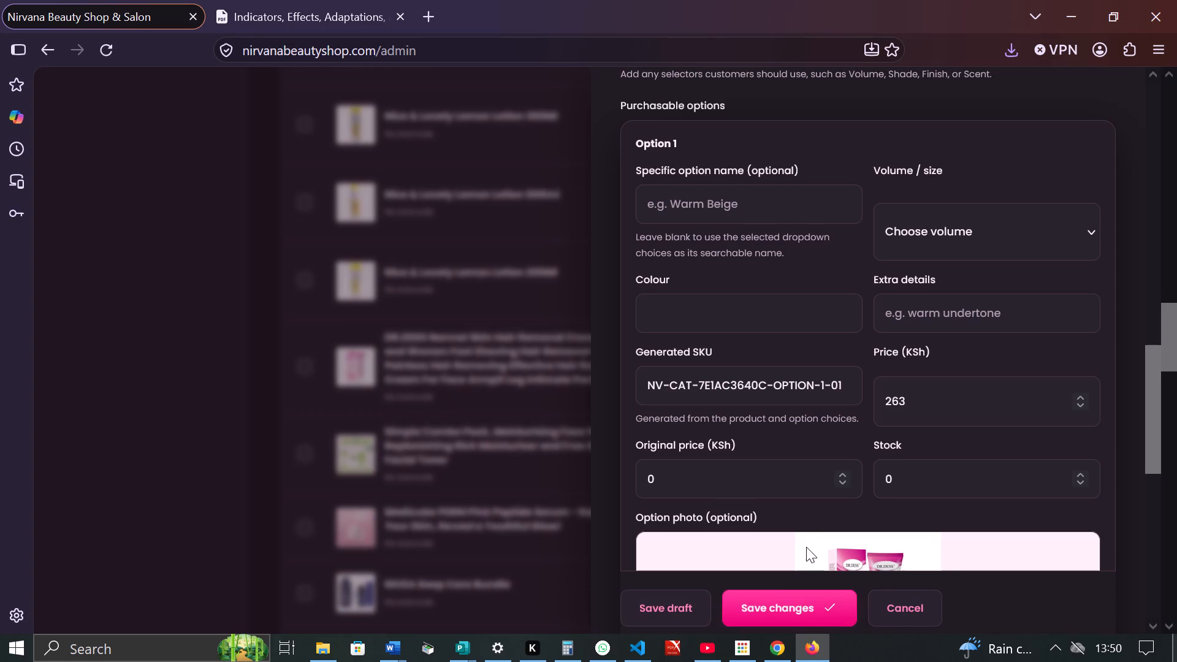
pyautogui.scroll(1, 806, 547)
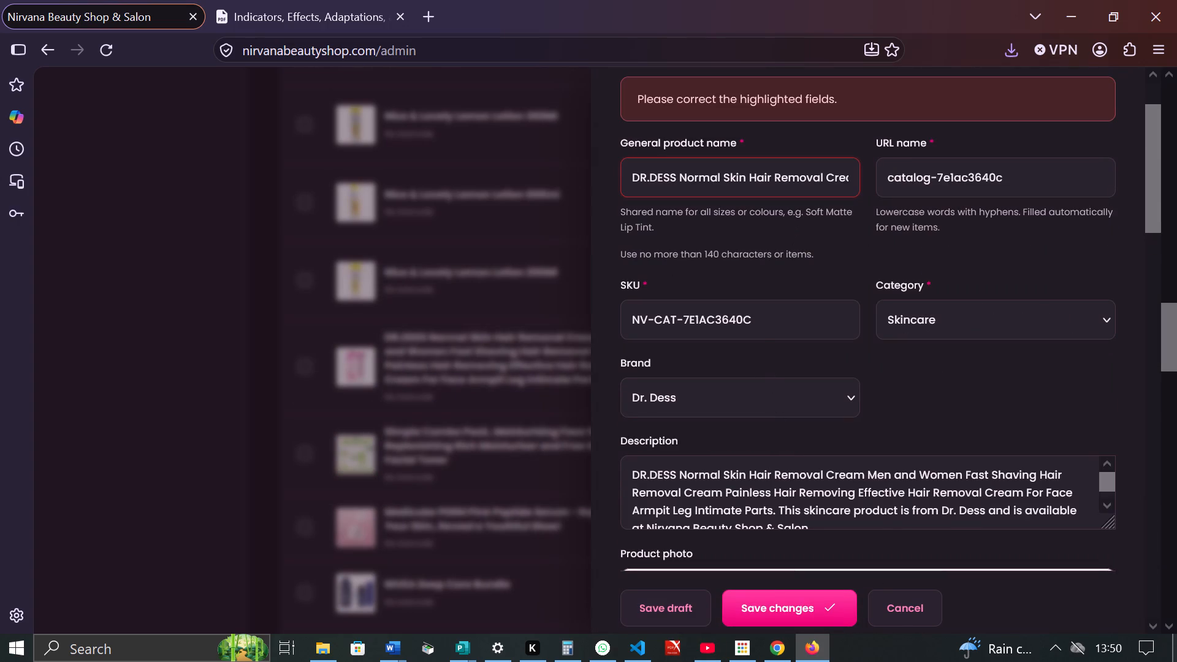
pyautogui.click(847, 174)
pyautogui.press('Right')
pyautogui.press('Right')
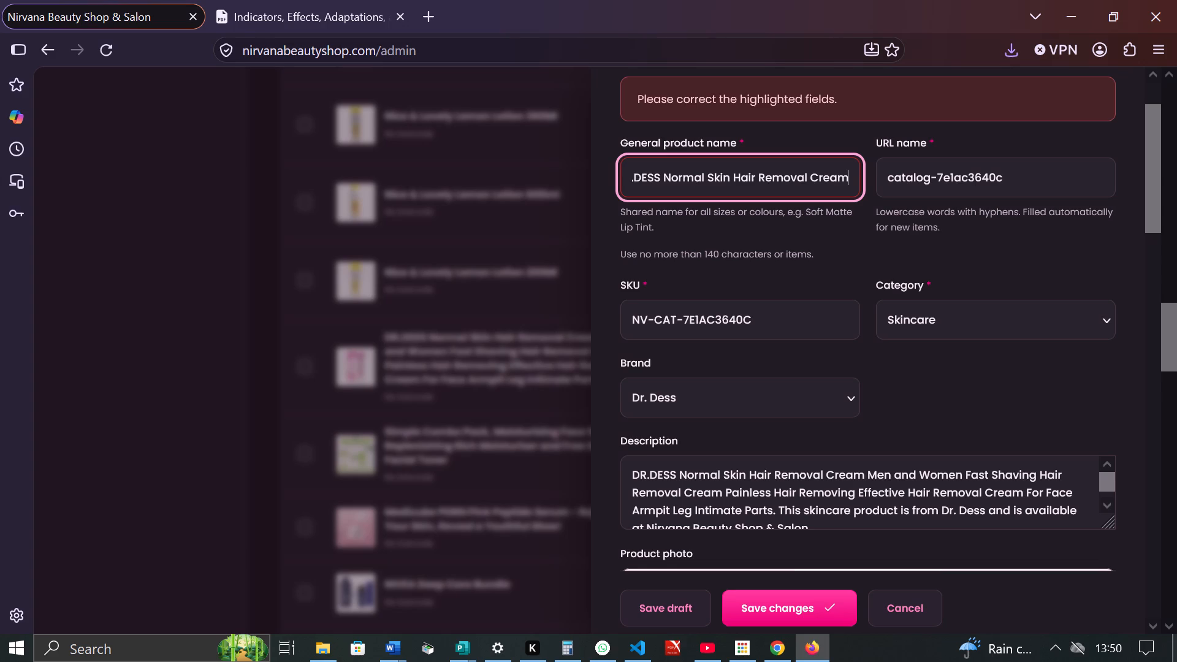
pyautogui.press('Right')
pyautogui.press('Right')
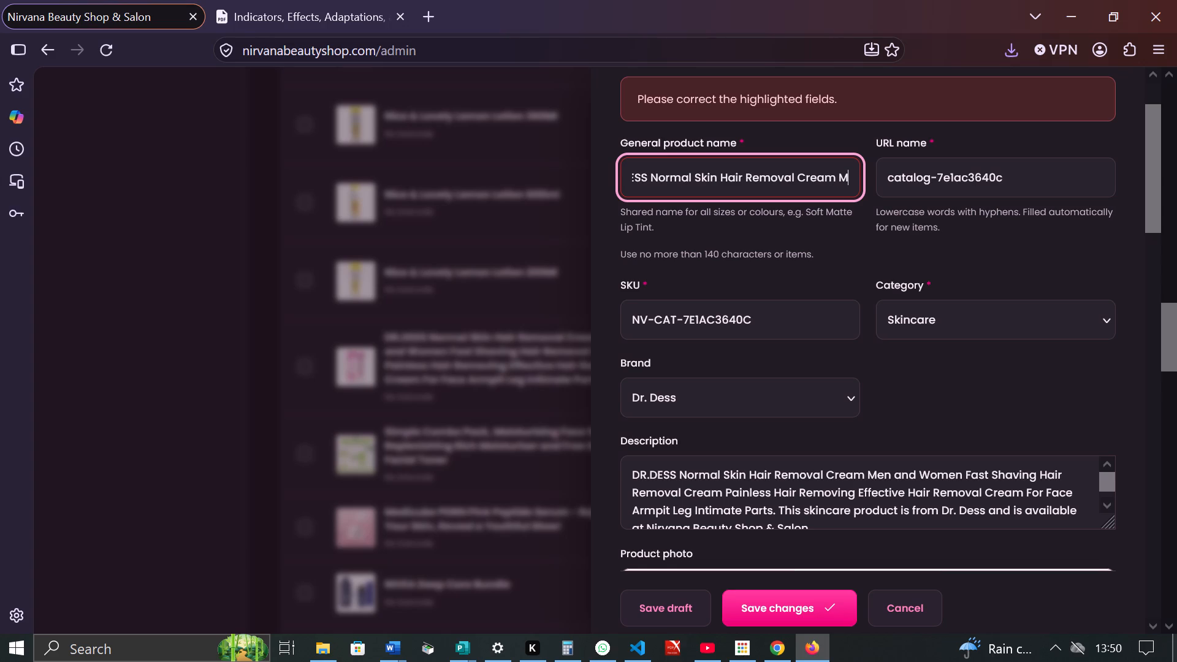
pyautogui.moveTo(841, 178); pyautogui.dragTo(881, 178)
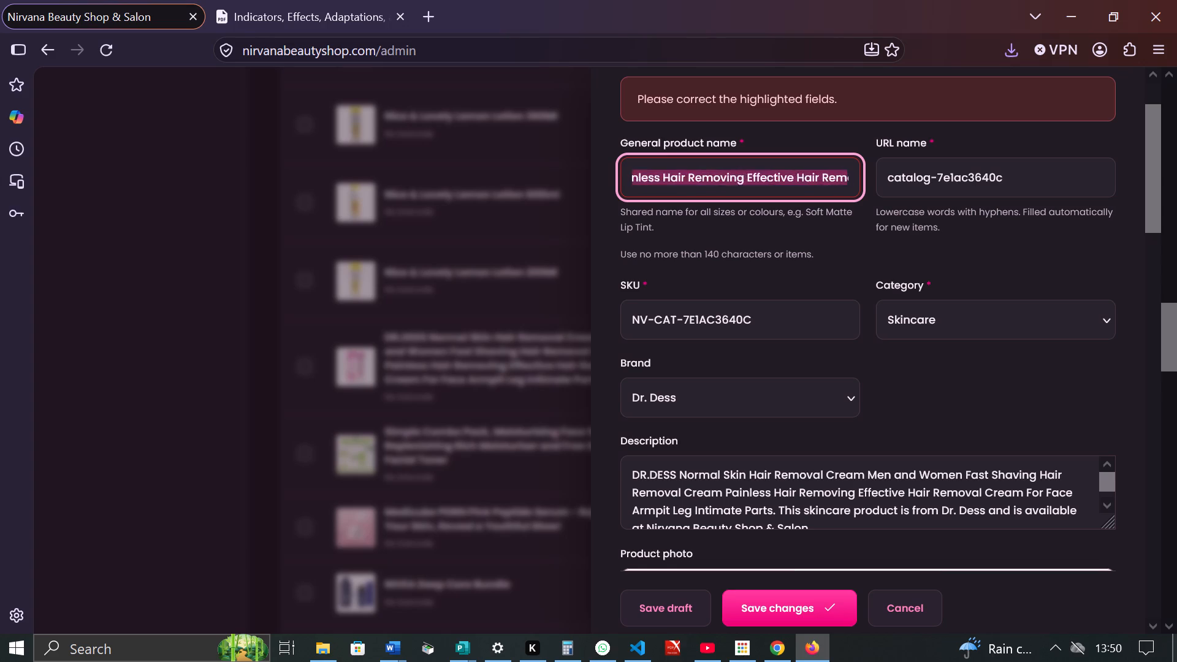
pyautogui.moveTo(881, 178); pyautogui.dragTo(859, 179)
pyautogui.press('BackSpace')
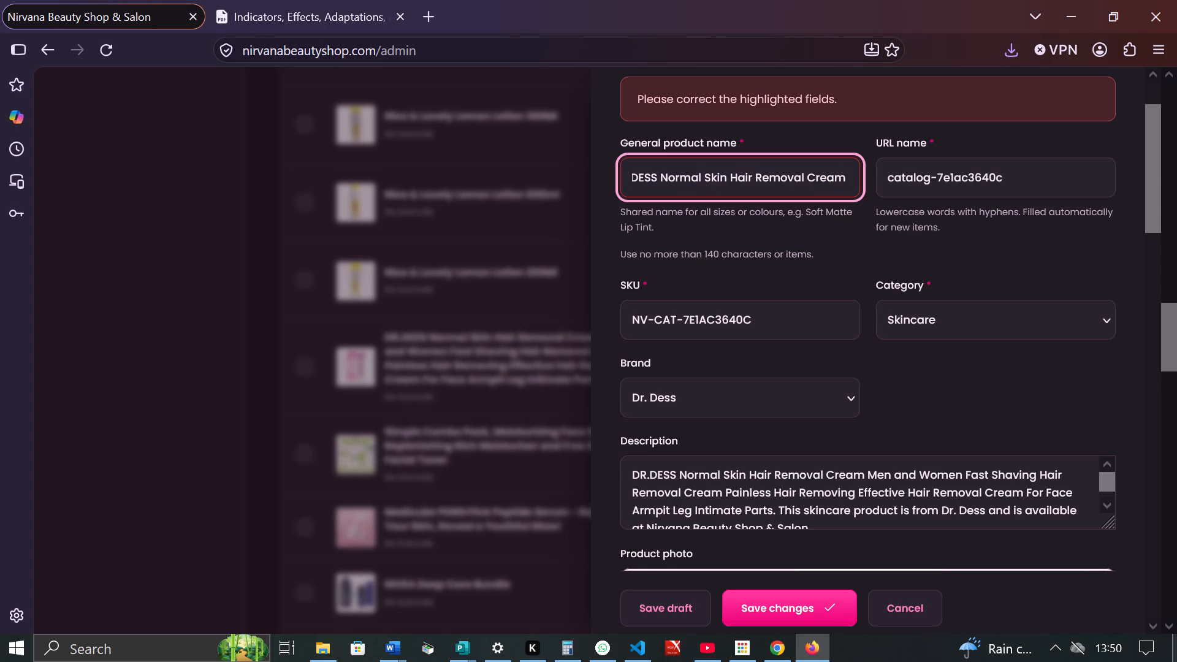
pyautogui.moveTo(859, 179); pyautogui.dragTo(793, 603)
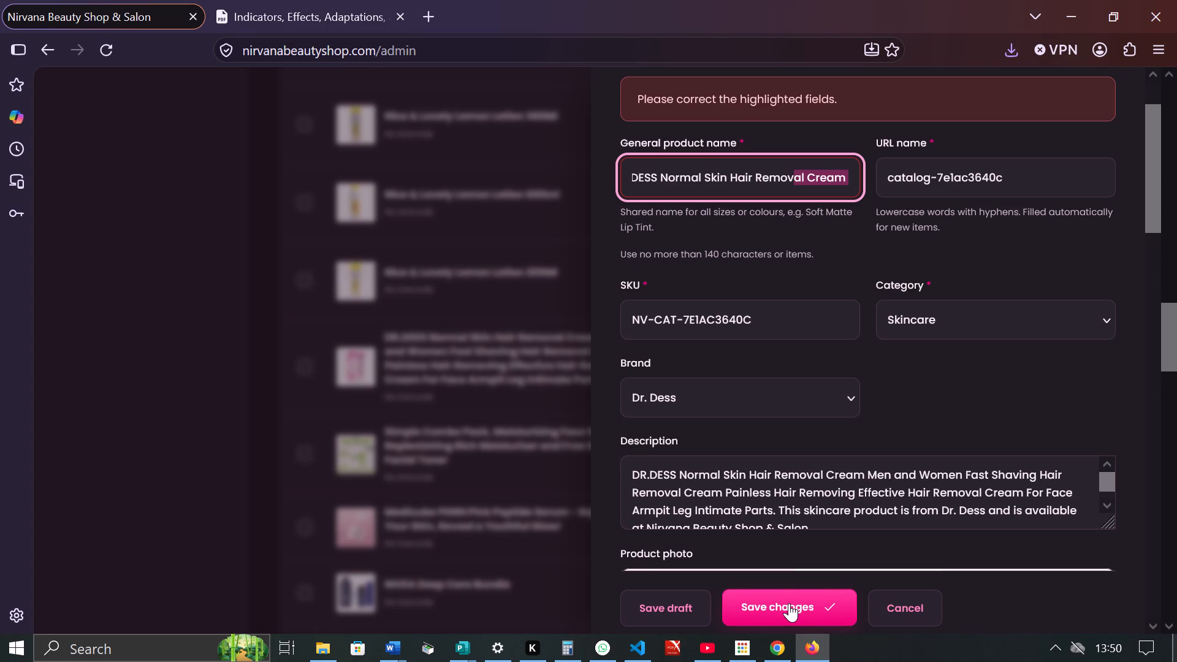
pyautogui.click(785, 597)
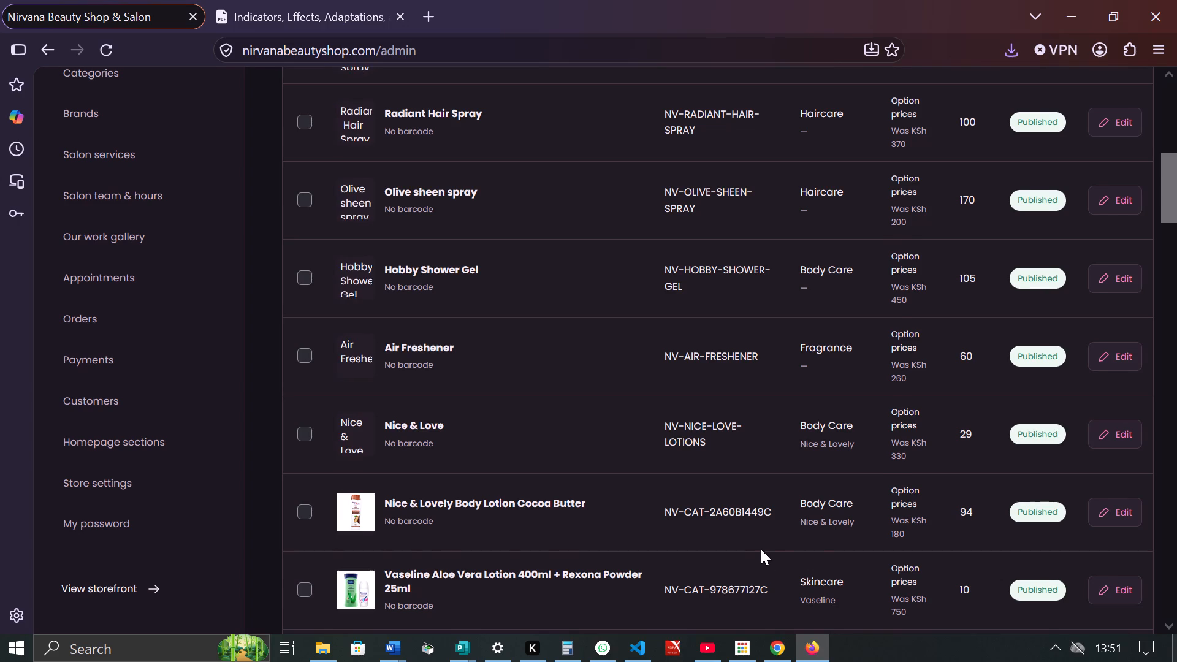
# Set Option 1's stock to 0 in the Simple Combo Pack record and save the changes.
pyautogui.scroll(-3, 761, 549)
pyautogui.scroll(-1, 695, 496)
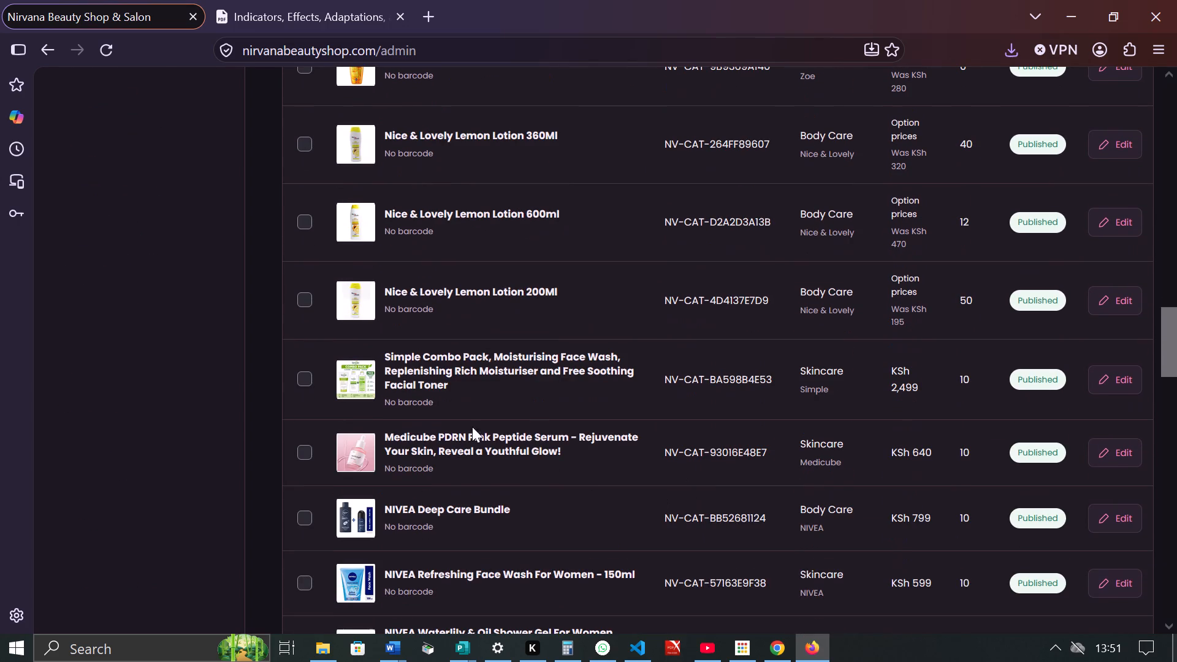
pyautogui.click(1122, 386)
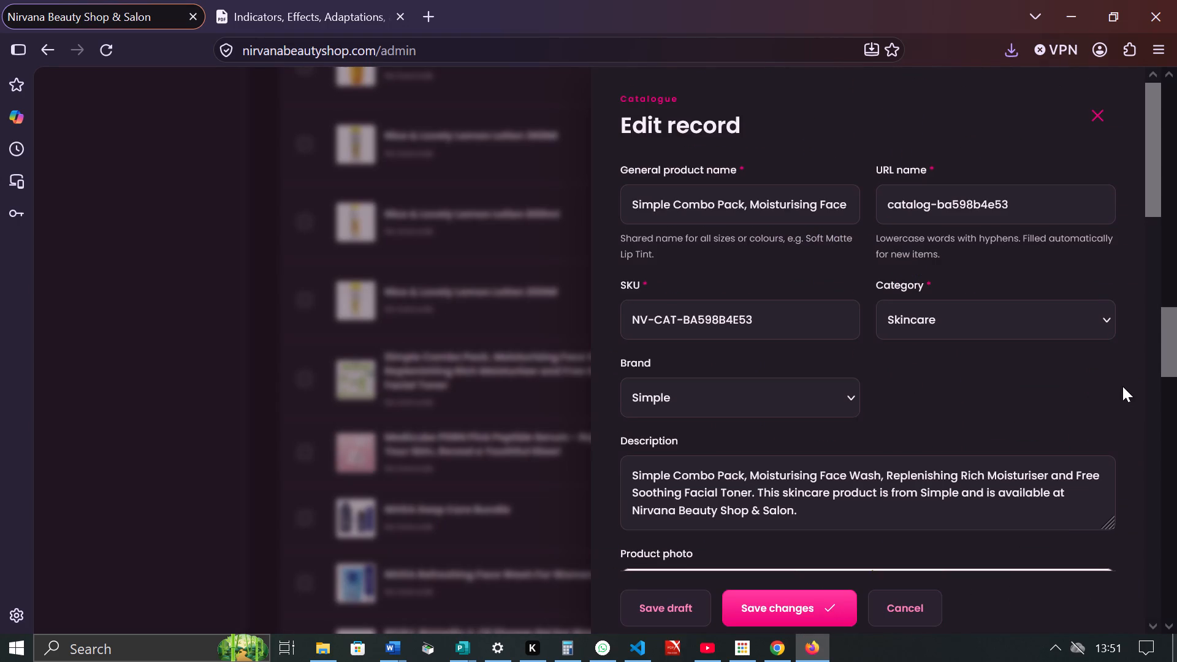
pyautogui.scroll(-1, 1029, 353)
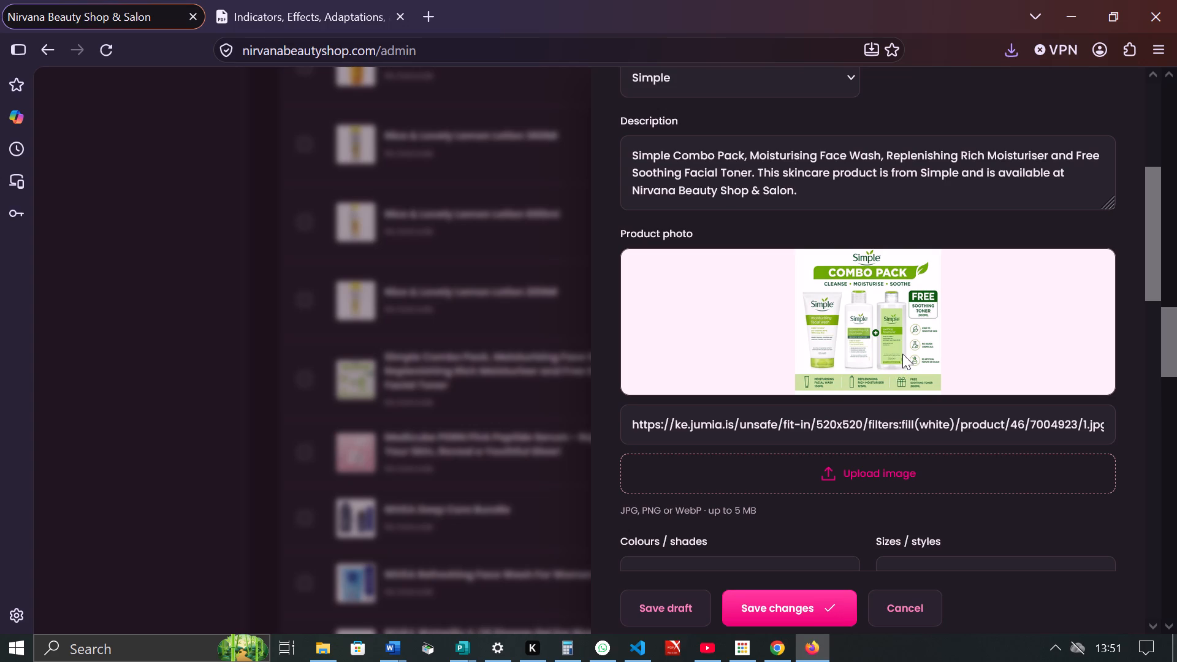
pyautogui.scroll(-1, 891, 382)
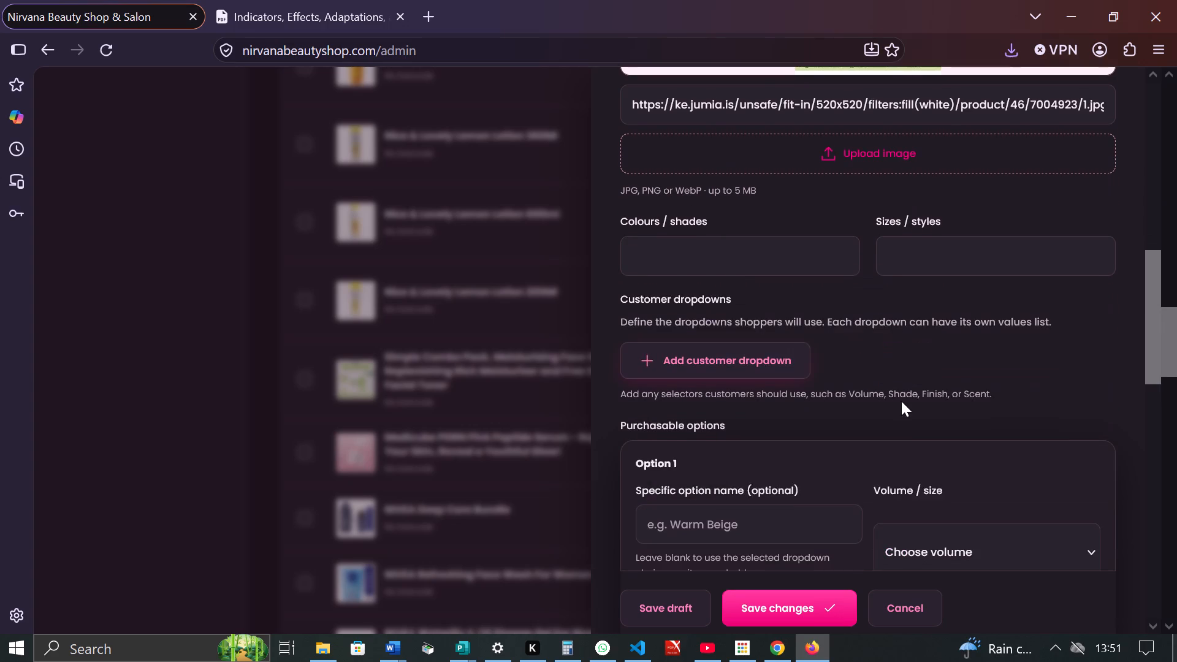
pyautogui.scroll(-1, 901, 402)
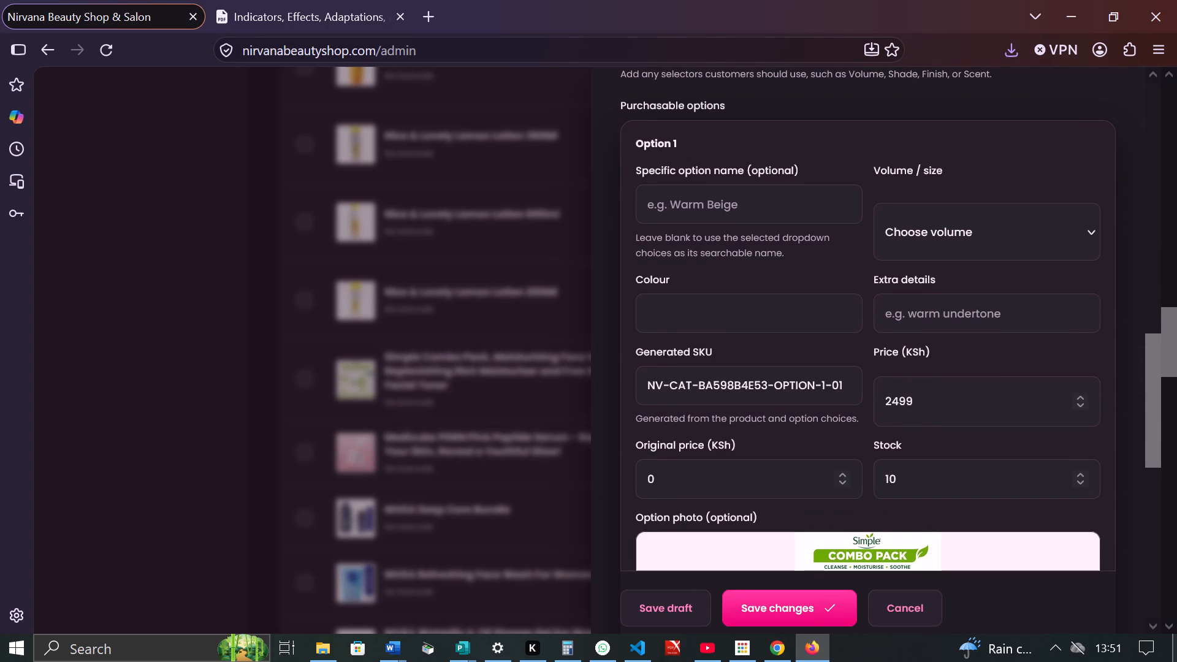
pyautogui.click(891, 481)
pyautogui.press('BackSpace')
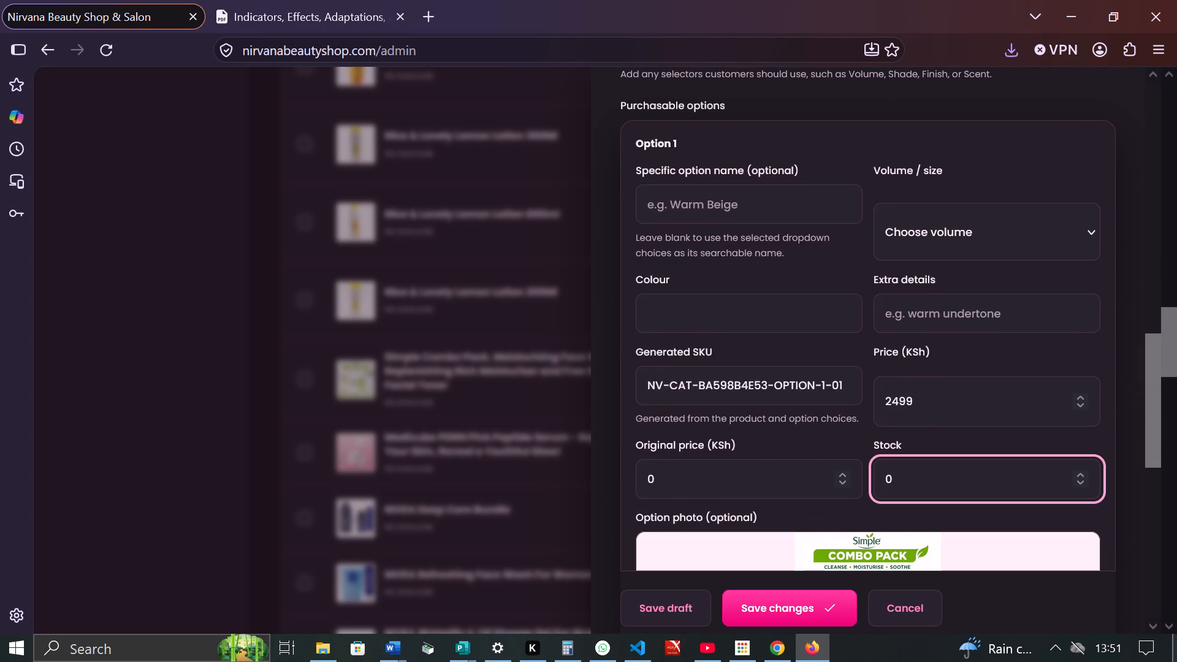
pyautogui.scroll(1, 969, 434)
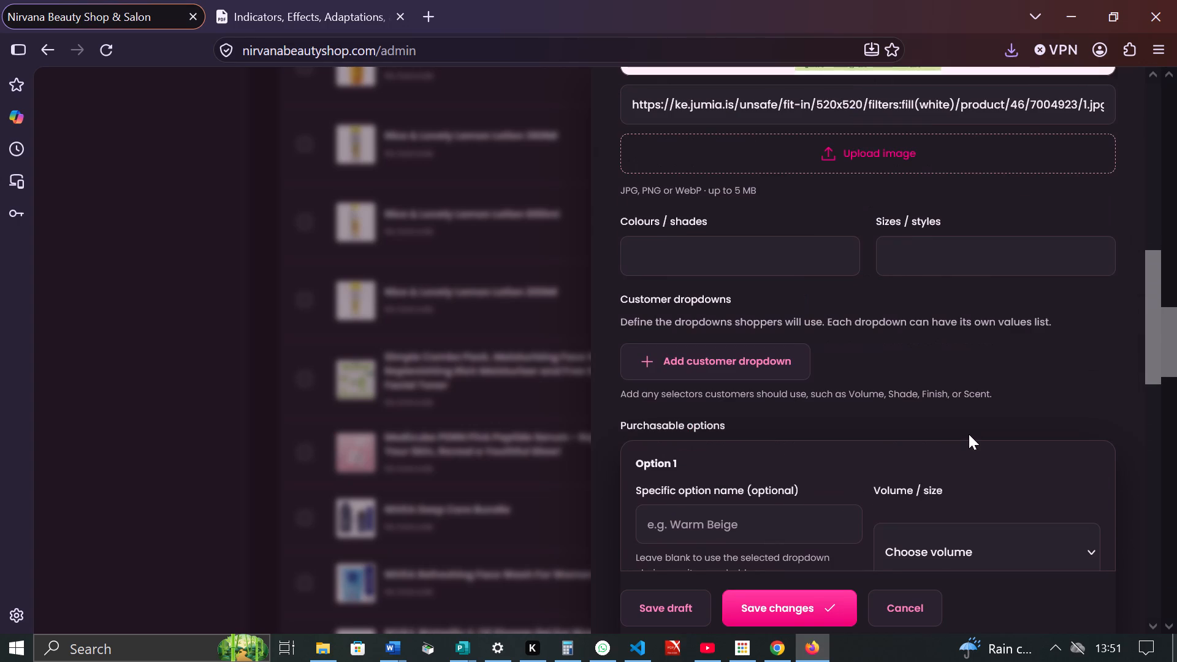
pyautogui.scroll(1, 966, 422)
pyautogui.scroll(-3, 874, 449)
pyautogui.click(815, 607)
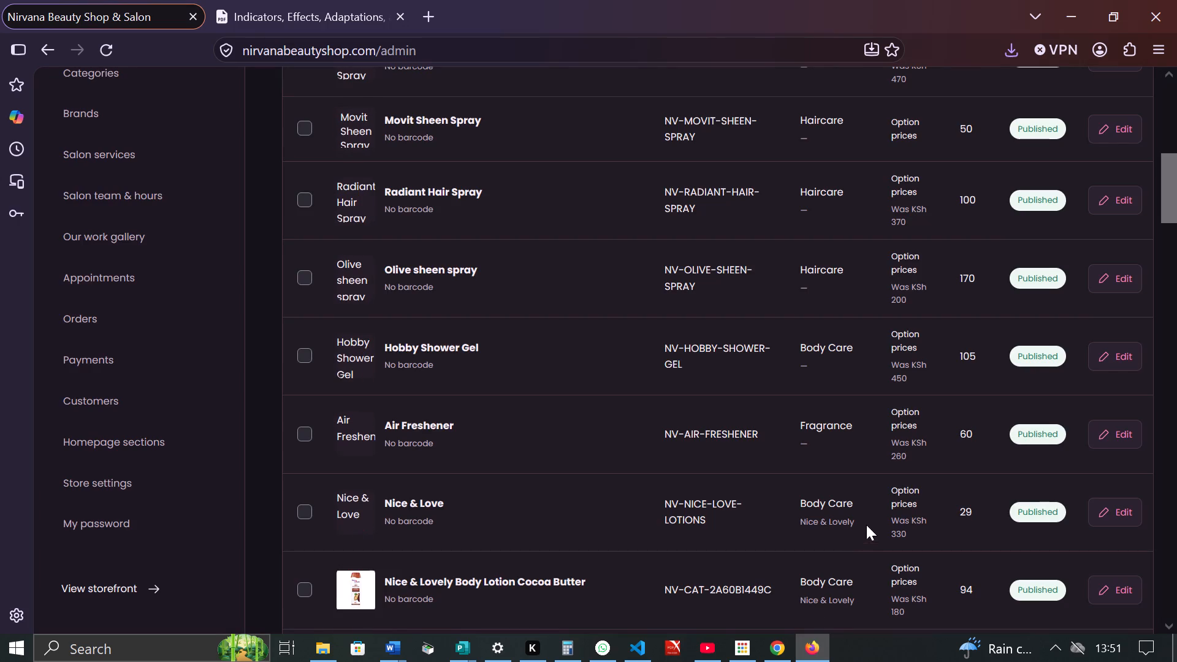
# Set Option 1's stock to 0 in the Medicube PDRN Pink Peptide Serum record and save the changes.
pyautogui.scroll(-4, 861, 510)
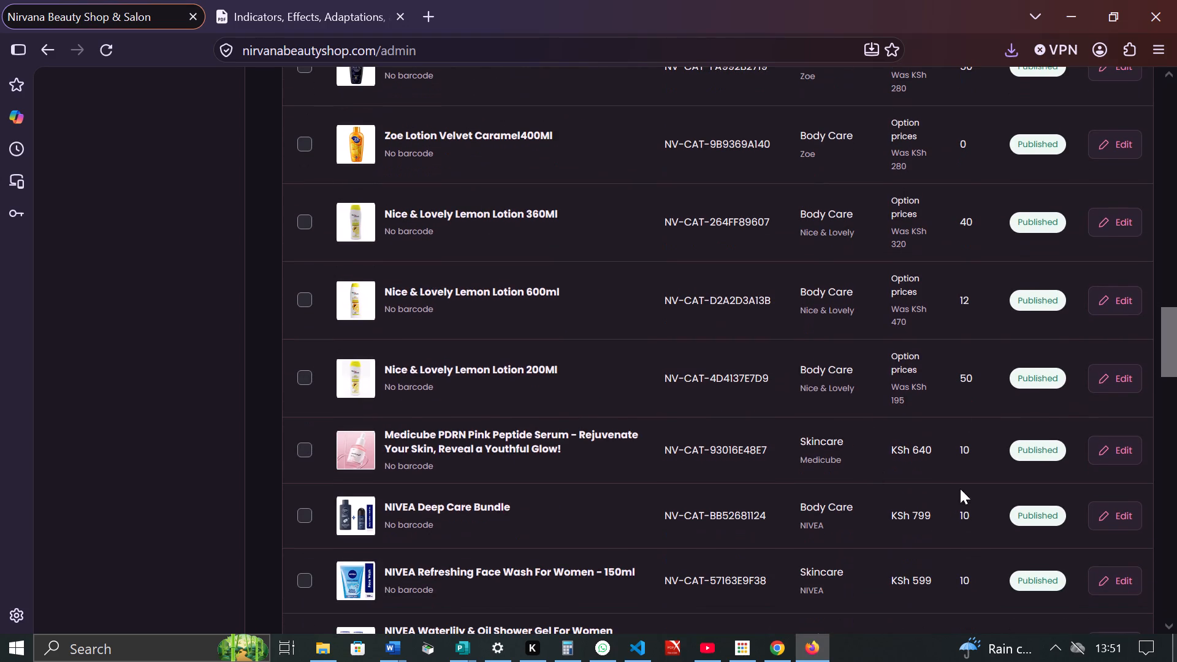
pyautogui.click(1132, 443)
pyautogui.scroll(-1, 953, 363)
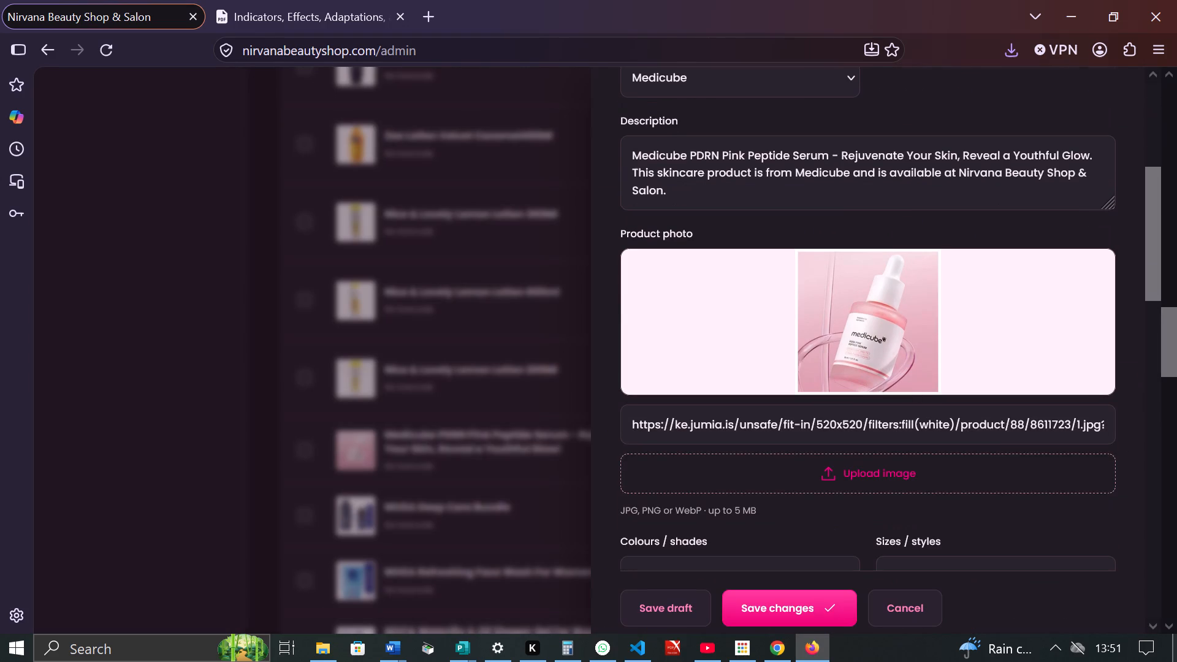
pyautogui.scroll(-1, 888, 355)
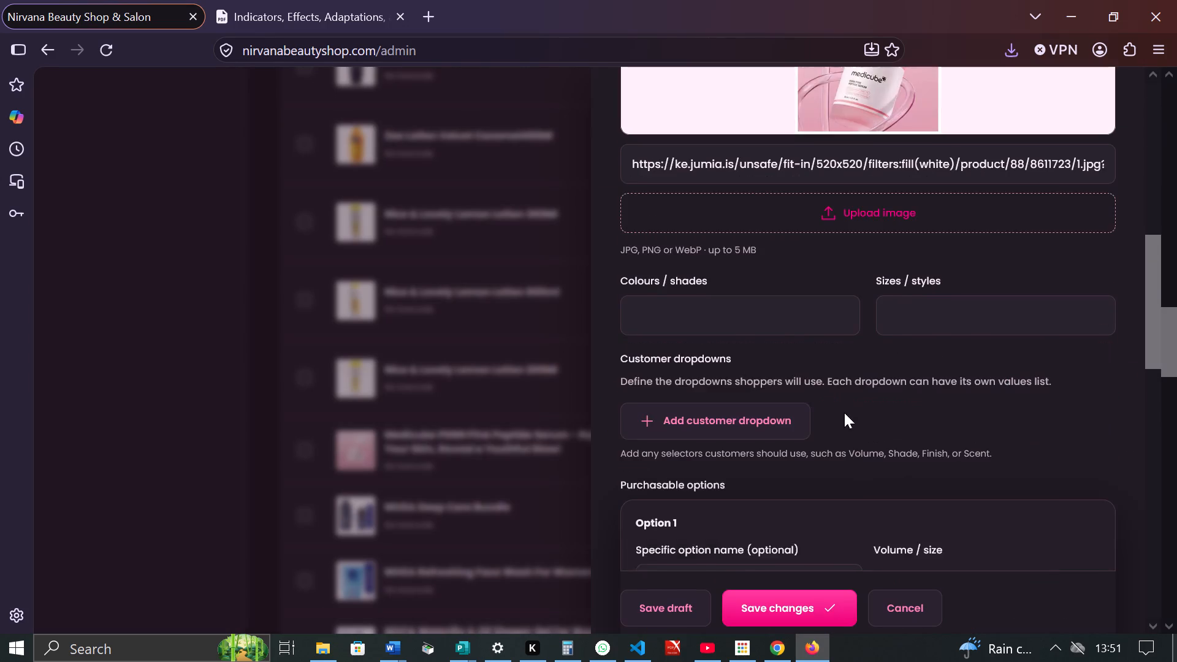
pyautogui.scroll(-1, 830, 457)
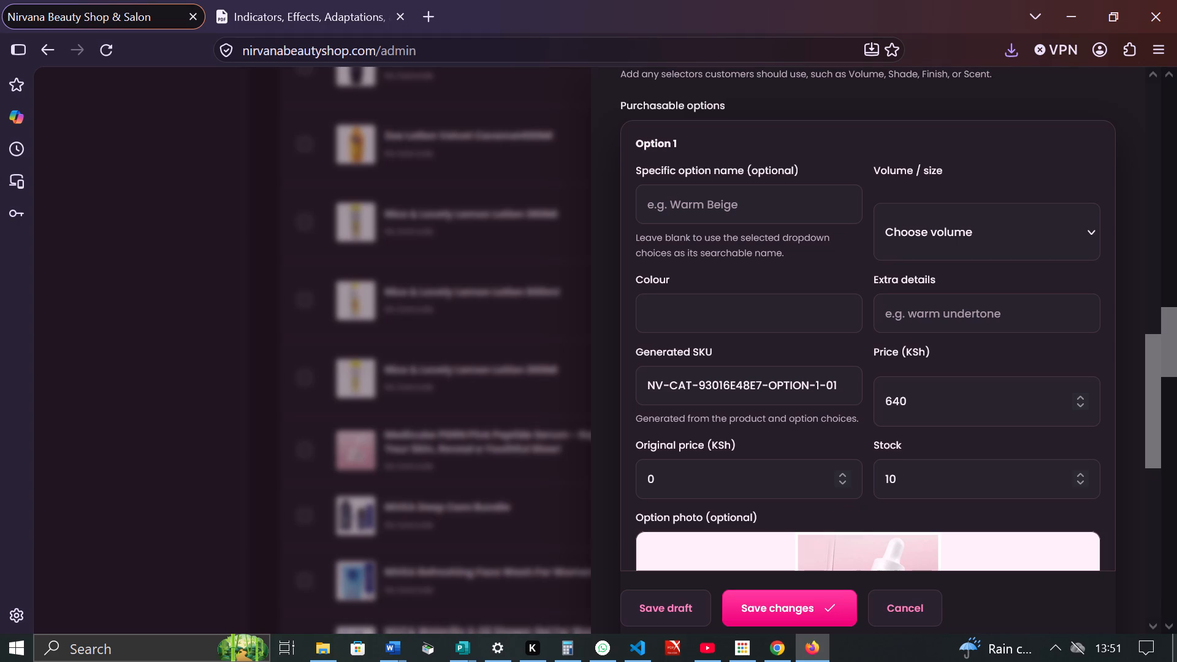
pyautogui.click(891, 482)
pyautogui.press('BackSpace')
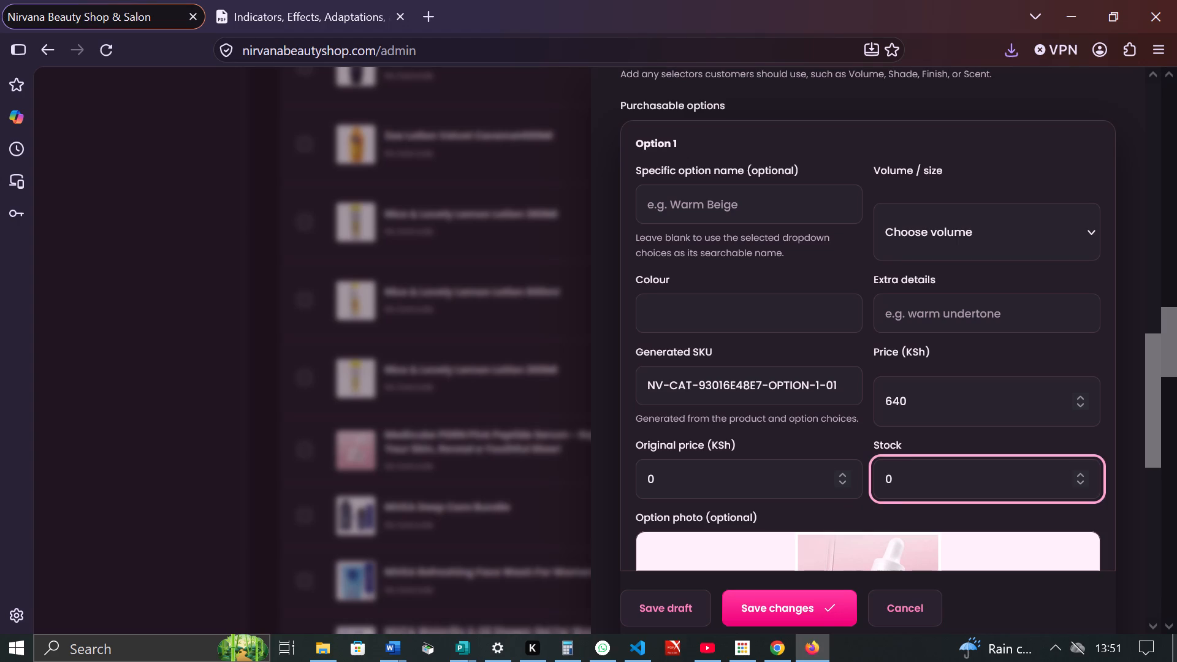
pyautogui.click(787, 598)
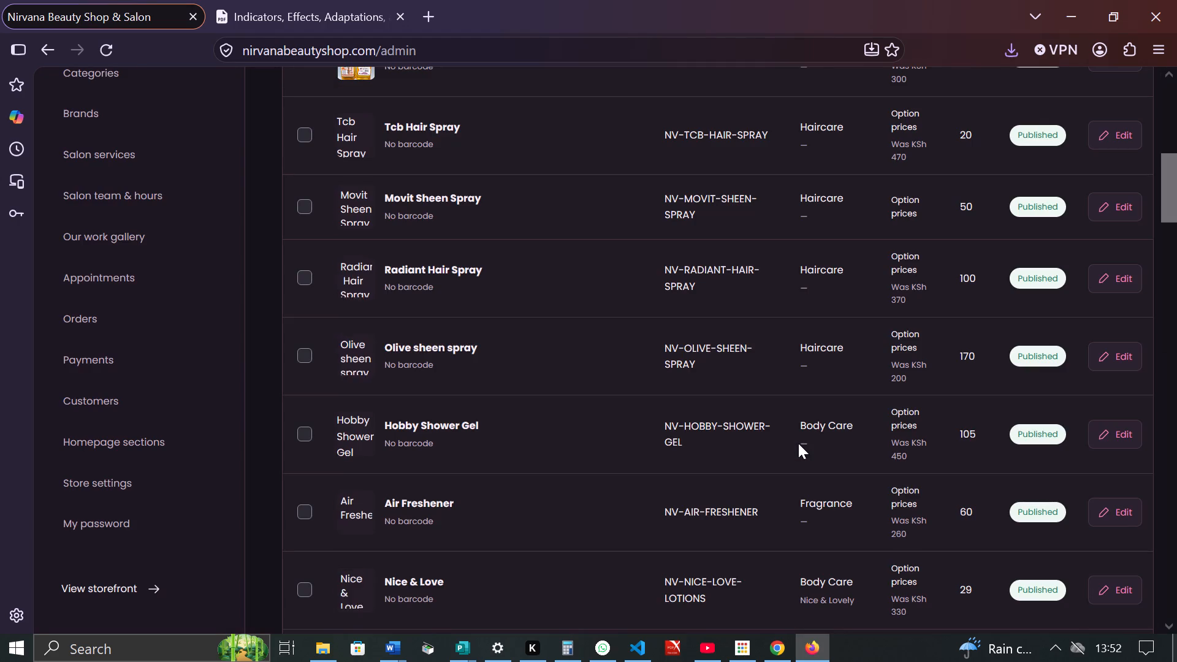
# Set Option 1's stock to 0 in the NIVEA Deep Care Bundle record and save the changes.
pyautogui.scroll(-2, 774, 402)
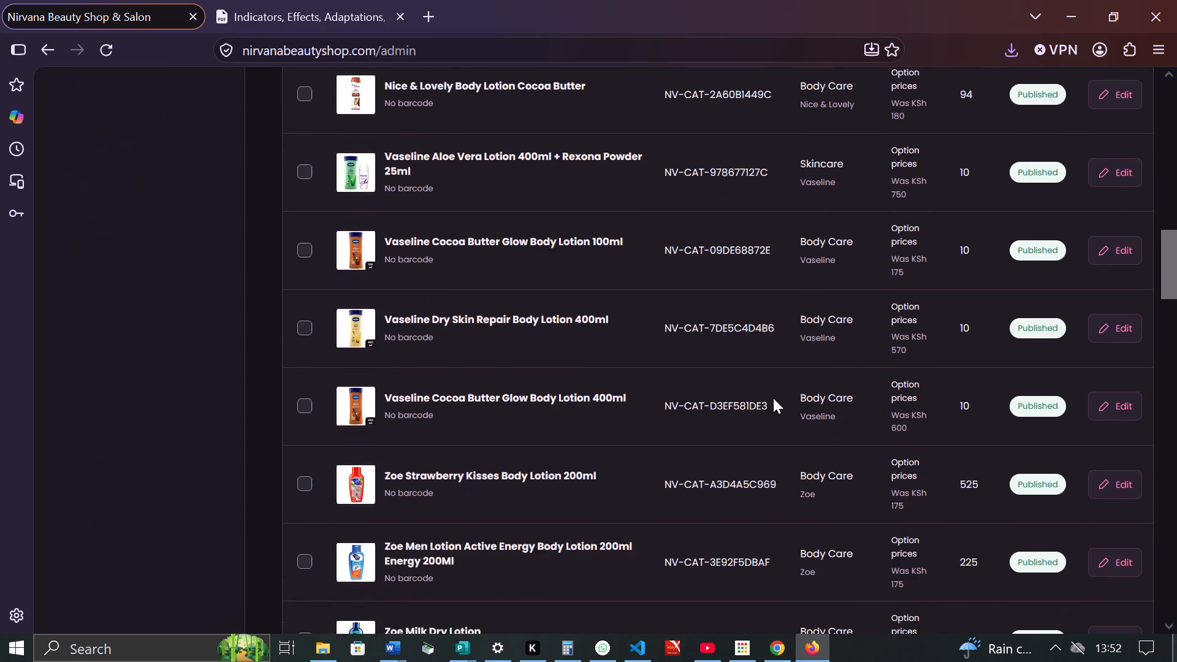
pyautogui.scroll(-2, 773, 398)
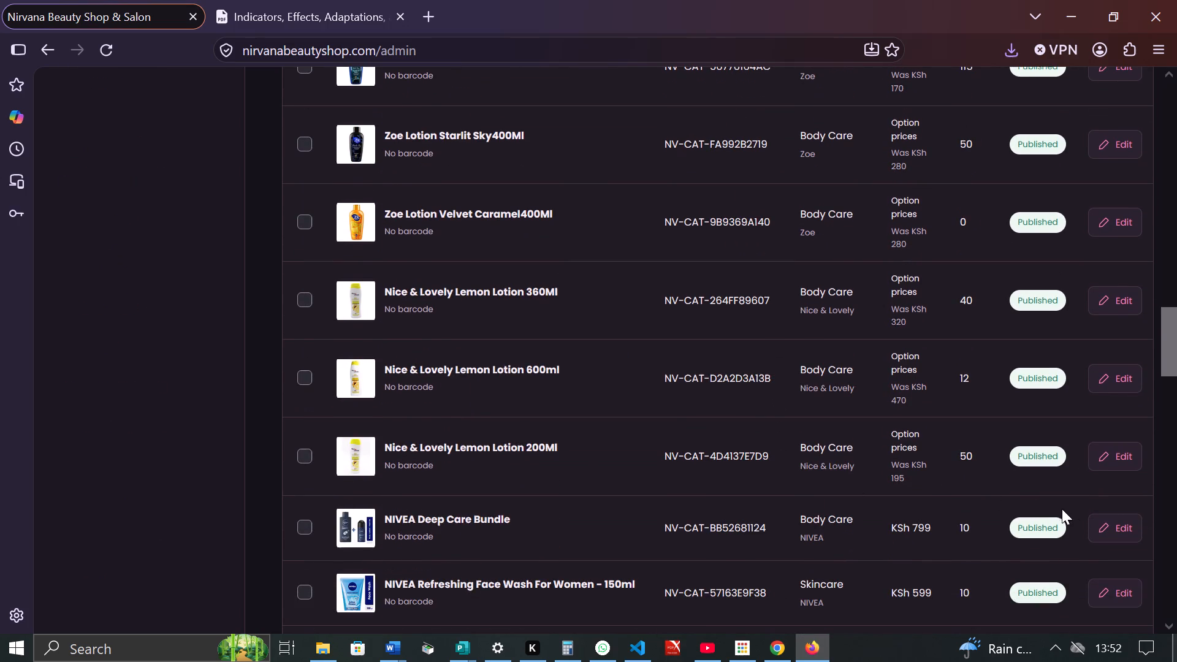
pyautogui.click(1089, 520)
pyautogui.scroll(-1, 927, 493)
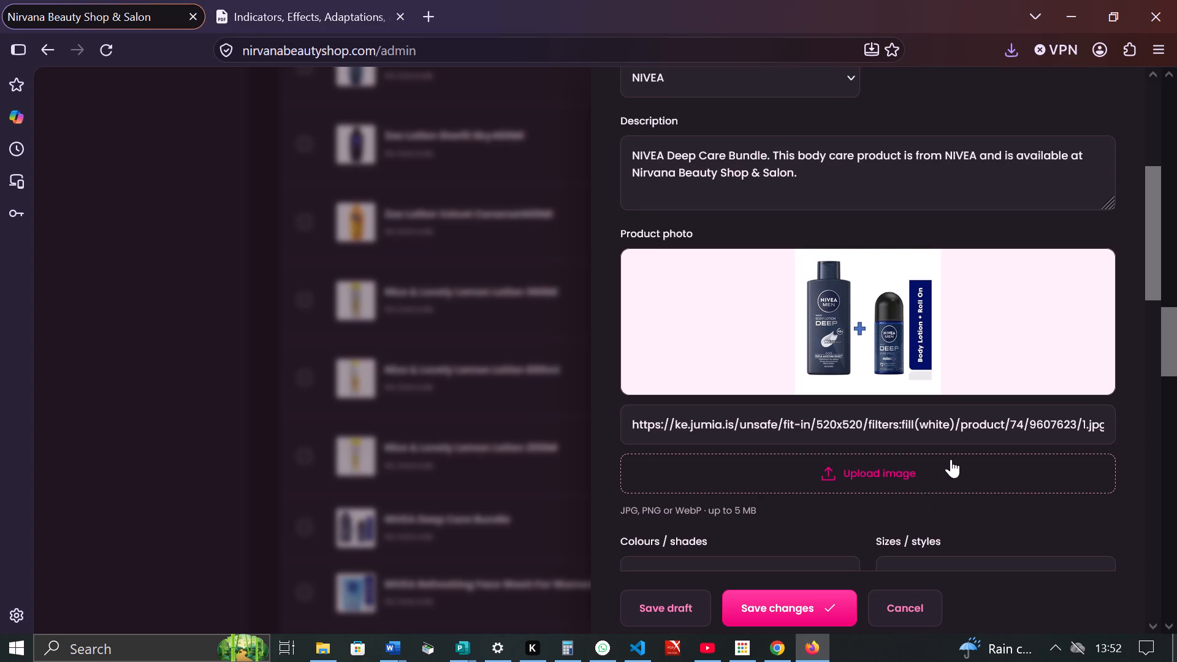
pyautogui.scroll(-1, 955, 455)
pyautogui.scroll(-1, 960, 512)
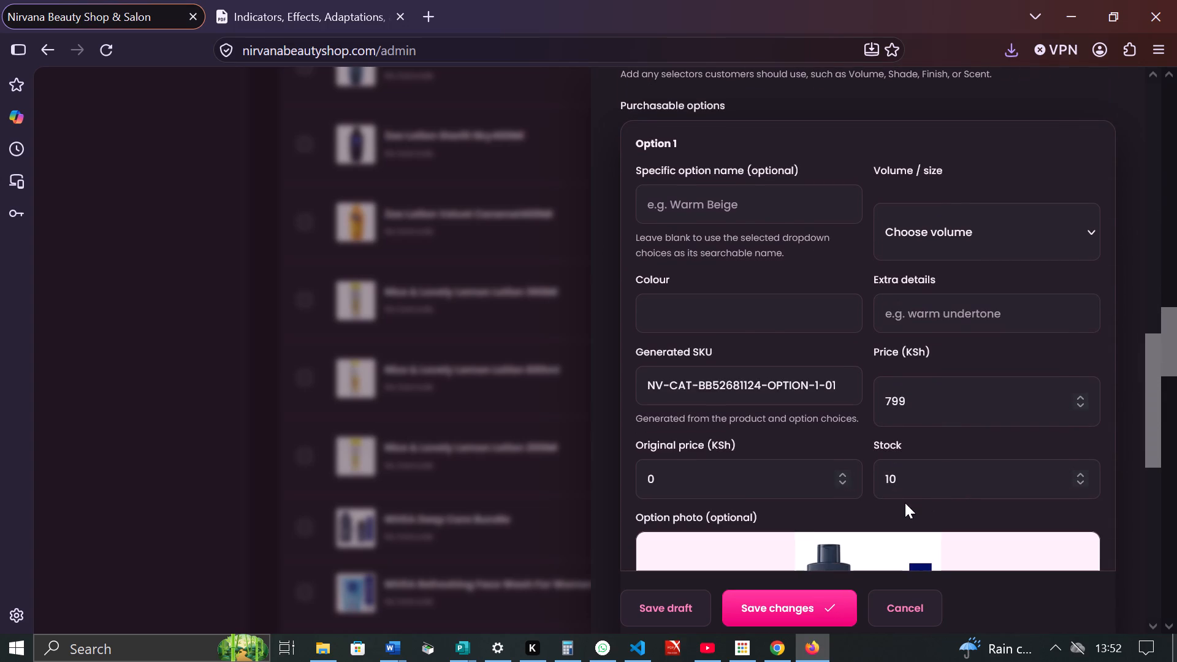
pyautogui.click(889, 479)
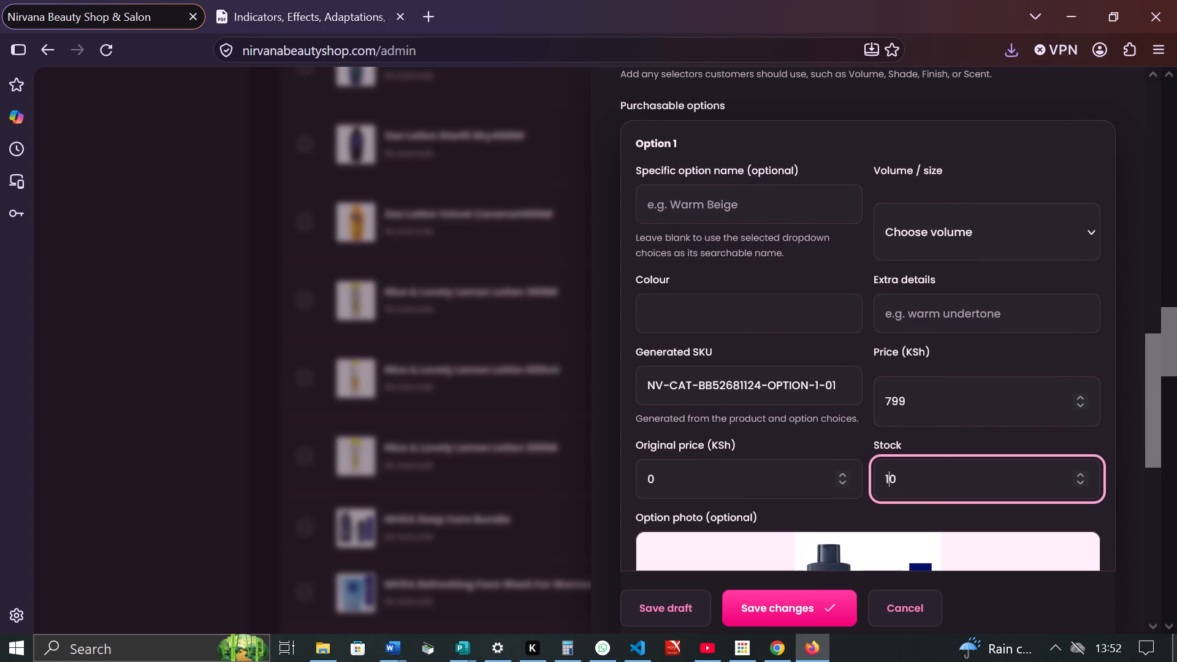
pyautogui.press('BackSpace')
pyautogui.click(784, 598)
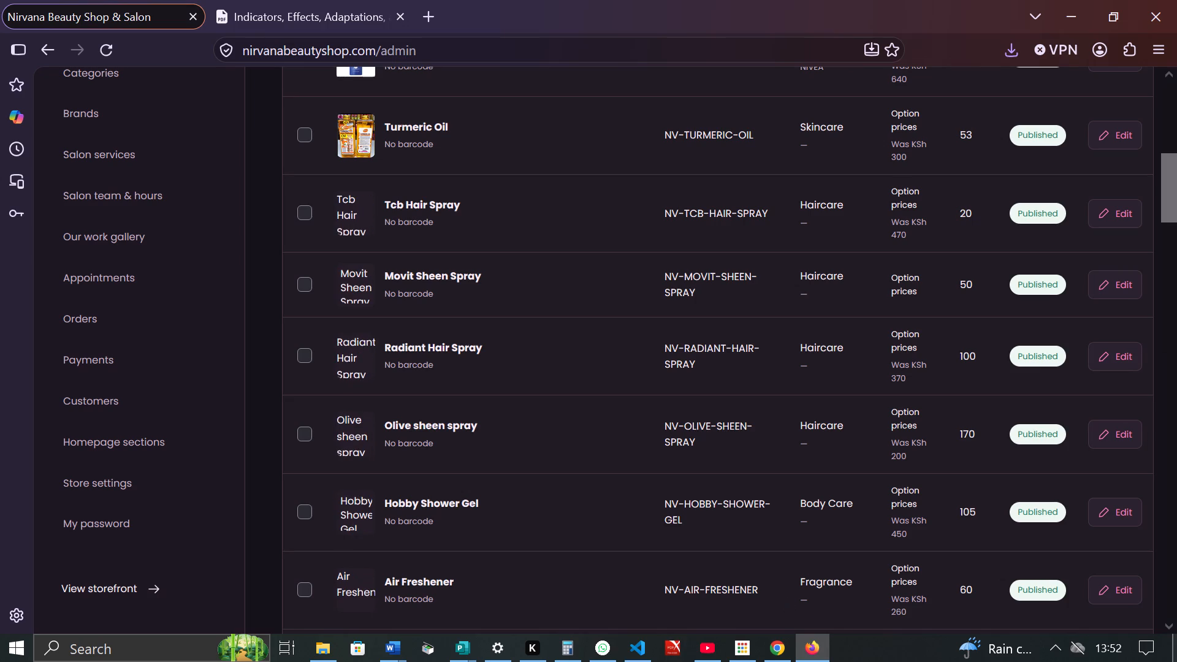
# Set Option 1's stock to 0 in the NIVEA Refreshing Face Wash For Women - 150ml record and save the changes.
pyautogui.scroll(-5, 901, 513)
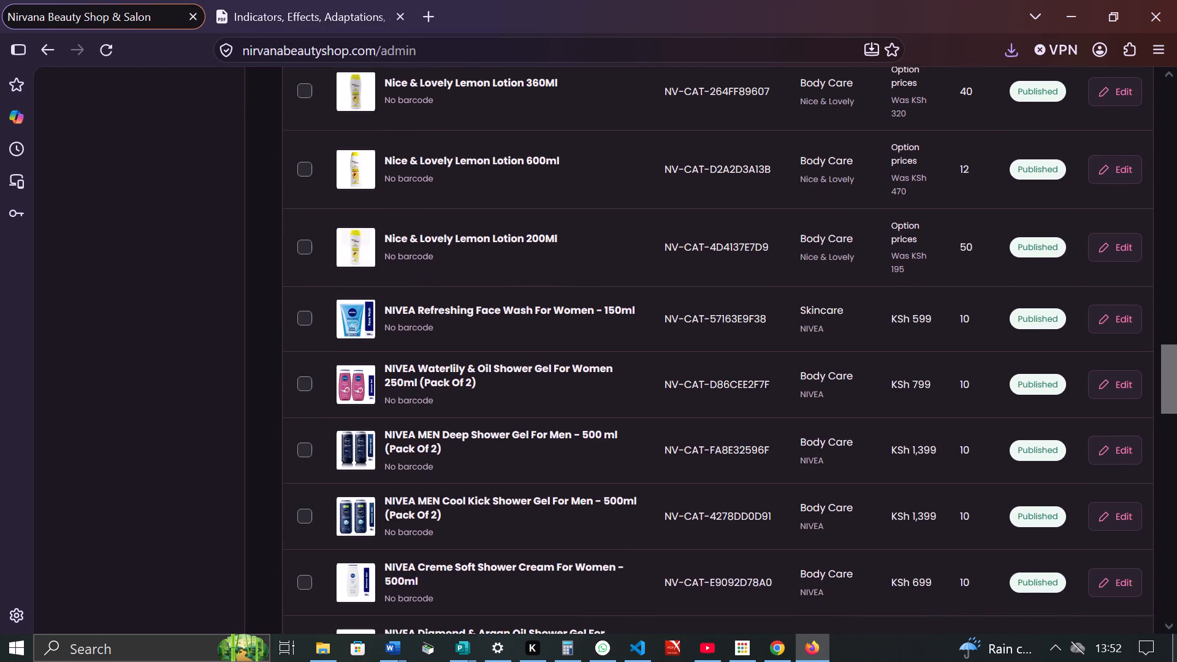
pyautogui.click(1099, 314)
pyautogui.scroll(-1, 859, 422)
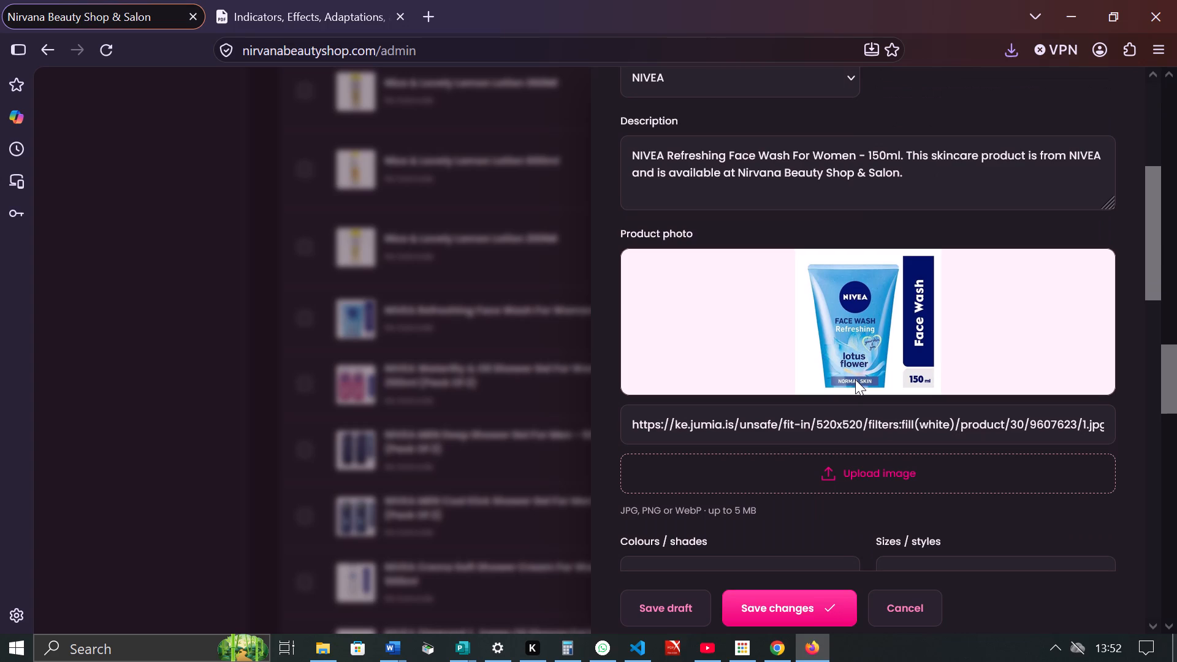
pyautogui.scroll(-1, 880, 393)
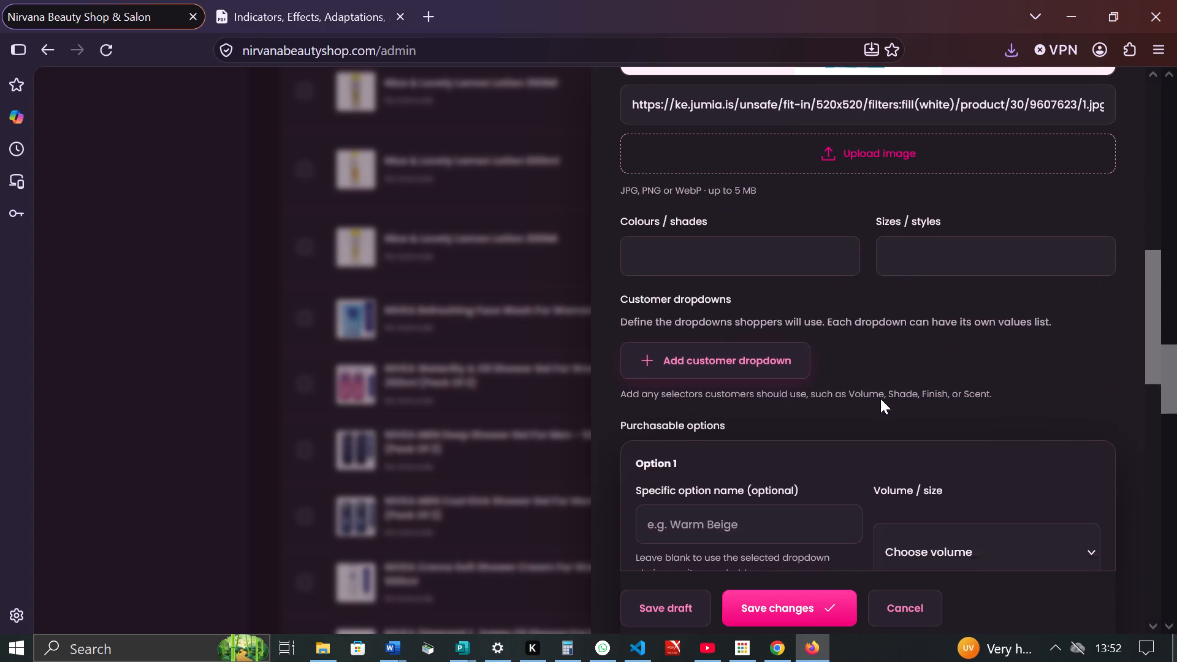
pyautogui.scroll(-1, 851, 457)
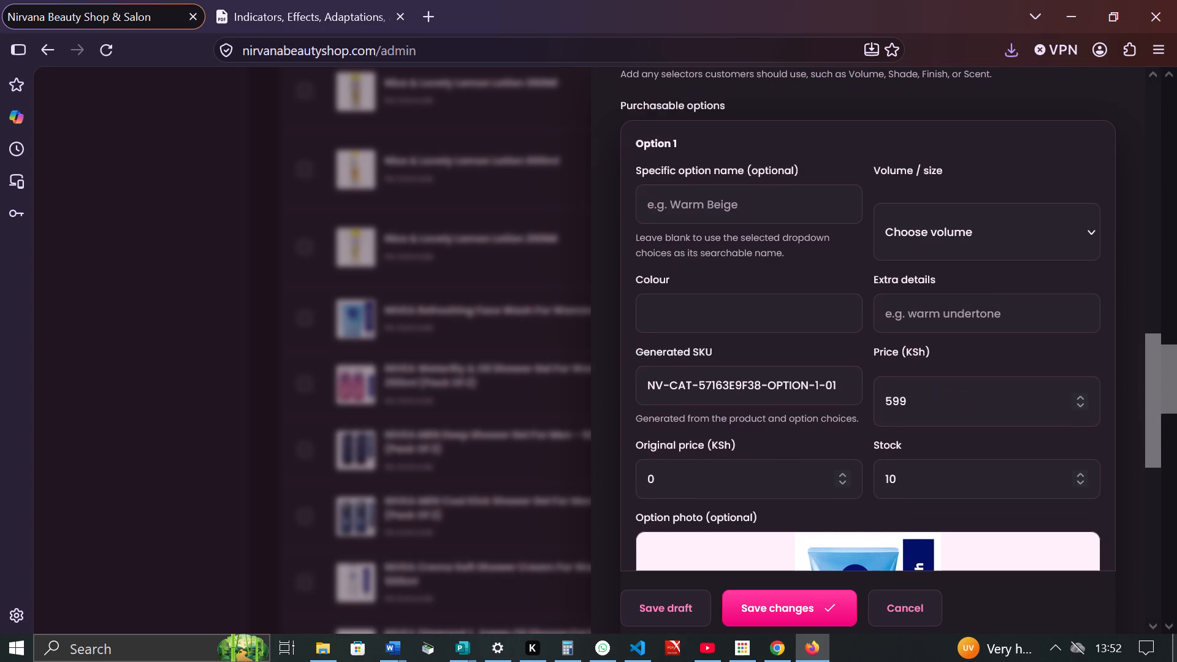
pyautogui.click(889, 479)
pyautogui.press('BackSpace')
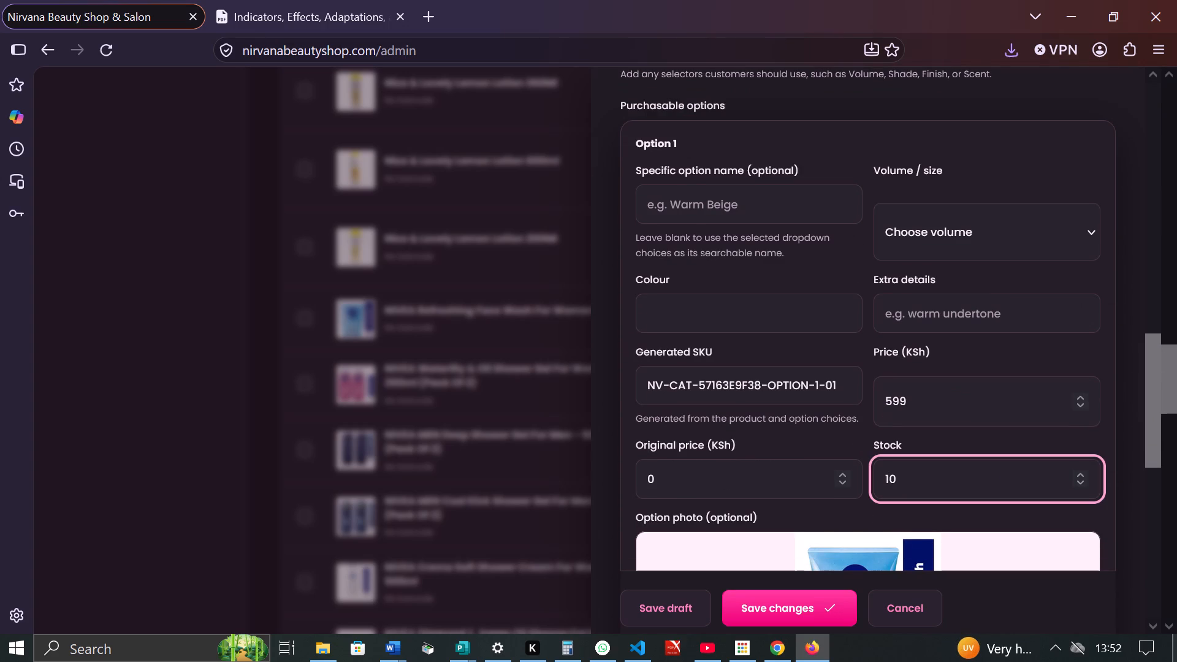
pyautogui.click(750, 592)
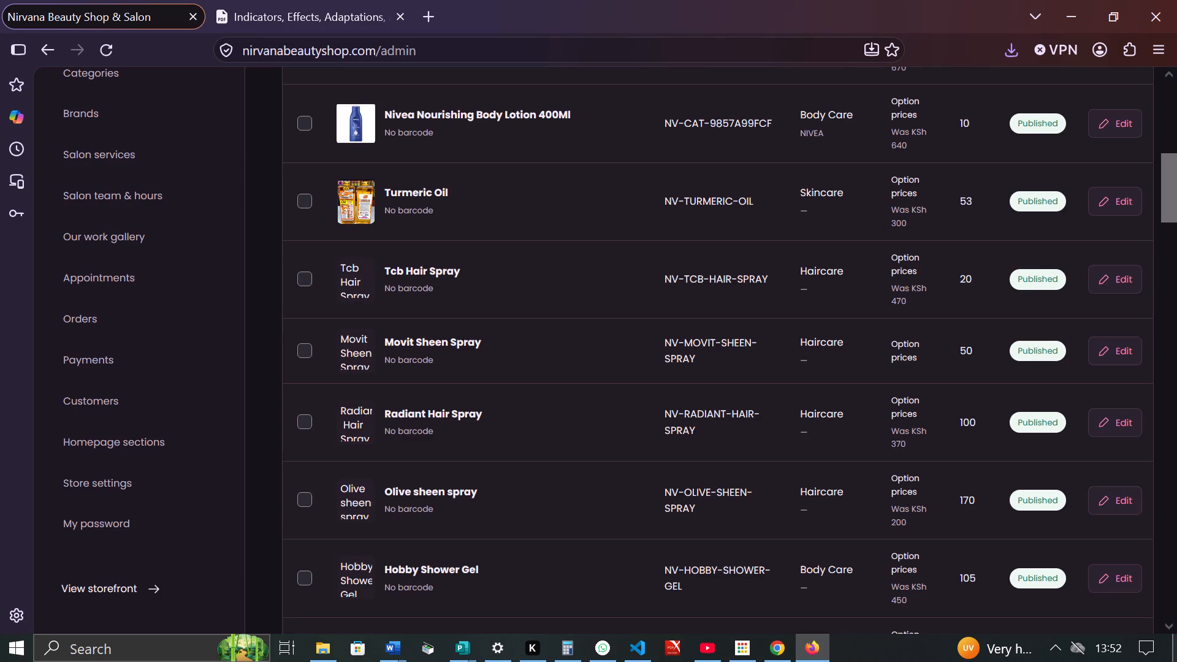
# Set Option 1's stock to 0 in the NIVEA Waterlily & Oil Shower Gel record and save the changes.
pyautogui.scroll(-5, 828, 416)
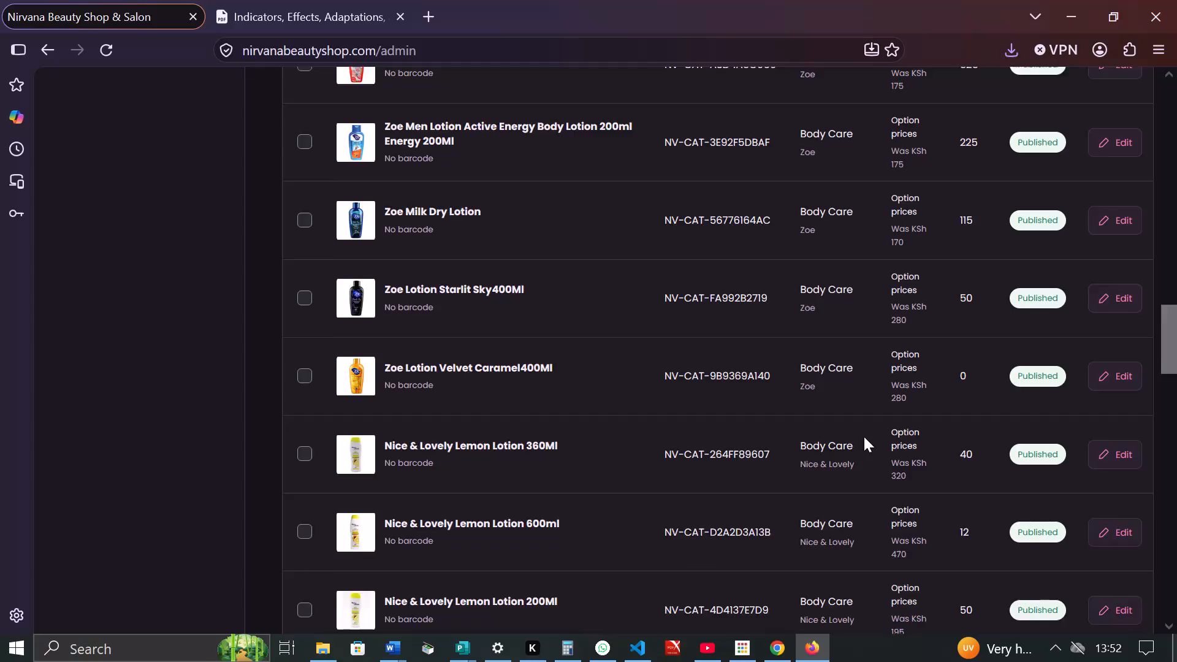
pyautogui.click(1108, 380)
pyautogui.scroll(-1, 951, 408)
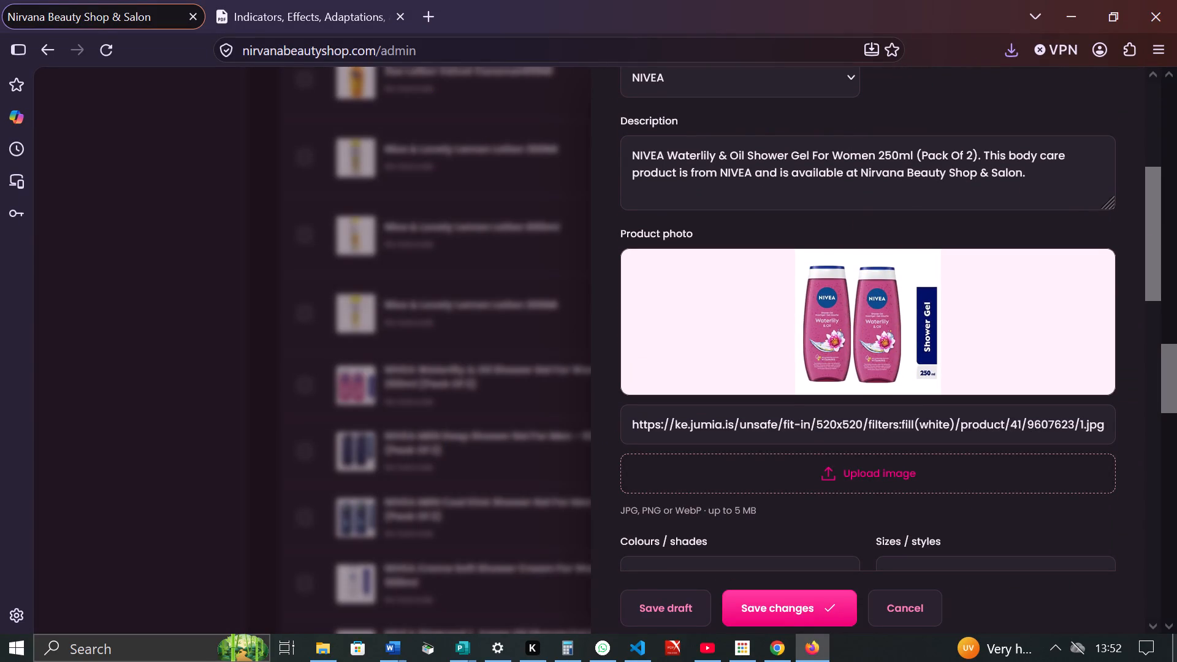
pyautogui.scroll(-2, 934, 406)
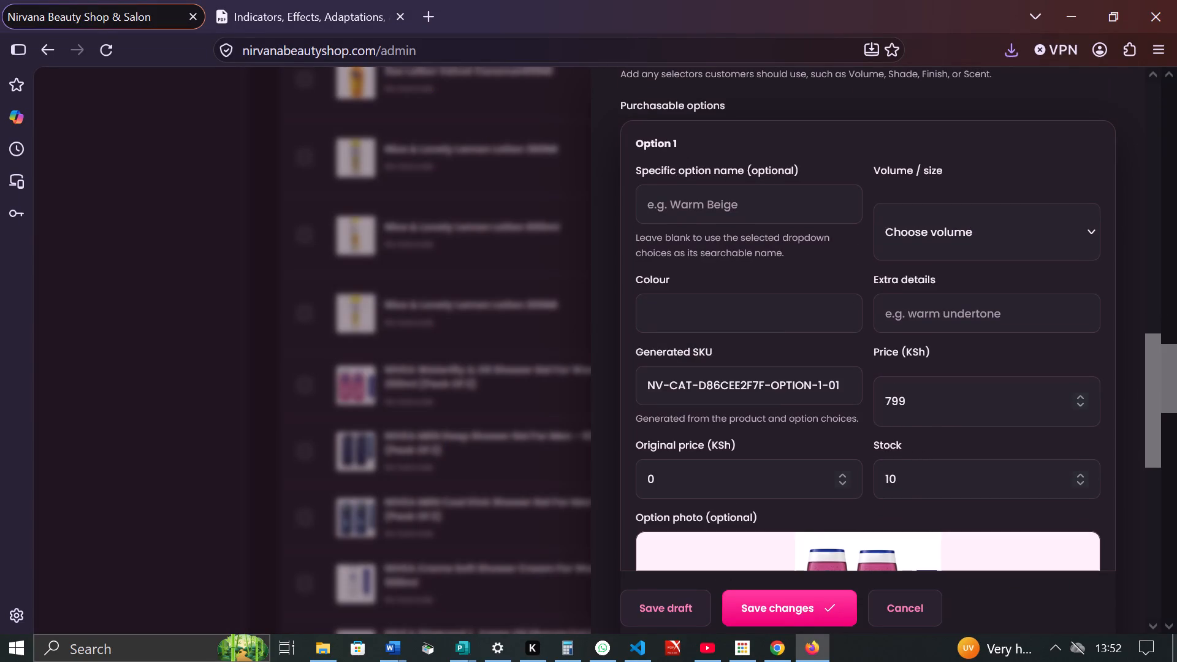
pyautogui.click(889, 480)
pyautogui.press('BackSpace')
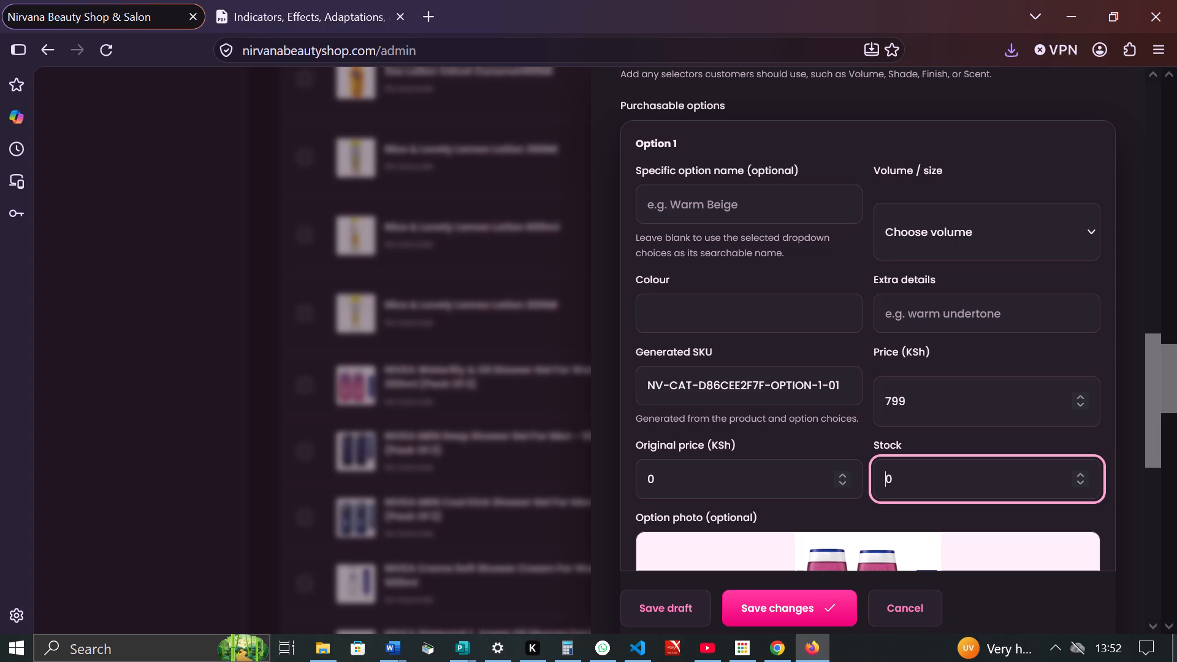
pyautogui.click(787, 592)
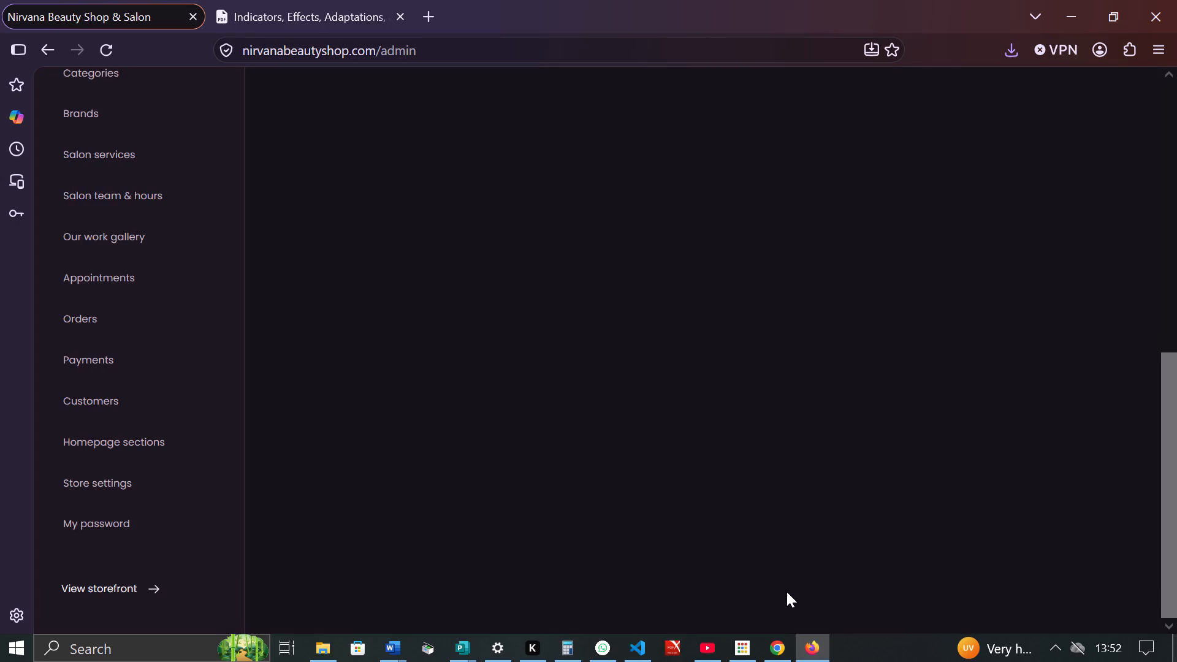
# Set Option 1's stock to 0 in the NIVEA MEN Deep Shower Gel record and save the changes.
pyautogui.scroll(-3, 824, 545)
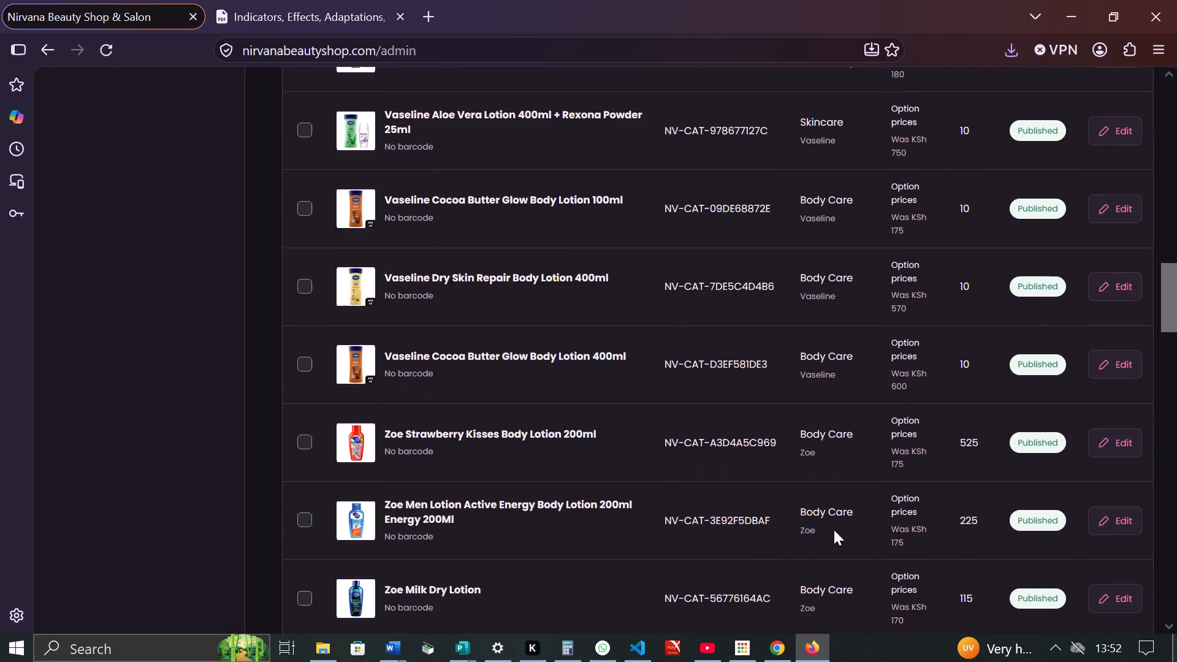
pyautogui.scroll(-2, 834, 530)
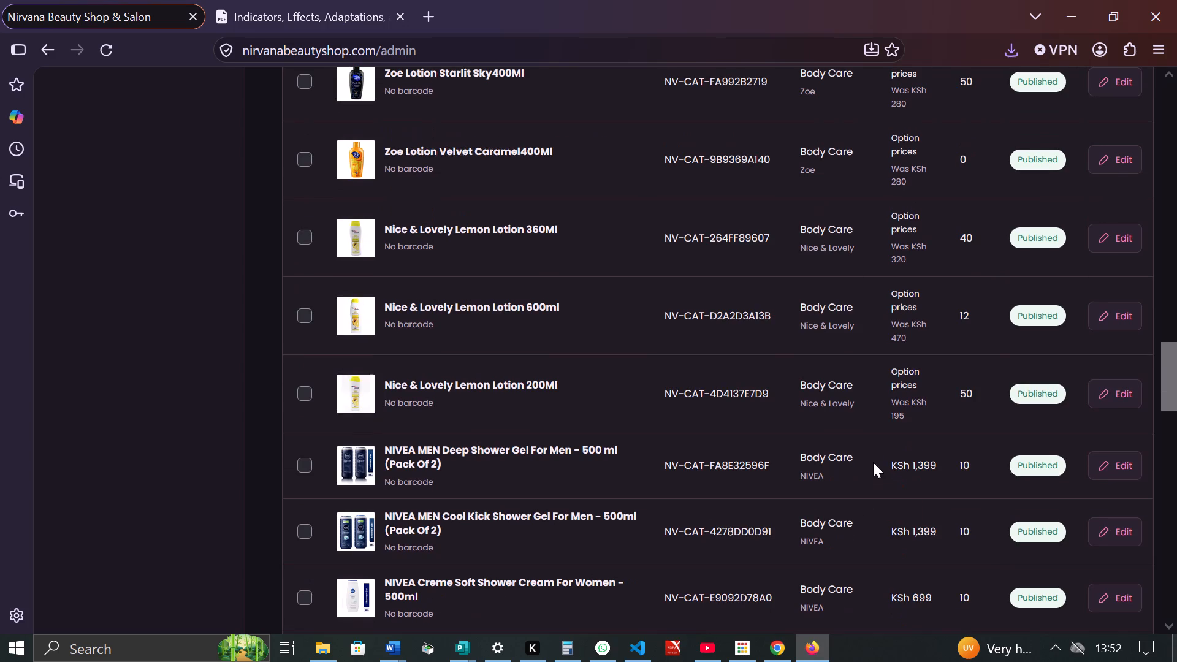
pyautogui.click(1095, 449)
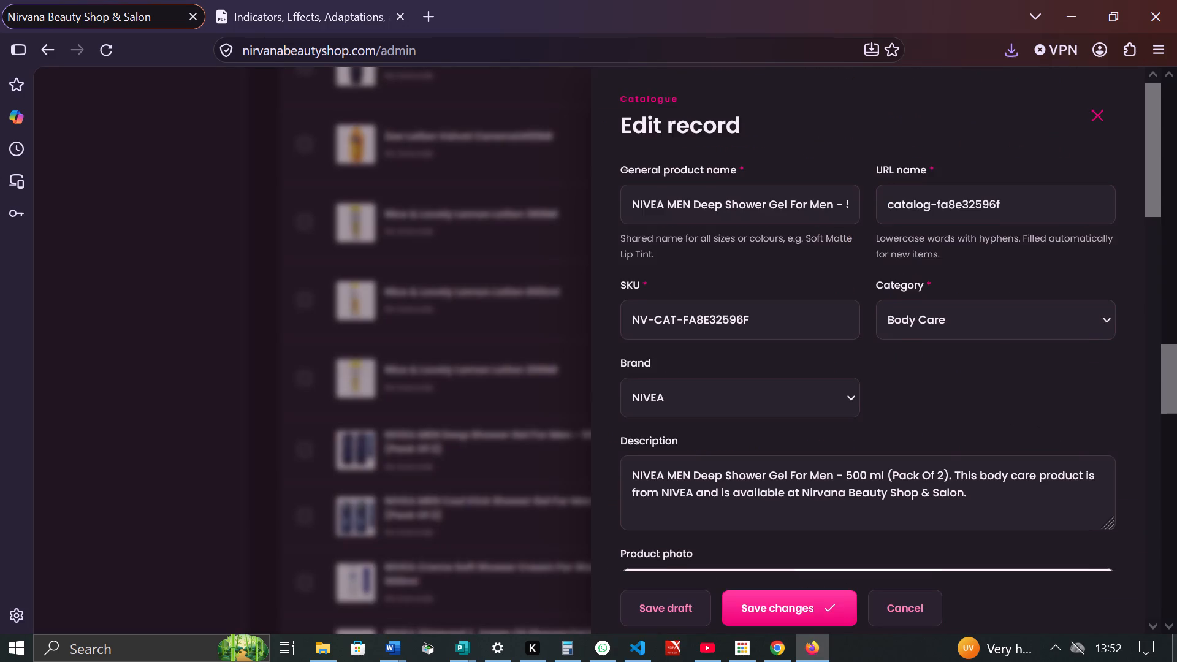
pyautogui.scroll(-1, 990, 482)
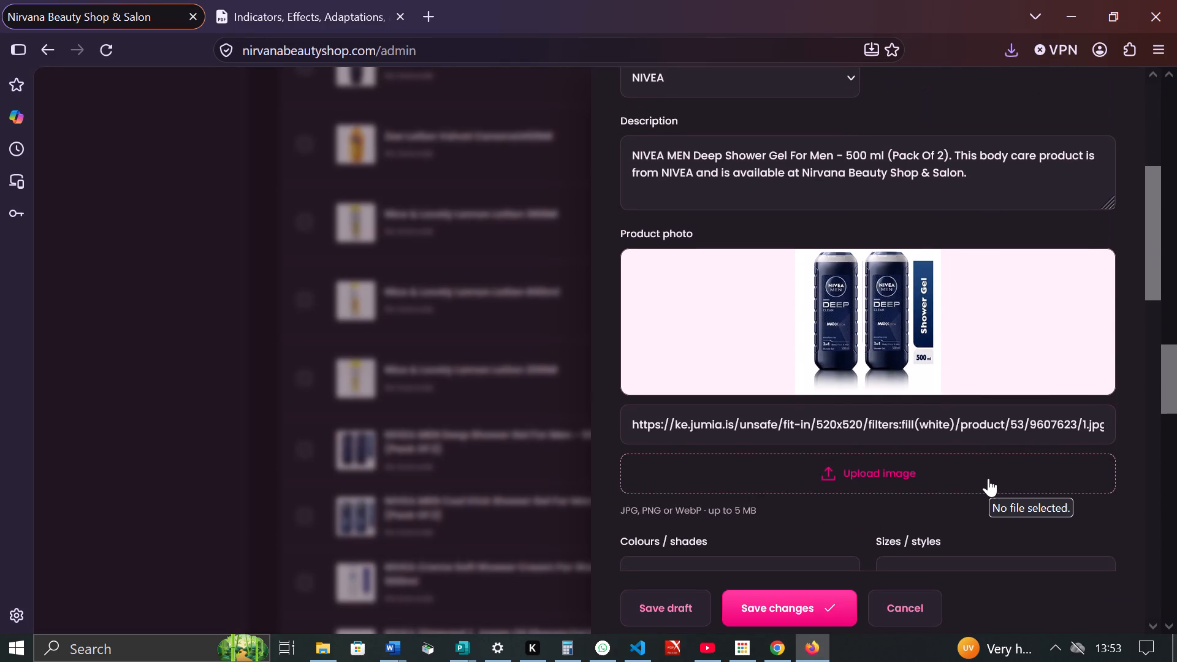
pyautogui.scroll(-2, 988, 477)
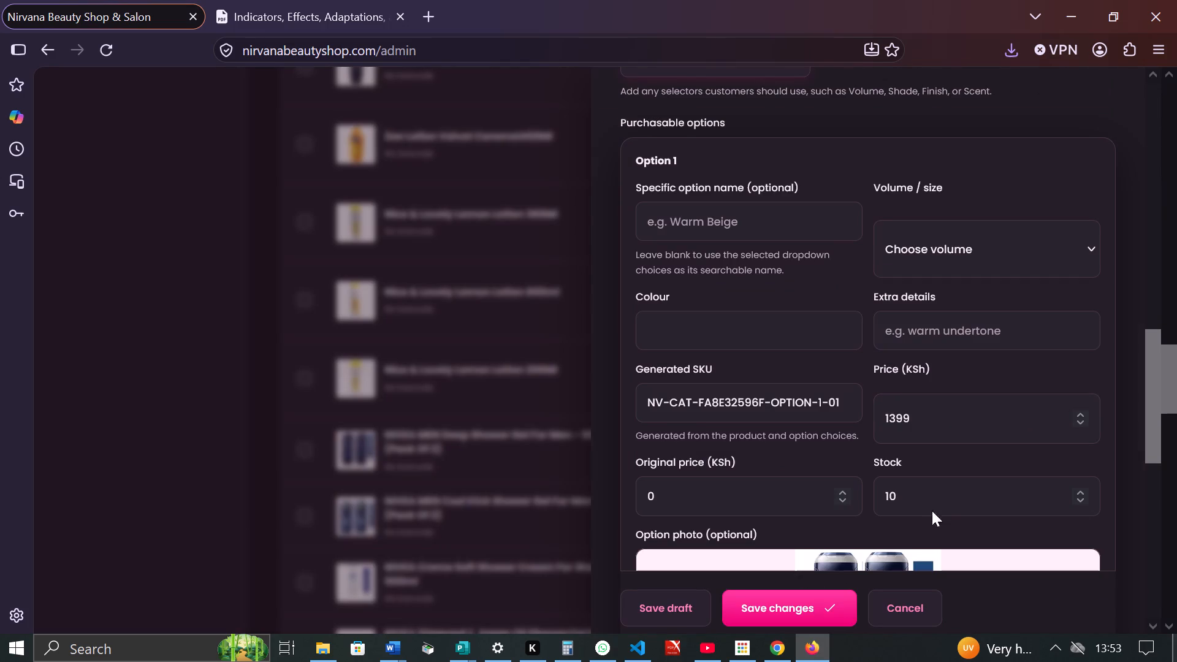
pyautogui.click(893, 480)
pyautogui.press('BackSpace')
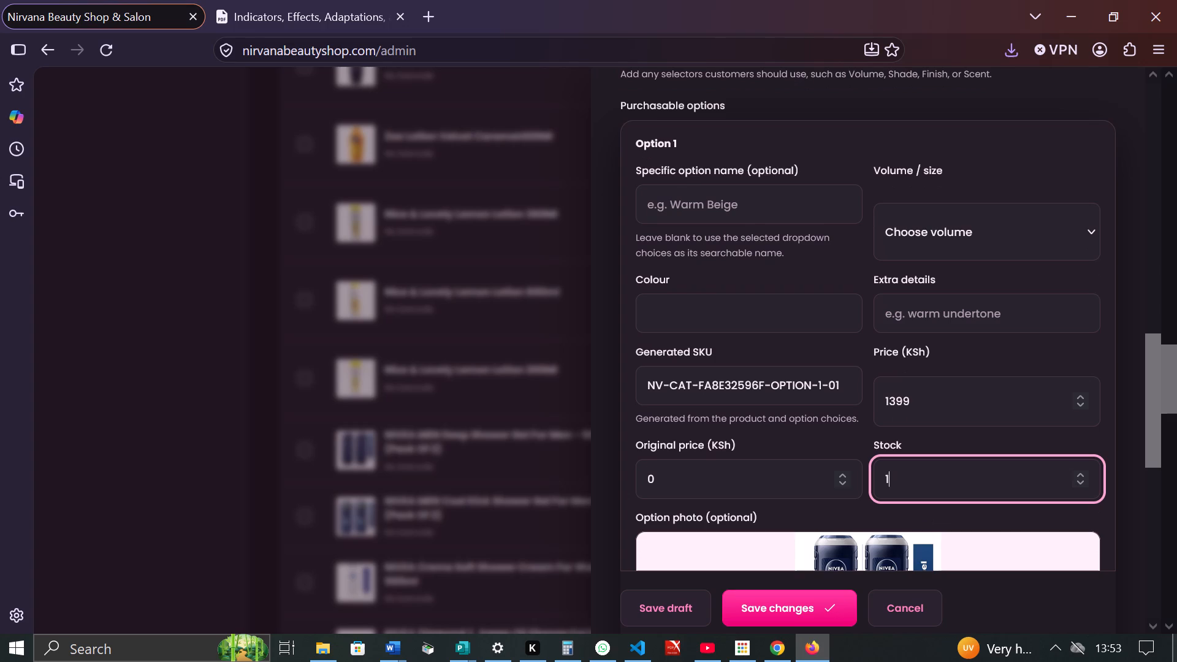
pyautogui.press('BackSpace')
pyautogui.press('0')
pyautogui.click(763, 611)
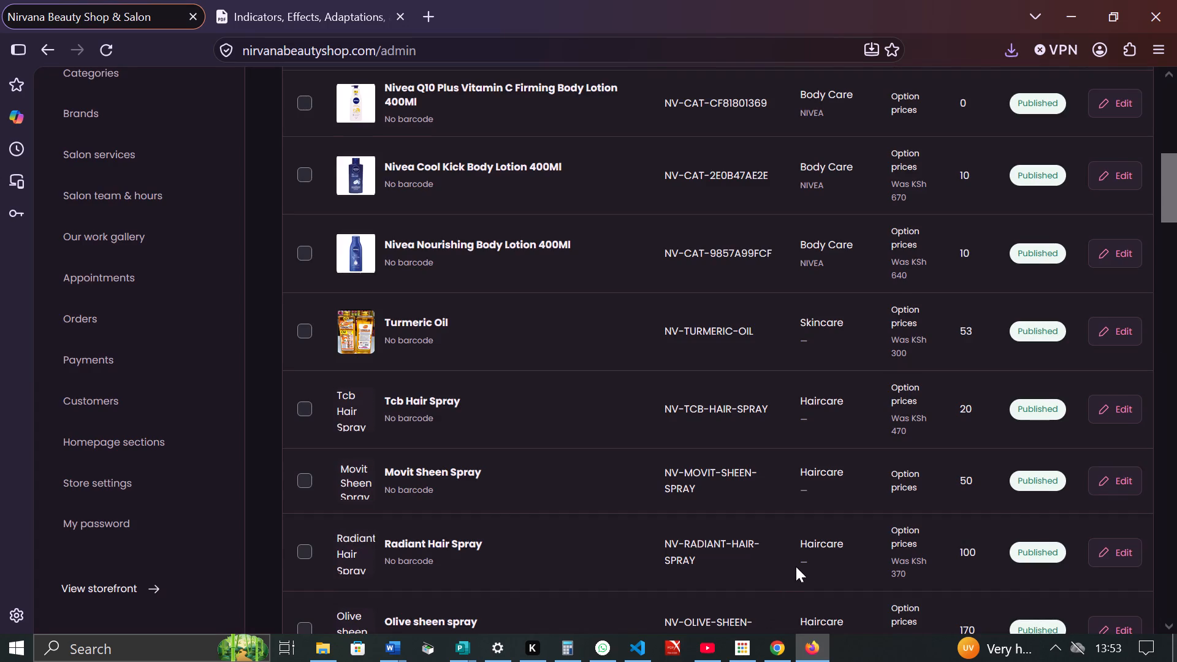
# Set Option 1's stock to 0 in the NIVEA MEN Cool Kick Shower Gel record and save the changes.
pyautogui.scroll(-5, 796, 565)
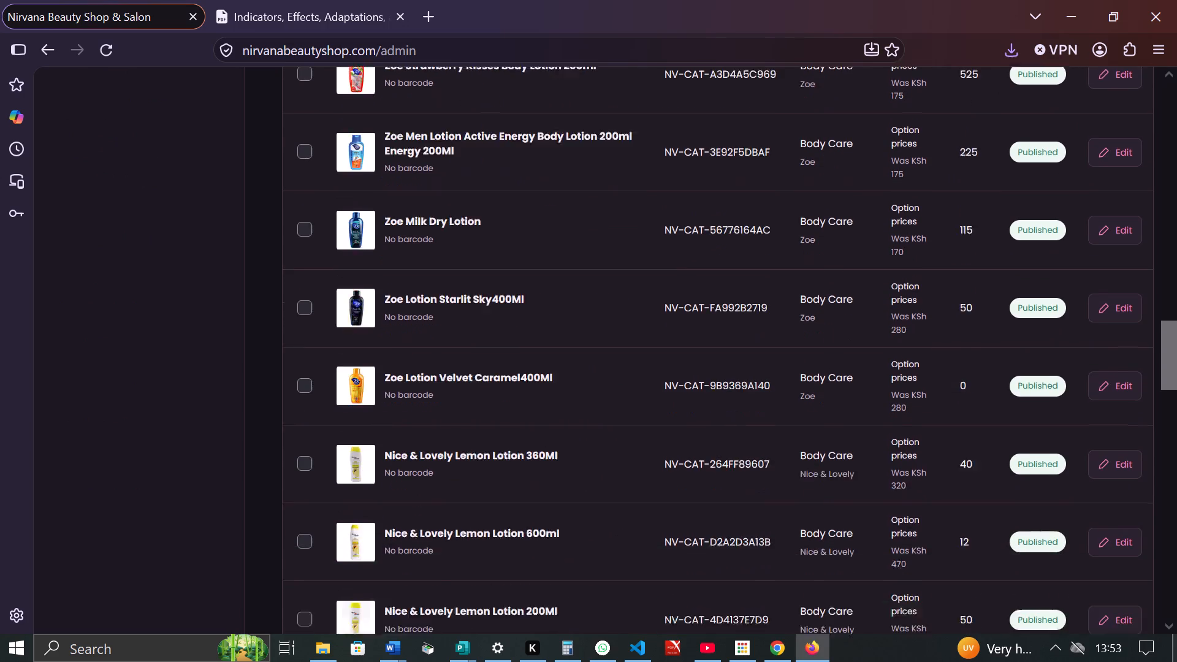
pyautogui.click(1110, 507)
pyautogui.scroll(-1, 958, 521)
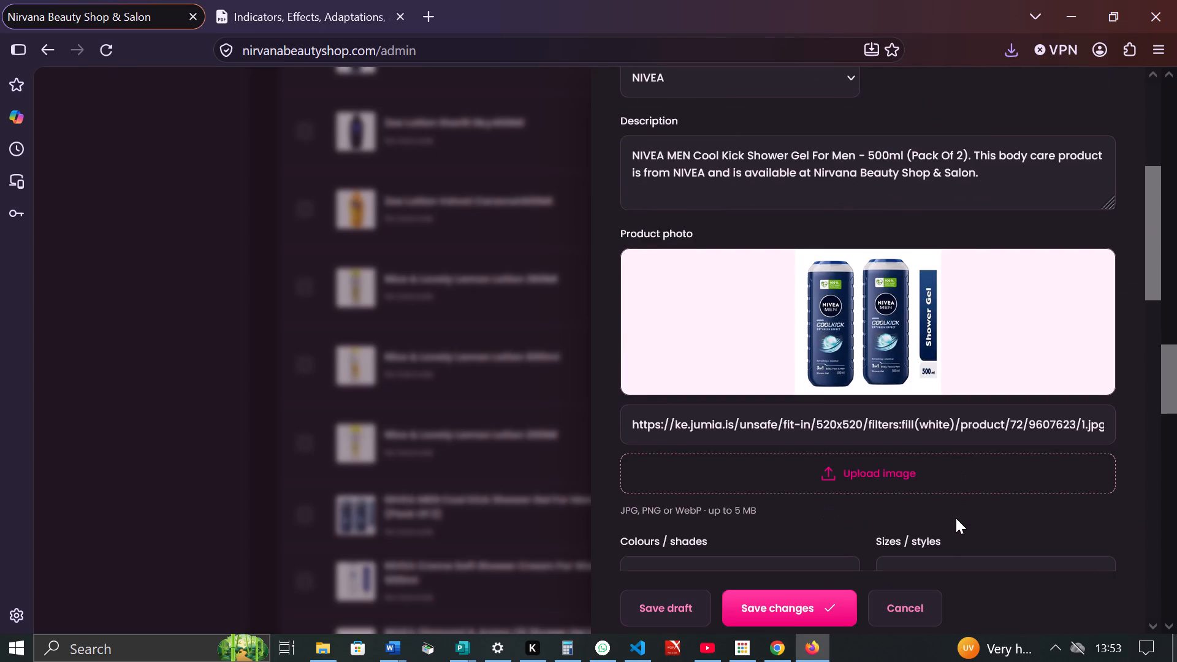
pyautogui.scroll(-1, 963, 508)
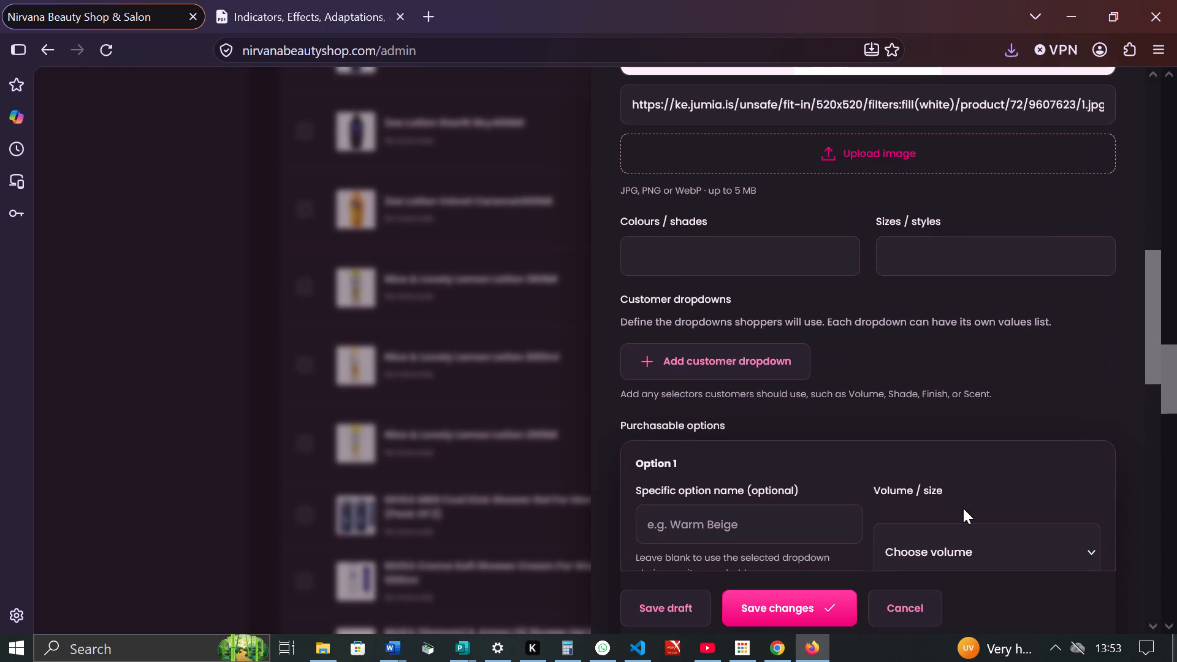
pyautogui.scroll(-2, 995, 447)
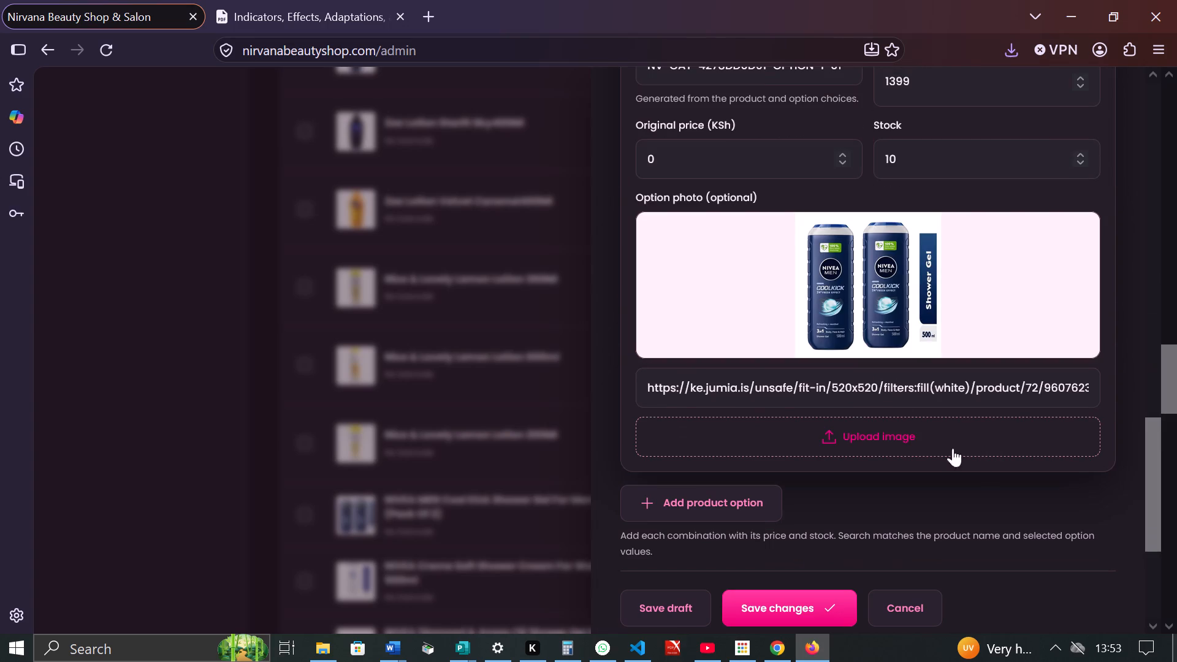
pyautogui.click(890, 159)
pyautogui.press('BackSpace')
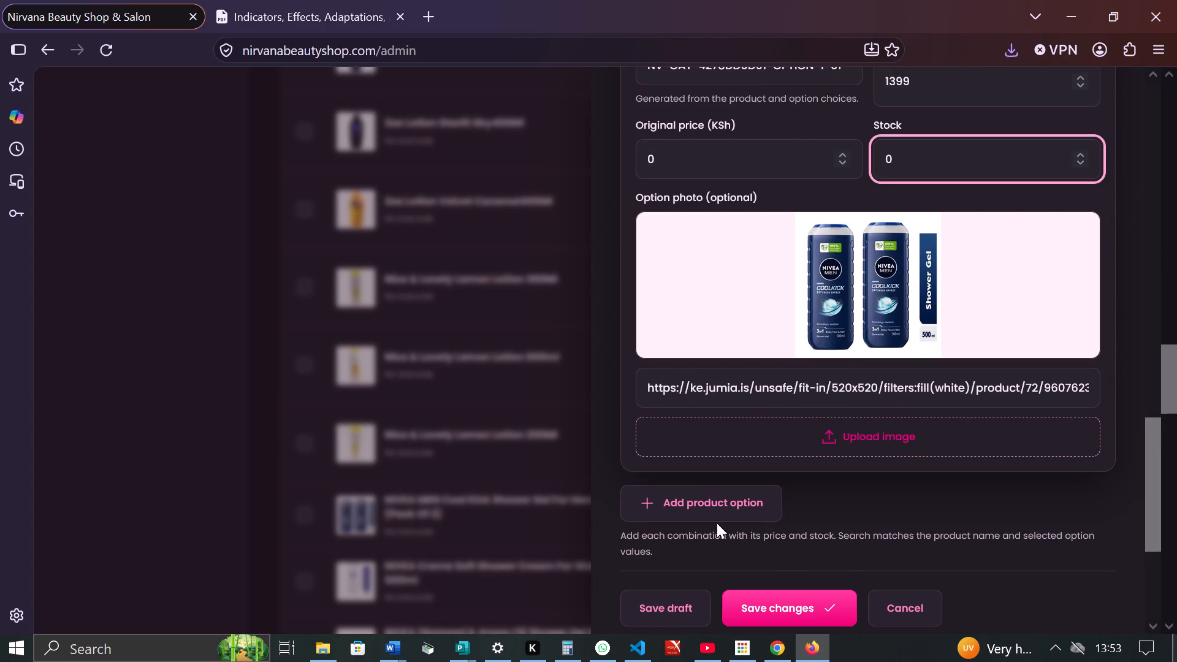
pyautogui.click(778, 611)
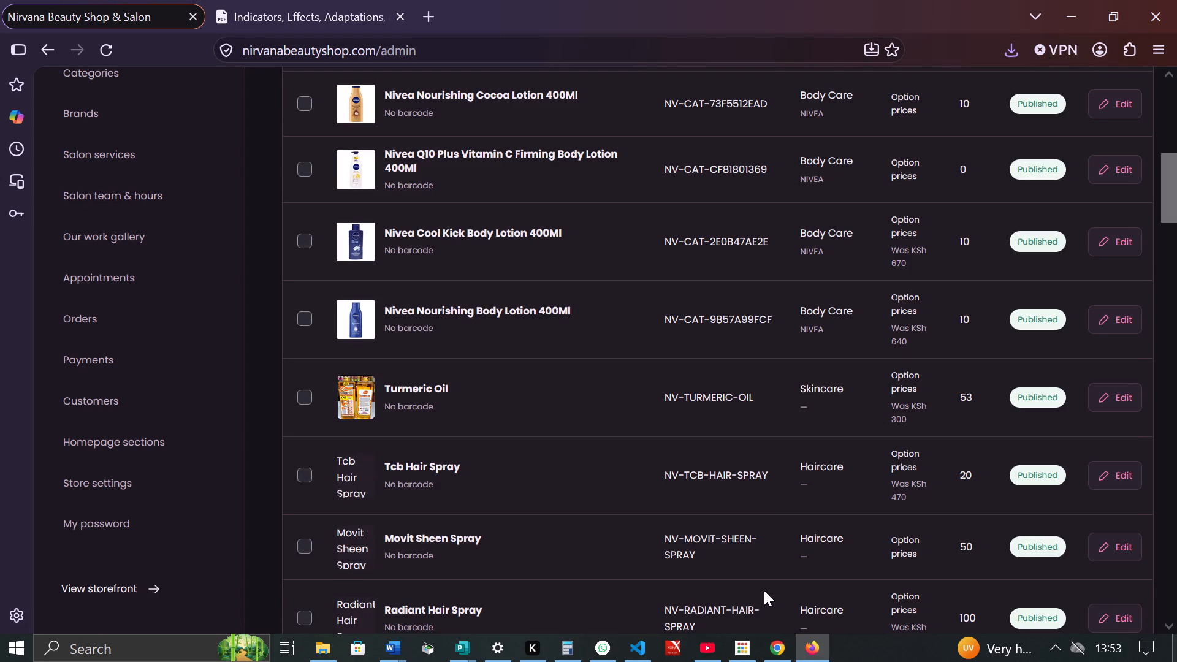
# Set Option 1's stock to 0 in the NIVEA Creme Soft Shower Cream record and save the changes.
pyautogui.scroll(-1, 657, 521)
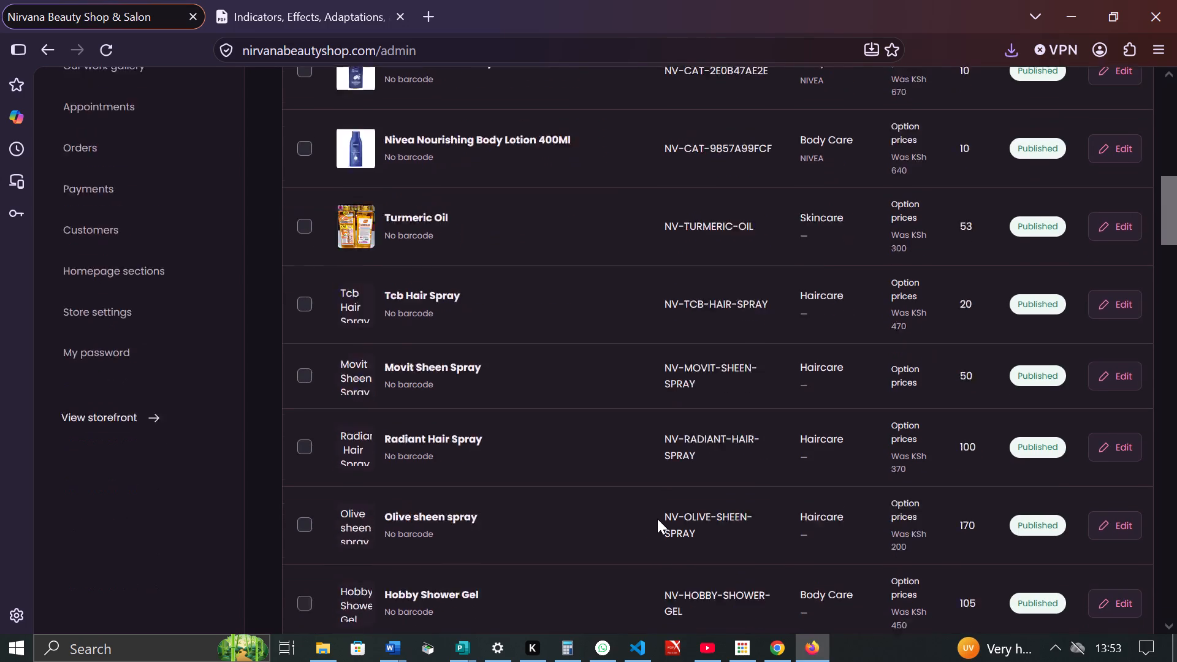
pyautogui.scroll(-5, 657, 519)
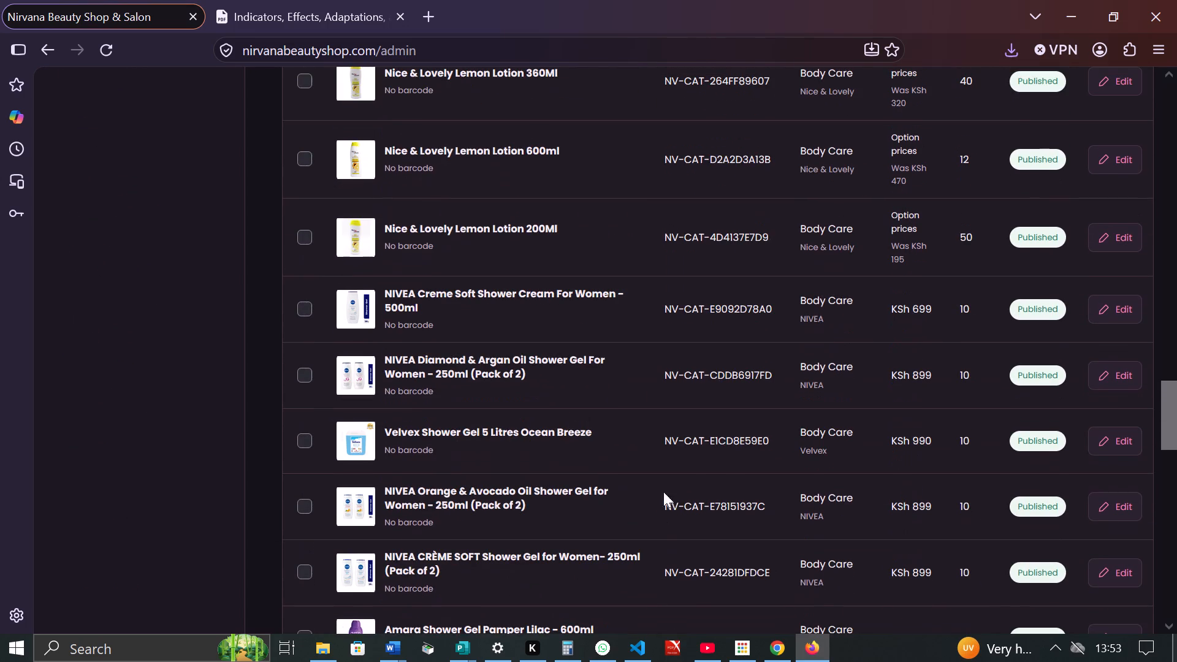
pyautogui.click(1092, 292)
pyautogui.scroll(-1, 946, 335)
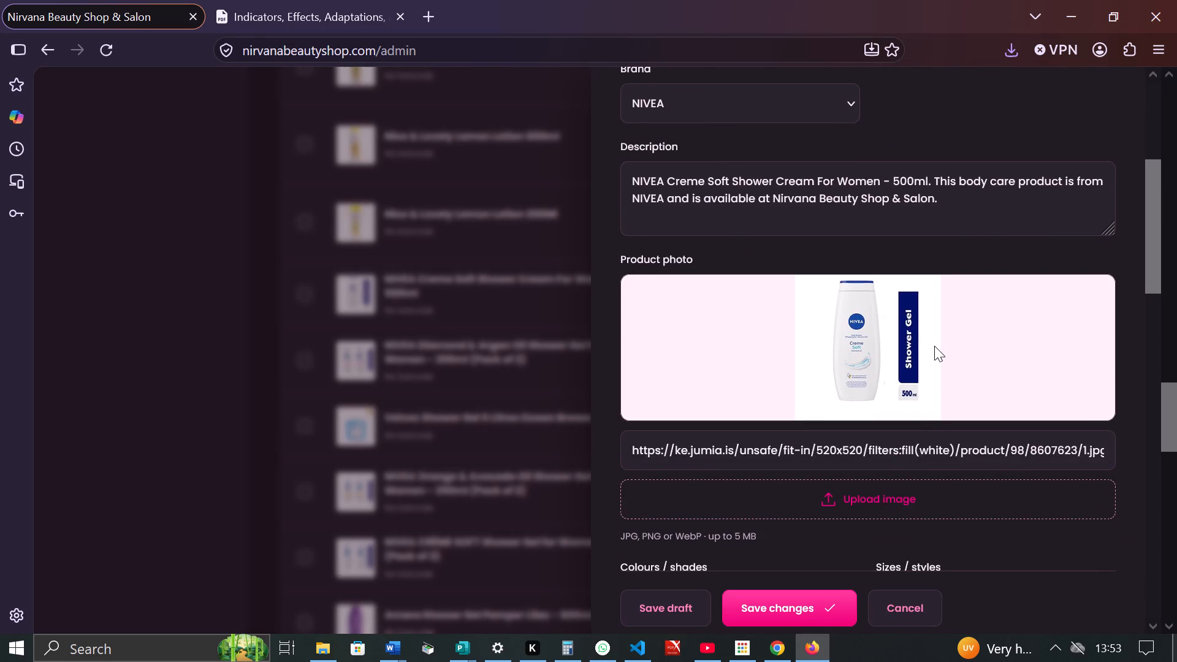
pyautogui.scroll(-2, 882, 357)
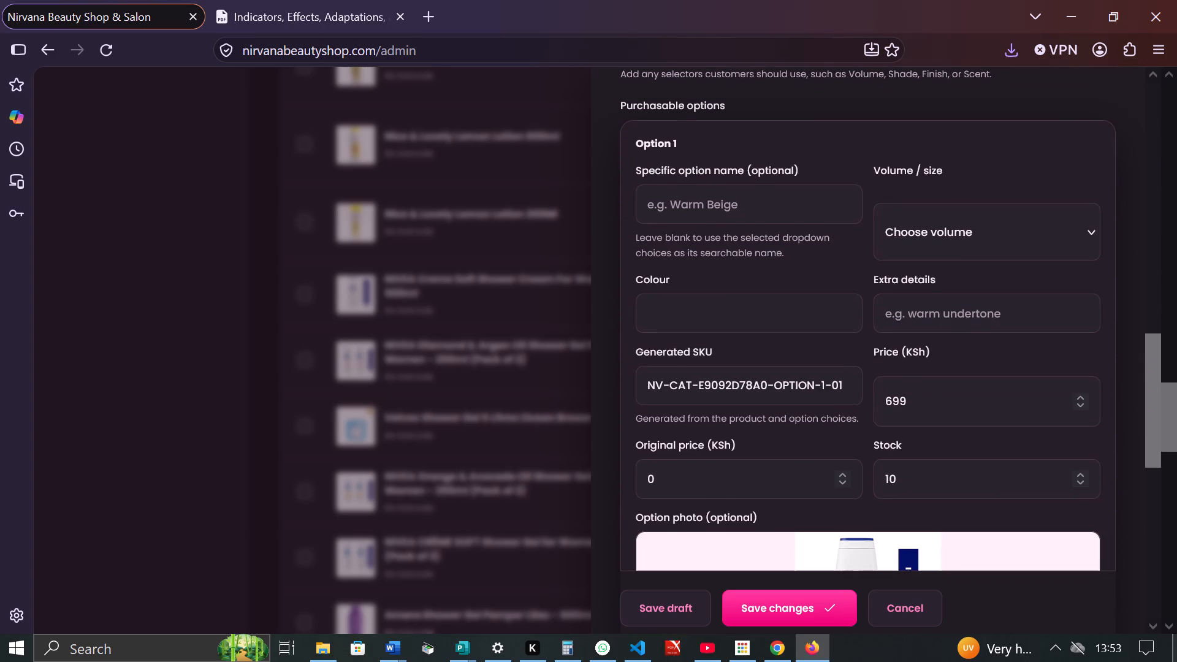
pyautogui.click(891, 482)
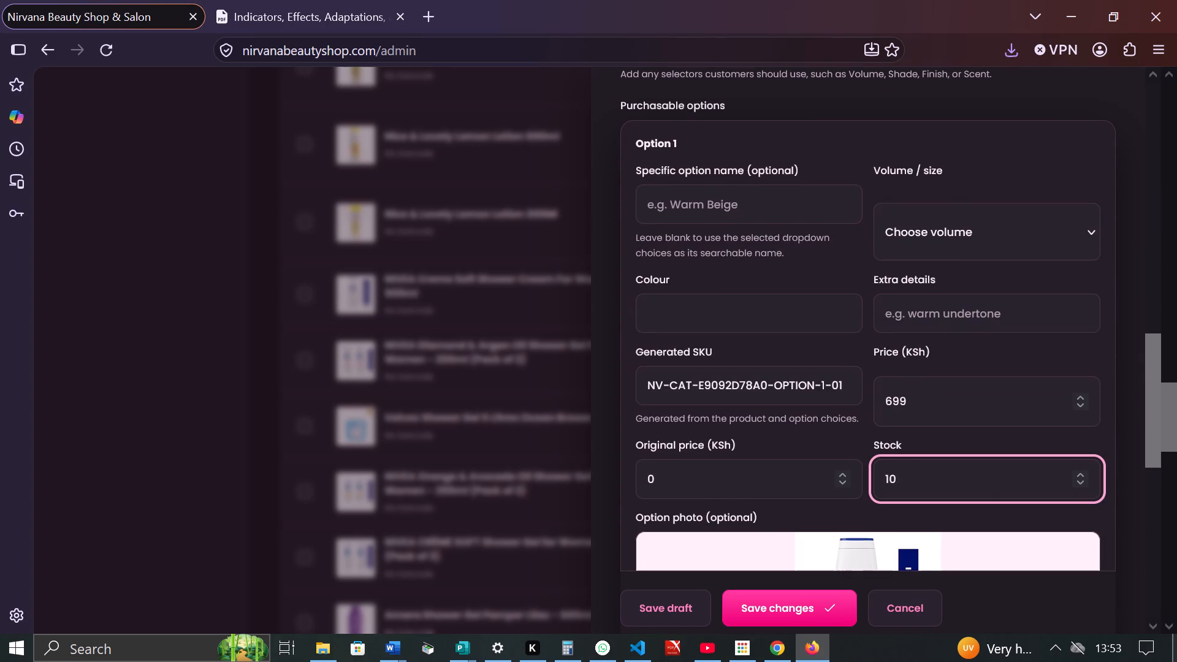
pyautogui.press('BackSpace')
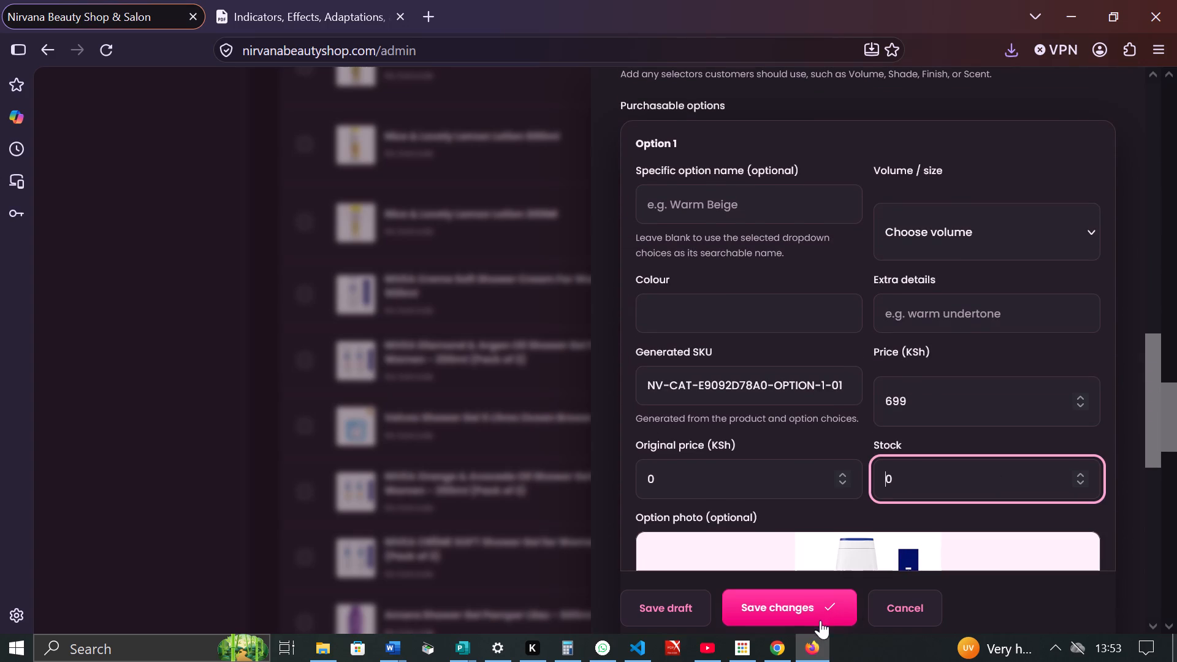
pyautogui.click(809, 614)
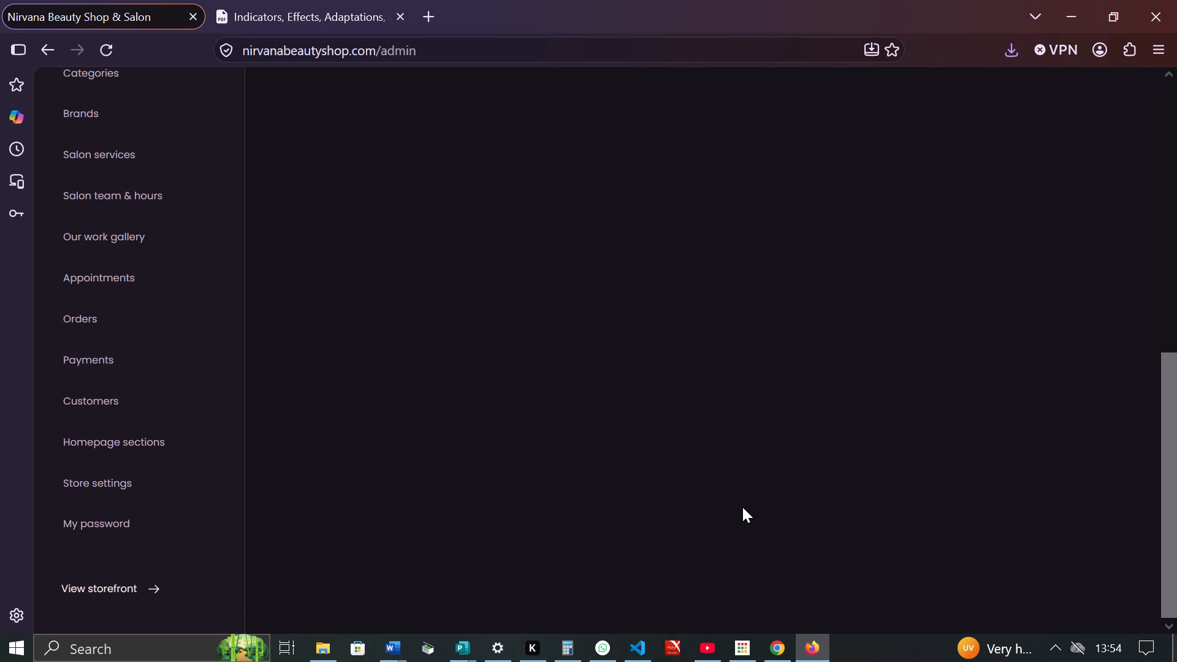
# Set Option 1's stock to 0 in the NIVEA Diamond & Argan Oil Shower Gel record and save the changes.
pyautogui.scroll(-1, 741, 507)
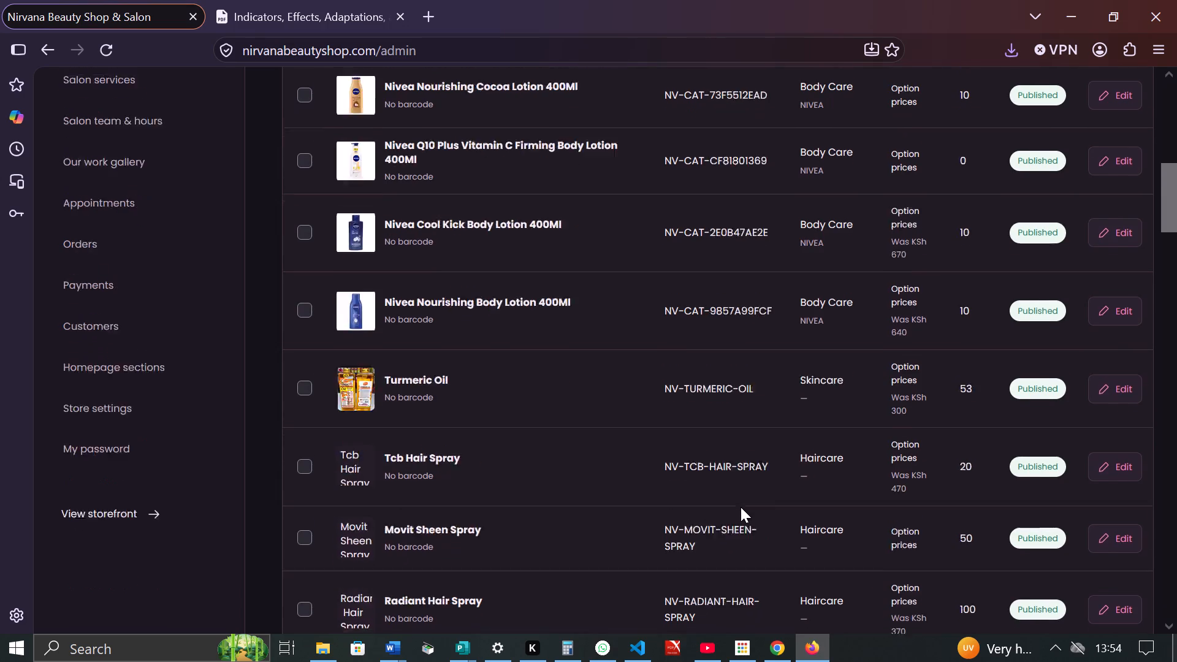
pyautogui.scroll(-5, 741, 507)
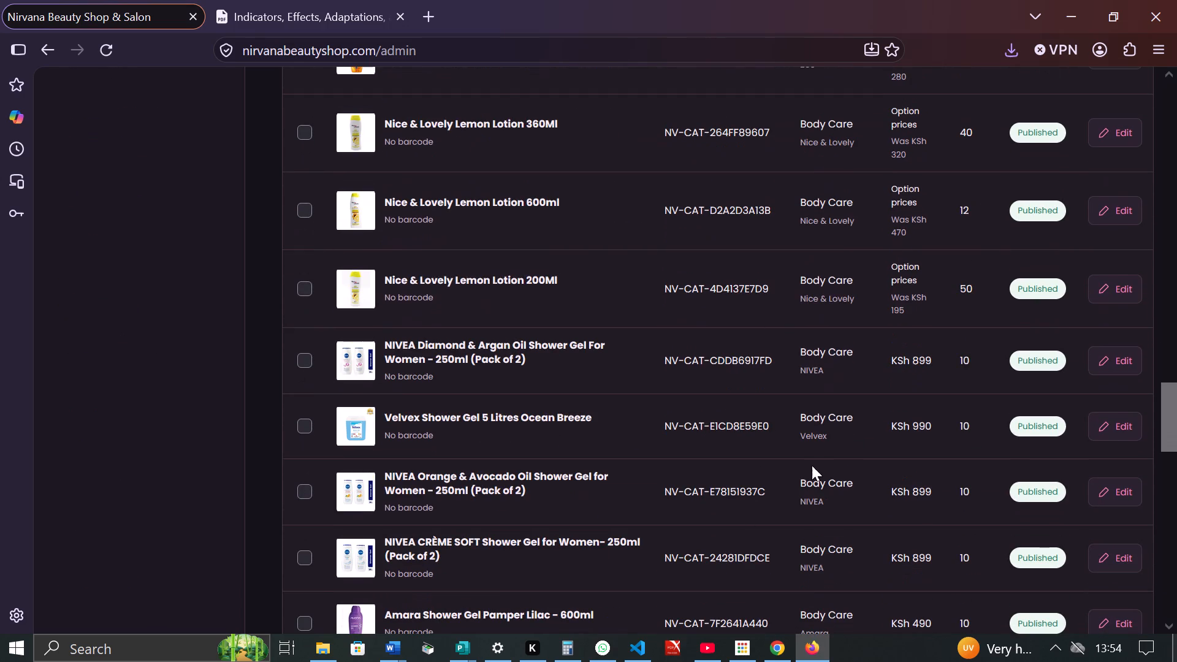
pyautogui.click(1108, 360)
pyautogui.scroll(-1, 890, 419)
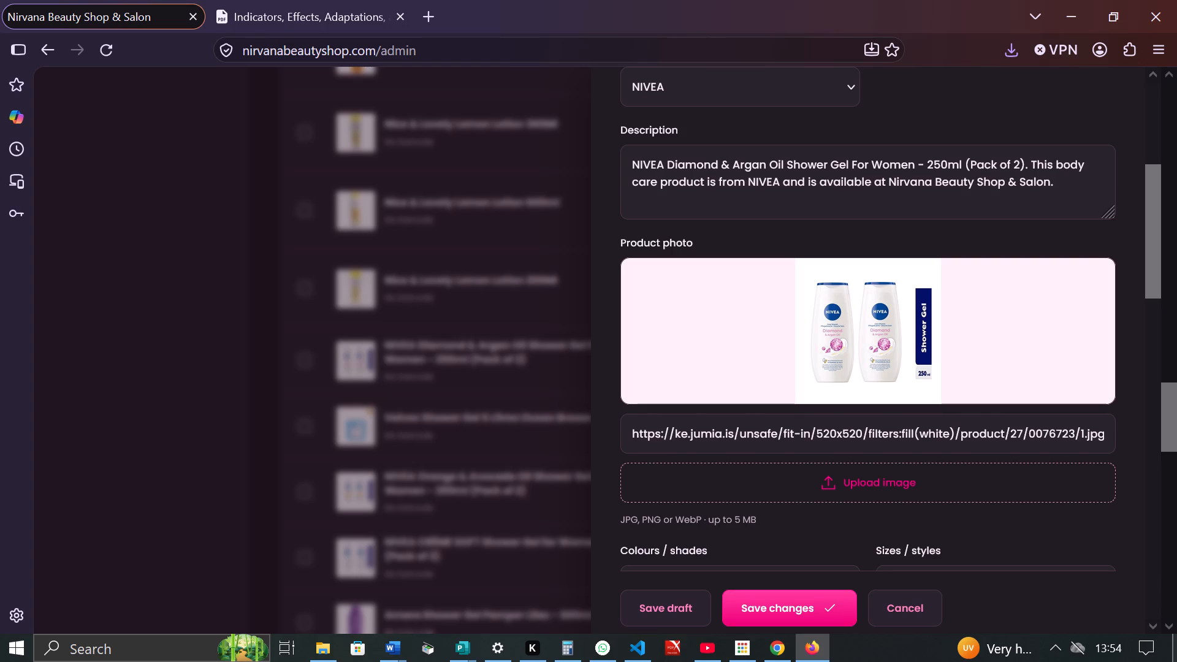
pyautogui.scroll(-2, 886, 408)
pyautogui.click(891, 483)
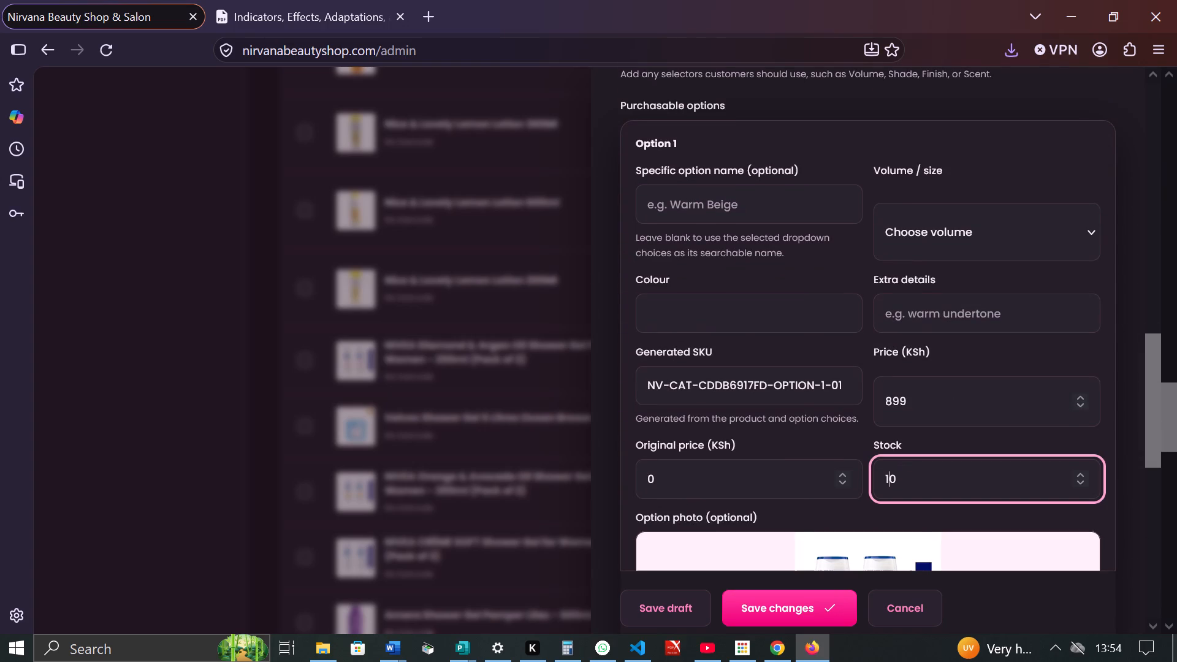
pyautogui.press('BackSpace')
pyautogui.click(789, 610)
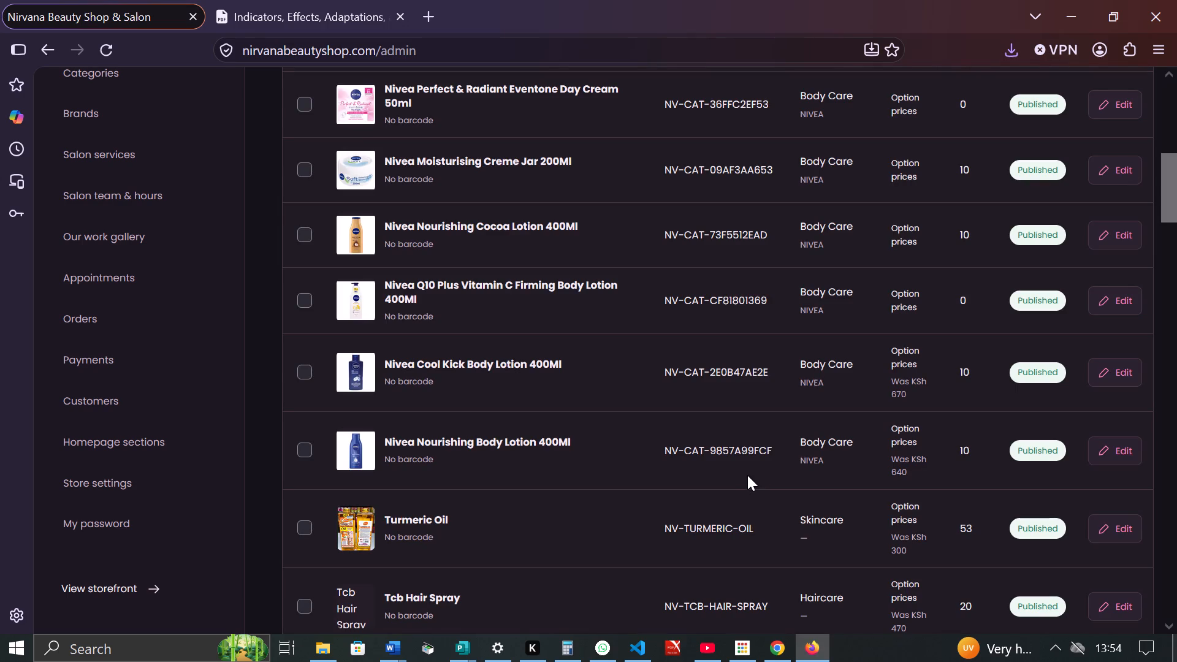
# Set Option 1's stock to 0 in the Velvex Shower Gel 5 Litres Ocean Breeze record and save the changes.
pyautogui.scroll(-2, 775, 428)
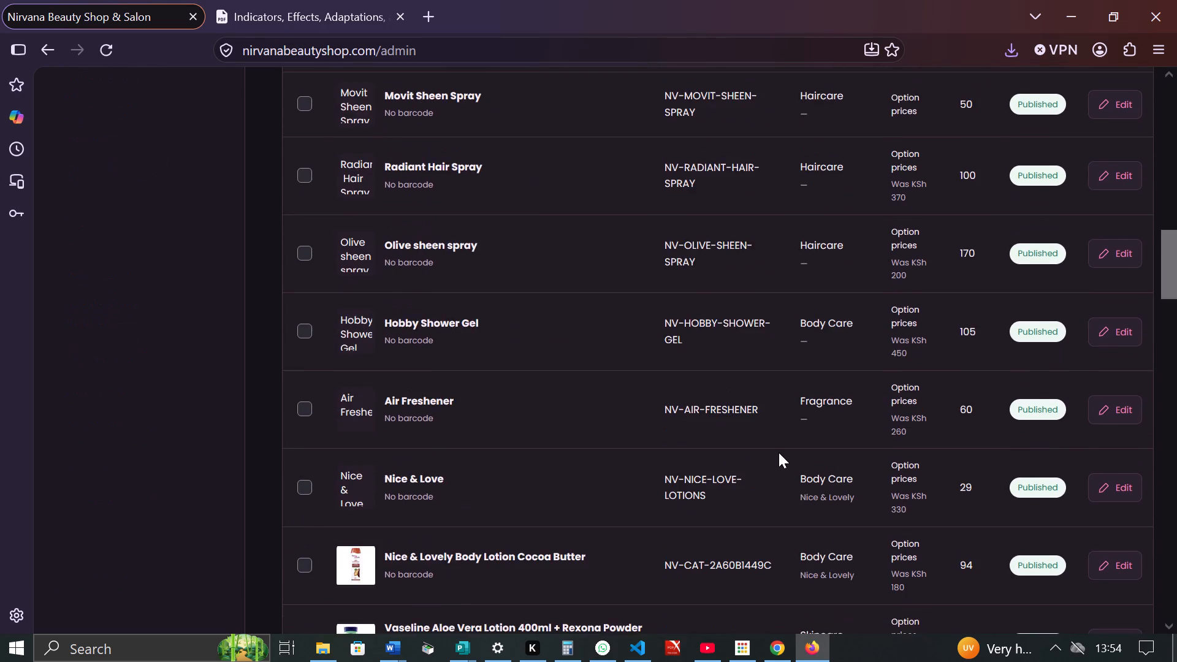
pyautogui.scroll(-4, 777, 454)
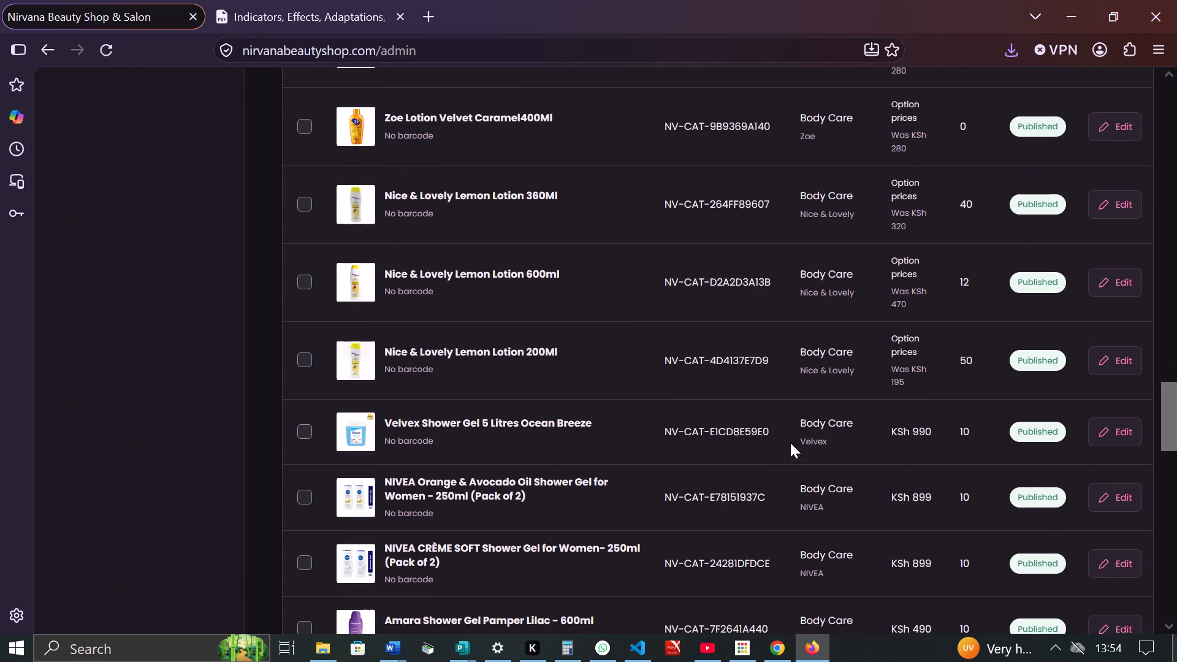
pyautogui.click(1115, 425)
pyautogui.scroll(-1, 961, 470)
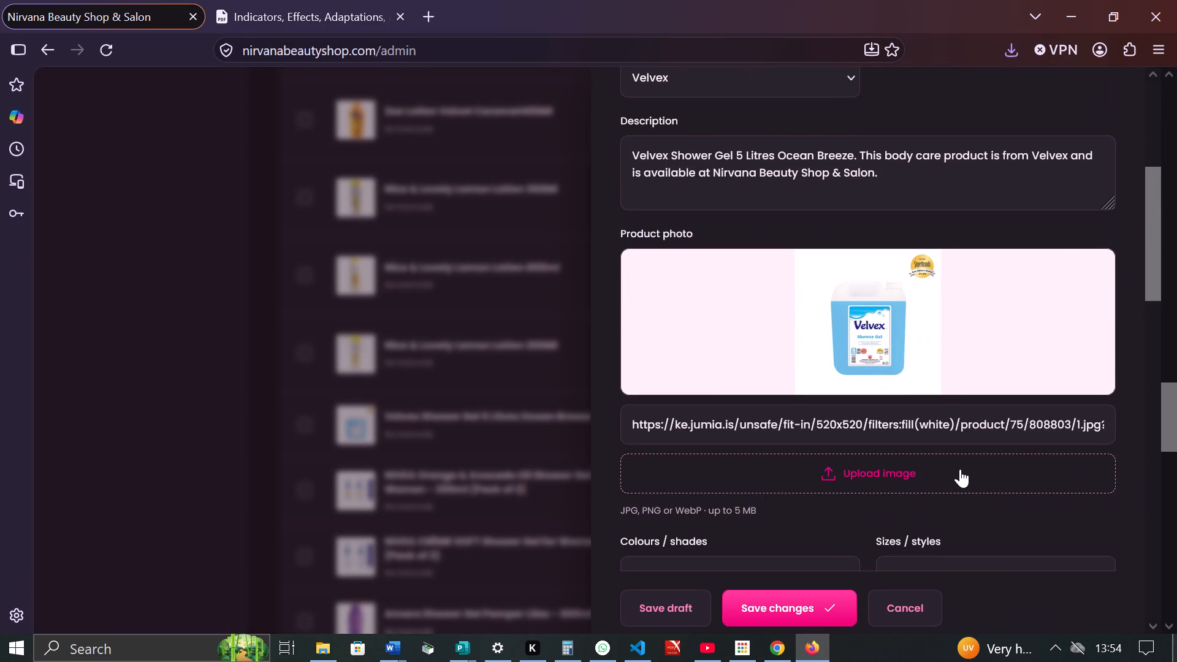
pyautogui.scroll(-1, 841, 444)
pyautogui.scroll(-1, 935, 546)
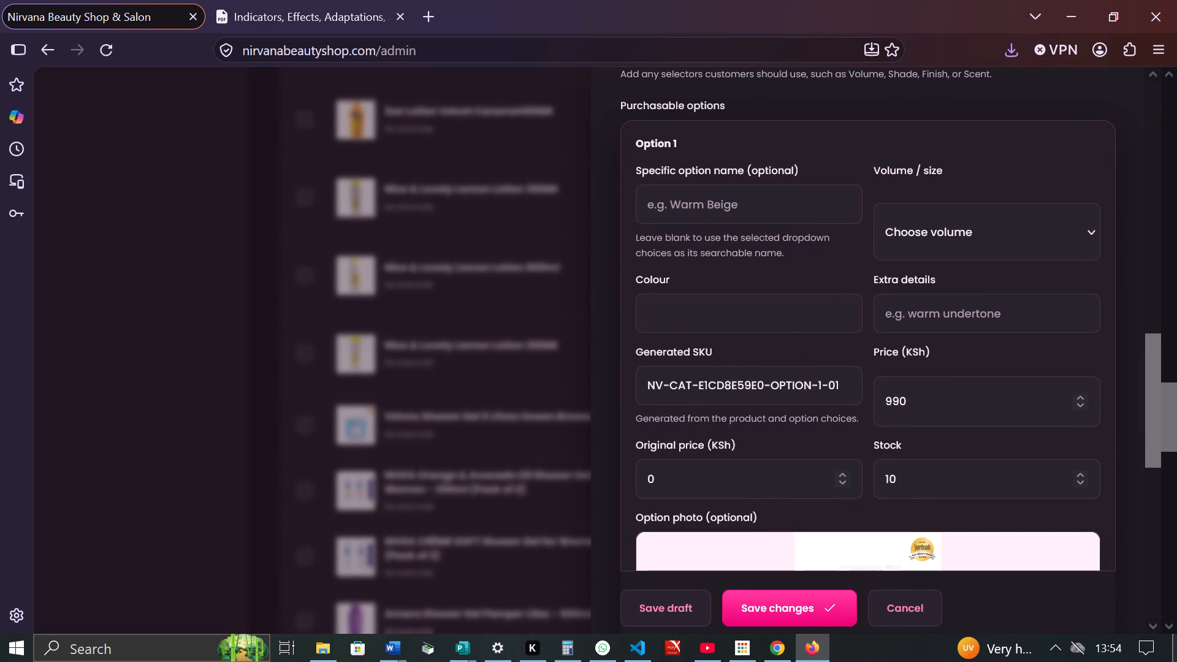
pyautogui.click(890, 479)
pyautogui.press('BackSpace')
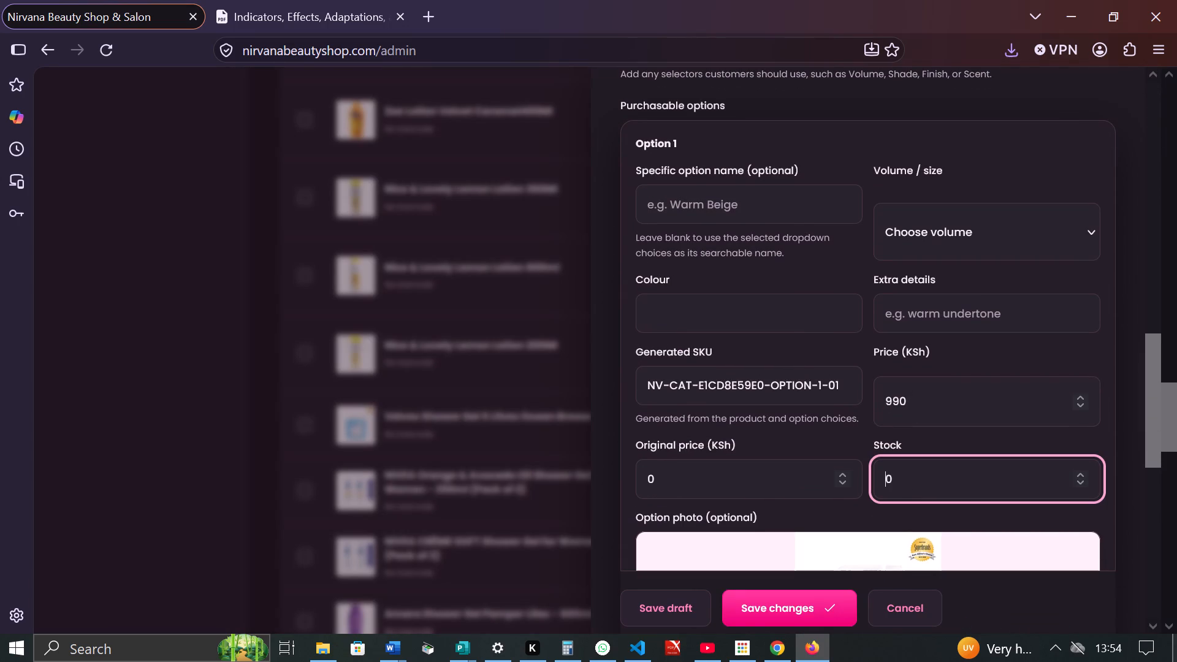
pyautogui.click(776, 596)
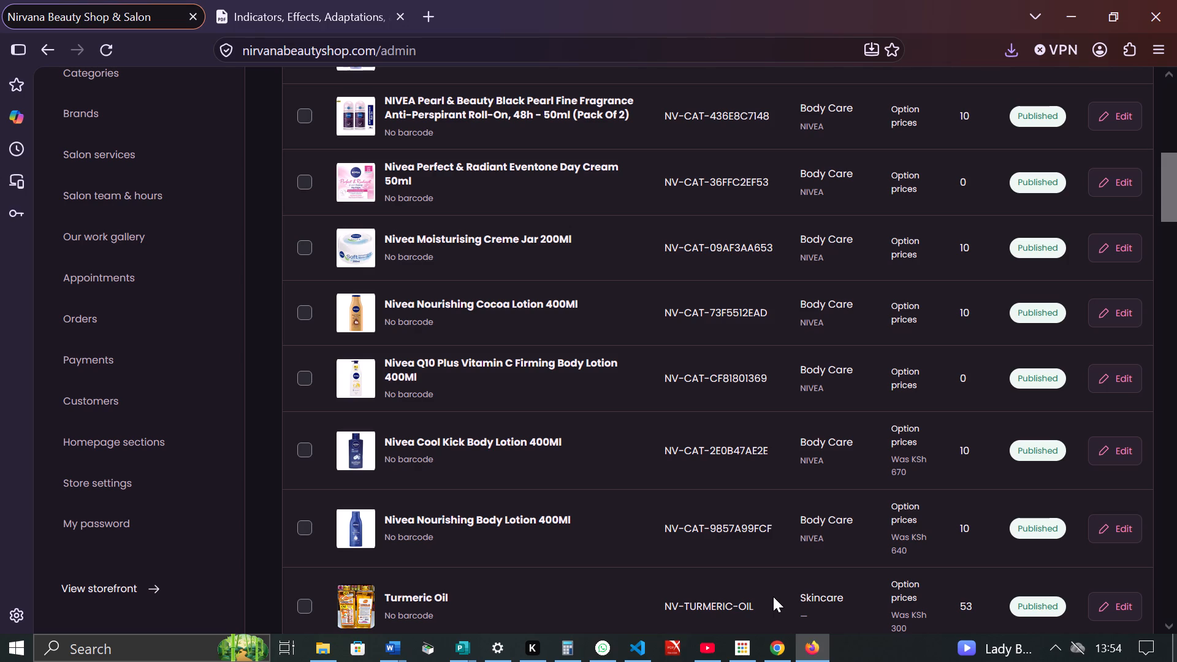
# Set Option 1's stock to 0 in the NIVEA Orange & Avocado Oil Shower Gel record and save the changes.
pyautogui.scroll(-4, 719, 531)
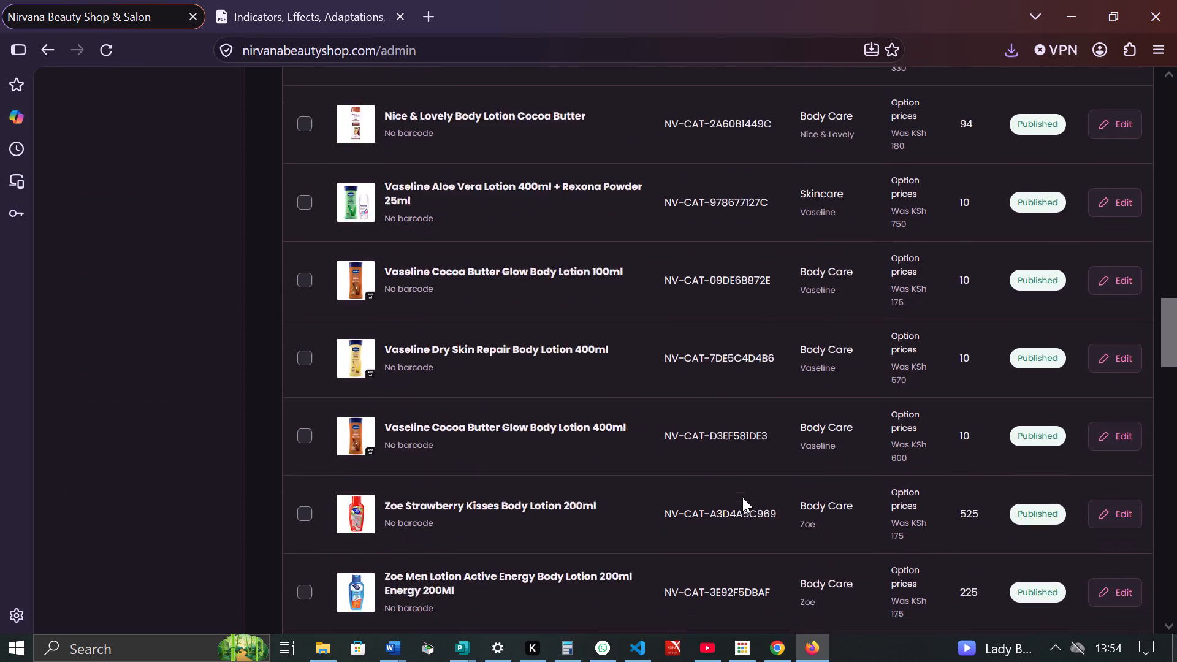
pyautogui.scroll(-2, 742, 497)
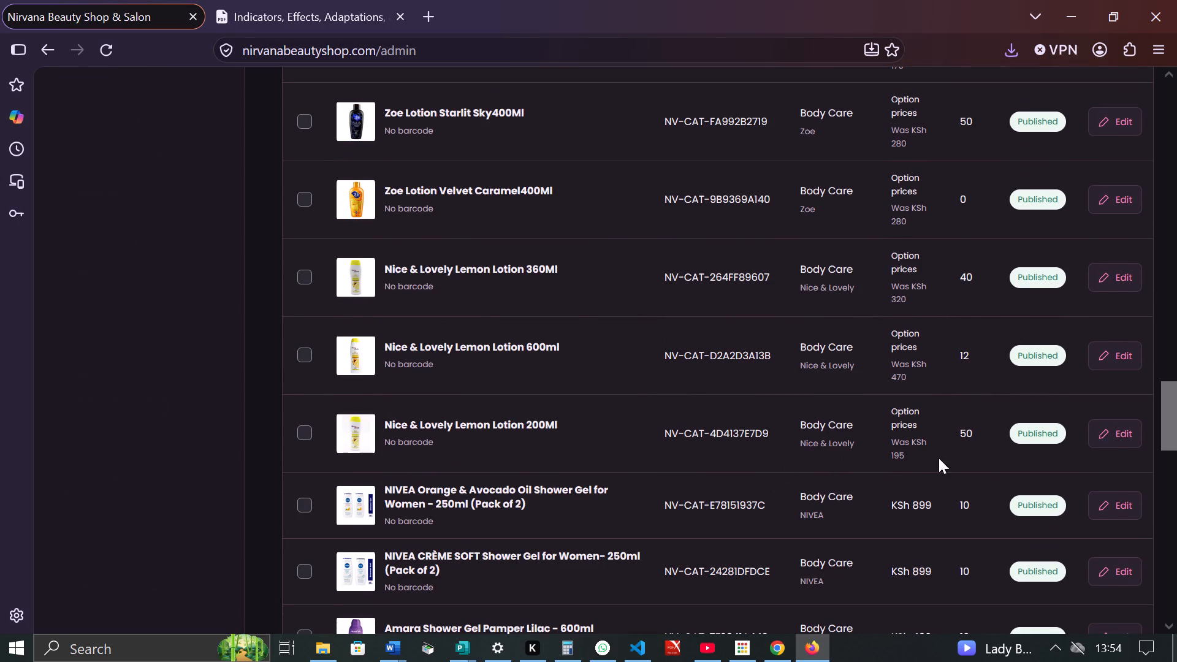
pyautogui.click(1112, 501)
pyautogui.scroll(-1, 956, 506)
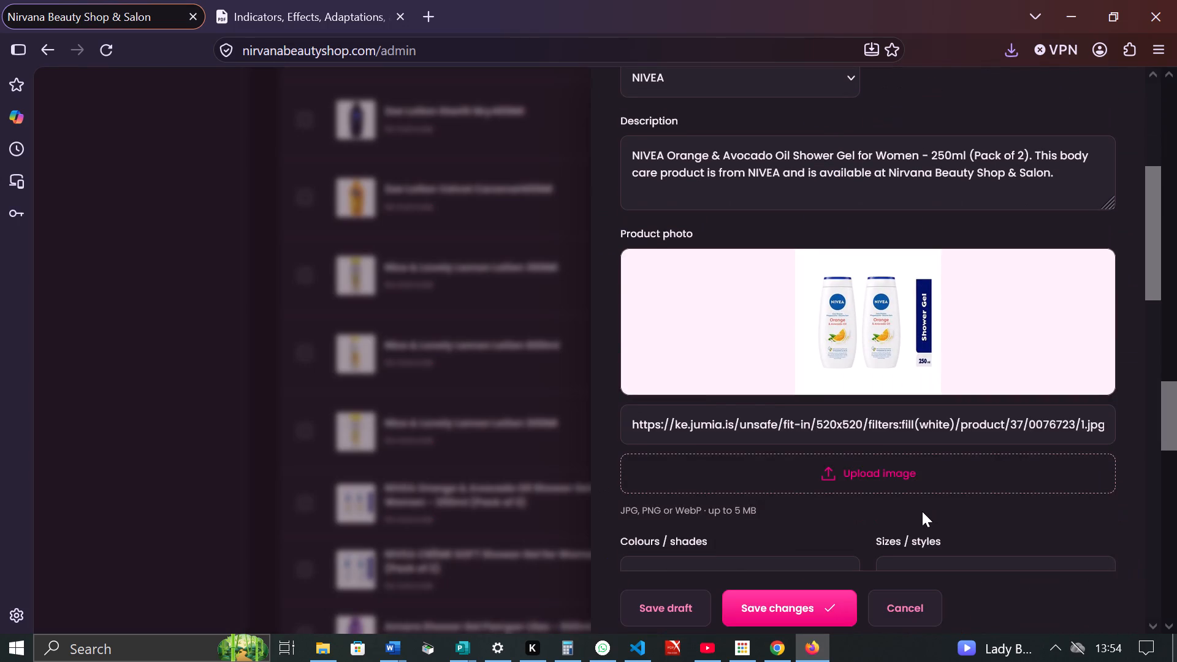
pyautogui.scroll(-1, 922, 511)
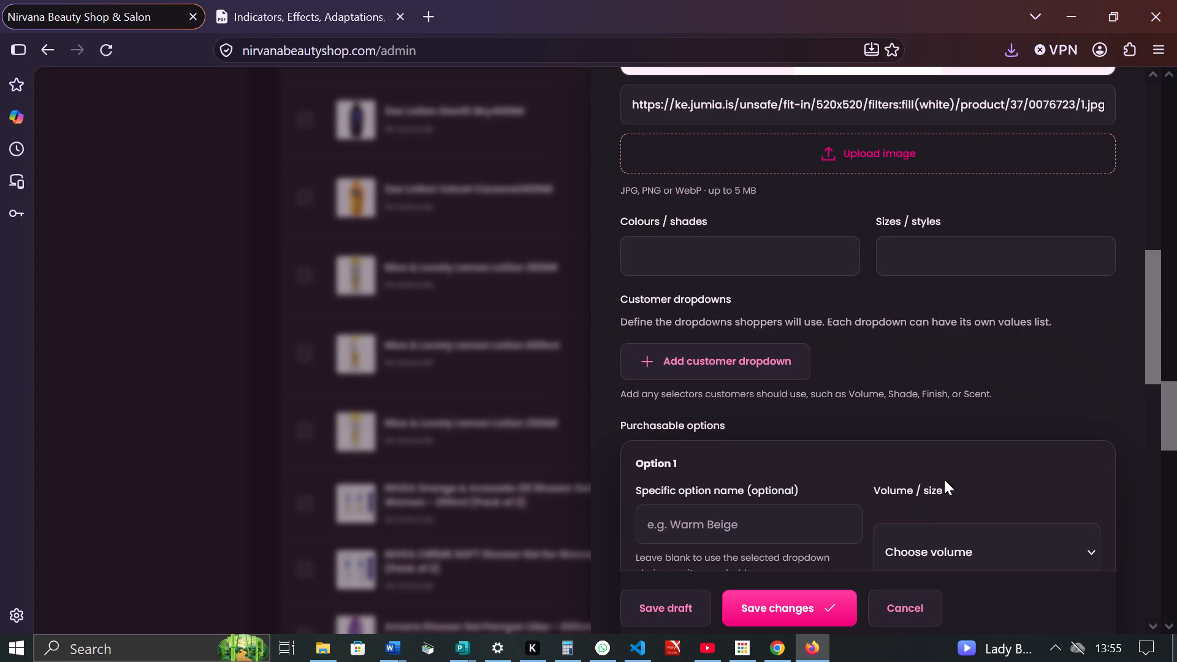
pyautogui.scroll(-2, 884, 536)
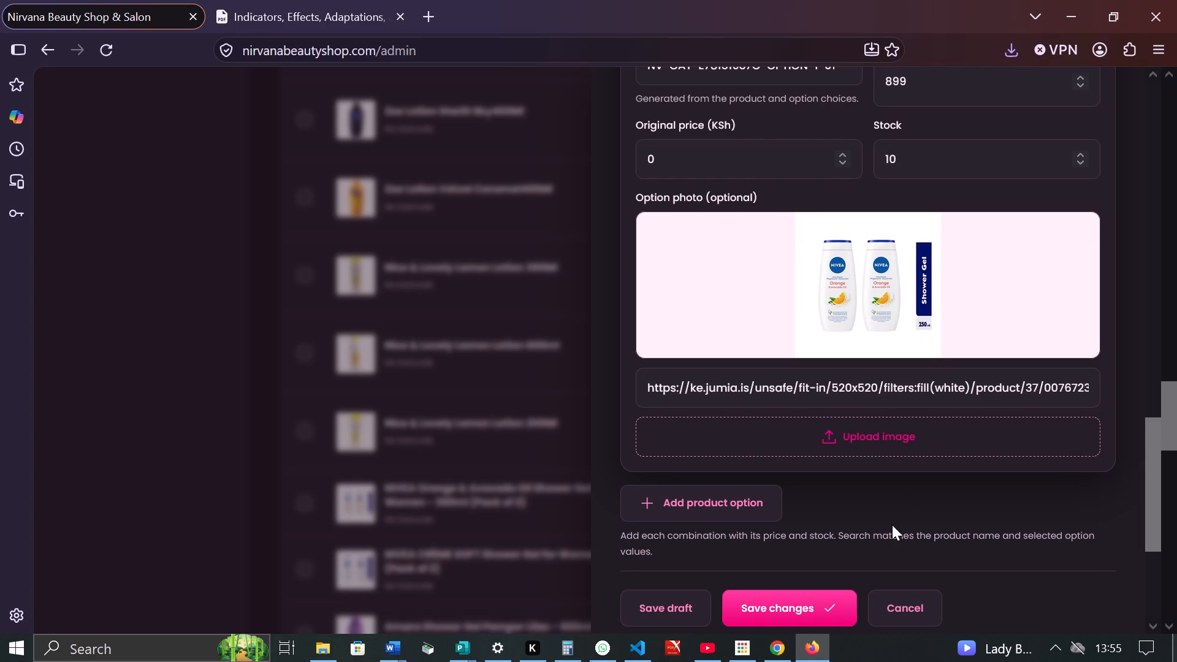
pyautogui.scroll(-2, 892, 525)
pyautogui.scroll(1, 983, 417)
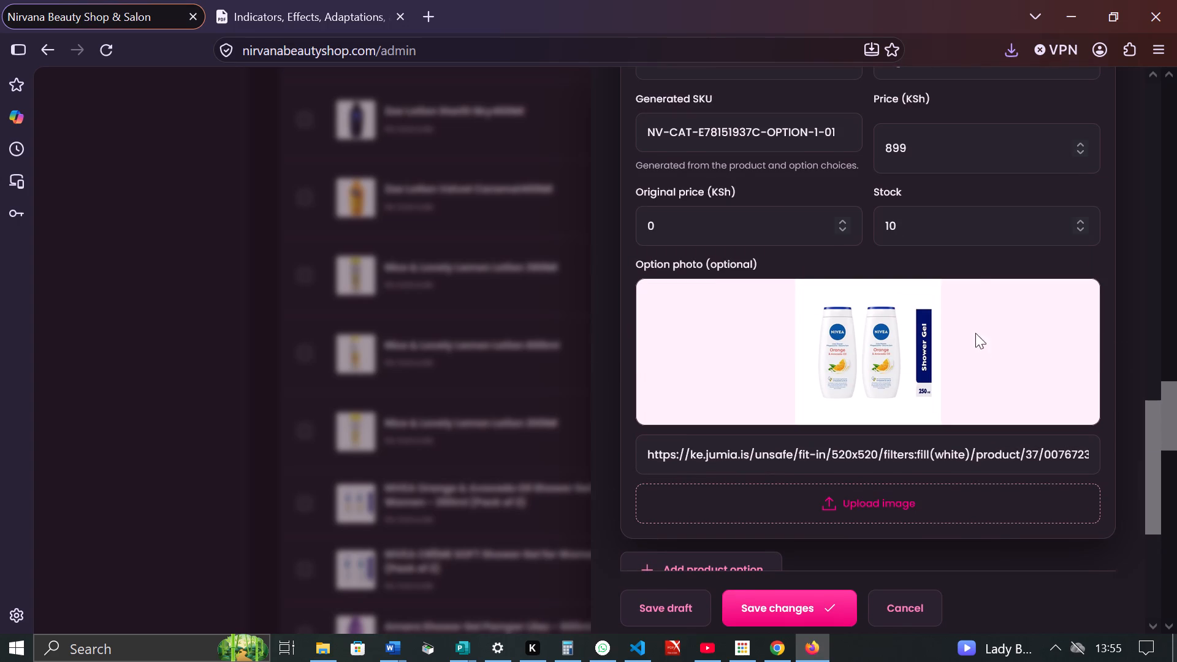
pyautogui.click(893, 221)
pyautogui.press('BackSpace')
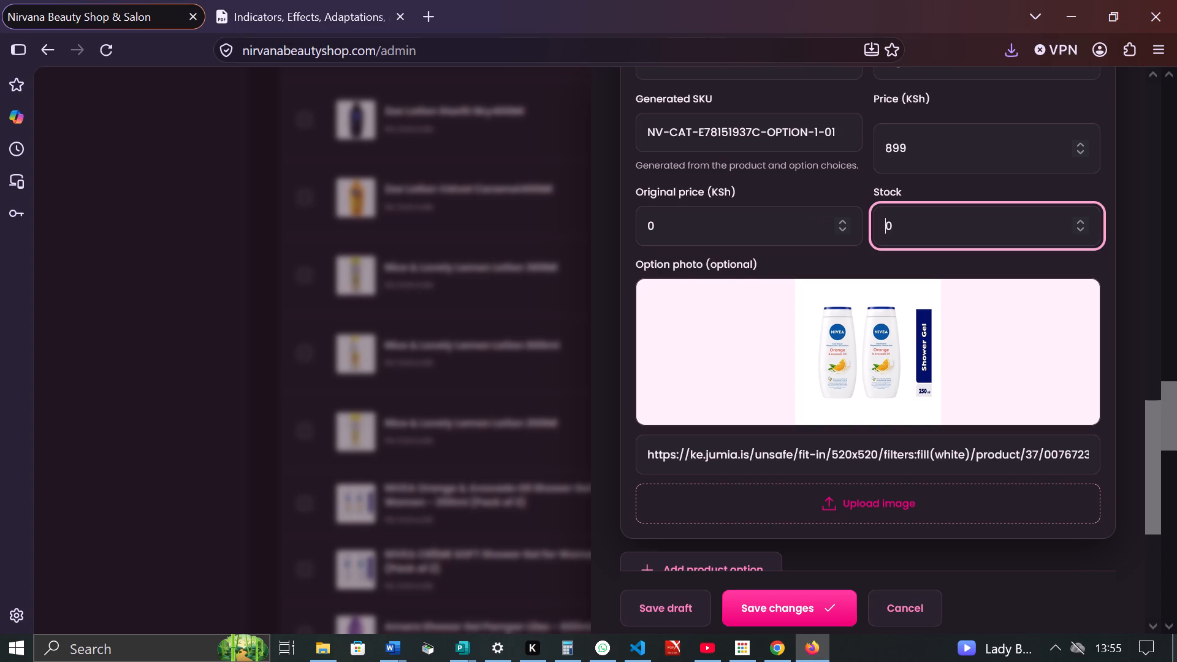
pyautogui.click(765, 606)
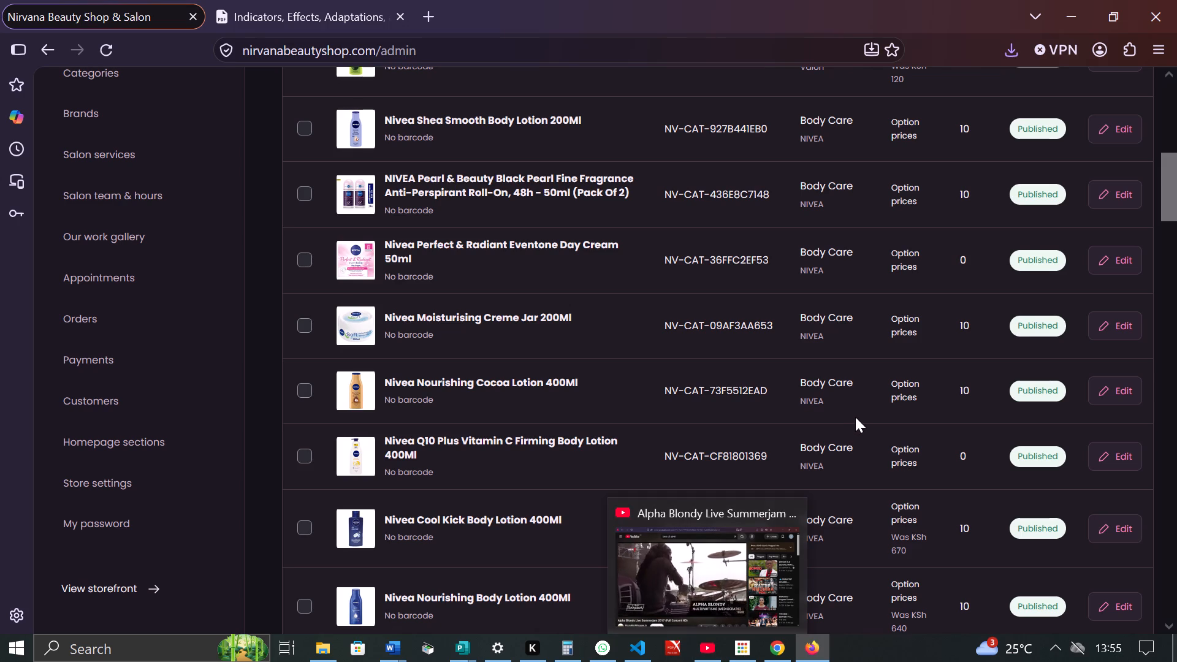
# Set Option 1's stock to 0 in the NIVEA CRÈME SOFT Shower Gel for Women record and save the changes.
pyautogui.scroll(-7, 855, 417)
pyautogui.click(1108, 287)
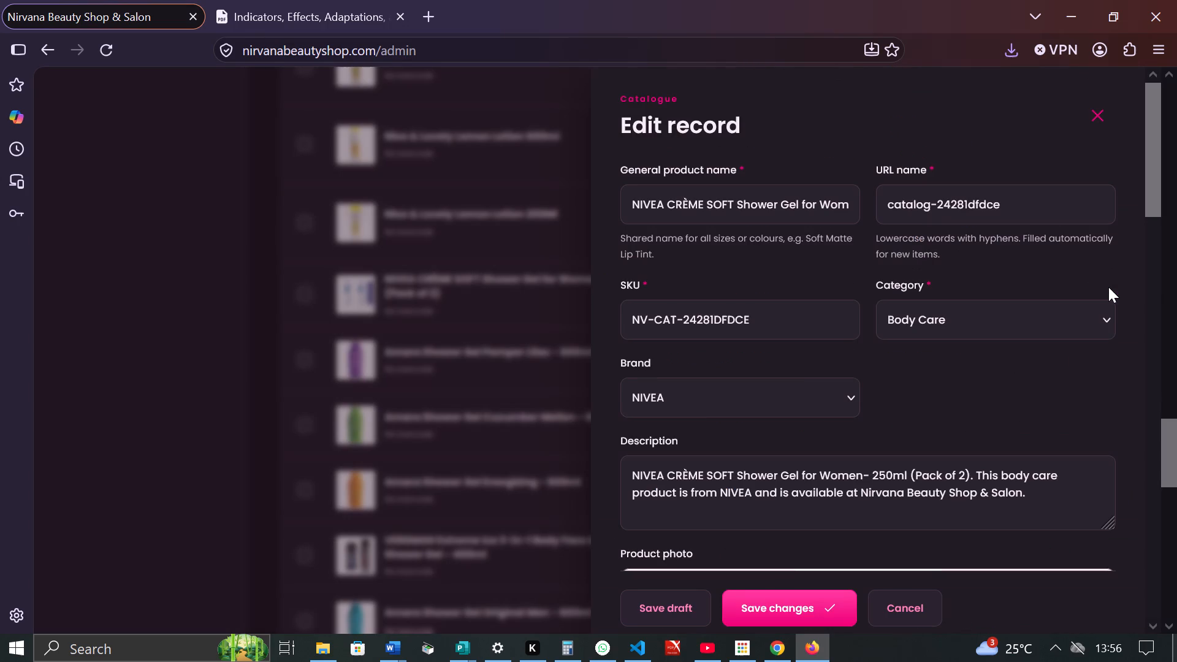
pyautogui.scroll(-2, 1011, 350)
pyautogui.scroll(1, 989, 366)
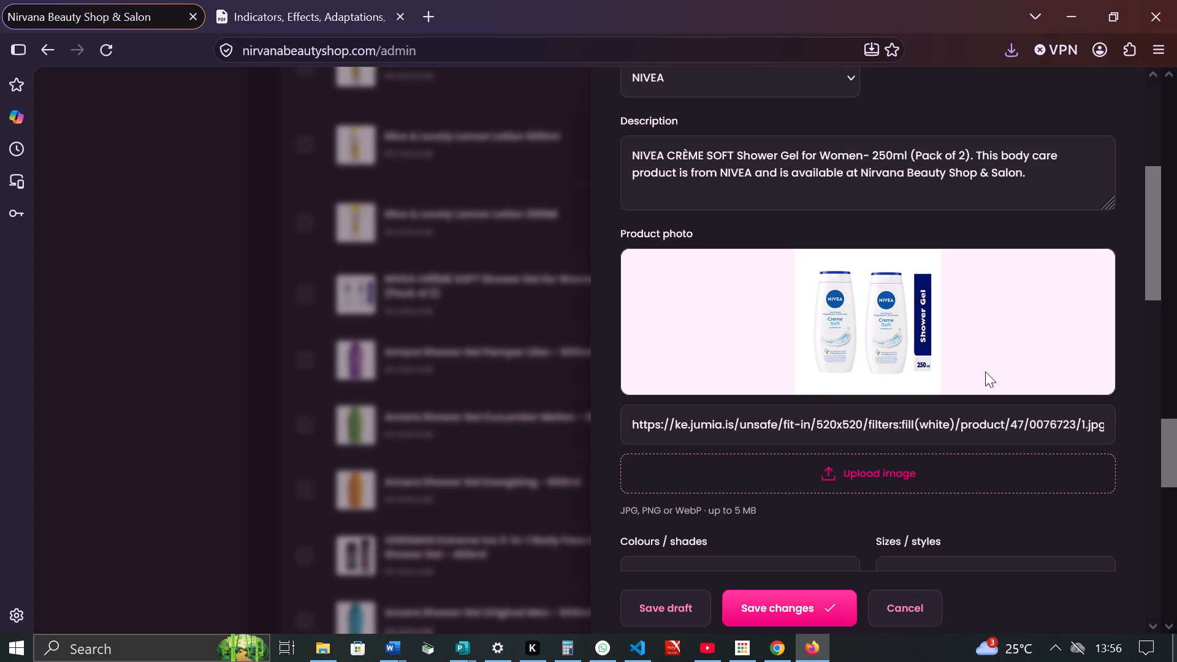
pyautogui.scroll(-1, 985, 357)
pyautogui.scroll(-1, 939, 392)
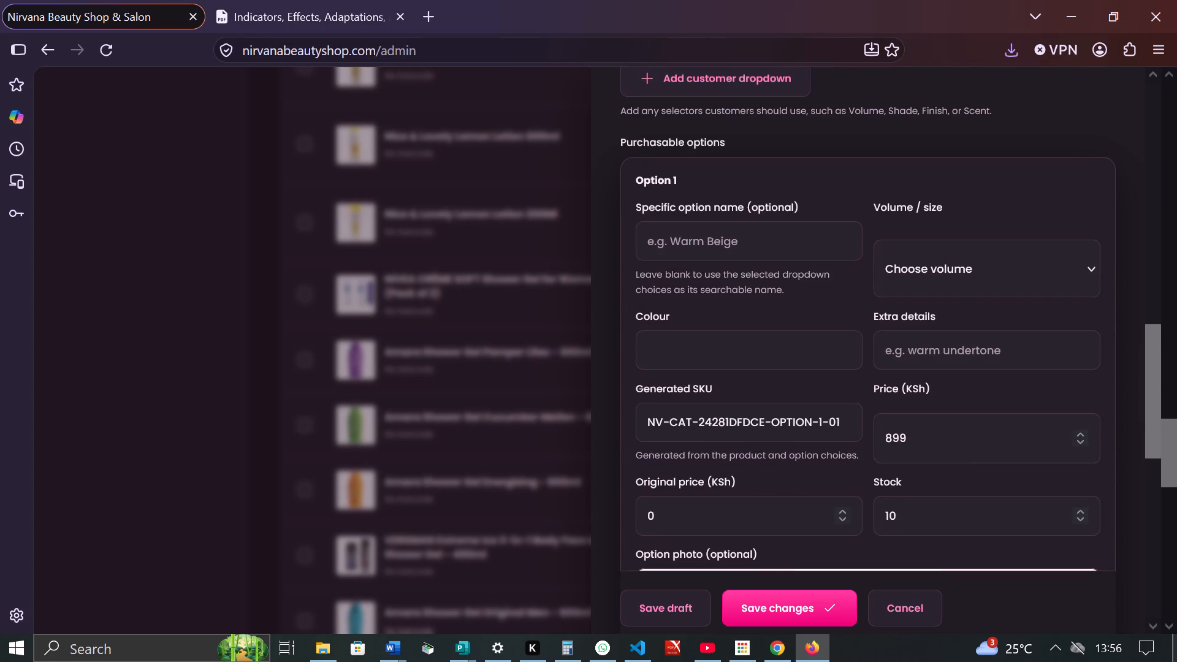
pyautogui.click(891, 477)
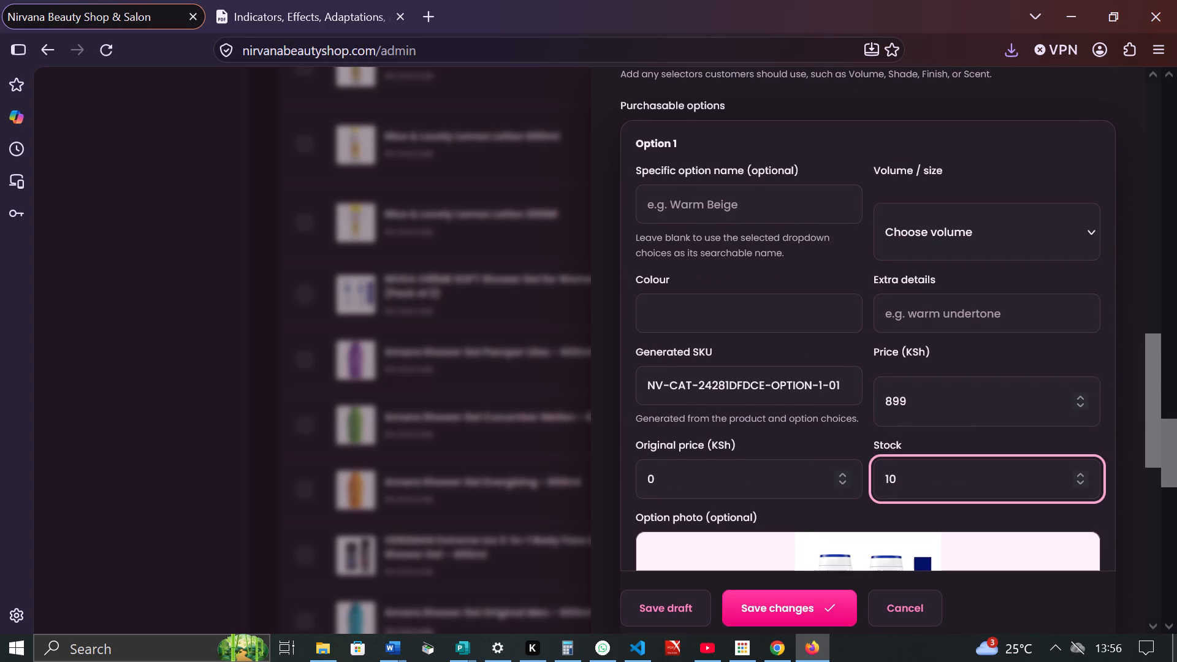
pyautogui.press('BackSpace')
pyautogui.click(808, 611)
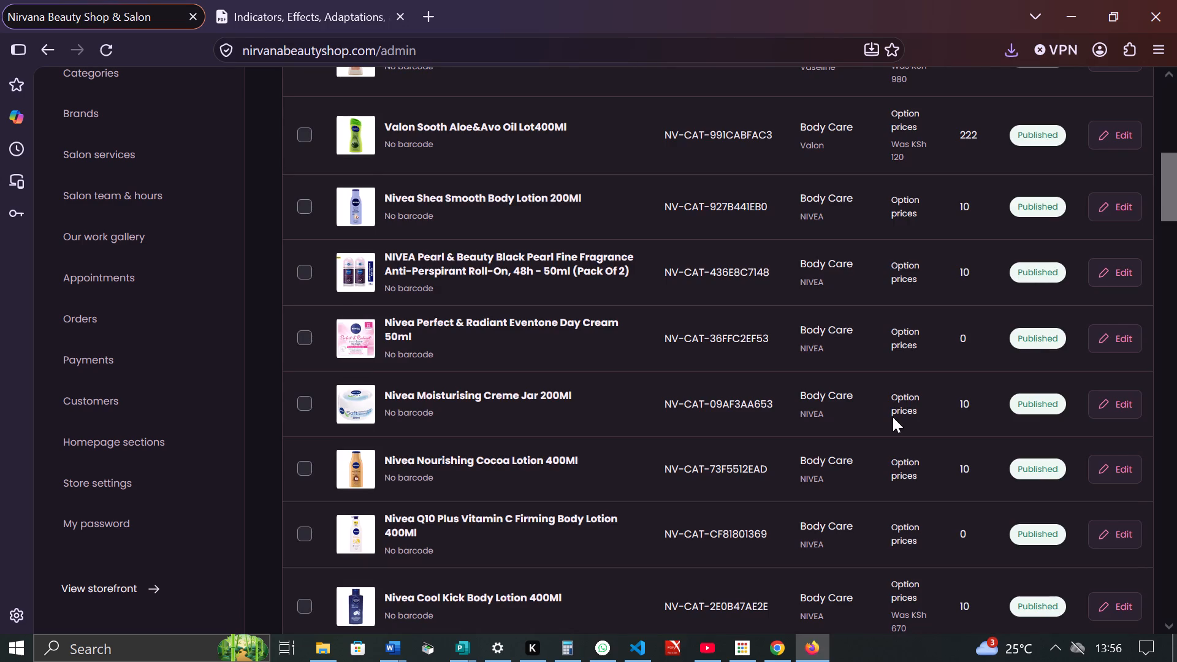
# Set Option 1's stock to 0 in the Amara Shower Gel Pamper Lilac record and save the changes.
pyautogui.scroll(-6, 917, 392)
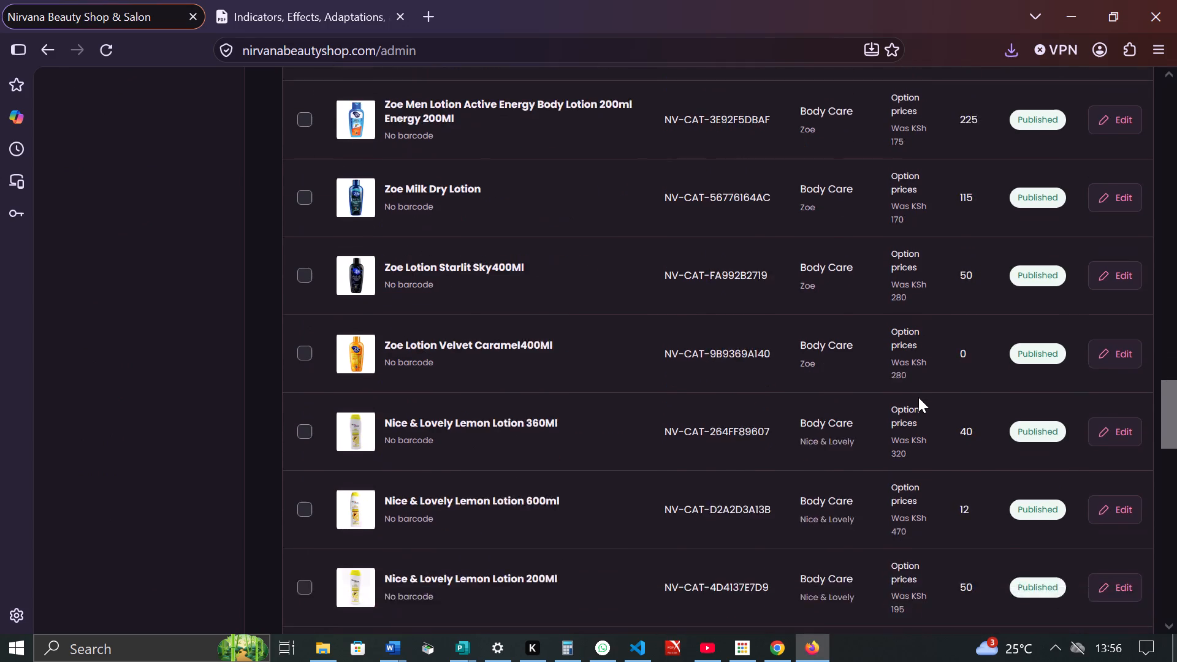
pyautogui.scroll(-1, 918, 397)
pyautogui.click(1090, 371)
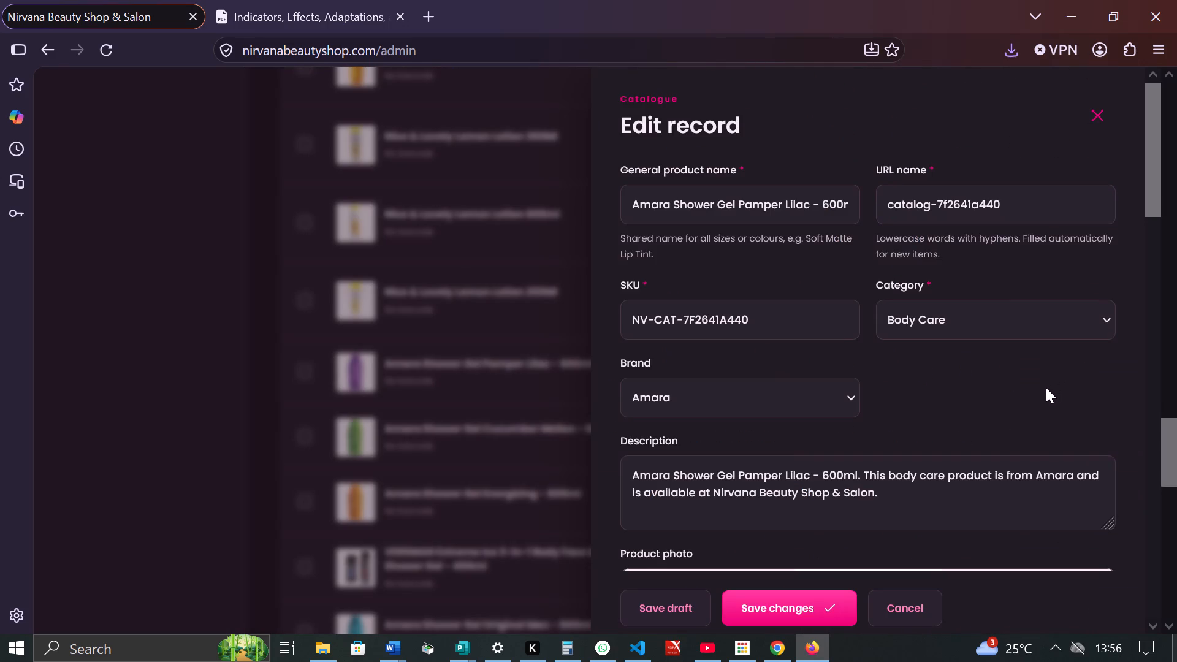
pyautogui.scroll(-1, 1045, 387)
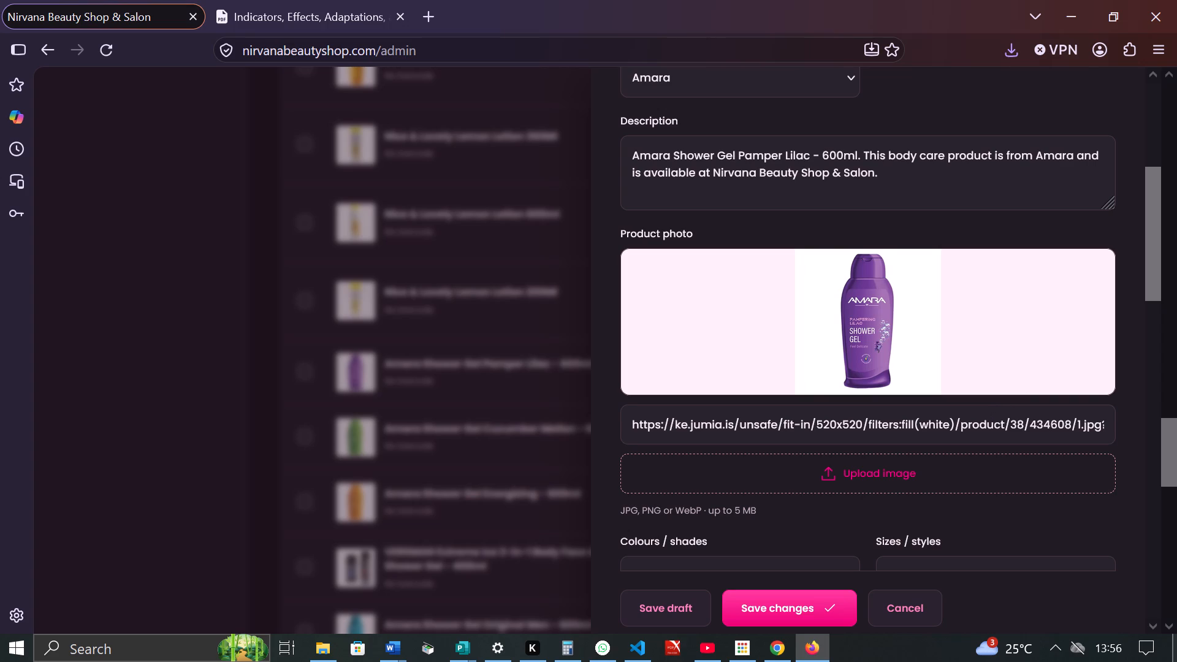
pyautogui.scroll(-1, 949, 428)
pyautogui.scroll(-1, 812, 546)
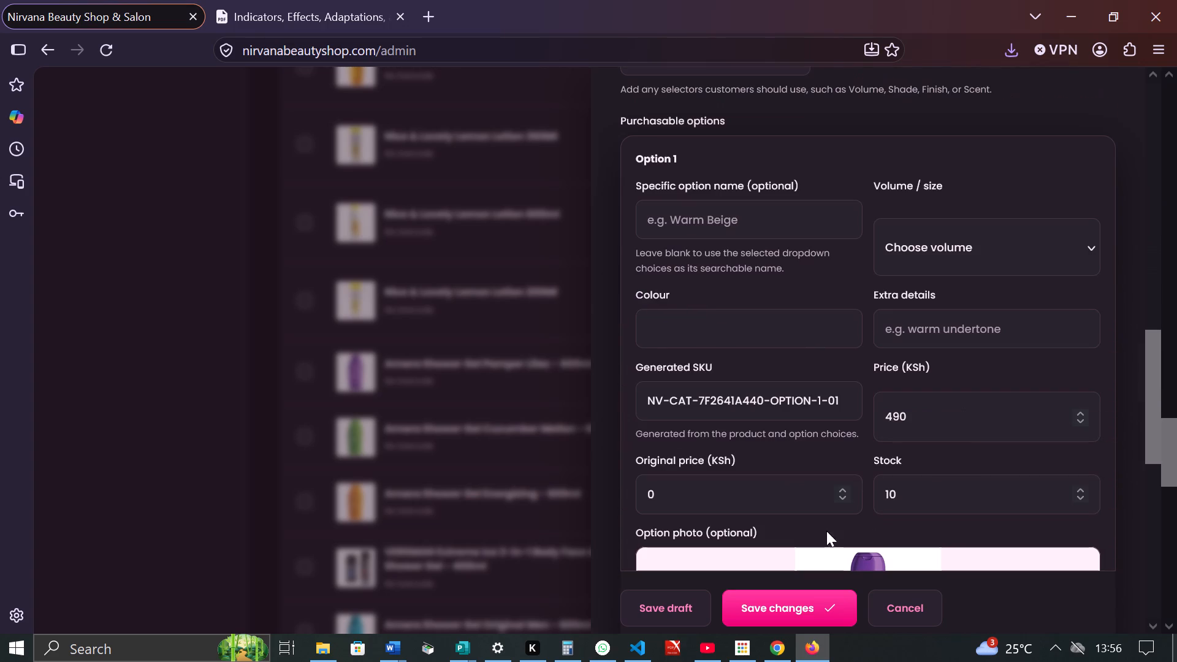
pyautogui.click(891, 479)
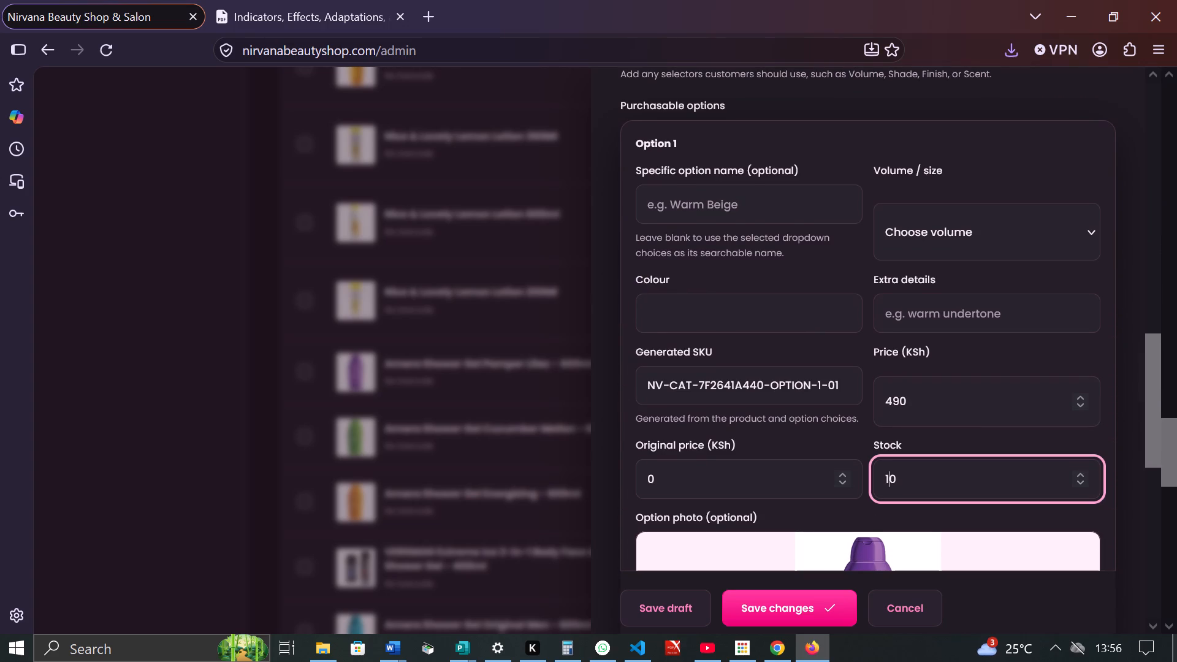
pyautogui.press('BackSpace')
pyautogui.click(810, 595)
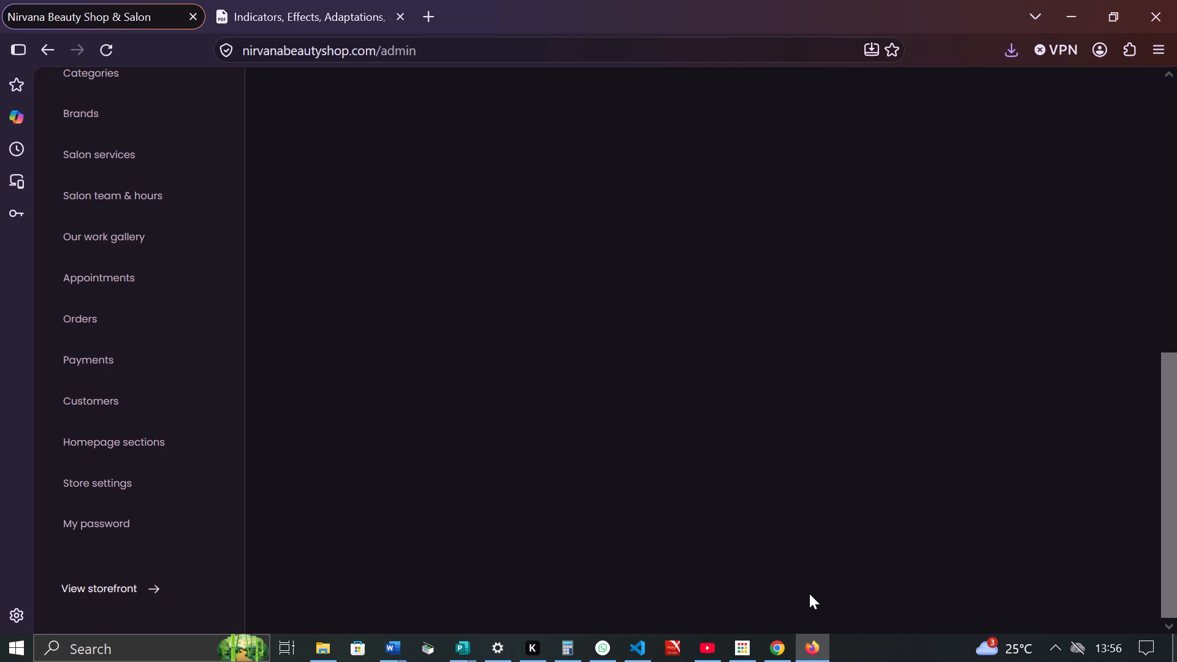
# Set Option 1's stock to 0 in the VERSMAN Cool 3-in-1 Body Face & Hair Shower Gel 400ml record and save the changes.
pyautogui.scroll(-4, 844, 470)
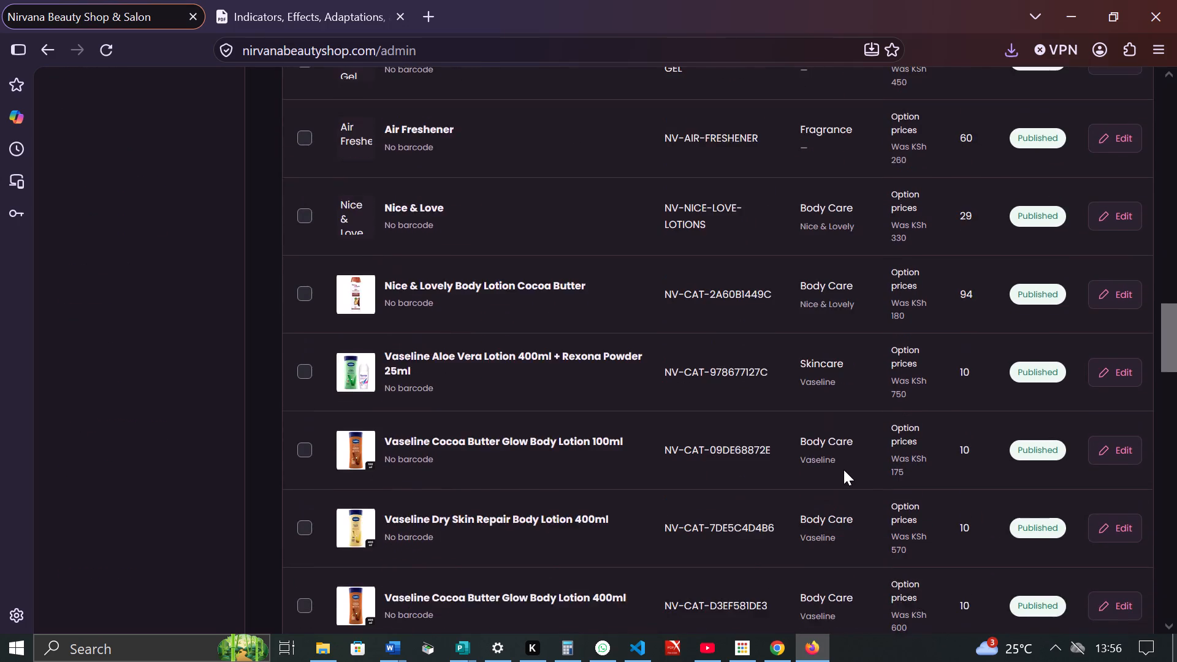
pyautogui.scroll(-6, 844, 470)
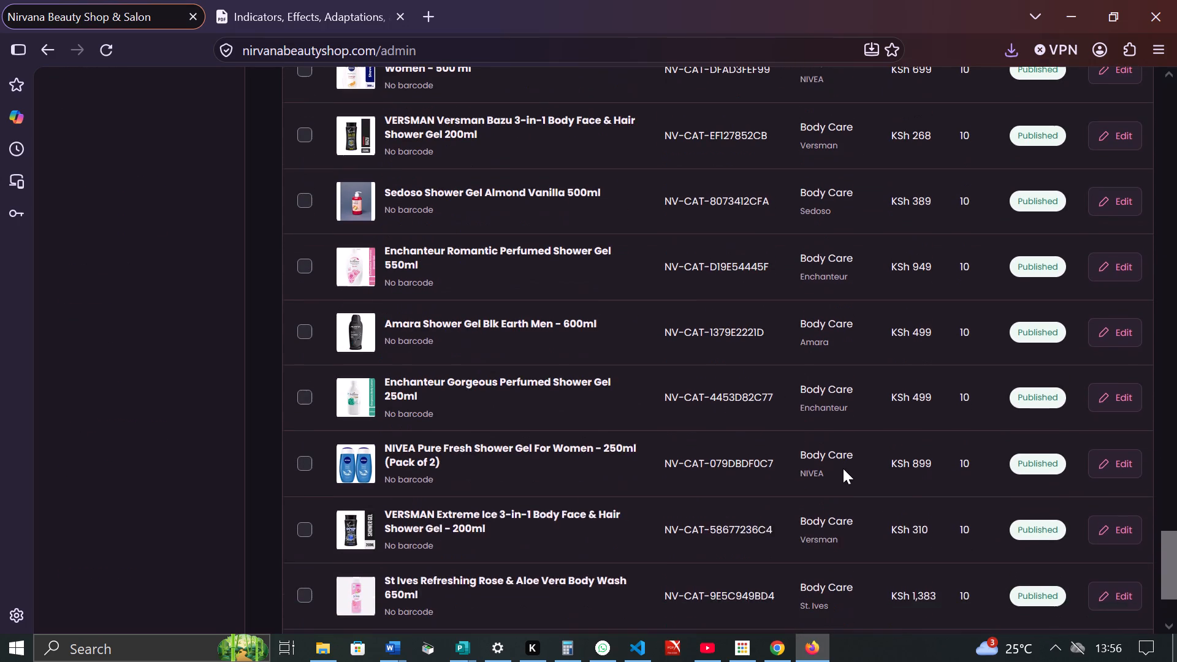
pyautogui.scroll(-1, 843, 468)
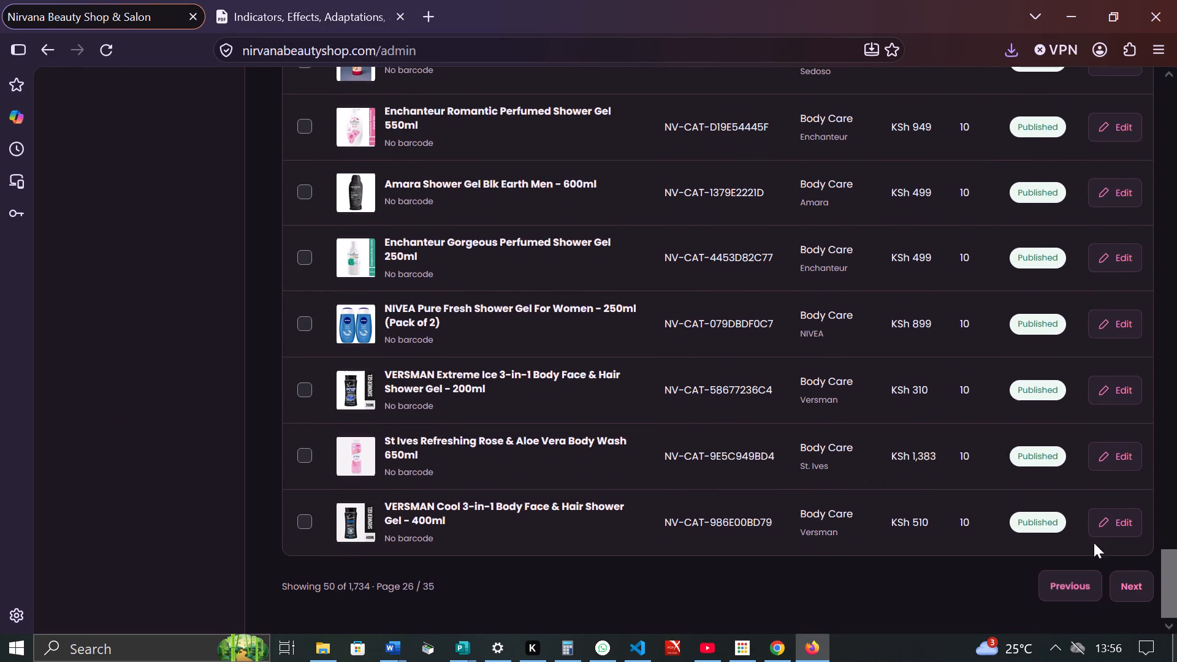
pyautogui.click(1100, 526)
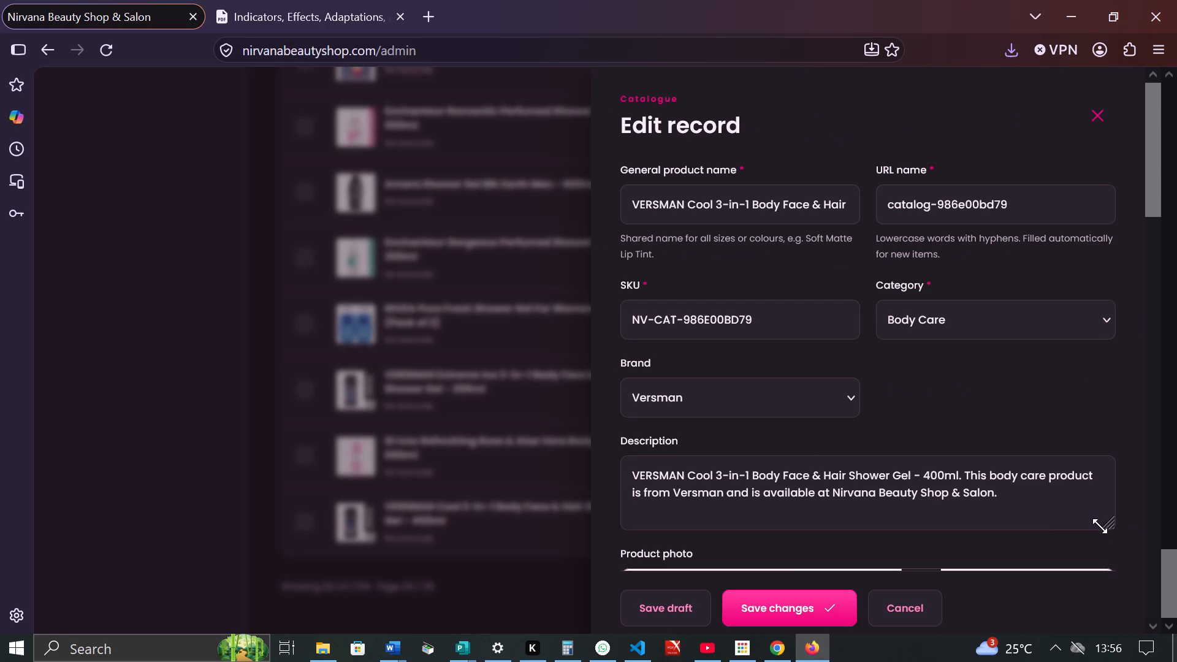
pyautogui.scroll(-2, 865, 405)
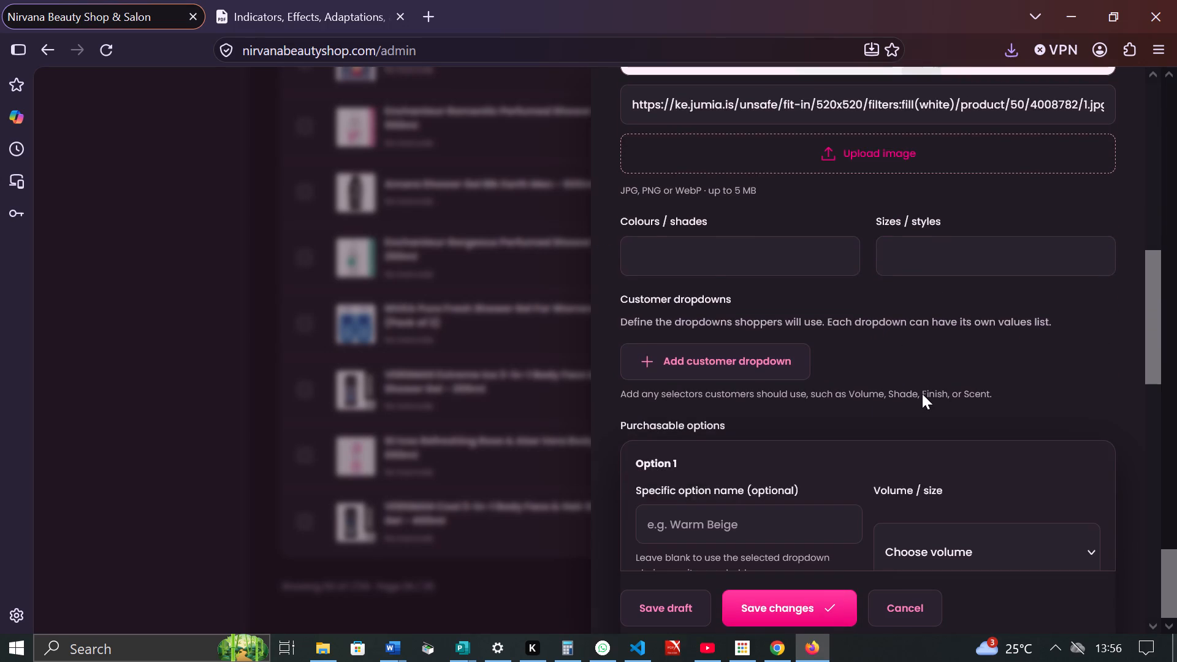
pyautogui.scroll(1, 926, 390)
pyautogui.scroll(-3, 926, 390)
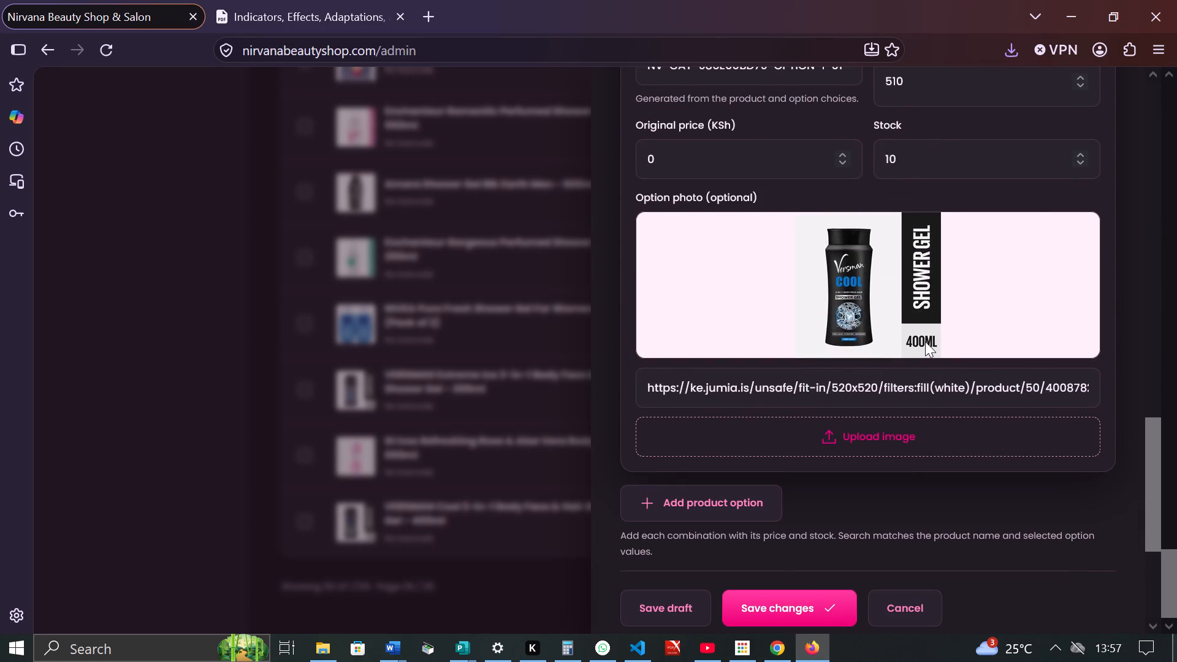
pyautogui.click(891, 160)
pyautogui.press('BackSpace')
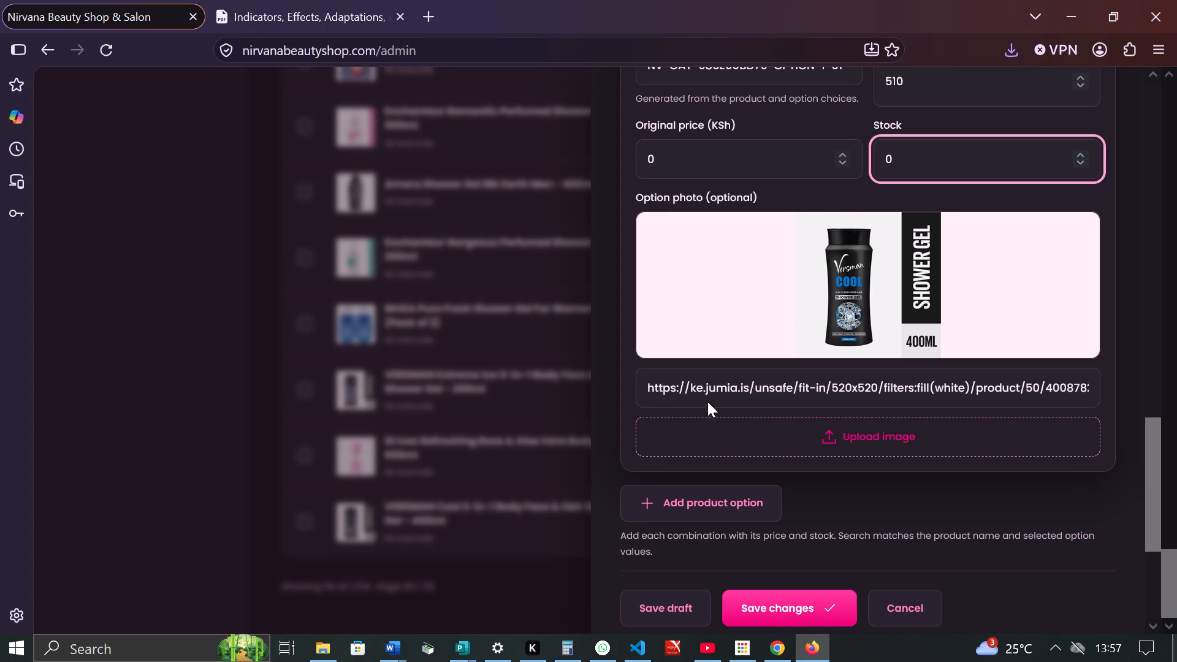
pyautogui.click(773, 601)
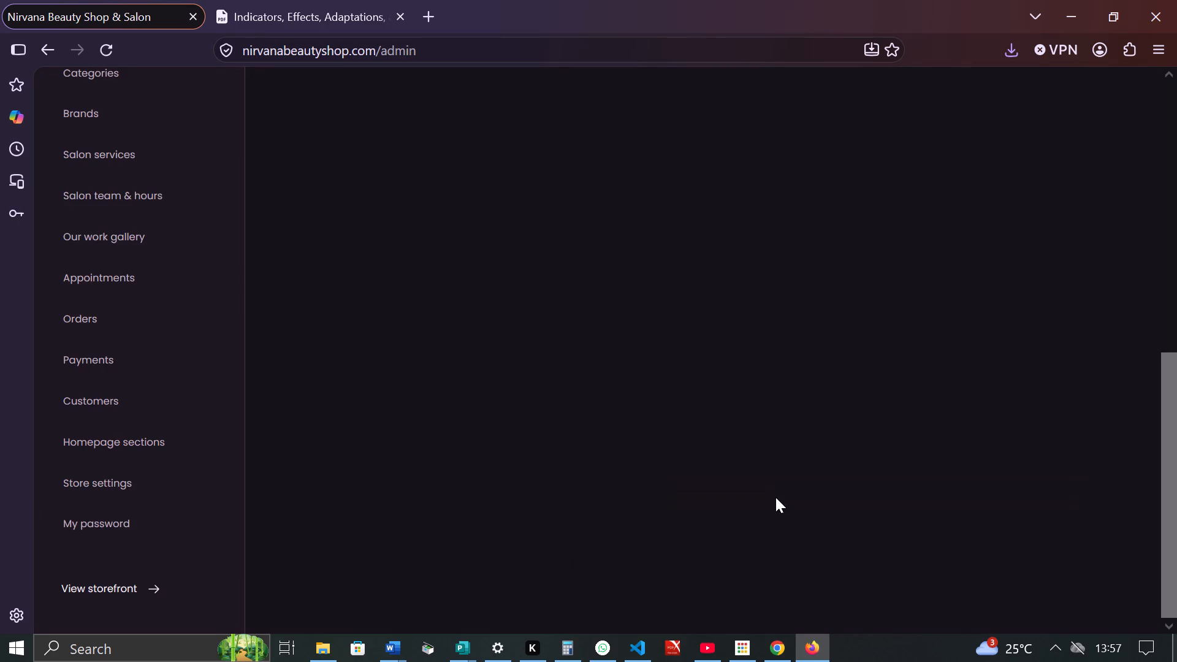
# Set Option 1's stock to 0 in the Amara Shower Gel Cucumber Mellon 600ml record and save the changes.
pyautogui.scroll(-2, 609, 362)
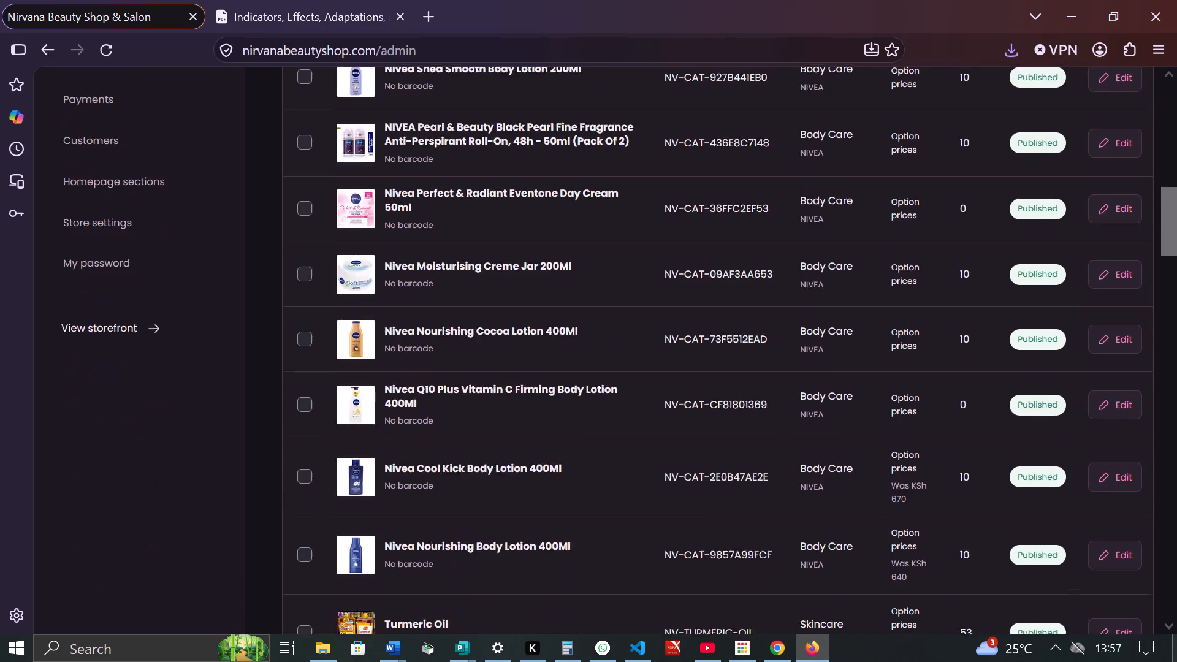
pyautogui.scroll(-6, 609, 362)
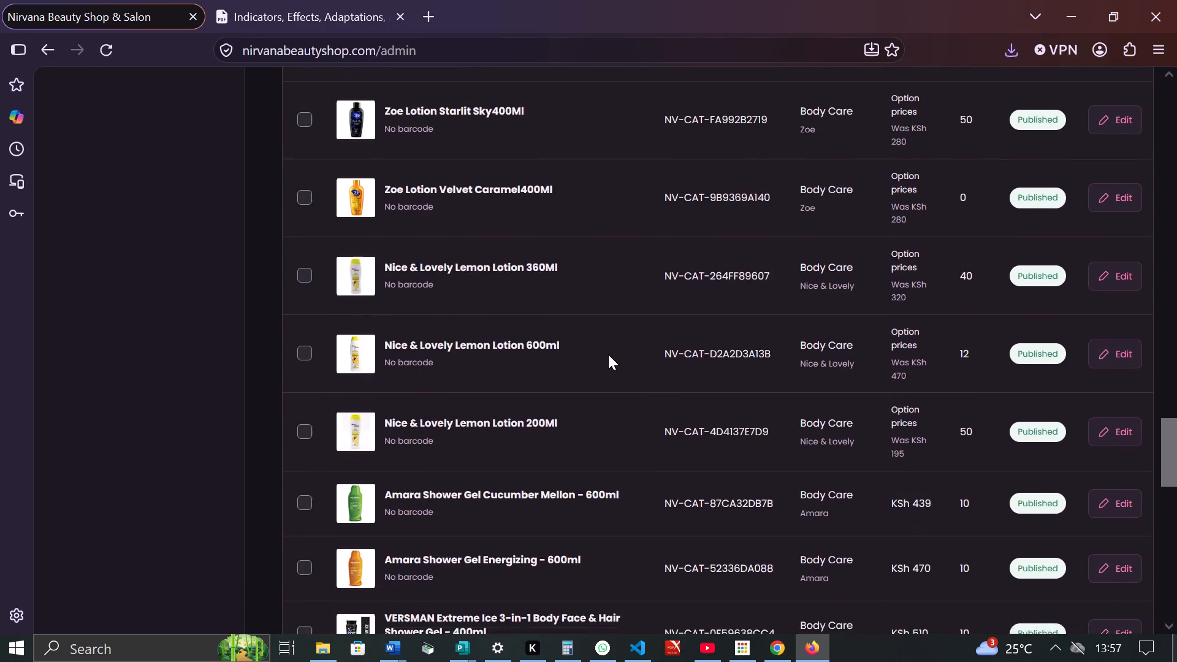
pyautogui.scroll(-2, 608, 354)
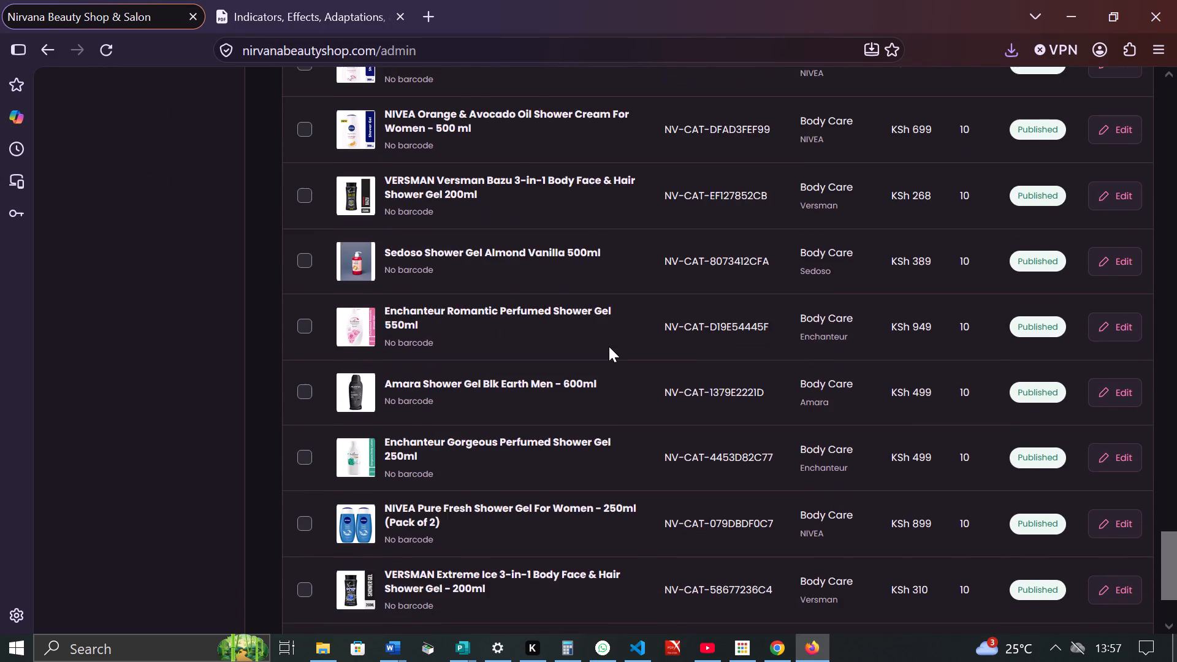
pyautogui.scroll(2, 609, 346)
pyautogui.scroll(1, 549, 338)
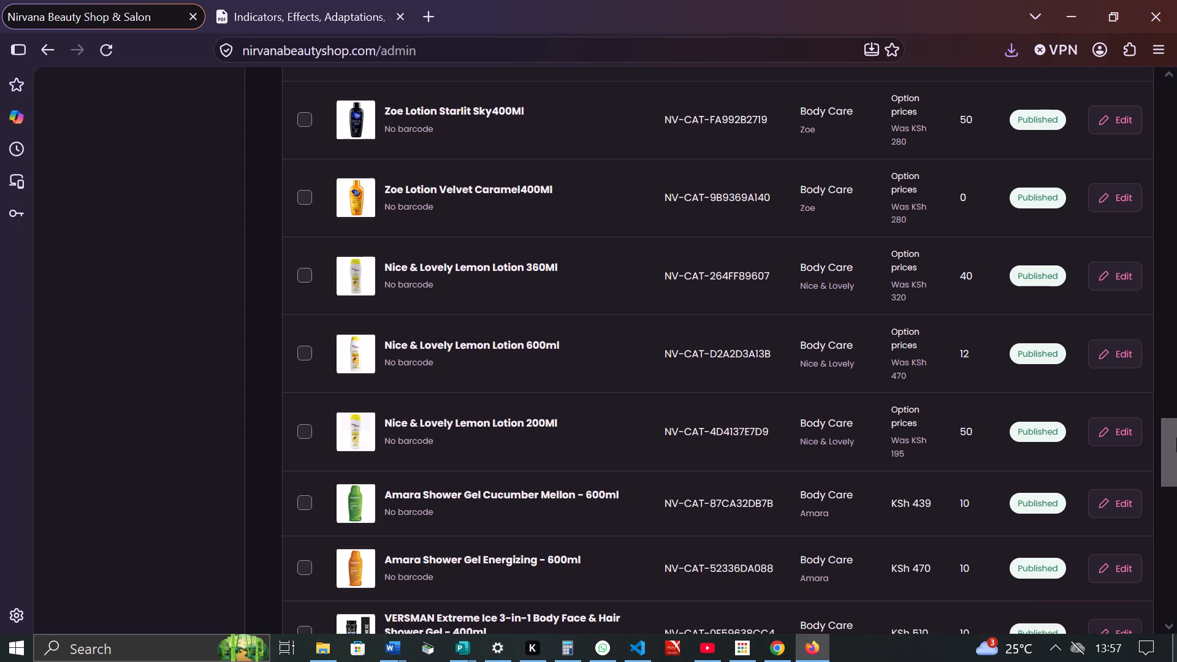
pyautogui.click(1120, 504)
pyautogui.scroll(-1, 1036, 479)
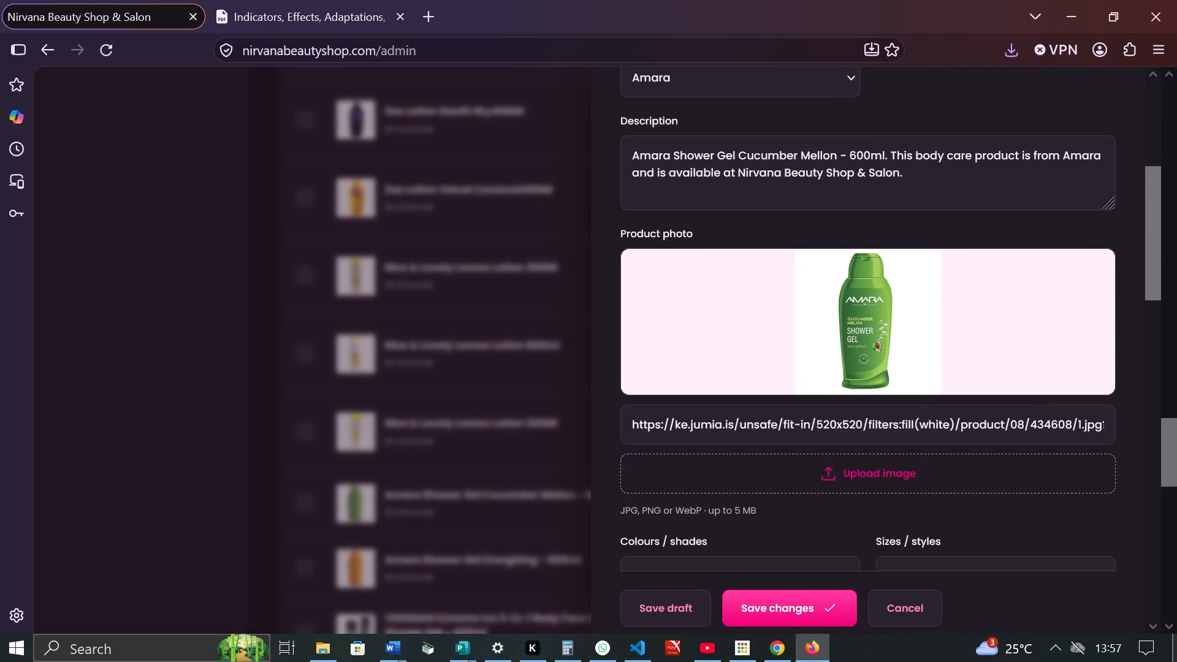
pyautogui.scroll(-2, 865, 422)
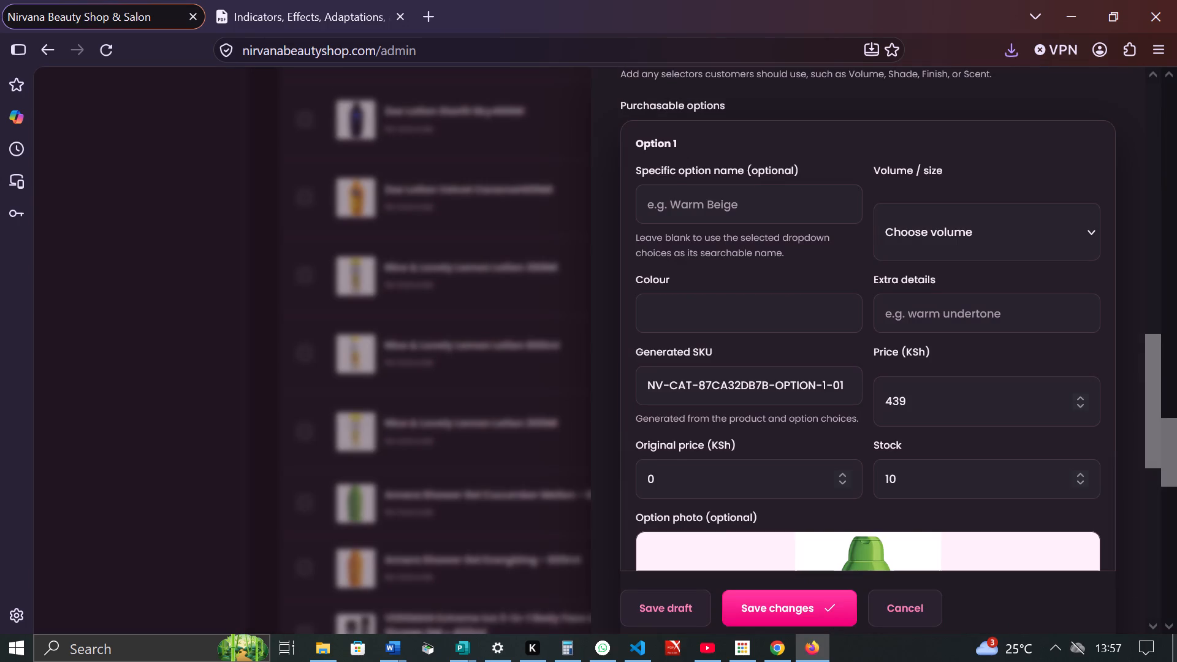
pyautogui.click(889, 479)
pyautogui.press('BackSpace')
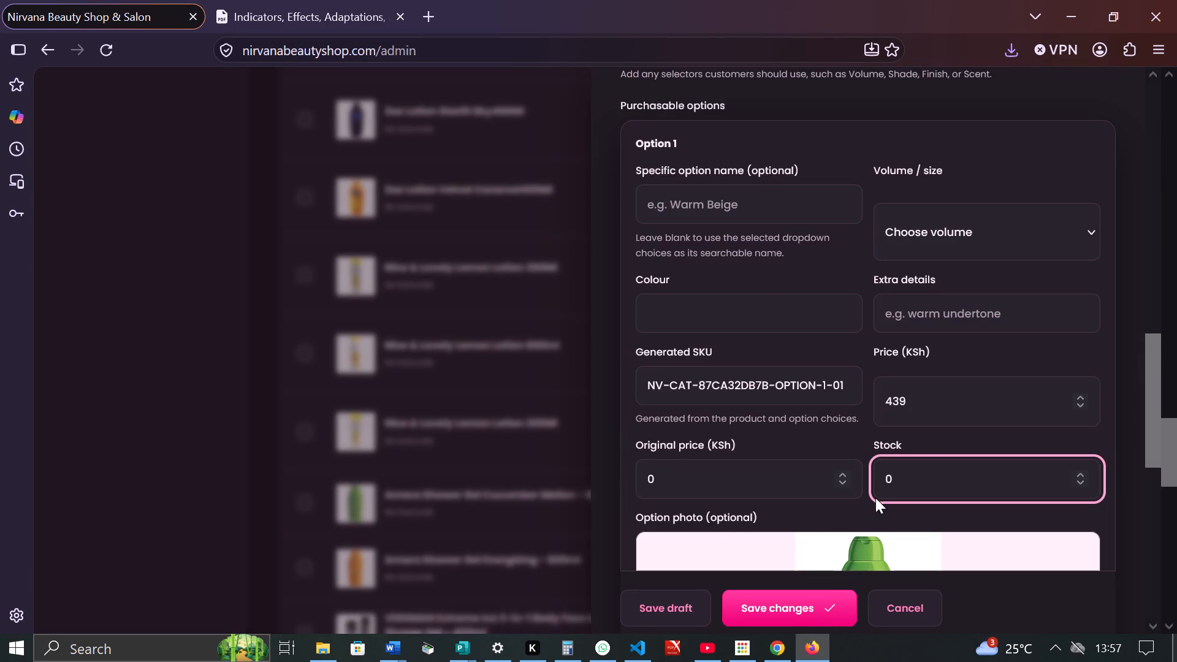
pyautogui.click(803, 602)
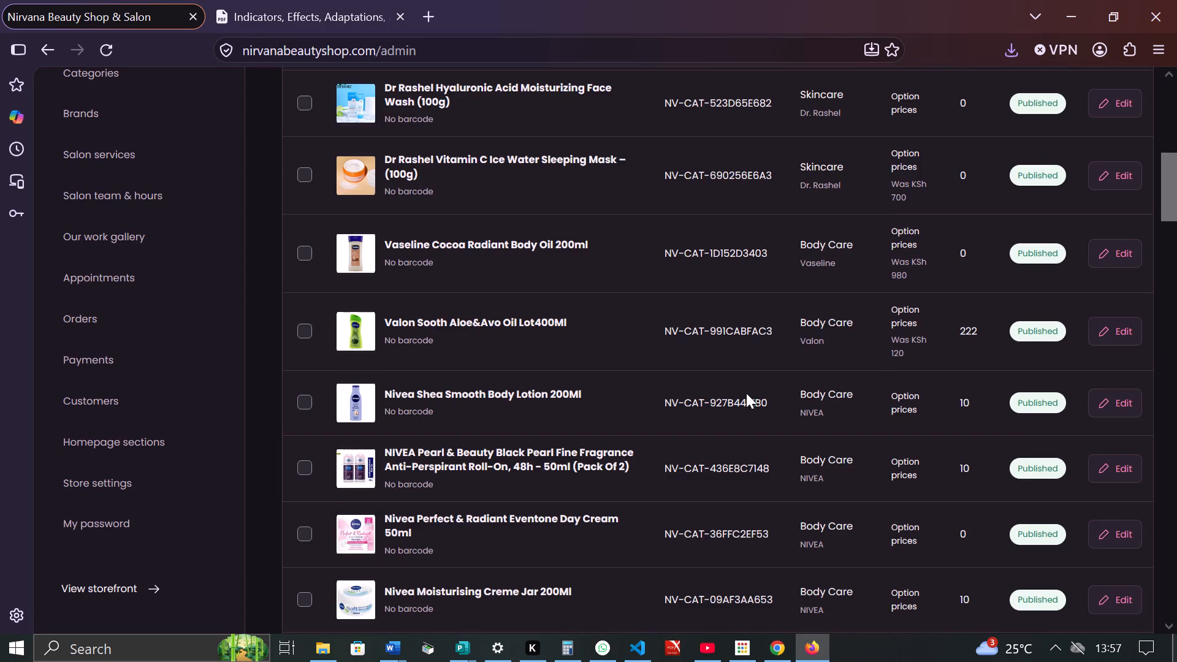
# Open the Amara Shower Gel Energizing 600ml record for editing and go to its Option 1 details.
pyautogui.scroll(-5, 746, 393)
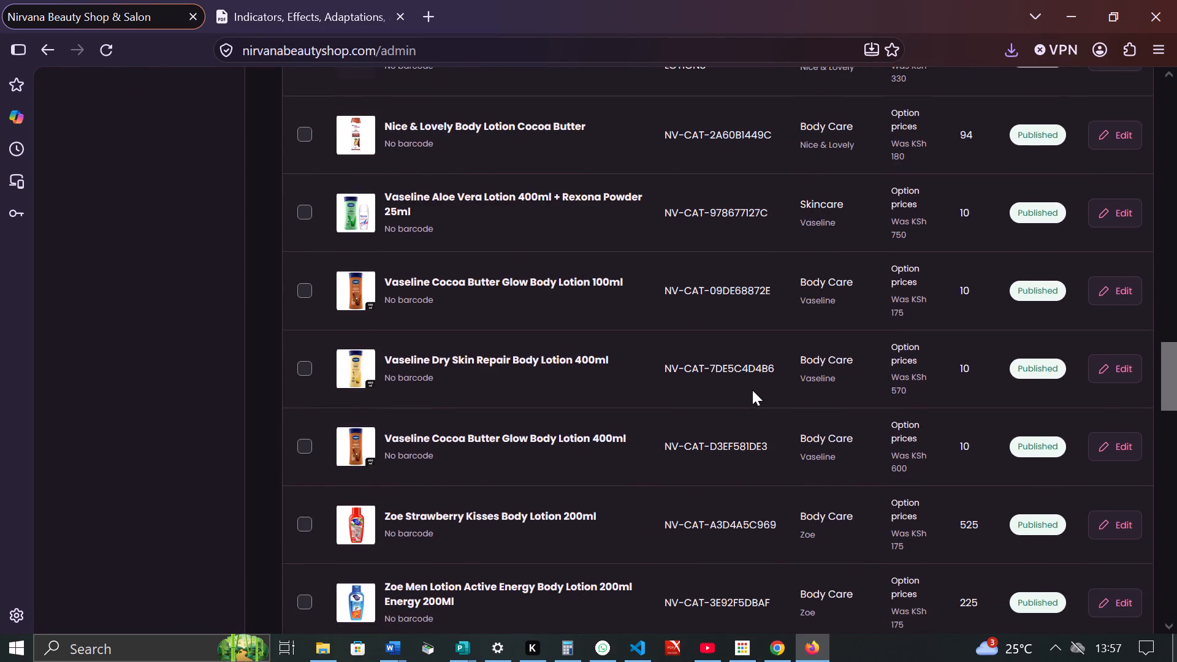
pyautogui.scroll(-3, 752, 390)
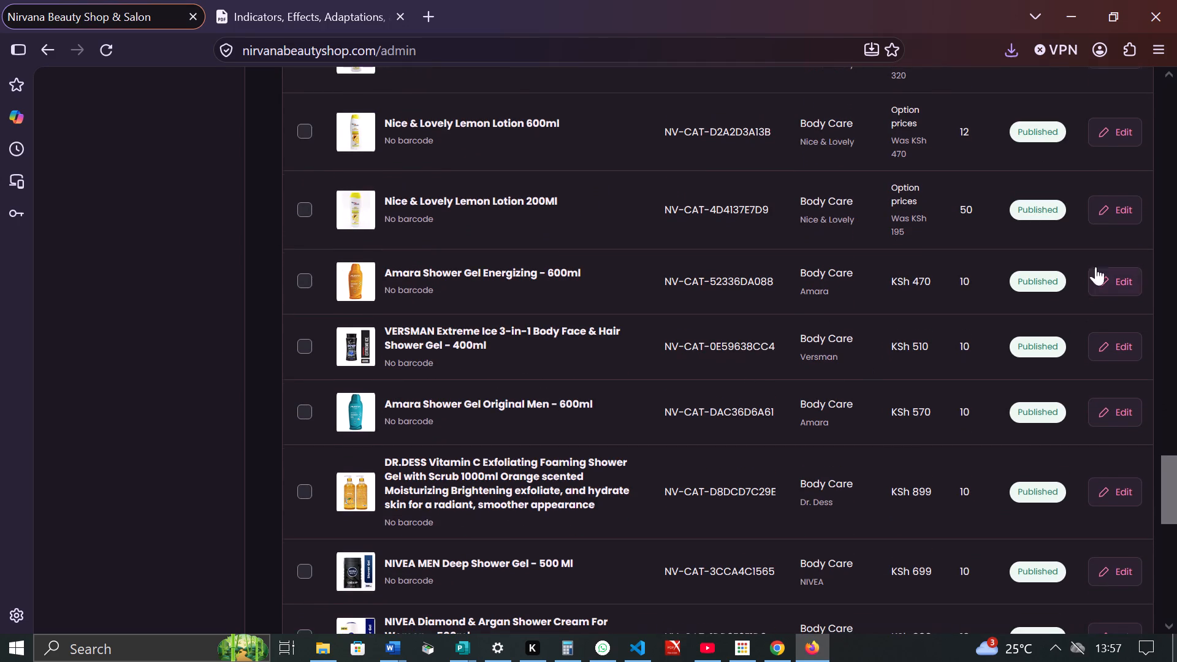
pyautogui.click(1108, 280)
pyautogui.scroll(-1, 975, 362)
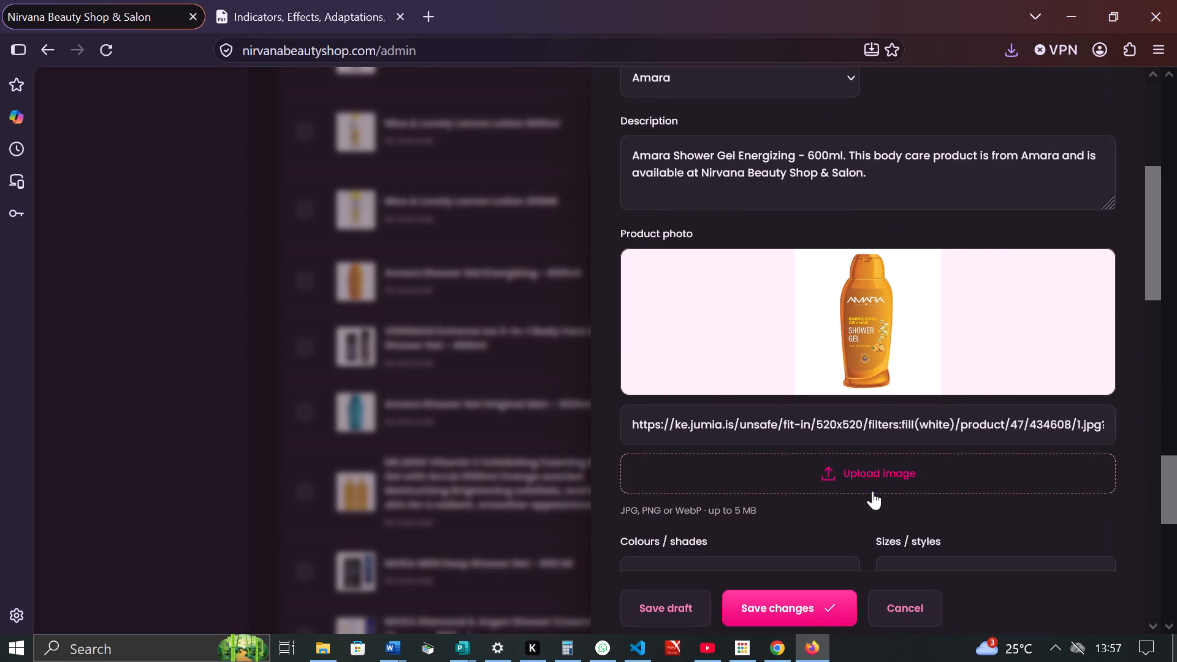
pyautogui.scroll(-1, 919, 528)
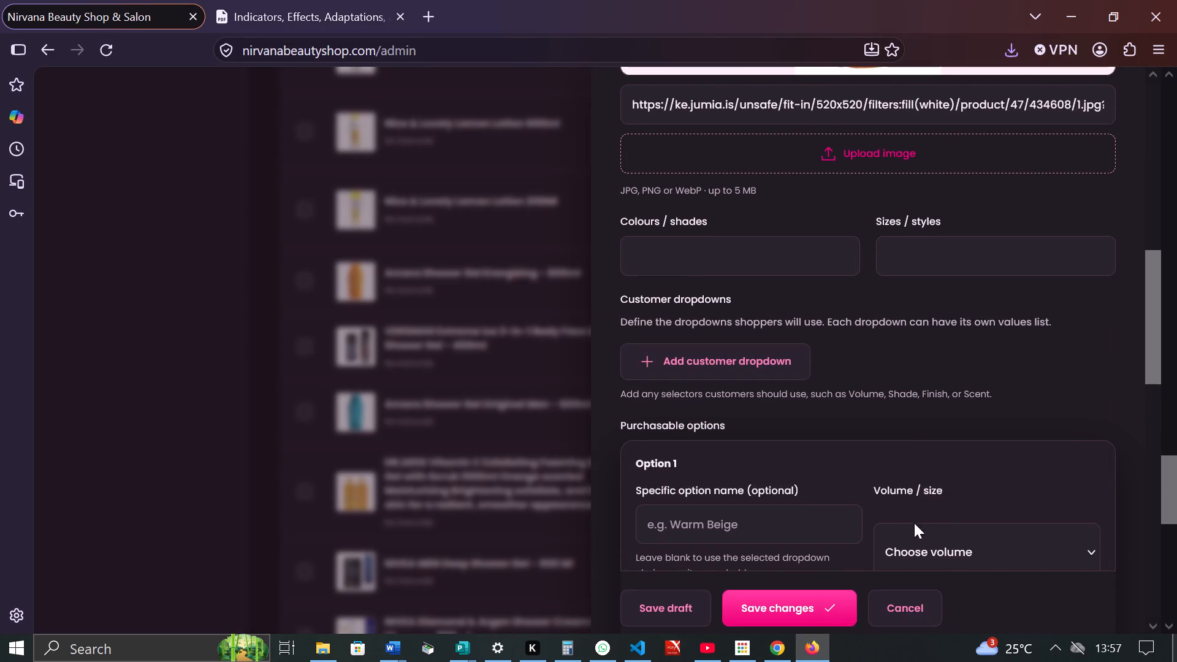
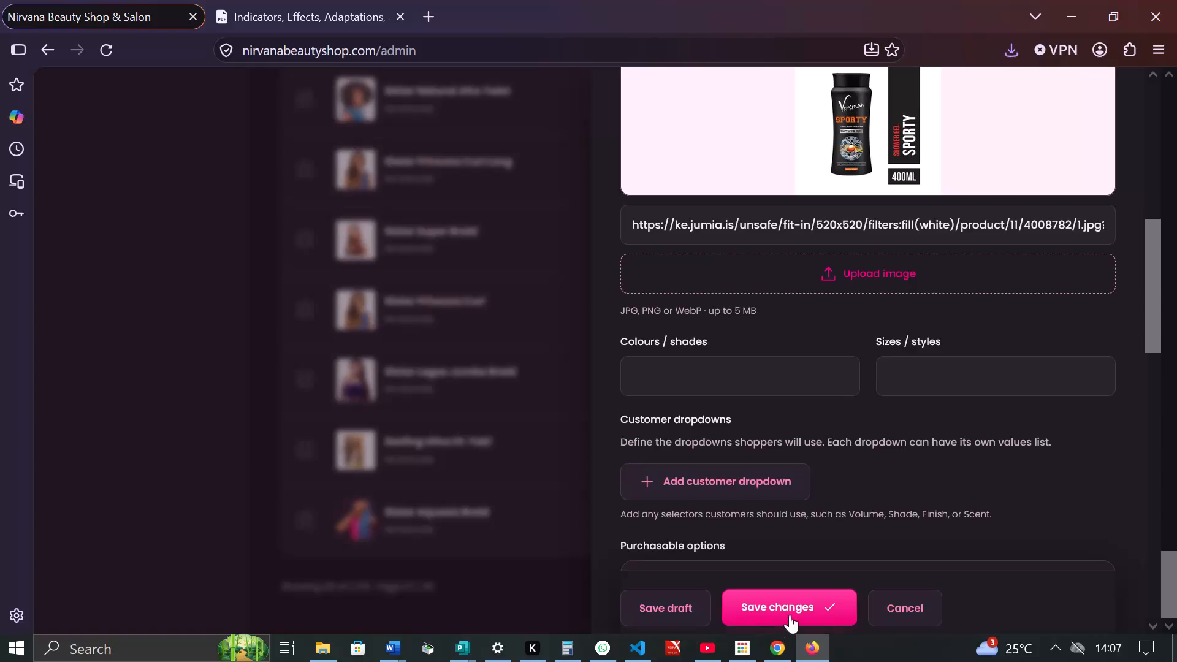
# Save the changes to the Sporty 400ml shower gel record.
pyautogui.click(793, 612)
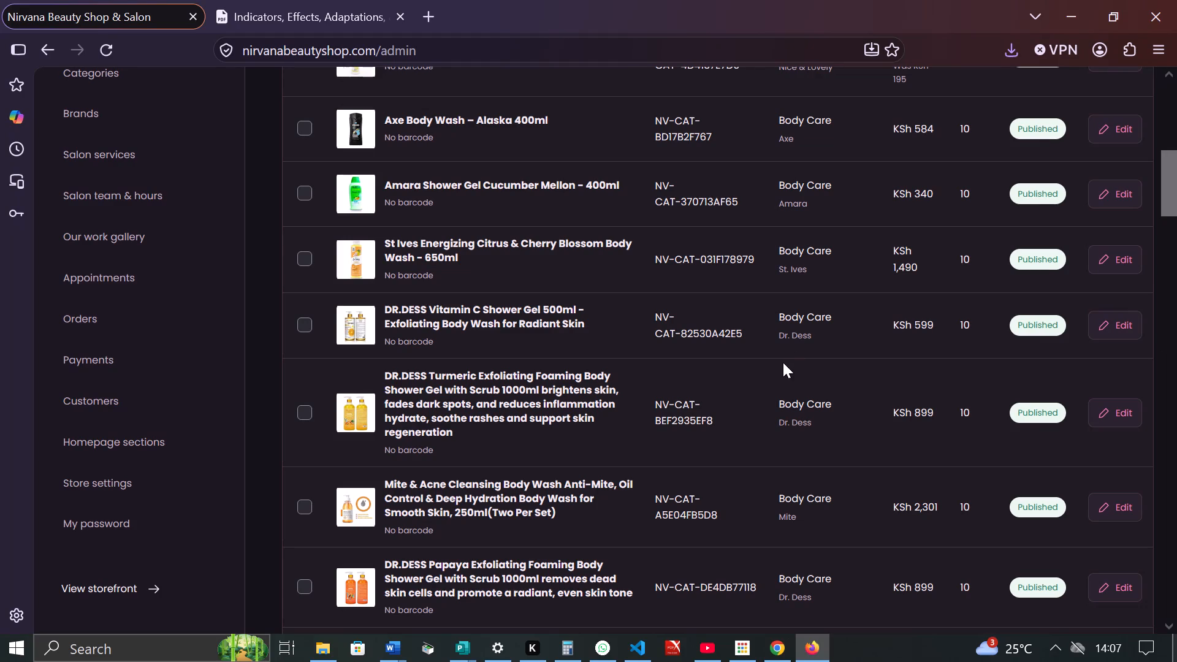
# Set the stock of Axe Body Wash – Alaska 400ml to 0 and save the product record.
pyautogui.scroll(-1, 744, 382)
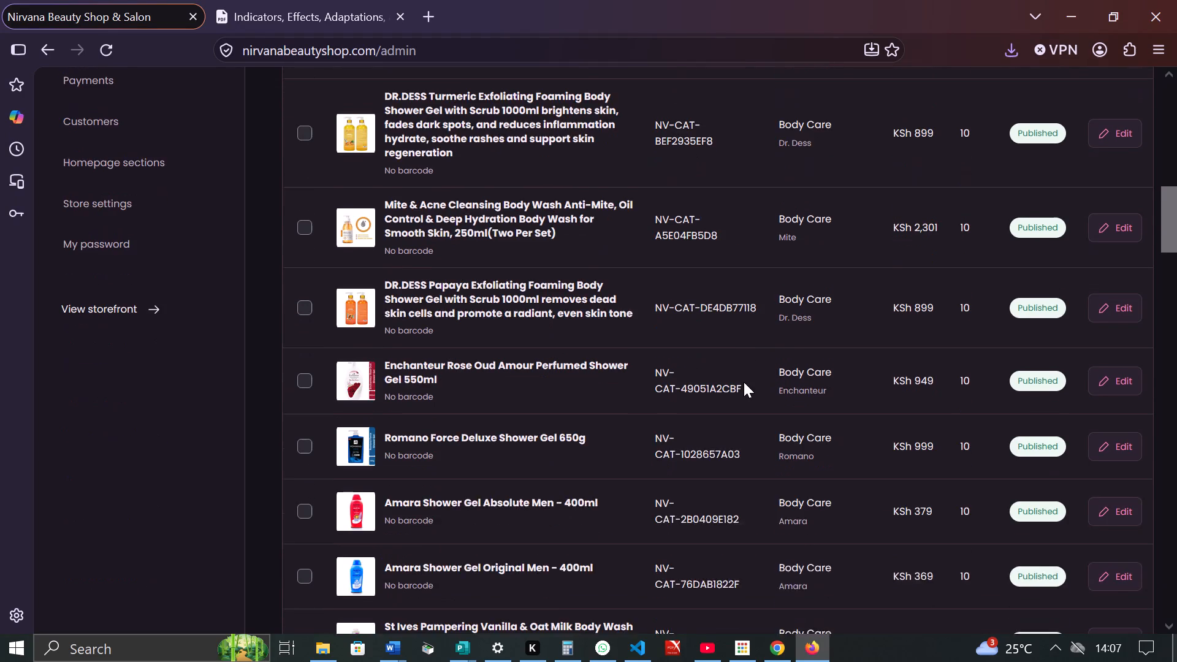
pyautogui.scroll(1, 744, 382)
pyautogui.scroll(2, 836, 306)
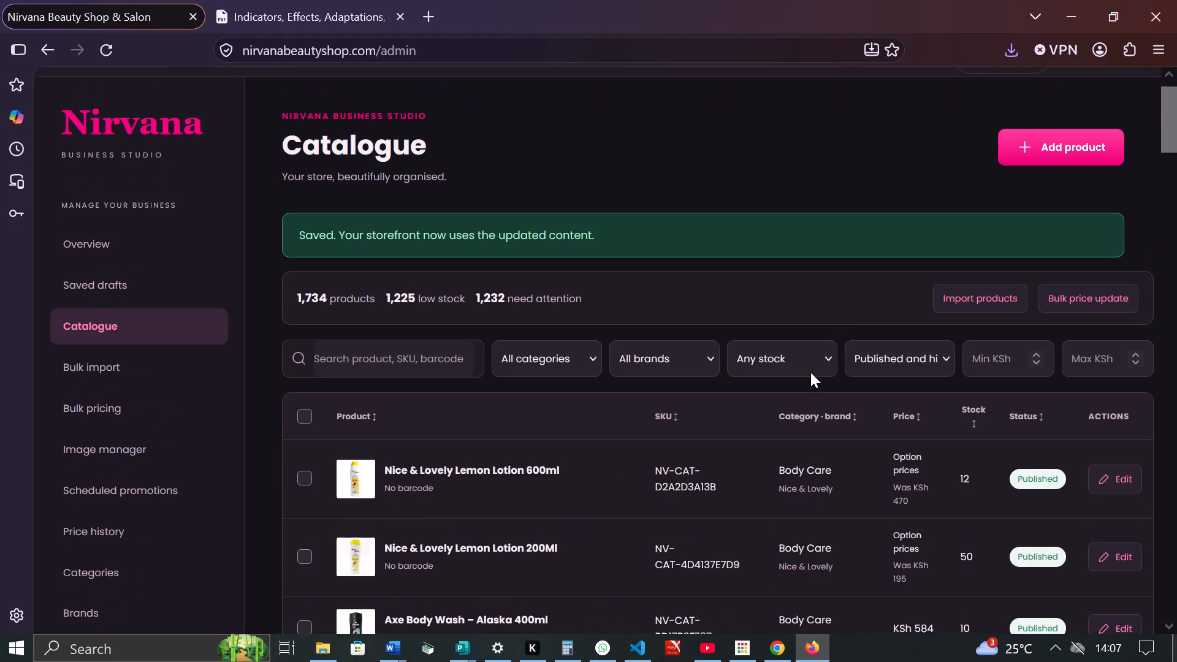
pyautogui.scroll(-1, 842, 367)
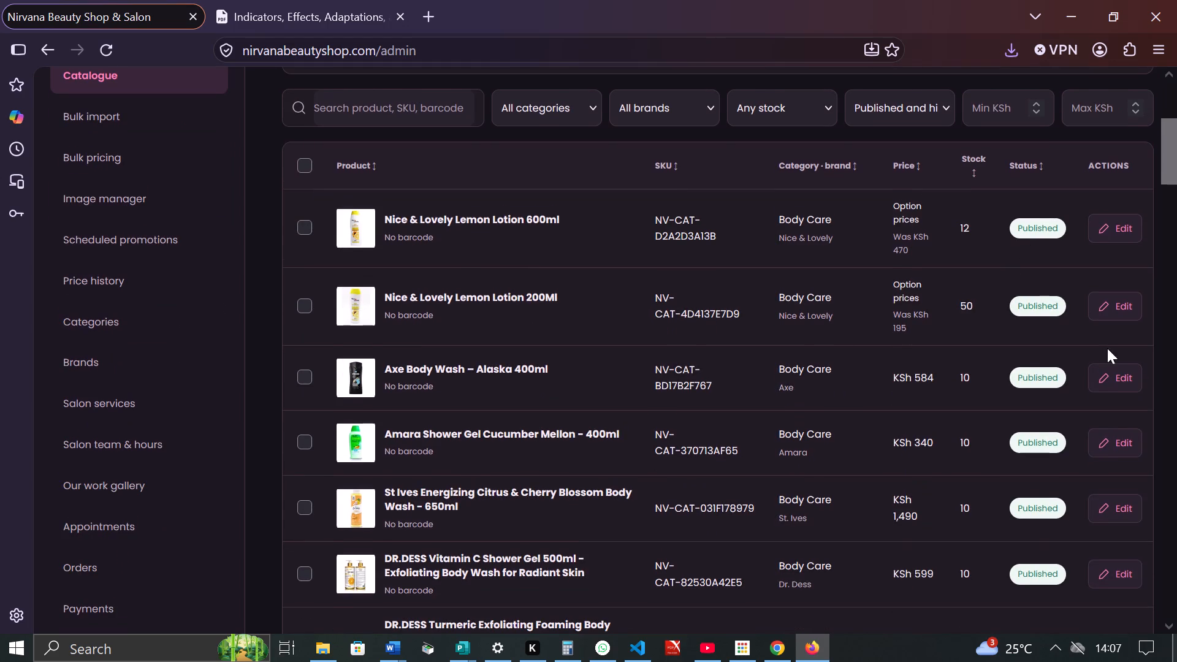
pyautogui.click(1107, 362)
pyautogui.scroll(-1, 898, 406)
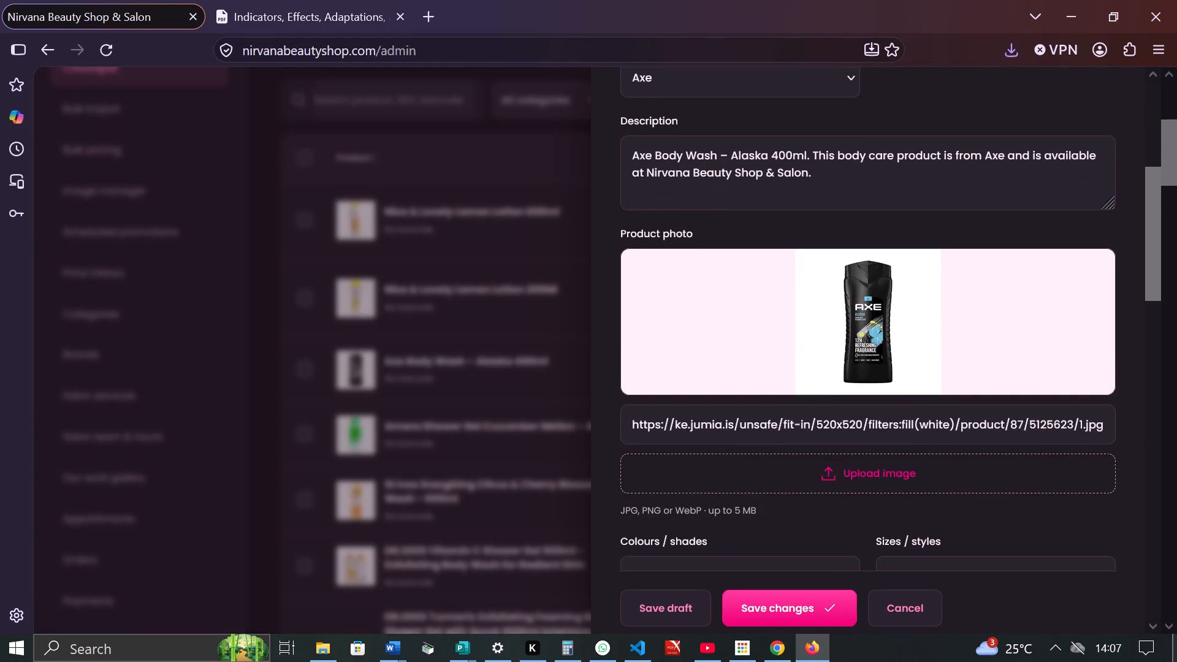
pyautogui.scroll(-2, 882, 376)
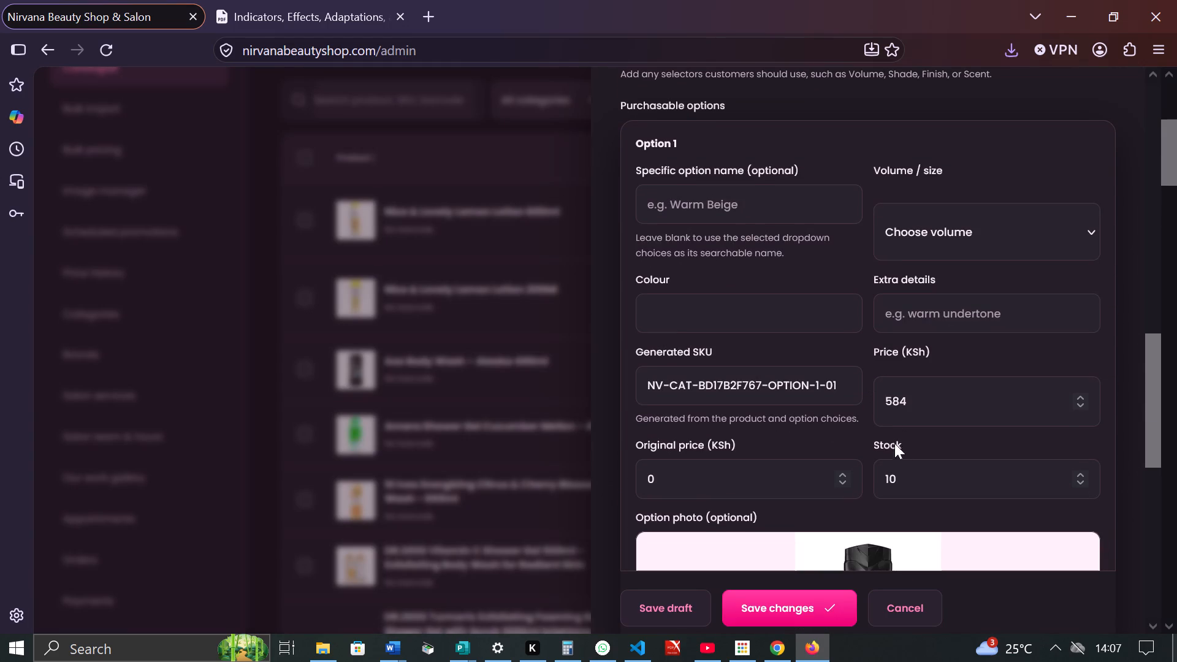
pyautogui.click(891, 481)
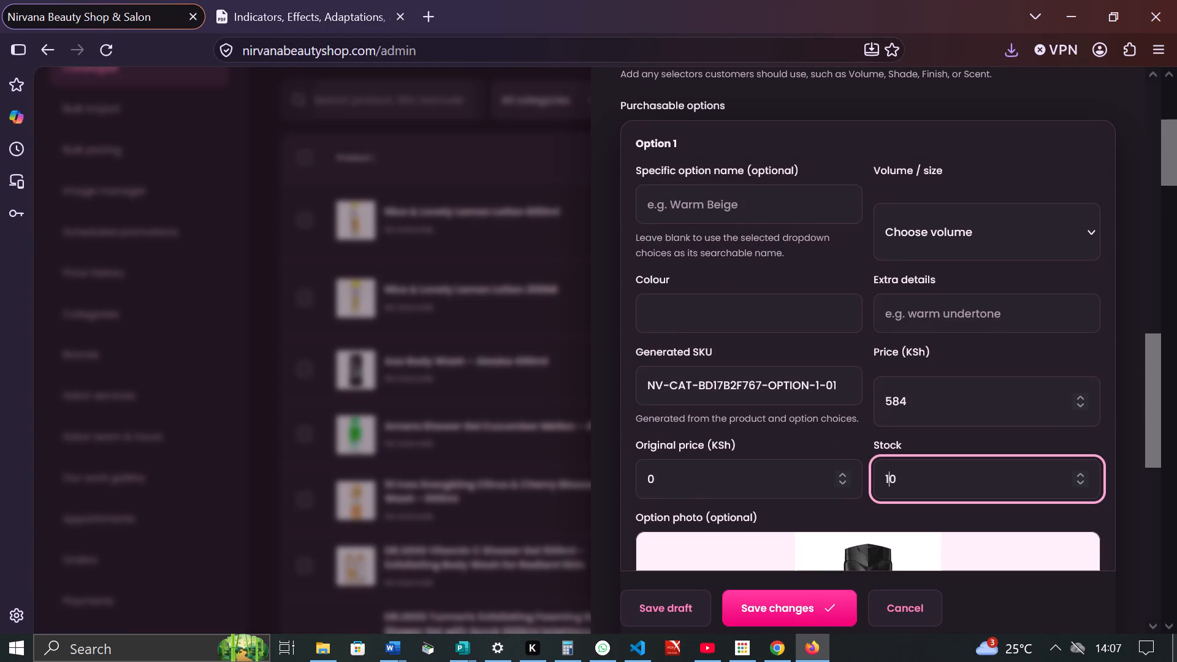
pyautogui.press('BackSpace')
pyautogui.click(758, 605)
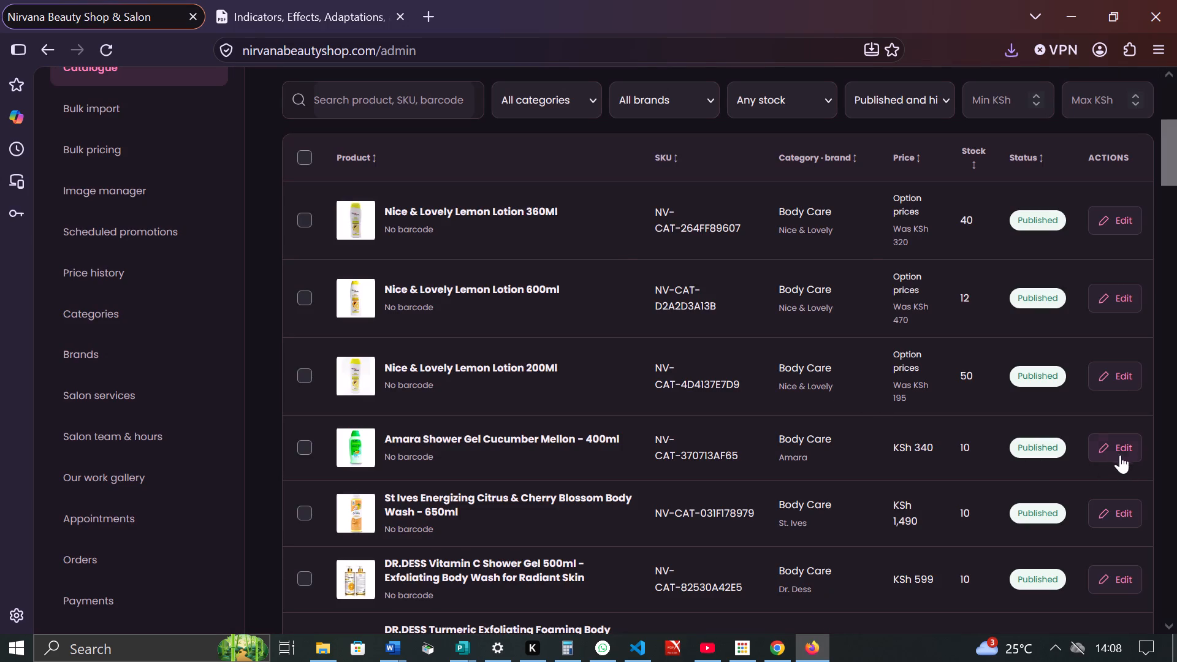
# Set the stock of Amara Shower Gel Cucumber Mellon - 400ml to 0 and save the product record.
pyautogui.click(1121, 452)
pyautogui.scroll(-1, 977, 450)
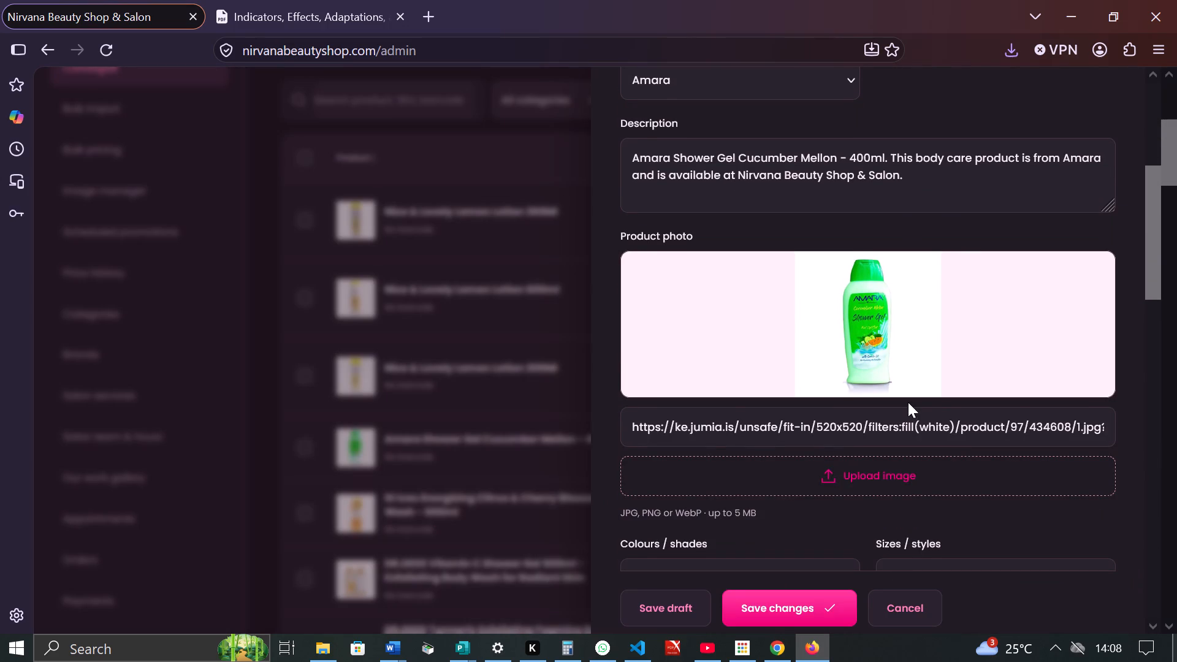
pyautogui.scroll(-2, 935, 382)
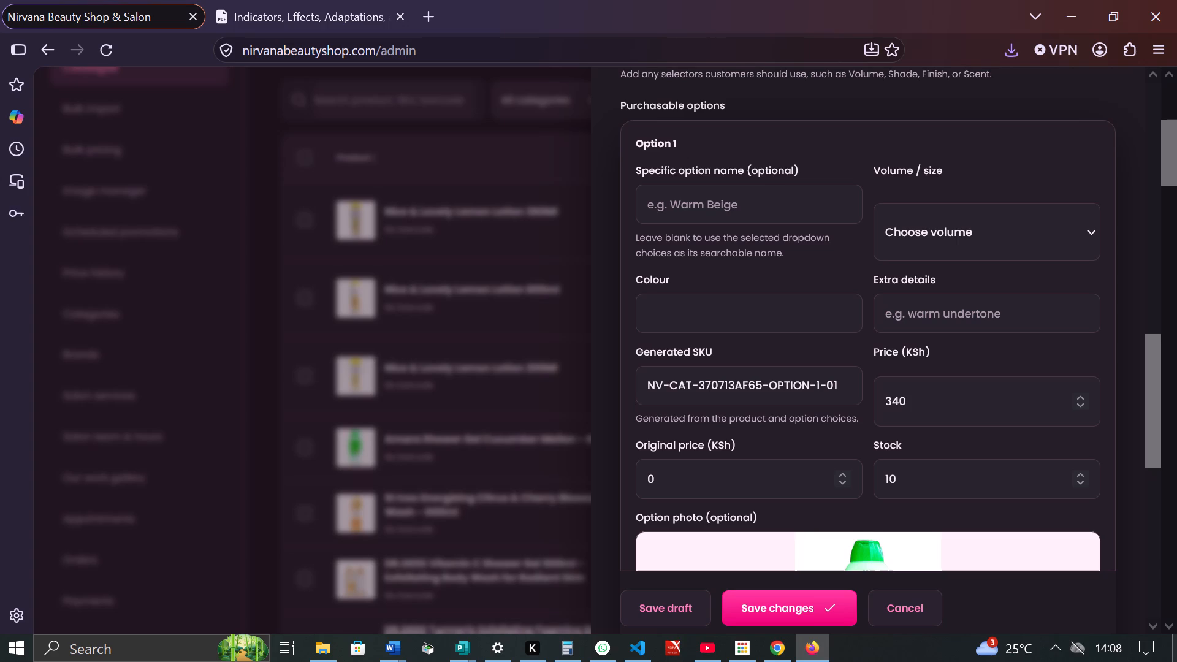
pyautogui.click(888, 477)
pyautogui.press('BackSpace')
pyautogui.click(786, 606)
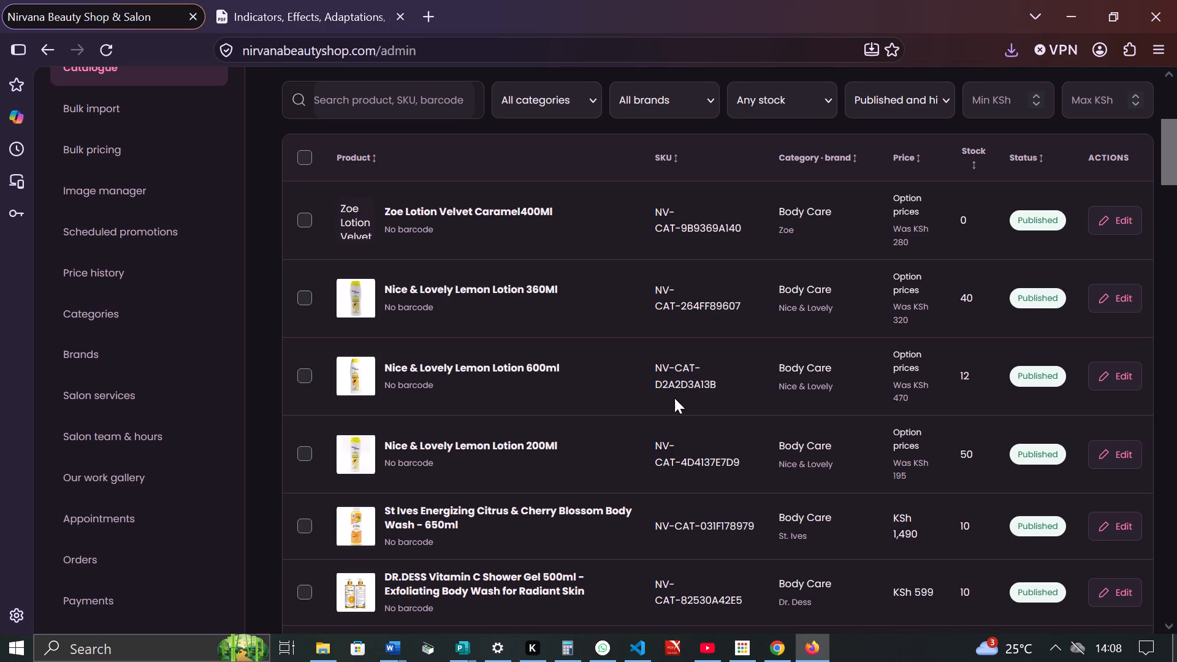
# Set the stock of St Ives Energizing Citrus & Cherry Blossom Body Wash - 650ml to 0 and save the record.
pyautogui.click(1113, 530)
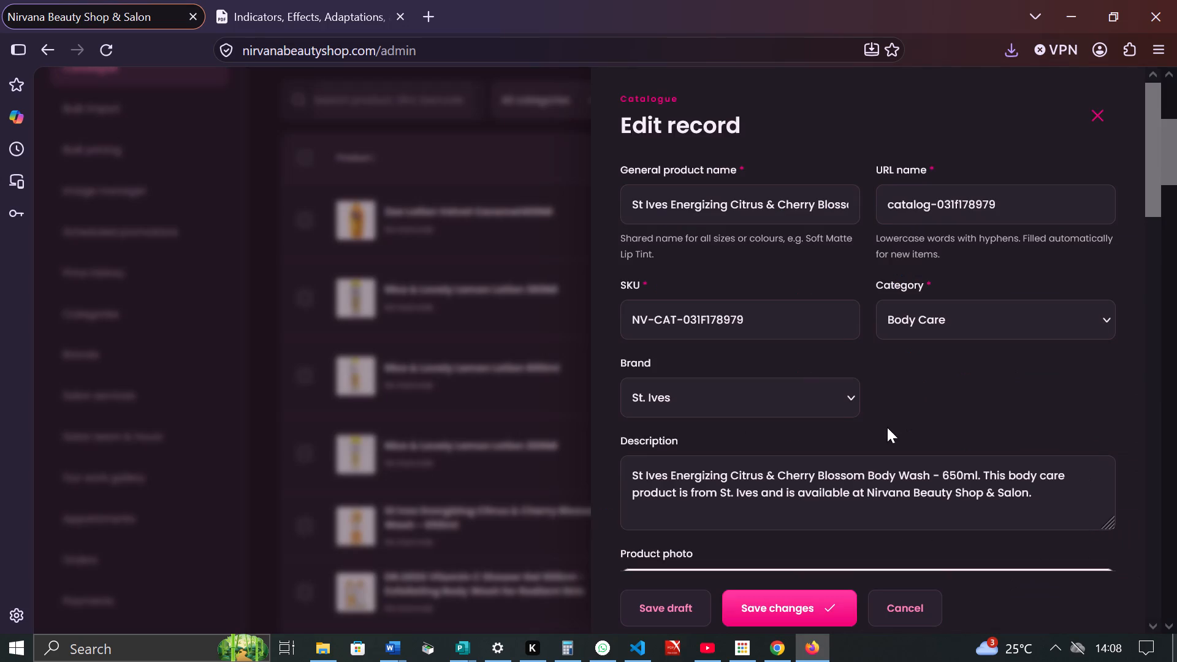
pyautogui.scroll(-1, 887, 427)
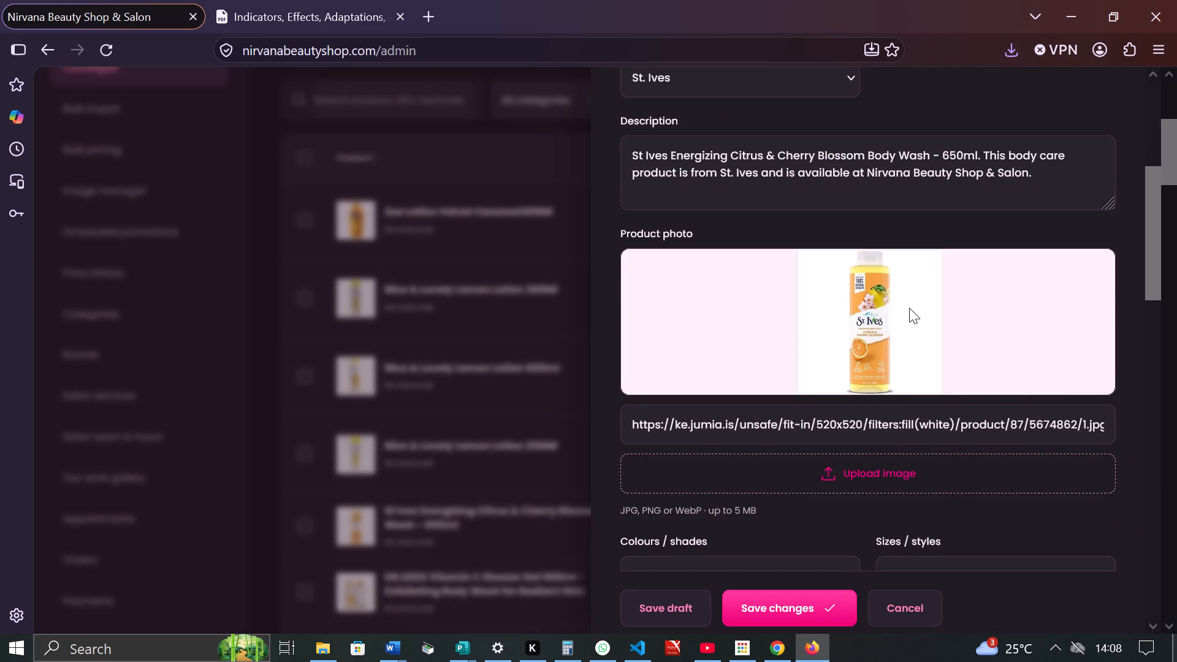
pyautogui.scroll(-1, 899, 317)
pyautogui.scroll(-1, 904, 432)
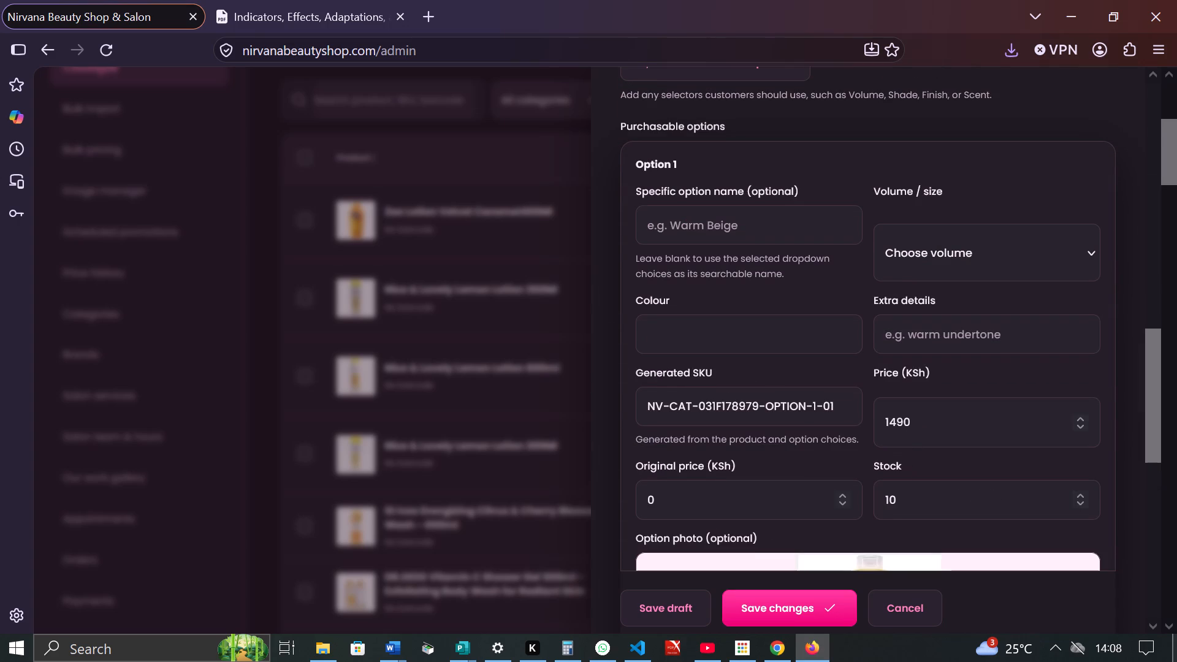
pyautogui.click(892, 476)
pyautogui.press('BackSpace')
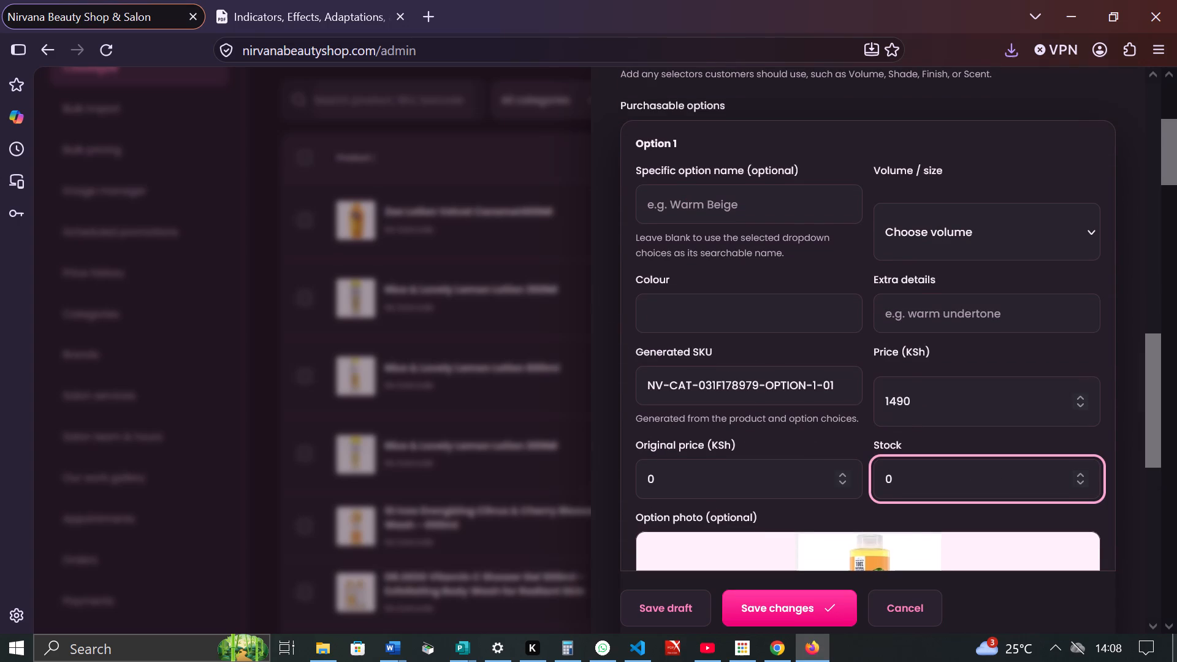
pyautogui.click(779, 598)
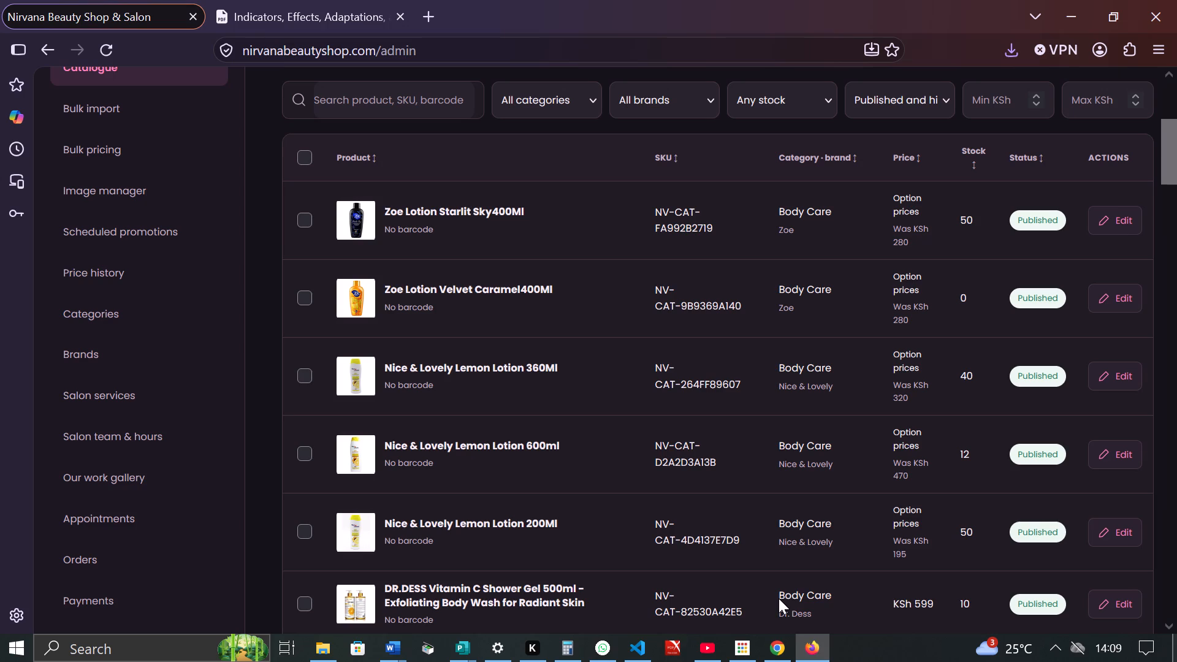
# Set the stock of DR.DESS Vitamin C Shower Gel 500ml to 0 and save the product record.
pyautogui.scroll(-1, 1005, 420)
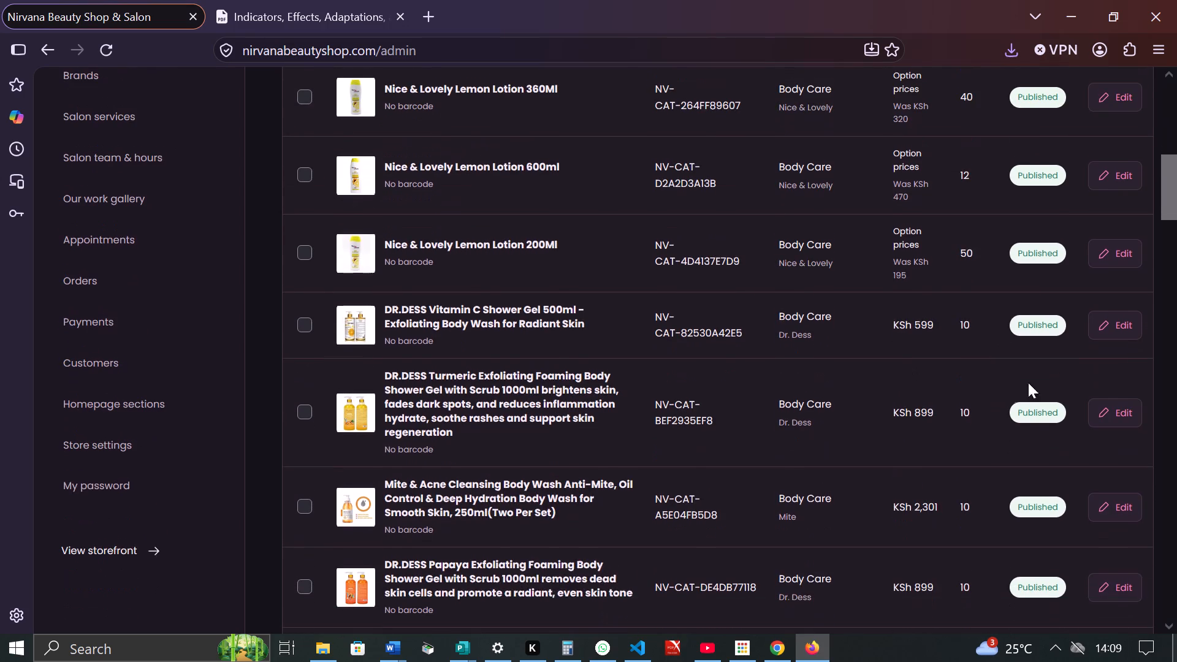
pyautogui.click(1132, 310)
pyautogui.scroll(-1, 1012, 337)
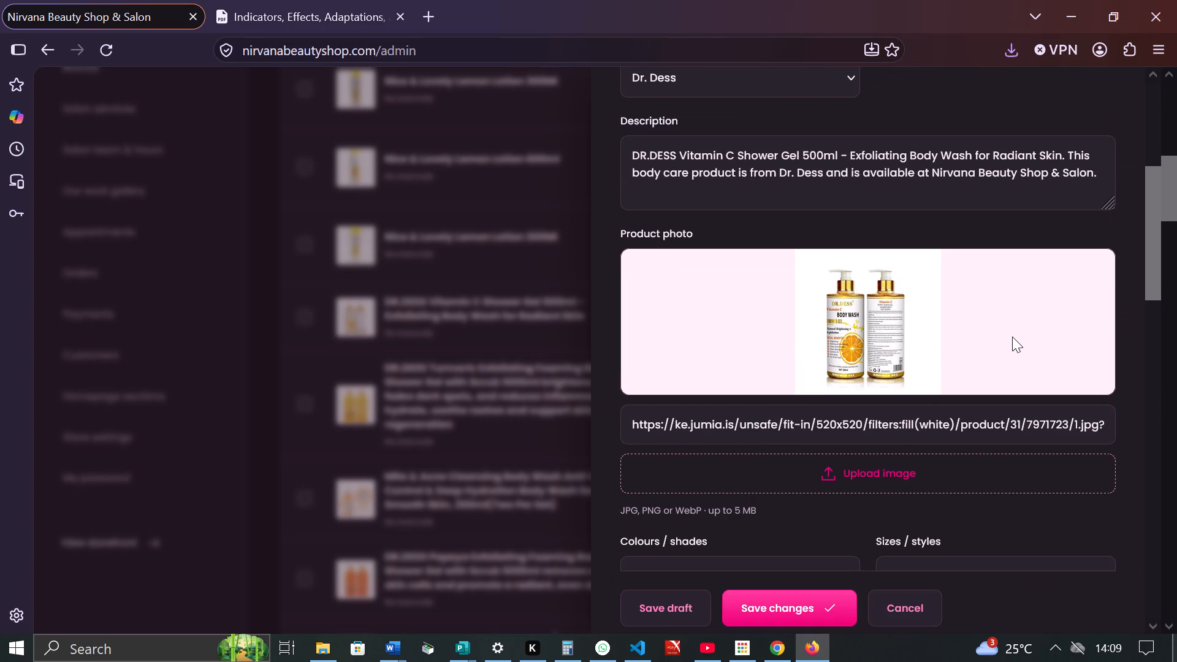
pyautogui.scroll(-1, 899, 327)
pyautogui.scroll(-1, 867, 394)
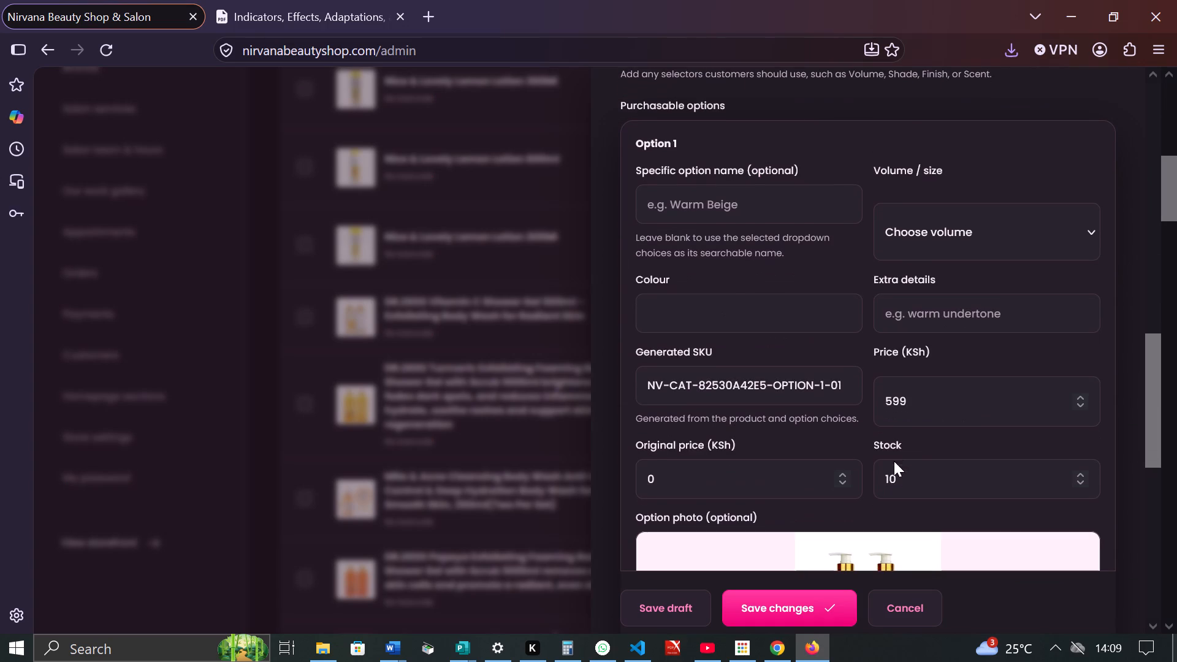
pyautogui.click(891, 481)
pyautogui.press('BackSpace')
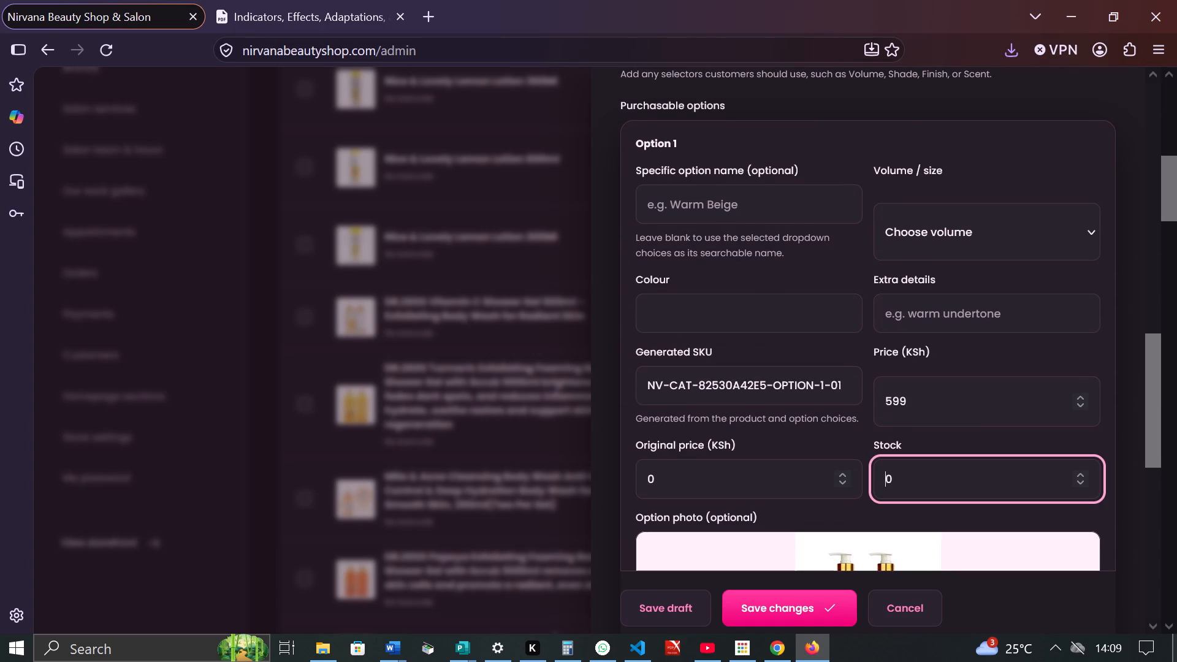
pyautogui.click(736, 614)
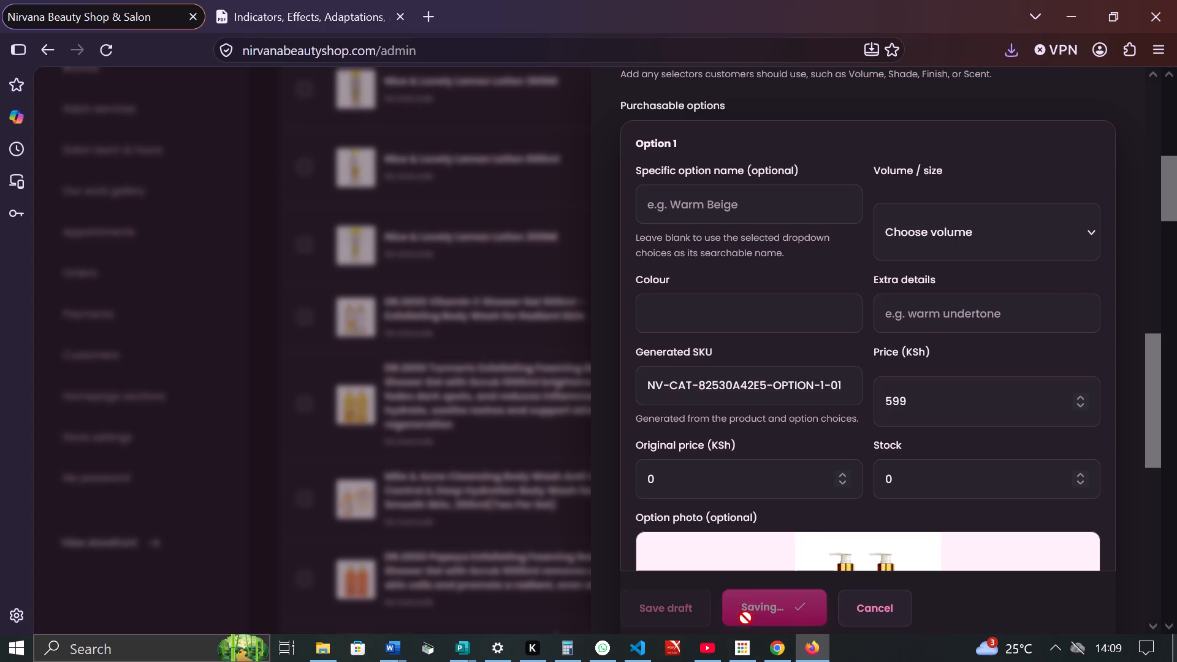
# Set the stock of DR.DESS Turmeric Exfoliating Foaming Body Shower Gel 1000ml to 0 and try to save the record.
pyautogui.scroll(-1, 614, 175)
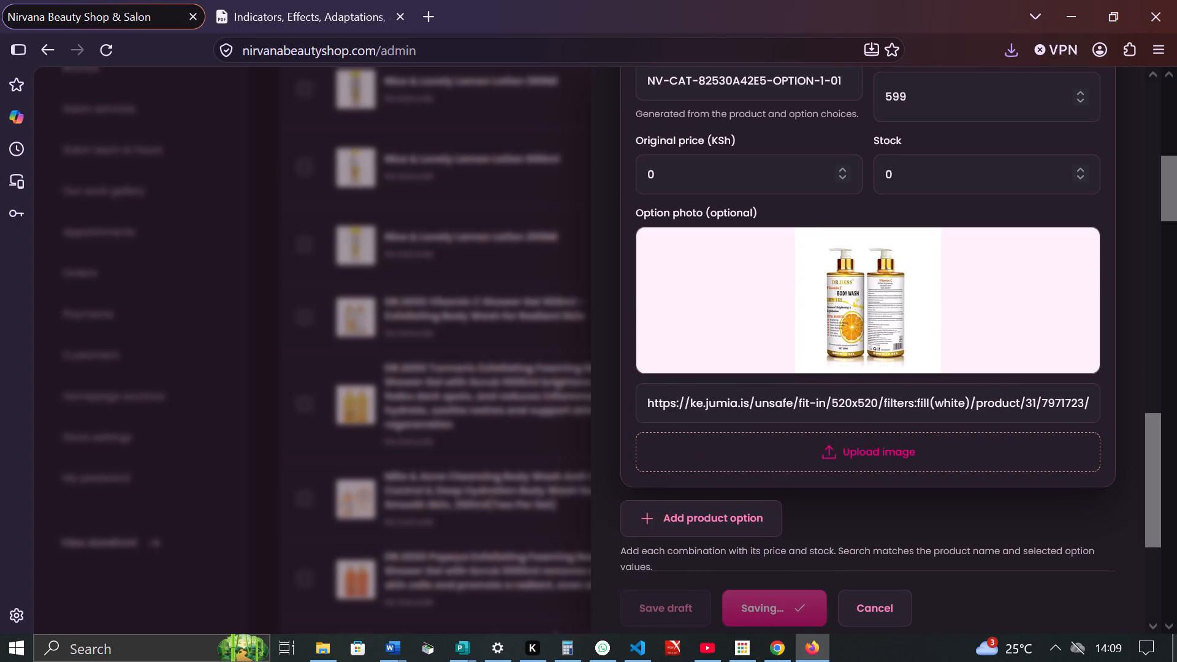
pyautogui.scroll(-1, 660, 141)
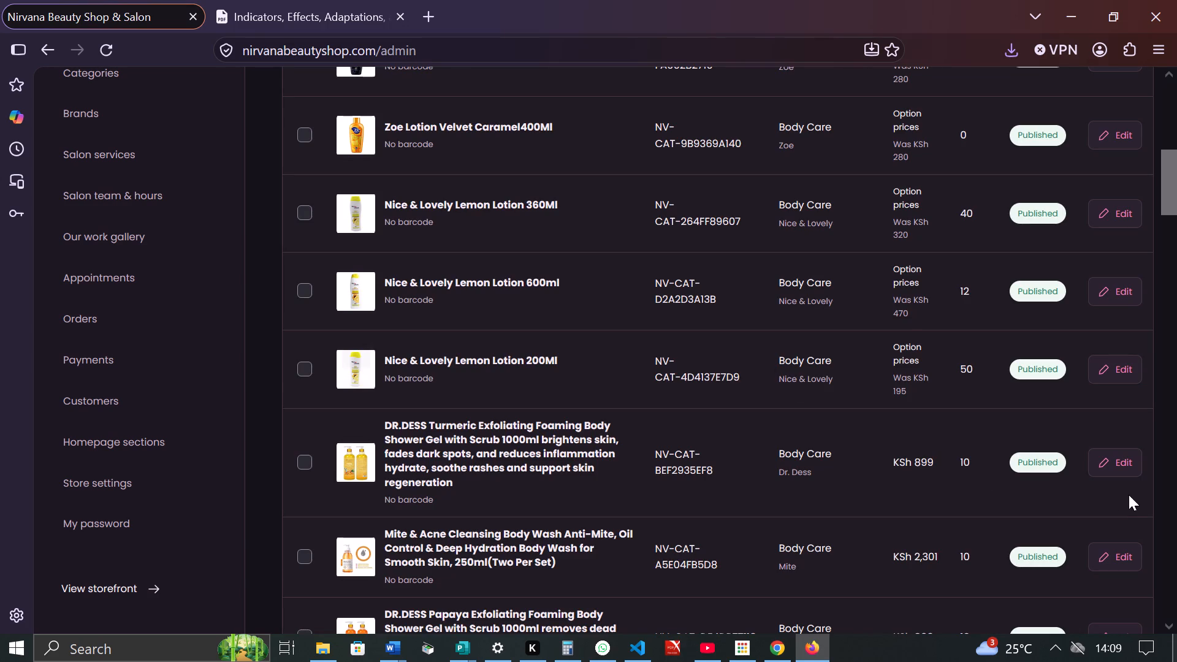
pyautogui.click(1130, 472)
pyautogui.scroll(-1, 776, 358)
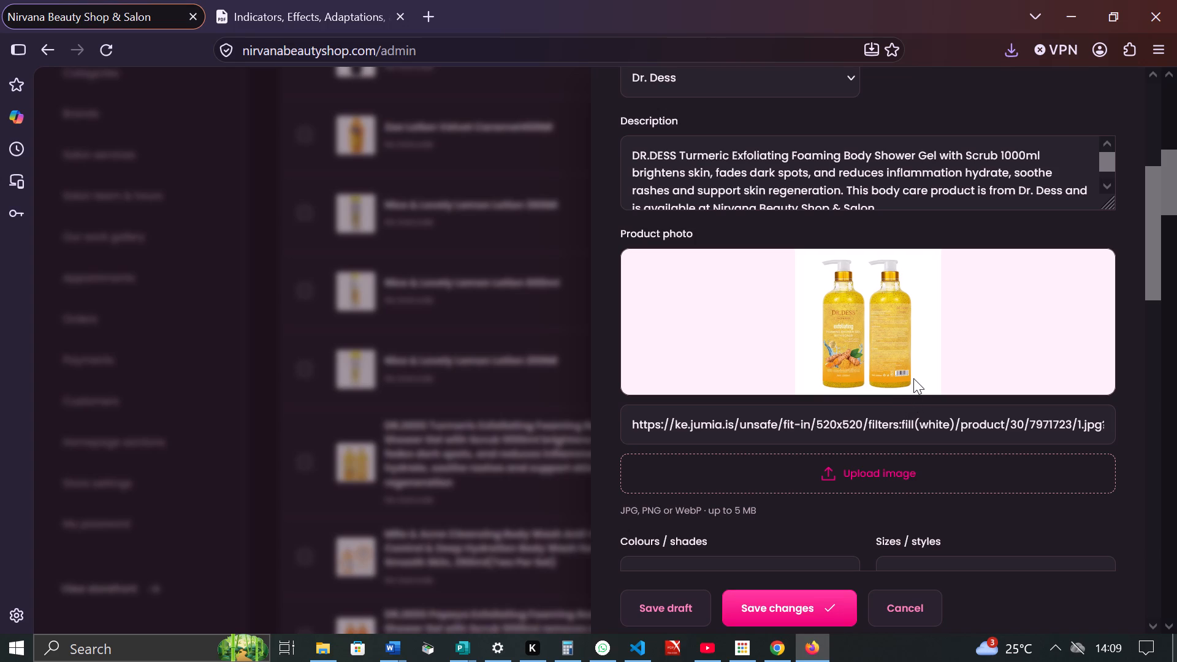
pyautogui.scroll(-2, 911, 376)
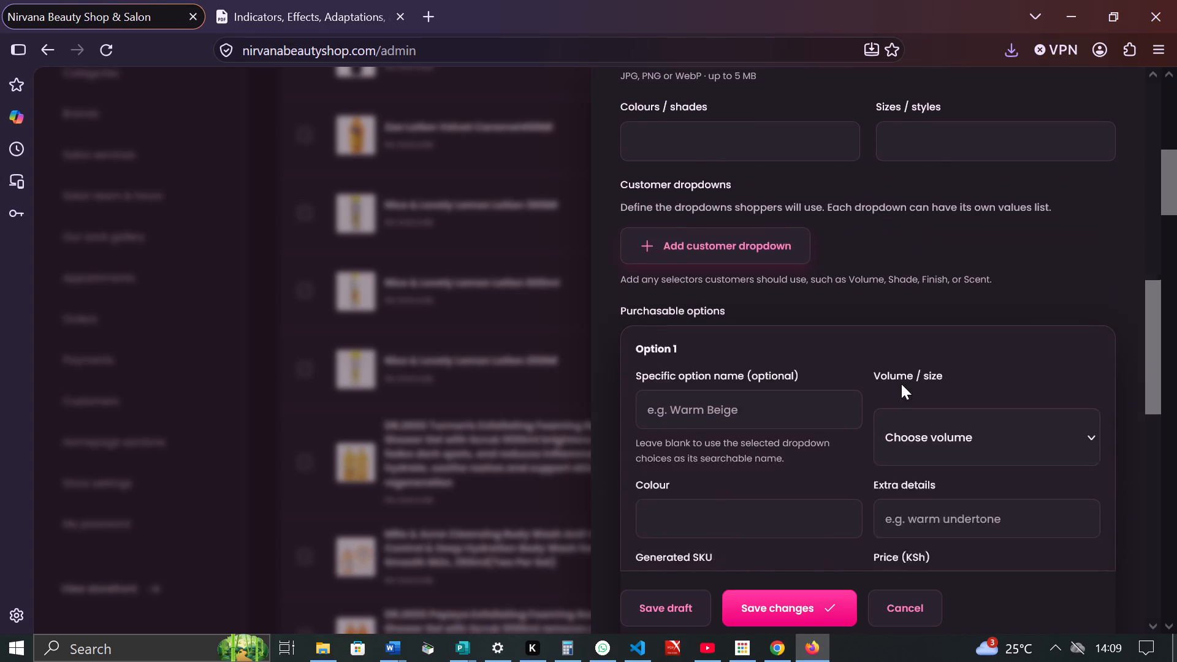
pyautogui.click(889, 481)
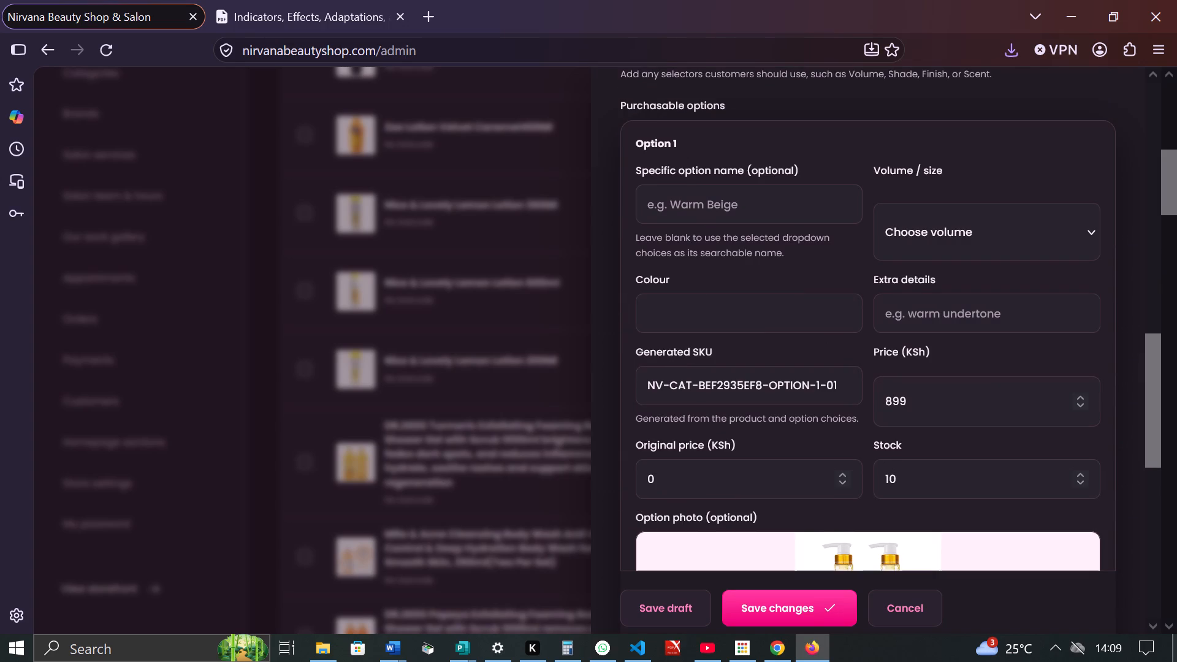
pyautogui.press('BackSpace')
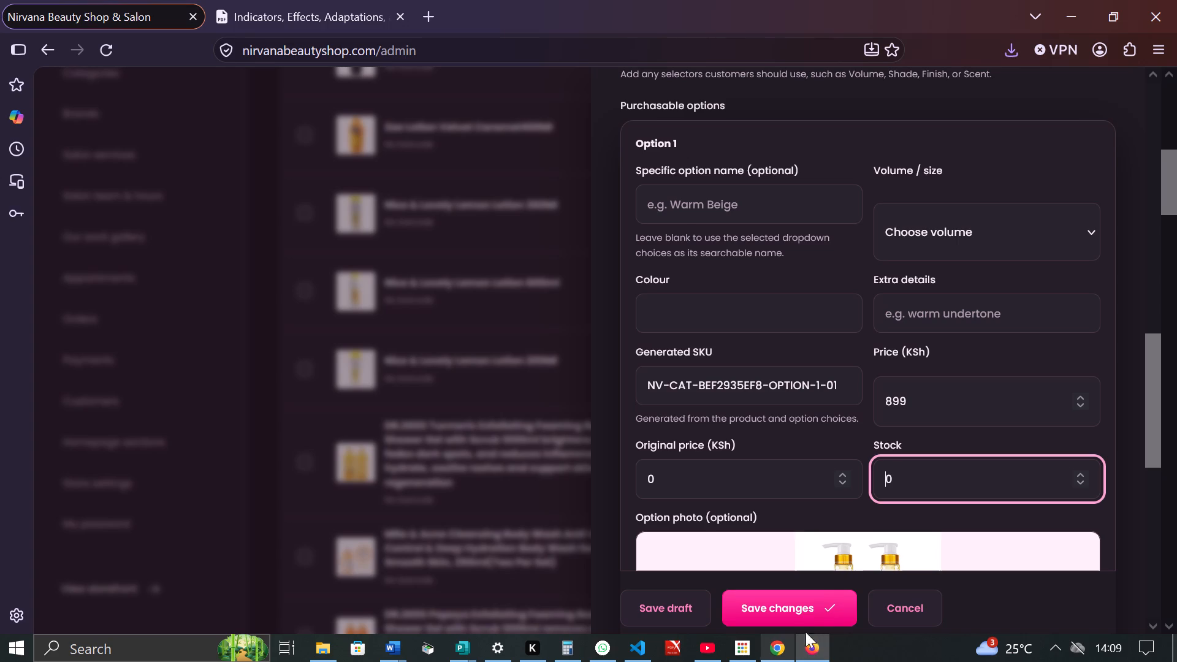
pyautogui.click(813, 622)
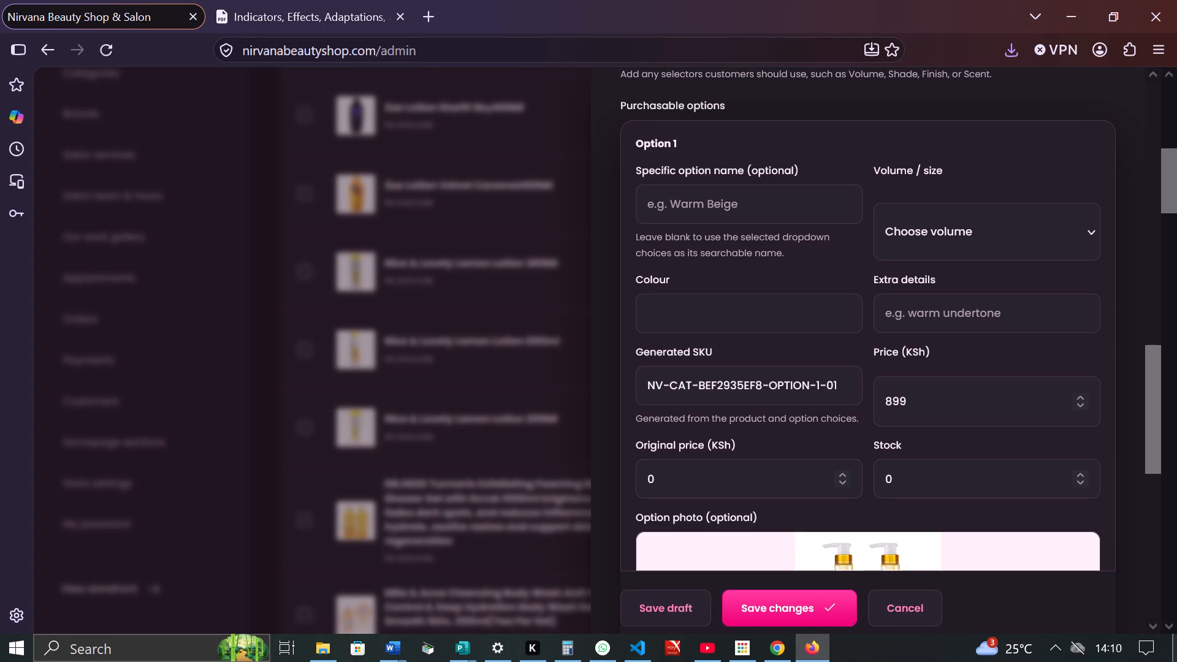
# Shorten the general product name to "DR.DESS Turmeric Exfoliating Foaming" and save the record.
pyautogui.scroll(2, 920, 455)
pyautogui.scroll(-1, 920, 455)
pyautogui.scroll(6, 874, 423)
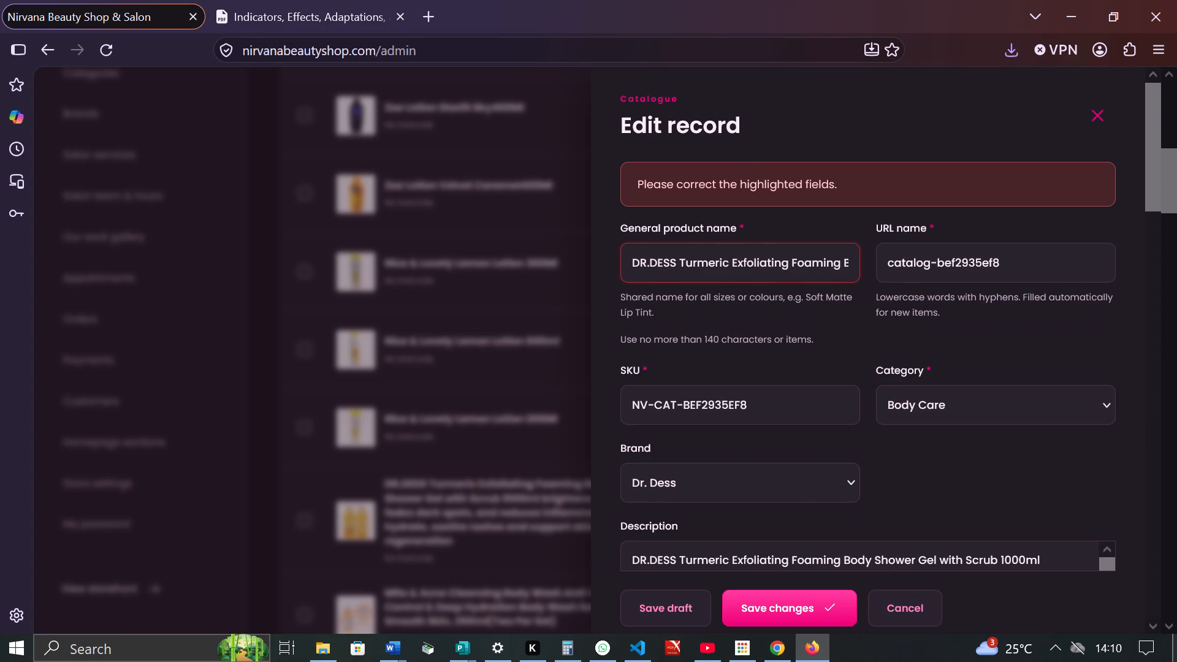
pyautogui.moveTo(844, 259); pyautogui.dragTo(953, 281)
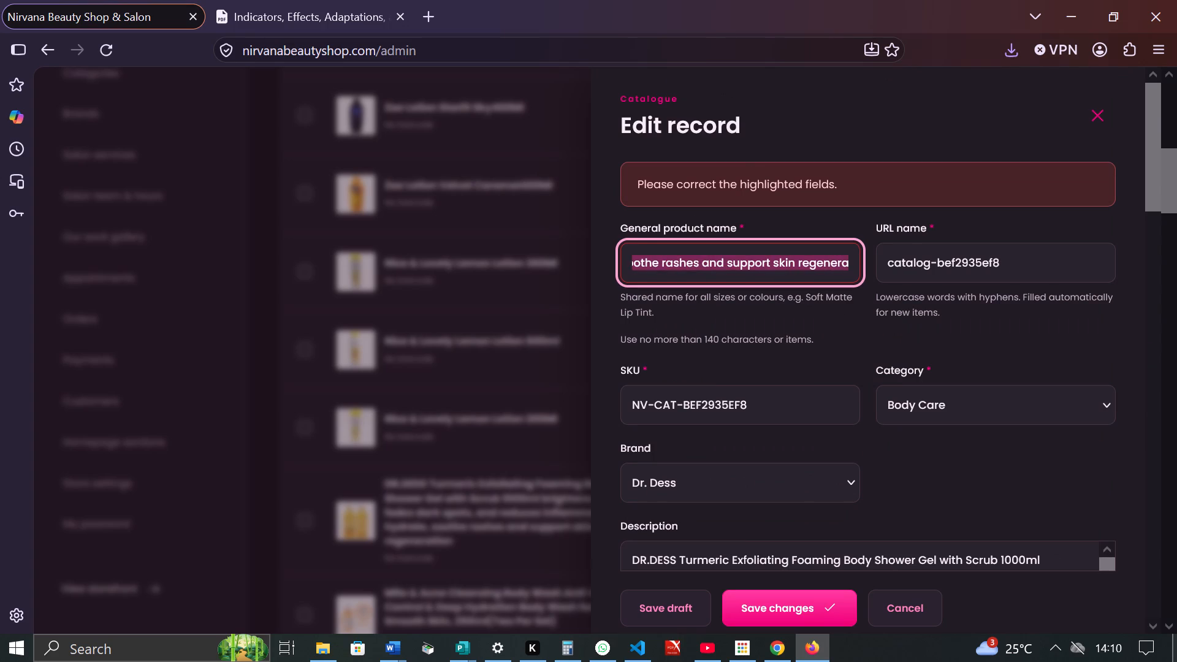
pyautogui.press('BackSpace')
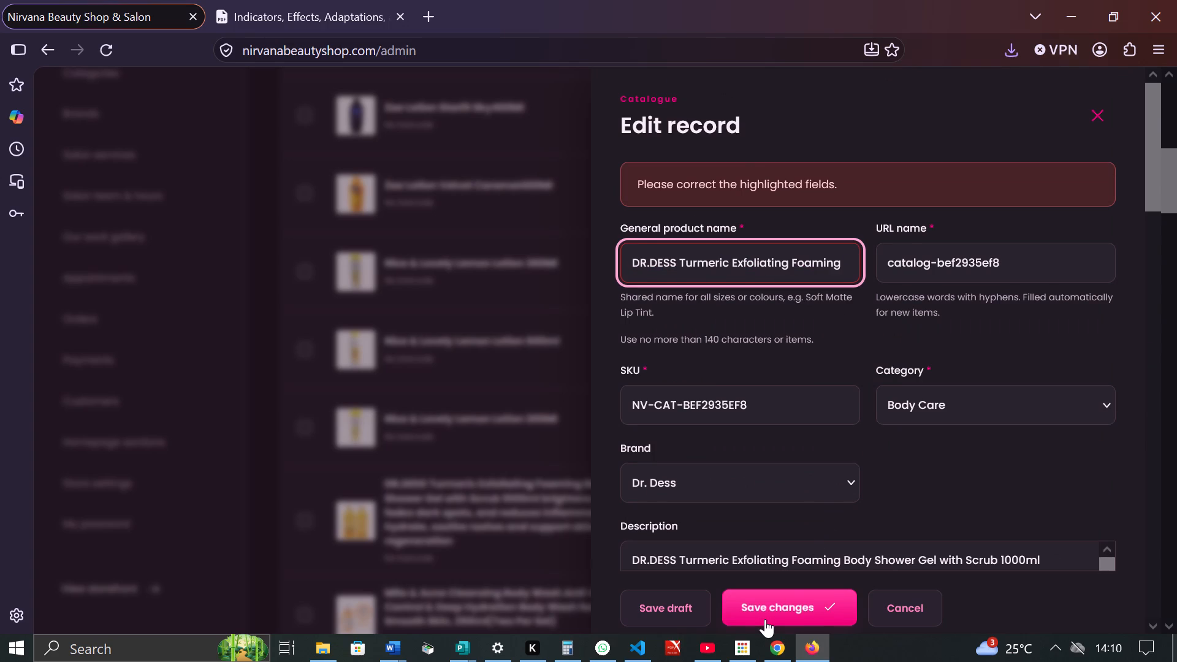
pyautogui.click(762, 611)
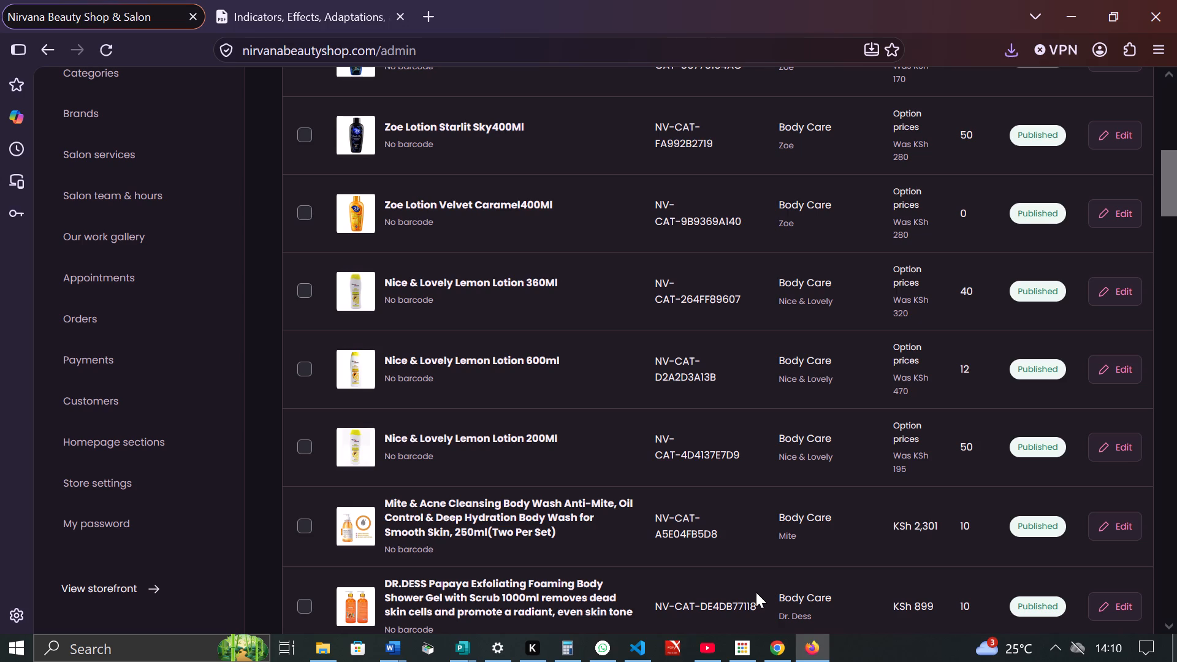
# Set the stock of Mite & Acne Cleansing Body Wash 250ml (Two Per Set) to 0.
pyautogui.click(1135, 523)
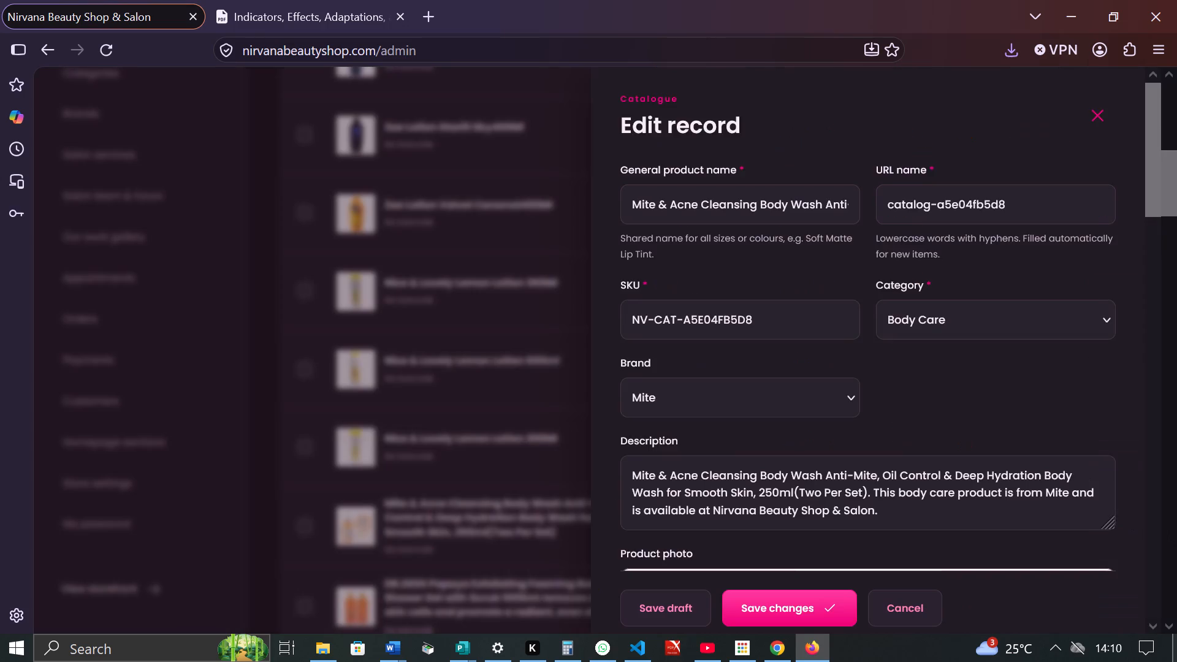
pyautogui.scroll(-1, 966, 468)
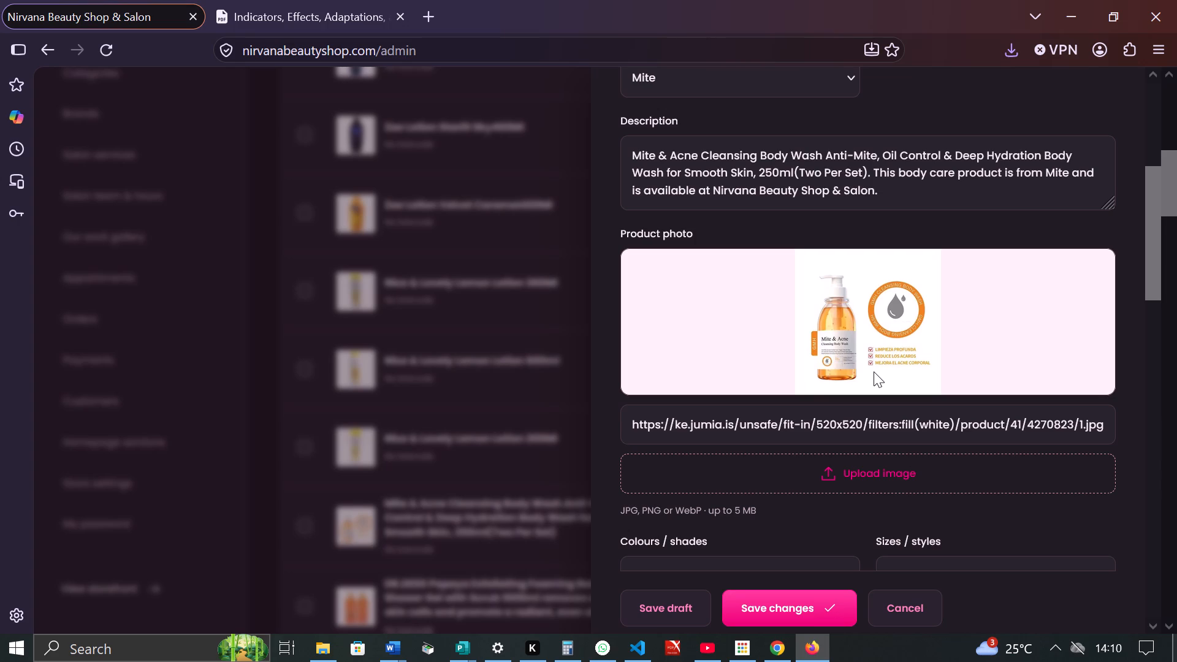
pyautogui.scroll(-3, 876, 368)
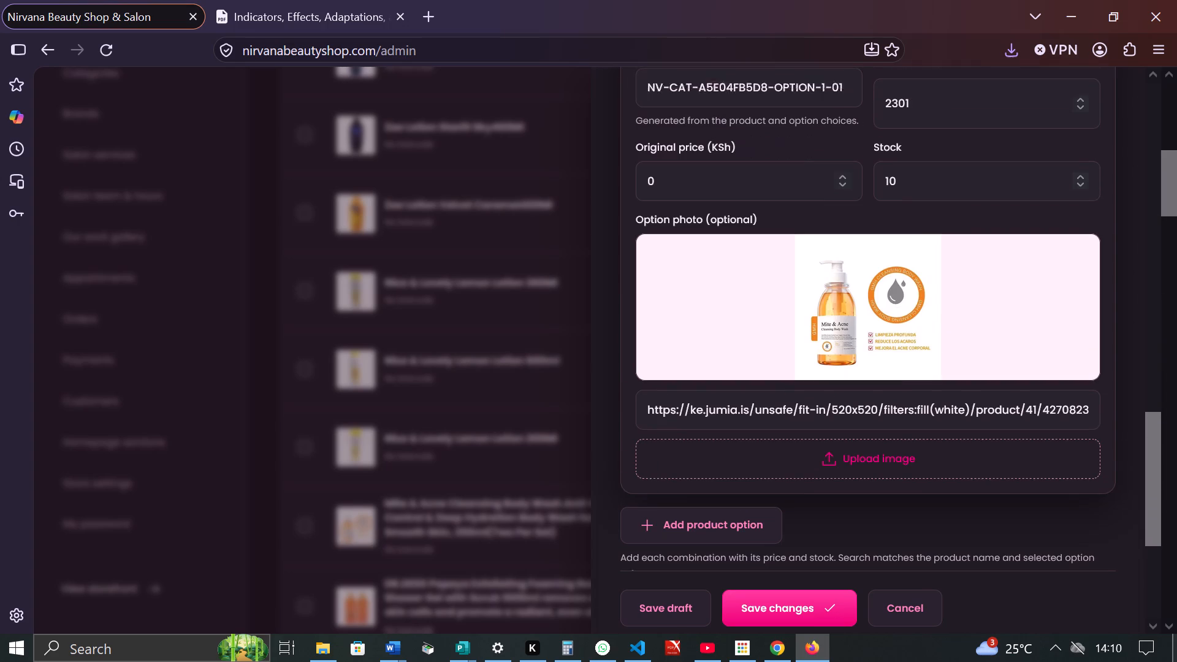
pyautogui.click(894, 157)
pyautogui.press('BackSpace')
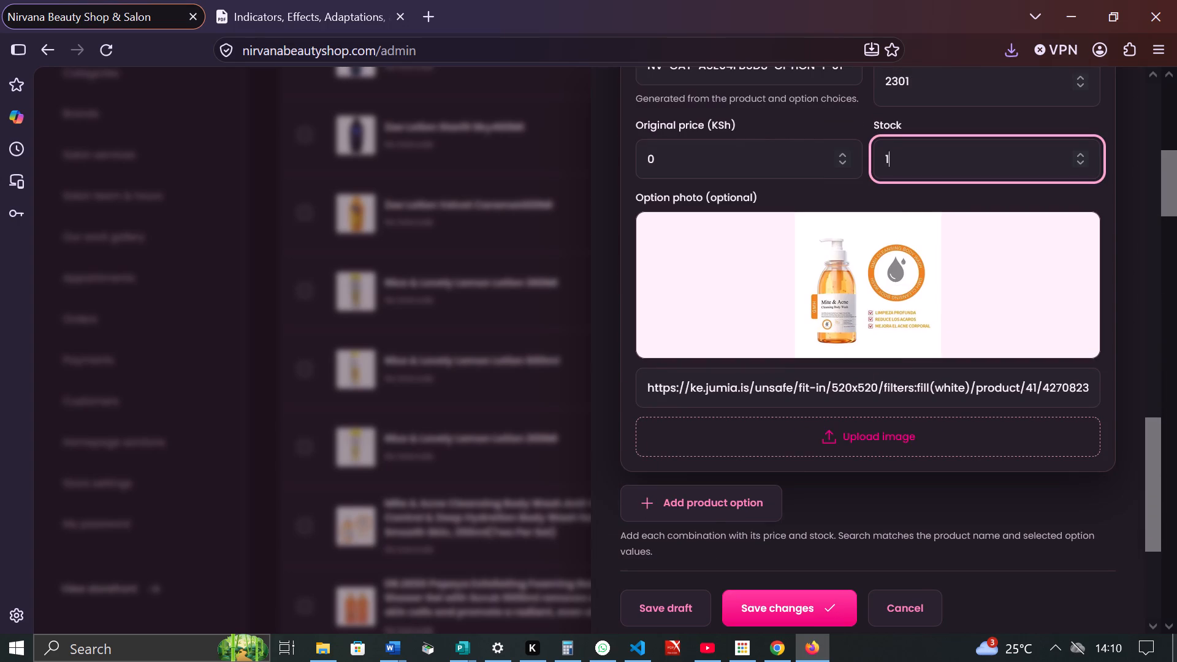
# Enter 0 as the stock of Mite & Acne Cleansing Body Wash and save the product record.
pyautogui.press('BackSpace')
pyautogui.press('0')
pyautogui.click(782, 591)
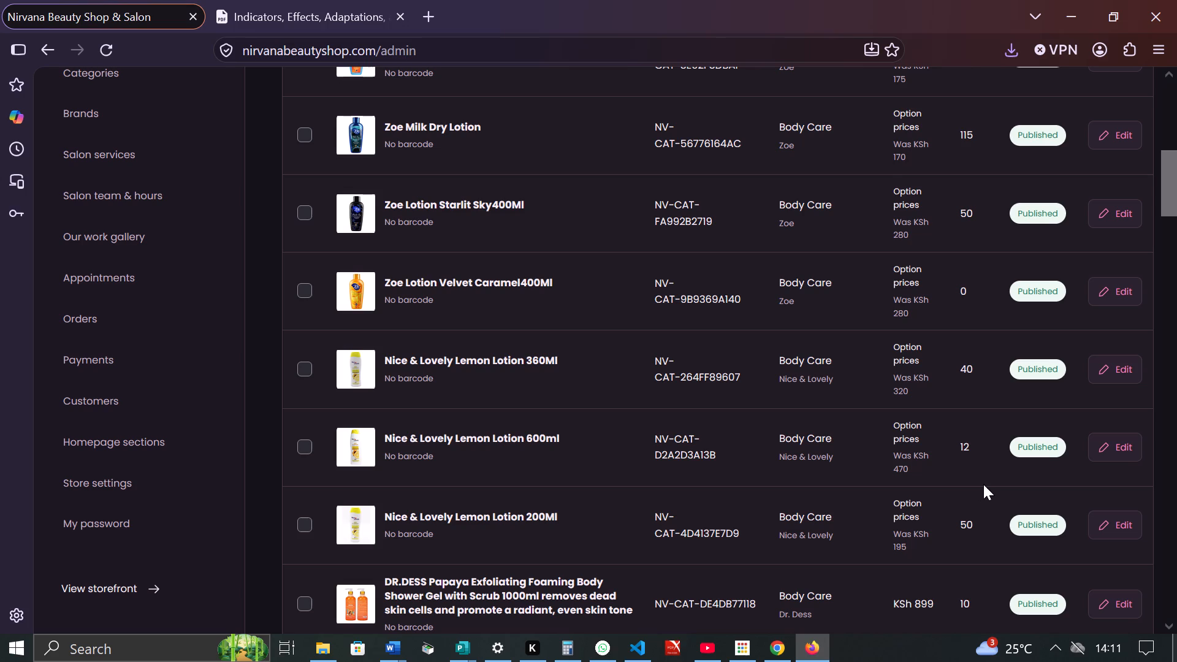
# Set the stock of DR.DESS Papaya Exfoliating Foaming Body Shower Gel with Scrub 1000ml to 0 and save the record.
pyautogui.click(1105, 603)
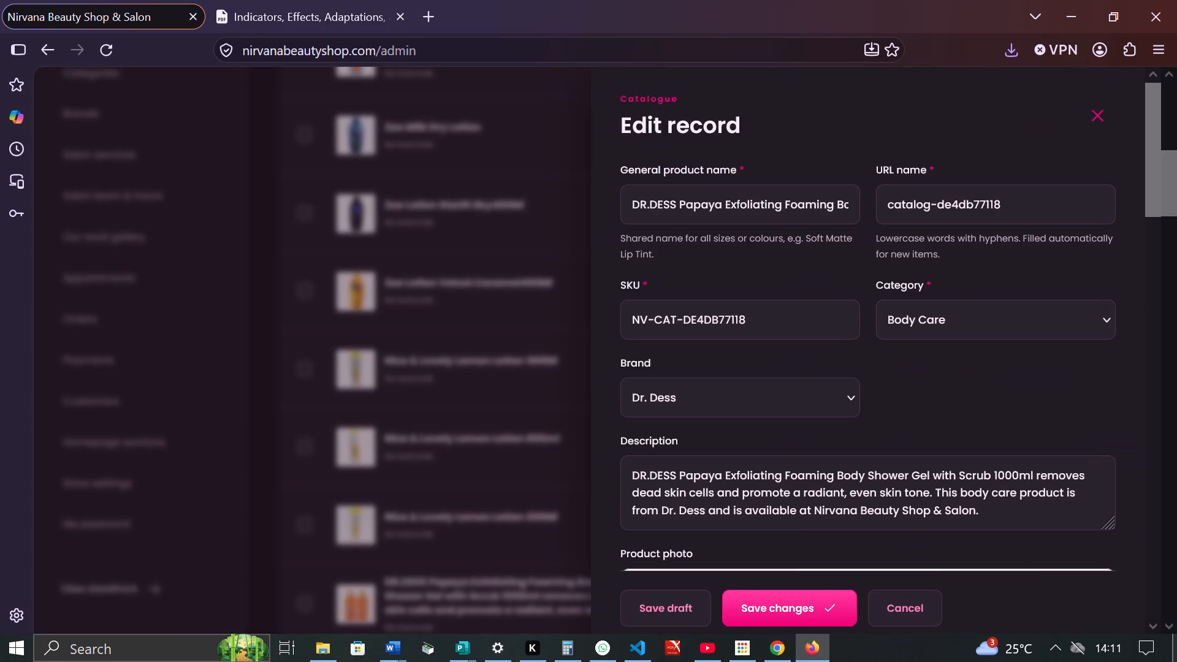
pyautogui.scroll(-1, 913, 458)
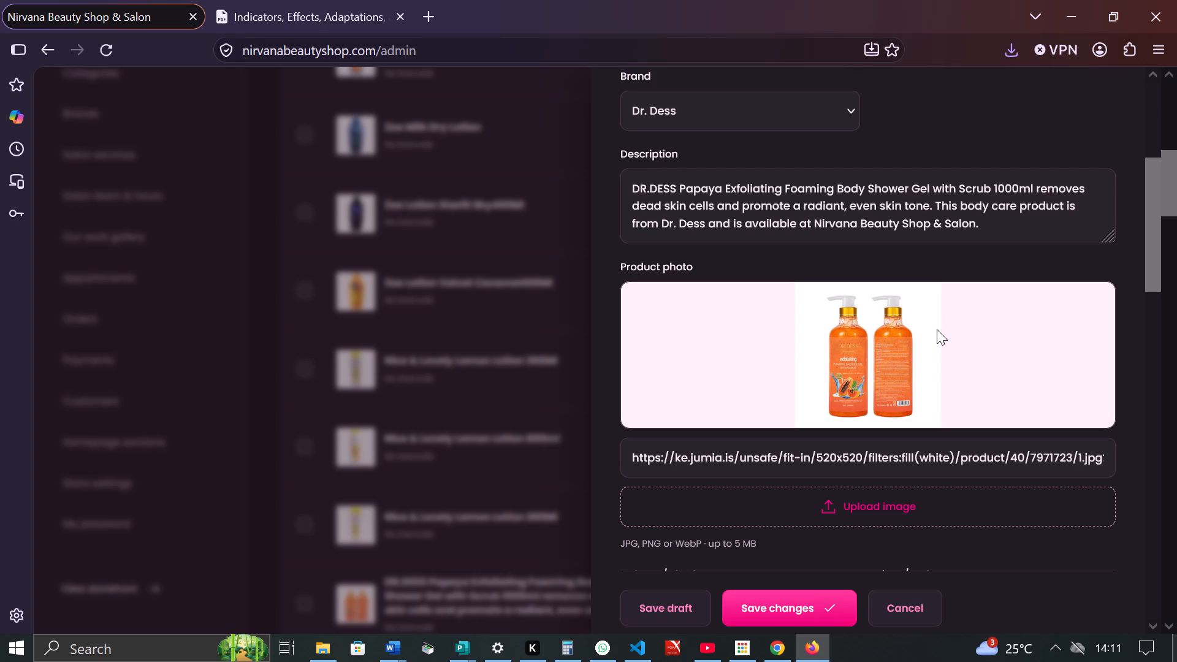
pyautogui.scroll(-2, 925, 348)
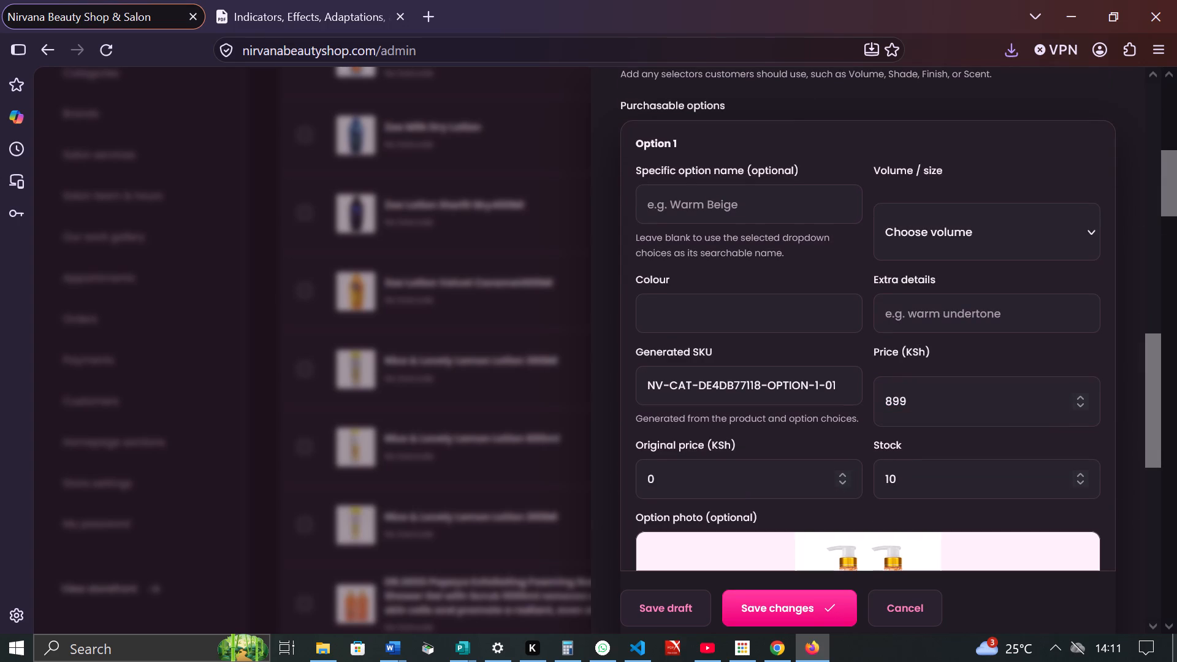
pyautogui.click(892, 482)
pyautogui.press('BackSpace')
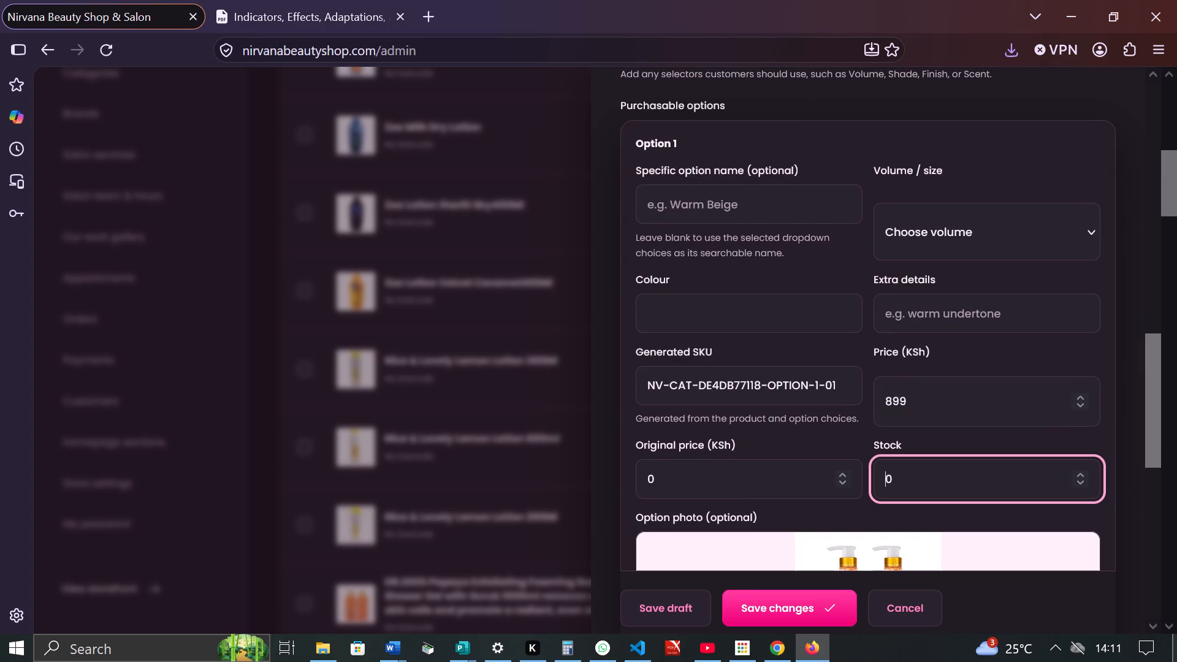
pyautogui.click(755, 614)
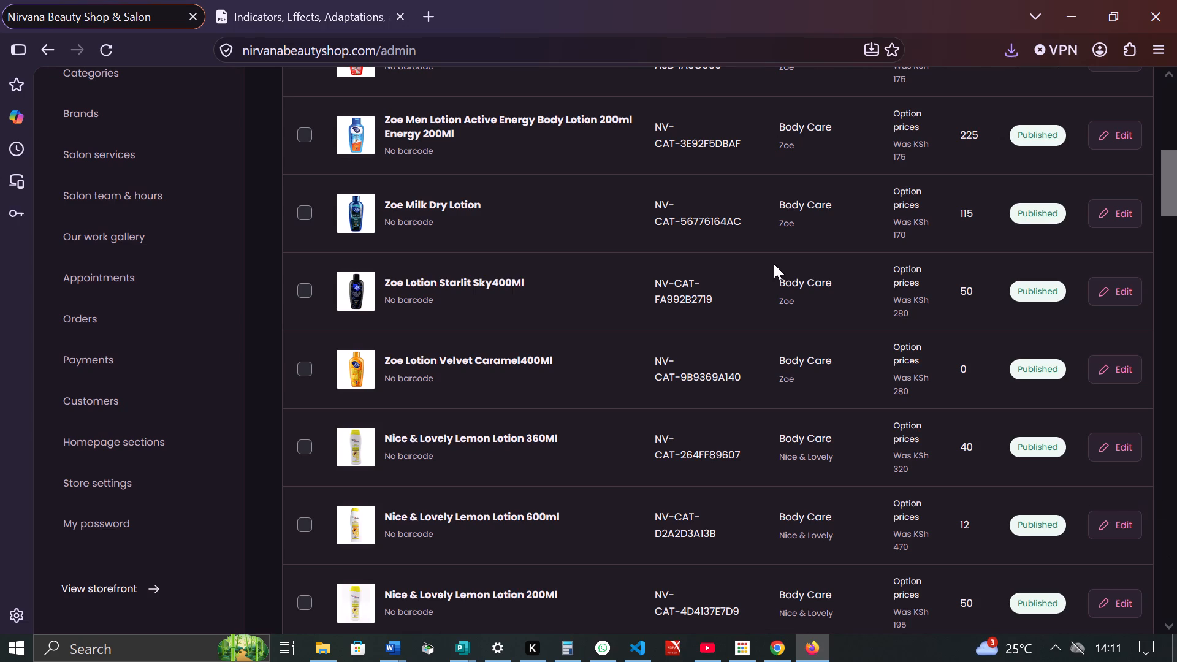
# Open the Enchanteur Rose Oud Amour Perfumed Shower Gel 550ml record at its option's price and stock fields.
pyautogui.scroll(-1, 774, 264)
pyautogui.click(1102, 390)
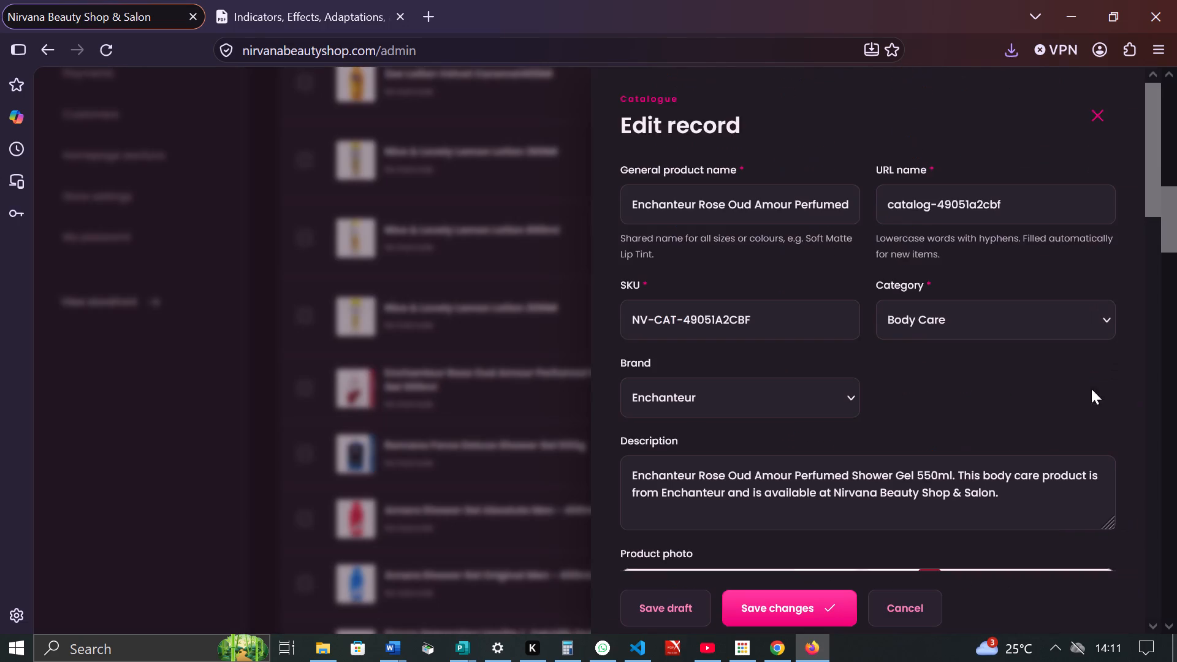
pyautogui.scroll(-1, 908, 384)
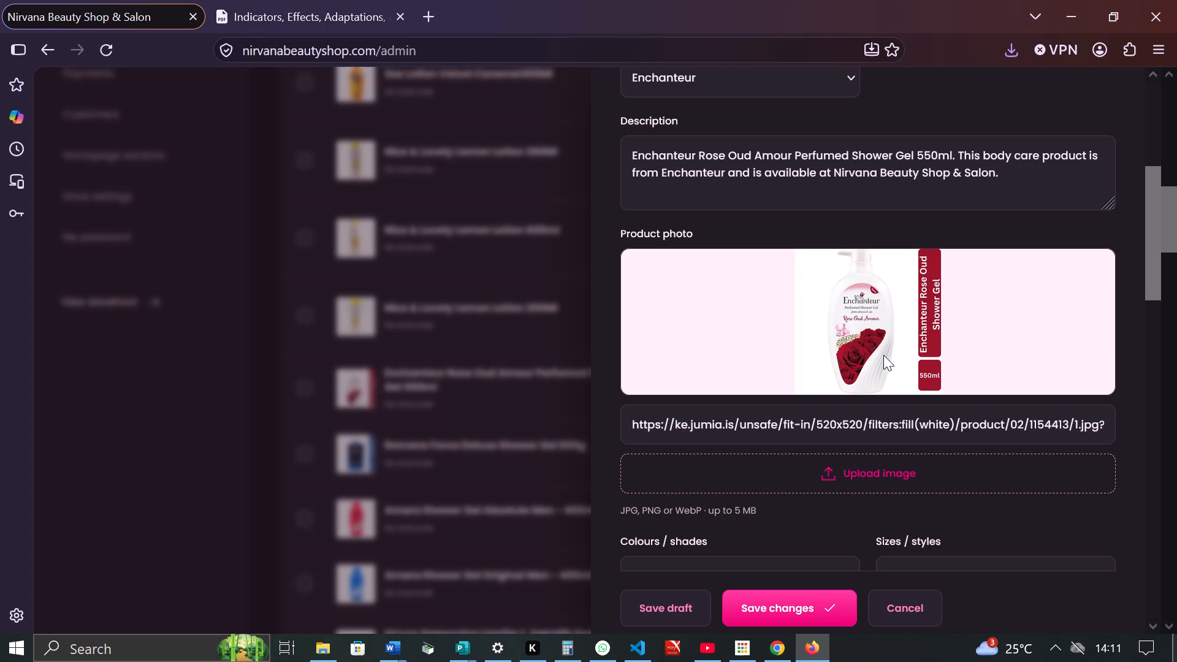
pyautogui.scroll(-1, 909, 350)
pyautogui.scroll(-1, 935, 460)
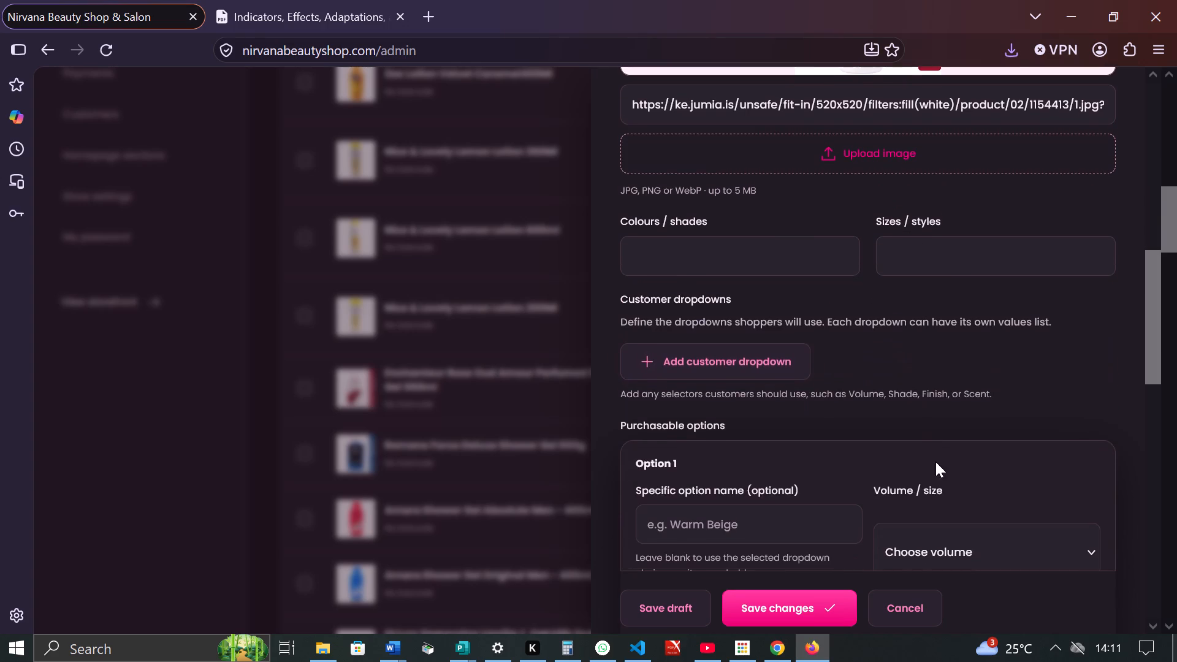
pyautogui.scroll(-1, 924, 472)
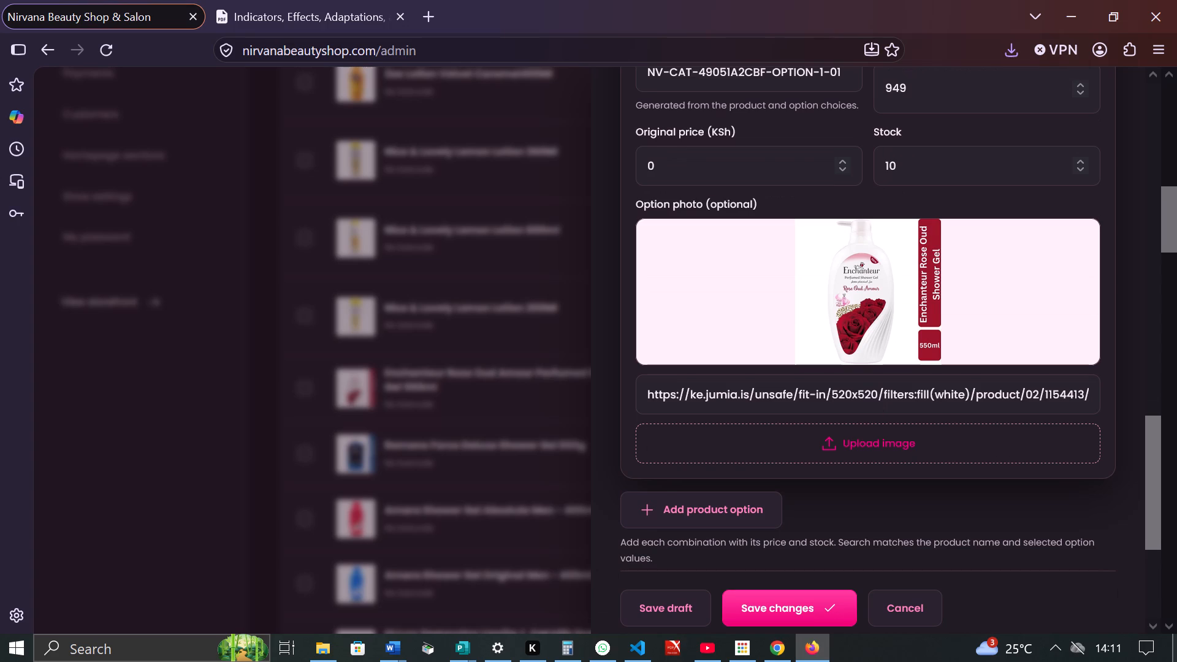
# Set the stock of the Enchanteur Rose Oud Shower Gel 550ml to 0 and save the record.
pyautogui.click(892, 159)
pyautogui.press('BackSpace')
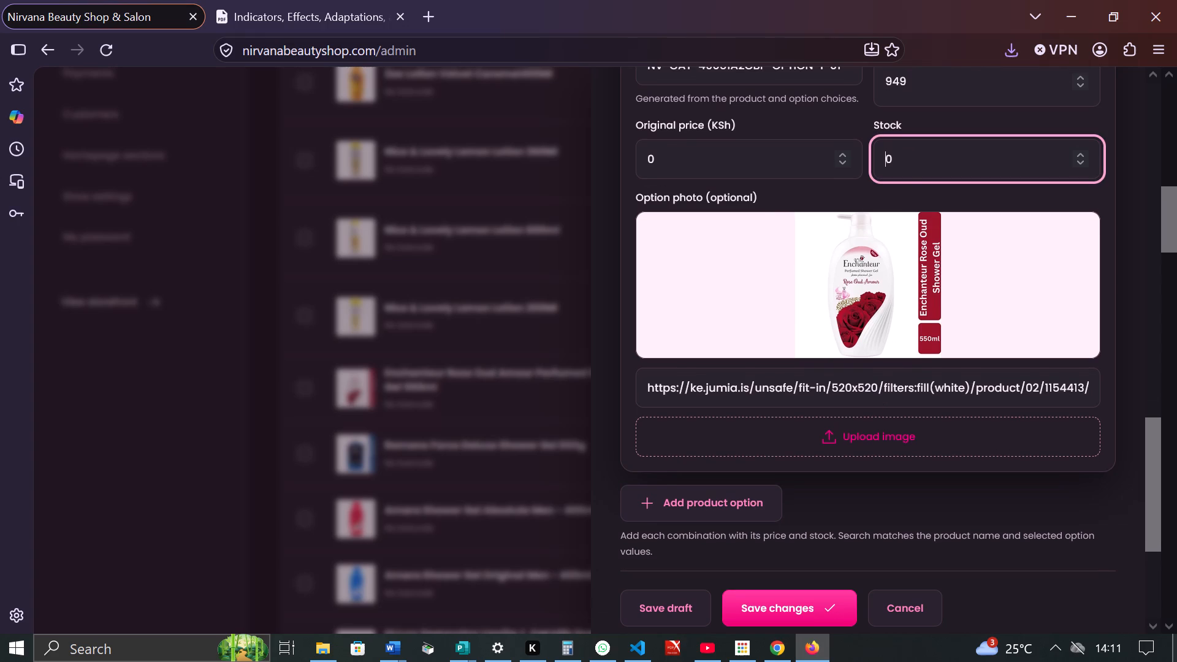
pyautogui.click(808, 599)
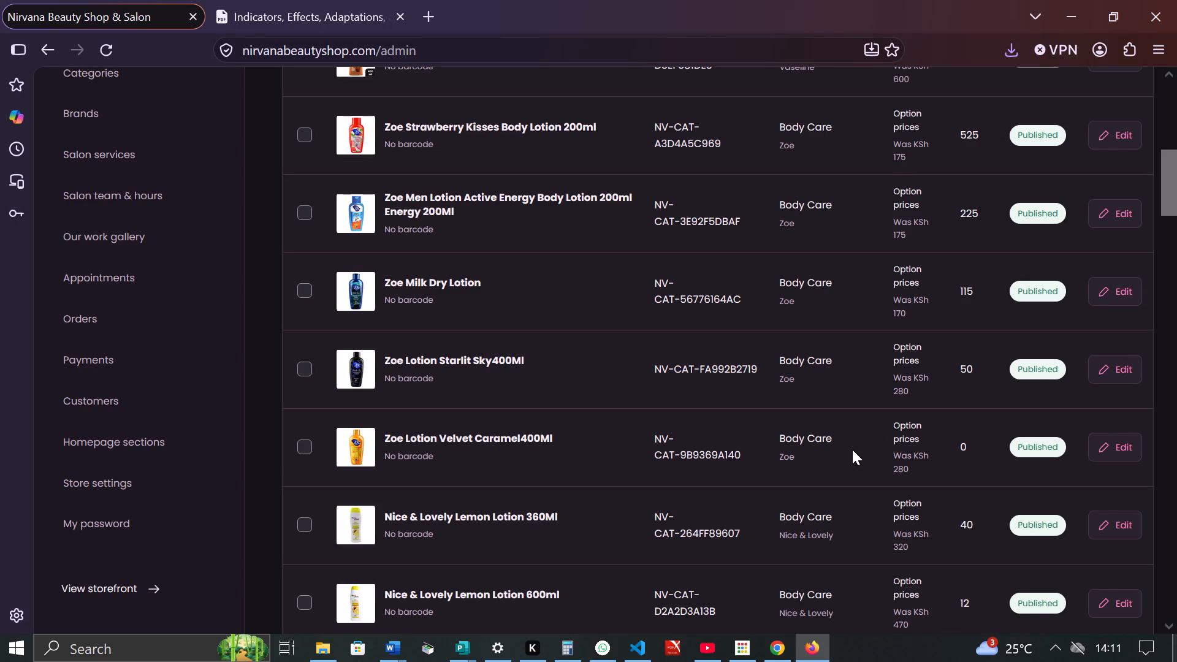
# Set the stock of Romano Force Deluxe Shower Gel 650g to 0 and save the record.
pyautogui.scroll(-1, 852, 449)
pyautogui.click(1119, 465)
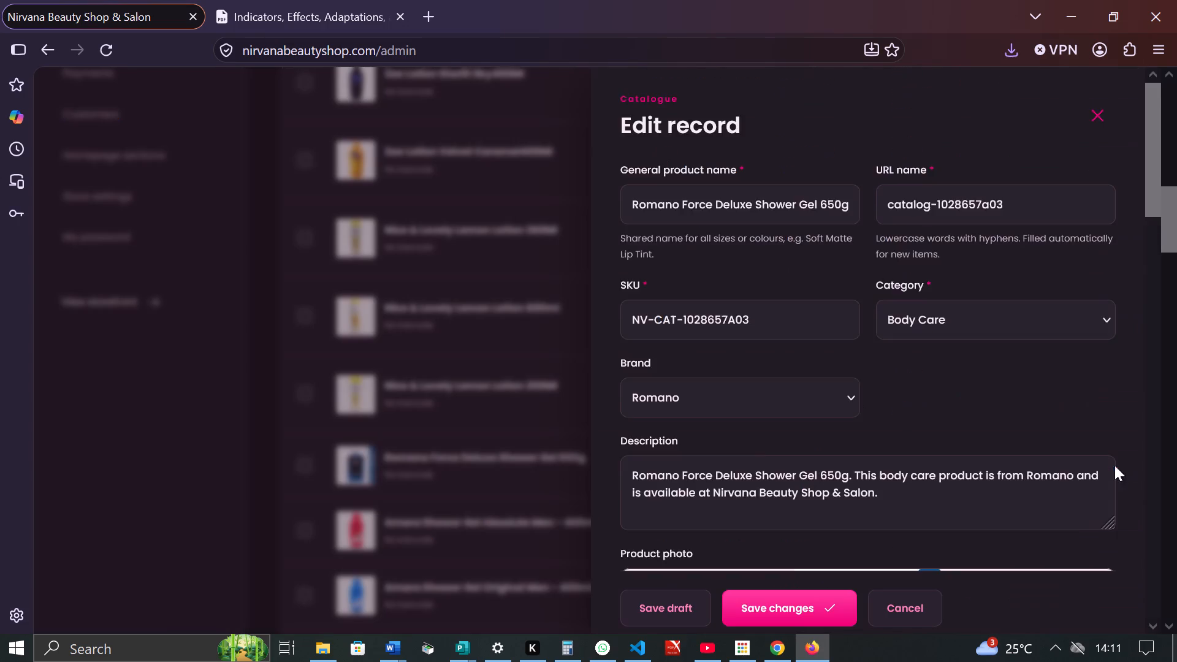
pyautogui.scroll(-1, 1040, 462)
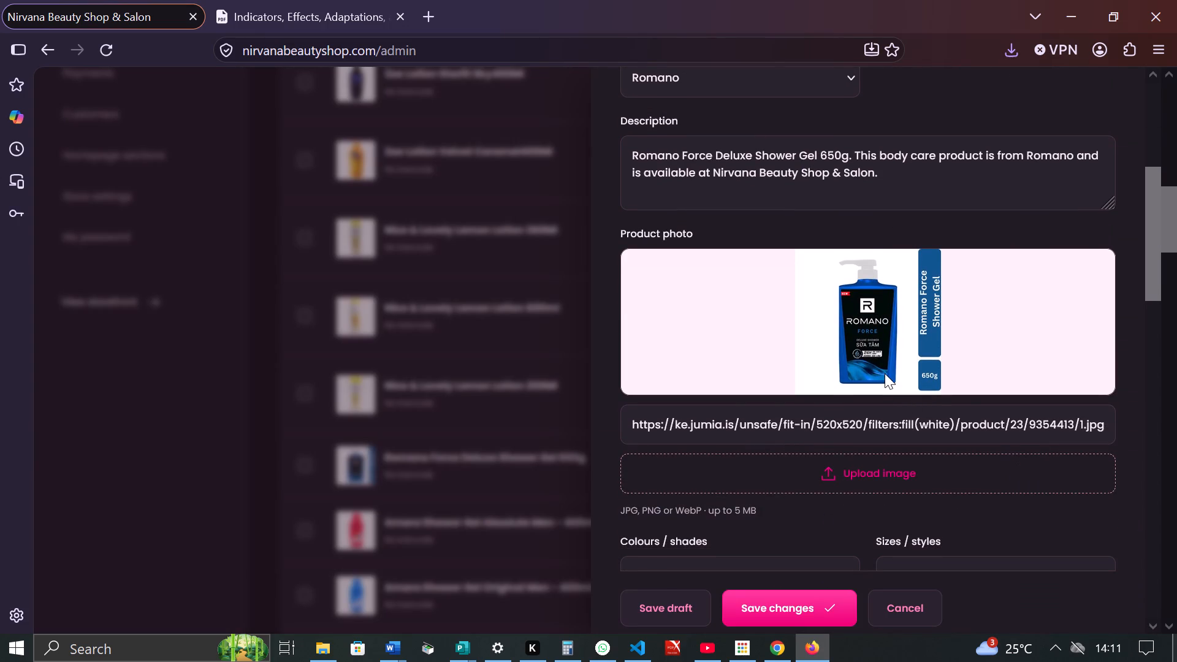
pyautogui.scroll(-2, 919, 433)
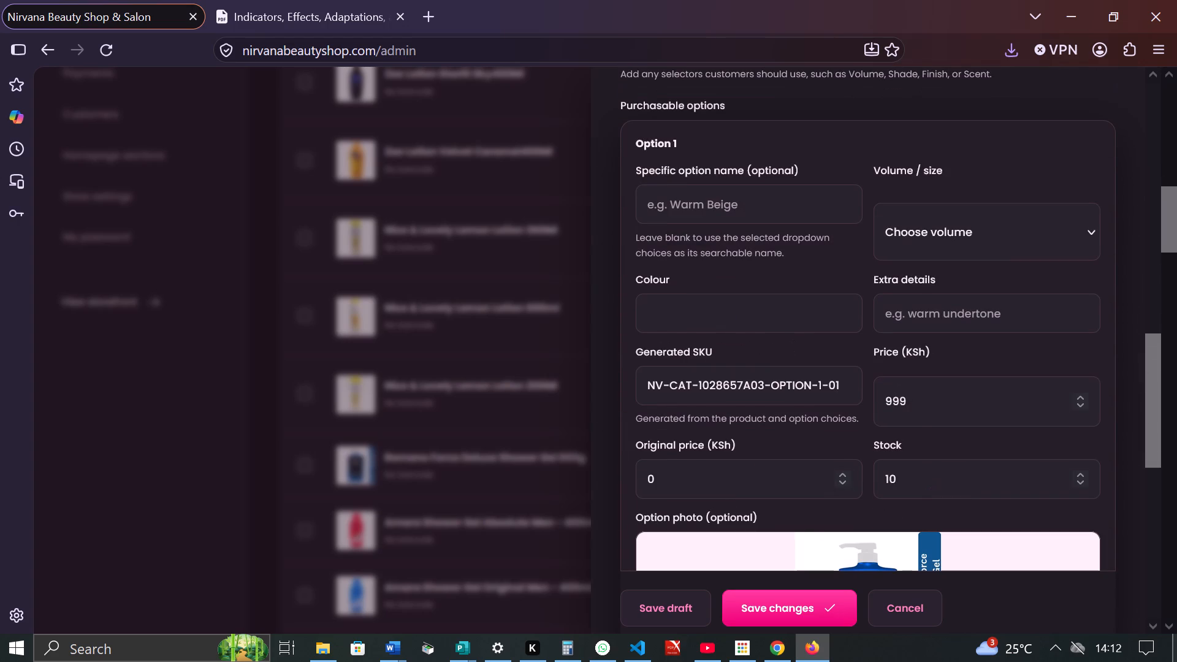
pyautogui.click(891, 482)
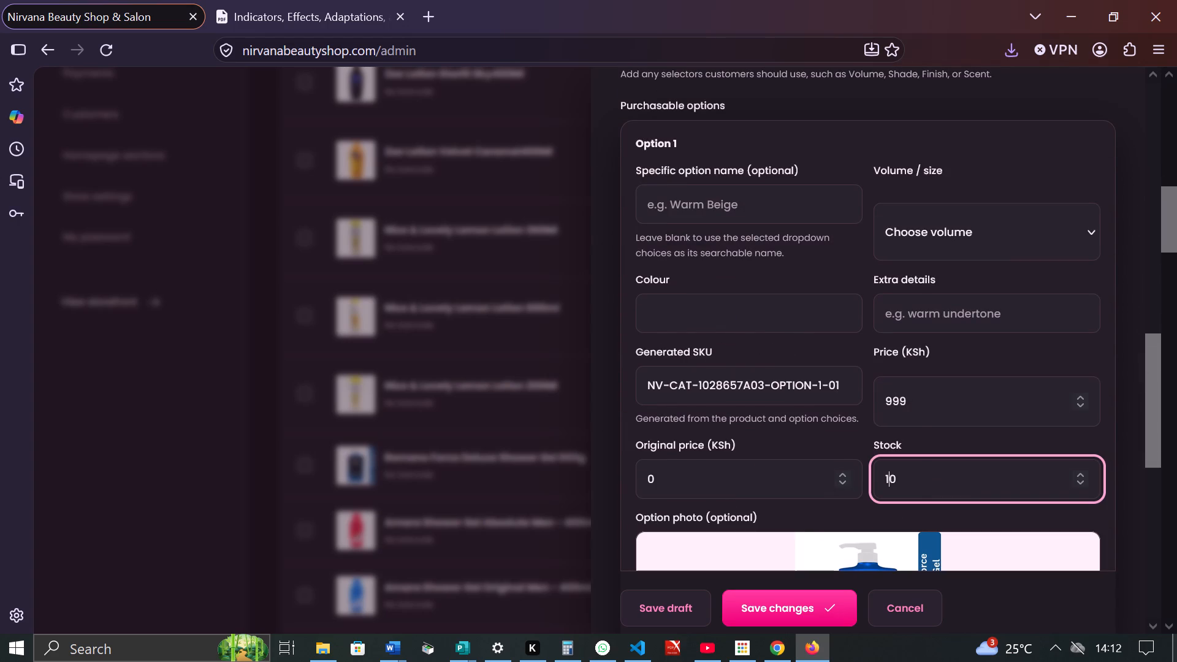
pyautogui.press('BackSpace')
pyautogui.click(781, 611)
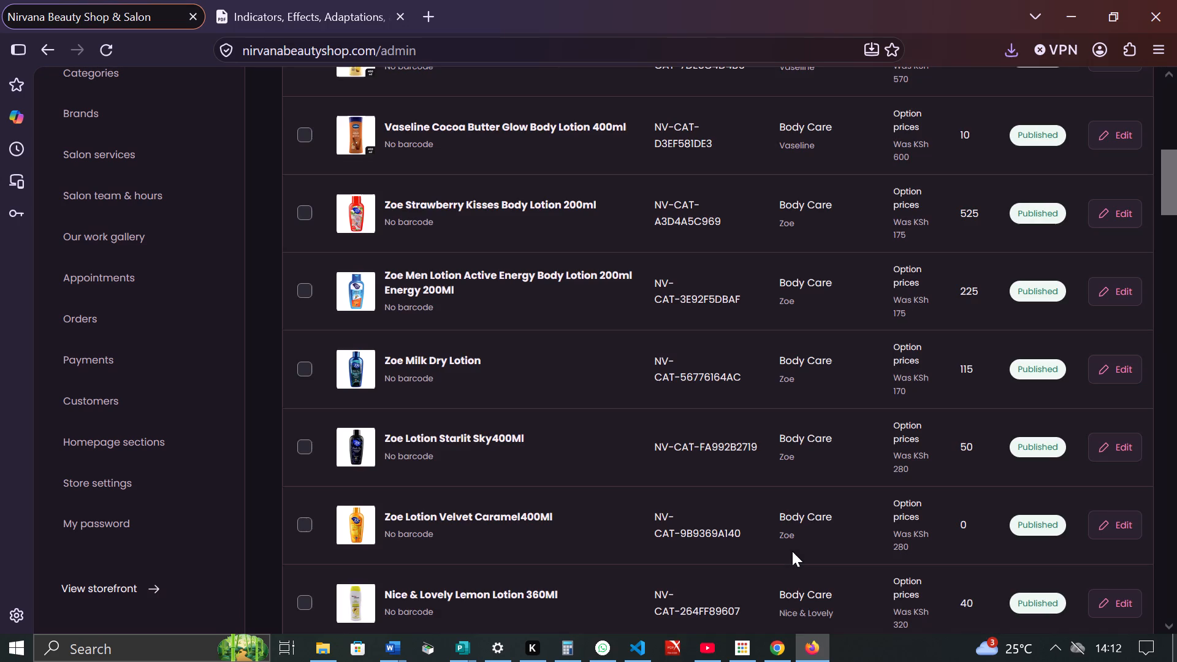
# Set the stock of Amara Shower Gel Original Men - 400ml to 0 and save the record.
pyautogui.scroll(-2, 895, 428)
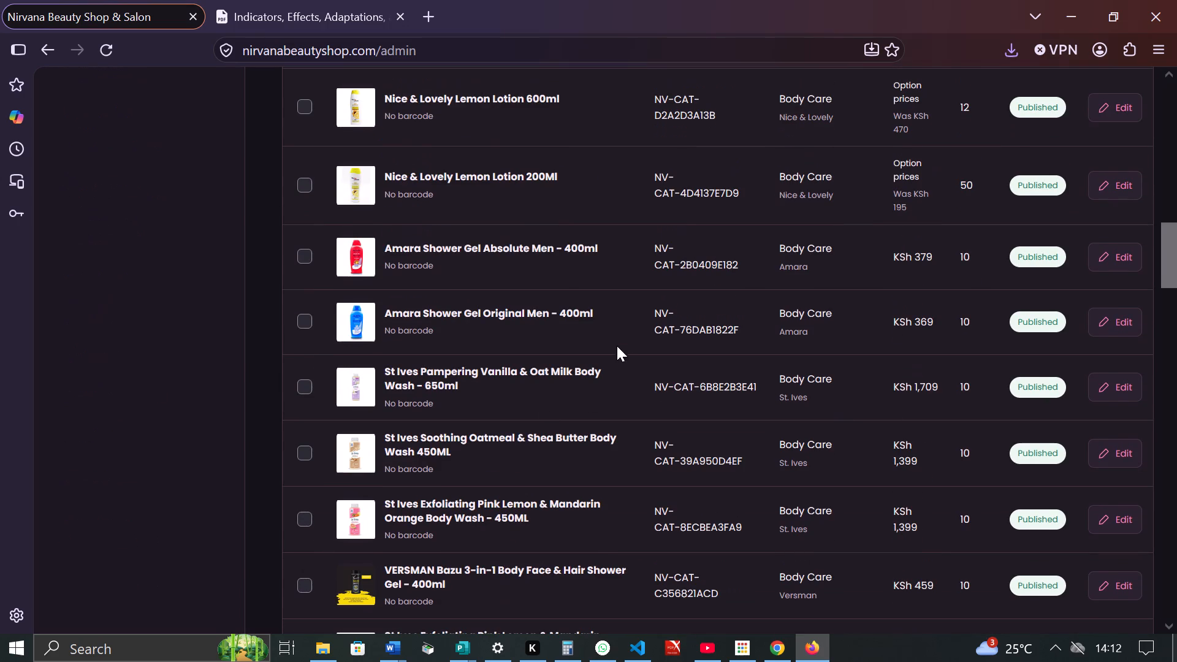
pyautogui.scroll(1, 753, 316)
pyautogui.scroll(-1, 753, 395)
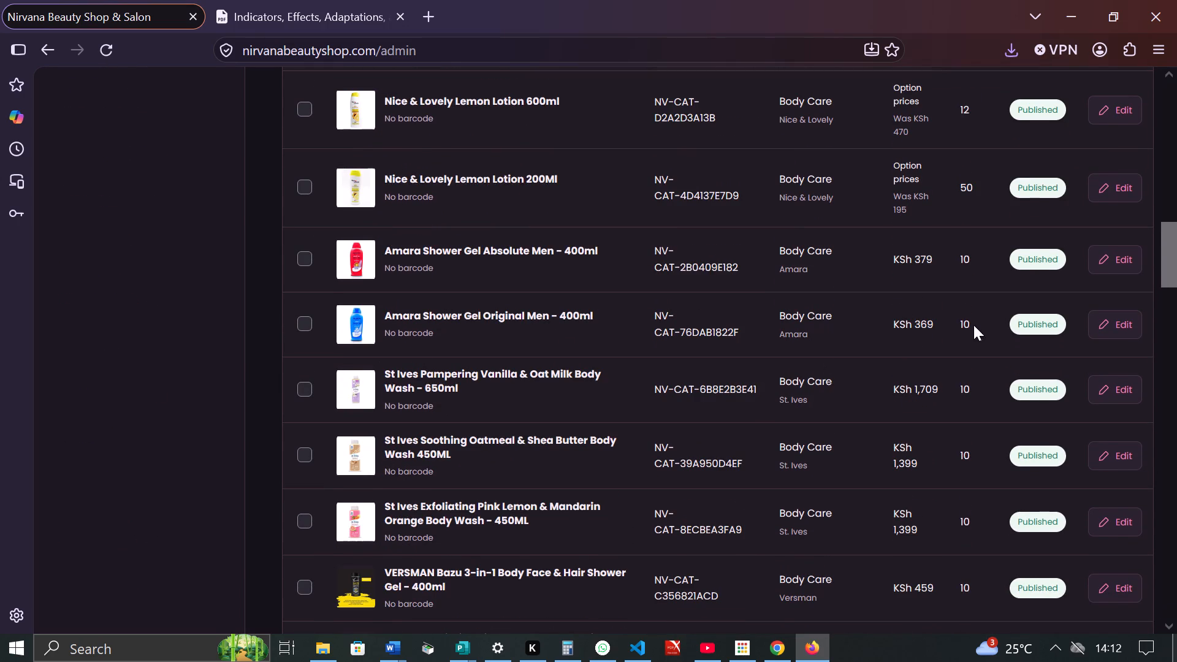
pyautogui.click(1110, 331)
pyautogui.scroll(-1, 964, 425)
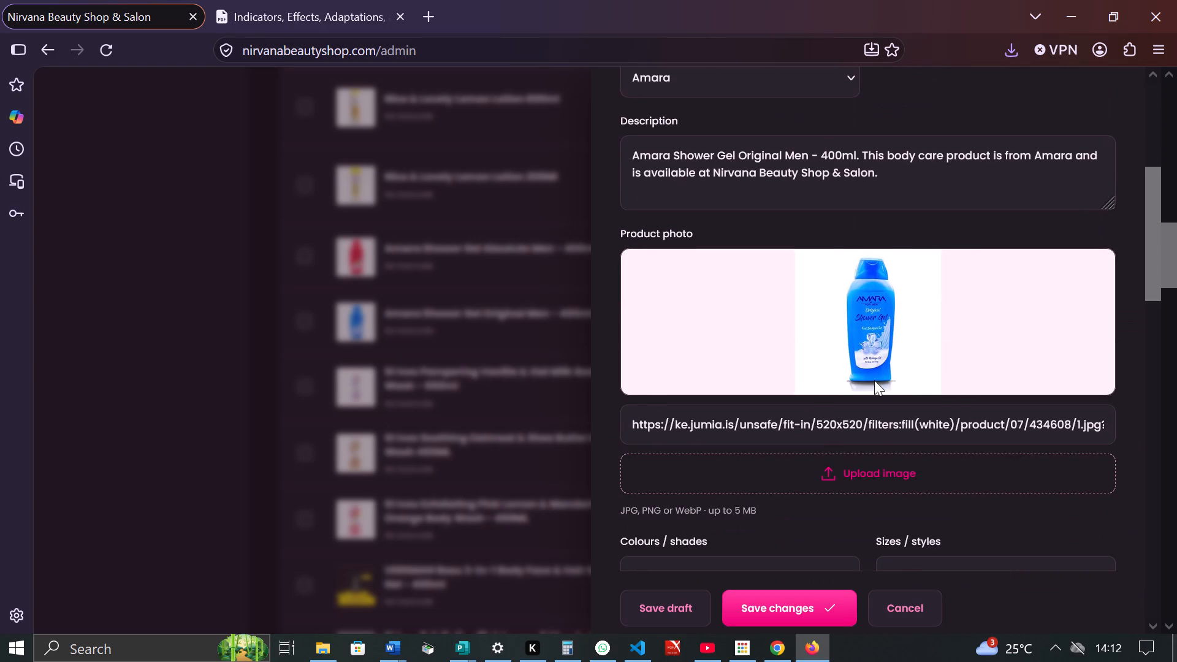
pyautogui.scroll(-1, 877, 393)
pyautogui.scroll(-1, 889, 504)
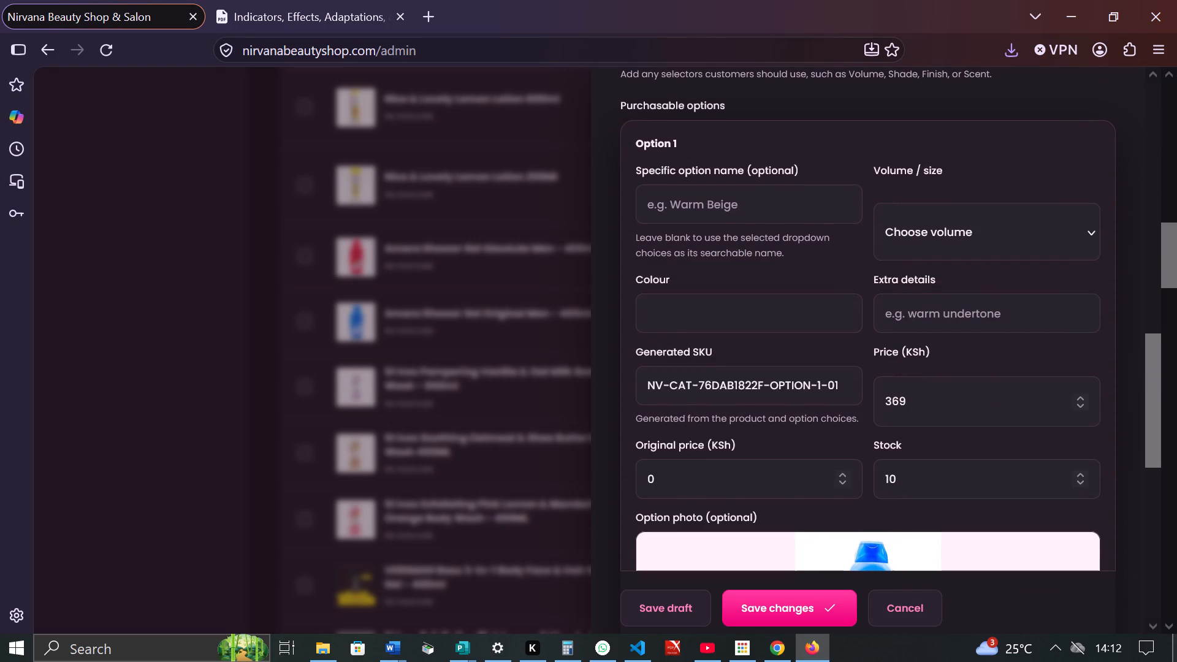
pyautogui.click(892, 484)
pyautogui.press('BackSpace')
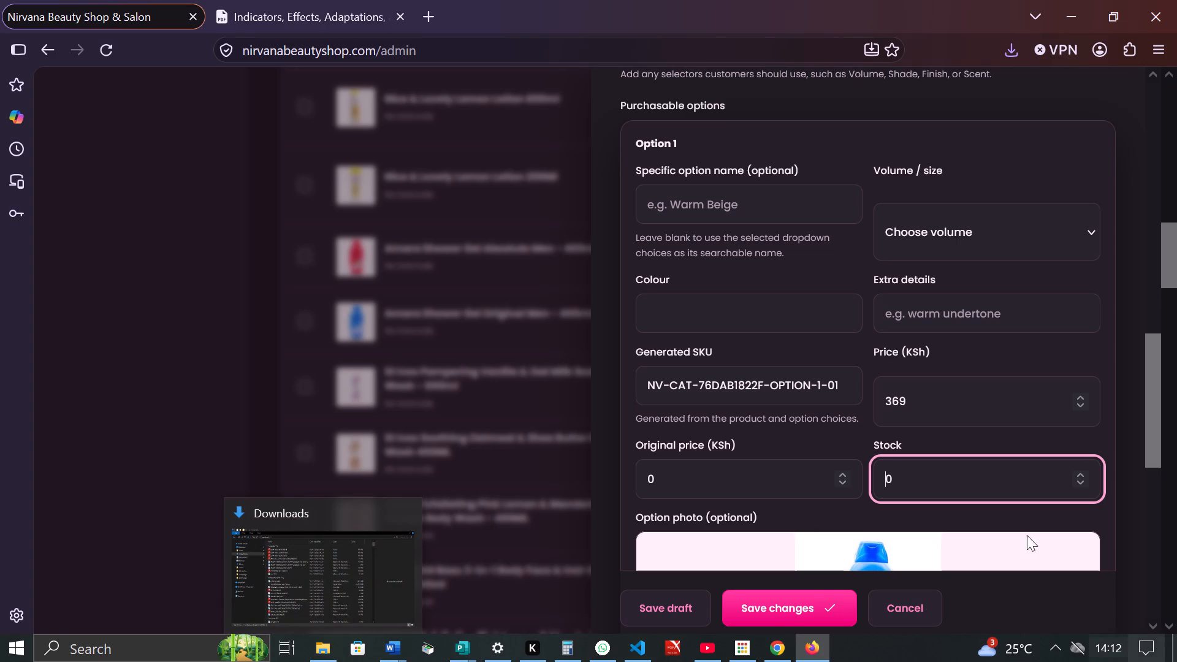
pyautogui.click(777, 611)
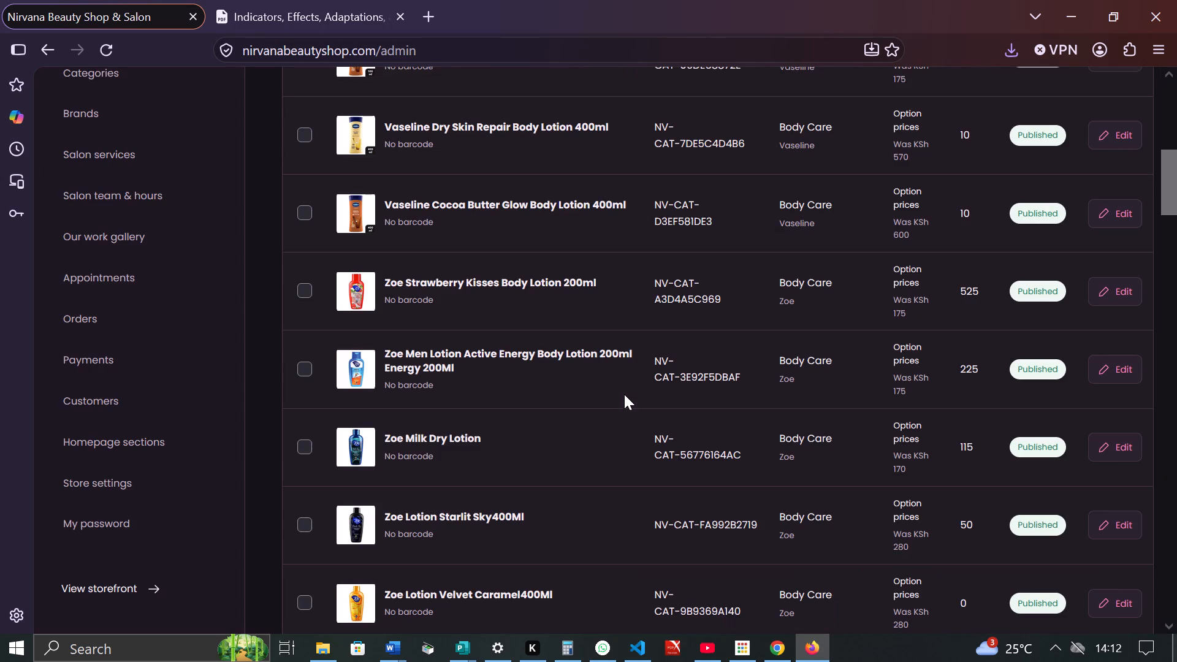
# Set the stock of Amara Shower Gel Absolute Men - 400ml to 0 and save the record.
pyautogui.scroll(-4, 604, 359)
pyautogui.scroll(1, 638, 357)
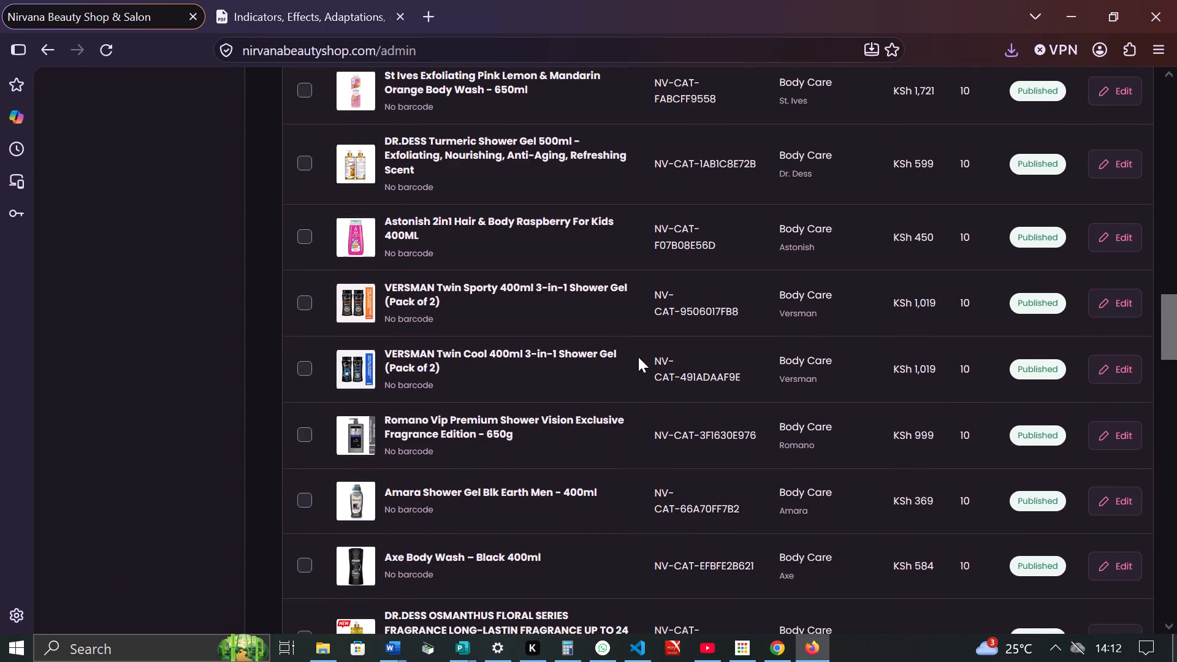
pyautogui.scroll(1, 657, 371)
pyautogui.click(1110, 337)
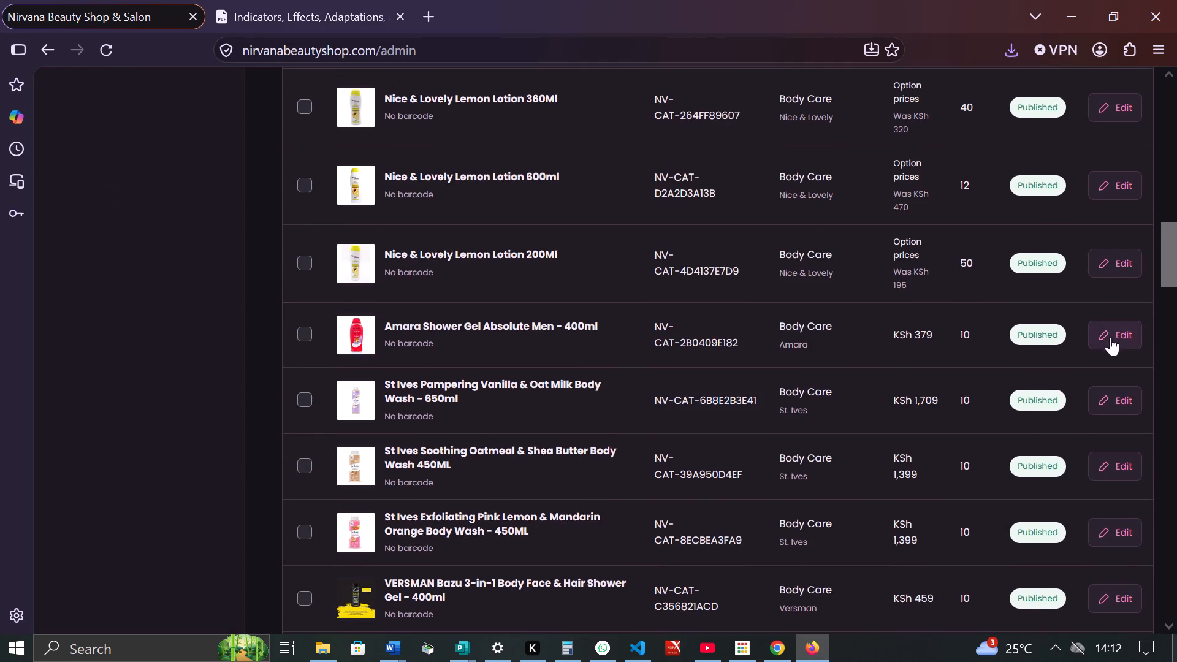
pyautogui.scroll(-2, 964, 365)
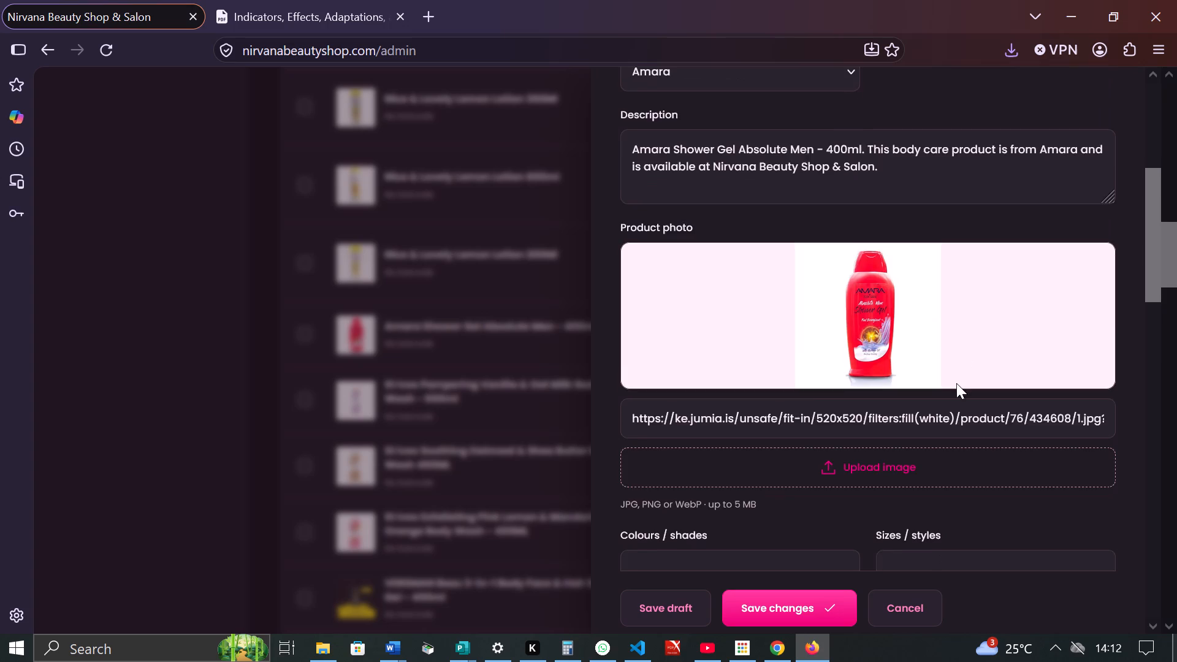
pyautogui.scroll(-1, 953, 394)
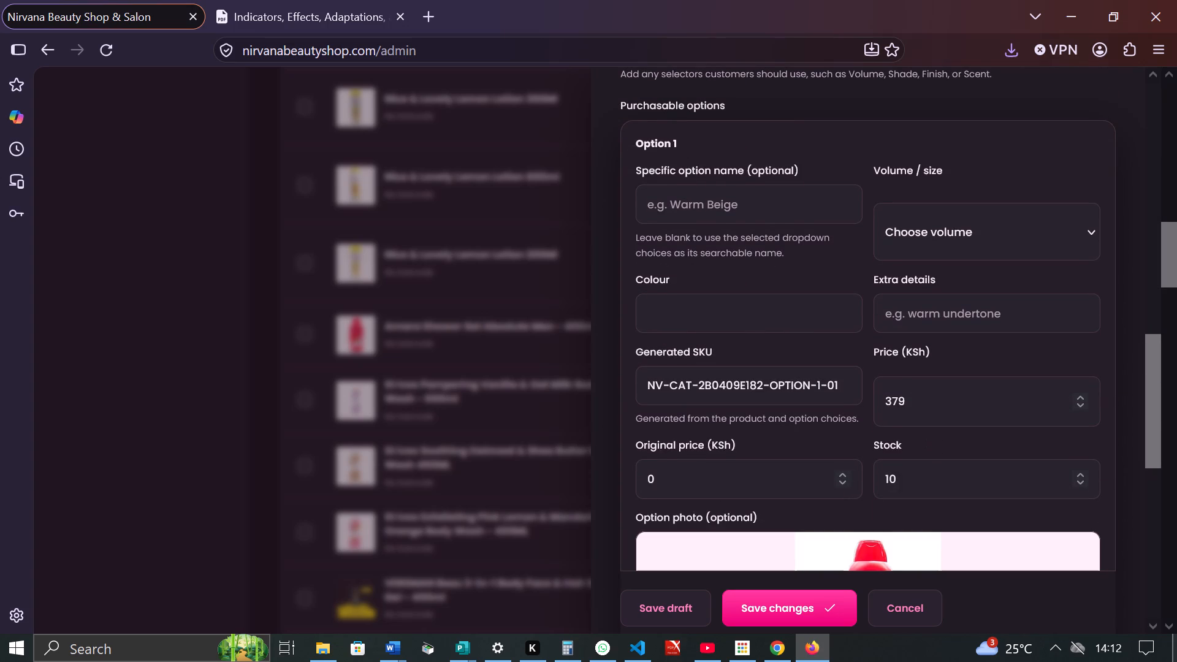
pyautogui.click(887, 478)
pyautogui.press('Right')
pyautogui.press('BackSpace')
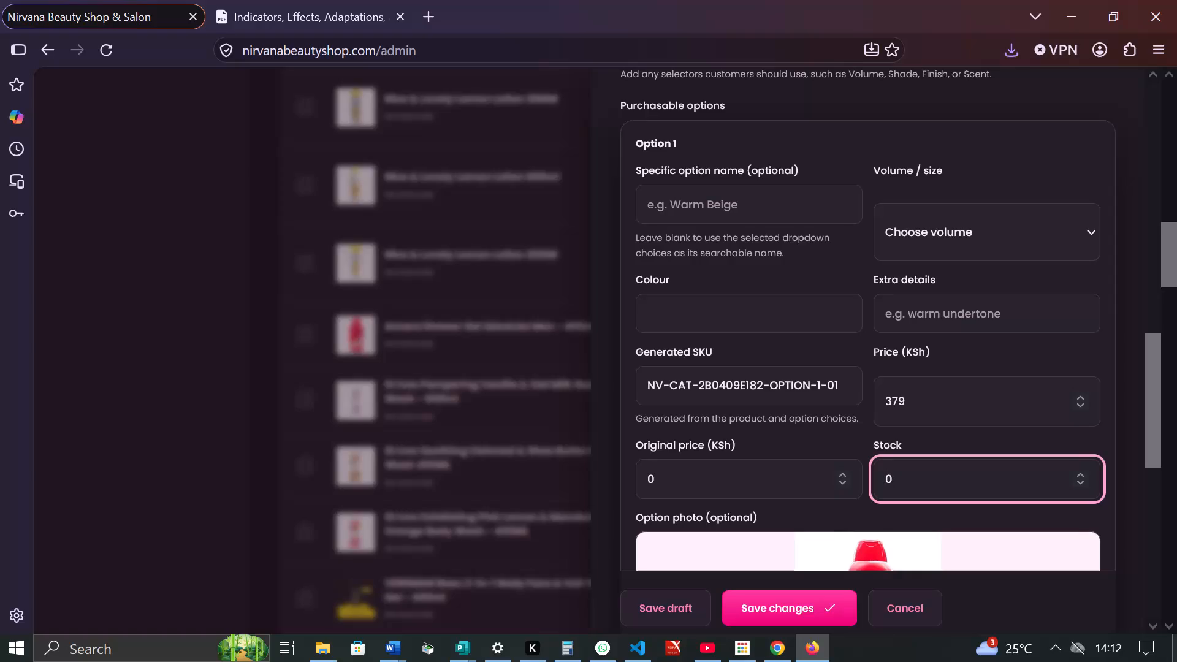
pyautogui.click(782, 609)
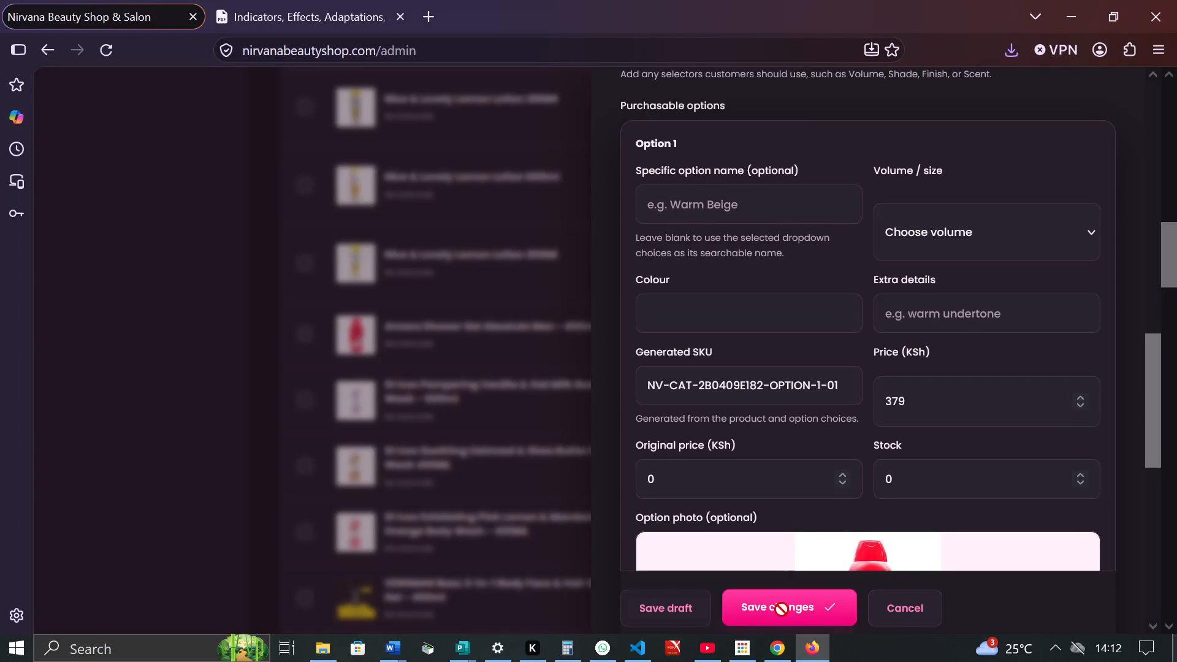